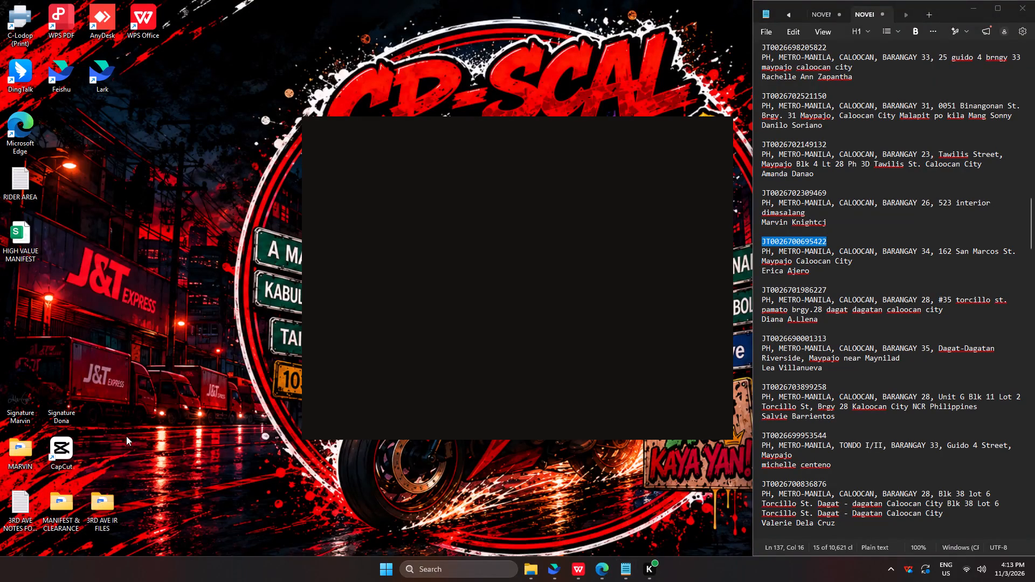
Refresh the desktop.
{"action": "right_click", "coordinate": [130, 318]}
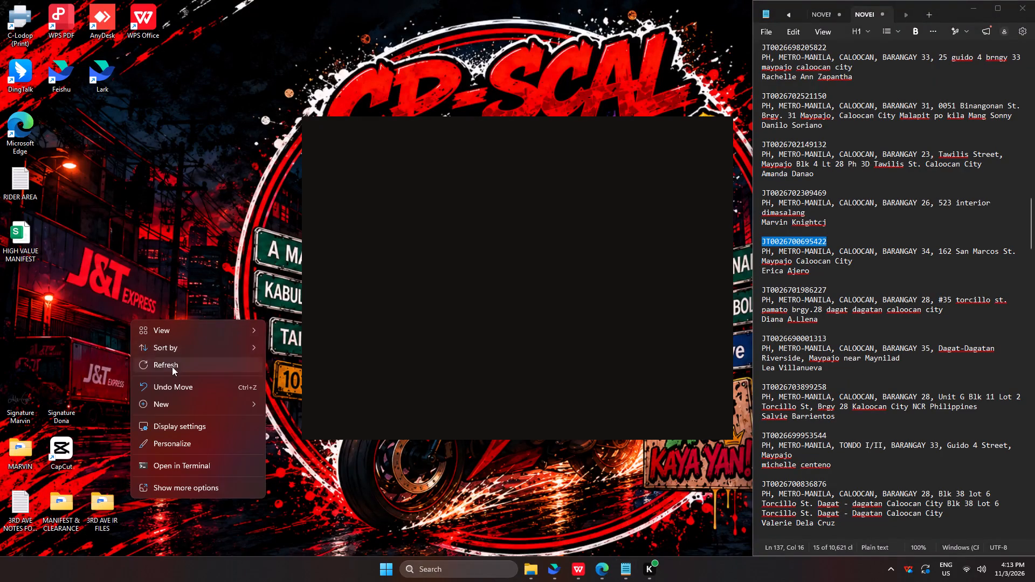
{"action": "left_click", "coordinate": [172, 367]}
Bring up the overview of open windows to switch away from the desktop.
{"action": "key", "text": "alt+Tab"}
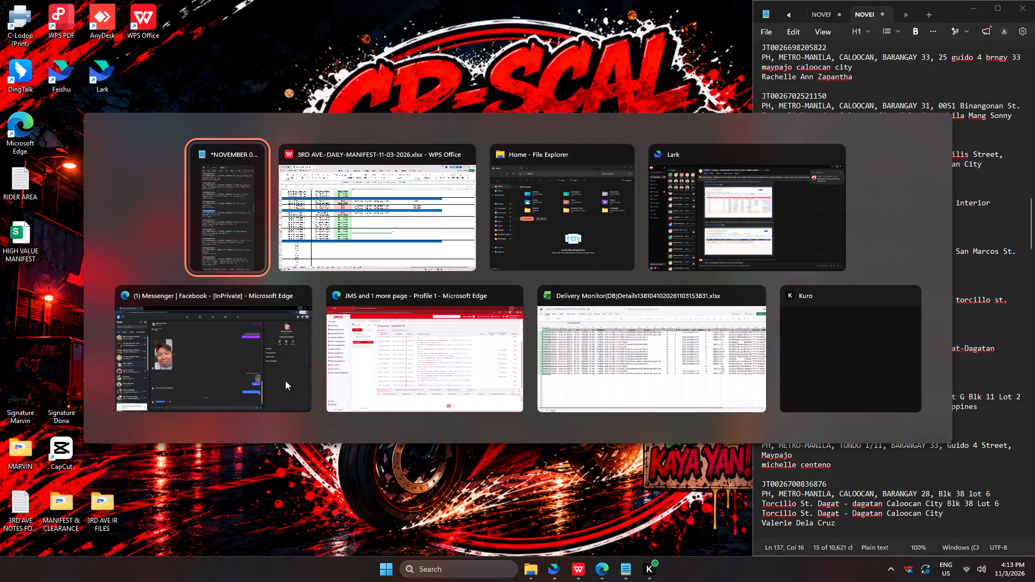
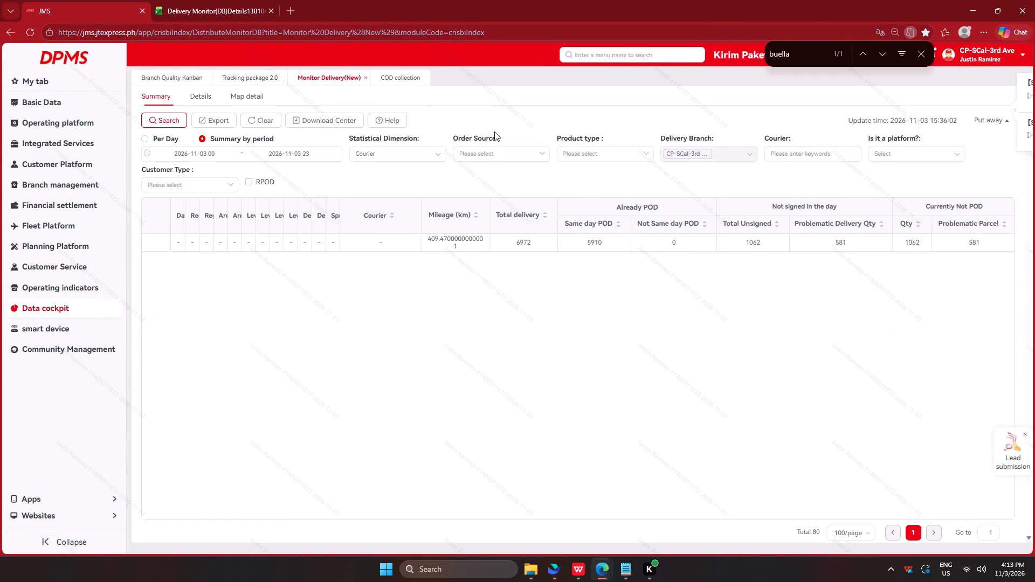
Select the existing courier name in the find-on-page search, ready for a new search of the Monitor Delivery summary.
{"action": "left_click_drag", "start_coordinate": [798, 54], "coordinate": [793, 59]}
{"action": "double_click", "coordinate": [793, 59]}
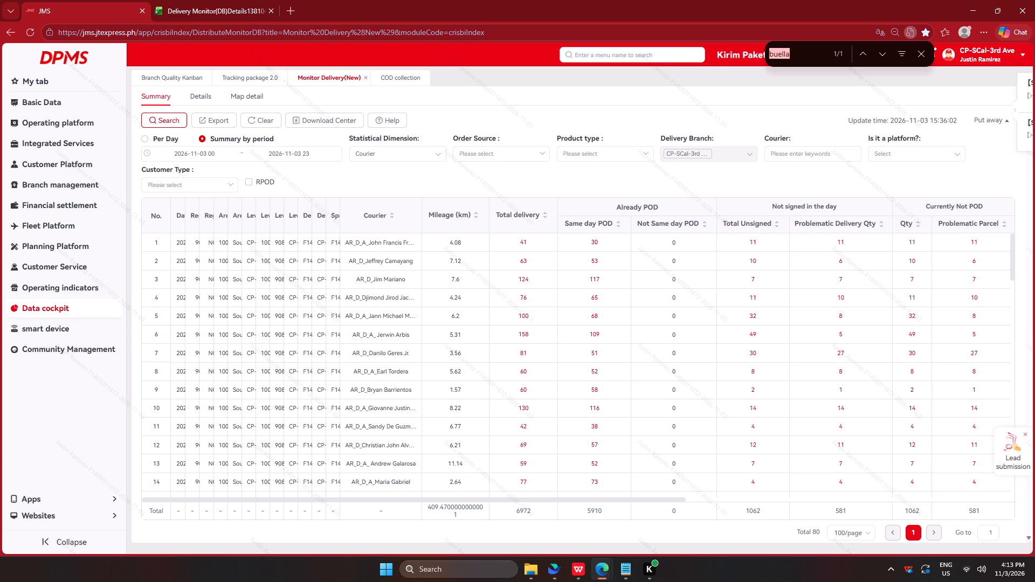
Find courier JESSA in the delivery summary and open the details of her Total Unsigned parcels.
{"action": "type", "text": "JESSA"}
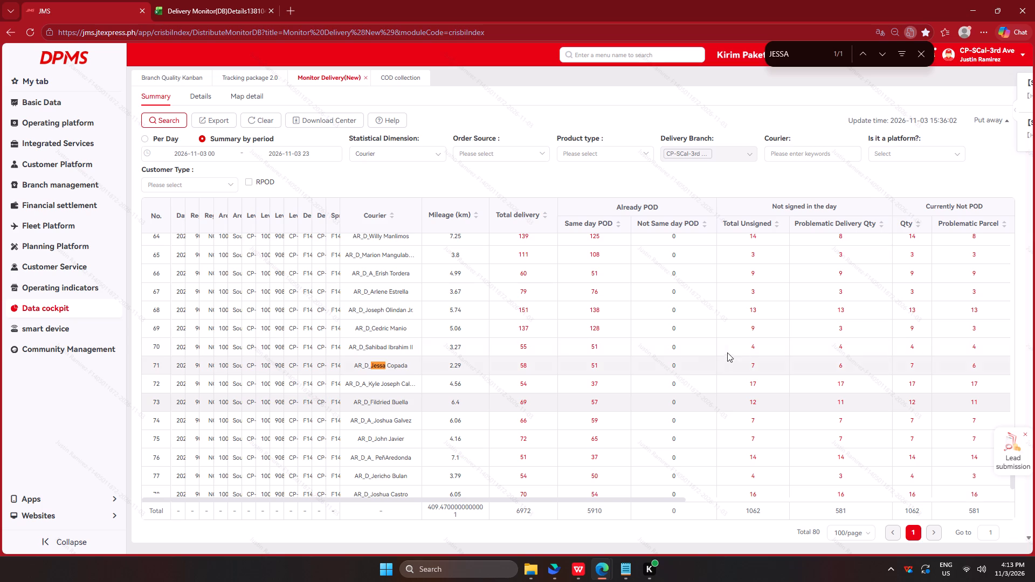
{"action": "left_click", "coordinate": [754, 364]}
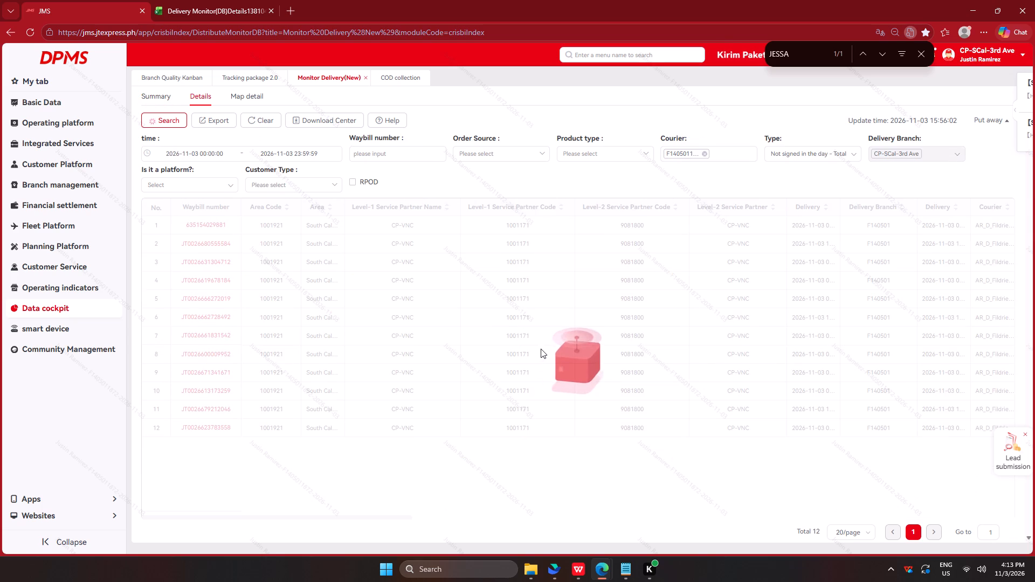
Extract the listed waybill numbers as text from the screen and query them in Tracking package 2.0, replacing the previous query.
{"action": "key", "text": "shift+super+t"}
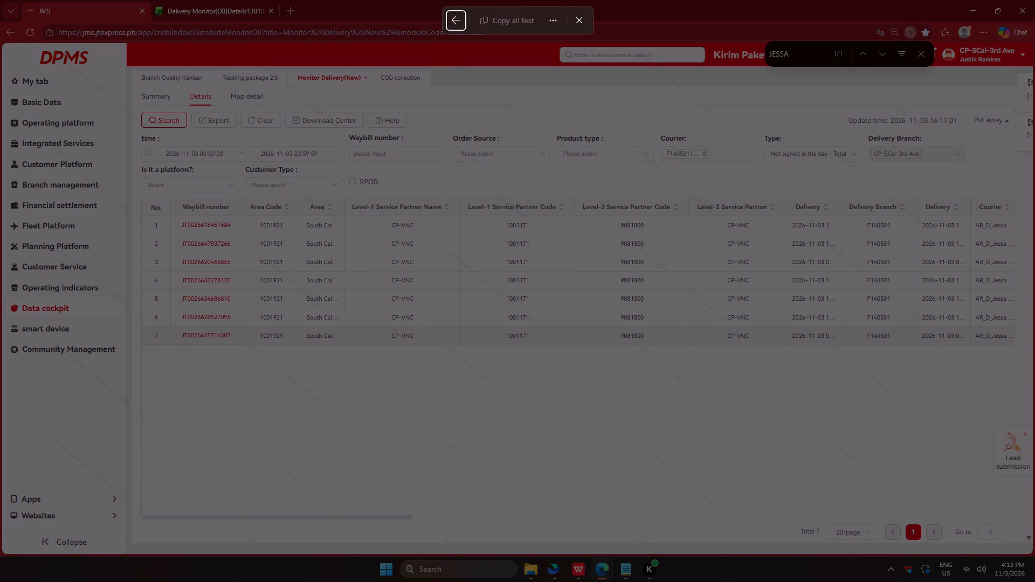
{"action": "left_click_drag", "start_coordinate": [177, 217], "coordinate": [234, 368]}
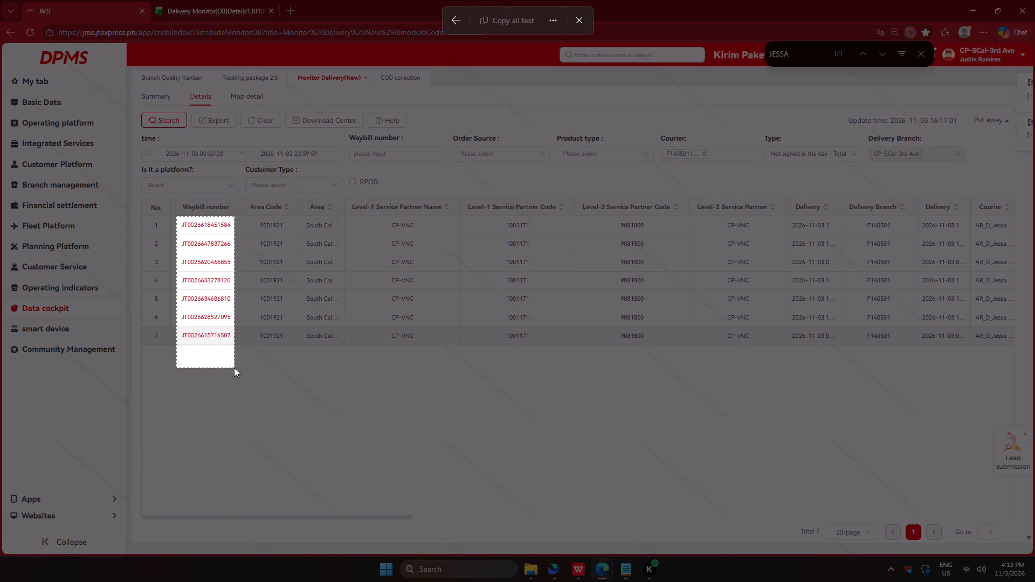
{"action": "left_click_drag", "start_coordinate": [234, 368], "coordinate": [236, 350]}
{"action": "left_click", "coordinate": [252, 73]}
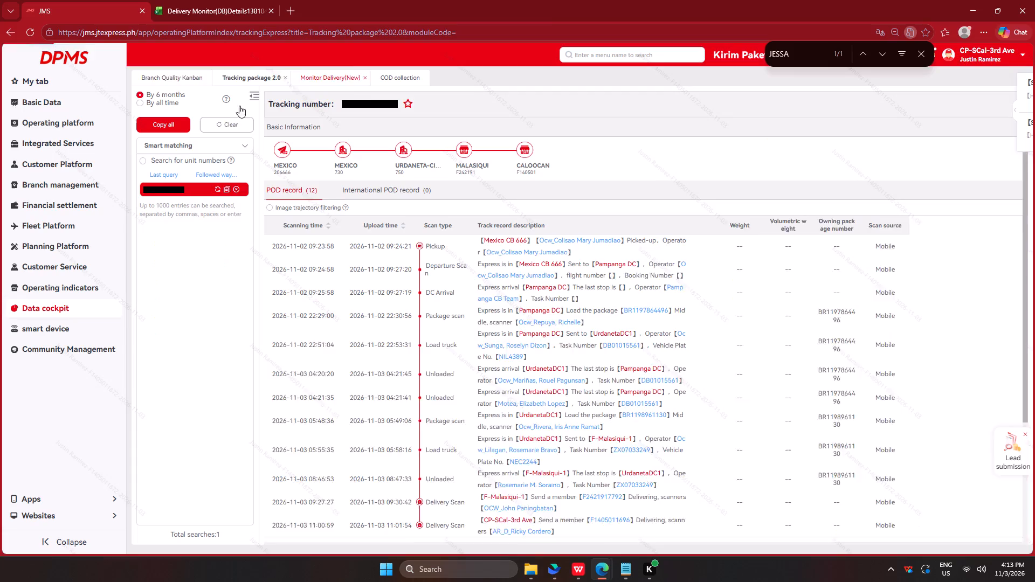
{"action": "left_click", "coordinate": [231, 124]}
{"action": "left_click", "coordinate": [224, 256]}
{"action": "key", "text": "ctrl+v"}
Copy all queried waybill numbers into column B of the CHECKING sheet in WPS Office, starting at row 183.
{"action": "left_click", "coordinate": [166, 129]}
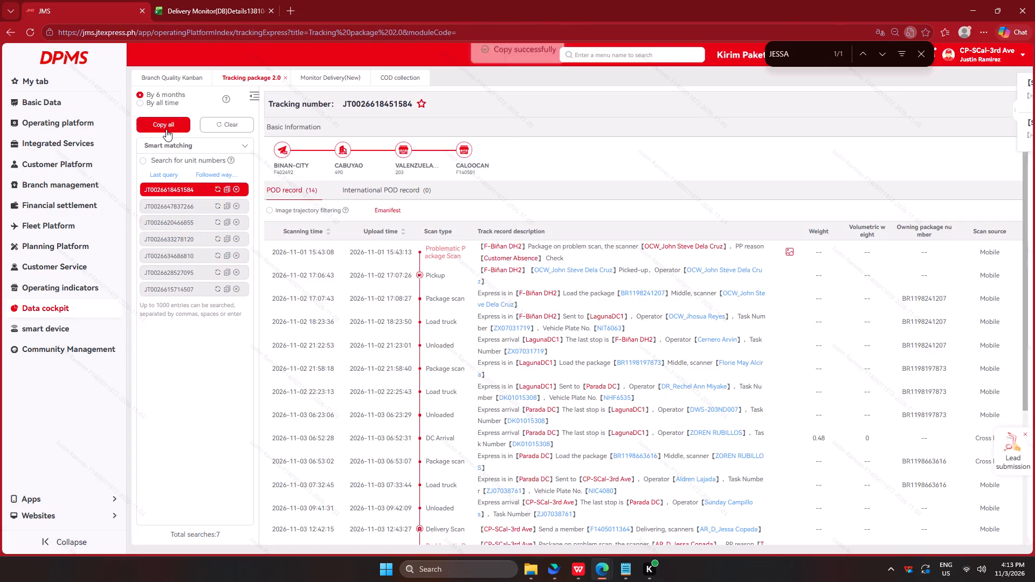
{"action": "key", "text": "alt+Tab"}
{"action": "left_click", "coordinate": [722, 203], "text": "alt"}
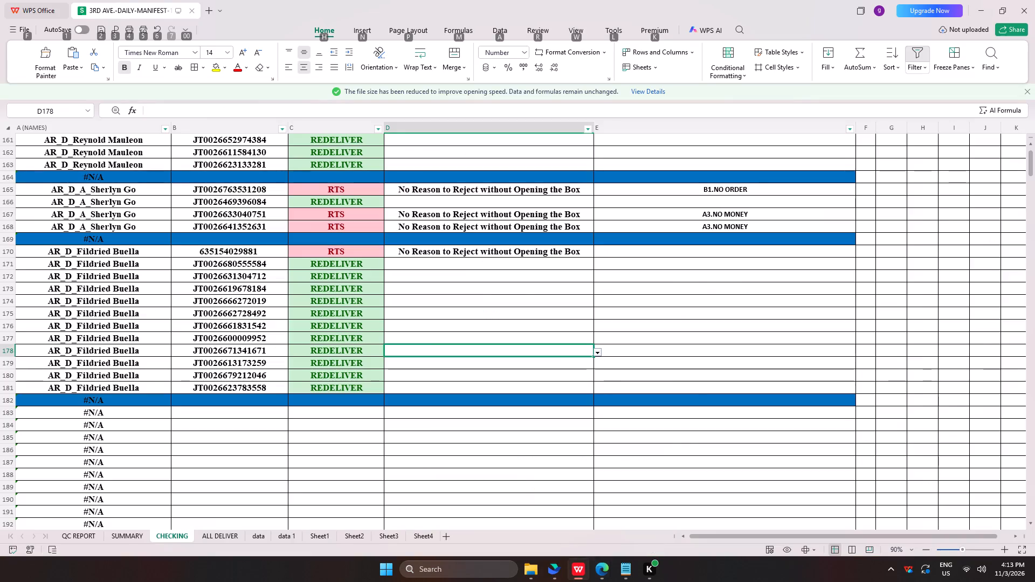
{"action": "left_click", "coordinate": [259, 413]}
{"action": "key", "text": "ctrl+v"}
{"action": "scroll", "coordinate": [256, 363], "scroll_direction": "down", "scroll_amount": 6}
{"action": "key", "text": "alt+Tab"}
{"action": "scroll", "coordinate": [384, 320], "scroll_direction": "down", "scroll_amount": 4}
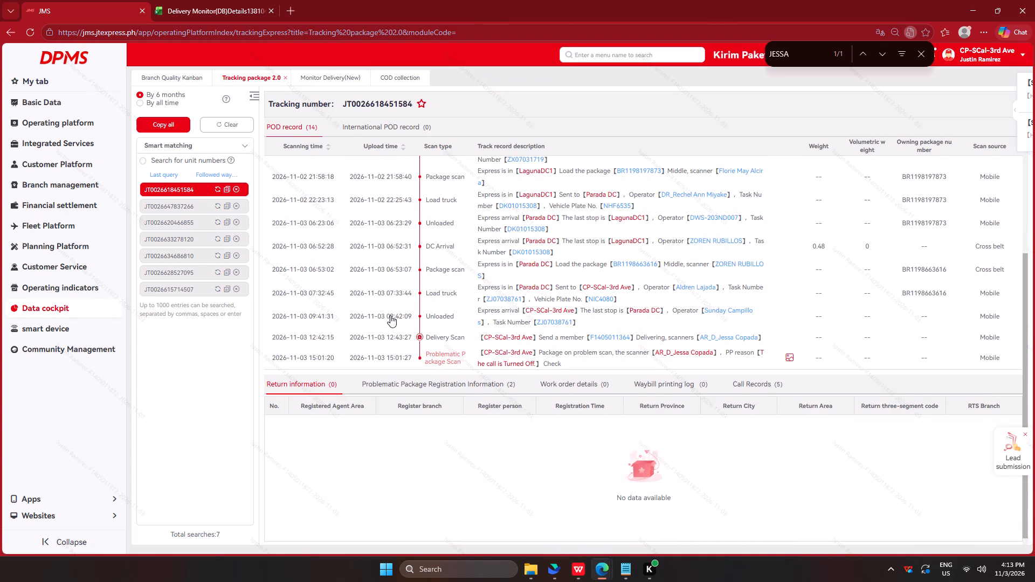
{"action": "left_click", "coordinate": [188, 208]}
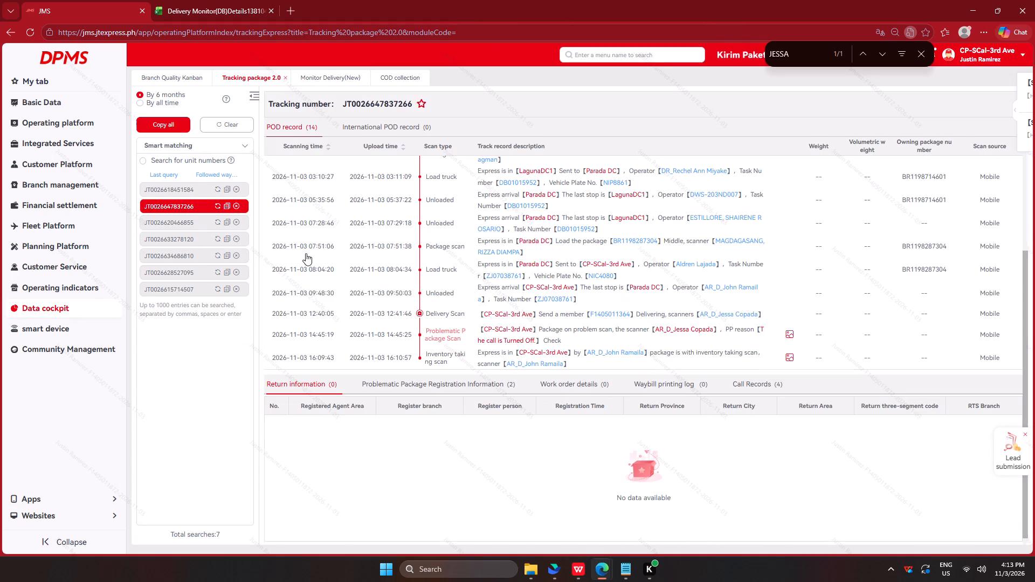
{"action": "left_click", "coordinate": [176, 213]}
{"action": "left_click", "coordinate": [175, 226]}
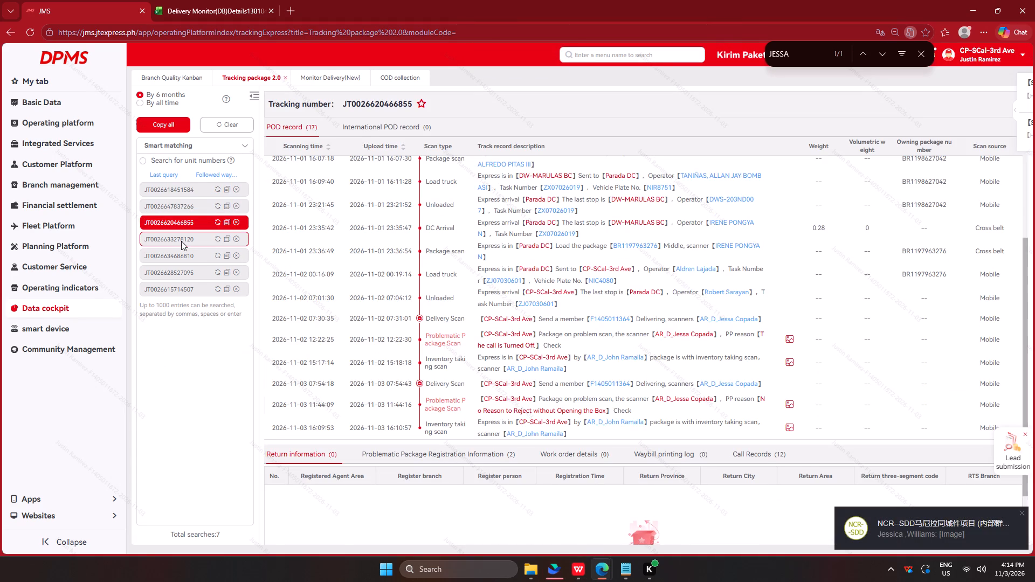
{"action": "left_click", "coordinate": [789, 406]}
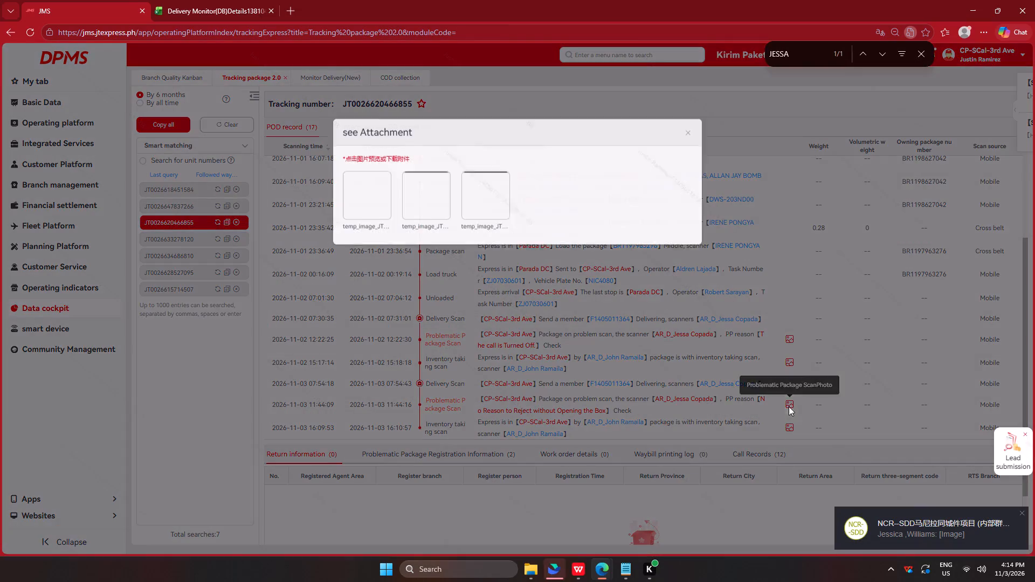
{"action": "left_click", "coordinate": [423, 212]}
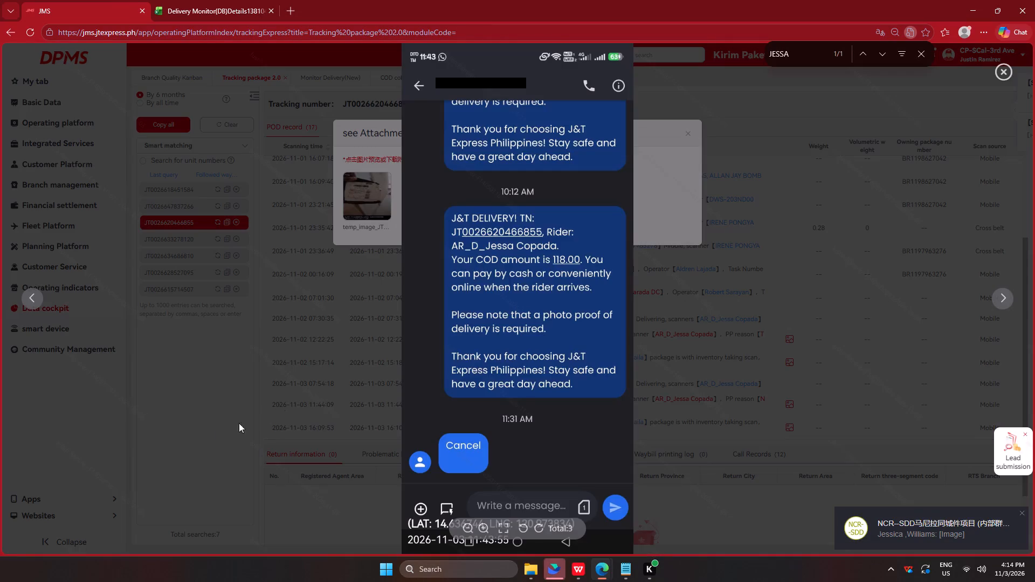
{"action": "double_click", "coordinate": [218, 429]}
{"action": "key", "text": "alt+Tab"}
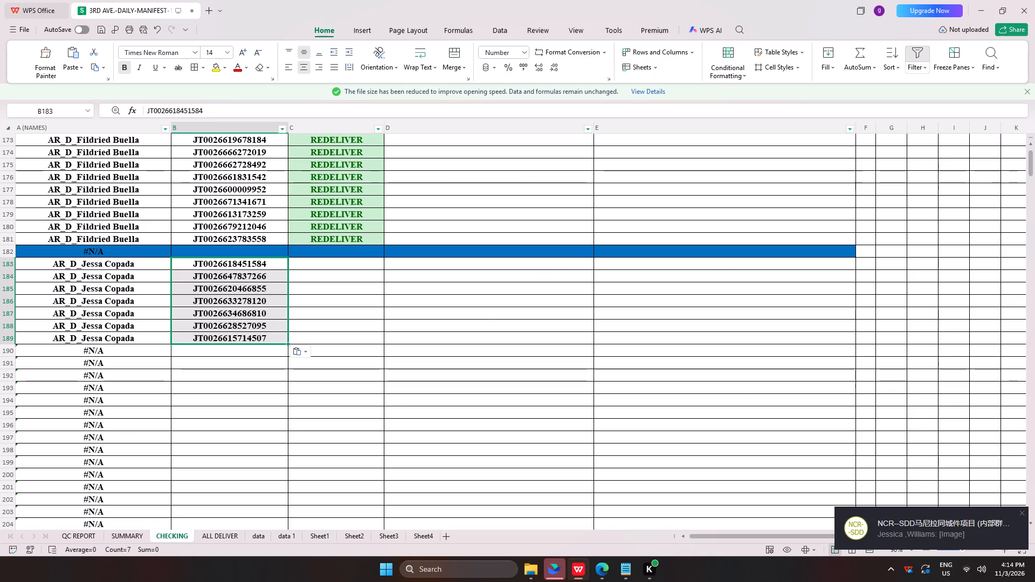
{"action": "left_click", "coordinate": [310, 289]}
{"action": "key", "text": "r"}
{"action": "key", "text": "t"}
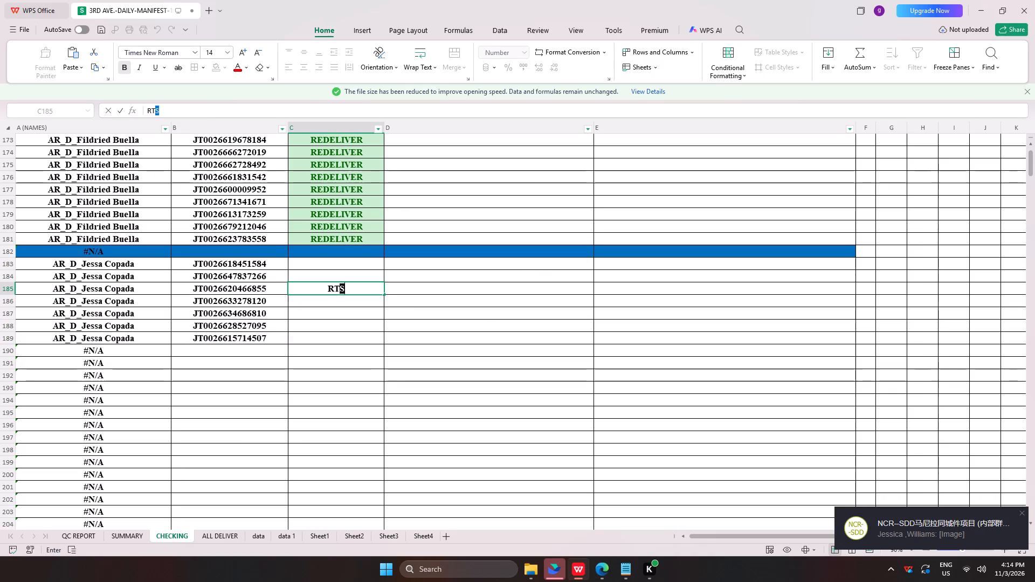
{"action": "left_click", "coordinate": [424, 290]}
{"action": "key", "text": "n"}
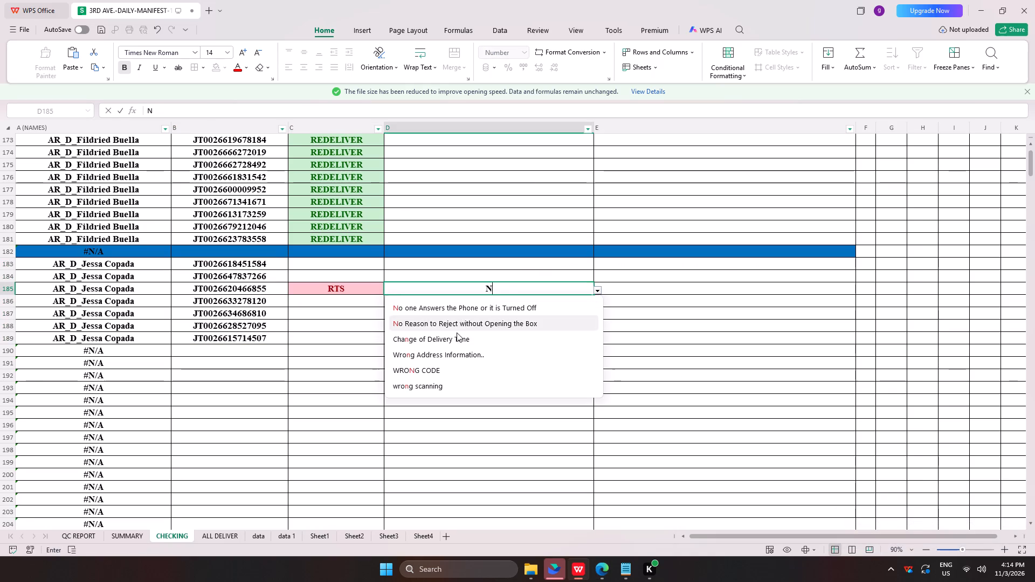
{"action": "left_click", "coordinate": [467, 324]}
{"action": "key", "text": "alt+Tab"}
{"action": "left_click", "coordinate": [181, 241]}
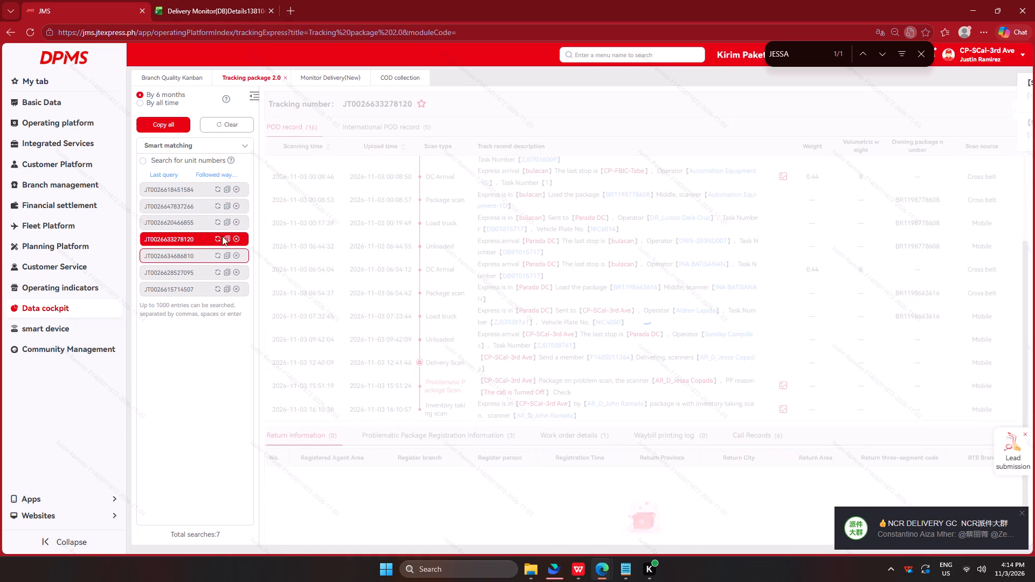
{"action": "left_click", "coordinate": [187, 256]}
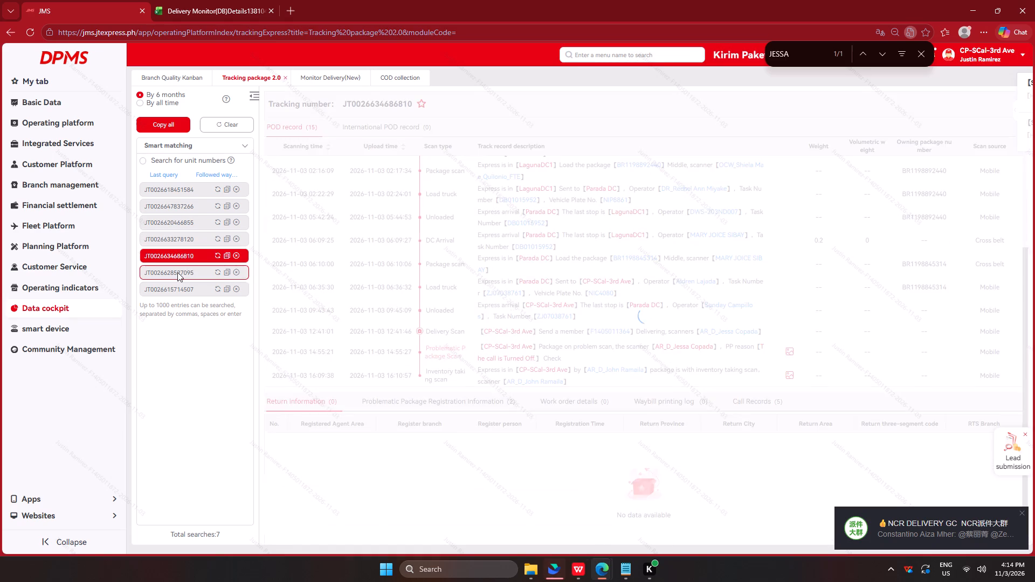
{"action": "left_click", "coordinate": [177, 272]}
{"action": "left_click", "coordinate": [170, 286]}
{"action": "left_click", "coordinate": [175, 267]}
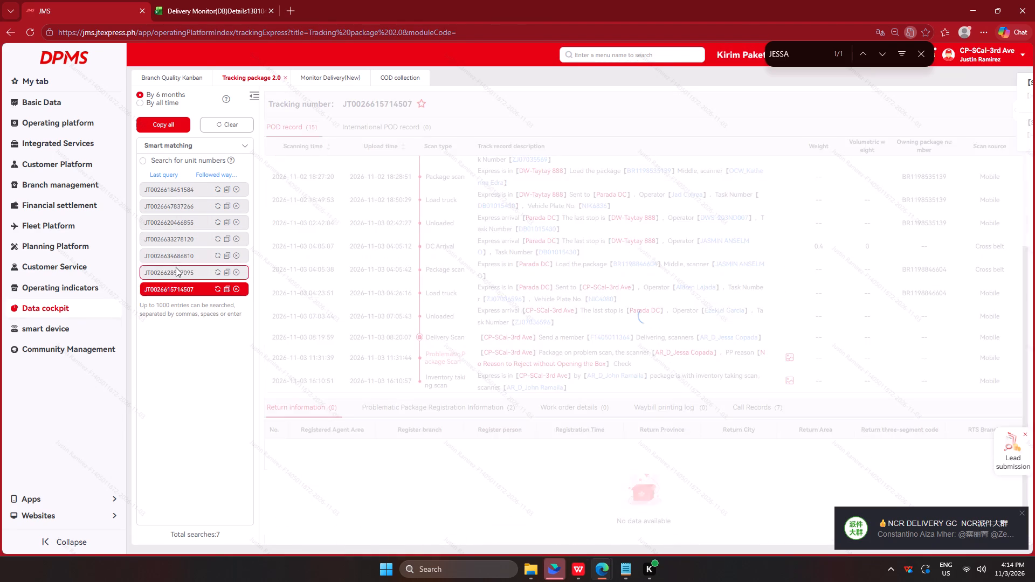
{"action": "left_click", "coordinate": [789, 355]}
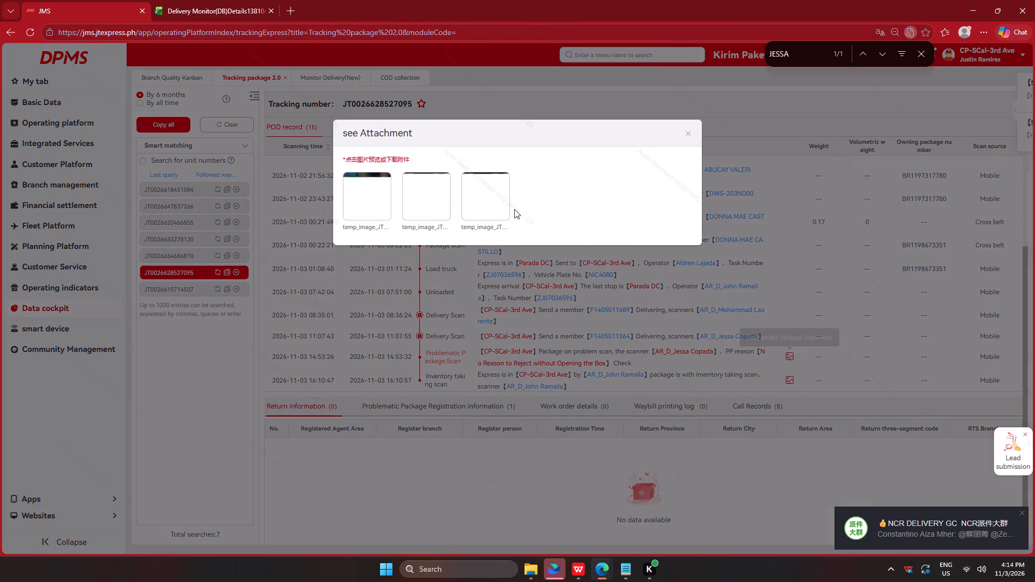
{"action": "left_click", "coordinate": [419, 211]}
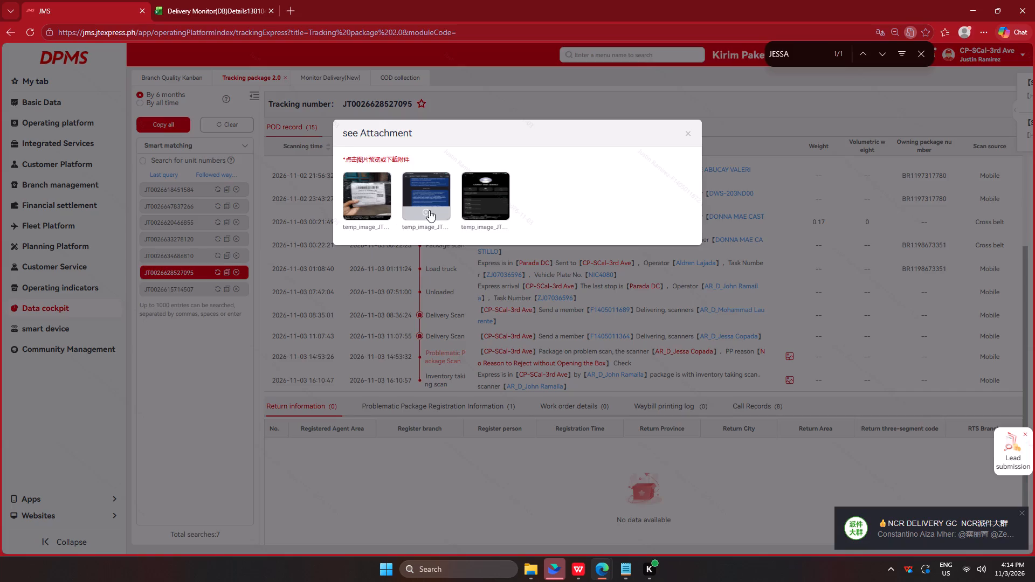
{"action": "left_click", "coordinate": [431, 210]}
{"action": "left_click", "coordinate": [426, 212]}
{"action": "double_click", "coordinate": [184, 426]}
{"action": "key", "text": "alt+Tab"}
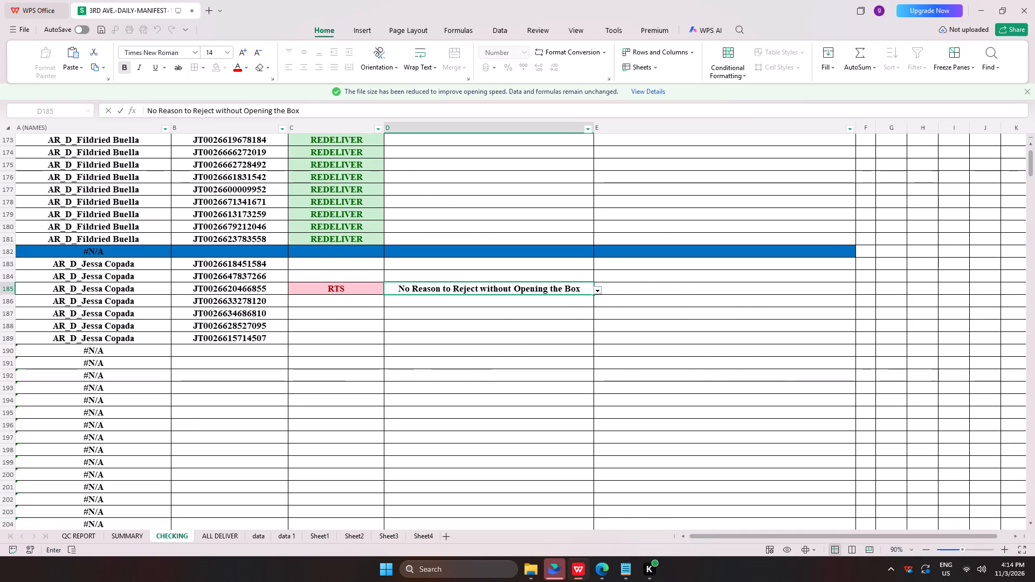
{"action": "left_click_drag", "start_coordinate": [354, 294], "coordinate": [417, 288]}
{"action": "key", "text": "ctrl+c"}
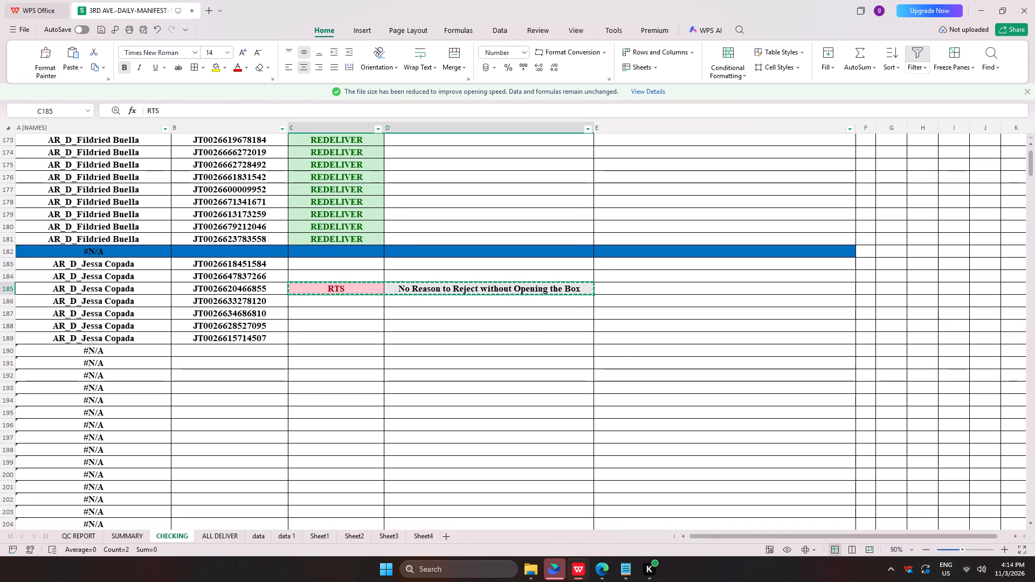
{"action": "key", "text": "alt+Tab"}
{"action": "key", "text": "alt+Tab"}
{"action": "left_click", "coordinate": [308, 325]}
{"action": "key", "text": "ctrl+v"}
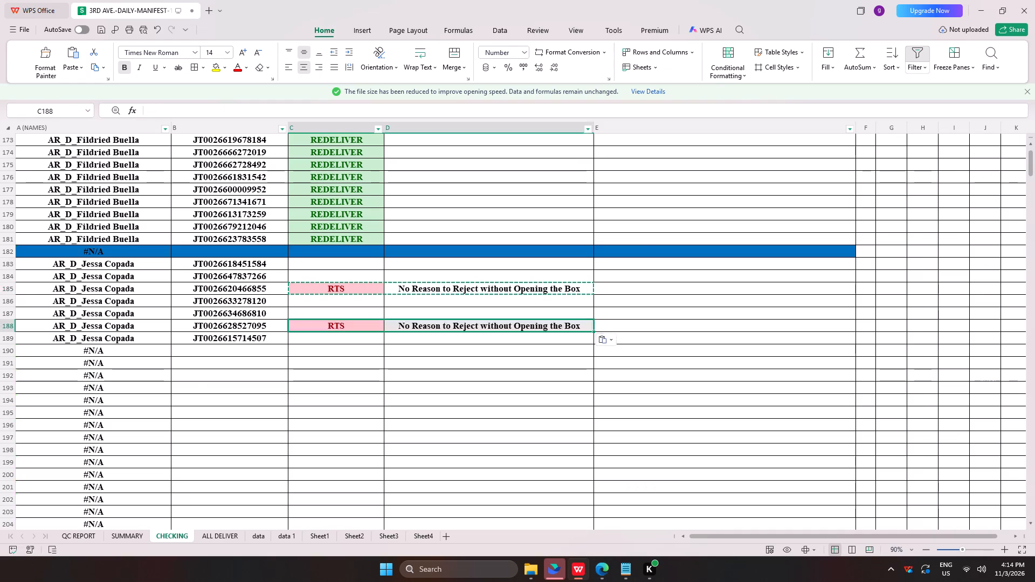
{"action": "key", "text": "alt+Tab"}
{"action": "left_click", "coordinate": [184, 290]}
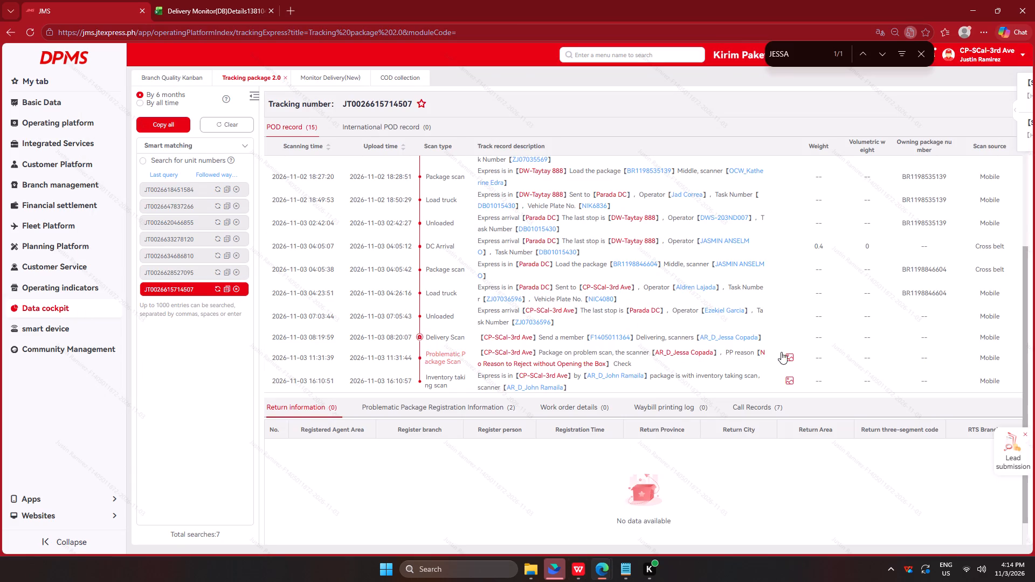
{"action": "left_click", "coordinate": [788, 354]}
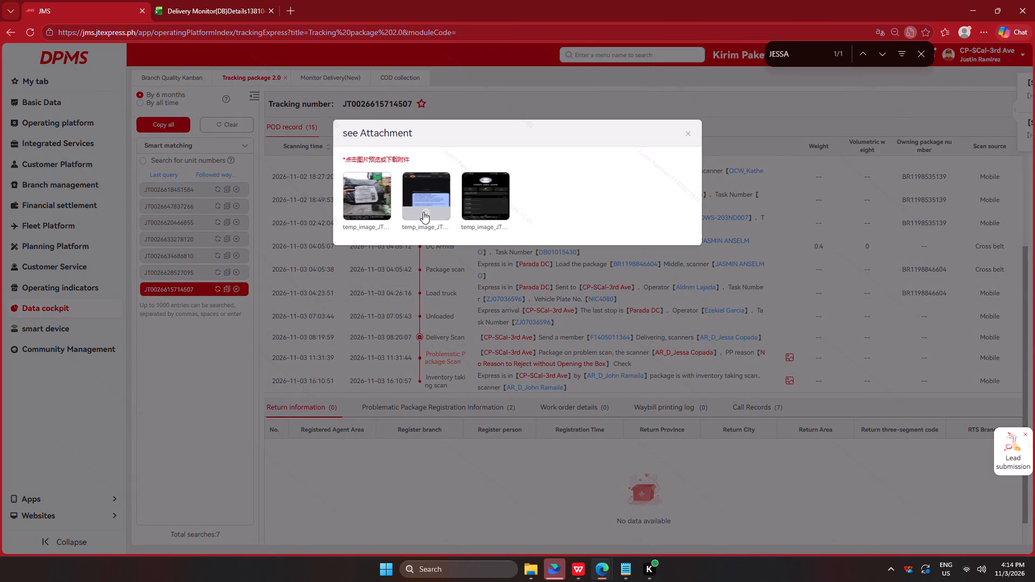
{"action": "left_click", "coordinate": [424, 211]}
{"action": "left_click_drag", "start_coordinate": [222, 405], "coordinate": [228, 400]}
{"action": "left_click", "coordinate": [483, 213]}
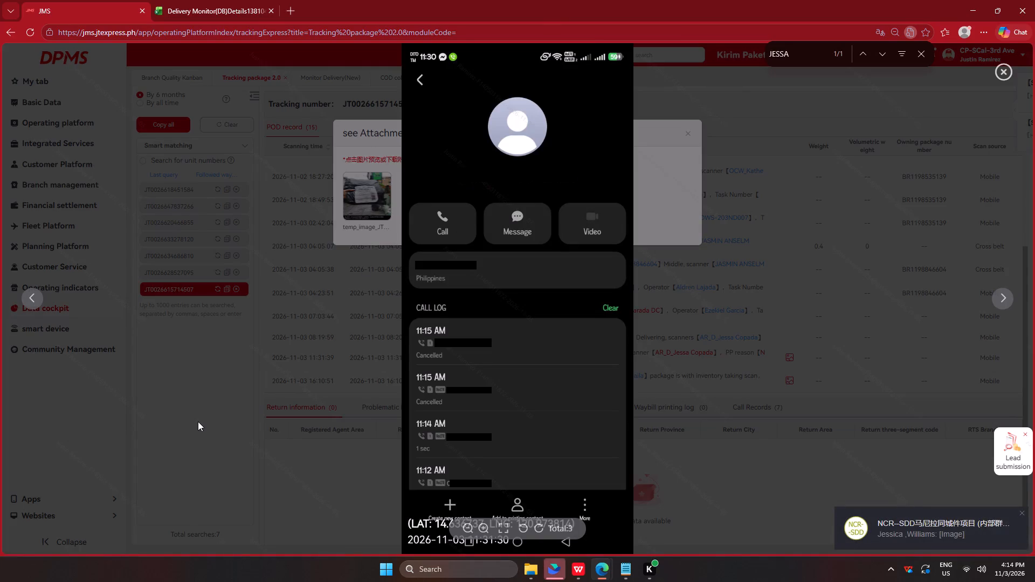
{"action": "left_click", "coordinate": [198, 421]}
{"action": "left_click", "coordinate": [428, 210]}
{"action": "scroll", "coordinate": [459, 271], "scroll_direction": "down", "scroll_amount": 4}
{"action": "scroll", "coordinate": [469, 296], "scroll_direction": "up", "scroll_amount": 2}
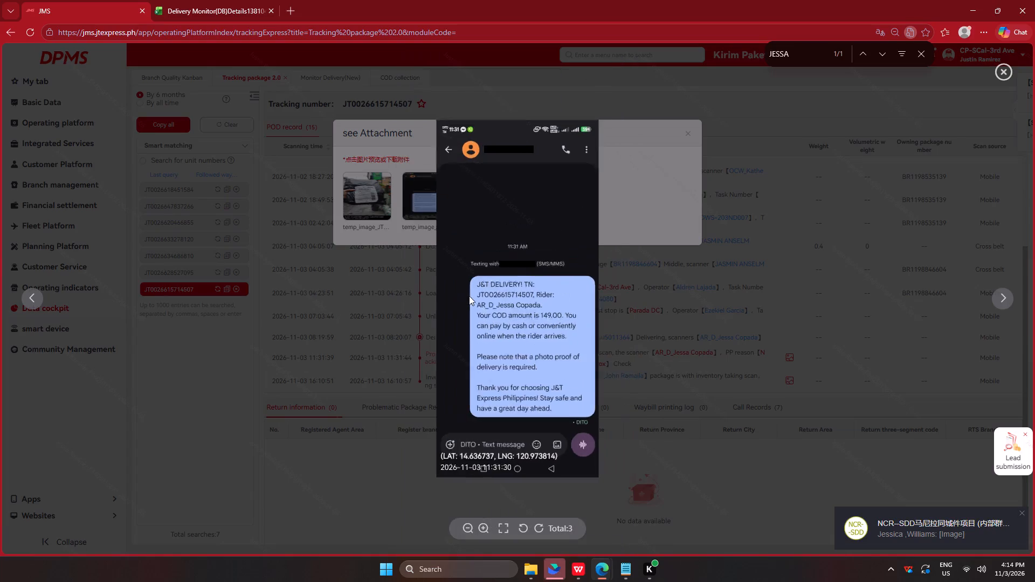
{"action": "scroll", "coordinate": [469, 296], "scroll_direction": "up", "scroll_amount": 1}
{"action": "left_click", "coordinate": [750, 318]}
{"action": "left_click", "coordinate": [484, 212]}
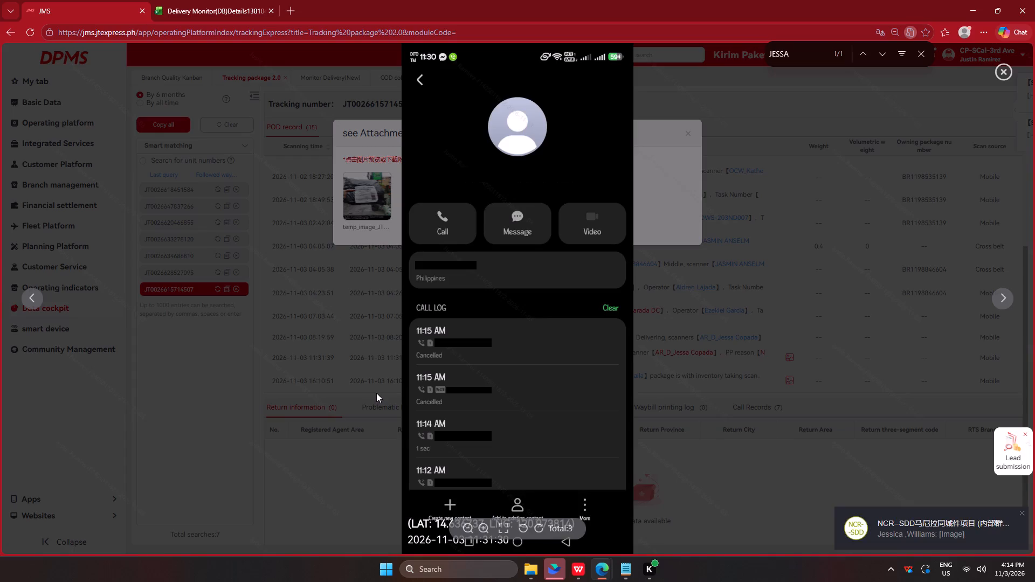
{"action": "left_click", "coordinate": [213, 385]}
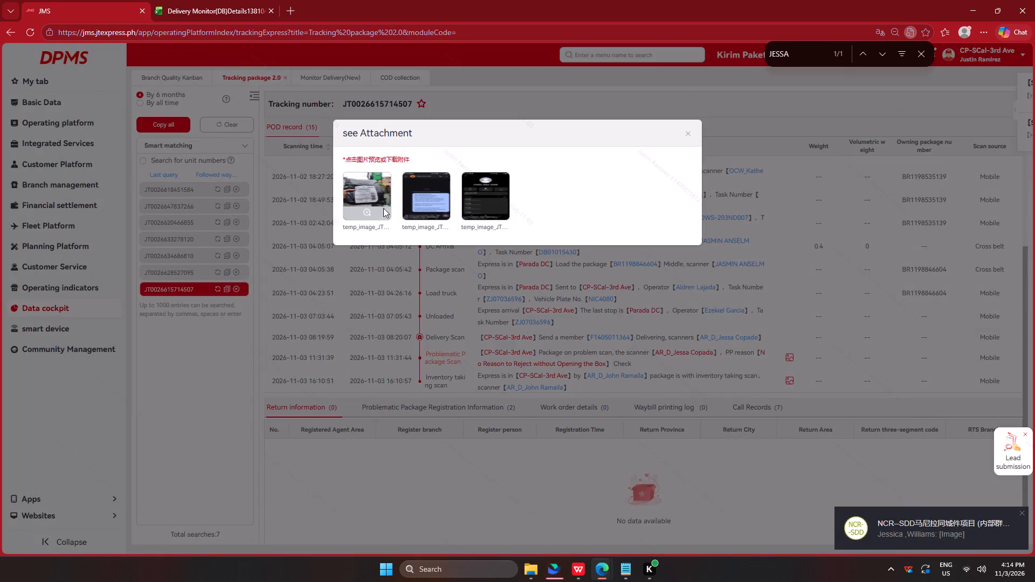
{"action": "left_click", "coordinate": [364, 211]}
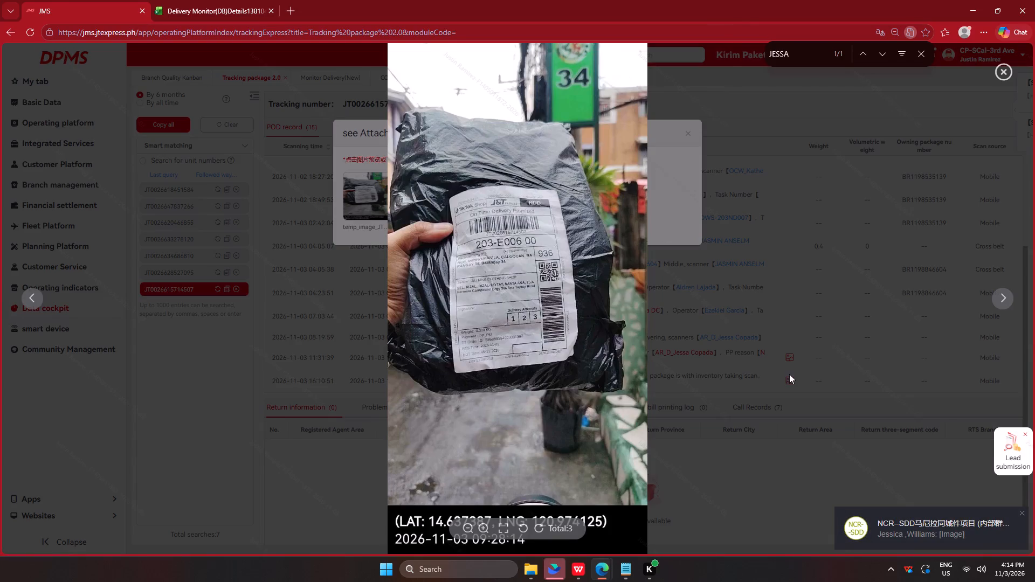
{"action": "left_click", "coordinate": [789, 375]}
{"action": "left_click", "coordinate": [483, 212]}
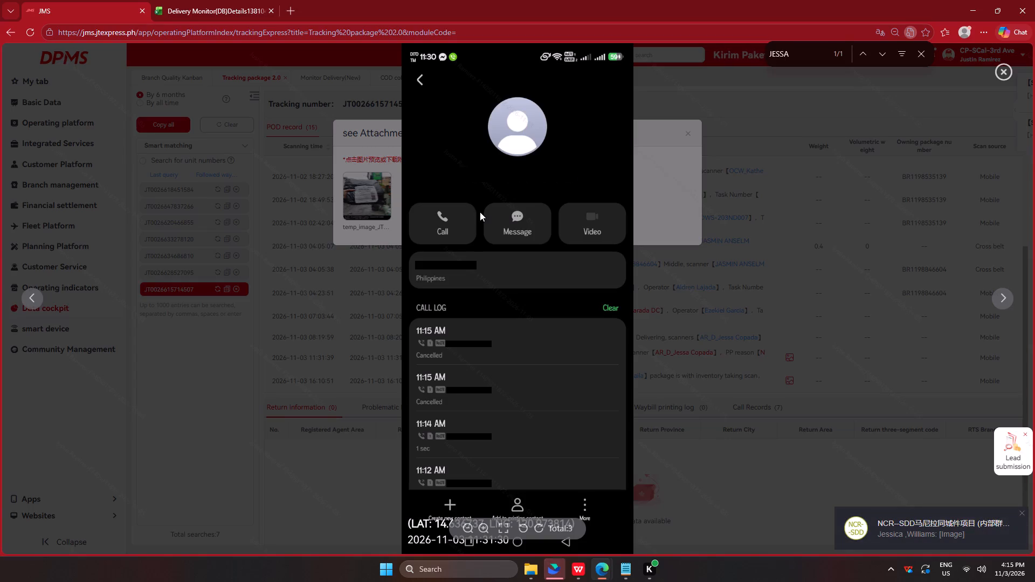
{"action": "key", "text": "alt+Tab"}
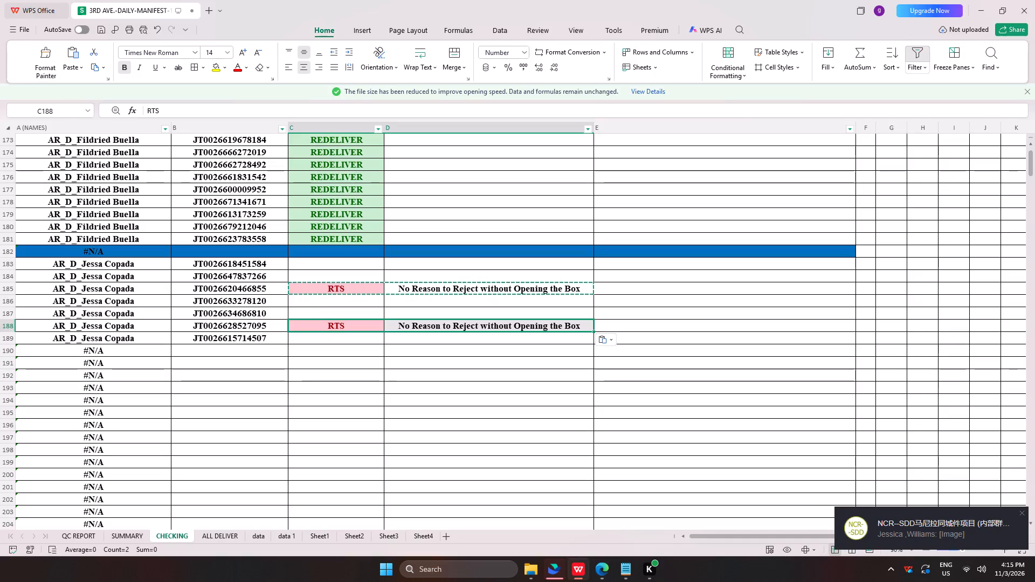
{"action": "key", "text": "alt+Tab"}
{"action": "key", "text": "alt+Tab"}
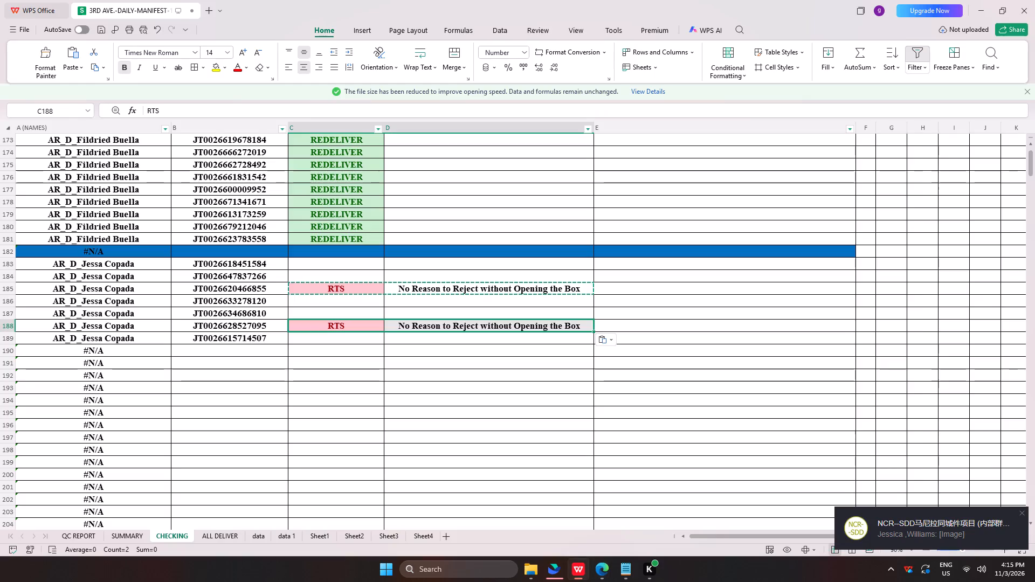
{"action": "left_click", "coordinate": [357, 337]}
{"action": "key", "text": "ctrl+v"}
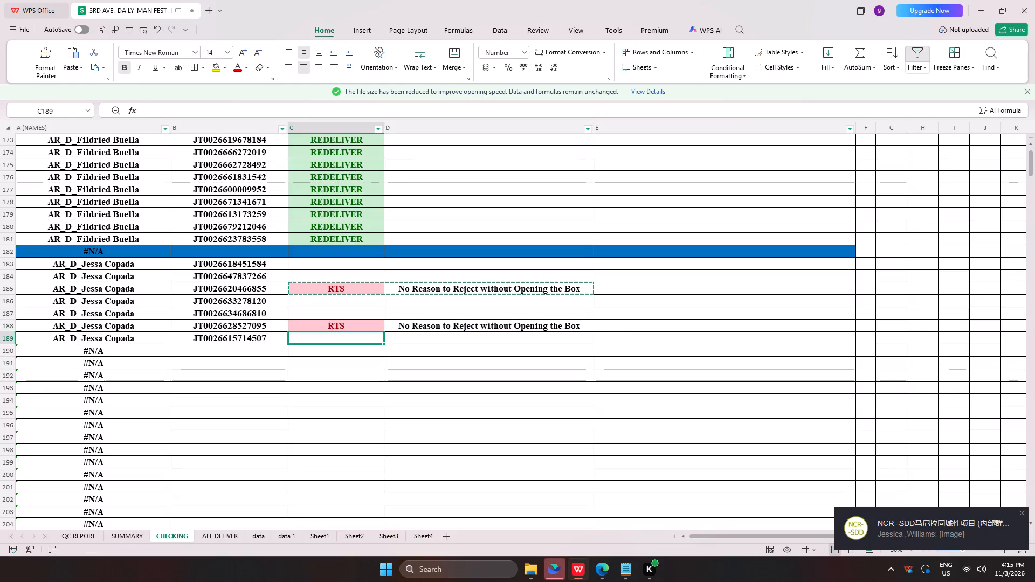
Check the row 189 waybill in Microsoft Edge and mark it RTS with the reason No Reason to Reject without Opening the Box.
{"action": "key", "text": "alt+Tab"}
{"action": "key", "text": "alt+Tab"}
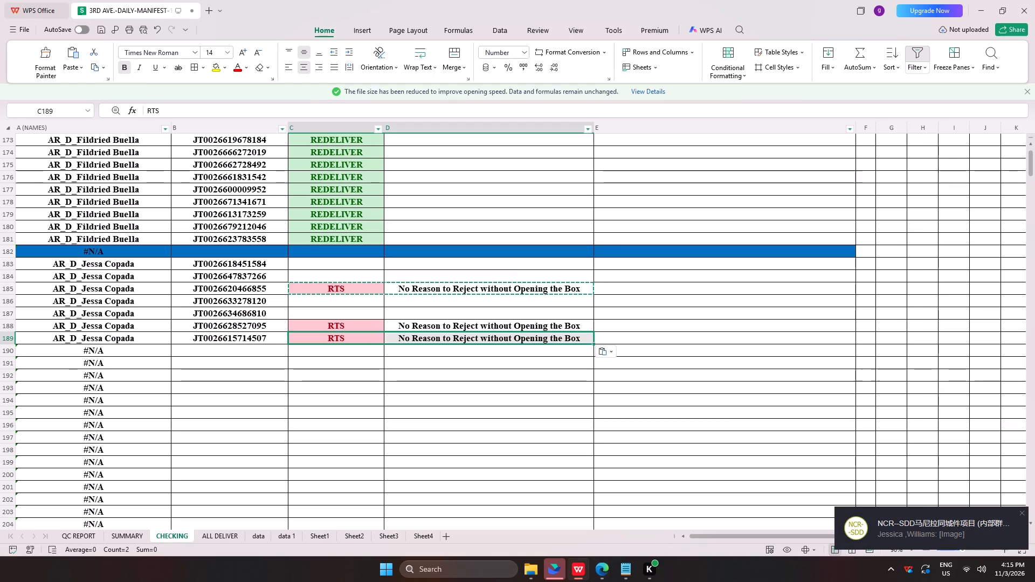
Mark the waybills in rows 183, 184, 186 and 187 of the CHECKING sheet as REDELIVER and save the workbook.
{"action": "left_click", "coordinate": [349, 206]}
{"action": "key", "text": "ctrl+c"}
{"action": "left_click_drag", "start_coordinate": [339, 261], "coordinate": [339, 277], "text": "ctrl"}
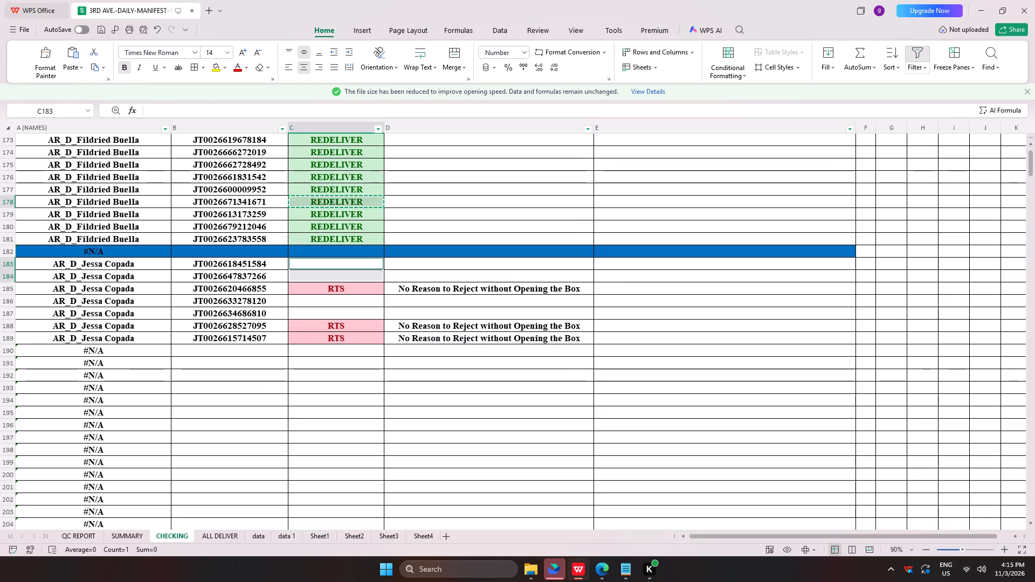
{"action": "left_click_drag", "start_coordinate": [337, 302], "coordinate": [337, 311], "text": "ctrl"}
{"action": "key", "text": "ctrl+v"}
{"action": "left_click", "coordinate": [451, 311]}
{"action": "key", "text": "ctrl+s"}
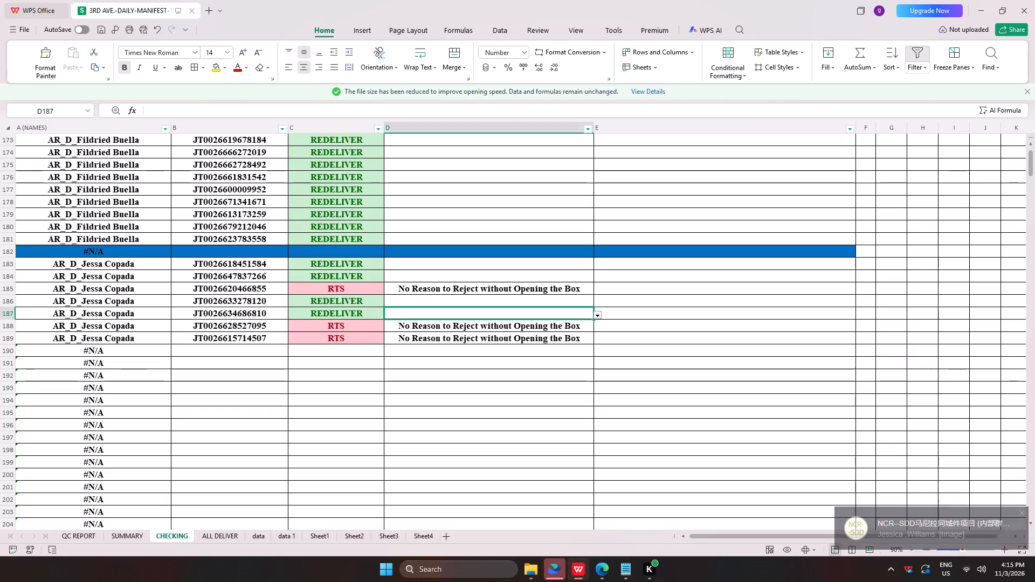
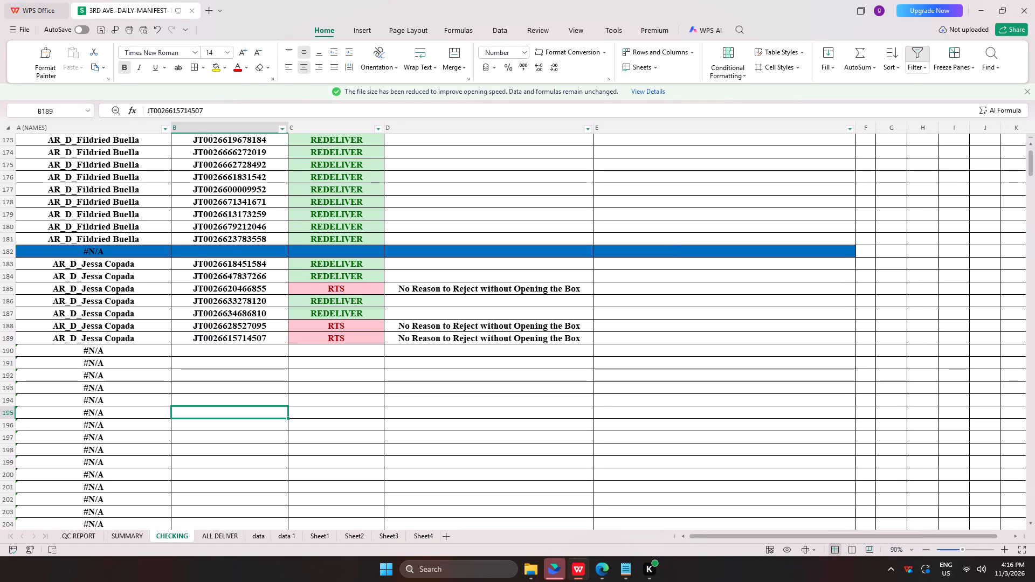
Copy the blue separator row 182, columns A to E, to row 190 below Jessa's waybills in the CHECKING sheet.
{"action": "left_click_drag", "start_coordinate": [143, 249], "coordinate": [627, 248]}
{"action": "left_click", "coordinate": [608, 251]}
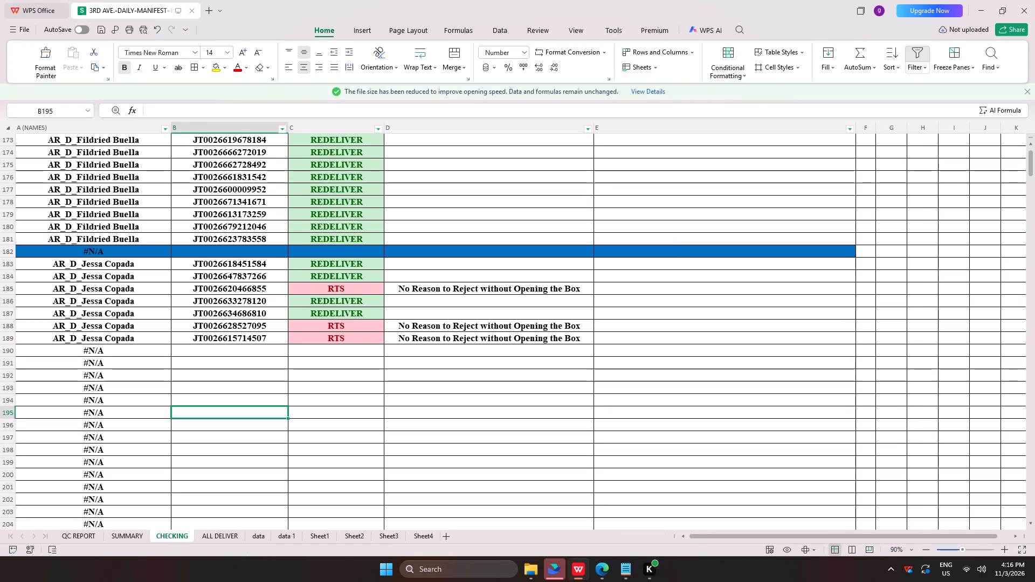
{"action": "left_click", "coordinate": [243, 439]}
{"action": "left_click_drag", "start_coordinate": [151, 251], "coordinate": [420, 249]}
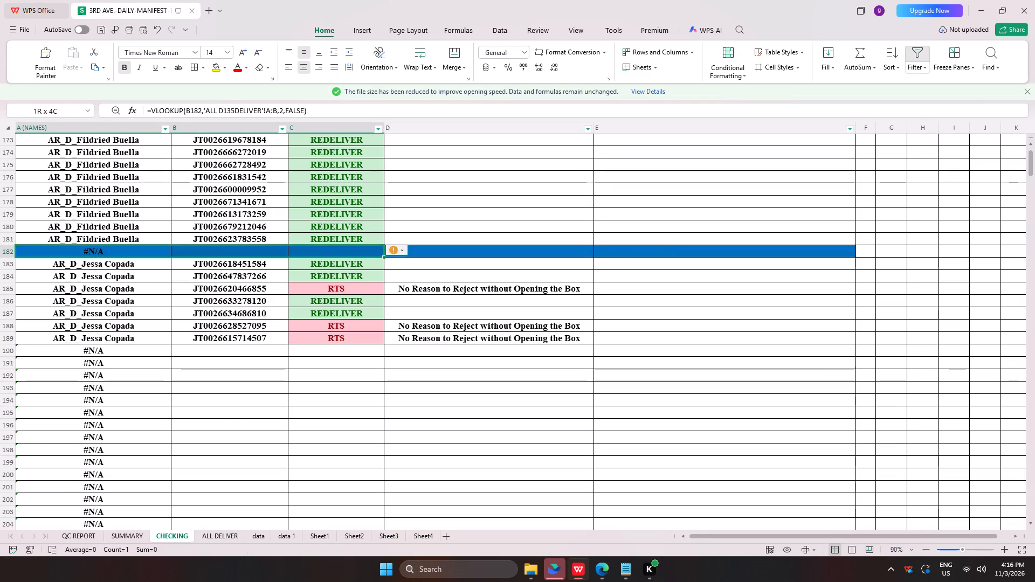
{"action": "left_click_drag", "start_coordinate": [420, 249], "coordinate": [636, 250]}
{"action": "key", "text": "ctrl+c"}
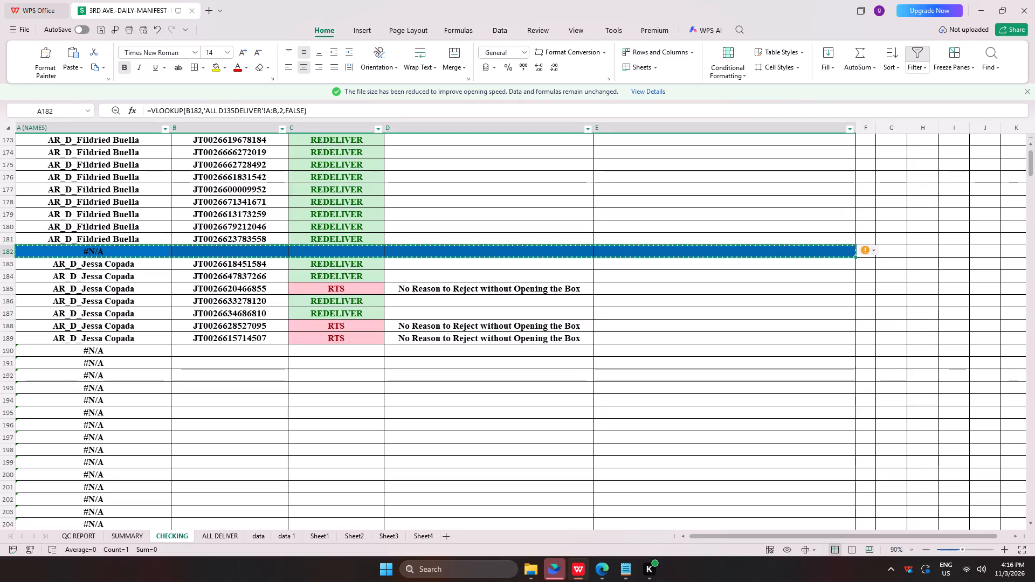
{"action": "left_click", "coordinate": [137, 347]}
{"action": "key", "text": "ctrl+v"}
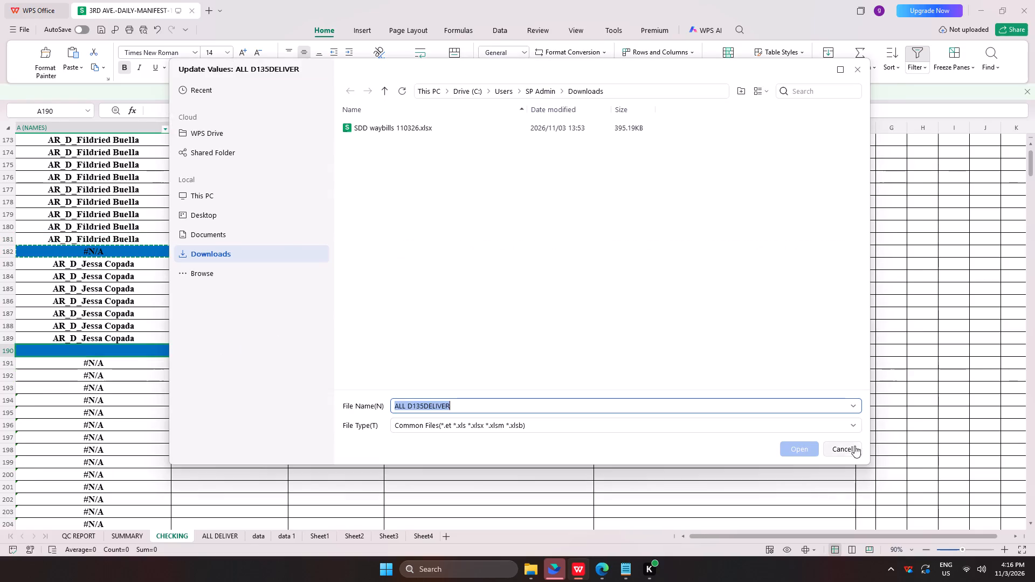
Cancel the Update Values file request to finish pasting the blue separator into row 190 of the CHECKING sheet.
{"action": "left_click", "coordinate": [847, 448]}
{"action": "scroll", "coordinate": [378, 394], "scroll_direction": "up", "scroll_amount": 4}
{"action": "left_click_drag", "start_coordinate": [528, 316], "coordinate": [511, 309]}
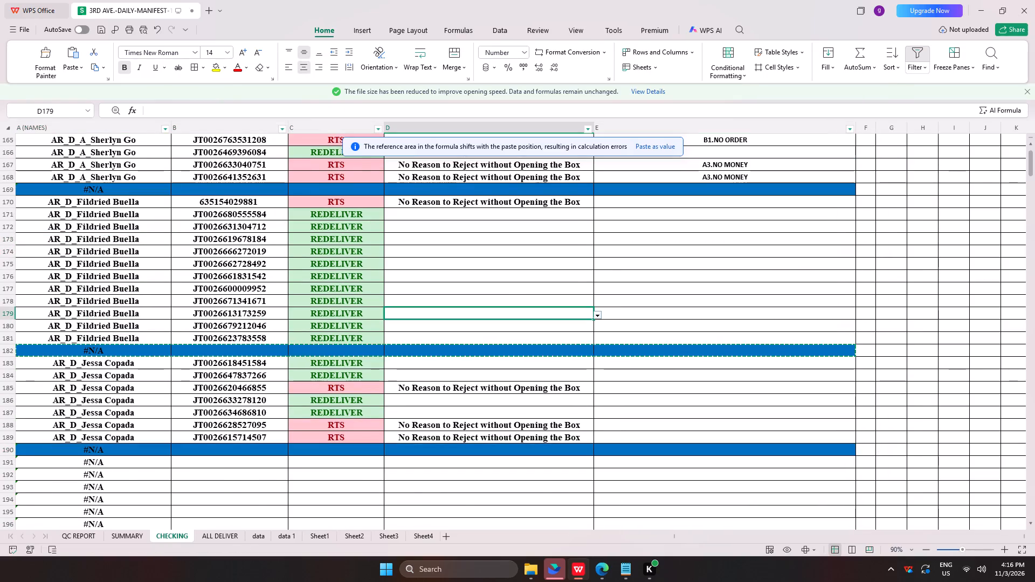
{"action": "scroll", "coordinate": [472, 308], "scroll_direction": "up", "scroll_amount": 15}
{"action": "scroll", "coordinate": [460, 306], "scroll_direction": "up", "scroll_amount": 9}
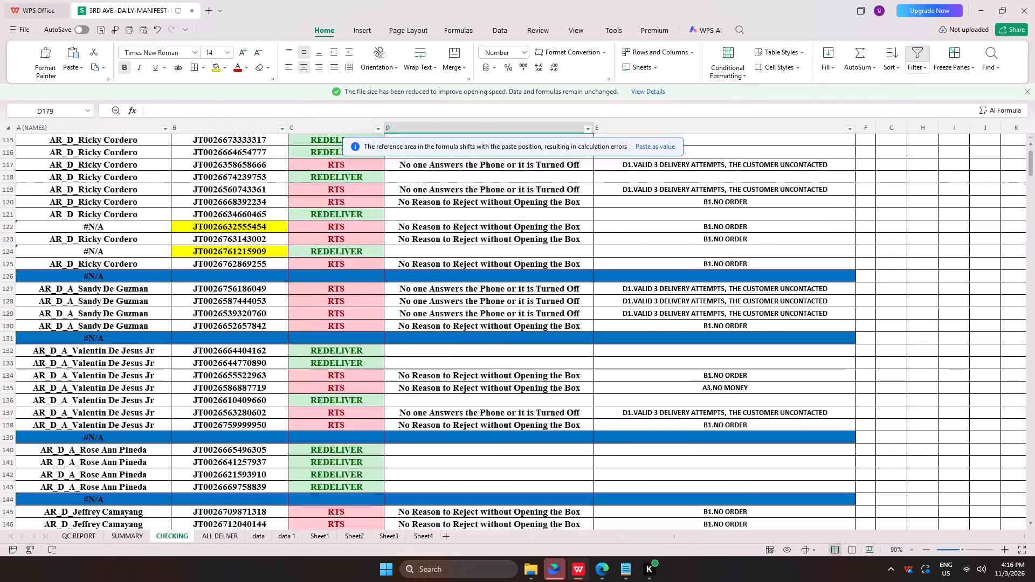
{"action": "scroll", "coordinate": [445, 305], "scroll_direction": "up", "scroll_amount": 13}
{"action": "scroll", "coordinate": [339, 308], "scroll_direction": "up", "scroll_amount": 1}
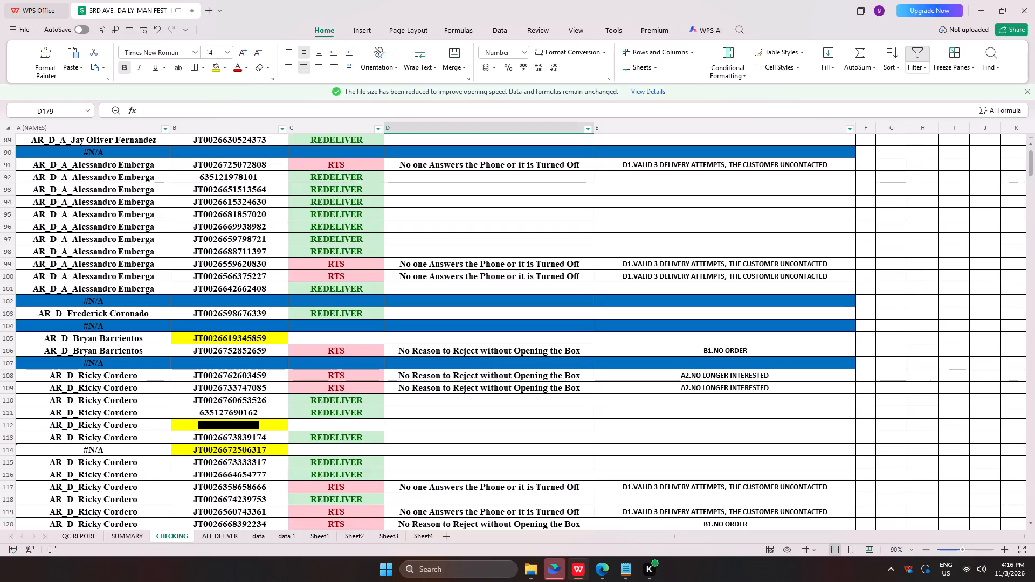
{"action": "scroll", "coordinate": [230, 354], "scroll_direction": "up", "scroll_amount": 3}
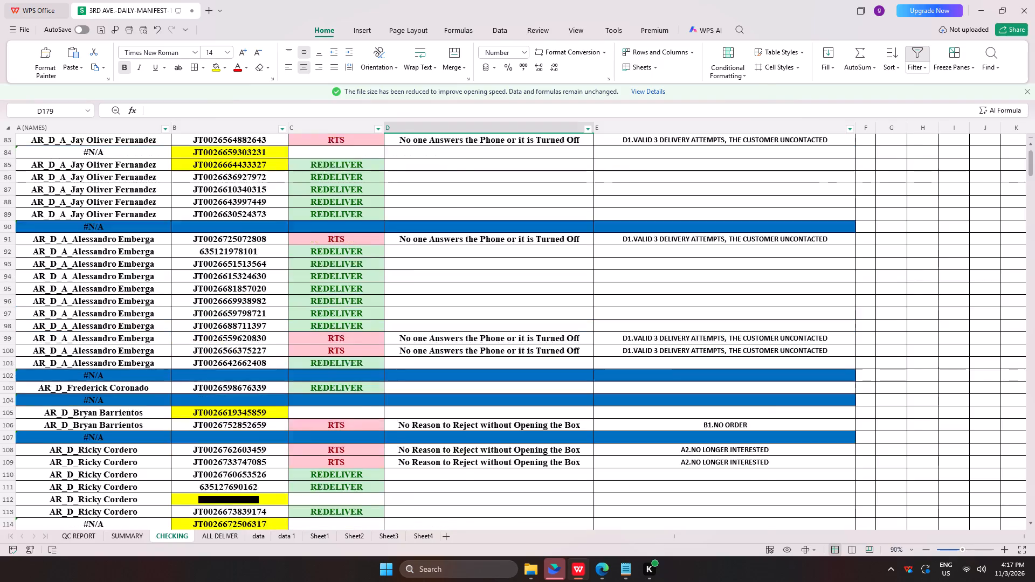
{"action": "scroll", "coordinate": [227, 351], "scroll_direction": "up", "scroll_amount": 4}
{"action": "left_click_drag", "start_coordinate": [251, 252], "coordinate": [256, 262]}
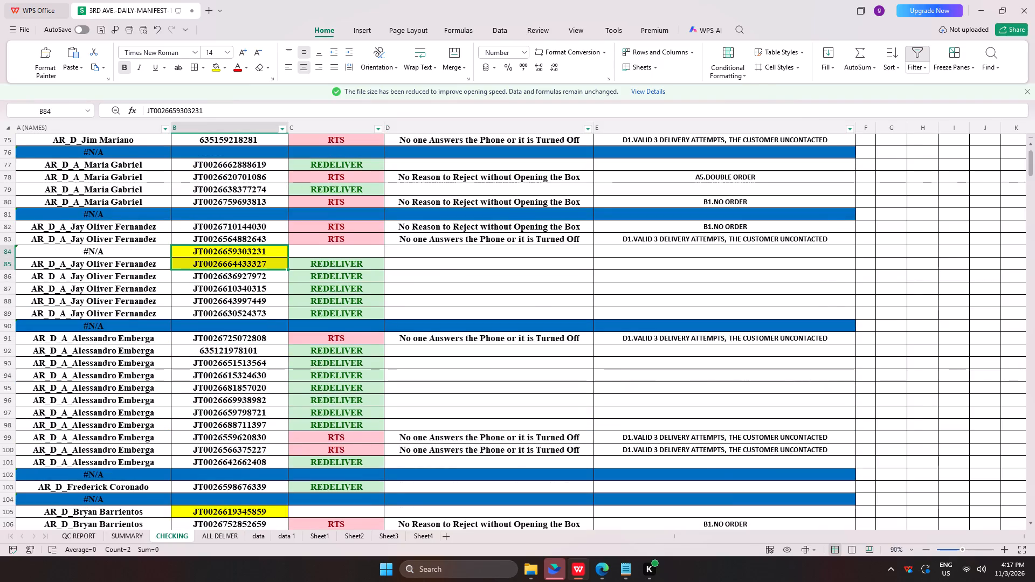
{"action": "key", "text": "ctrl+c"}
{"action": "key", "text": "alt+Tab"}
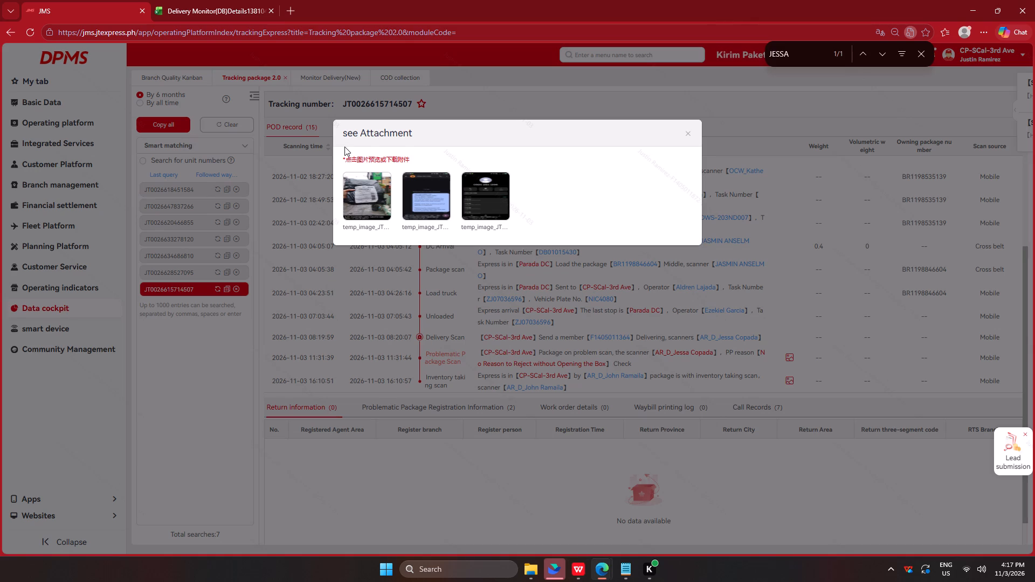
{"action": "left_click", "coordinate": [222, 393]}
{"action": "left_click", "coordinate": [232, 122]}
{"action": "left_click", "coordinate": [203, 271]}
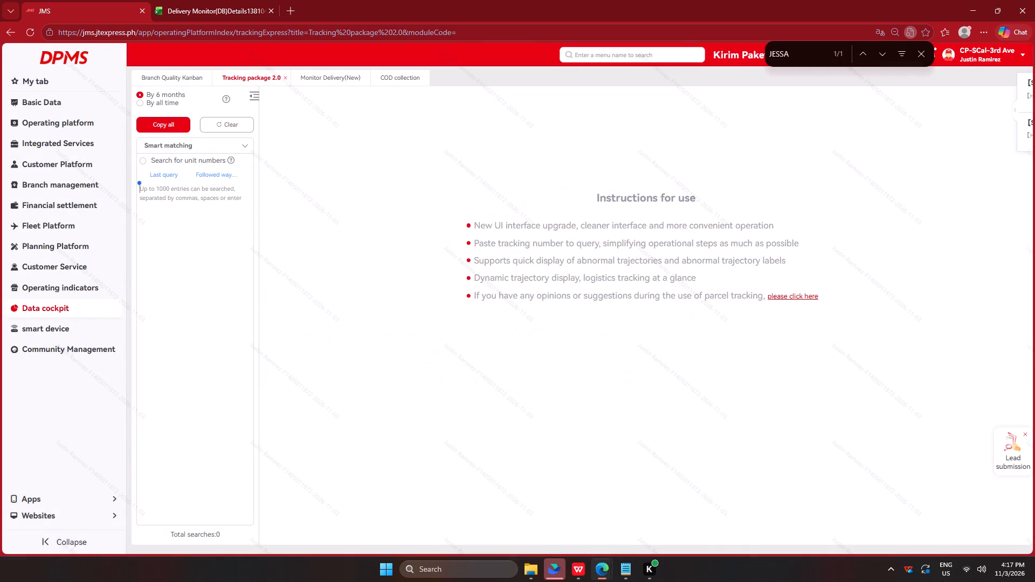
{"action": "key", "text": "ctrl+v"}
{"action": "scroll", "coordinate": [496, 248], "scroll_direction": "down", "scroll_amount": 5}
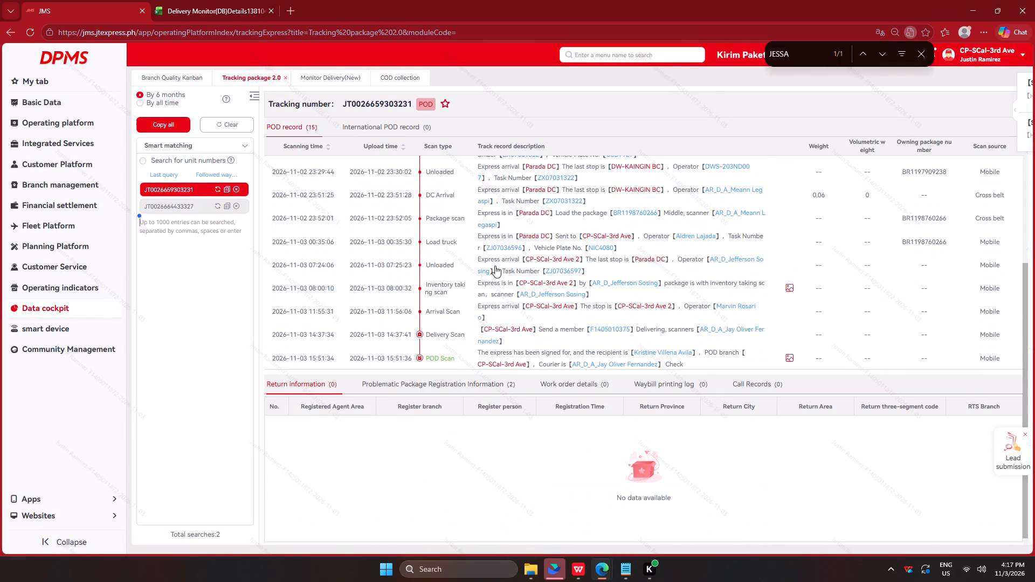
{"action": "left_click", "coordinate": [166, 203]}
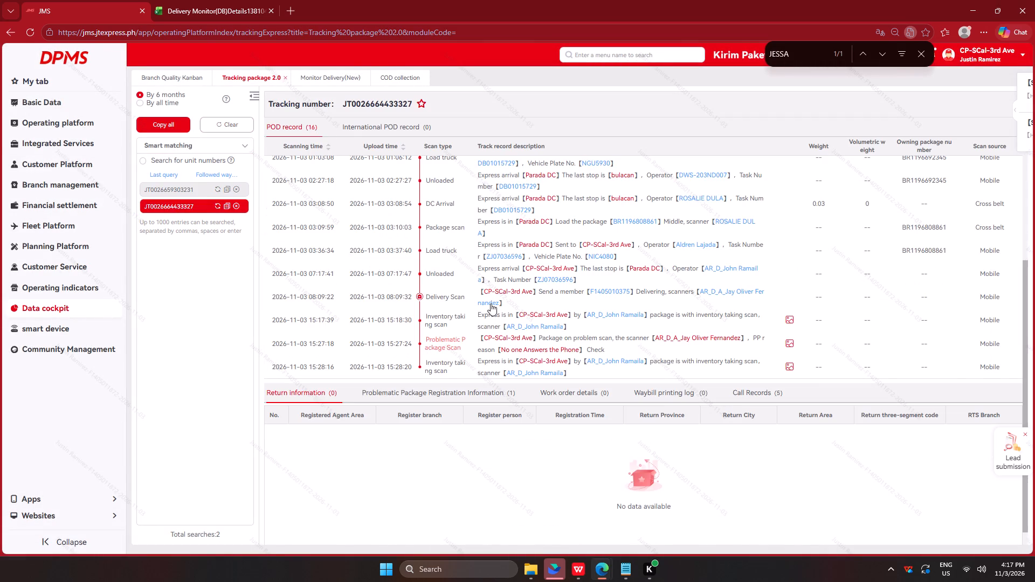
{"action": "key", "text": "alt+Tab"}
{"action": "key", "text": "alt+Tab"}
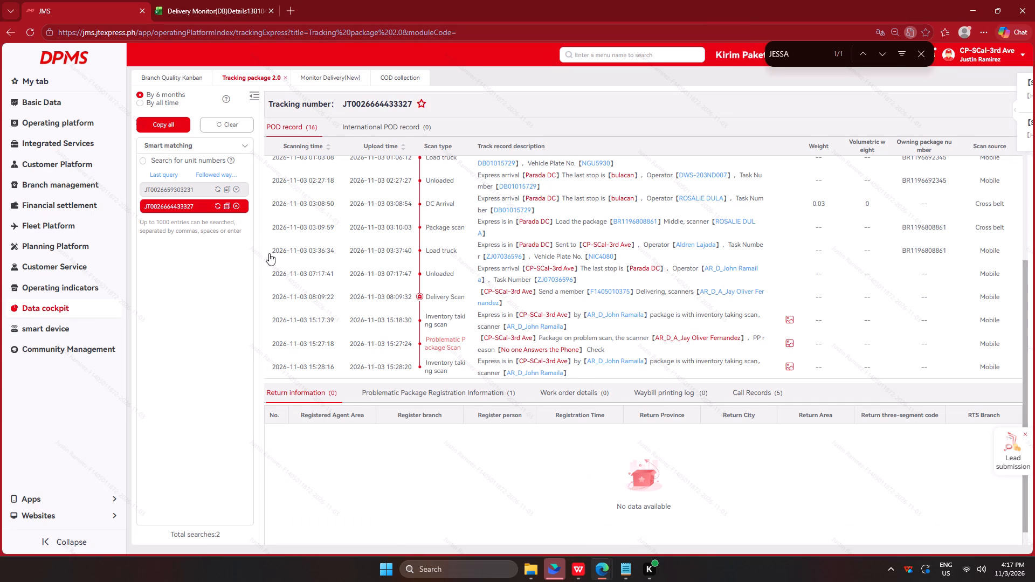
{"action": "key", "text": "alt+Tab"}
{"action": "left_click", "coordinate": [316, 253]}
{"action": "left_click", "coordinate": [277, 262]}
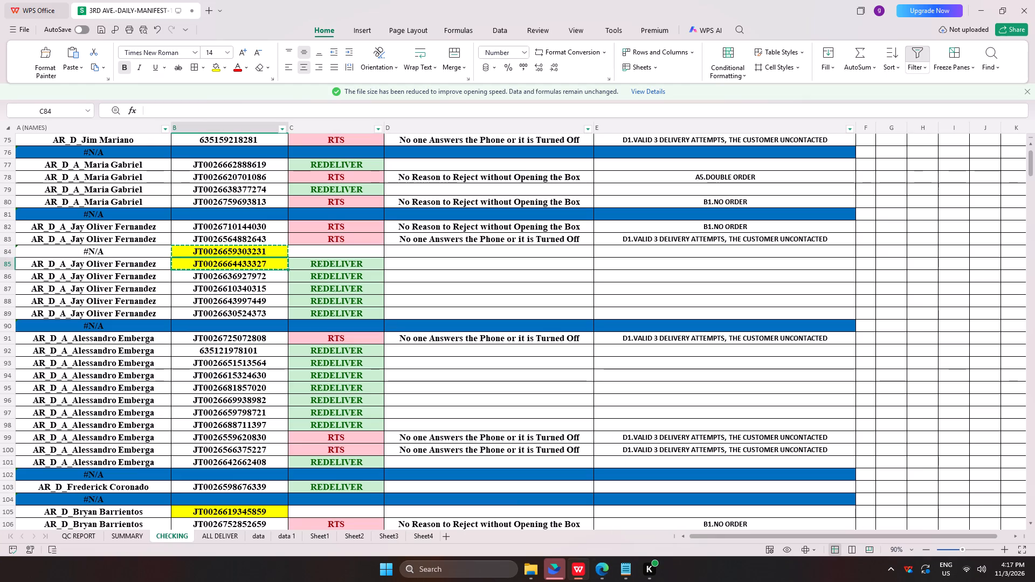
{"action": "left_click", "coordinate": [220, 67]}
{"action": "left_click", "coordinate": [225, 69]}
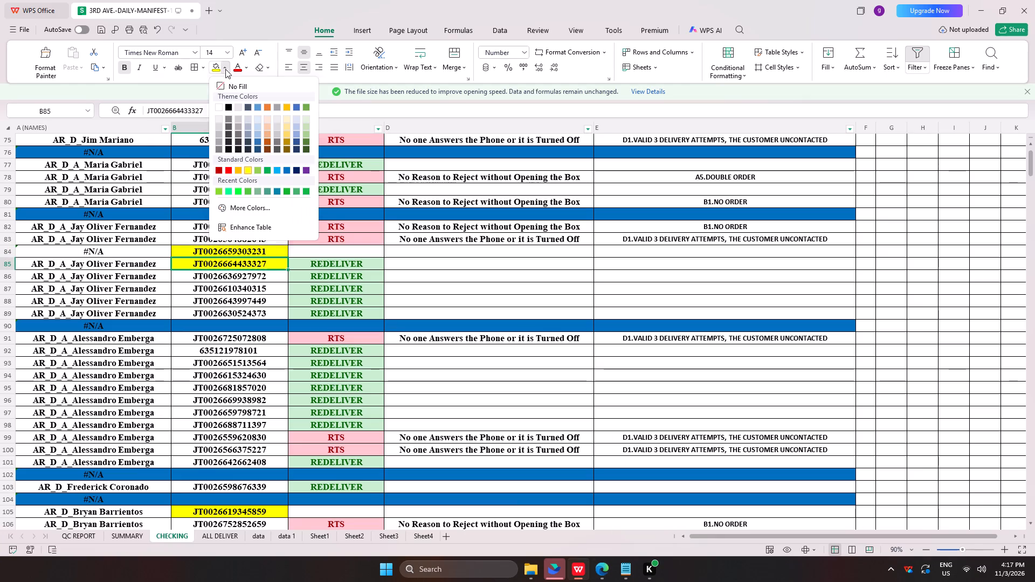
{"action": "left_click", "coordinate": [221, 86]}
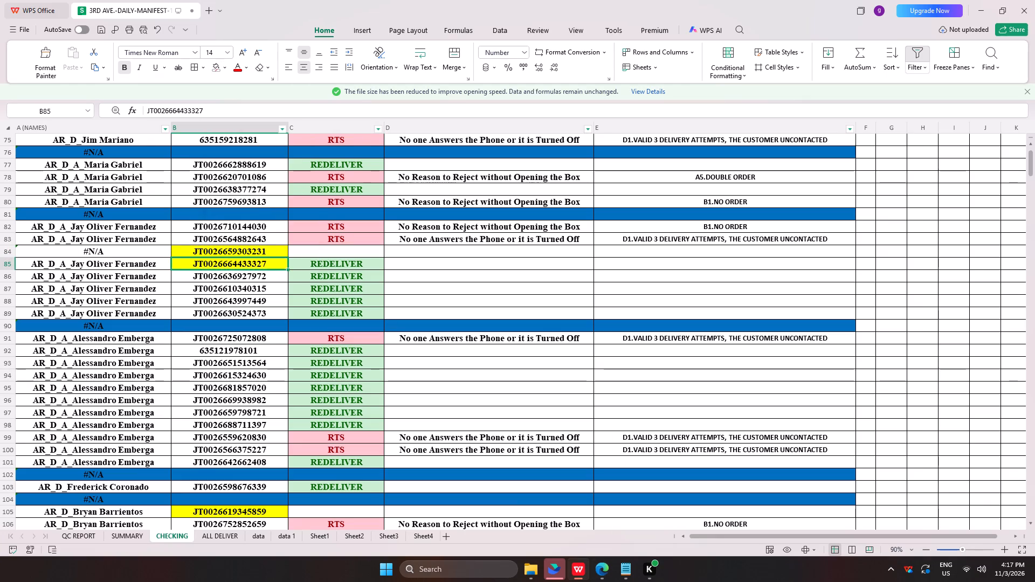
{"action": "left_click", "coordinate": [257, 251]}
{"action": "left_click", "coordinate": [10, 250]}
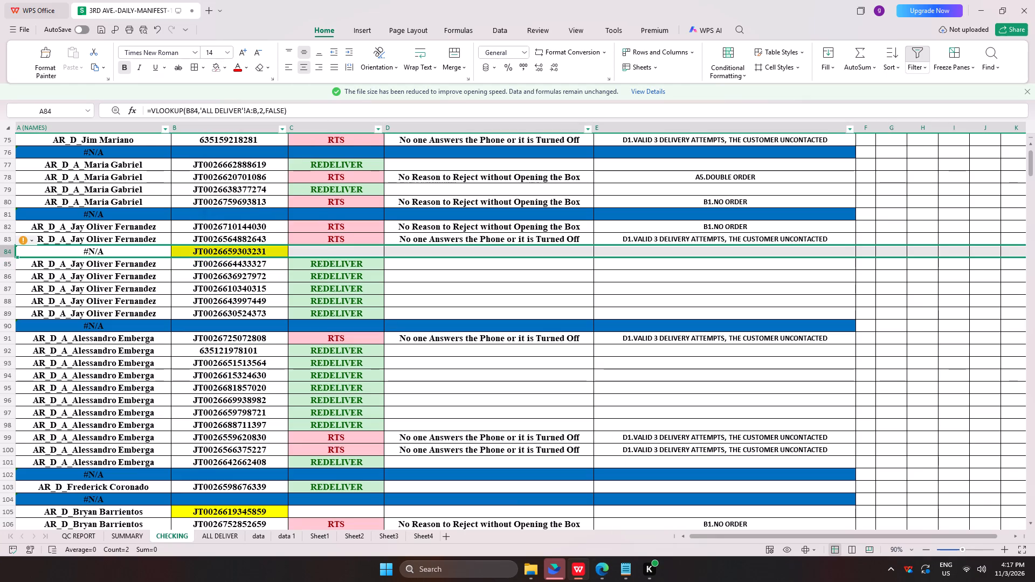
{"action": "key", "text": "ctrl+minus"}
{"action": "key", "text": "alt+Tab"}
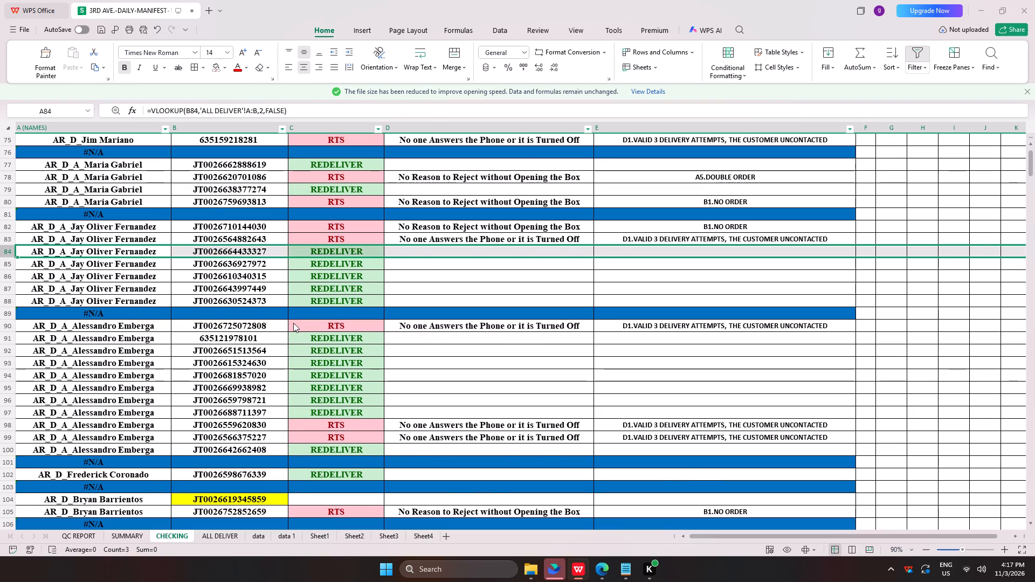
{"action": "key", "text": "alt+Tab"}
{"action": "left_click", "coordinate": [448, 272]}
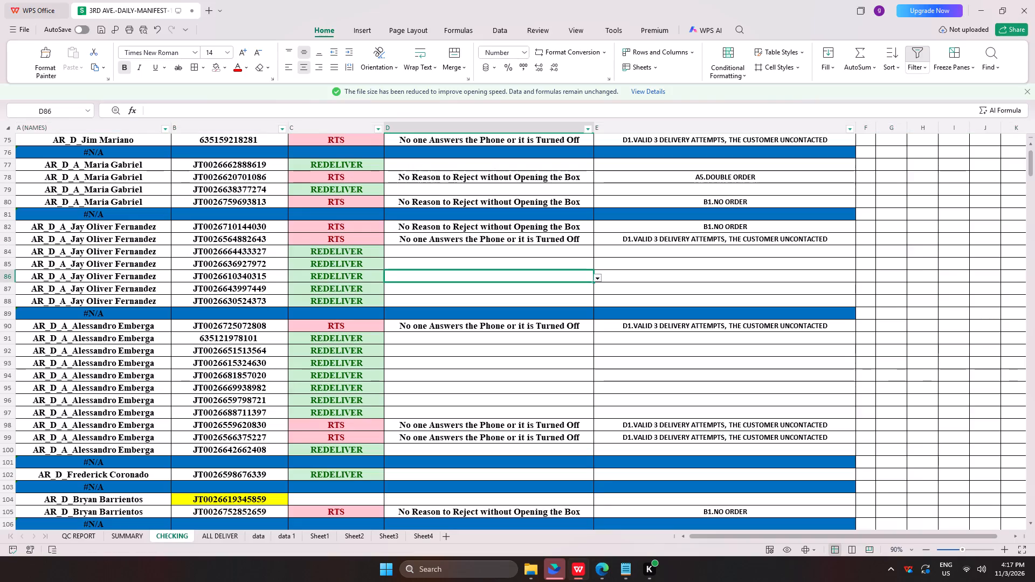
Save the workbook.
{"action": "key", "text": "ctrl+s"}
{"action": "scroll", "coordinate": [360, 285], "scroll_direction": "down", "scroll_amount": 12}
{"action": "left_click", "coordinate": [346, 307]}
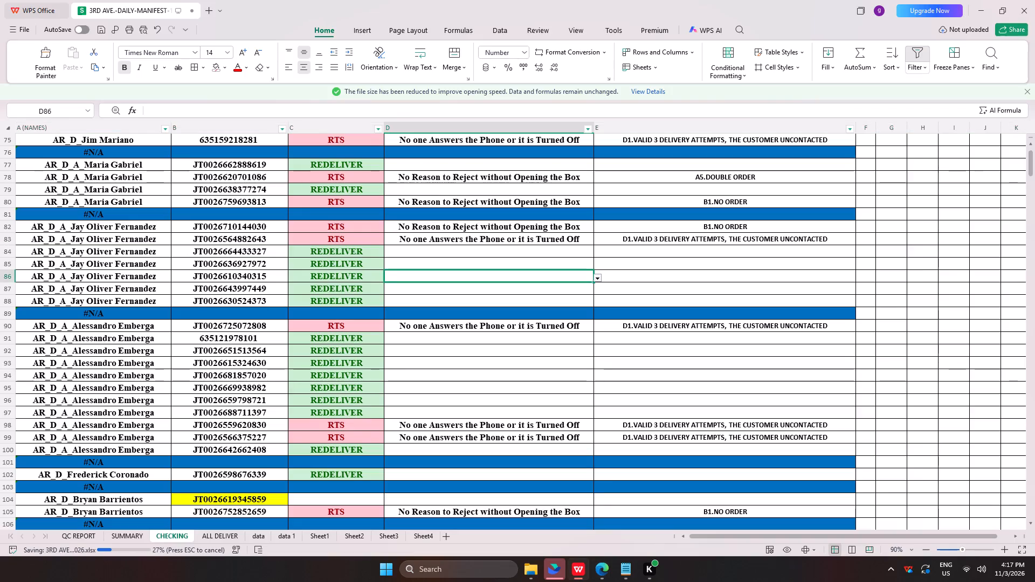
{"action": "scroll", "coordinate": [301, 363], "scroll_direction": "down", "scroll_amount": 5}
{"action": "left_click", "coordinate": [436, 405]}
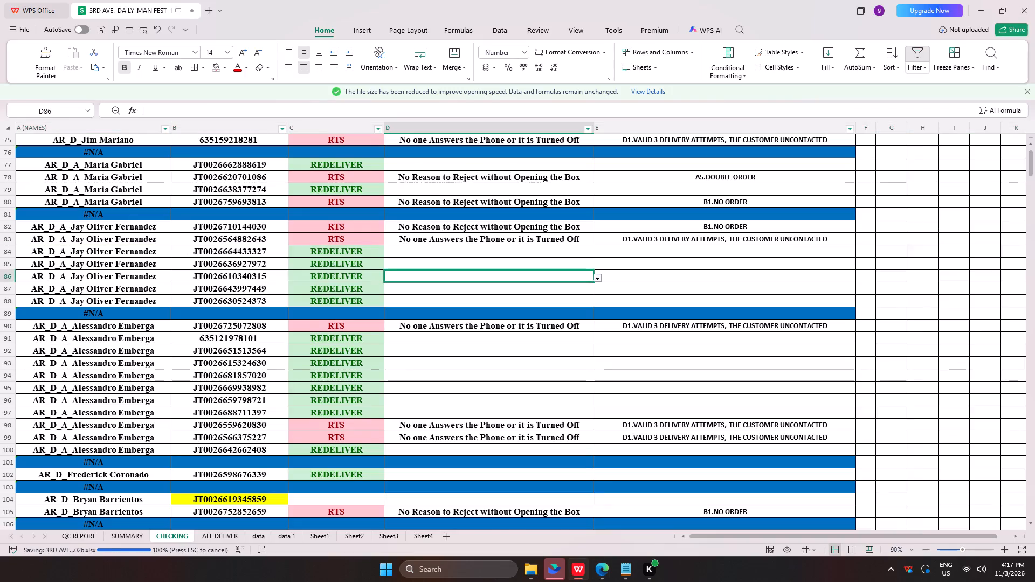
{"action": "scroll", "coordinate": [644, 356], "scroll_direction": "down", "scroll_amount": 20}
{"action": "scroll", "coordinate": [644, 356], "scroll_direction": "down", "scroll_amount": 13}
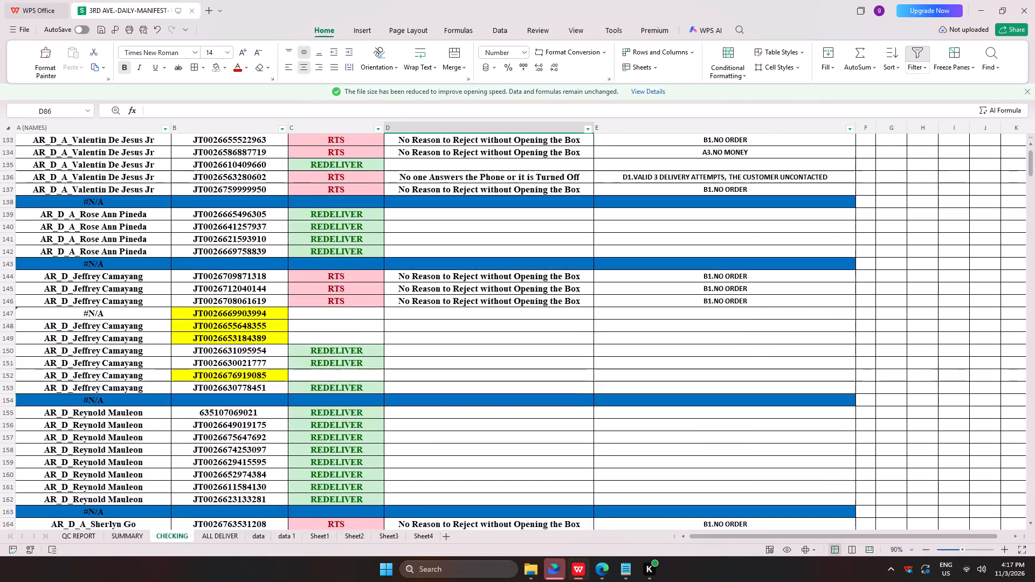
{"action": "scroll", "coordinate": [577, 341], "scroll_direction": "down", "scroll_amount": 18}
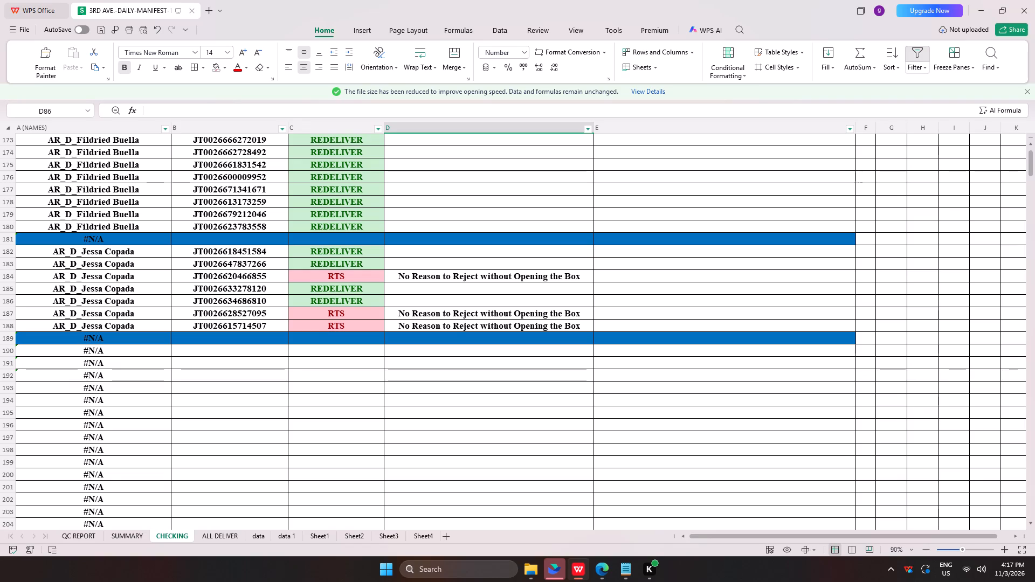
{"action": "left_click", "coordinate": [603, 273]}
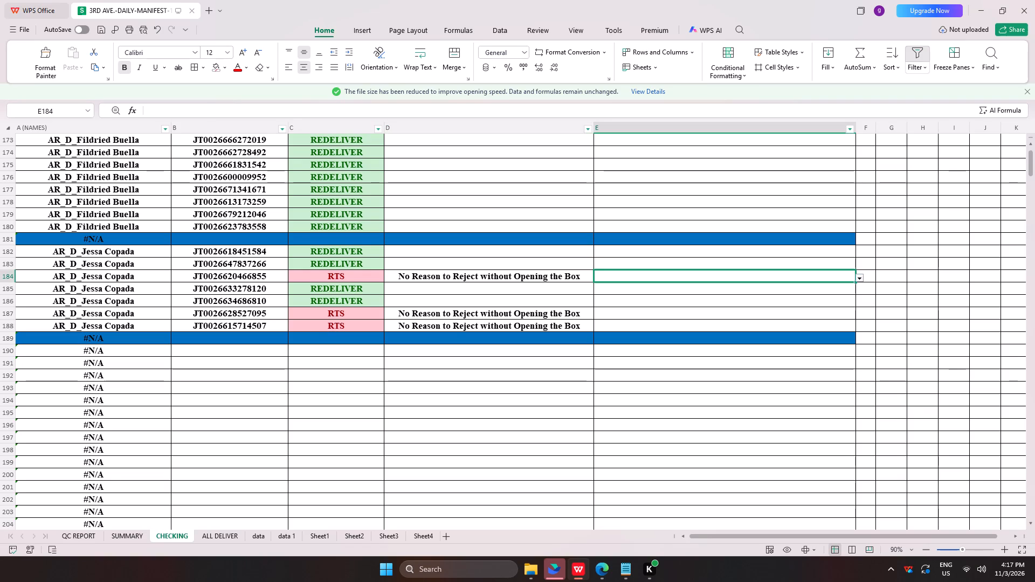
{"action": "left_click", "coordinate": [624, 314]}
{"action": "type", "text": "dou"}
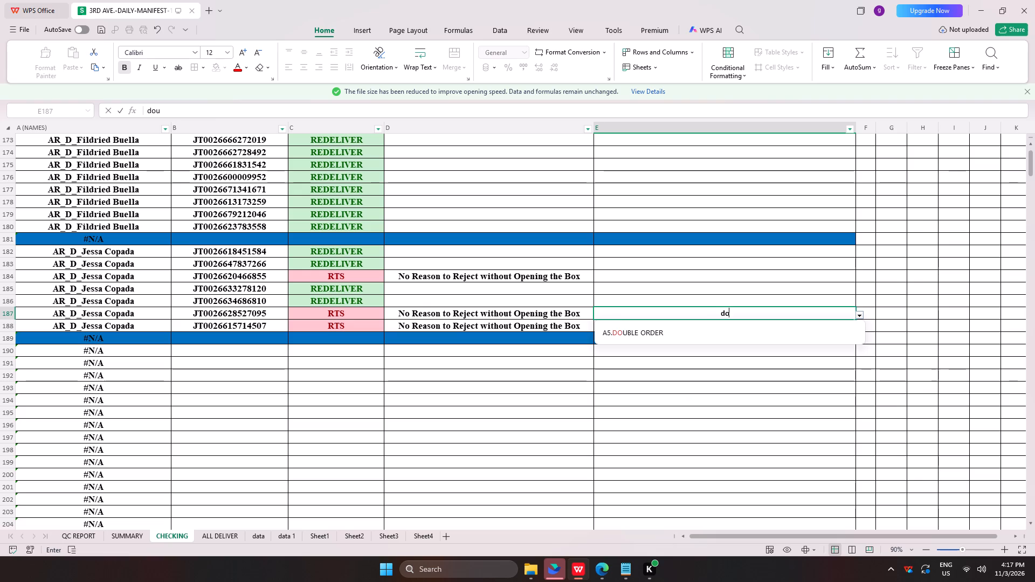
{"action": "left_click", "coordinate": [716, 335]}
{"action": "left_click", "coordinate": [674, 378]}
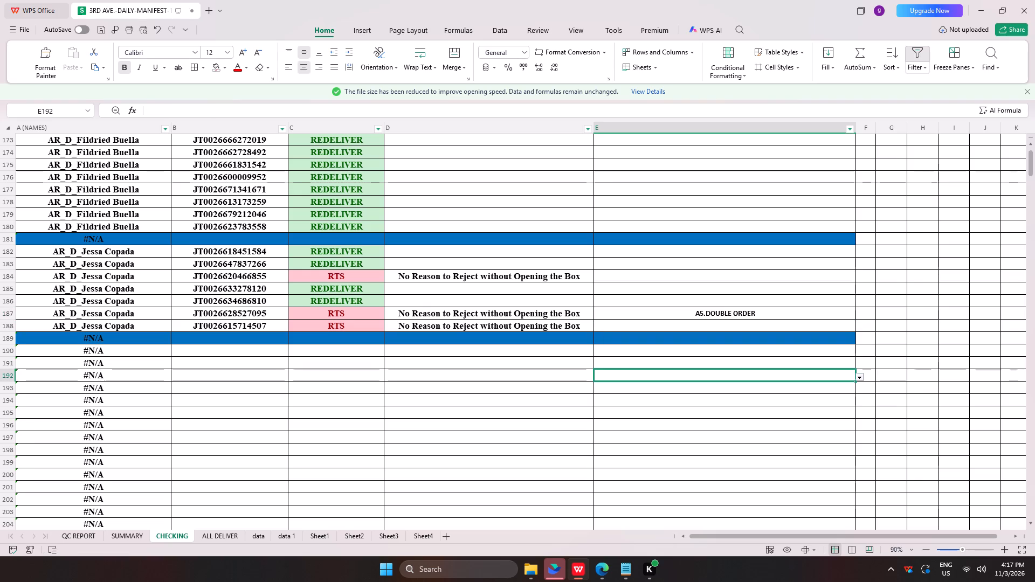
{"action": "left_click", "coordinate": [612, 278]}
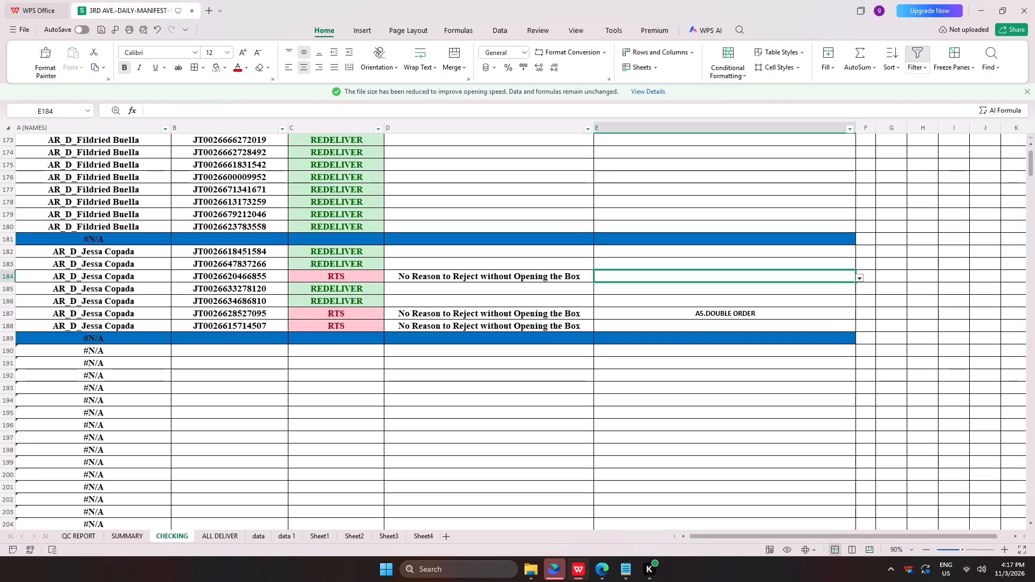
{"action": "type", "text": "NO LO"}
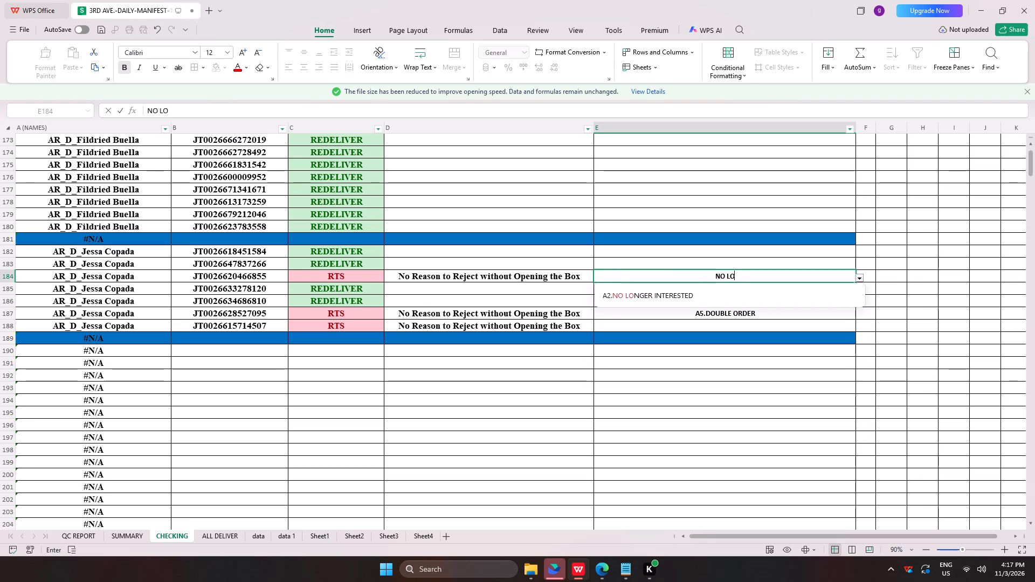
{"action": "left_click", "coordinate": [657, 293]}
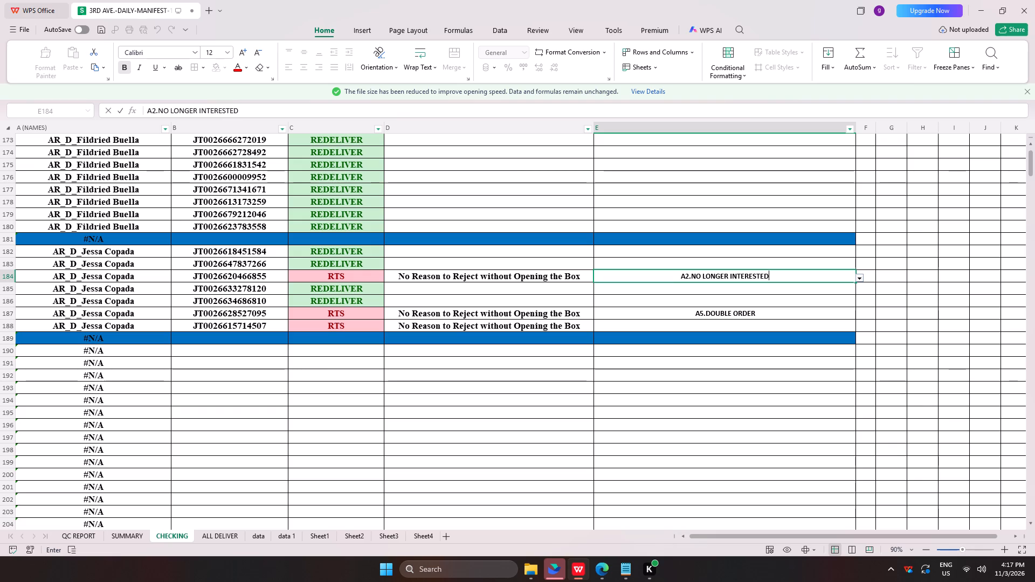
{"action": "left_click", "coordinate": [265, 326]}
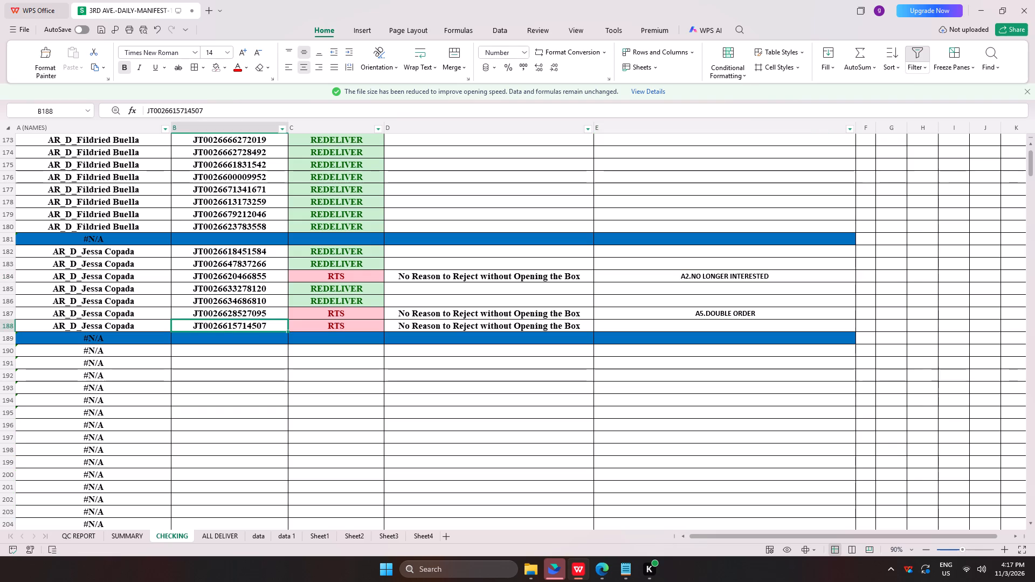
{"action": "left_click", "coordinate": [223, 68]}
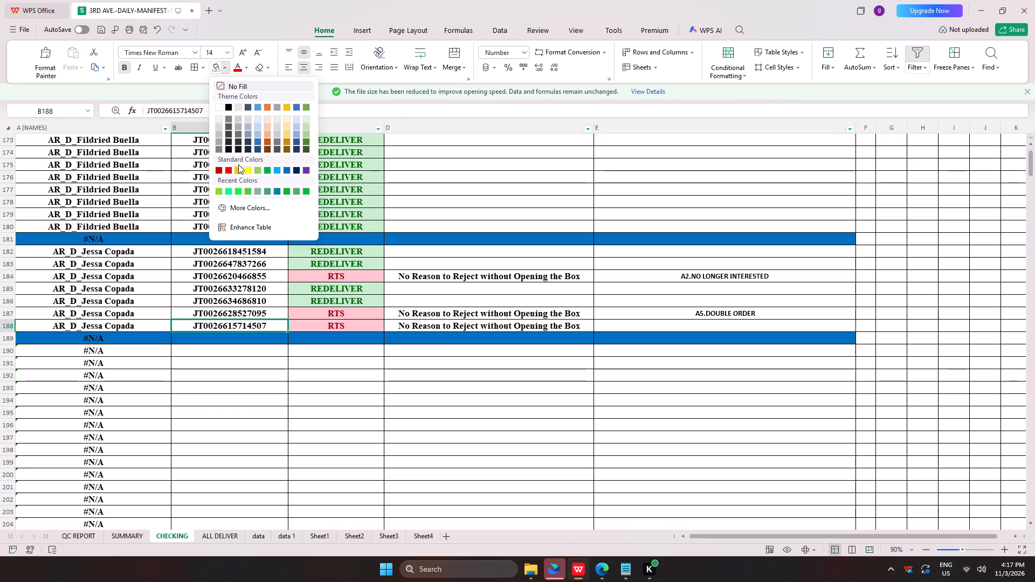
{"action": "left_click", "coordinate": [228, 169]}
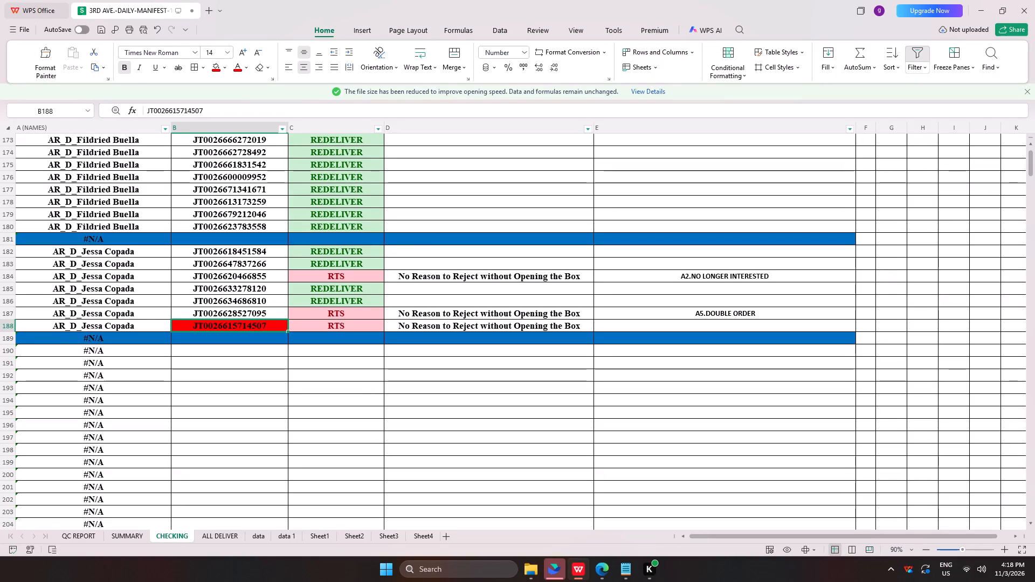
{"action": "left_click", "coordinate": [616, 323]}
{"action": "type", "text": "NO O"}
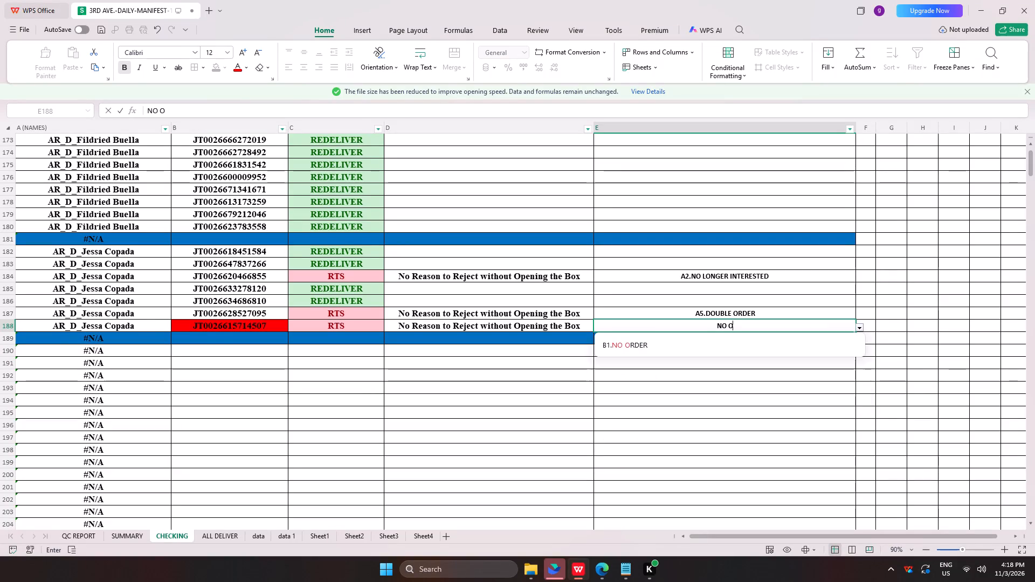
{"action": "left_click", "coordinate": [661, 341]}
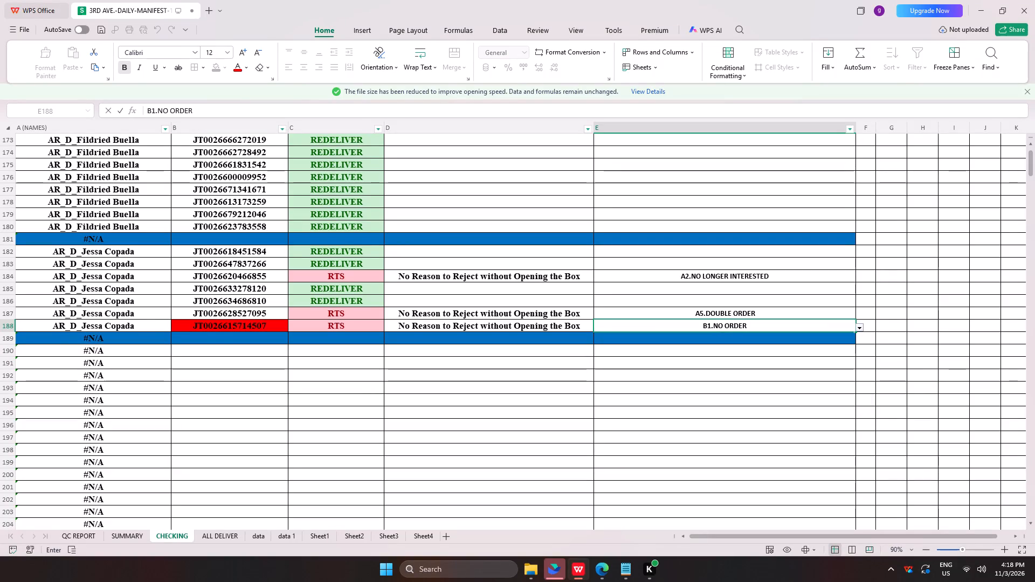
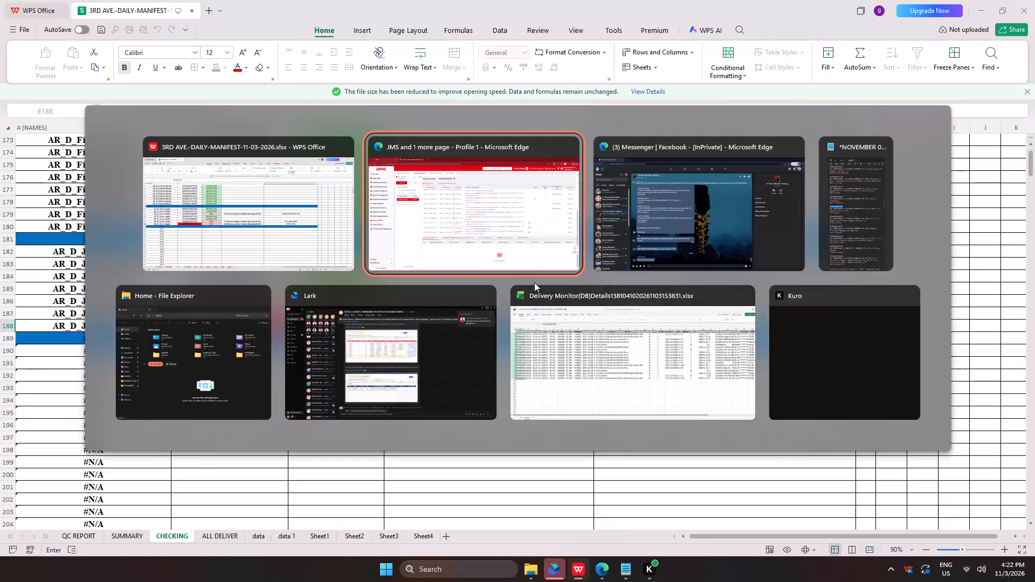
{"action": "left_click", "coordinate": [263, 223], "text": "alt"}
{"action": "scroll", "coordinate": [260, 221], "scroll_direction": "up", "scroll_amount": 4}
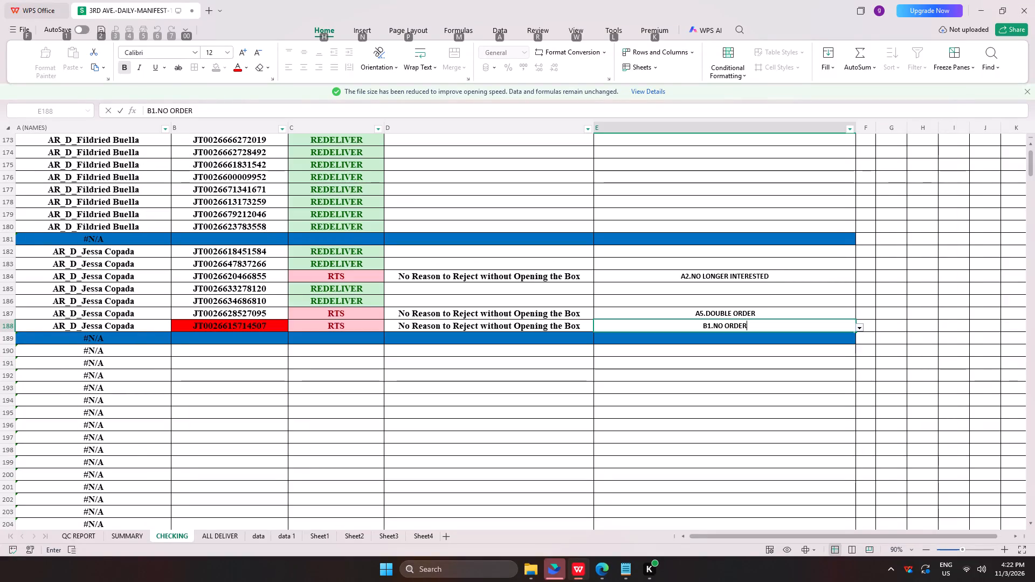
{"action": "left_click", "coordinate": [256, 210]}
{"action": "scroll", "coordinate": [256, 209], "scroll_direction": "up", "scroll_amount": 18}
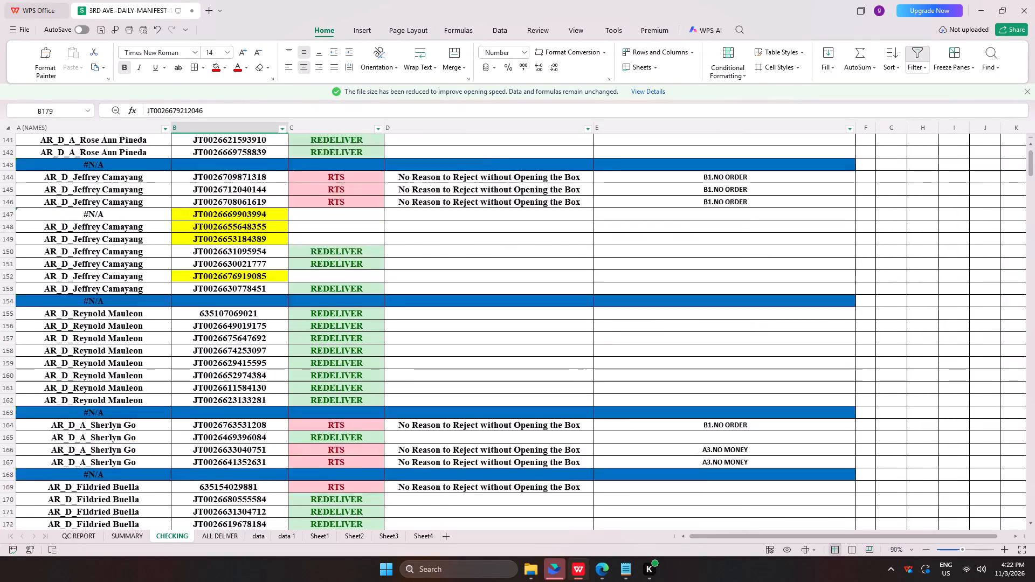
{"action": "scroll", "coordinate": [259, 211], "scroll_direction": "up", "scroll_amount": 13}
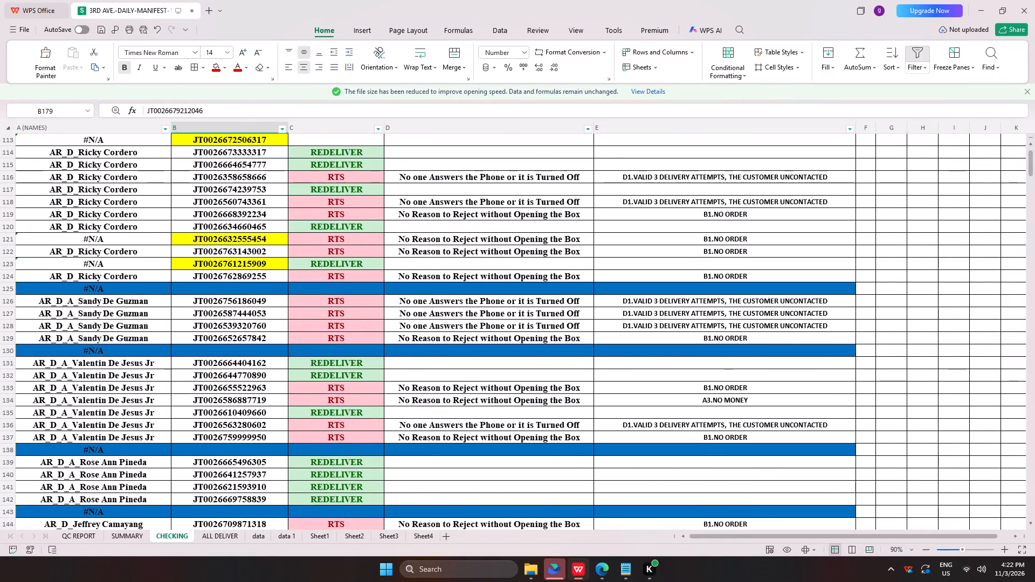
{"action": "scroll", "coordinate": [253, 239], "scroll_direction": "up", "scroll_amount": 3}
{"action": "left_click", "coordinate": [264, 350]}
{"action": "left_click", "coordinate": [270, 337]}
{"action": "key", "text": "ctrl+c"}
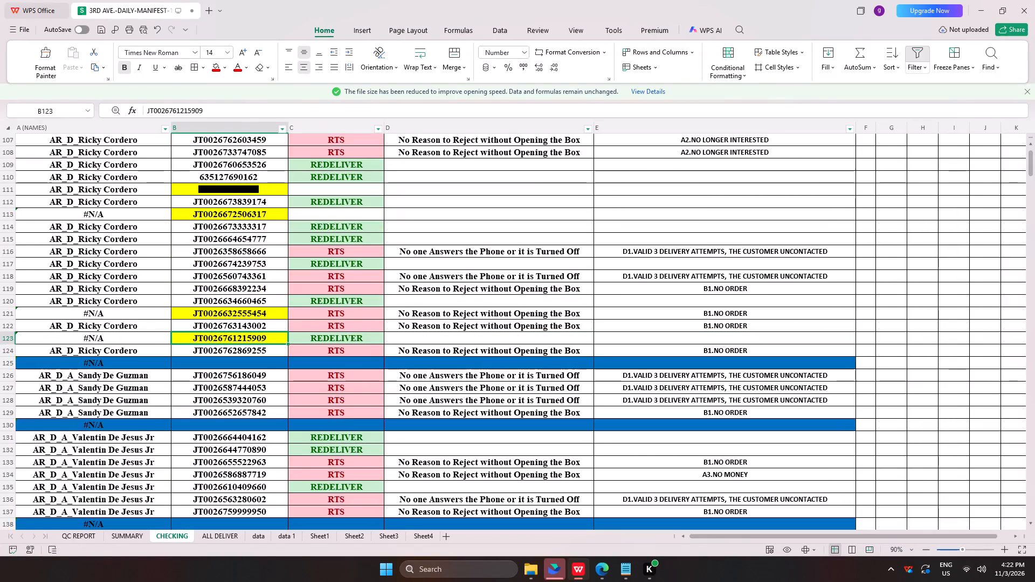
{"action": "key", "text": "alt+Tab"}
{"action": "left_click", "coordinate": [227, 120]}
{"action": "left_click", "coordinate": [214, 327]}
{"action": "key", "text": "ctrl+v"}
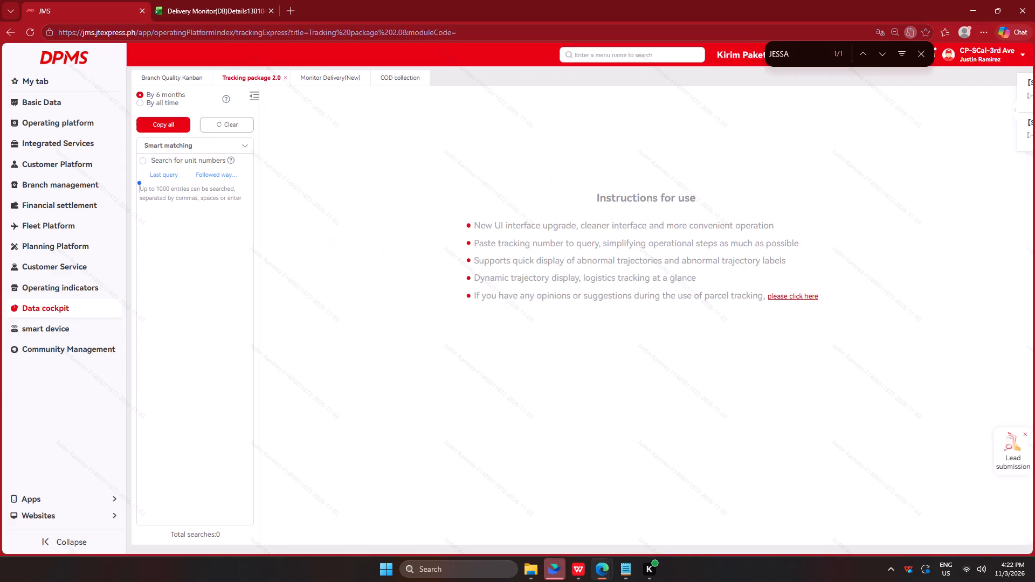
{"action": "scroll", "coordinate": [531, 375], "scroll_direction": "down", "scroll_amount": 2}
{"action": "key", "text": "alt+Tab"}
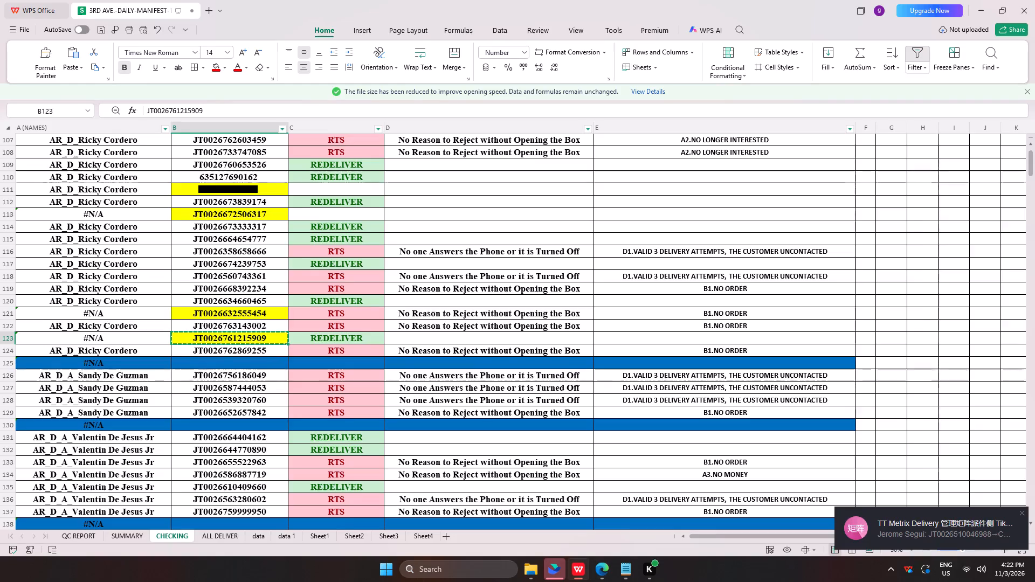
{"action": "left_click", "coordinate": [269, 316]}
{"action": "key", "text": "ctrl+c"}
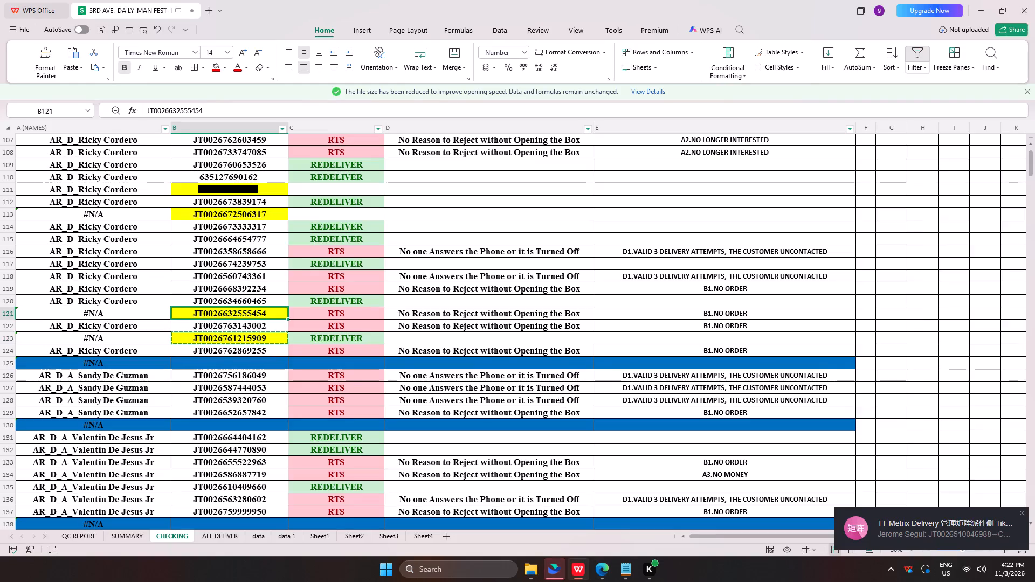
{"action": "key", "text": "alt+Tab"}
{"action": "left_click", "coordinate": [217, 126]}
{"action": "left_click", "coordinate": [209, 266]}
{"action": "key", "text": "ctrl+v"}
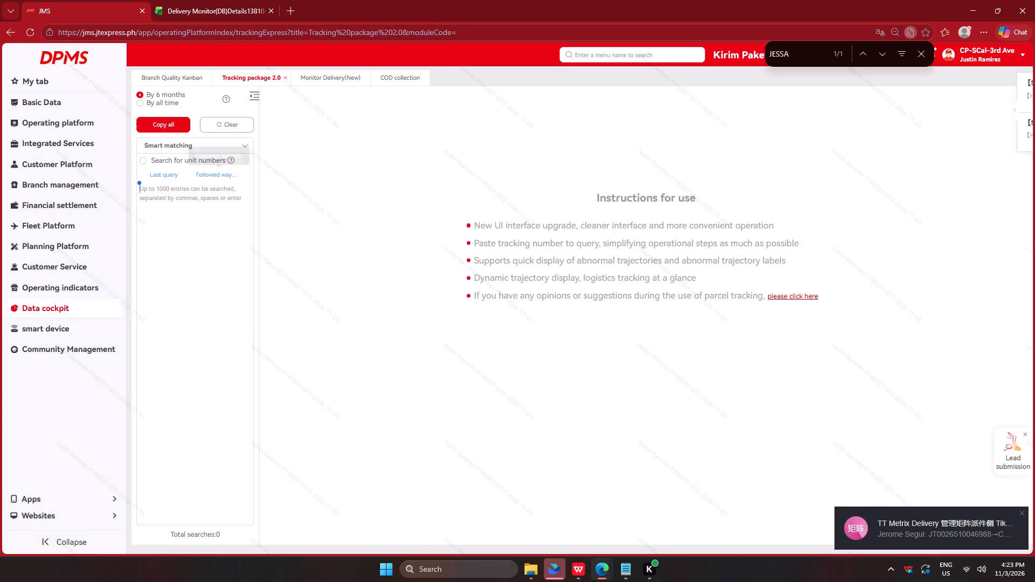
{"action": "scroll", "coordinate": [583, 357], "scroll_direction": "down", "scroll_amount": 4}
{"action": "key", "text": "alt+Tab"}
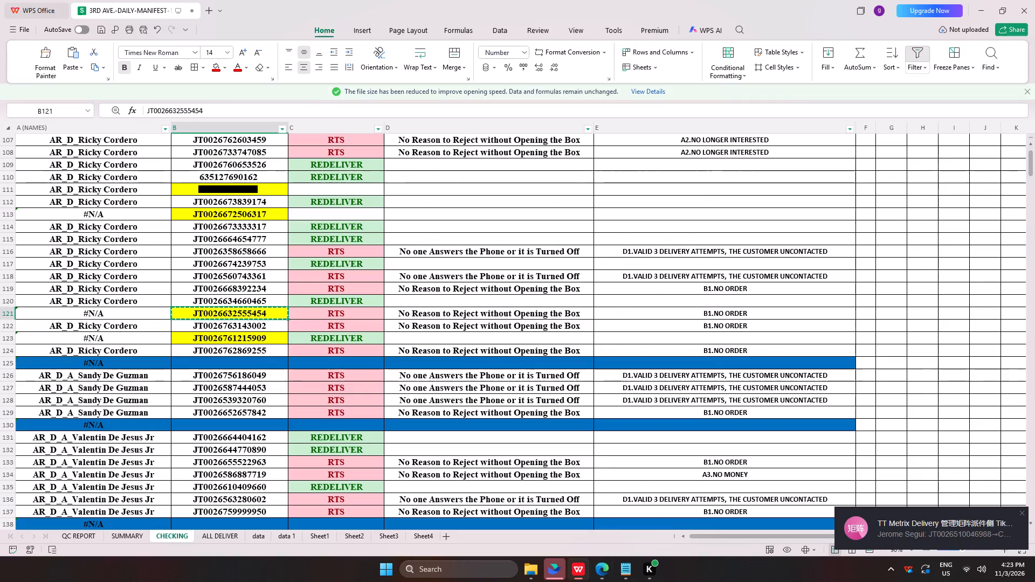
{"action": "key", "text": "alt+Tab"}
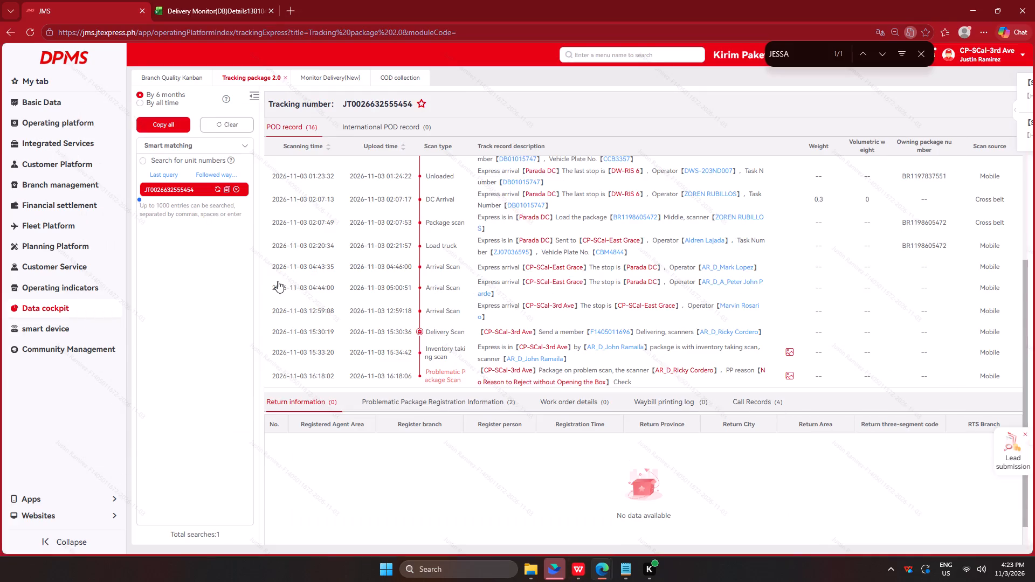
{"action": "key", "text": "alt+Tab"}
{"action": "left_click", "coordinate": [252, 213]}
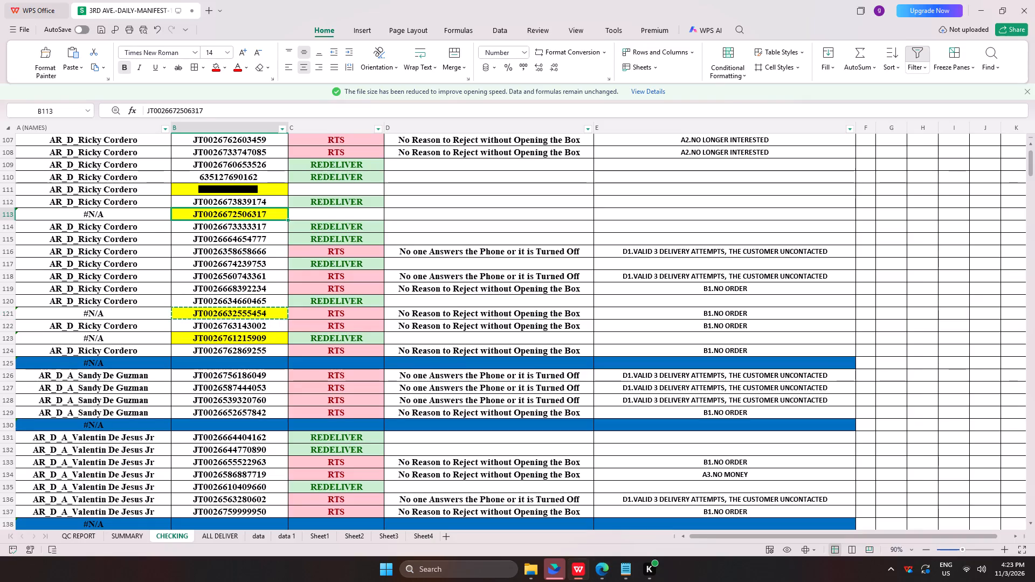
{"action": "key", "text": "ctrl+c"}
{"action": "key", "text": "alt+Tab"}
{"action": "left_click", "coordinate": [227, 123]}
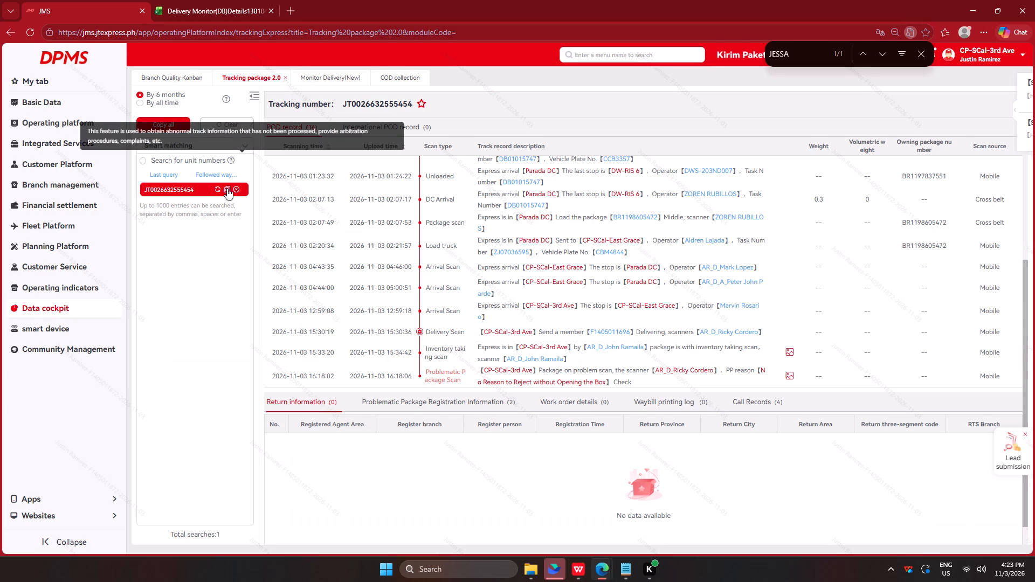
{"action": "left_click", "coordinate": [215, 122]}
{"action": "left_click", "coordinate": [216, 259]}
{"action": "key", "text": "ctrl+v"}
{"action": "scroll", "coordinate": [479, 320], "scroll_direction": "down", "scroll_amount": 4}
Look up the highlighted waybill from row 111 of CHECKING in package tracking and open its track record.
{"action": "key", "text": "alt+Tab"}
{"action": "left_click", "coordinate": [273, 190]}
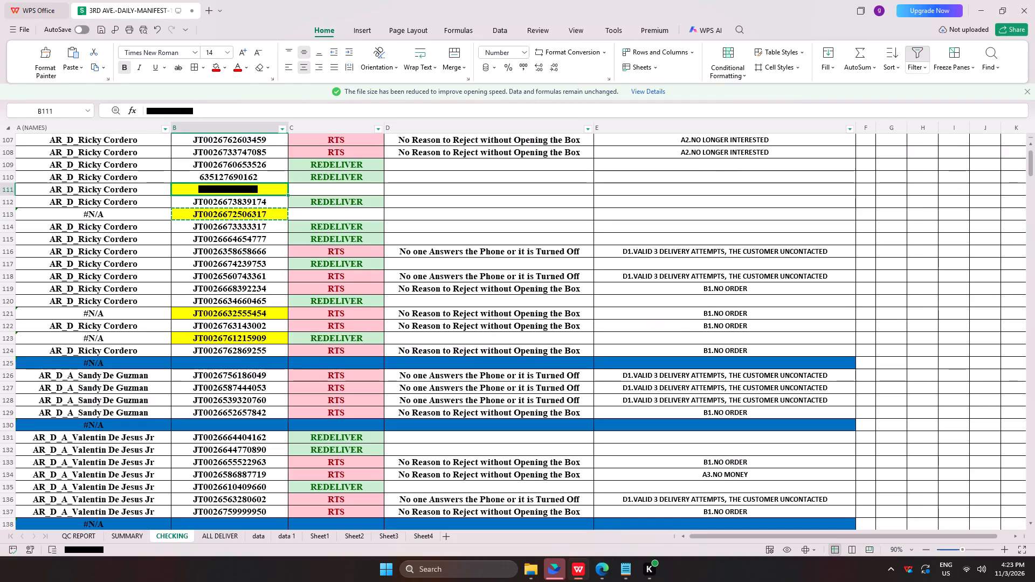
{"action": "key", "text": "ctrl+c"}
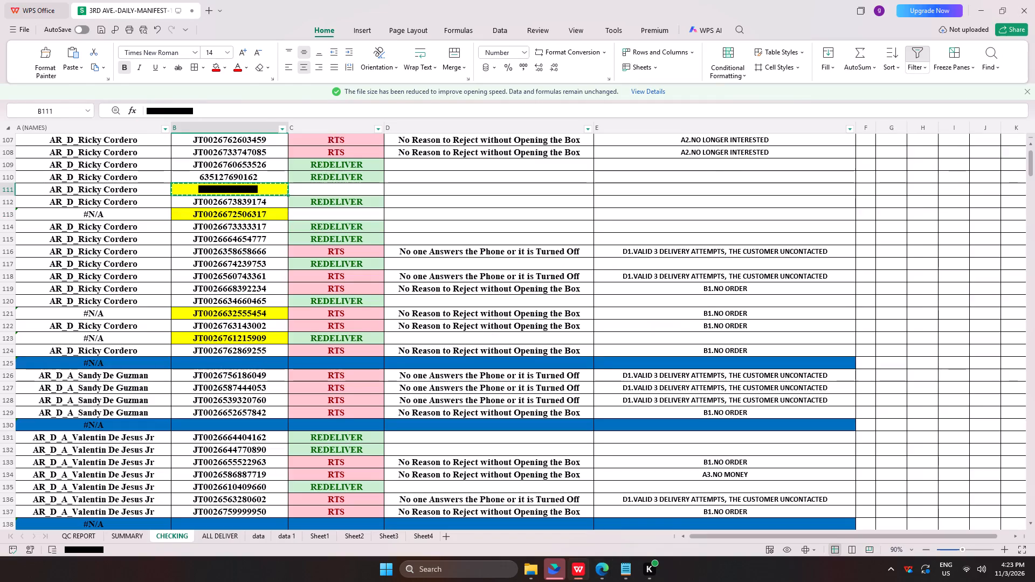
{"action": "key", "text": "alt+Tab"}
{"action": "left_click", "coordinate": [225, 116]}
{"action": "left_click", "coordinate": [227, 207]}
{"action": "key", "text": "ctrl+v"}
{"action": "left_click", "coordinate": [188, 208]}
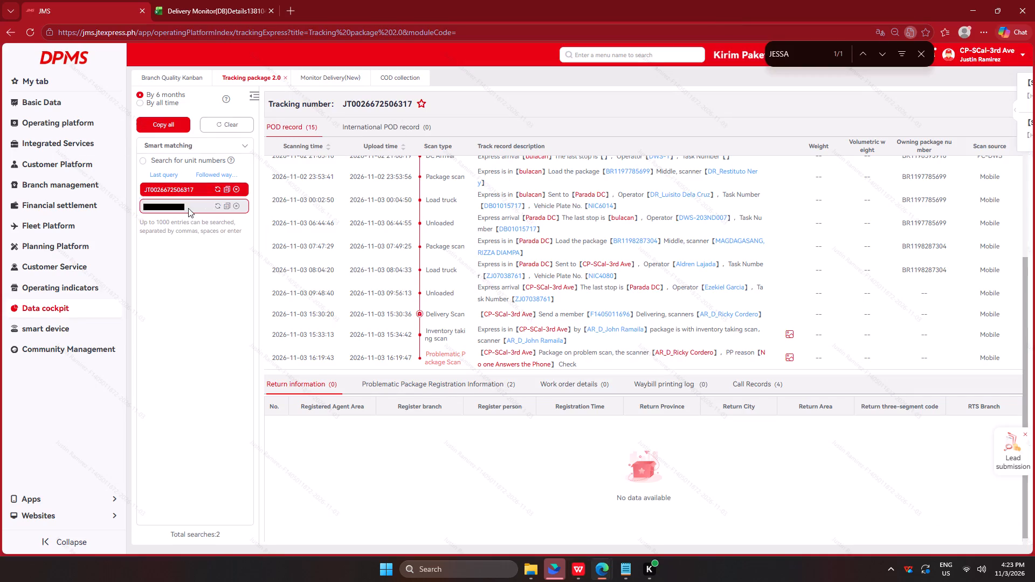
Fill the waybill cell in row 111 of CHECKING with red.
{"action": "key", "text": "alt+Tab"}
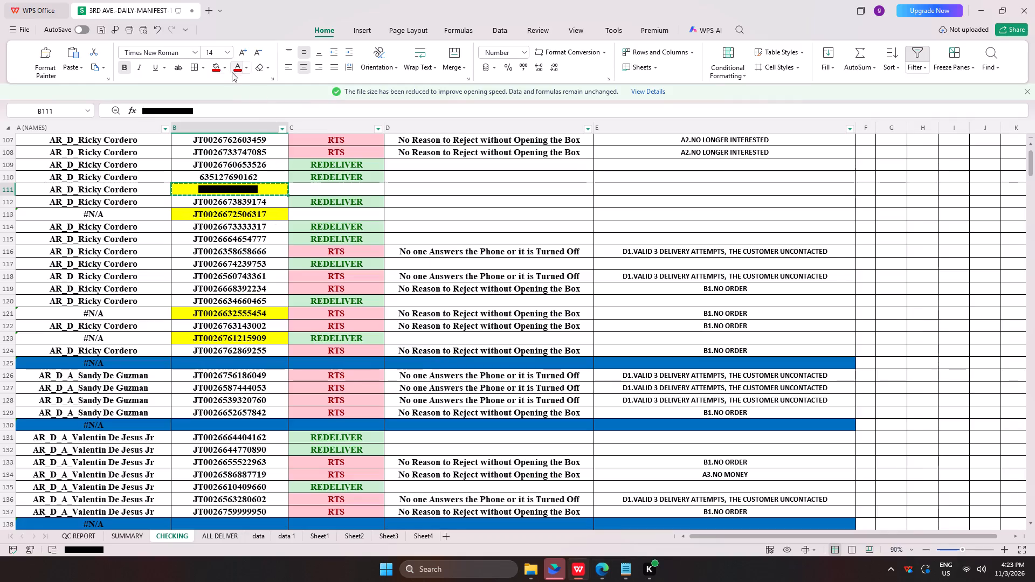
{"action": "left_click", "coordinate": [218, 66]}
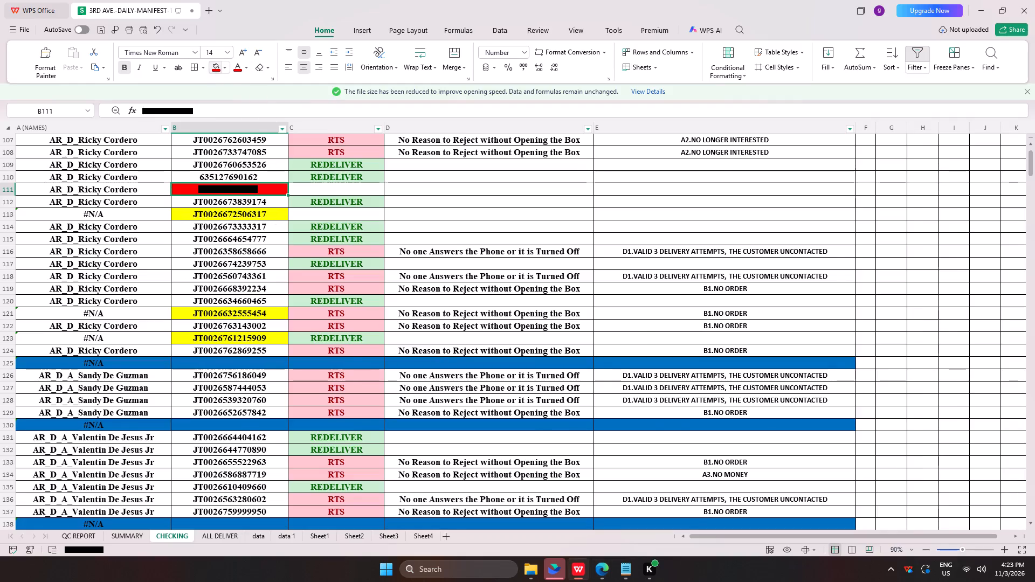
{"action": "key", "text": "alt+Tab"}
{"action": "left_click", "coordinate": [525, 196], "text": "alt"}
{"action": "left_click", "coordinate": [327, 74]}
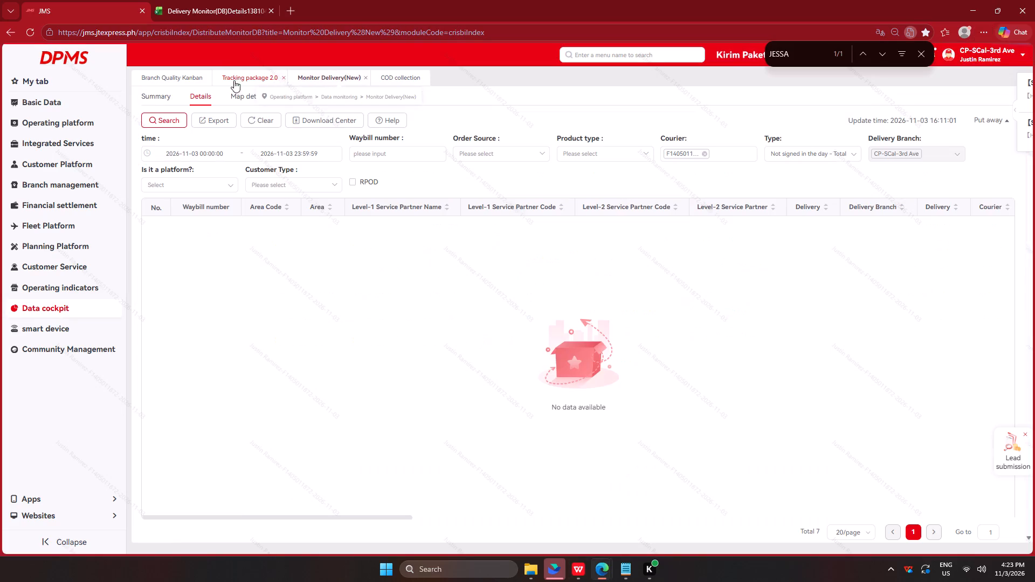
{"action": "left_click", "coordinate": [149, 93]}
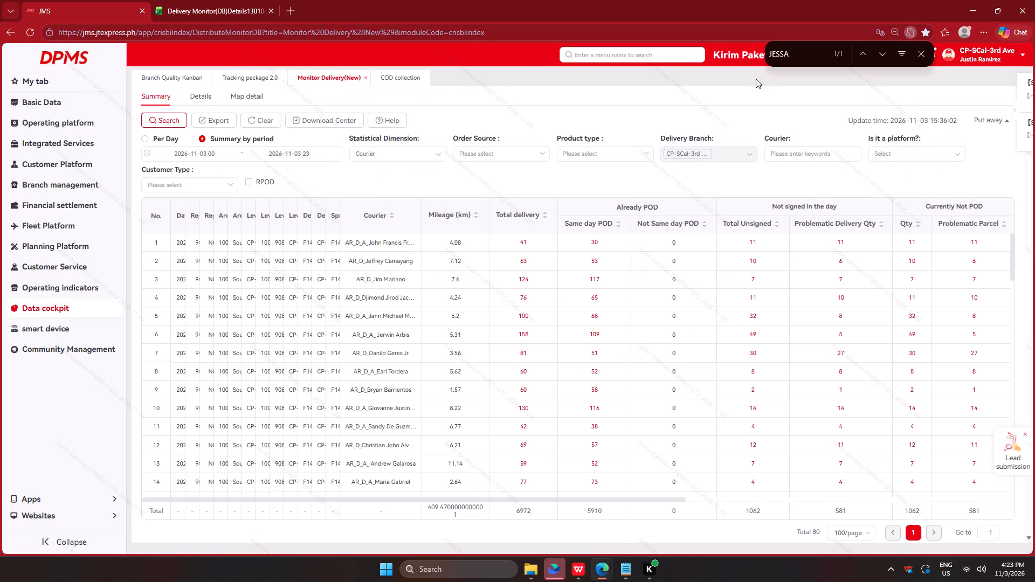
{"action": "double_click", "coordinate": [808, 56]}
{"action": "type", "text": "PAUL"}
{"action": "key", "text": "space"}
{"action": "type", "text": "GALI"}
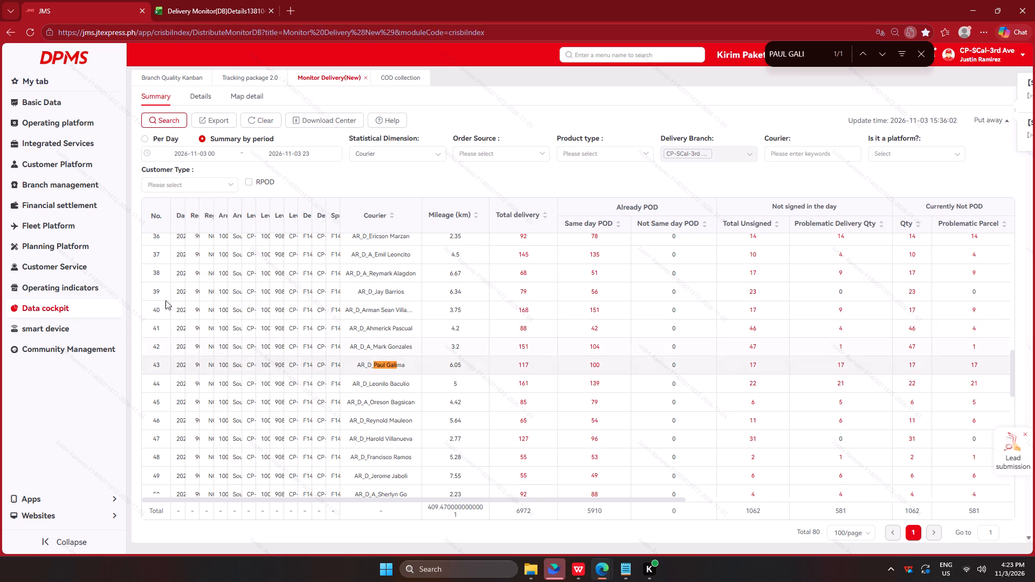
{"action": "left_click", "coordinate": [161, 123]}
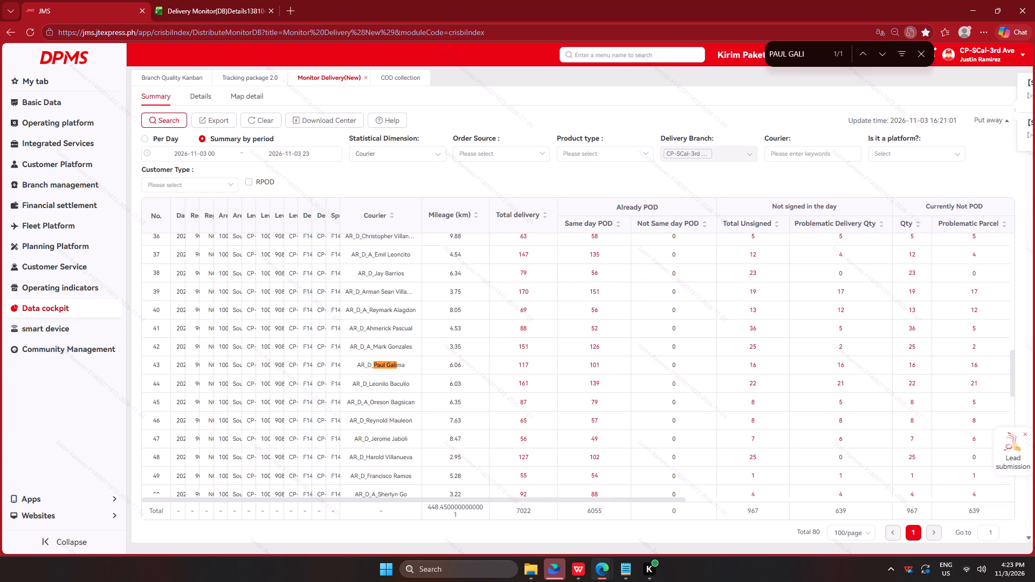
{"action": "left_click", "coordinate": [810, 50]}
{"action": "left_click", "coordinate": [817, 53]}
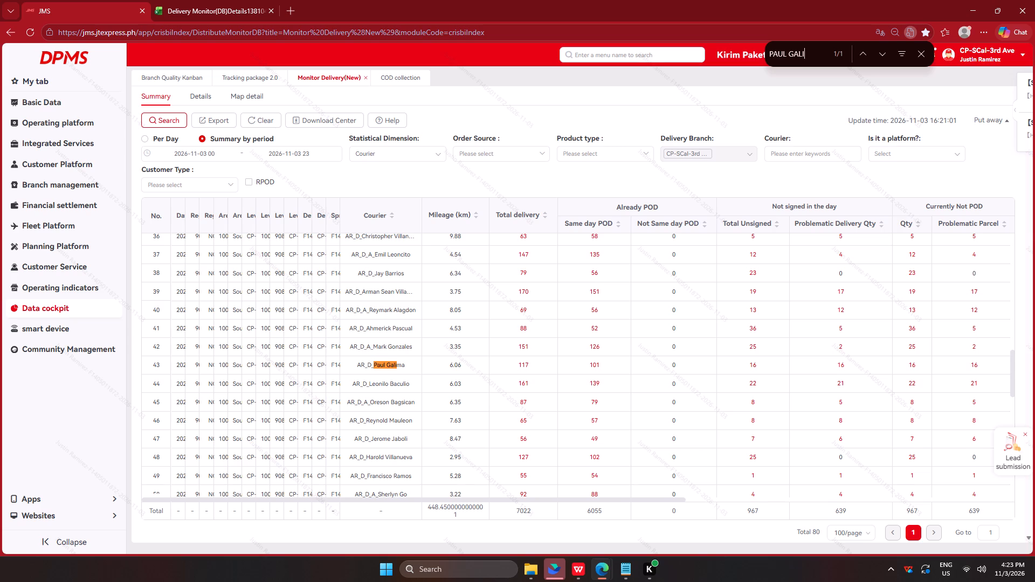
{"action": "left_click", "coordinate": [753, 361]}
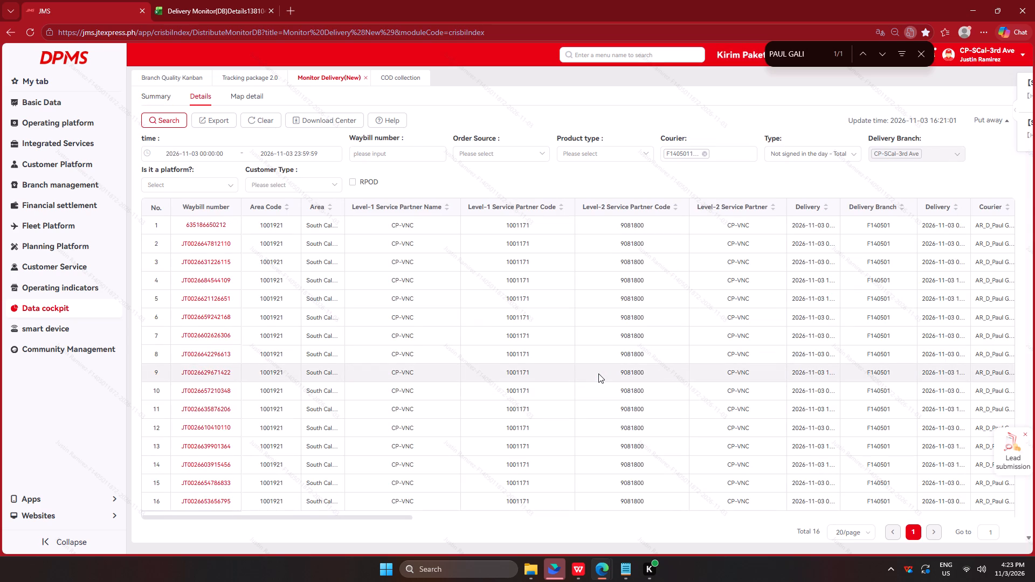
Capture all of courier Paul's unsigned waybill numbers as text and load them into Tracking package 2.0 in place of the previous queries.
{"action": "key", "text": "shift+super+t"}
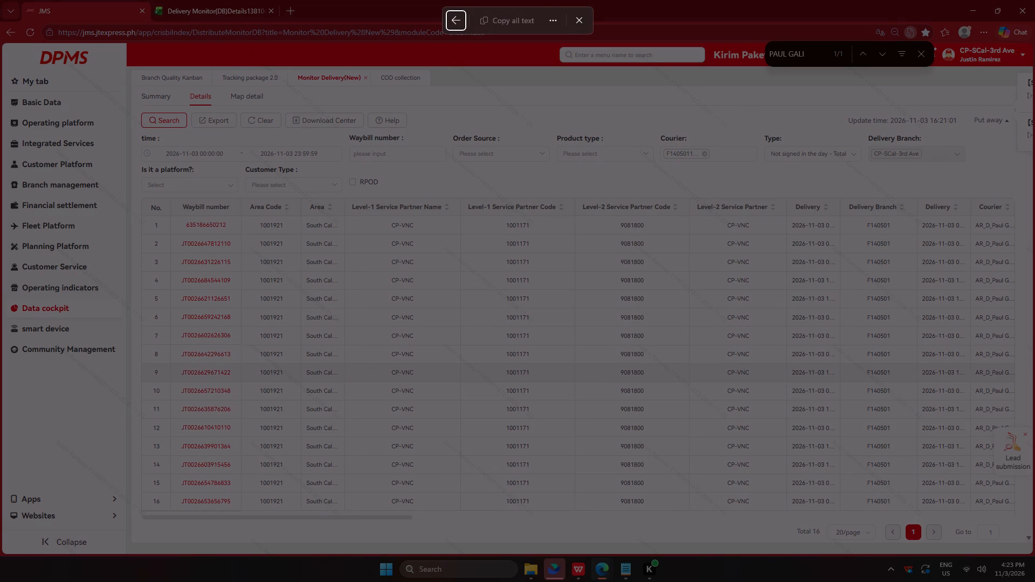
{"action": "left_click_drag", "start_coordinate": [172, 217], "coordinate": [239, 511]}
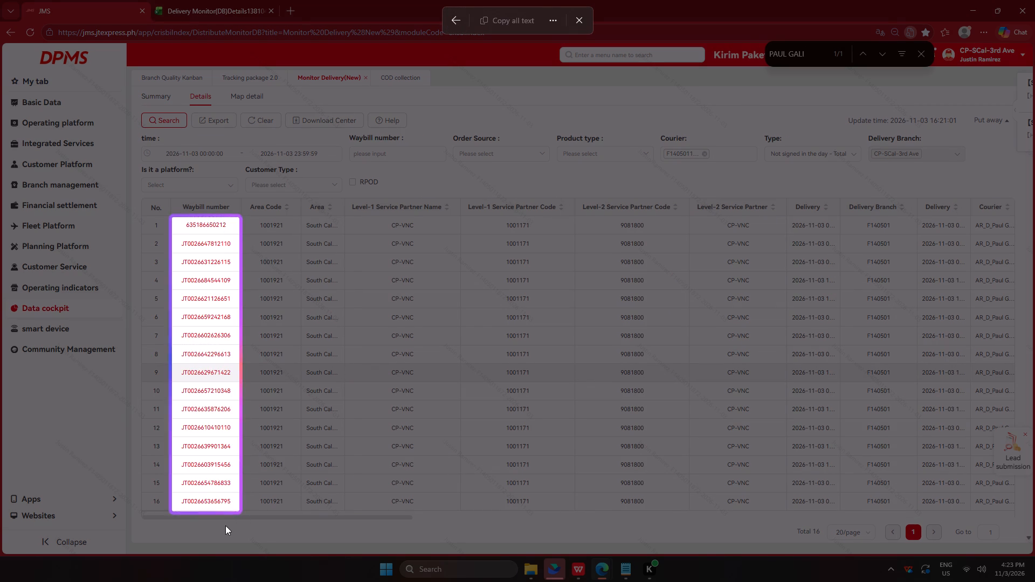
{"action": "left_click", "coordinate": [248, 73]}
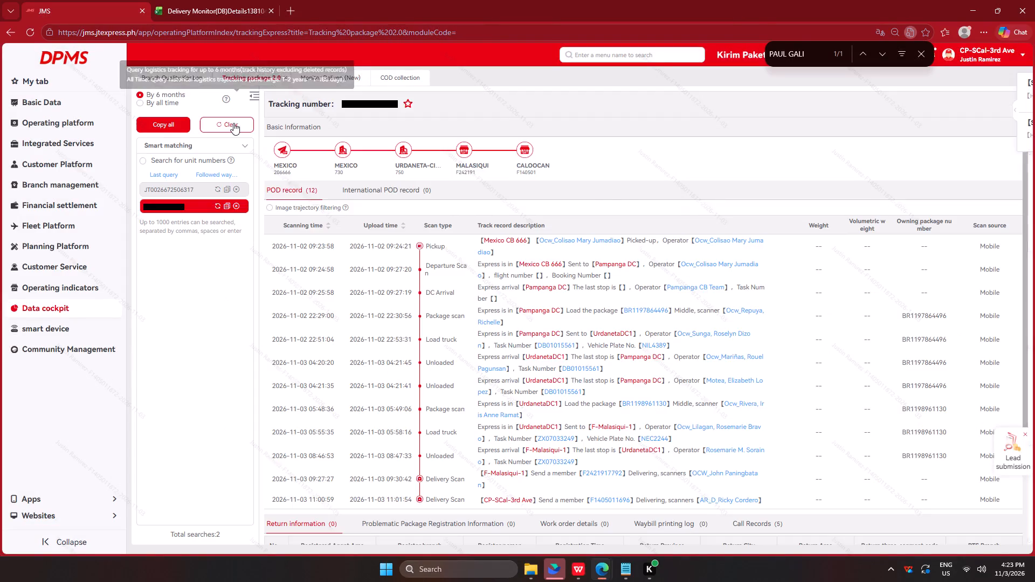
{"action": "left_click", "coordinate": [233, 123]}
{"action": "left_click", "coordinate": [210, 315]}
{"action": "key", "text": "ctrl+v"}
Copy all the tracked waybill numbers and paste them into column B of CHECKING starting at row 190.
{"action": "left_click", "coordinate": [177, 120]}
{"action": "key", "text": "alt+Tab"}
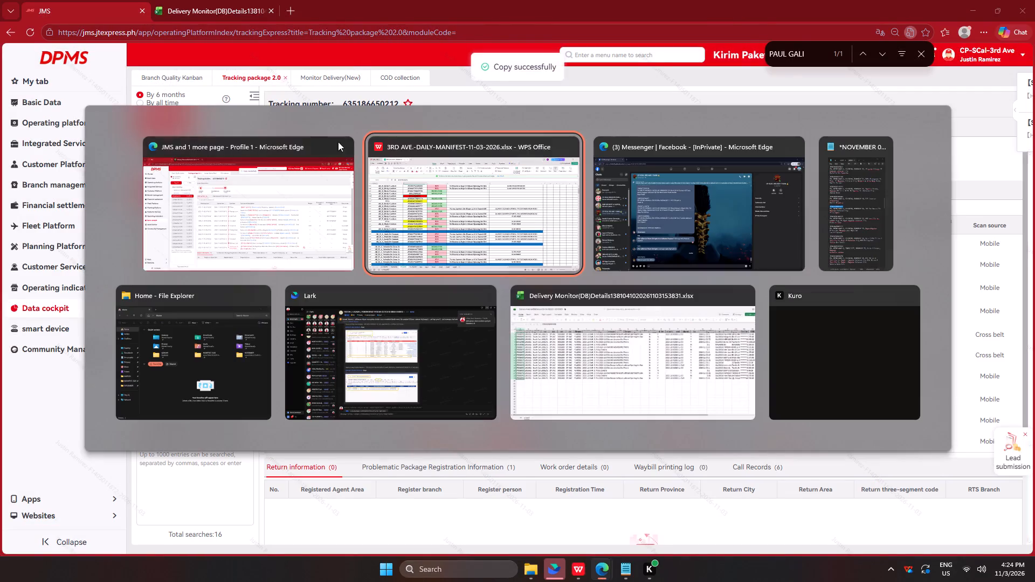
{"action": "left_click", "coordinate": [503, 215], "text": "alt"}
{"action": "left_click", "coordinate": [257, 330]}
{"action": "scroll", "coordinate": [285, 325], "scroll_direction": "down", "scroll_amount": 19}
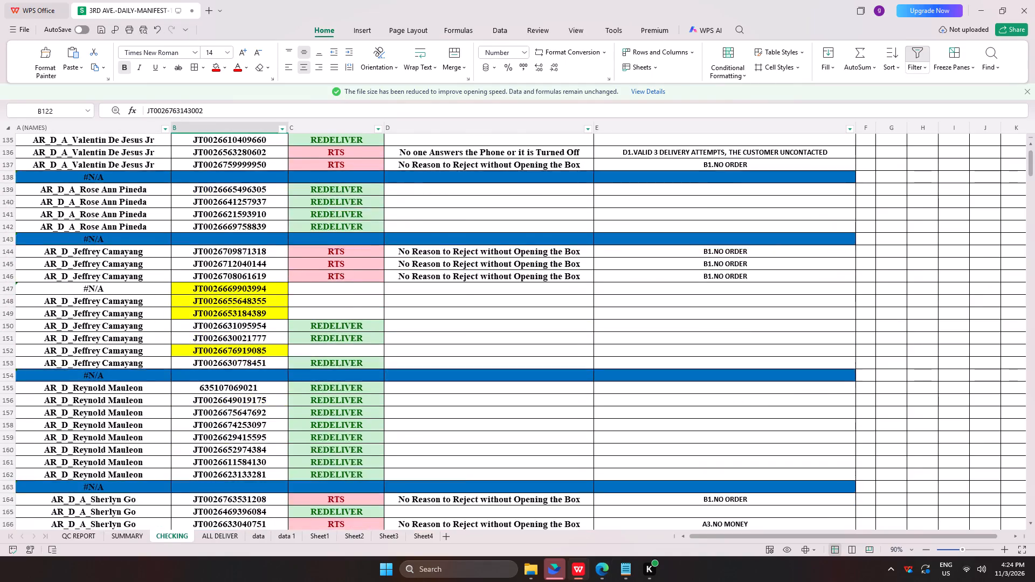
{"action": "scroll", "coordinate": [286, 327], "scroll_direction": "down", "scroll_amount": 19}
{"action": "left_click", "coordinate": [232, 400]}
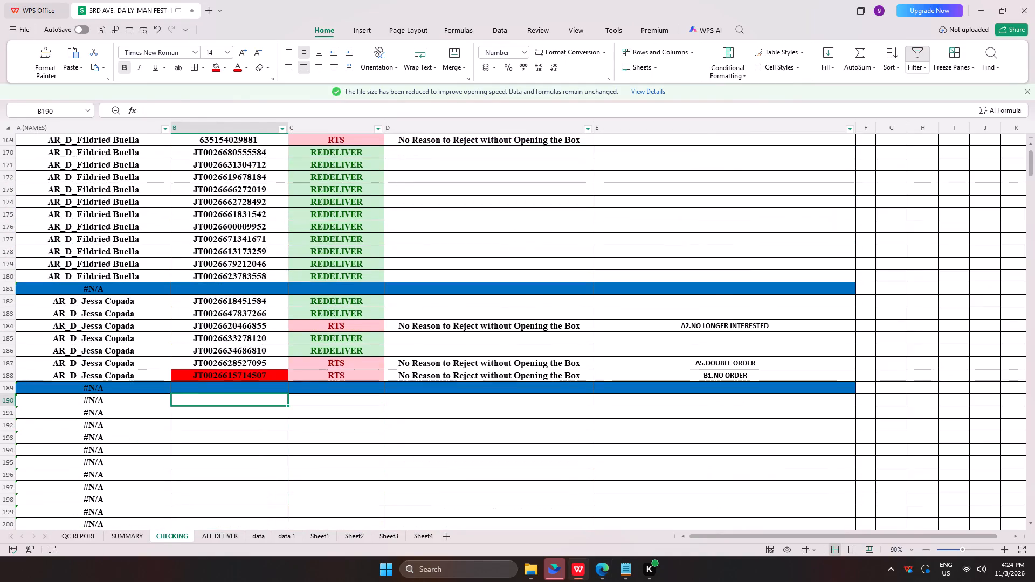
{"action": "key", "text": "ctrl+v"}
Copy the blue separator row 189, columns A to E, to row 206 below courier Paul's waybills.
{"action": "scroll", "coordinate": [240, 357], "scroll_direction": "down", "scroll_amount": 7}
{"action": "left_click_drag", "start_coordinate": [157, 212], "coordinate": [586, 204]}
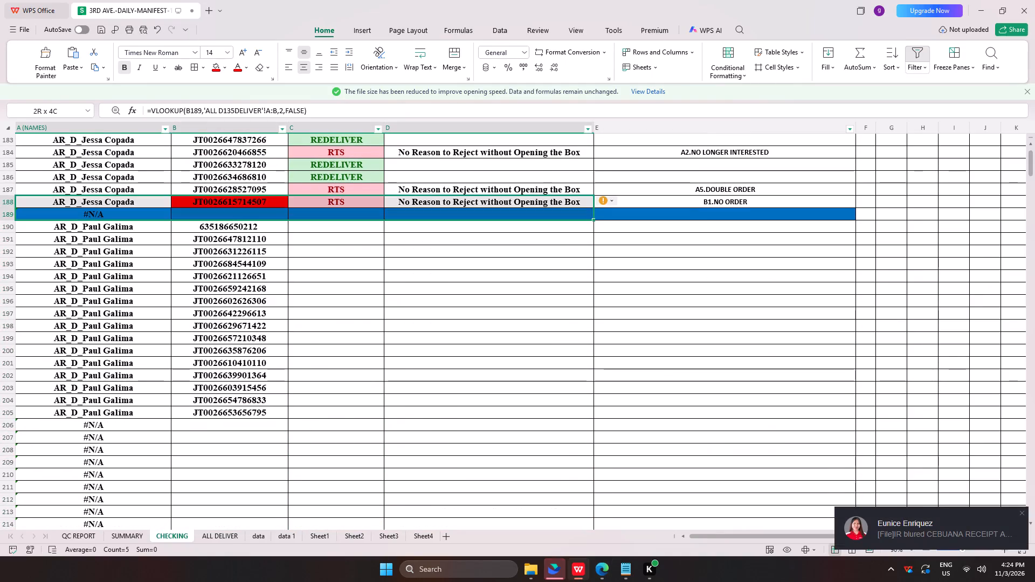
{"action": "left_click_drag", "start_coordinate": [586, 204], "coordinate": [606, 211]}
{"action": "key", "text": "ctrl+c"}
{"action": "left_click", "coordinate": [144, 423]}
{"action": "key", "text": "ctrl+v"}
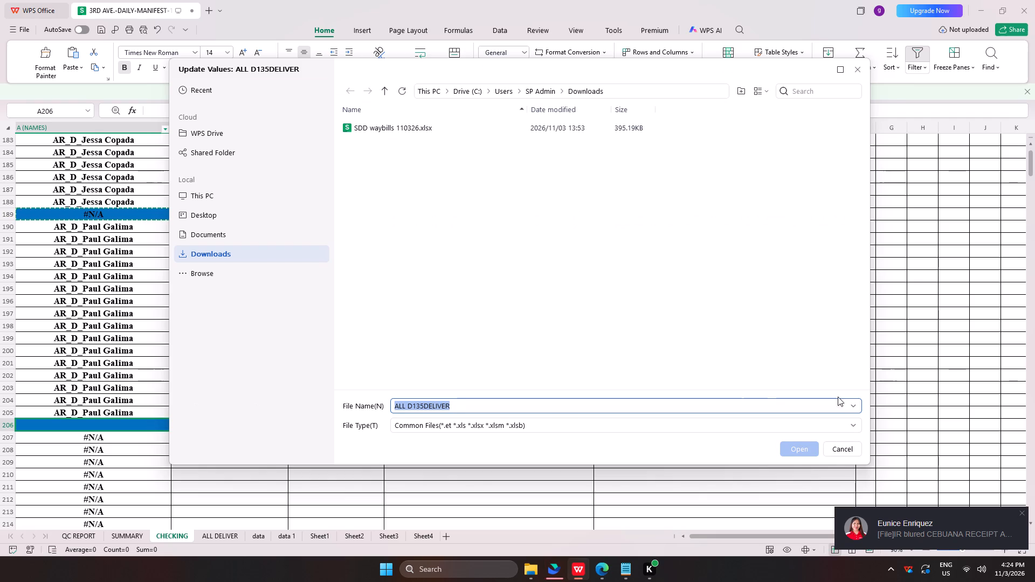
{"action": "left_click", "coordinate": [849, 450]}
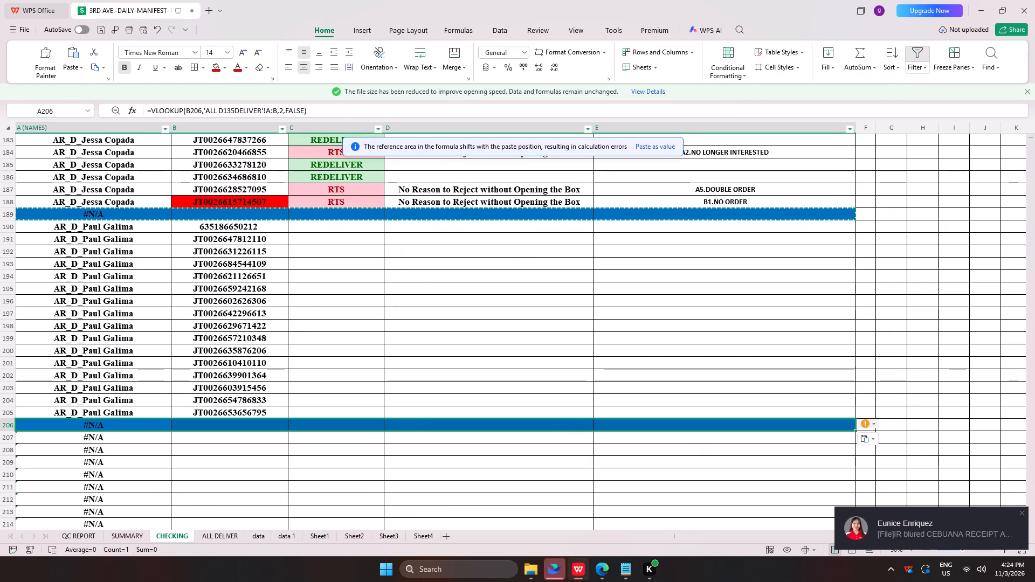
{"action": "key", "text": "alt+Tab"}
{"action": "left_click", "coordinate": [170, 203]}
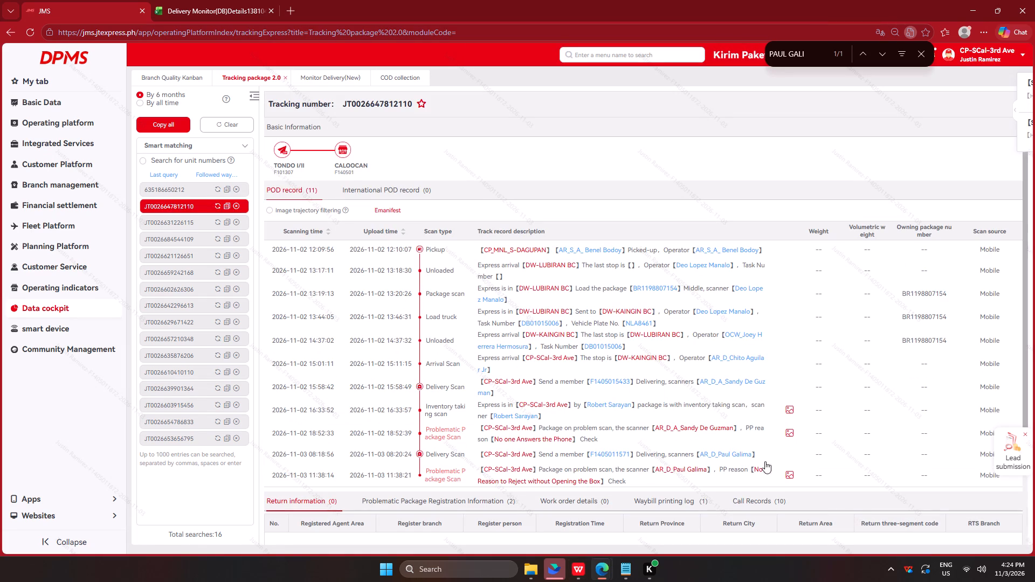
{"action": "left_click", "coordinate": [791, 476]}
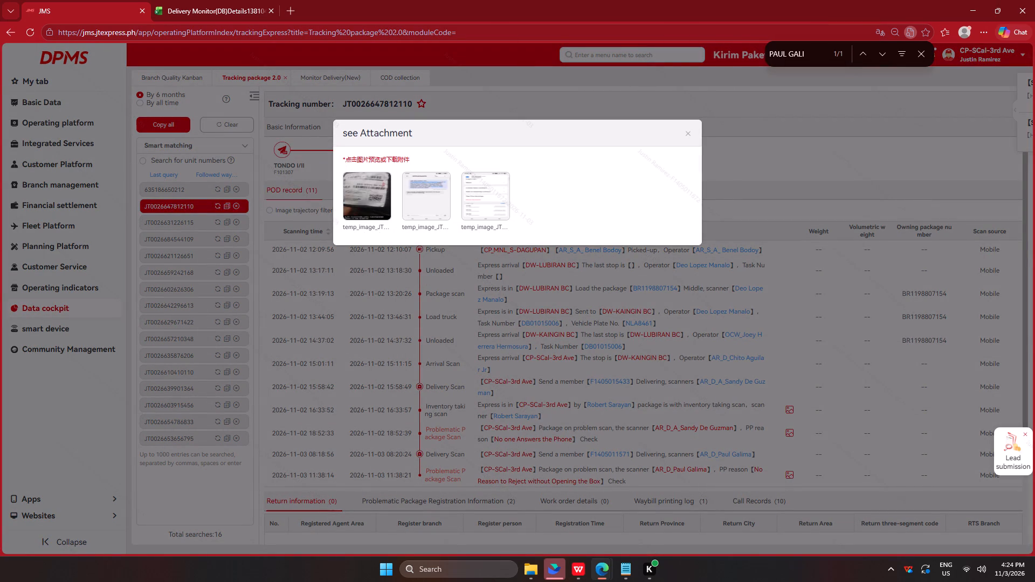
{"action": "left_click", "coordinate": [425, 212]}
{"action": "double_click", "coordinate": [232, 440]}
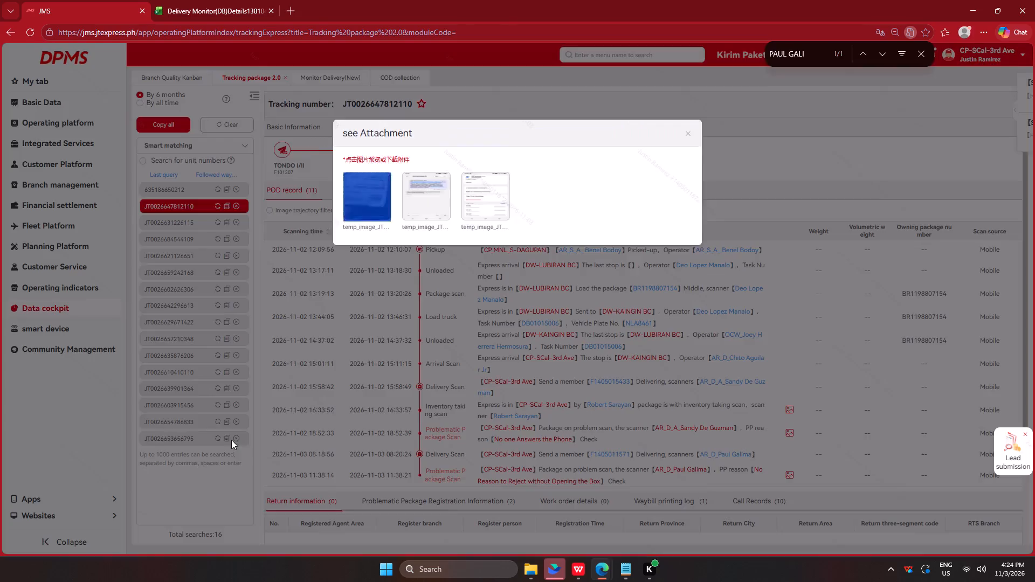
{"action": "key", "text": "alt+Tab"}
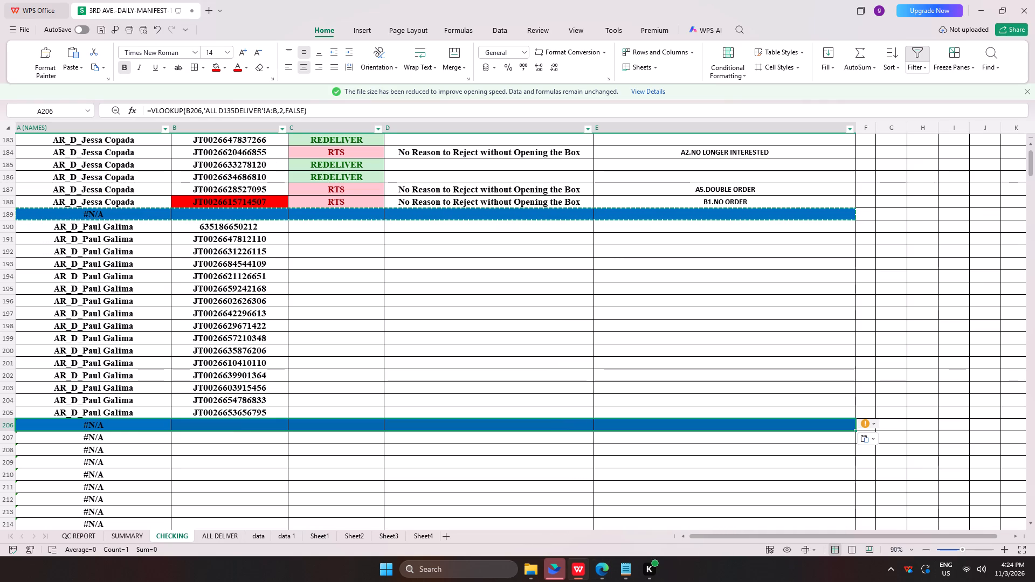
{"action": "left_click", "coordinate": [372, 303]}
{"action": "key", "text": "alt+Tab"}
{"action": "key", "text": "alt+Tab"}
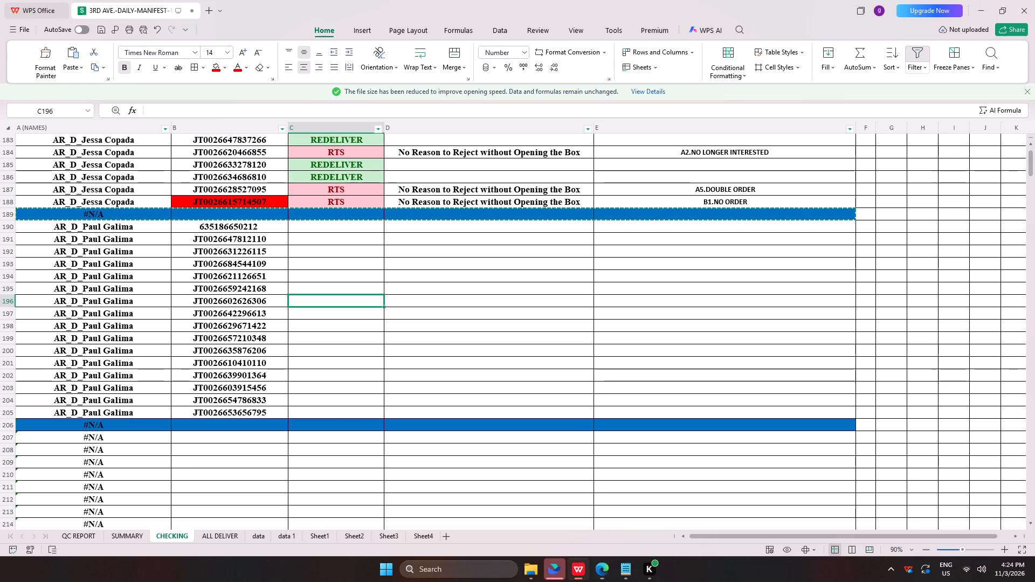
{"action": "left_click_drag", "start_coordinate": [356, 205], "coordinate": [400, 198]}
{"action": "key", "text": "ctrl+c"}
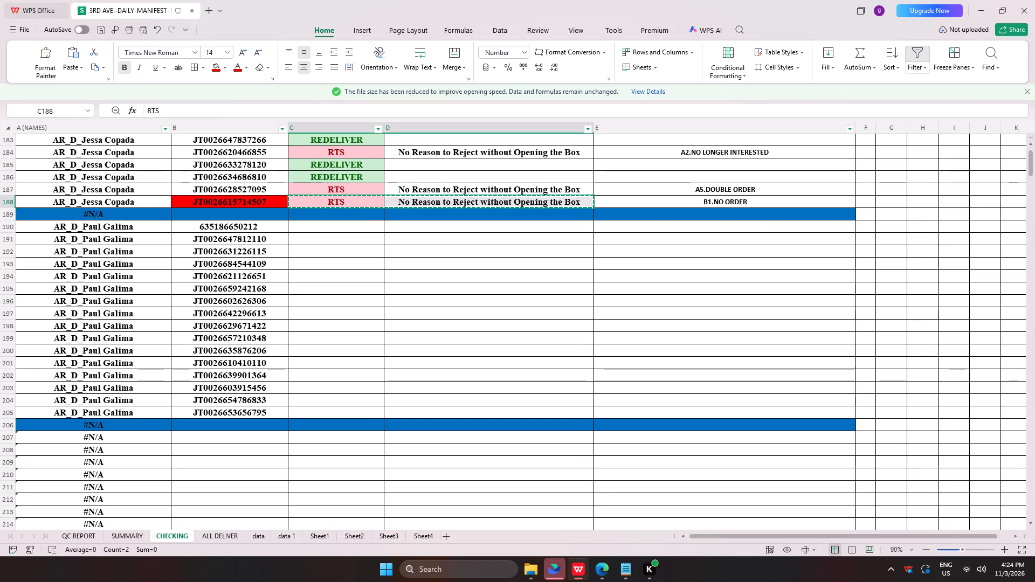
{"action": "left_click", "coordinate": [331, 241]}
{"action": "key", "text": "ctrl+v"}
{"action": "key", "text": "alt+Tab"}
{"action": "left_click", "coordinate": [164, 230]}
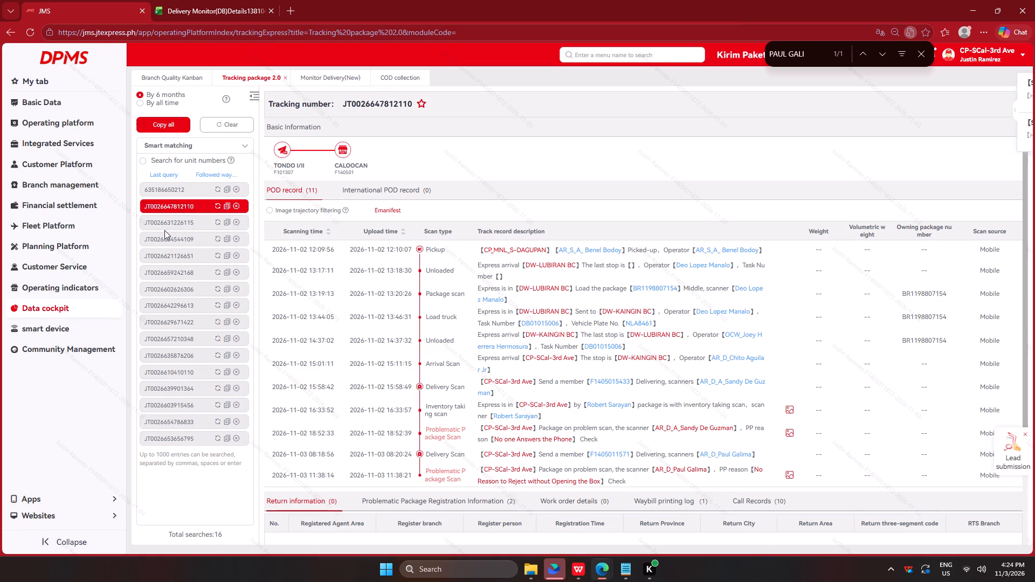
{"action": "left_click", "coordinate": [169, 220]}
{"action": "scroll", "coordinate": [465, 280], "scroll_direction": "down", "scroll_amount": 2}
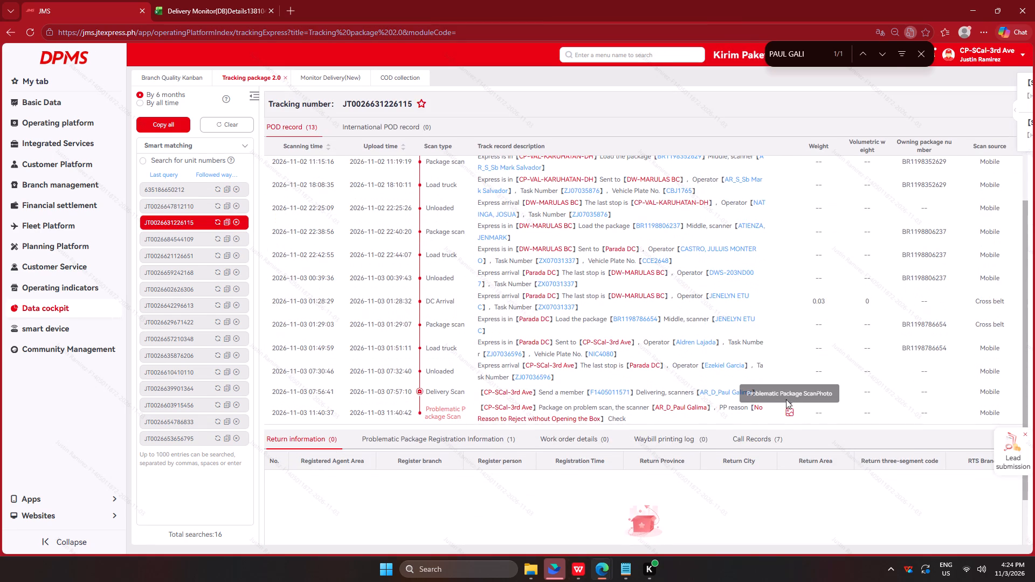
{"action": "left_click", "coordinate": [791, 412]}
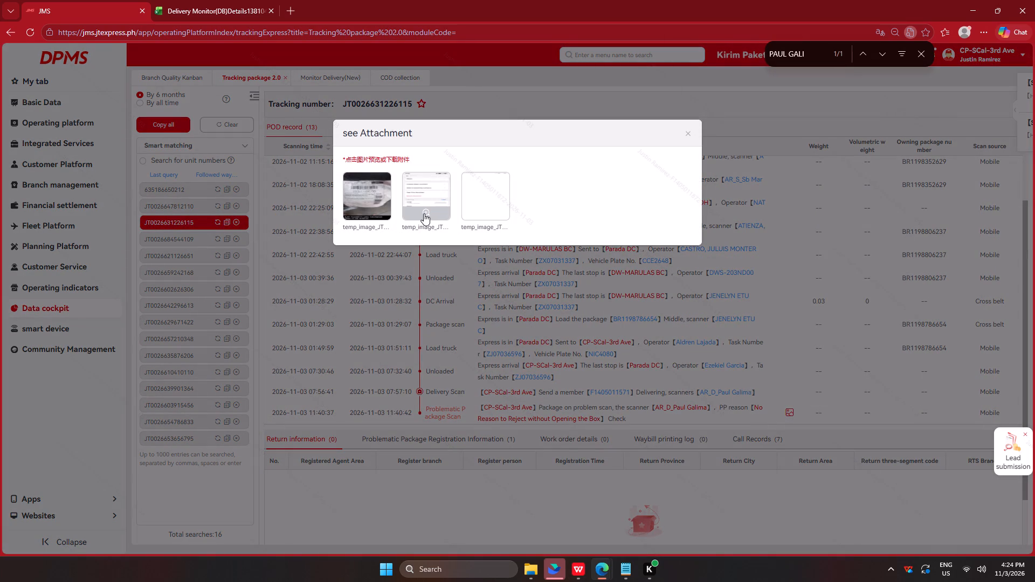
{"action": "left_click", "coordinate": [485, 210]}
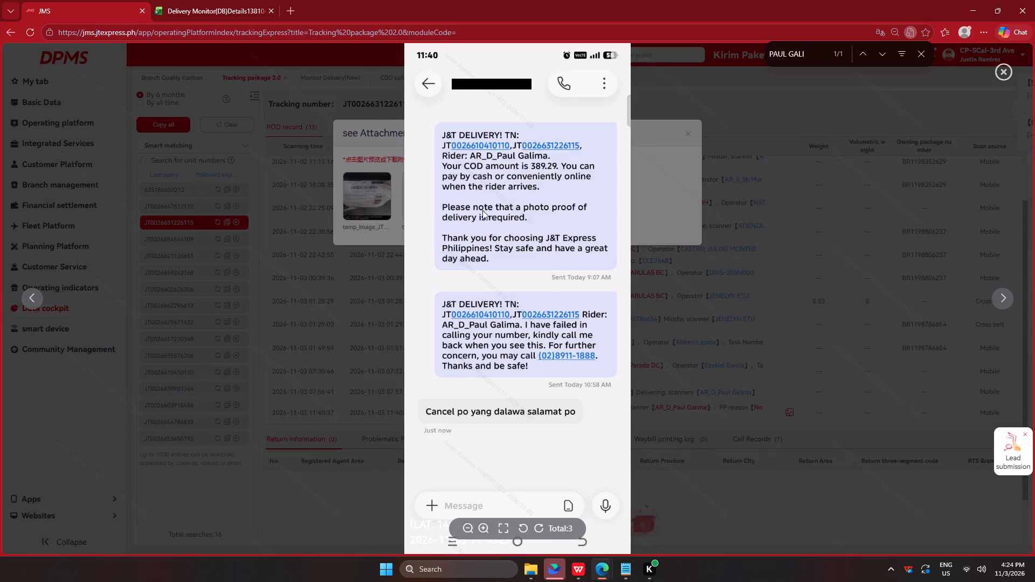
{"action": "double_click", "coordinate": [850, 358]}
{"action": "key", "text": "alt+Tab"}
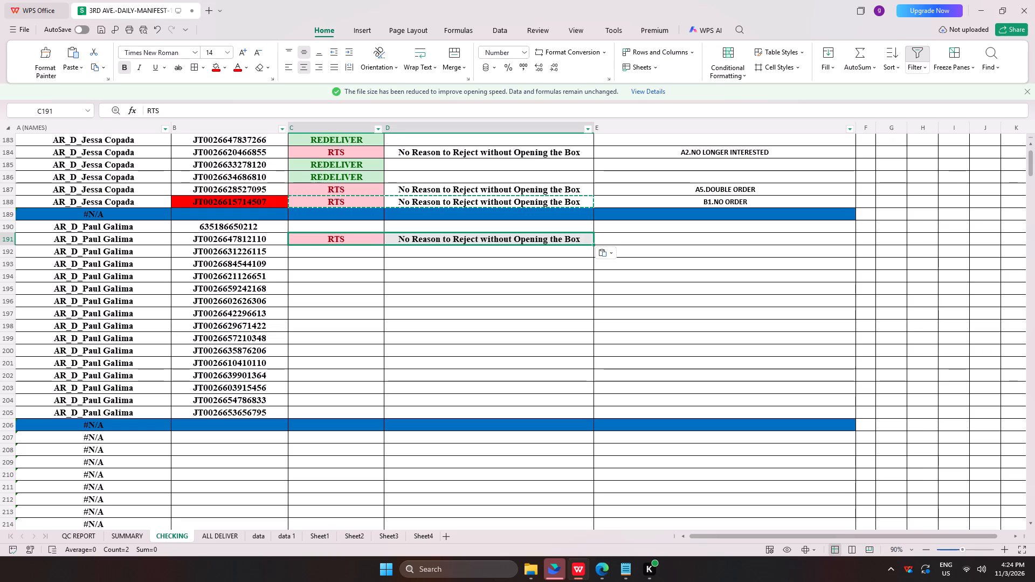
{"action": "left_click", "coordinate": [318, 256]}
{"action": "key", "text": "ctrl+v"}
{"action": "key", "text": "alt+Tab"}
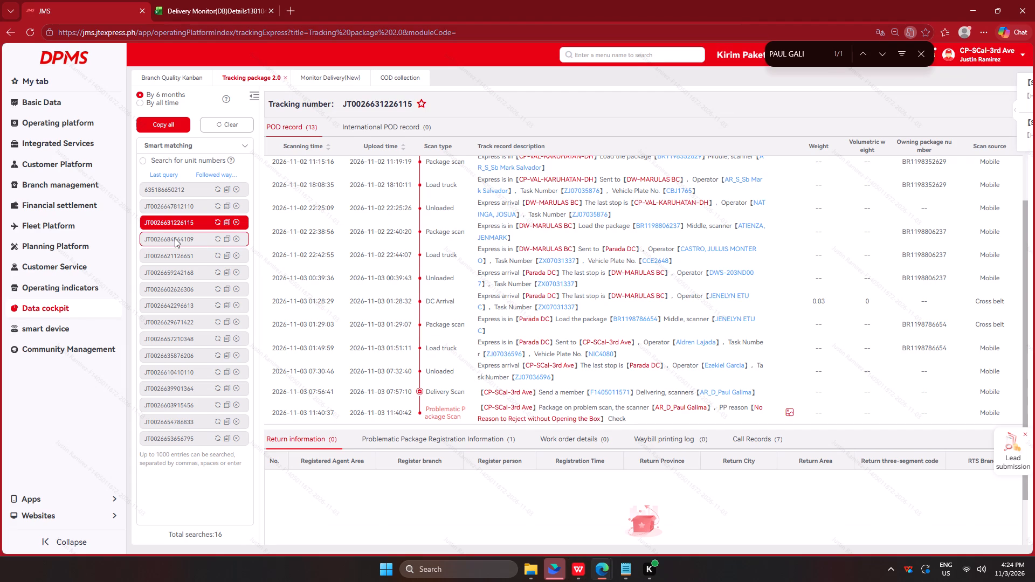
{"action": "left_click", "coordinate": [171, 239]}
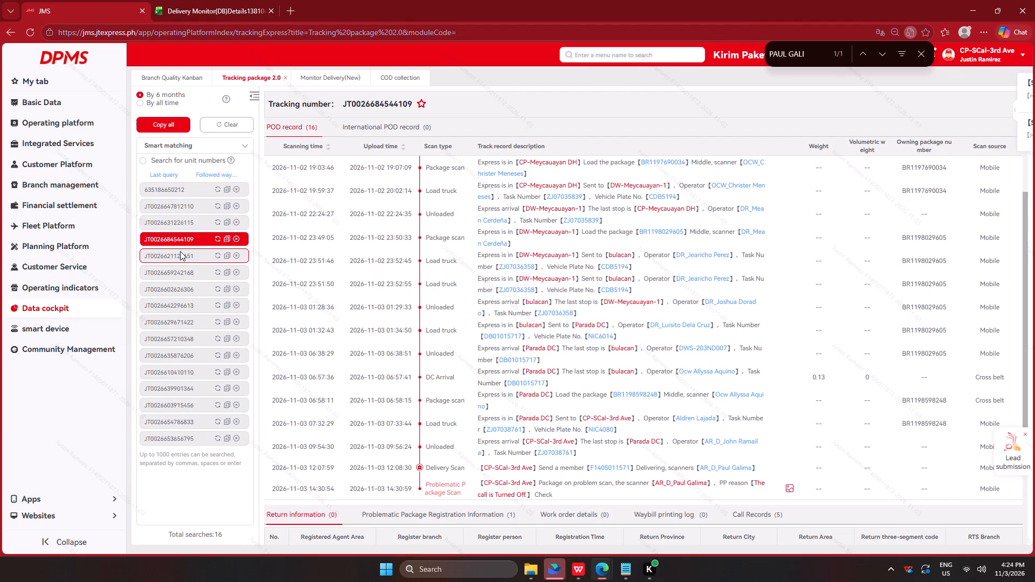
{"action": "left_click", "coordinate": [186, 252]}
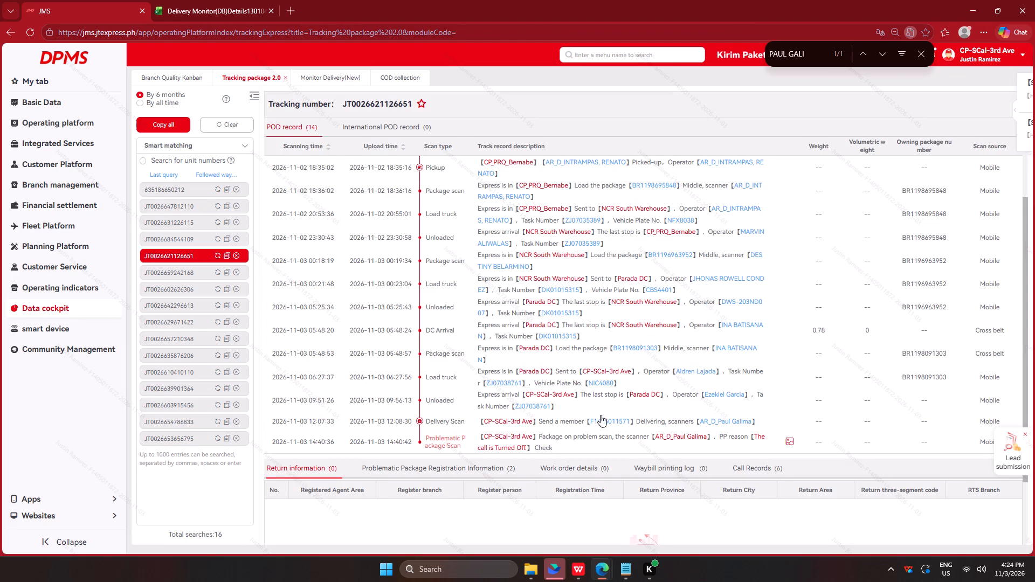
In Lark, forward the newly received IR document on the blurred Cebuana receipt to the DONALYN + NORTH B + CP-SCAL 3RD AVE chat.
{"action": "left_click", "coordinate": [559, 569]}
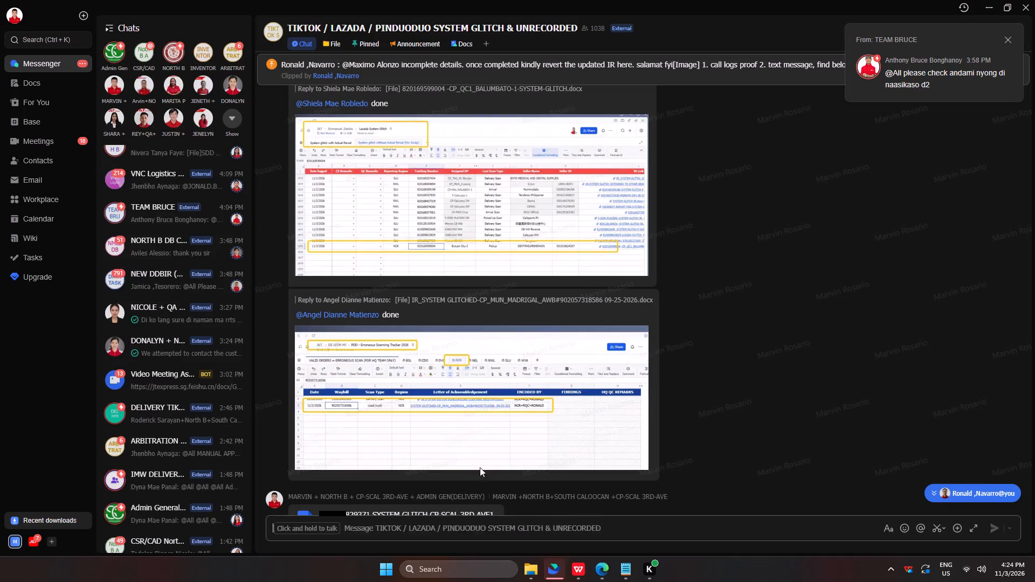
{"action": "scroll", "coordinate": [154, 278], "scroll_direction": "up", "scroll_amount": 9}
{"action": "left_click", "coordinate": [155, 167]}
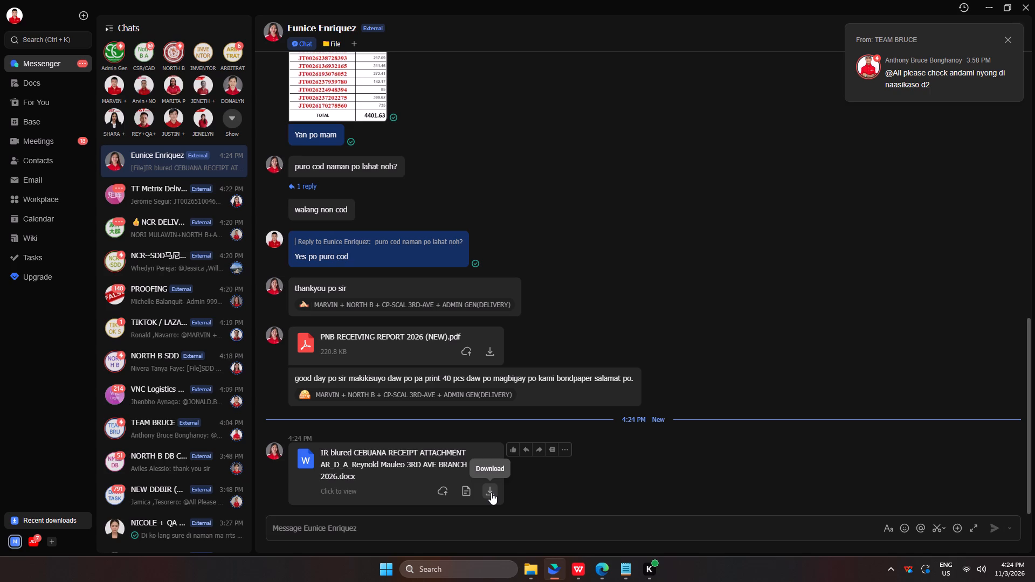
{"action": "left_click", "coordinate": [529, 451]}
{"action": "left_click", "coordinate": [655, 449]}
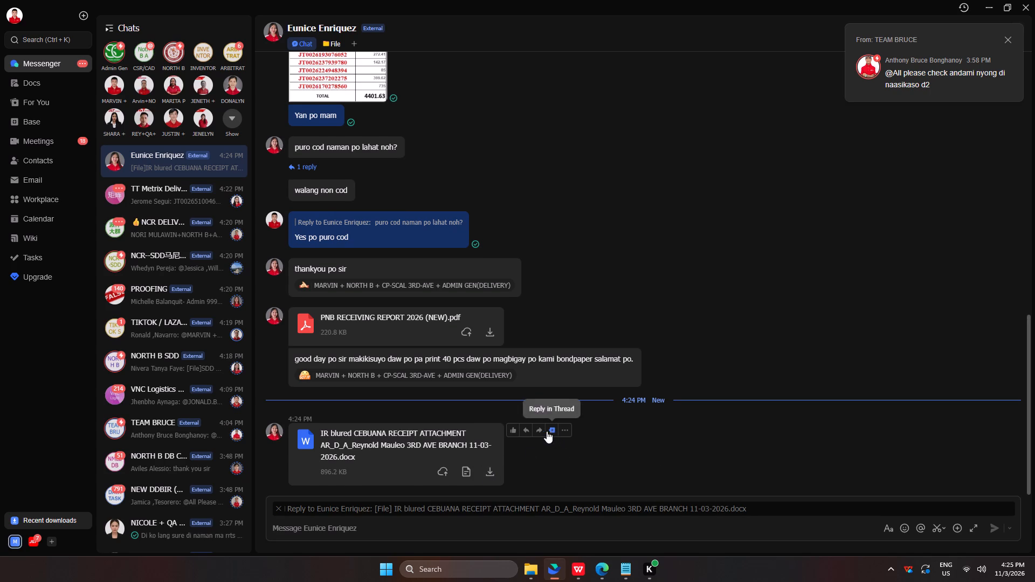
{"action": "left_click", "coordinate": [542, 431]}
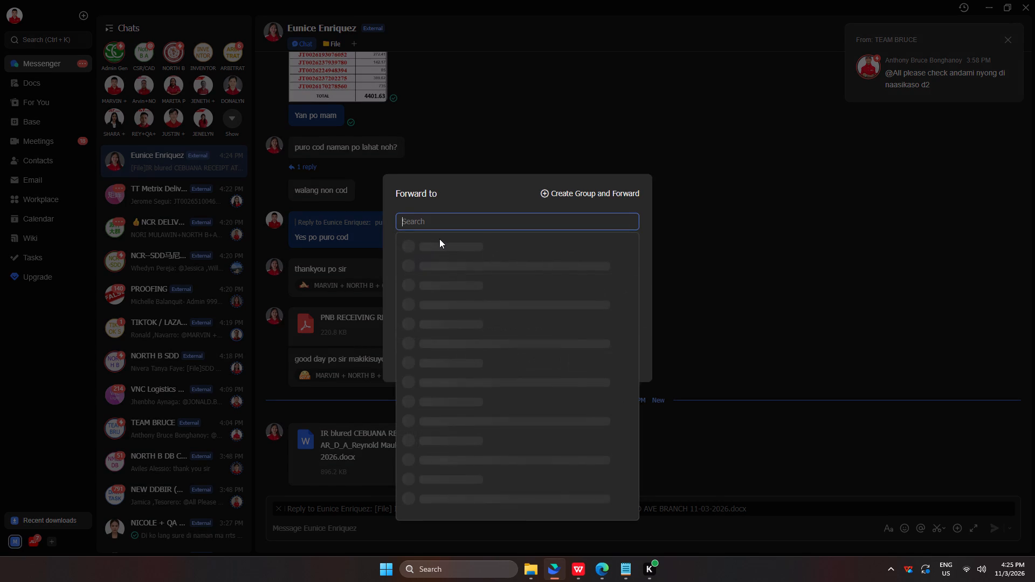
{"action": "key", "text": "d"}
{"action": "left_click", "coordinate": [468, 262]}
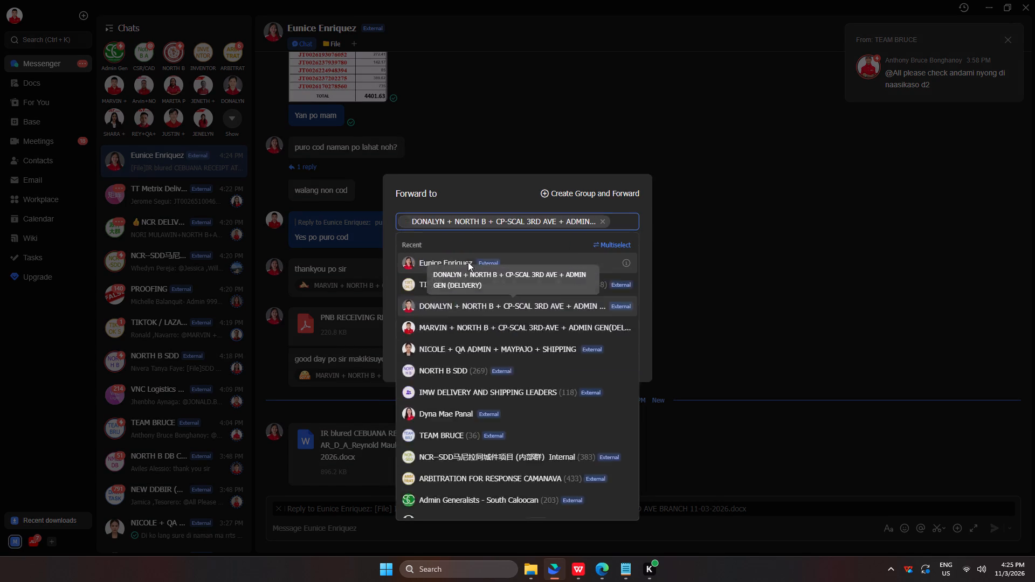
{"action": "left_click", "coordinate": [588, 362]}
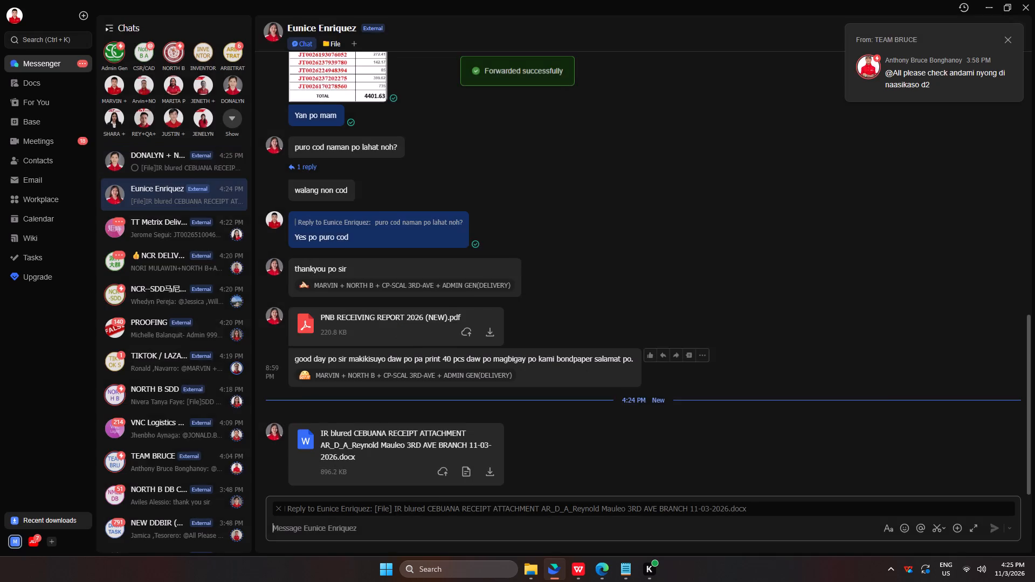
{"action": "key", "text": "alt+Tab"}
{"action": "left_click", "coordinate": [547, 159], "text": "alt"}
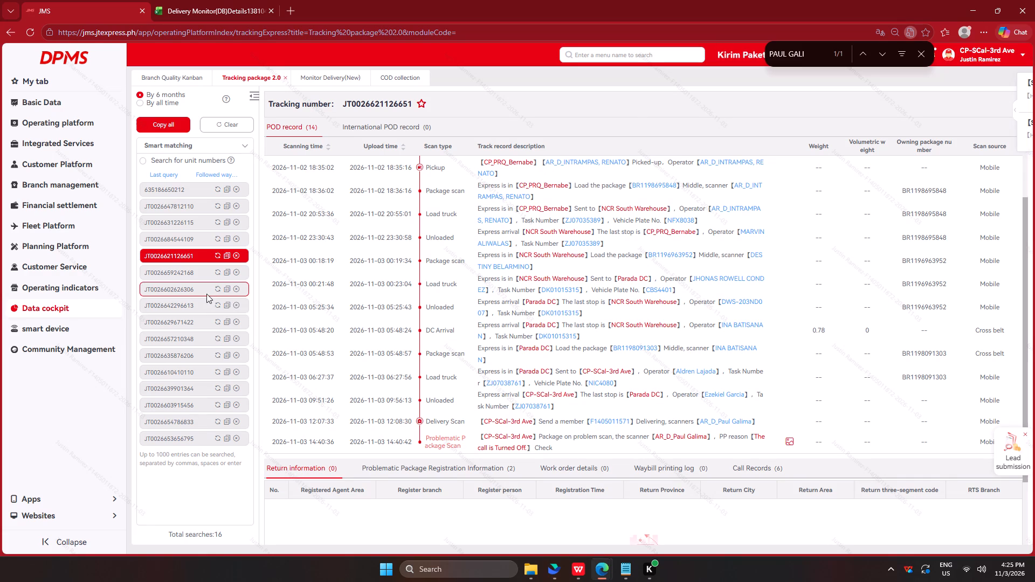
{"action": "key", "text": "alt+Tab"}
{"action": "key", "text": "alt+Tab"}
{"action": "left_click", "coordinate": [175, 268]}
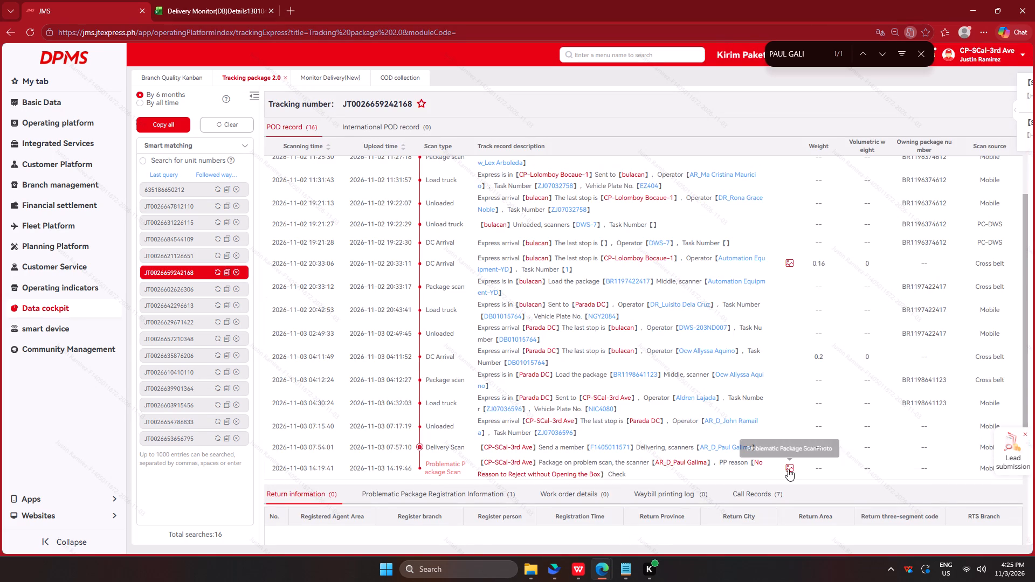
{"action": "left_click", "coordinate": [788, 469]}
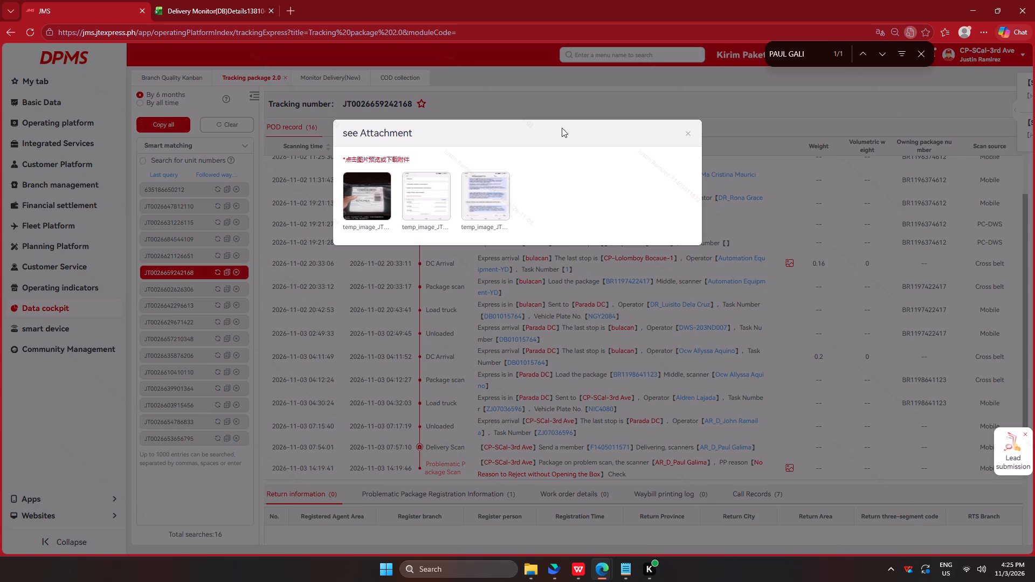
{"action": "left_click", "coordinate": [484, 212]}
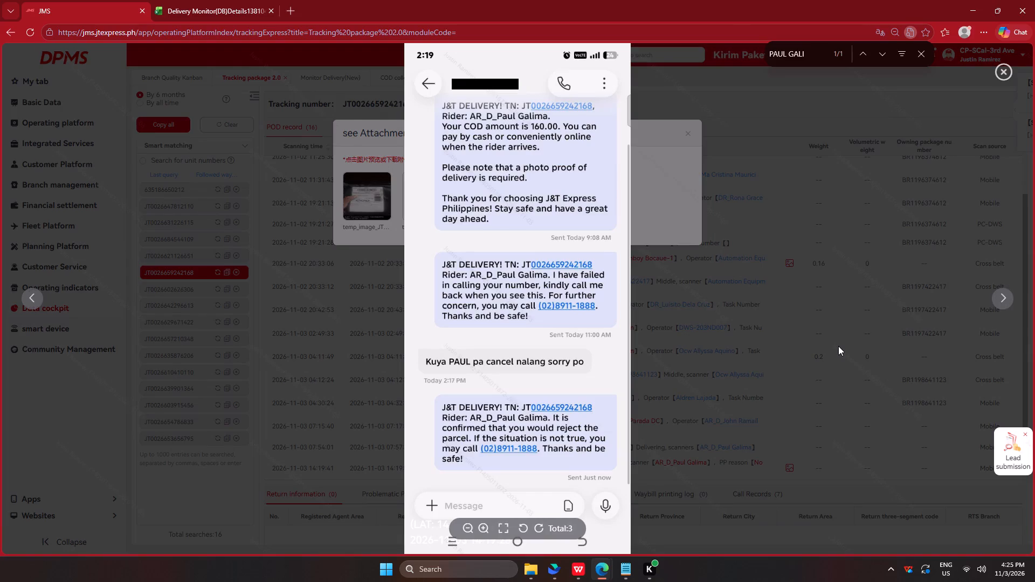
{"action": "double_click", "coordinate": [838, 346]}
{"action": "key", "text": "alt+Tab"}
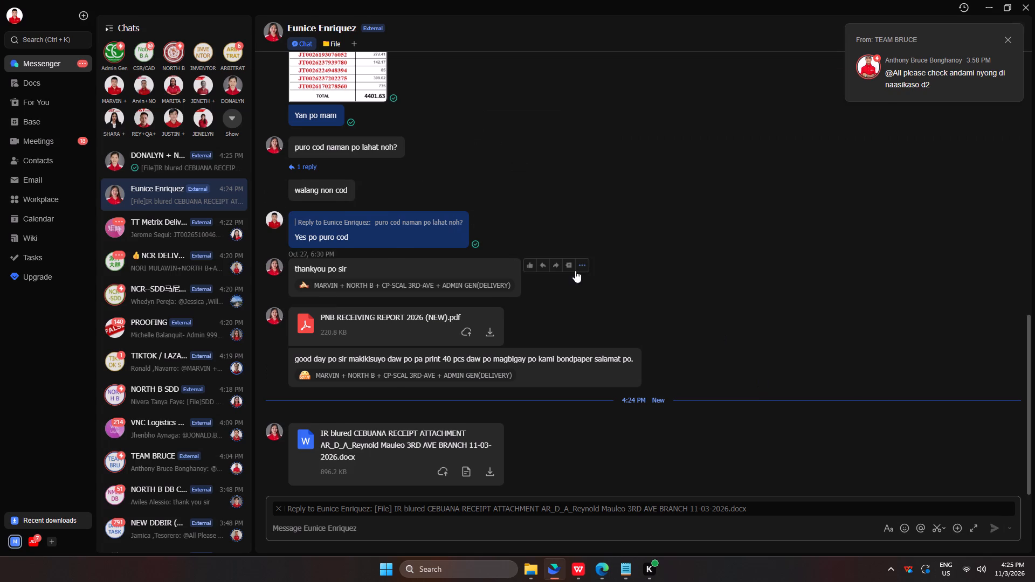
{"action": "key", "text": "alt+Tab"}
{"action": "left_click", "coordinate": [721, 157], "text": "alt"}
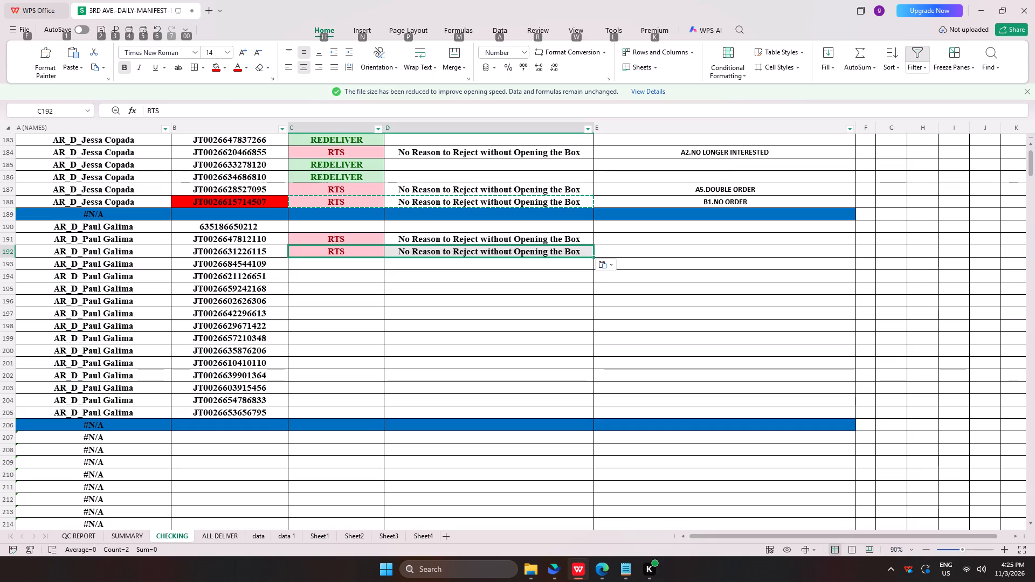
{"action": "key", "text": "ctrl+c"}
{"action": "key", "text": "alt+Tab"}
{"action": "key", "text": "alt+Tab"}
{"action": "key", "text": "alt+Tab"}
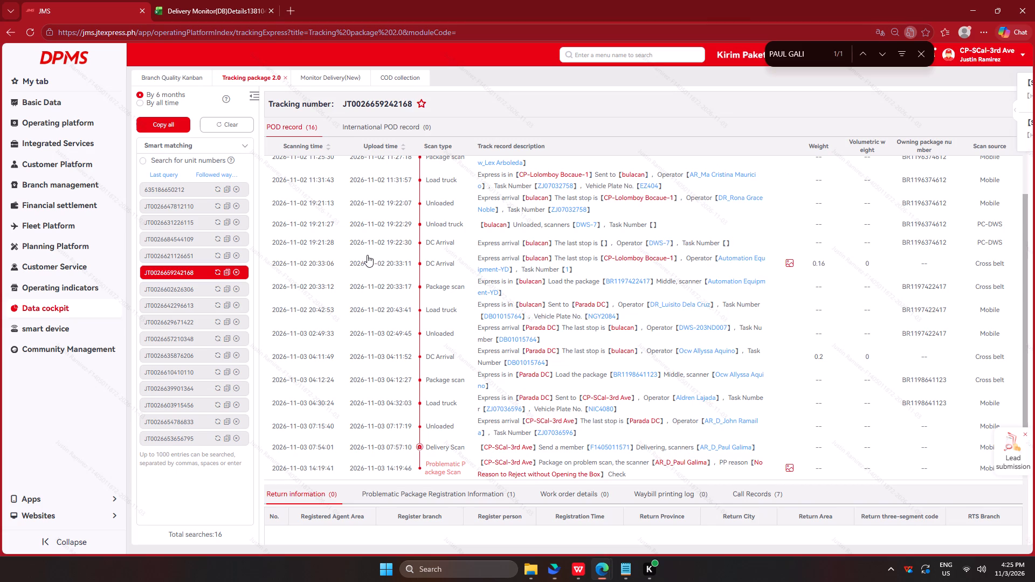
{"action": "key", "text": "alt+Tab"}
{"action": "key", "text": "alt+Tab"}
{"action": "left_click", "coordinate": [688, 134], "text": "alt"}
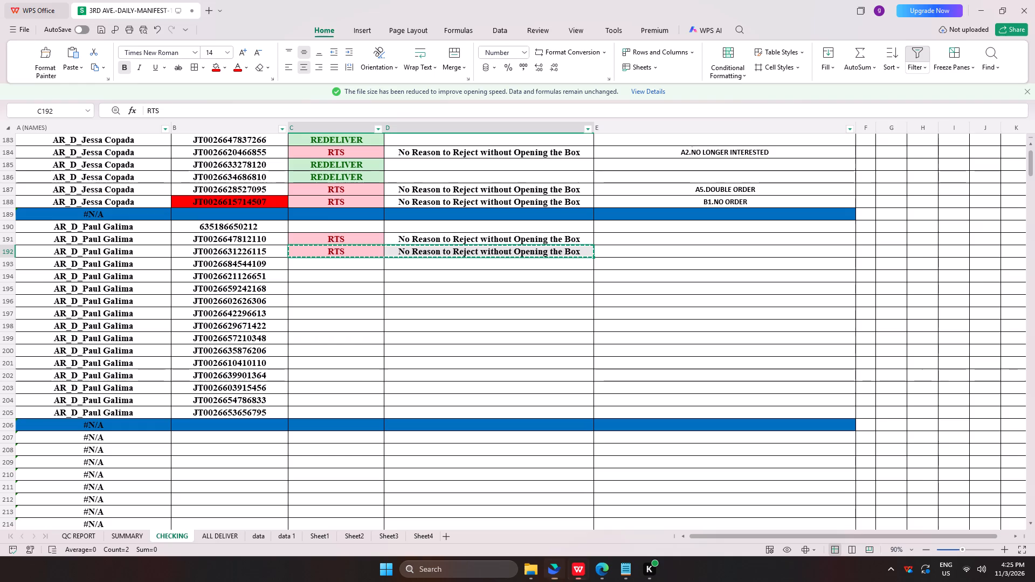
{"action": "left_click", "coordinate": [305, 292]}
{"action": "key", "text": "ctrl+v"}
{"action": "key", "text": "alt+Tab"}
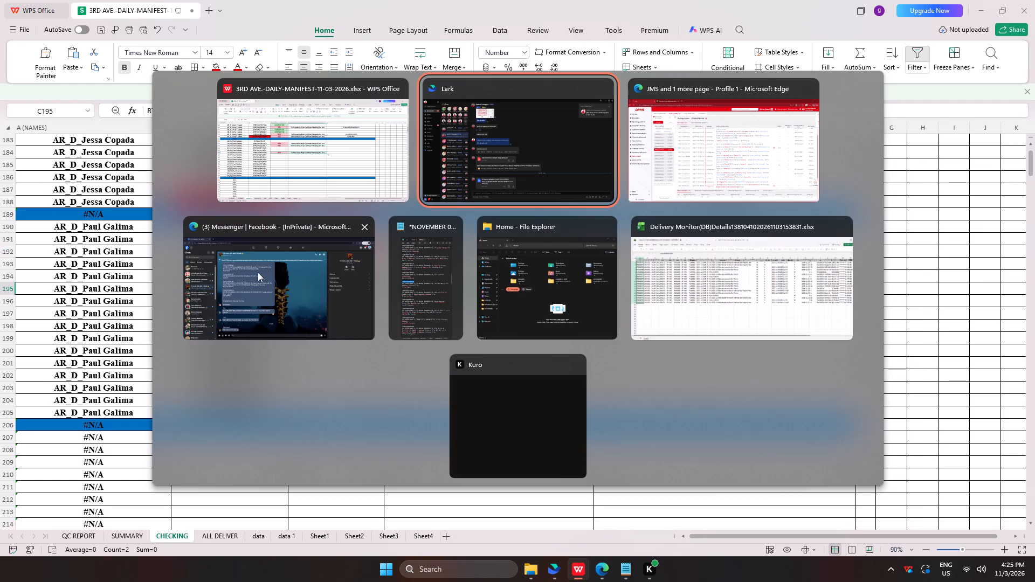
{"action": "left_click", "coordinate": [667, 141], "text": "alt"}
{"action": "left_click", "coordinate": [180, 299]}
{"action": "left_click", "coordinate": [180, 291]}
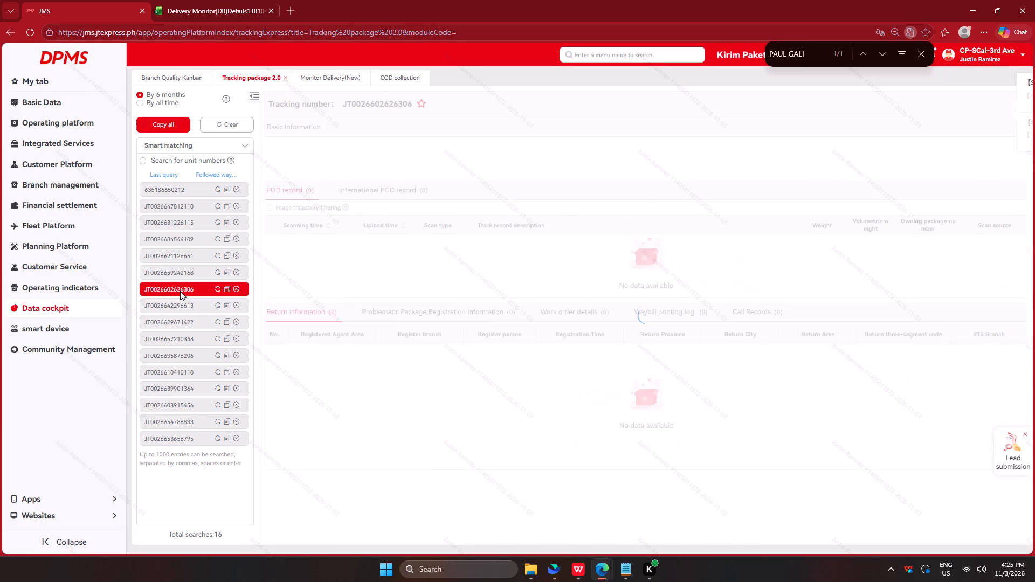
{"action": "scroll", "coordinate": [573, 330], "scroll_direction": "down", "scroll_amount": 1}
{"action": "left_click", "coordinate": [187, 309]}
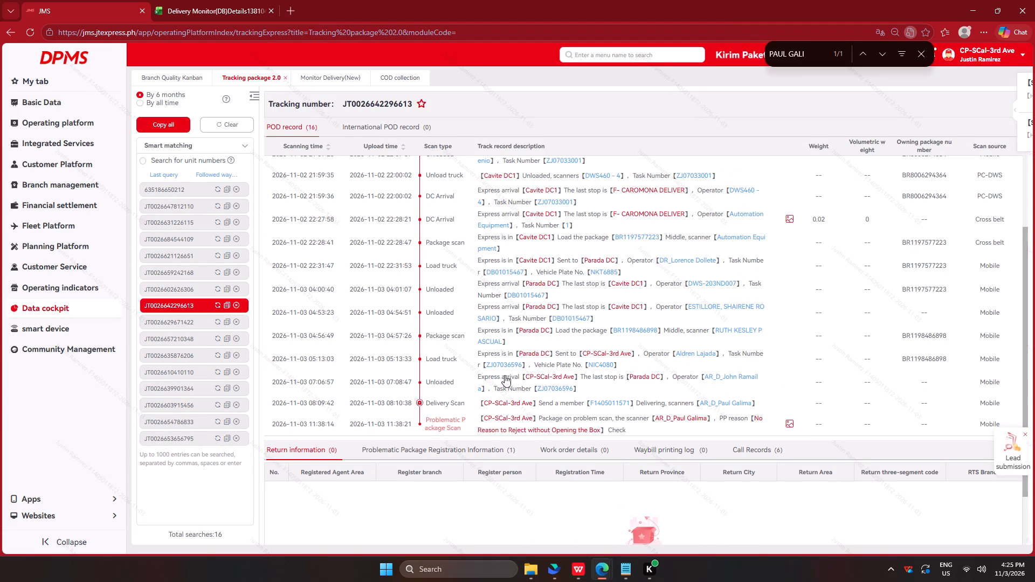
{"action": "left_click", "coordinate": [788, 424]}
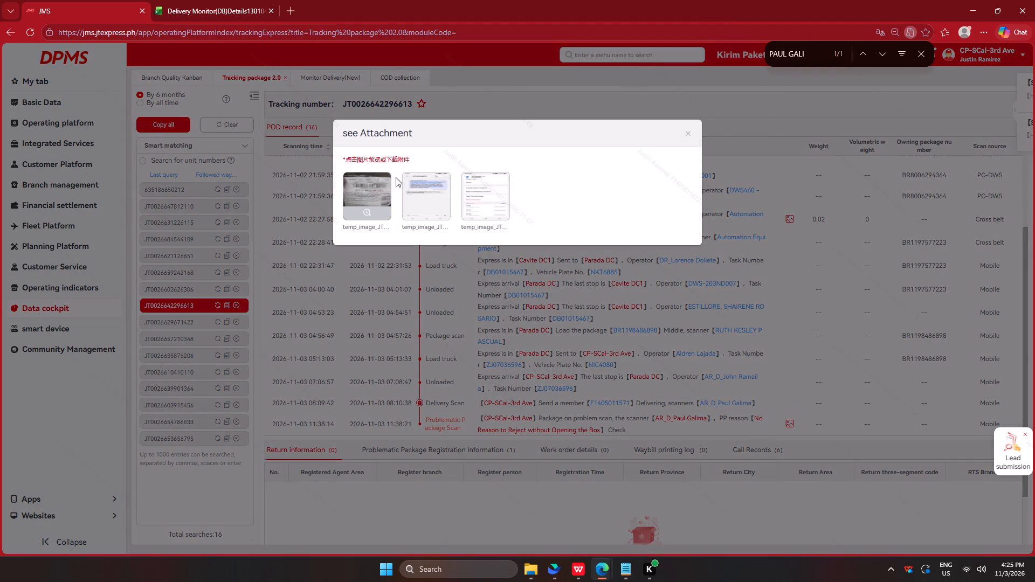
{"action": "left_click", "coordinate": [425, 216]}
{"action": "double_click", "coordinate": [791, 295]}
{"action": "key", "text": "alt+Tab"}
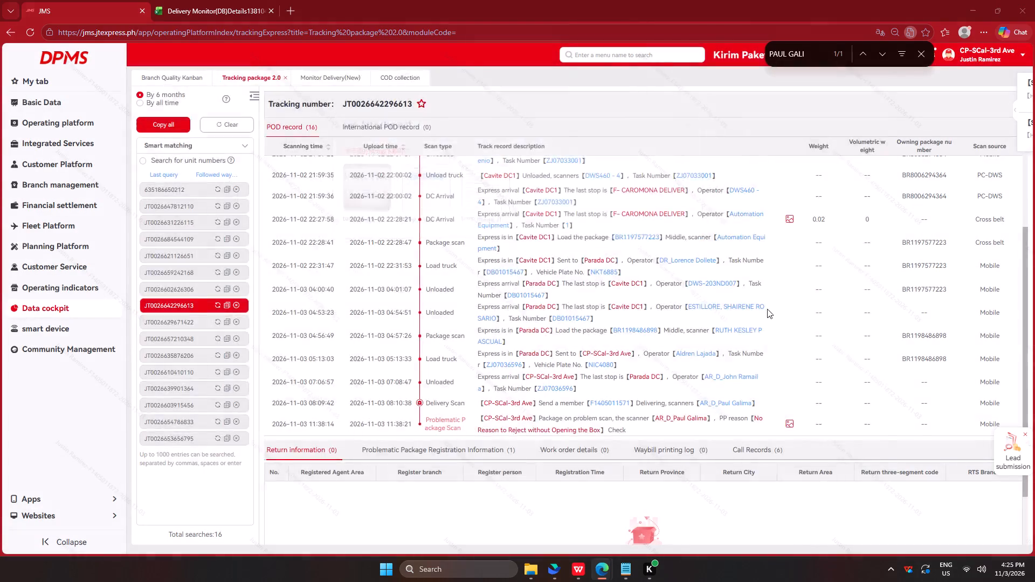
{"action": "left_click", "coordinate": [562, 162], "text": "alt"}
{"action": "left_click", "coordinate": [301, 315]}
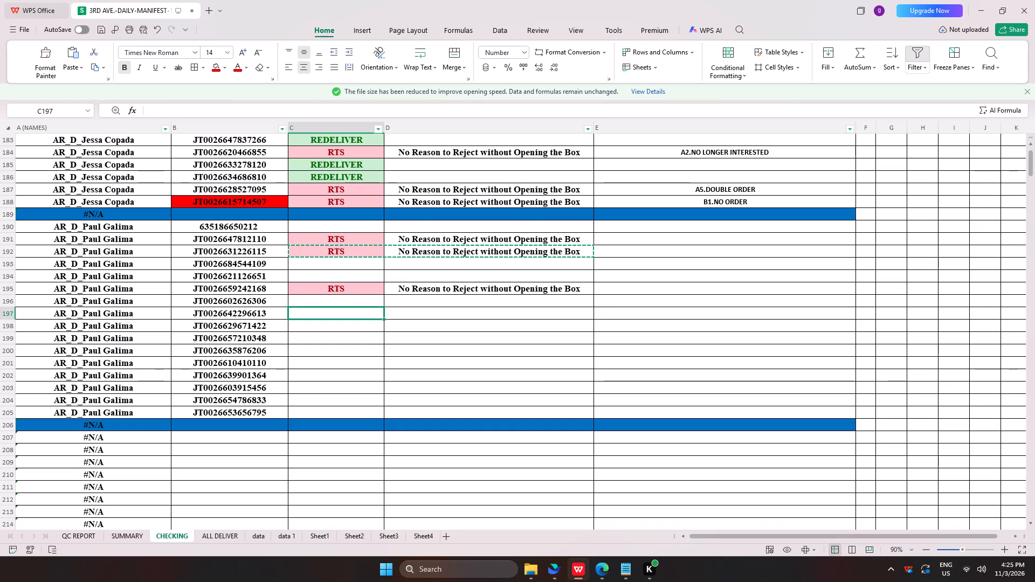
{"action": "key", "text": "ctrl+v"}
{"action": "key", "text": "alt+Tab"}
{"action": "left_click", "coordinate": [521, 147], "text": "alt"}
{"action": "left_click", "coordinate": [175, 317]}
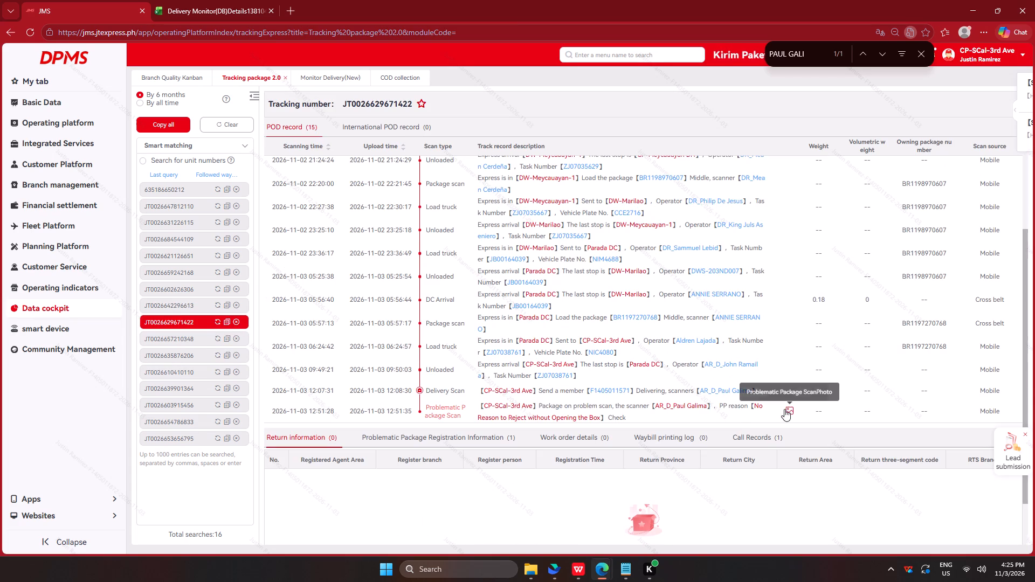
{"action": "left_click", "coordinate": [784, 409]}
{"action": "left_click", "coordinate": [428, 213]}
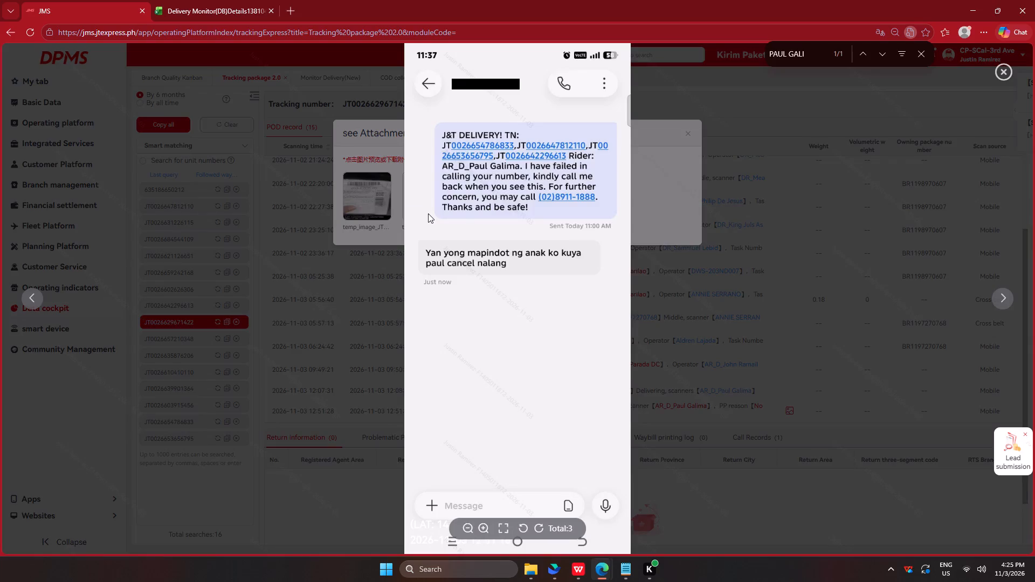
{"action": "double_click", "coordinate": [853, 251]}
{"action": "key", "text": "alt+Tab"}
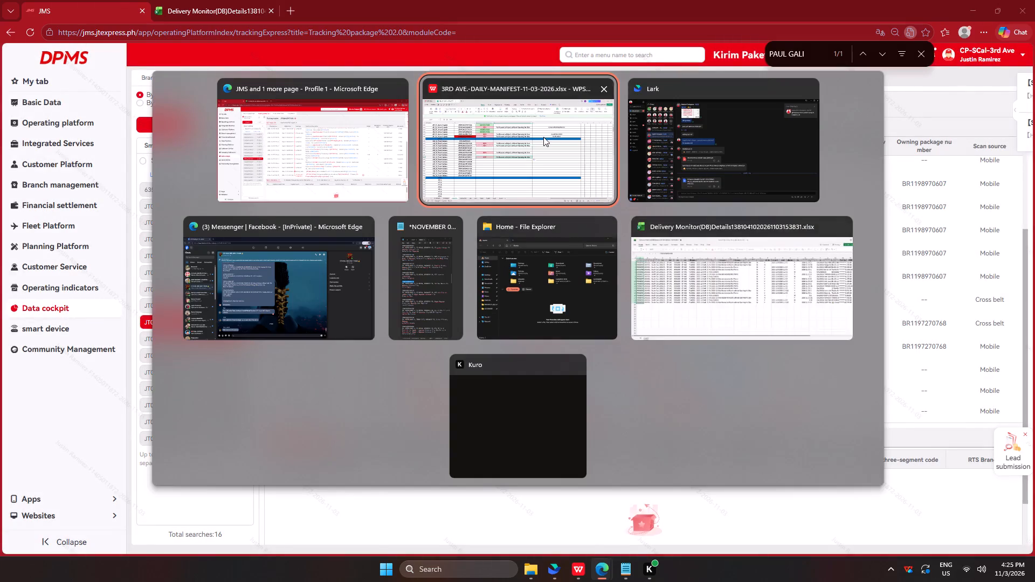
{"action": "left_click", "coordinate": [543, 137], "text": "alt"}
{"action": "left_click", "coordinate": [299, 329]}
{"action": "key", "text": "ctrl+v"}
{"action": "key", "text": "alt+Tab"}
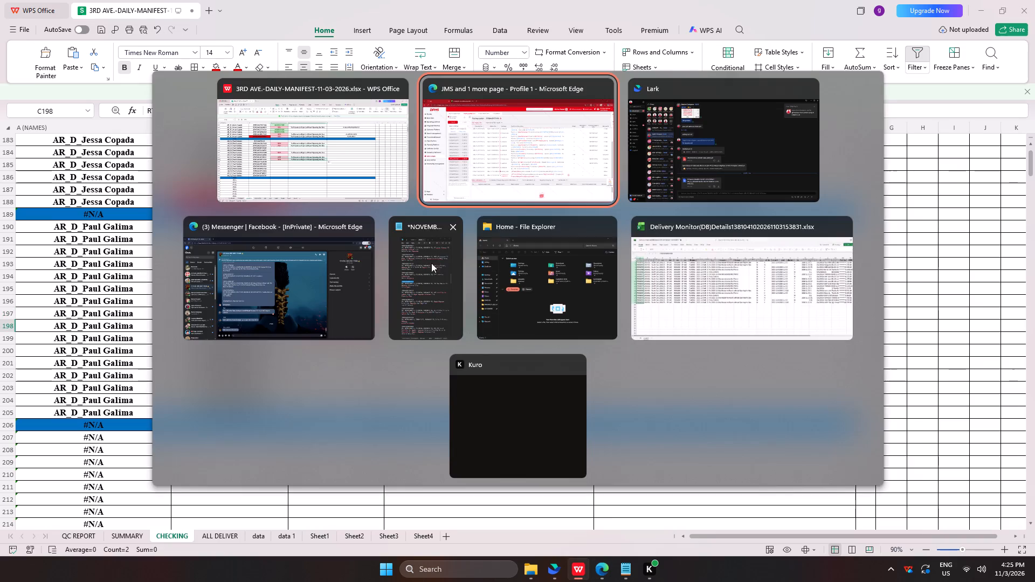
{"action": "left_click", "coordinate": [506, 146], "text": "alt"}
{"action": "left_click", "coordinate": [169, 347]}
{"action": "left_click", "coordinate": [170, 342]}
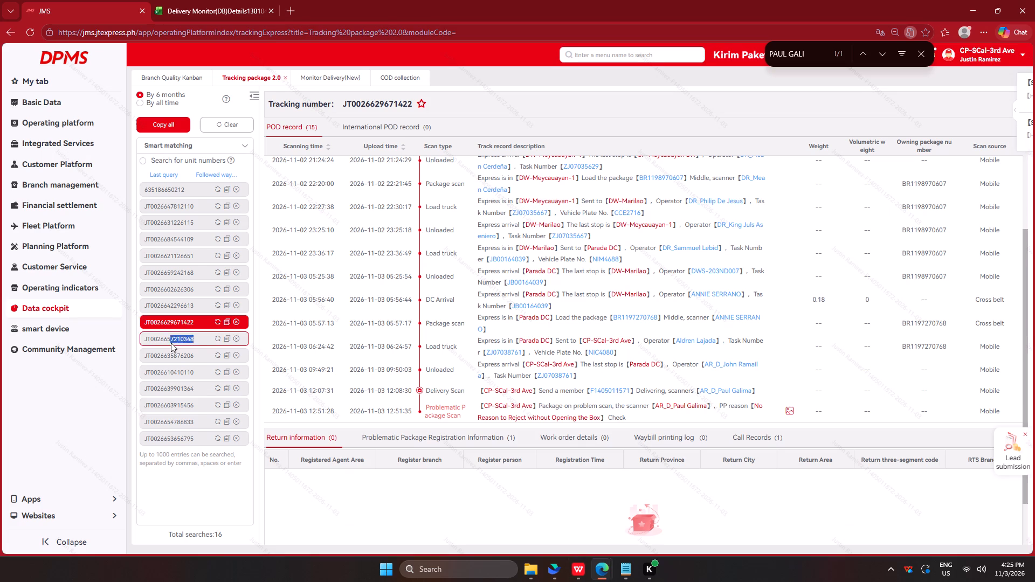
{"action": "left_click", "coordinate": [788, 361]}
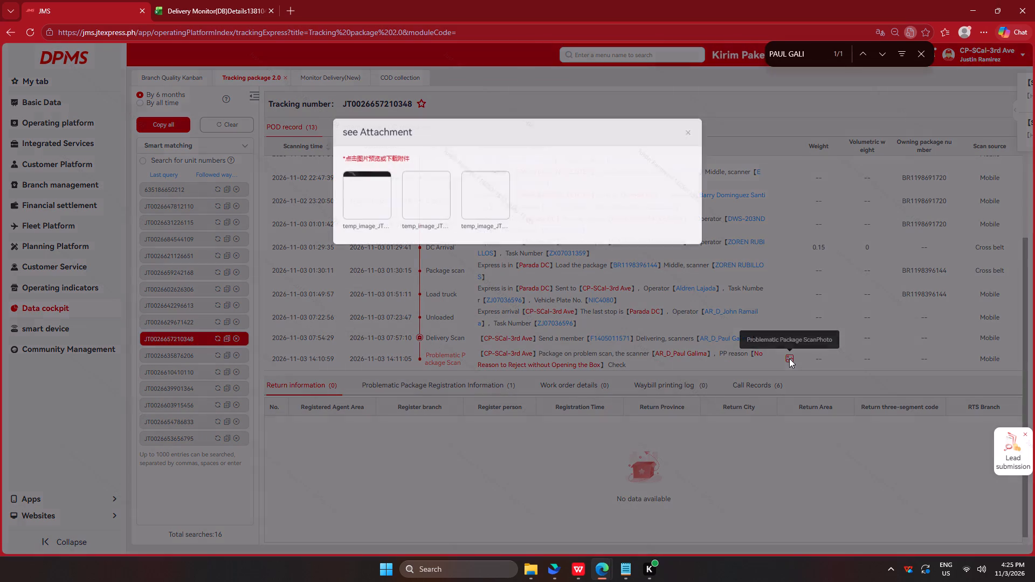
{"action": "left_click", "coordinate": [425, 217]}
{"action": "double_click", "coordinate": [845, 329]}
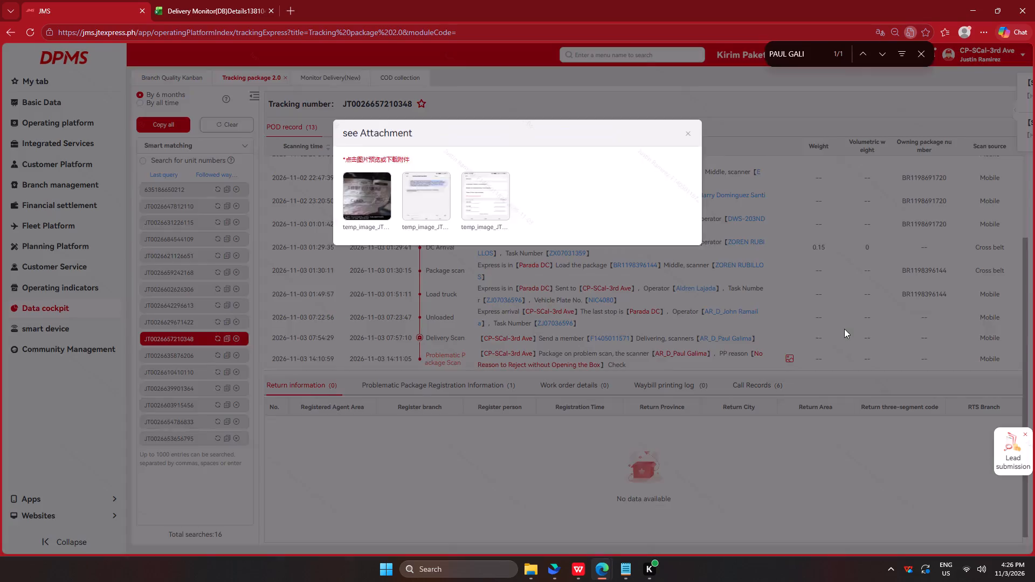
{"action": "key", "text": "alt+Tab"}
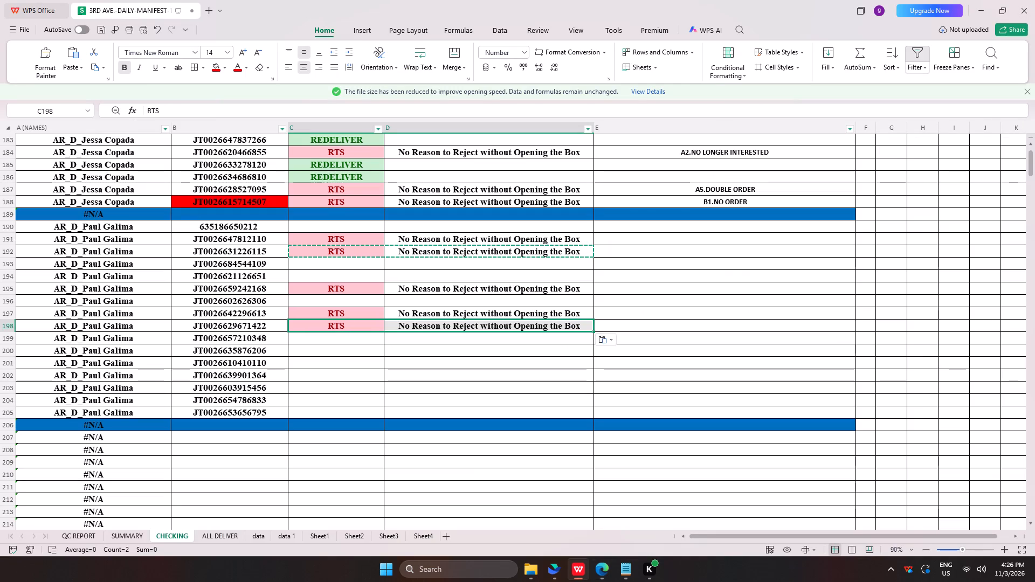
{"action": "left_click", "coordinate": [329, 343]}
{"action": "key", "text": "ctrl+v"}
{"action": "key", "text": "alt+Tab"}
{"action": "left_click", "coordinate": [526, 154], "text": "alt"}
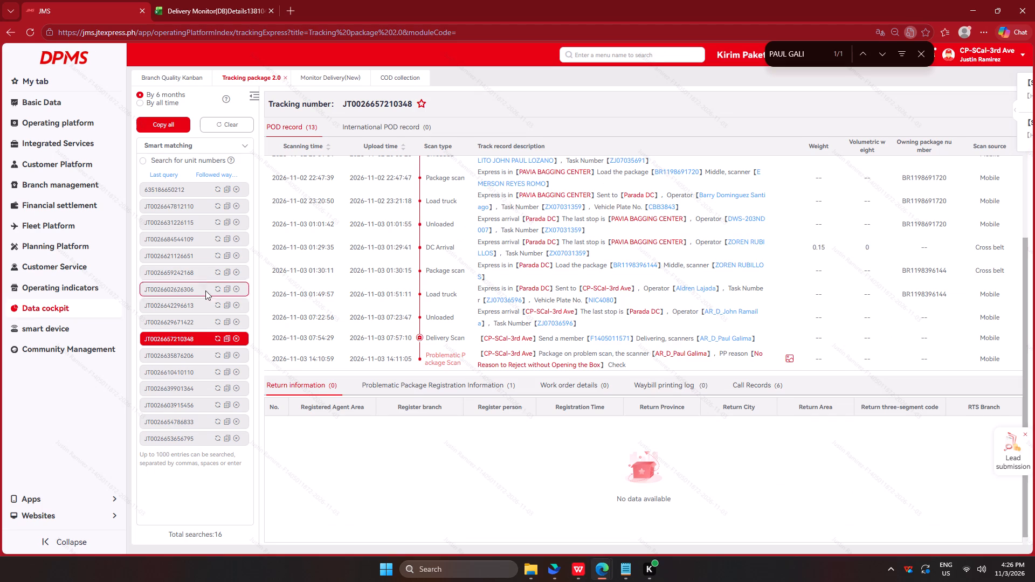
{"action": "left_click", "coordinate": [156, 363]}
{"action": "left_click", "coordinate": [175, 352]}
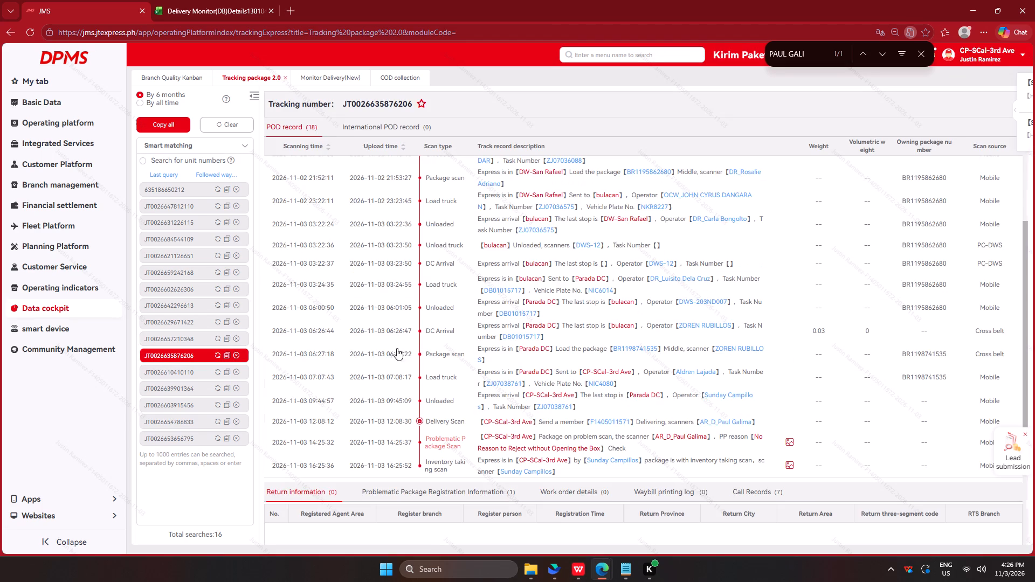
{"action": "left_click", "coordinate": [790, 439]}
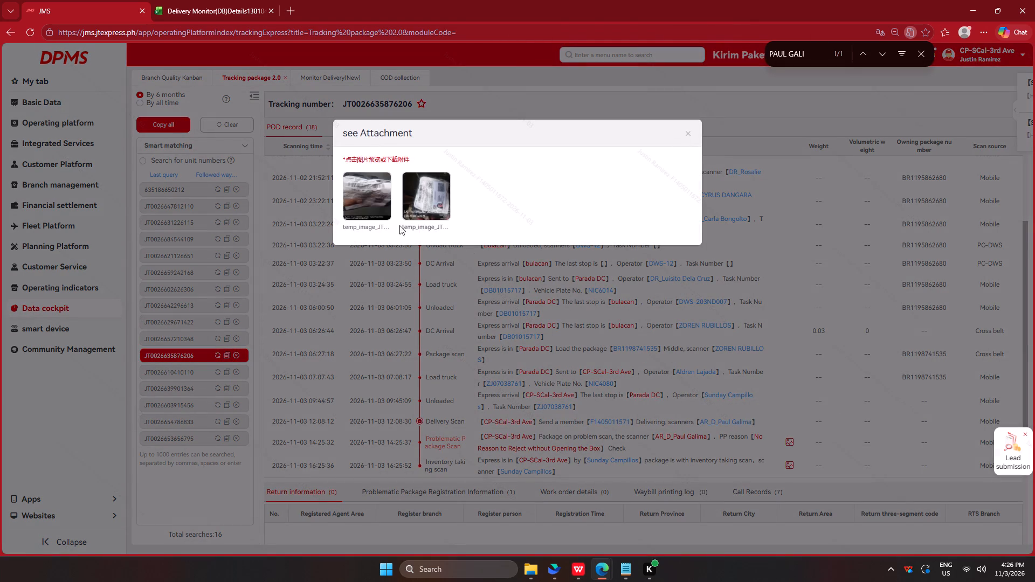
{"action": "left_click", "coordinate": [425, 213]}
{"action": "left_click", "coordinate": [156, 418]}
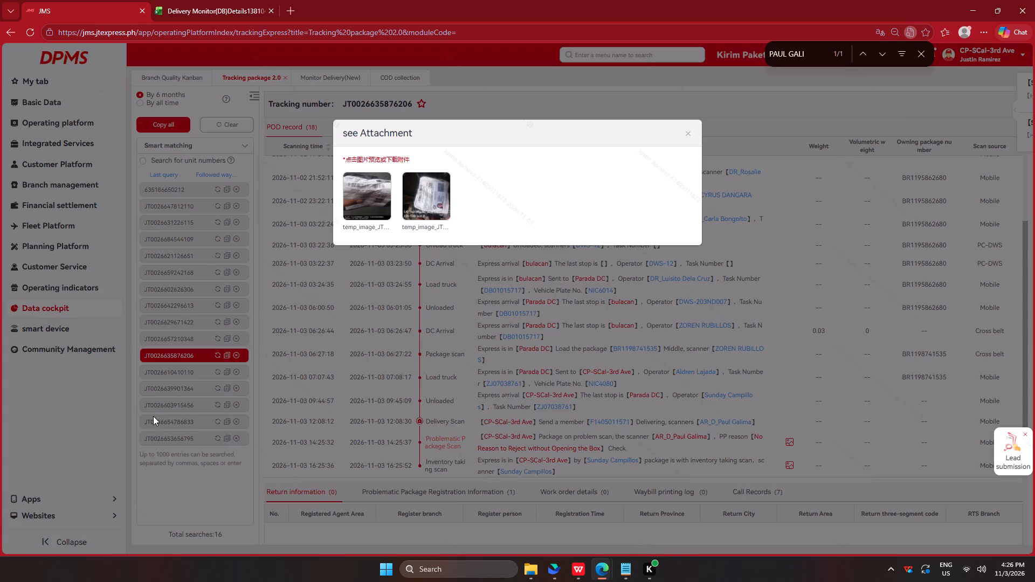
{"action": "key", "text": "alt+Tab"}
{"action": "left_click", "coordinate": [494, 198], "text": "alt"}
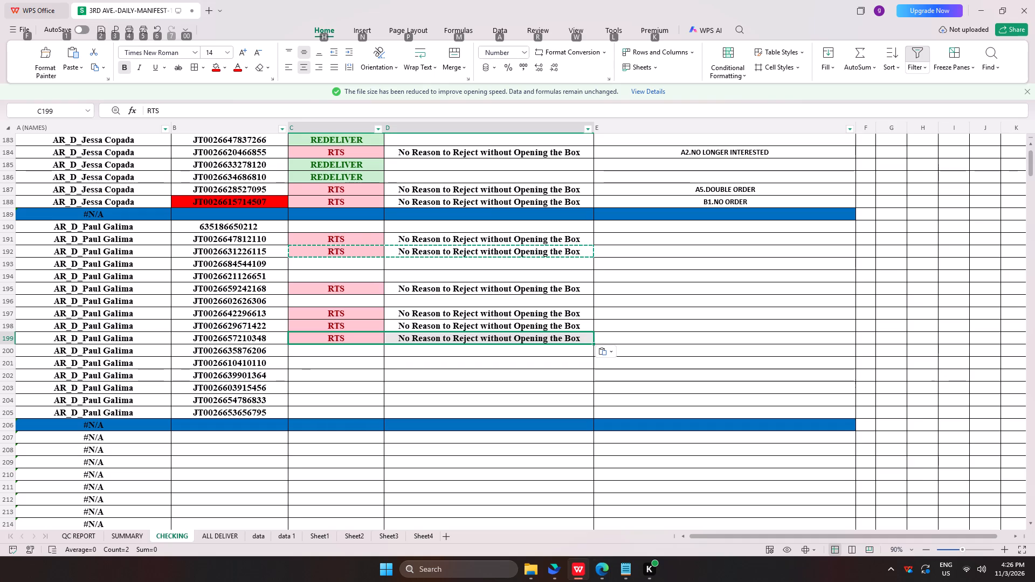
{"action": "left_click", "coordinate": [306, 352]}
{"action": "key", "text": "ctrl+v"}
{"action": "key", "text": "alt+Tab"}
{"action": "left_click", "coordinate": [514, 161], "text": "alt"}
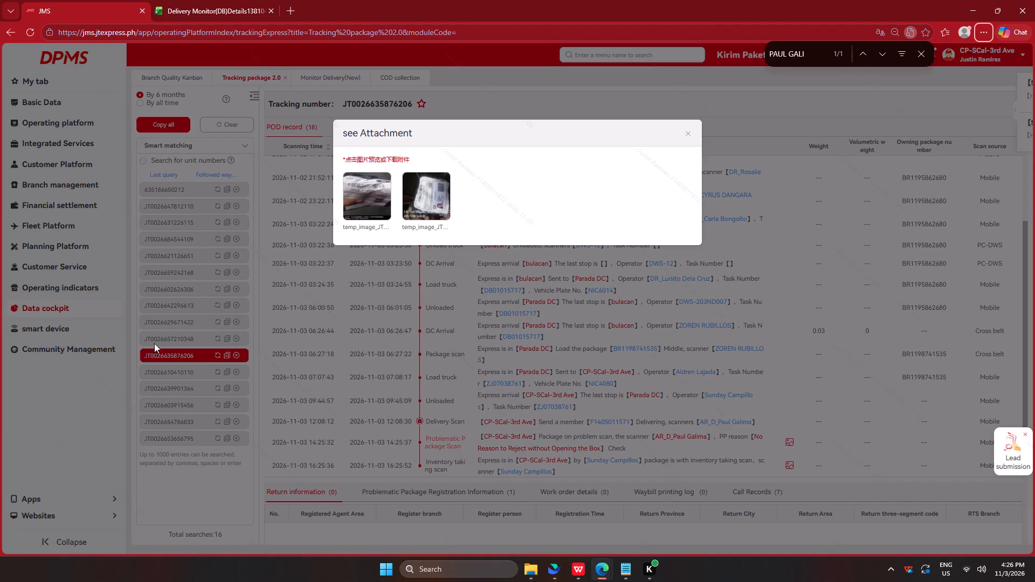
{"action": "left_click", "coordinate": [153, 344]}
{"action": "left_click", "coordinate": [172, 375]}
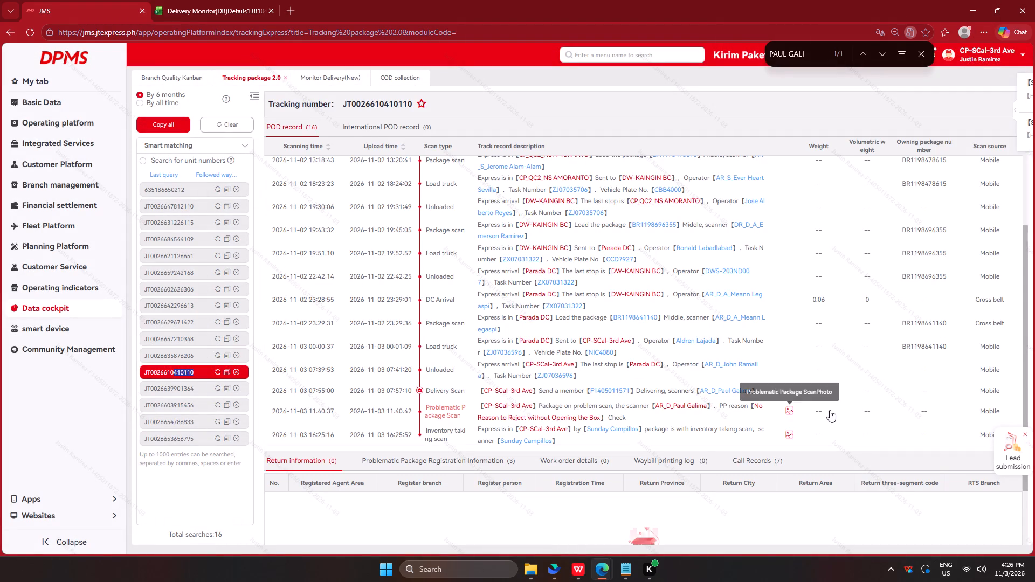
{"action": "left_click", "coordinate": [787, 413]}
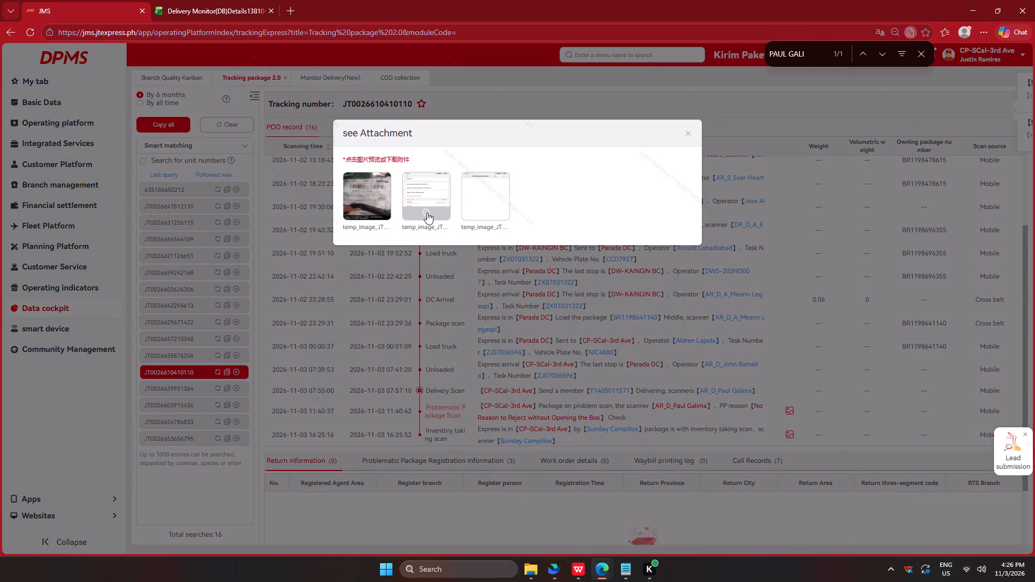
{"action": "left_click", "coordinate": [424, 213]}
{"action": "left_click_drag", "start_coordinate": [238, 428], "coordinate": [239, 427]}
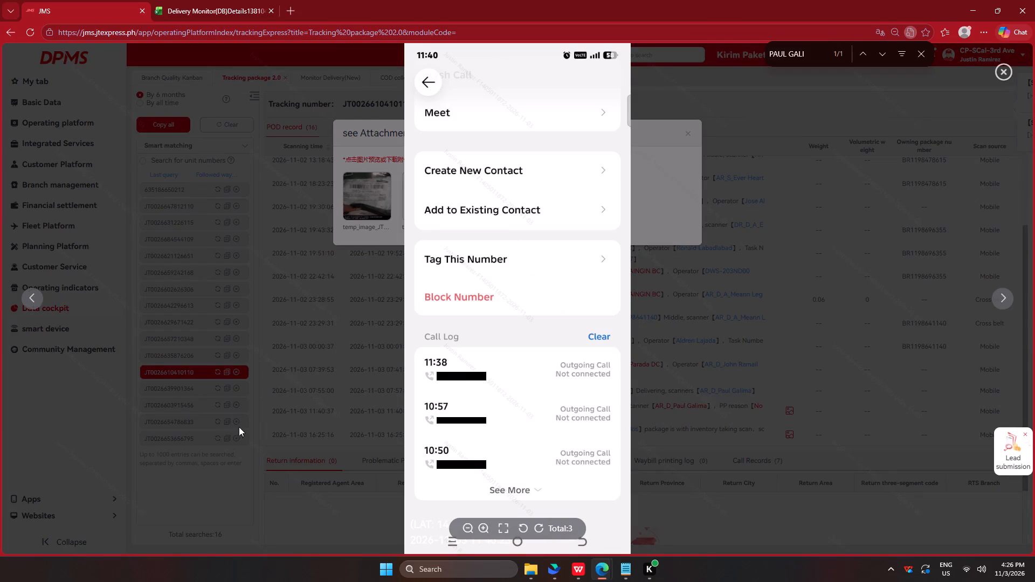
{"action": "left_click_drag", "start_coordinate": [239, 427], "coordinate": [246, 425]}
{"action": "left_click", "coordinate": [487, 216]}
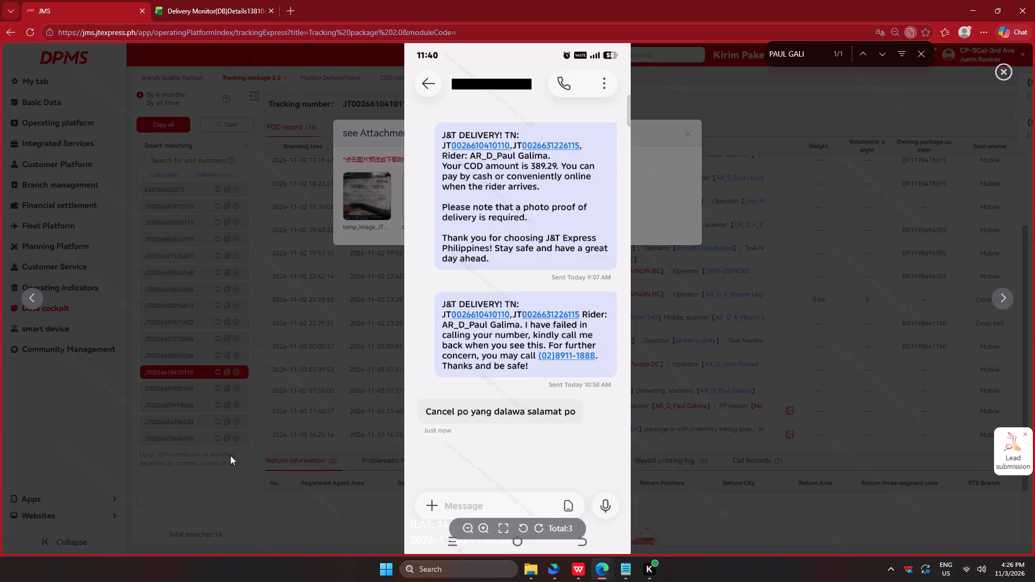
{"action": "left_click", "coordinate": [202, 450]}
{"action": "left_click", "coordinate": [209, 450]}
{"action": "key", "text": "alt+Tab"}
{"action": "left_click", "coordinate": [498, 169], "text": "alt"}
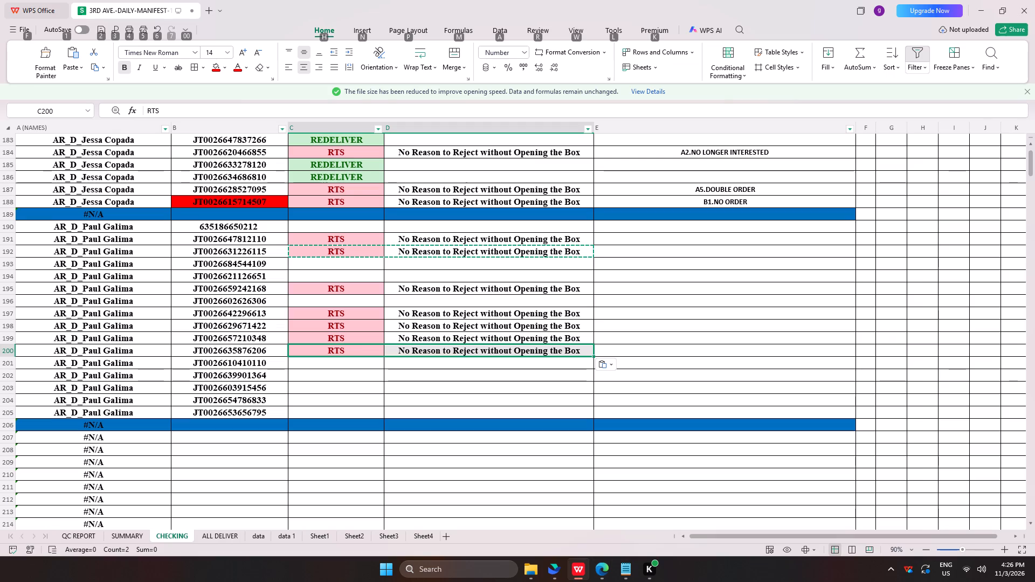
{"action": "left_click", "coordinate": [300, 366]}
{"action": "key", "text": "ctrl+v"}
{"action": "key", "text": "alt+Tab"}
{"action": "left_click", "coordinate": [496, 166], "text": "alt"}
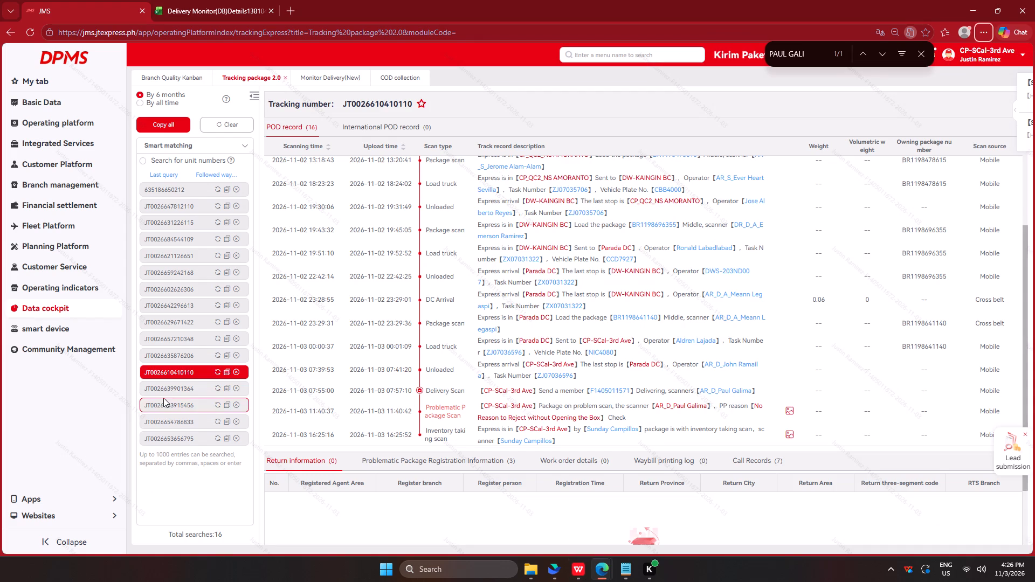
{"action": "left_click", "coordinate": [163, 398]}
{"action": "left_click", "coordinate": [168, 388]}
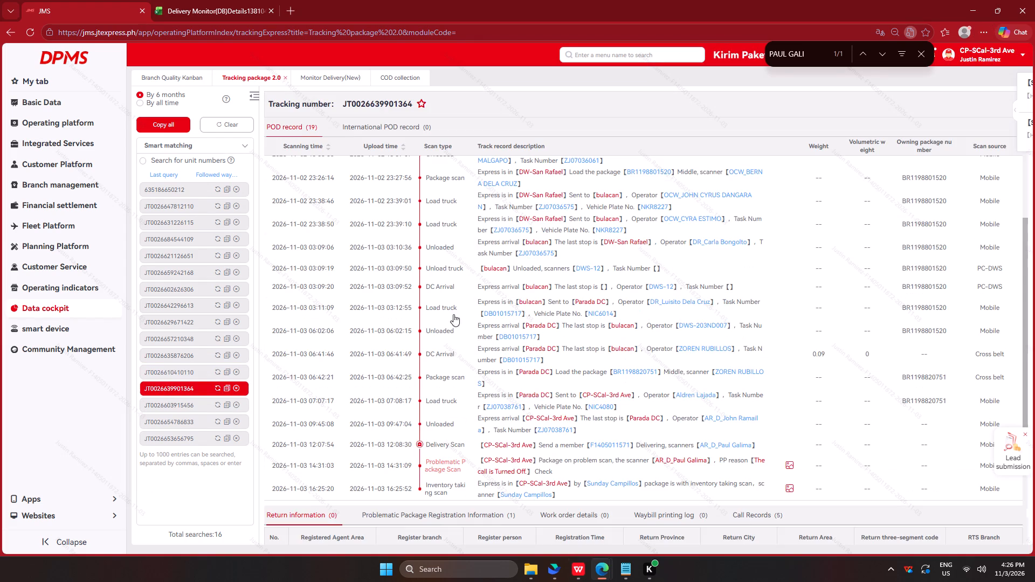
{"action": "left_click", "coordinate": [183, 396]}
{"action": "left_click", "coordinate": [180, 406]}
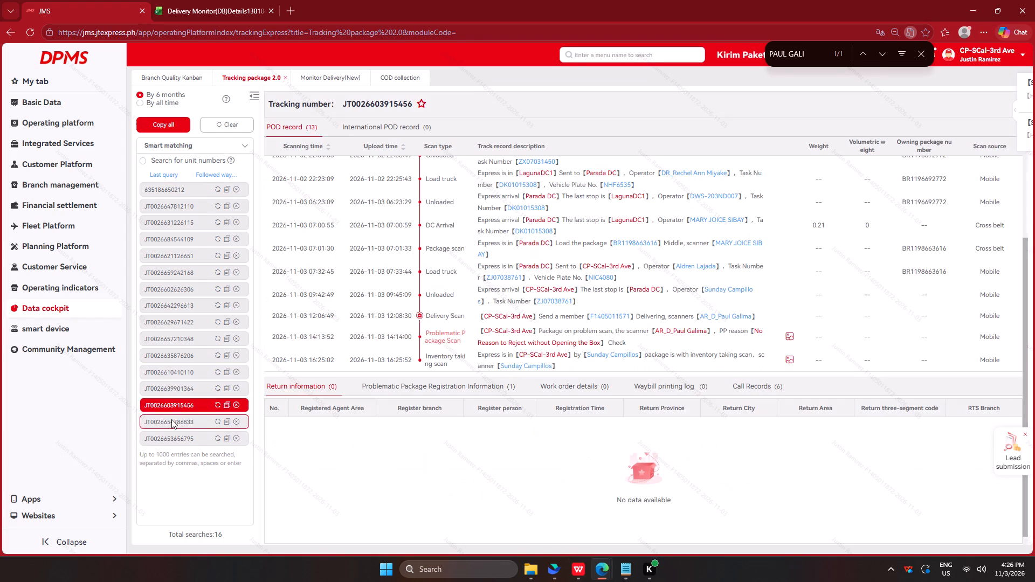
{"action": "left_click", "coordinate": [791, 338]}
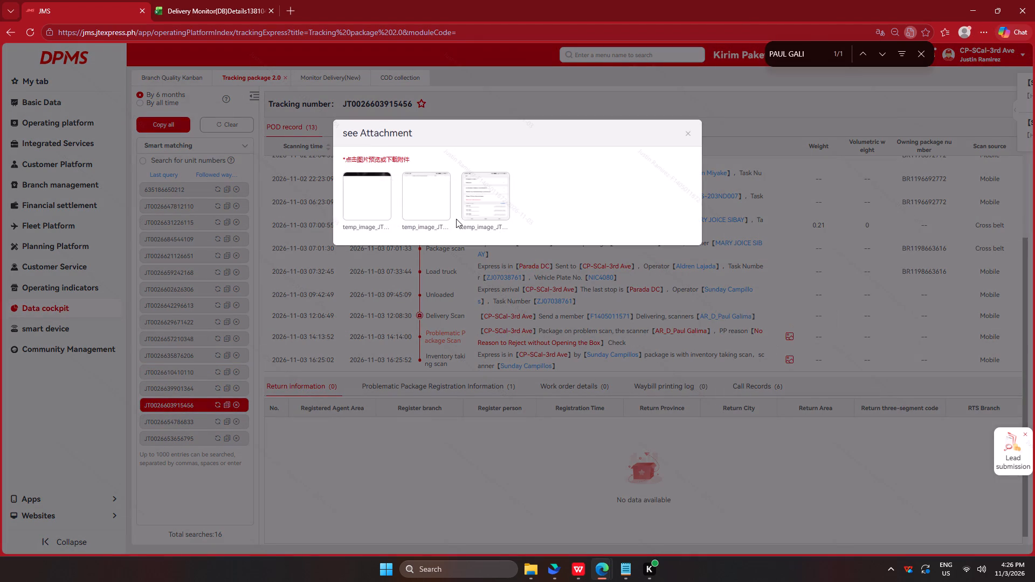
{"action": "left_click", "coordinate": [429, 213]}
{"action": "double_click", "coordinate": [192, 505]}
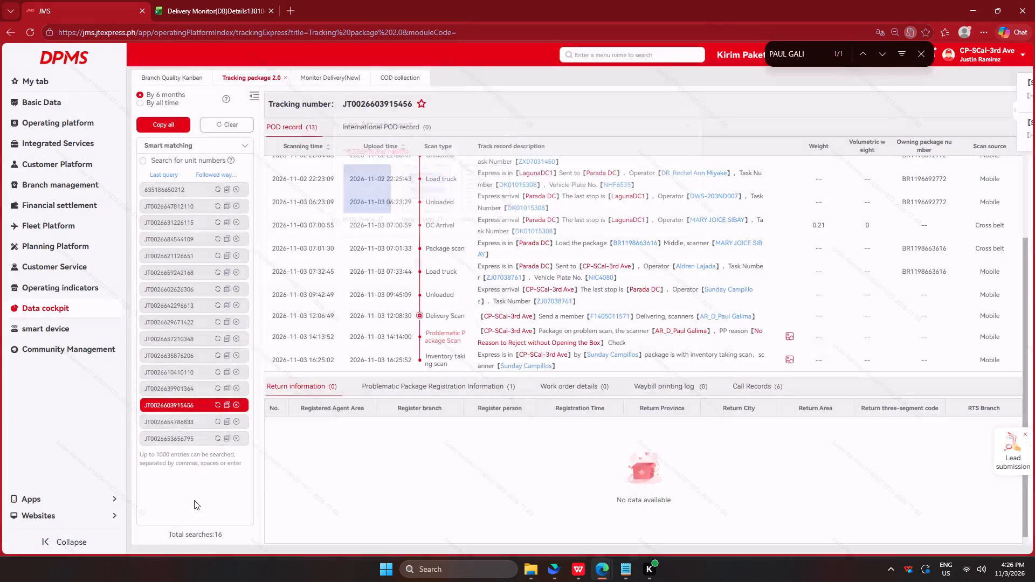
{"action": "key", "text": "alt+Tab"}
{"action": "left_click", "coordinate": [491, 146], "text": "alt"}
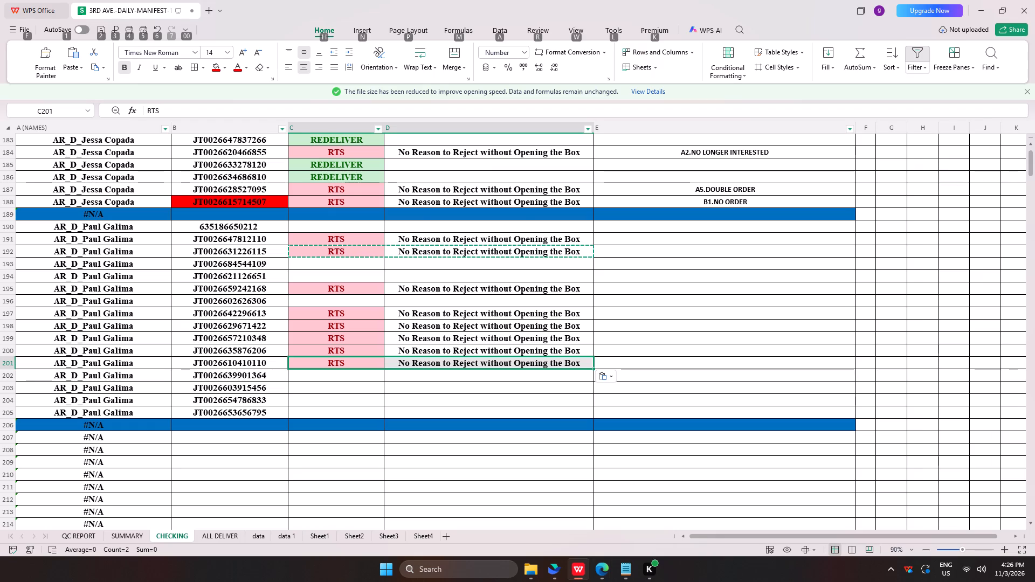
{"action": "left_click", "coordinate": [299, 393]}
{"action": "key", "text": "ctrl+v"}
{"action": "key", "text": "alt+Tab"}
{"action": "left_click", "coordinate": [525, 138], "text": "alt"}
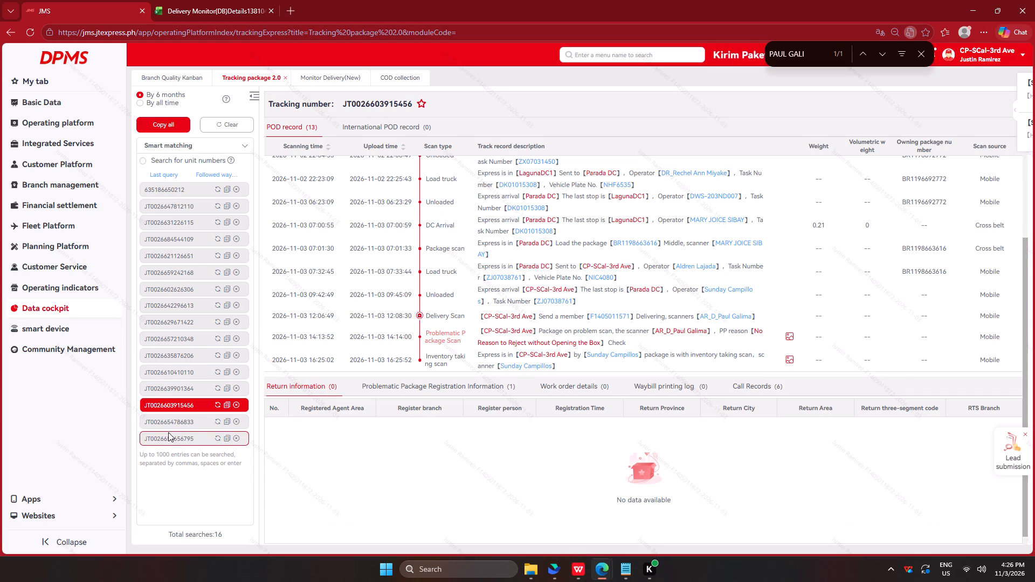
{"action": "left_click", "coordinate": [171, 426]}
{"action": "left_click", "coordinate": [790, 358]}
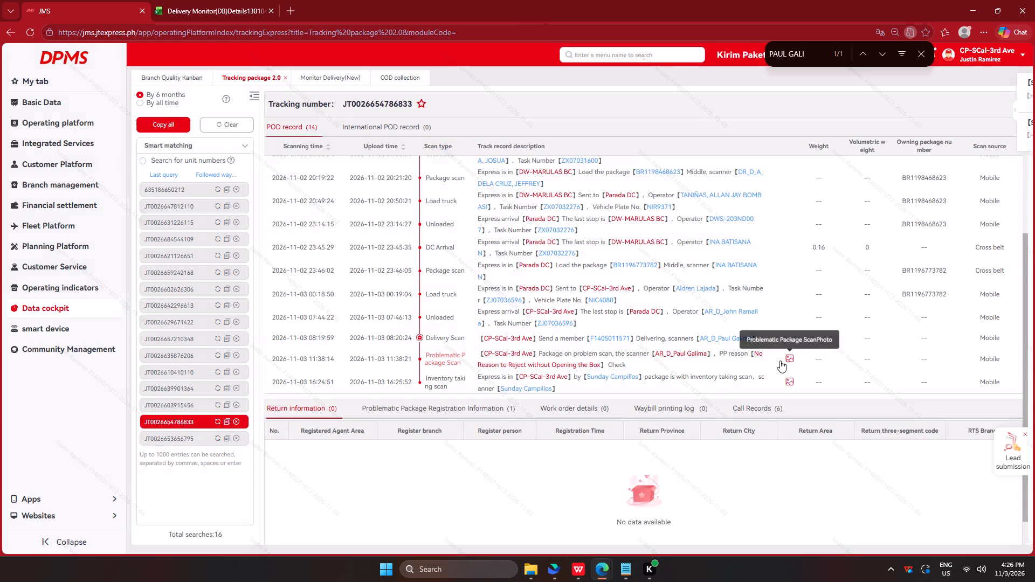
{"action": "left_click", "coordinate": [427, 213]}
{"action": "double_click", "coordinate": [189, 465]}
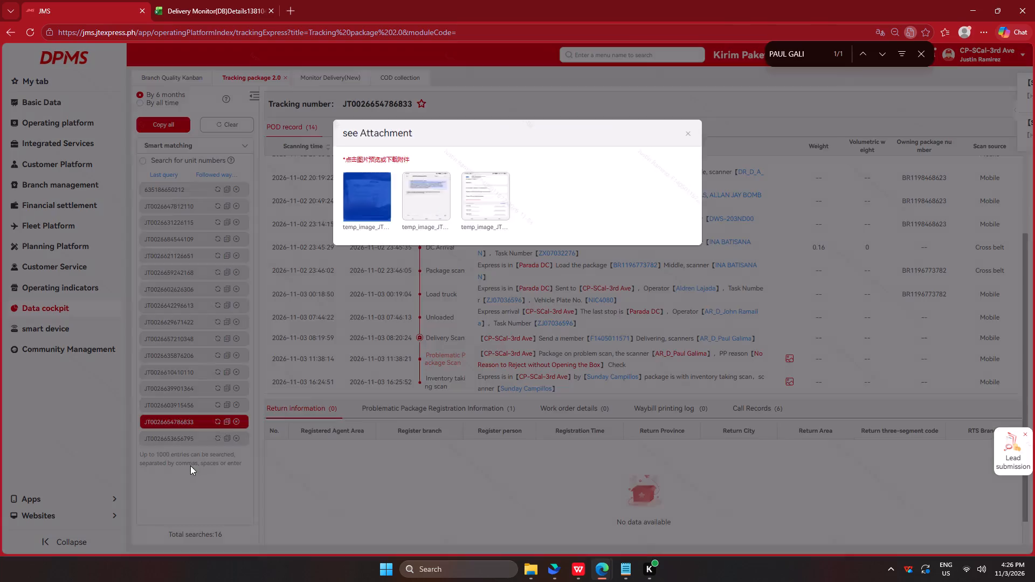
{"action": "key", "text": "alt+Tab"}
{"action": "left_click", "coordinate": [522, 159], "text": "alt"}
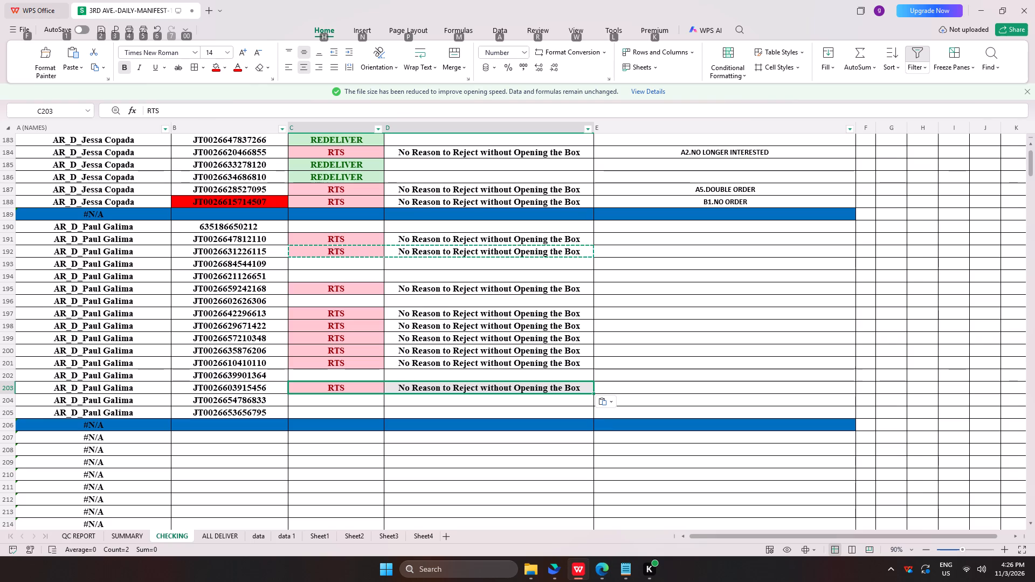
{"action": "left_click", "coordinate": [303, 400]}
{"action": "key", "text": "ctrl+v"}
{"action": "key", "text": "alt+Tab"}
{"action": "left_click", "coordinate": [479, 174], "text": "alt"}
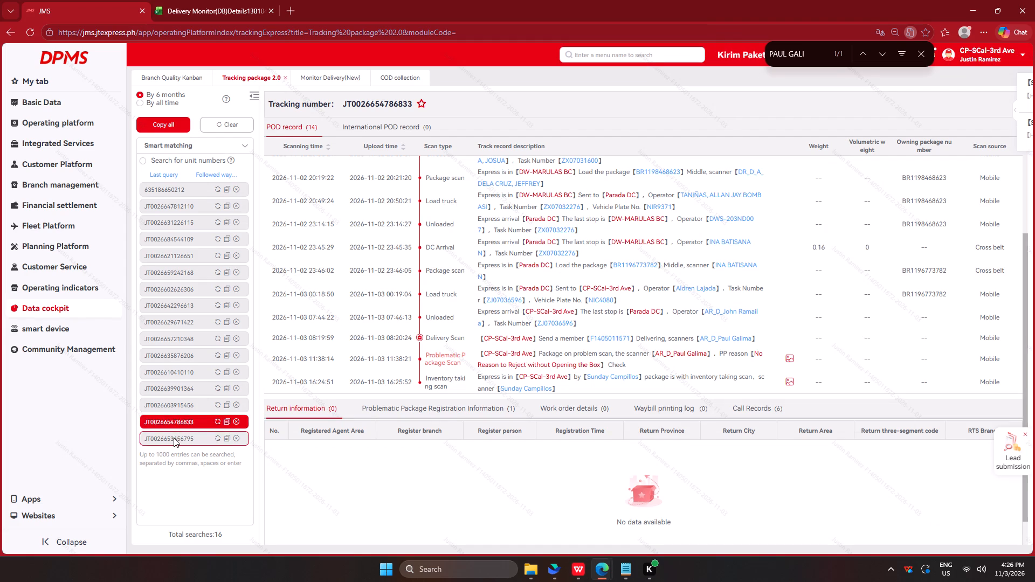
{"action": "left_click", "coordinate": [174, 438]}
{"action": "left_click", "coordinate": [785, 400]}
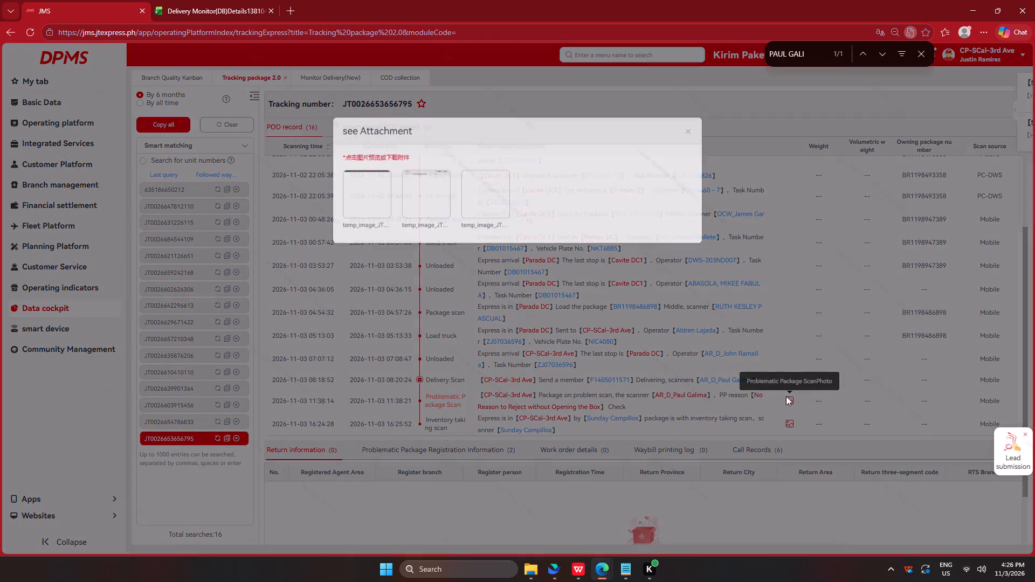
{"action": "left_click", "coordinate": [428, 216]}
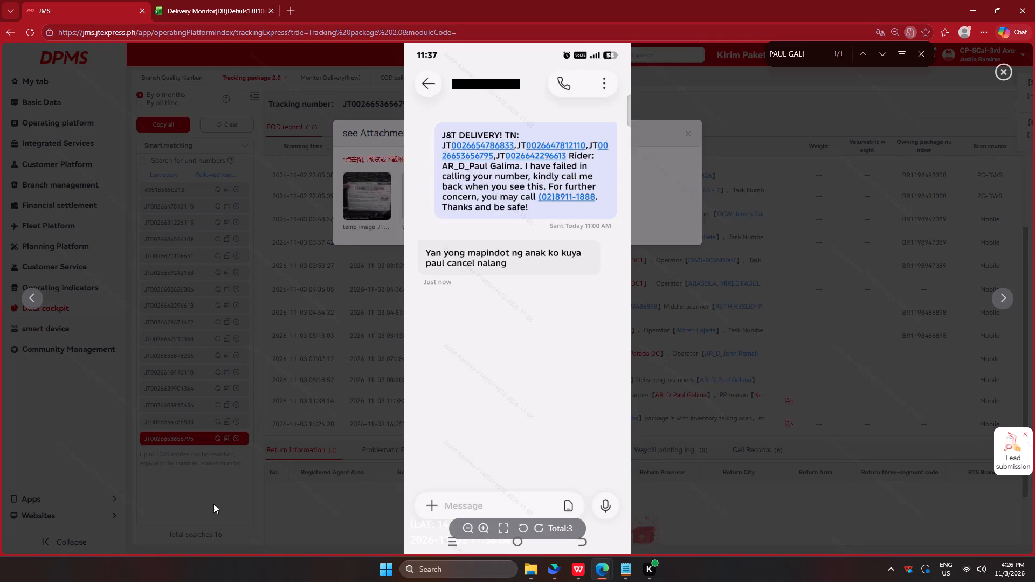
Paste the copied RTS status and "No Reason to Reject without Opening the Box" reason into row 205, columns C and D, of CHECKING.
{"action": "double_click", "coordinate": [187, 515]}
{"action": "key", "text": "alt+Tab"}
{"action": "left_click", "coordinate": [485, 141], "text": "alt"}
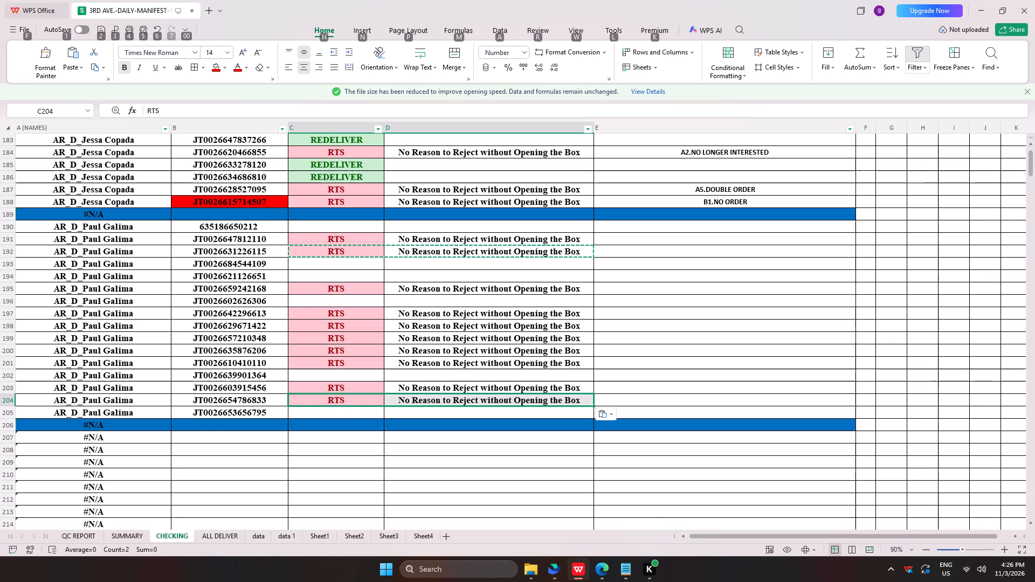
{"action": "left_click", "coordinate": [290, 413]}
{"action": "key", "text": "ctrl+v"}
{"action": "key", "text": "alt+Tab"}
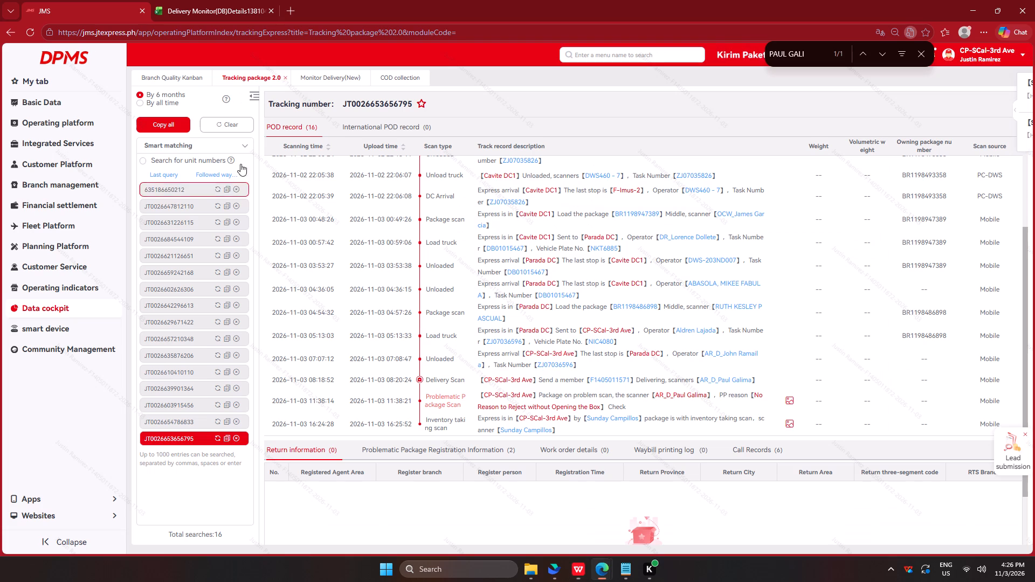
{"action": "left_click", "coordinate": [163, 198]}
{"action": "left_click", "coordinate": [173, 192]}
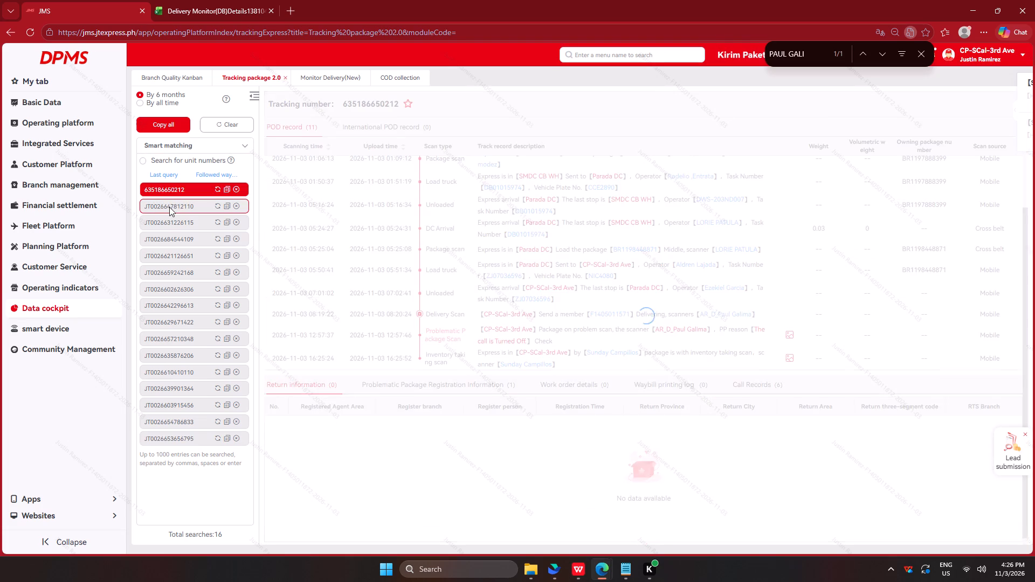
{"action": "left_click", "coordinate": [169, 207]}
{"action": "left_click", "coordinate": [171, 224]}
{"action": "left_click", "coordinate": [170, 238]}
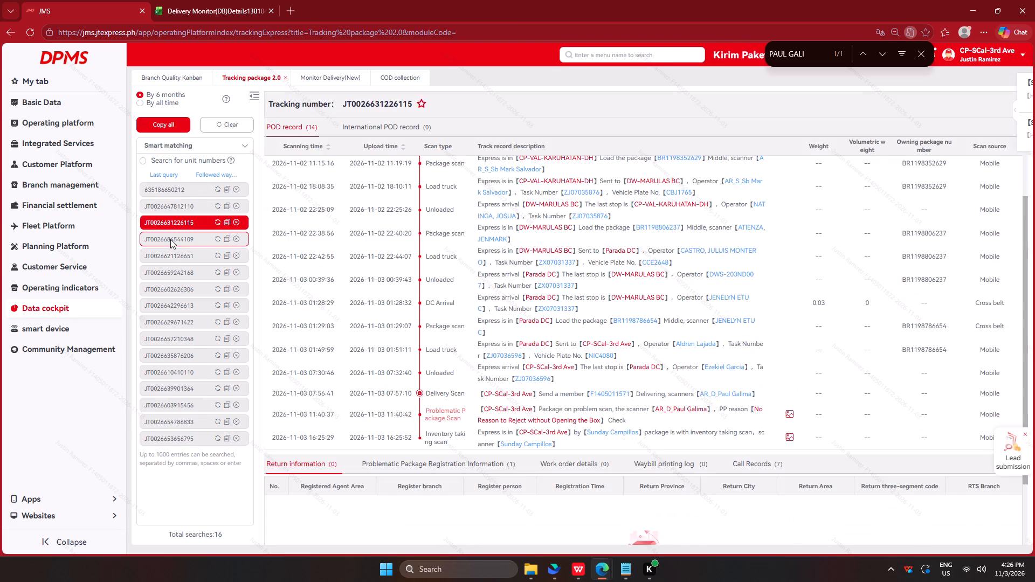
{"action": "left_click", "coordinate": [167, 252]}
{"action": "left_click", "coordinate": [171, 269]}
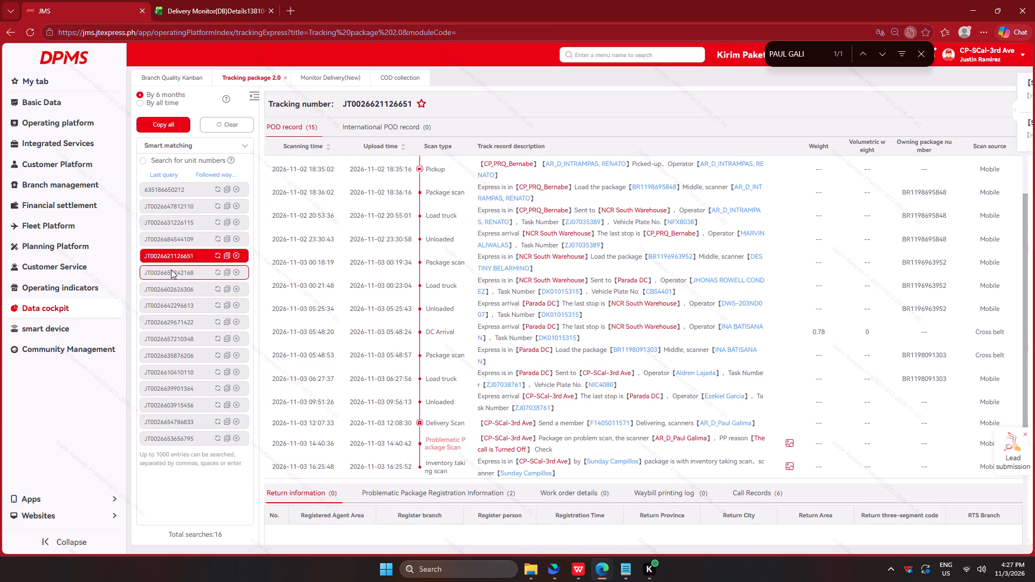
{"action": "left_click", "coordinate": [176, 294]}
{"action": "left_click", "coordinate": [176, 304]}
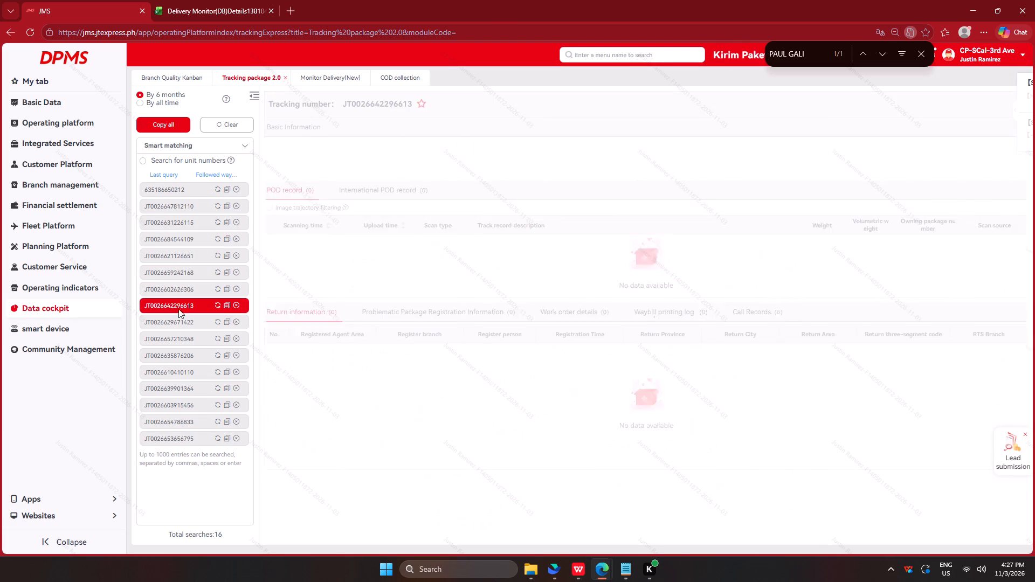
{"action": "left_click", "coordinate": [169, 328]}
{"action": "scroll", "coordinate": [281, 343], "scroll_direction": "down", "scroll_amount": 1}
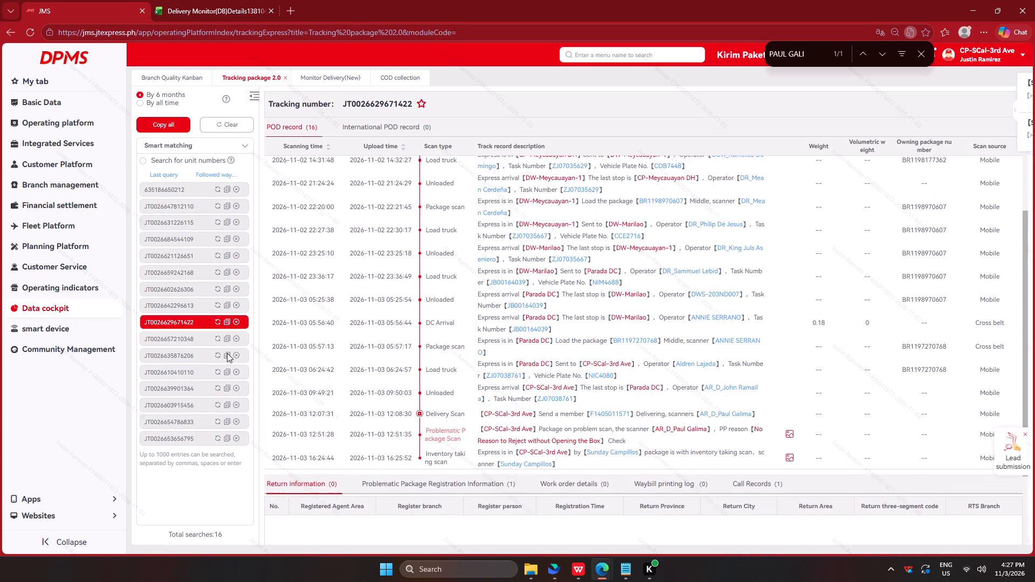
{"action": "left_click", "coordinate": [160, 341]}
{"action": "left_click", "coordinate": [167, 360]}
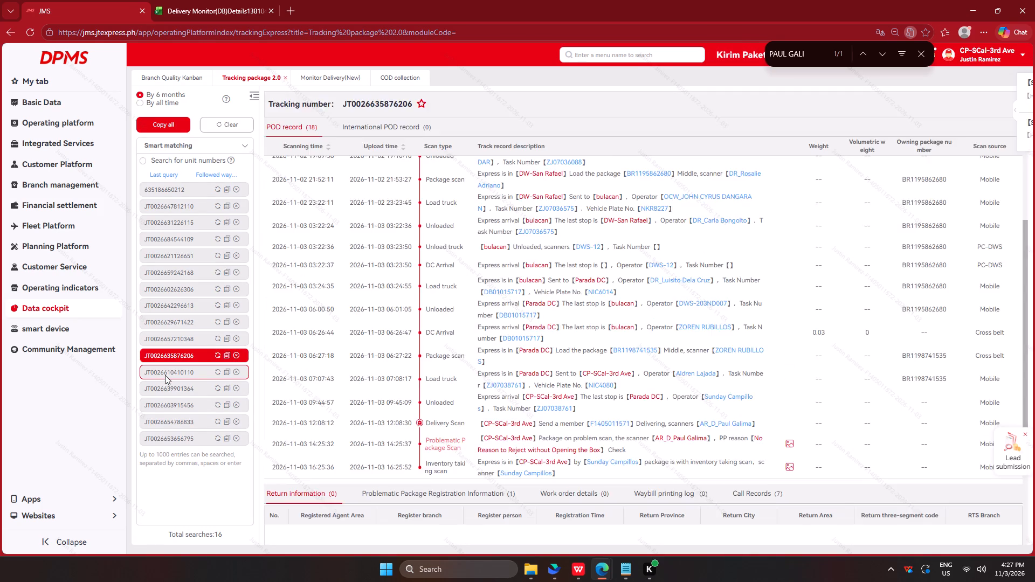
{"action": "left_click", "coordinate": [165, 375]}
{"action": "left_click", "coordinate": [164, 393]}
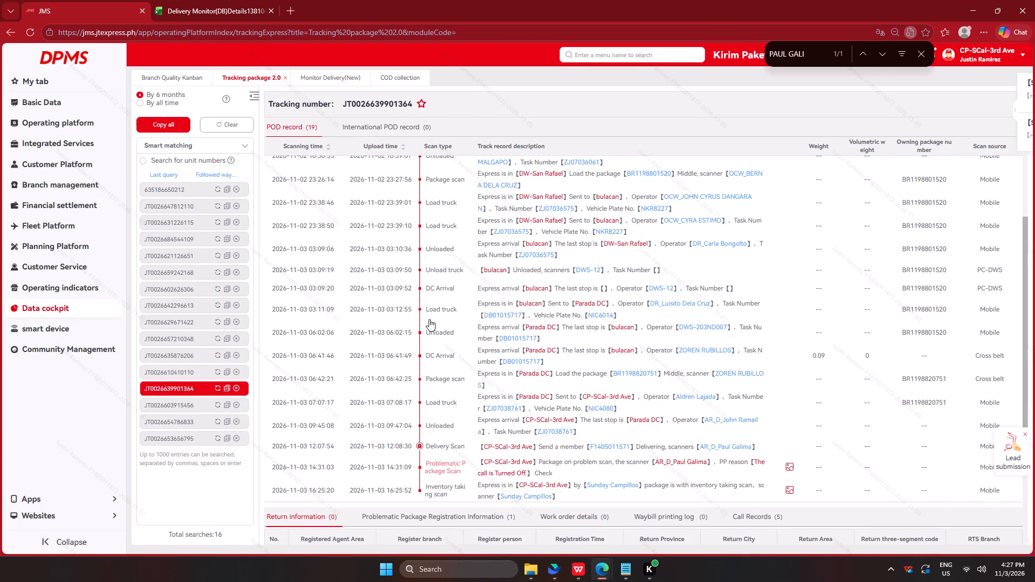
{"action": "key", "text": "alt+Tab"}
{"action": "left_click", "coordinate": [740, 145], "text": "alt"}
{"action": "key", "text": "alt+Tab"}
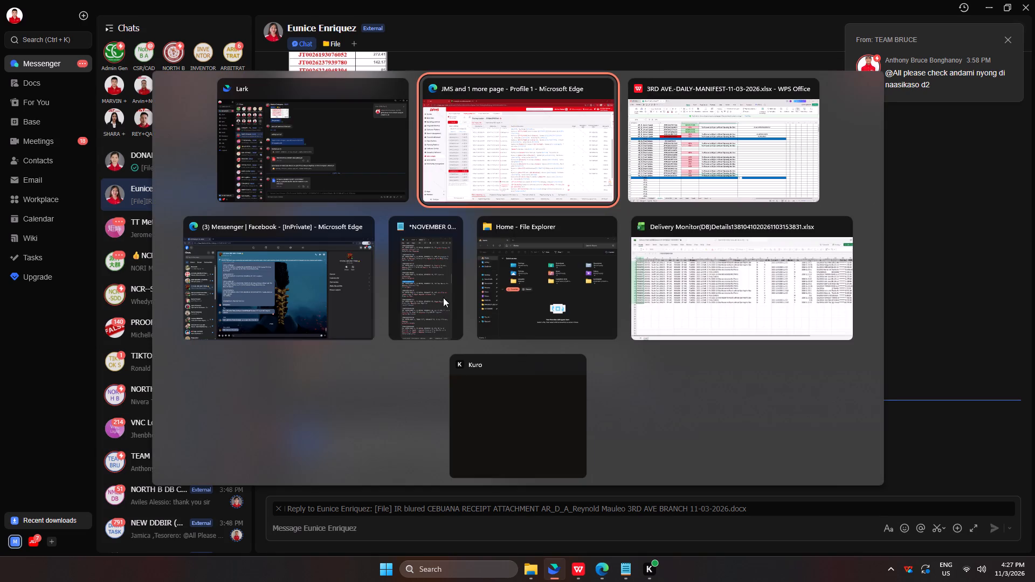
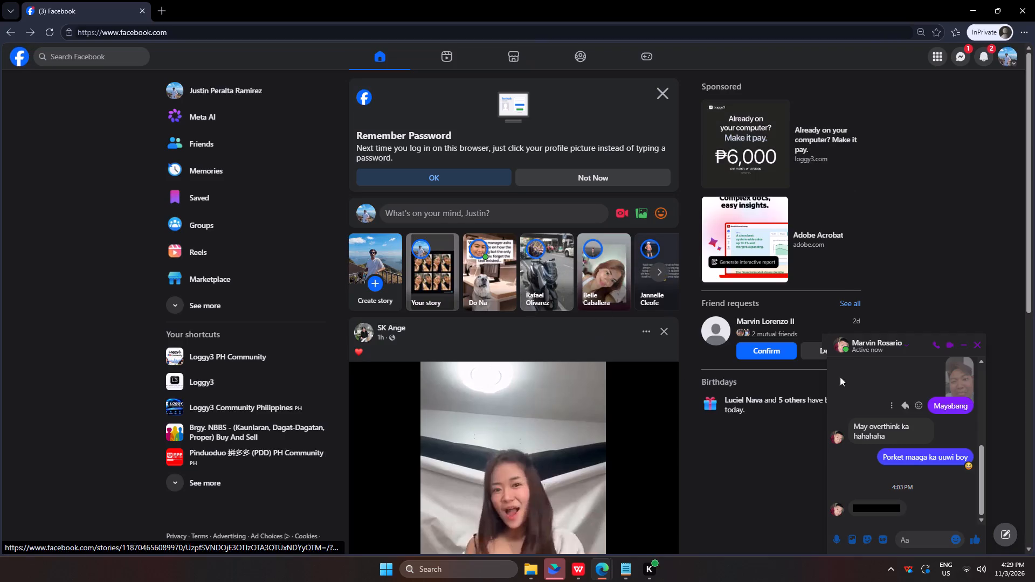
Check the Facebook chats and notifications, and open the notification about being mentioned in a comment.
{"action": "left_click", "coordinate": [957, 56]}
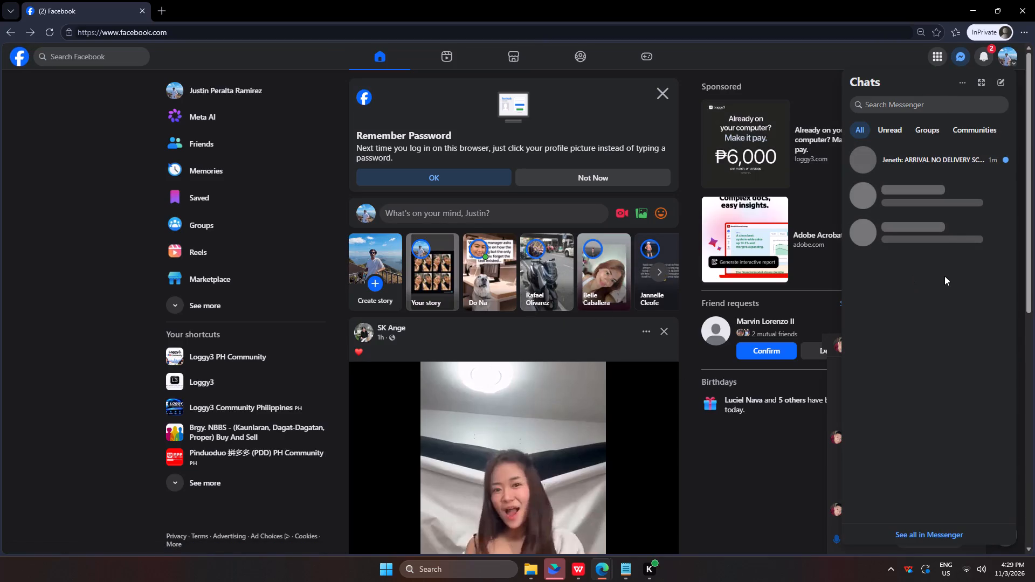
{"action": "left_click", "coordinate": [986, 53]}
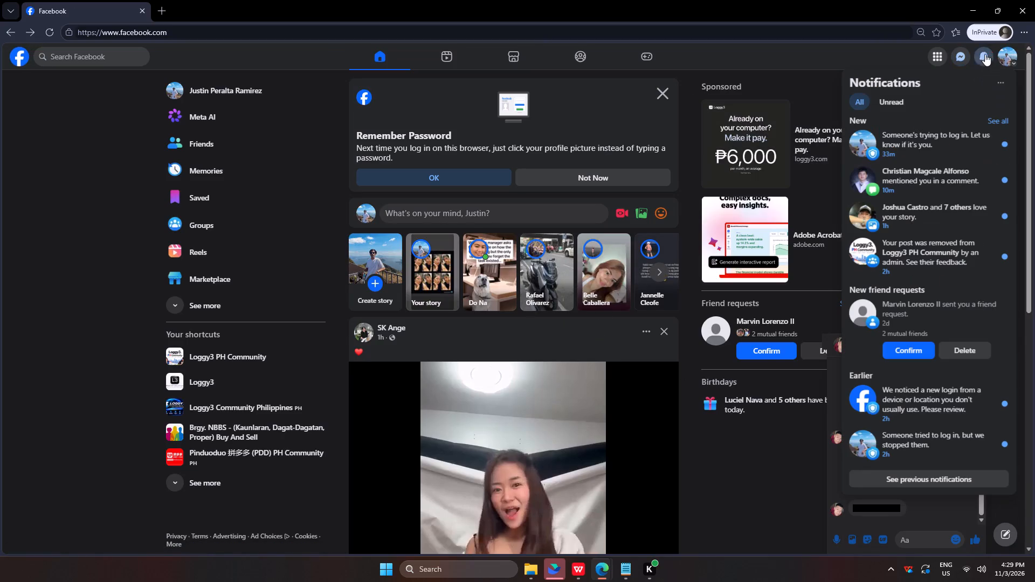
{"action": "left_click", "coordinate": [932, 186]}
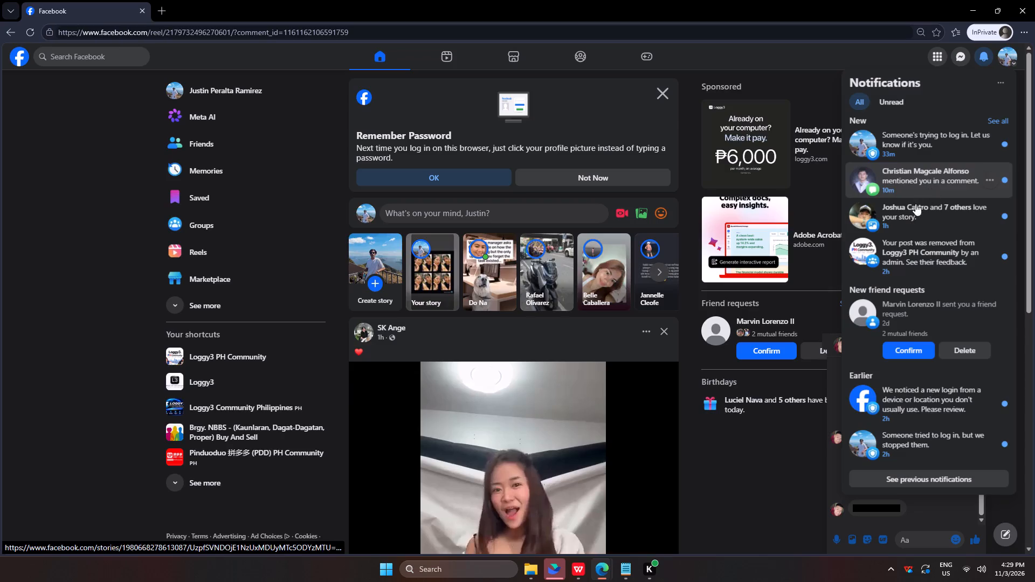
{"action": "left_click", "coordinate": [912, 172]}
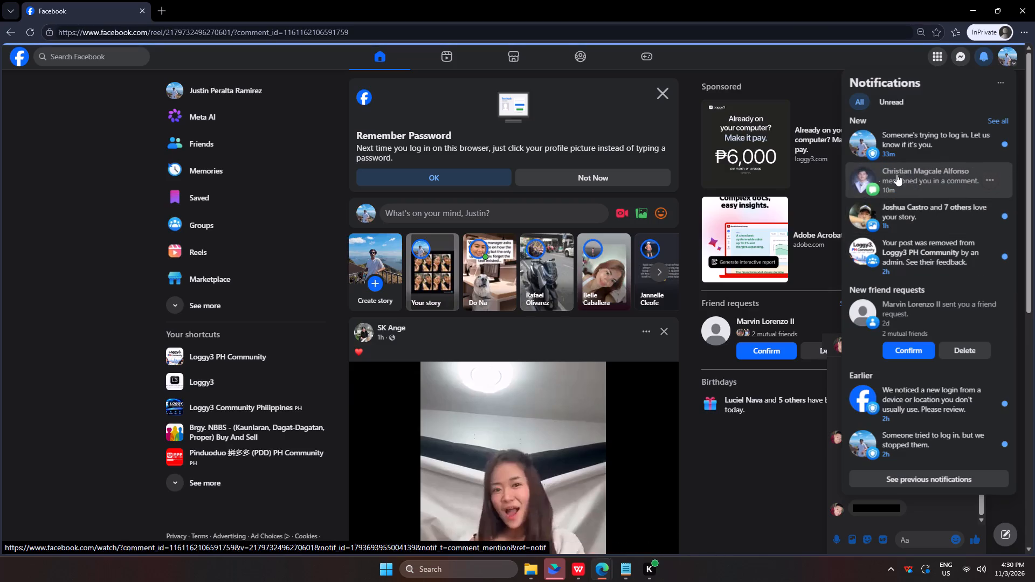
In the manifest's CHECKING sheet, copy REDELIVER from C186 into courier Paul's blank cells C190, C193, C194, C196 and C202, and save the workbook.
{"action": "key", "text": "alt+Tab"}
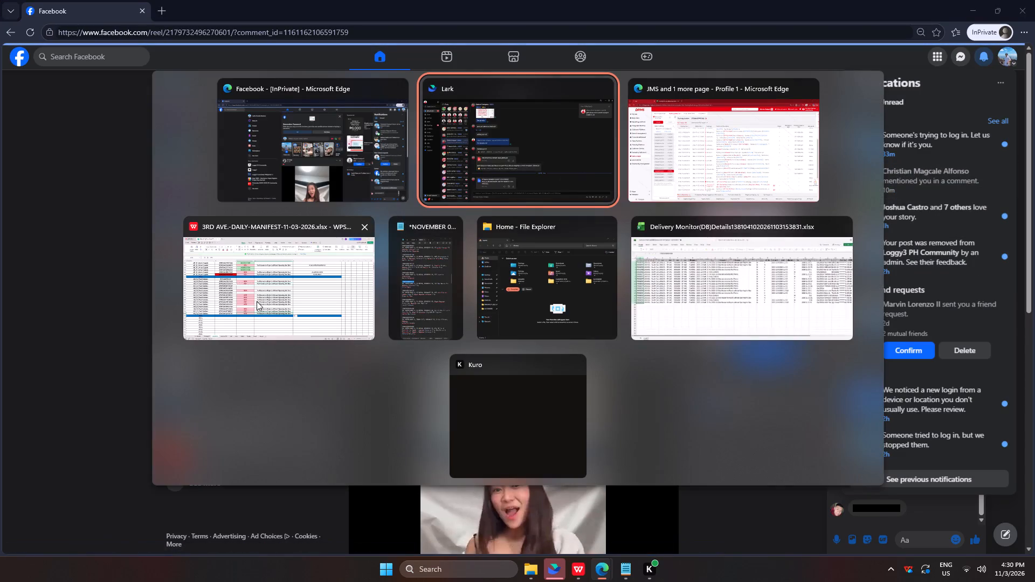
{"action": "left_click", "coordinate": [254, 300], "text": "alt"}
{"action": "left_click", "coordinate": [608, 286]}
{"action": "left_click", "coordinate": [630, 240]}
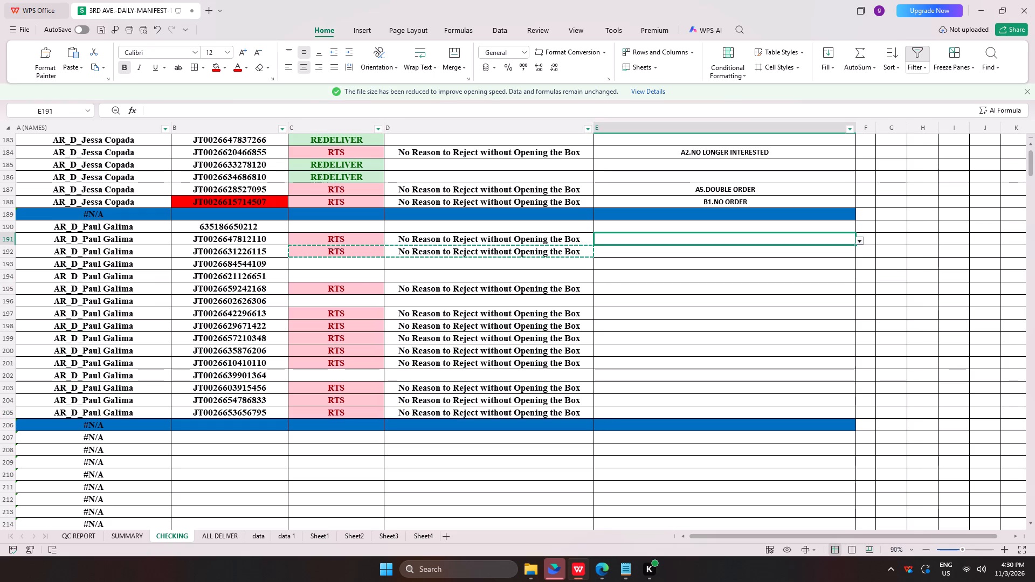
{"action": "left_click", "coordinate": [333, 173]}
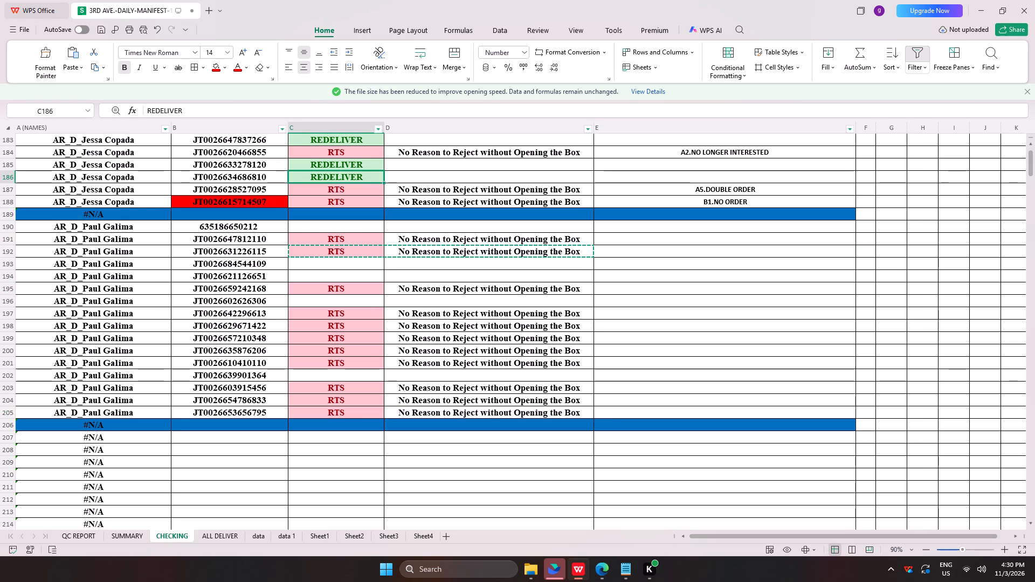
{"action": "key", "text": "ctrl+c"}
{"action": "left_click", "coordinate": [363, 225], "text": "ctrl"}
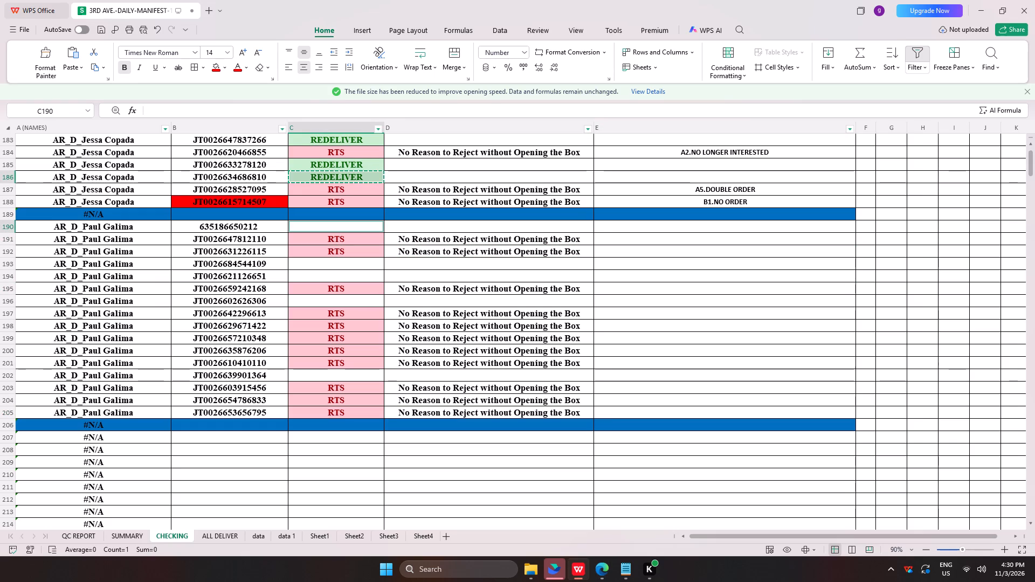
{"action": "left_click_drag", "start_coordinate": [356, 265], "coordinate": [355, 274], "text": "ctrl"}
{"action": "left_click", "coordinate": [355, 301], "text": "ctrl"}
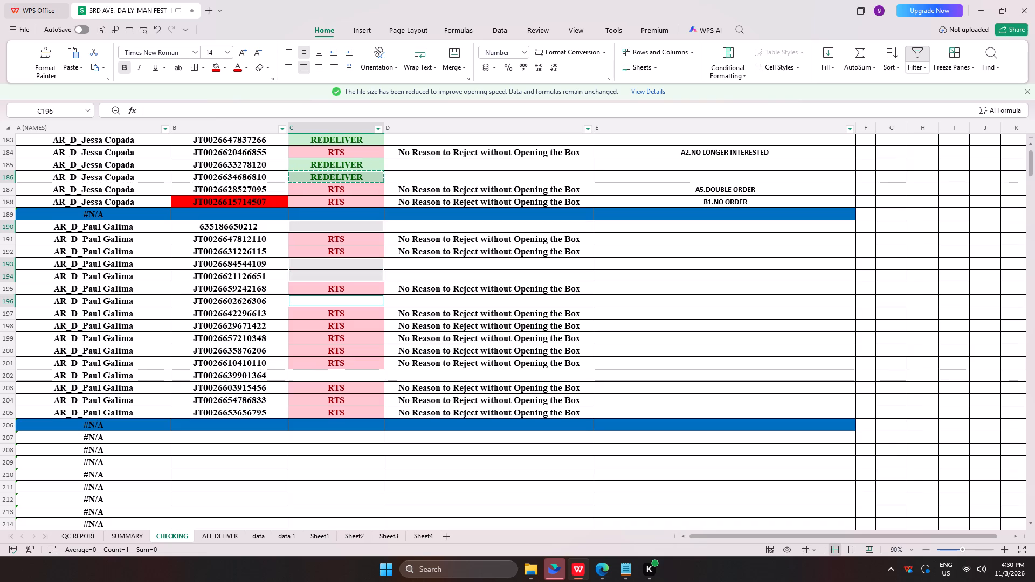
{"action": "left_click", "coordinate": [336, 376], "text": "ctrl"}
{"action": "key", "text": "ctrl+v"}
{"action": "left_click", "coordinate": [631, 319]}
{"action": "key", "text": "ctrl+s"}
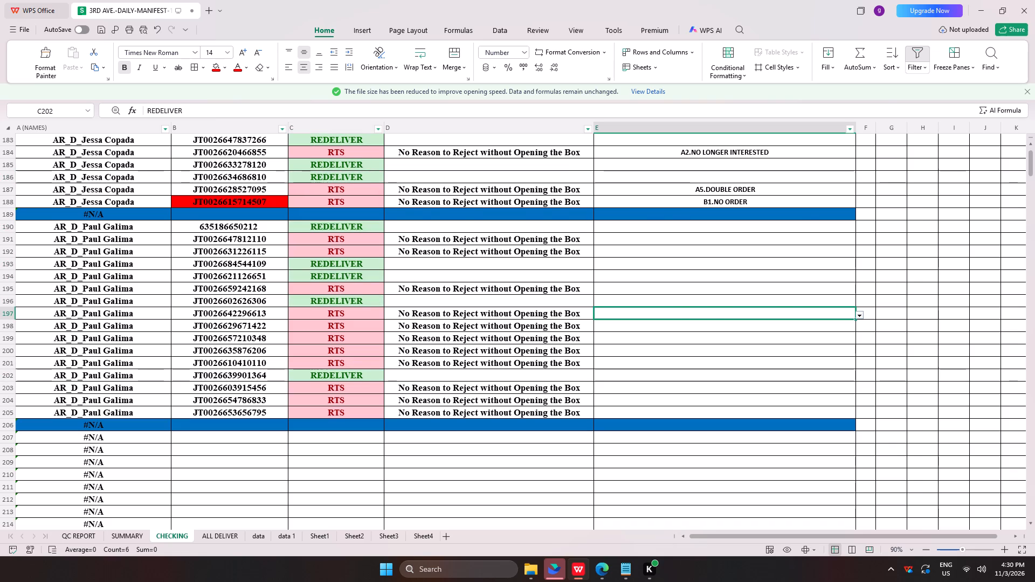
Switch to the JMS browser window.
{"action": "key", "text": "alt+Tab"}
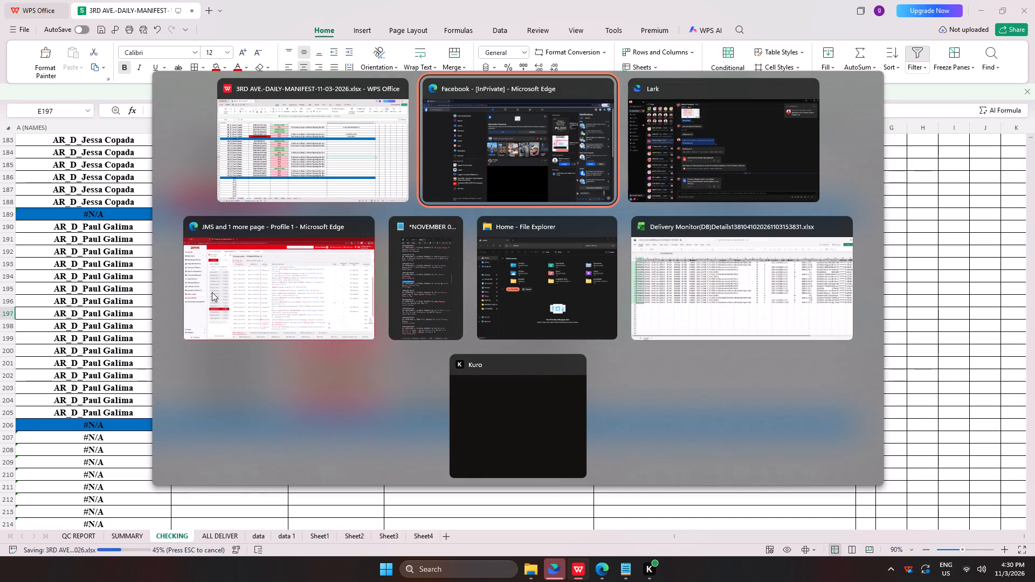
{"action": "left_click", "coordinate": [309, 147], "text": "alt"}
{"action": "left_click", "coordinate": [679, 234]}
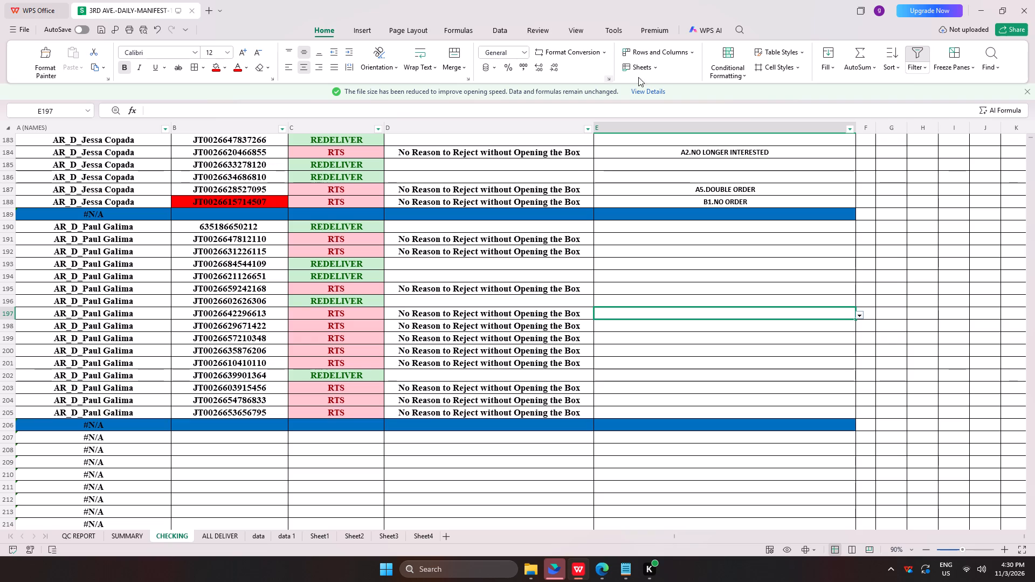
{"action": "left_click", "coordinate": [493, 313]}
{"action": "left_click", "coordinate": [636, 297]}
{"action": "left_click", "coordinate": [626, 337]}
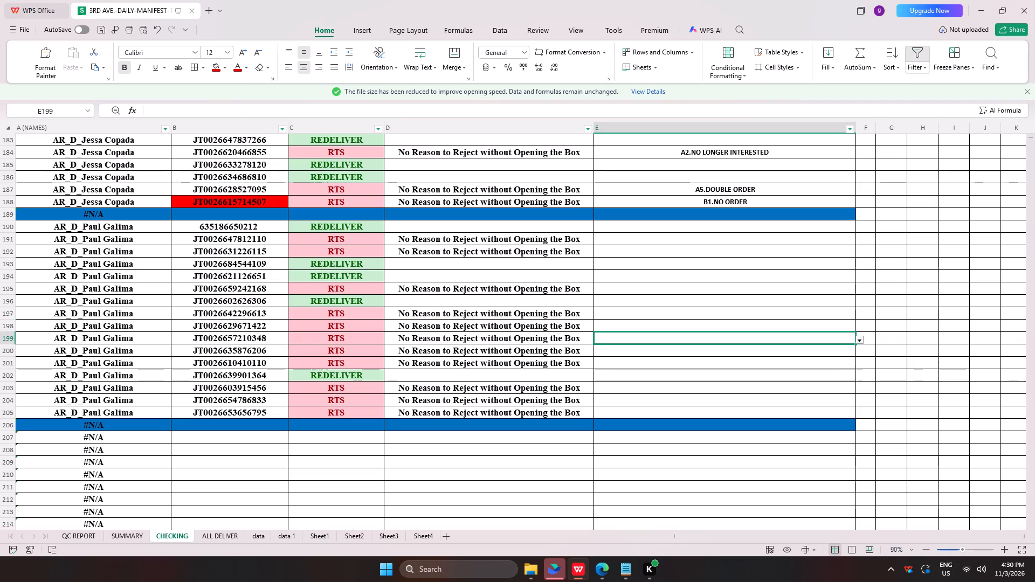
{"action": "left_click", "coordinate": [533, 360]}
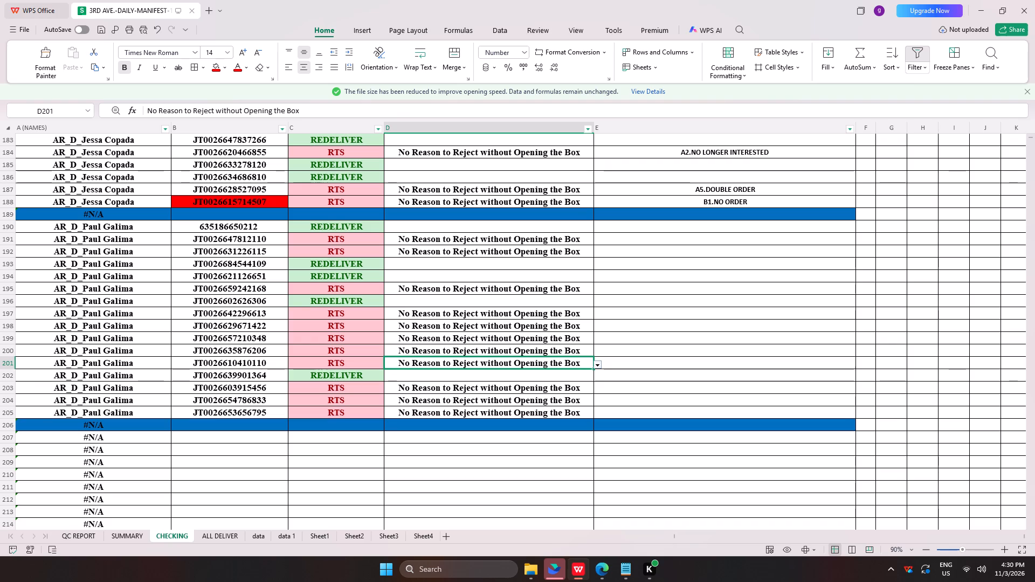
{"action": "left_click", "coordinate": [259, 402]}
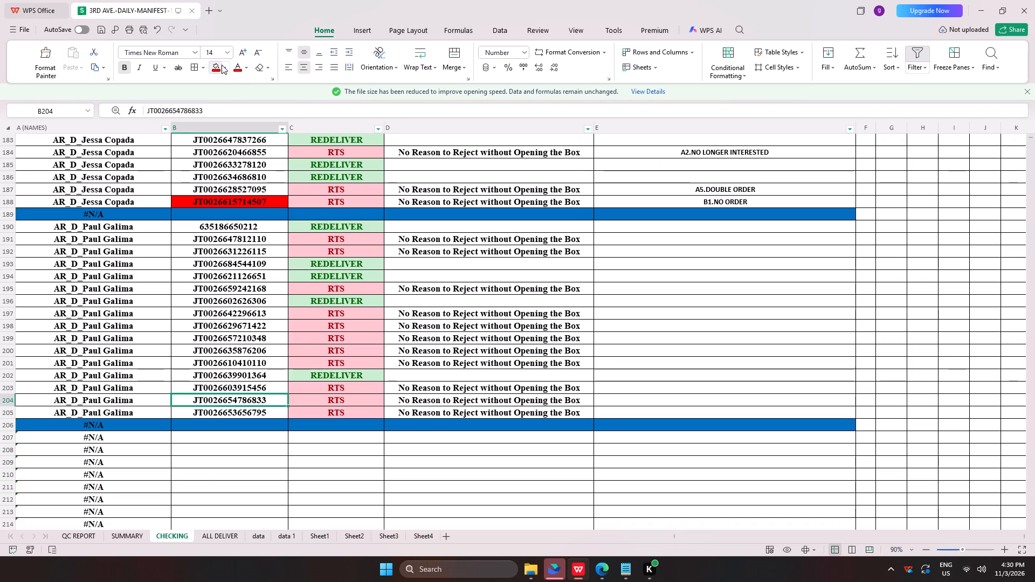
{"action": "left_click", "coordinate": [627, 399]}
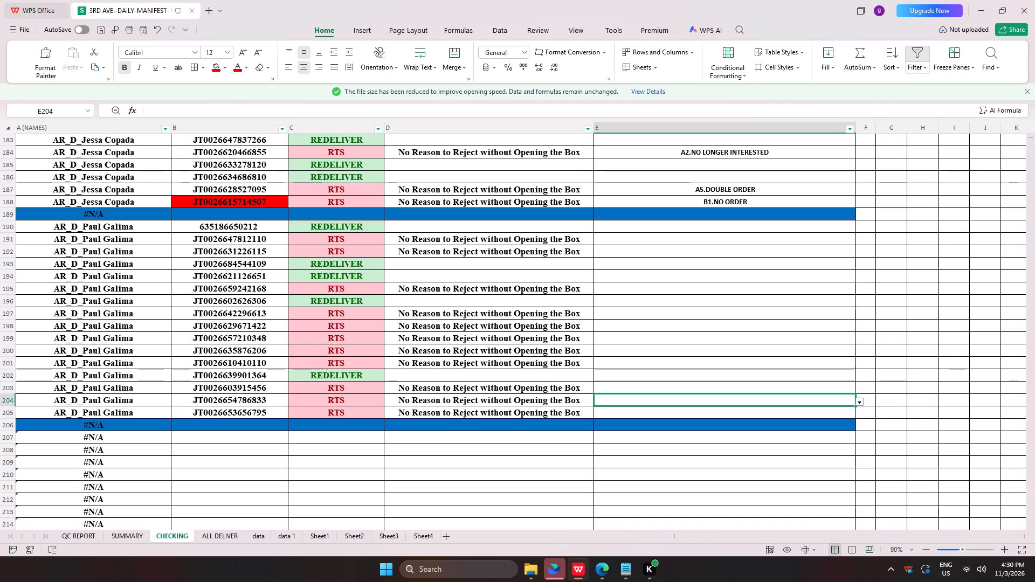
{"action": "left_click", "coordinate": [260, 401]}
{"action": "left_click", "coordinate": [225, 69]}
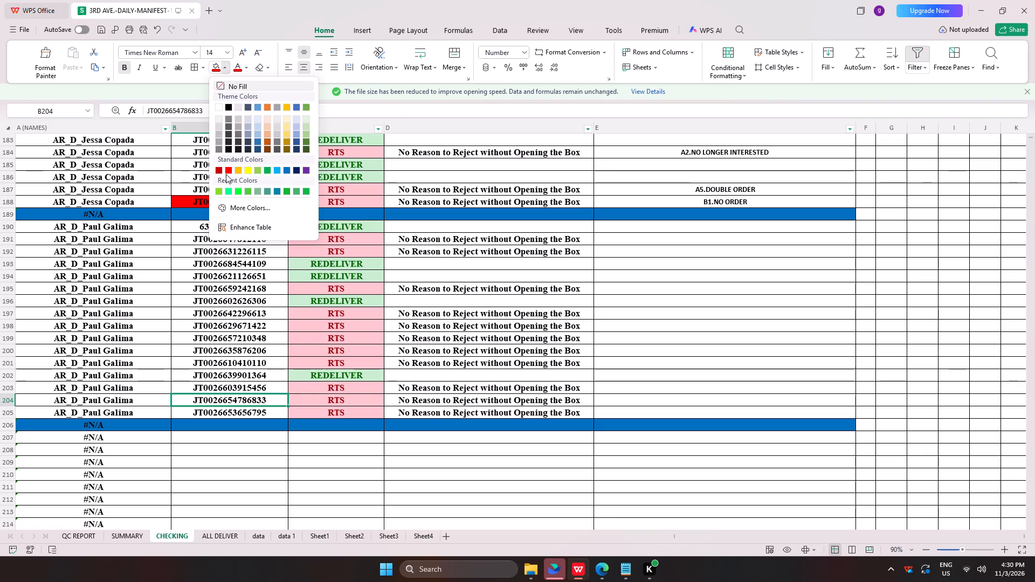
{"action": "left_click", "coordinate": [246, 169]}
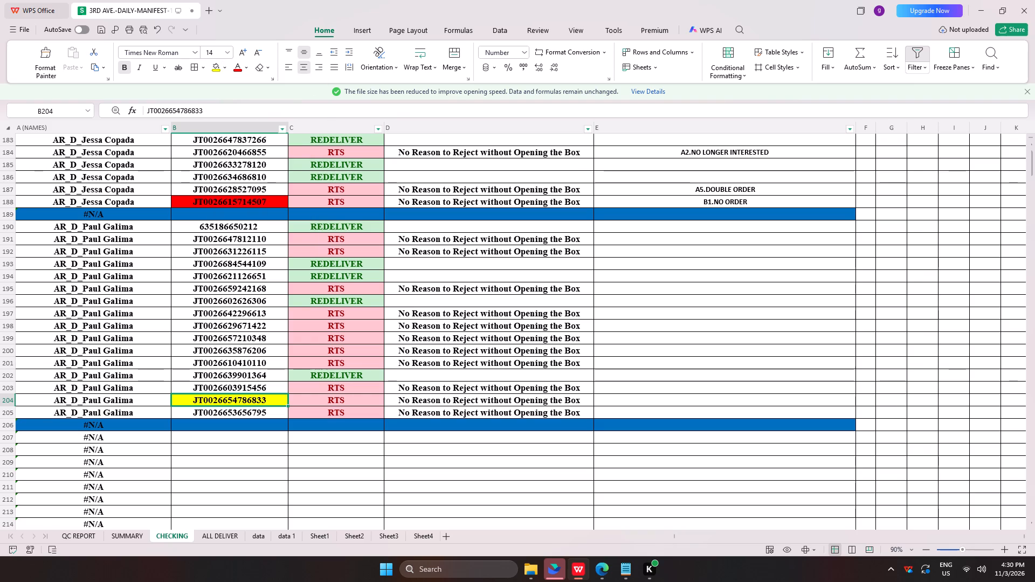
{"action": "left_click", "coordinate": [611, 399]}
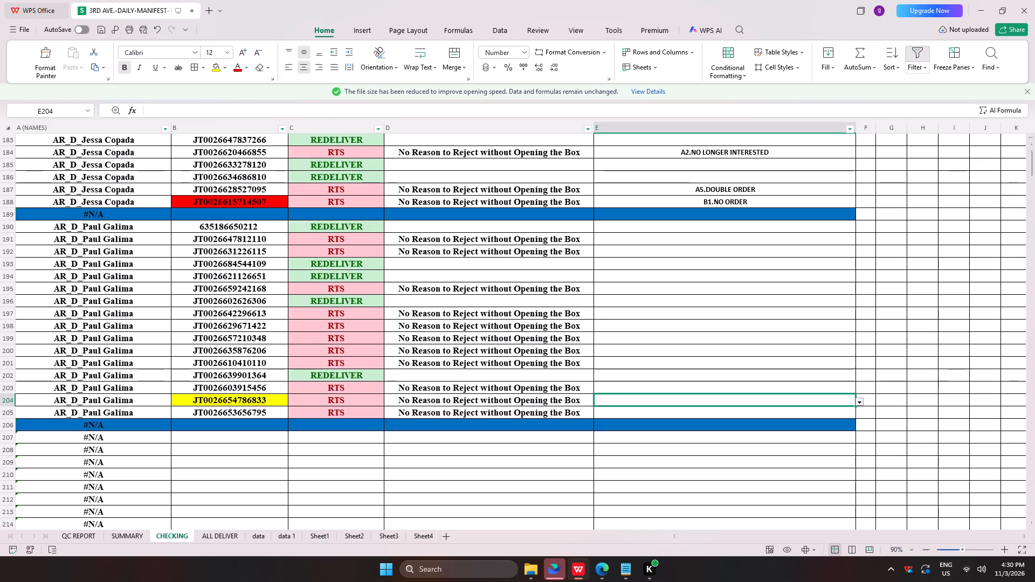
{"action": "type", "text": "NO MO"}
{"action": "left_click", "coordinate": [637, 413]}
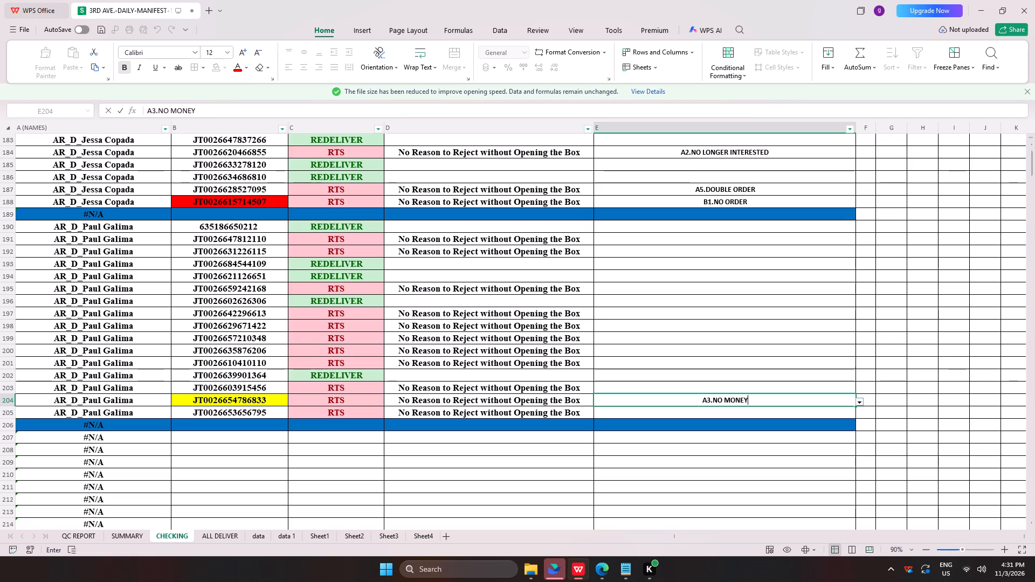
{"action": "left_click", "coordinate": [264, 314]}
{"action": "left_click", "coordinate": [219, 65]}
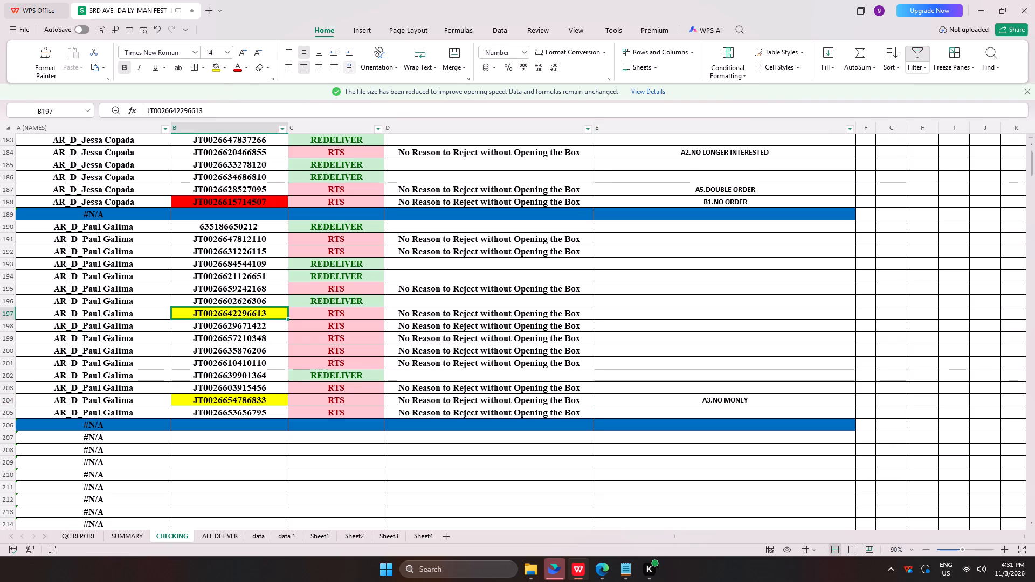
{"action": "left_click", "coordinate": [616, 310]}
{"action": "type", "text": "NO O"}
{"action": "key", "text": "BackSpace"}
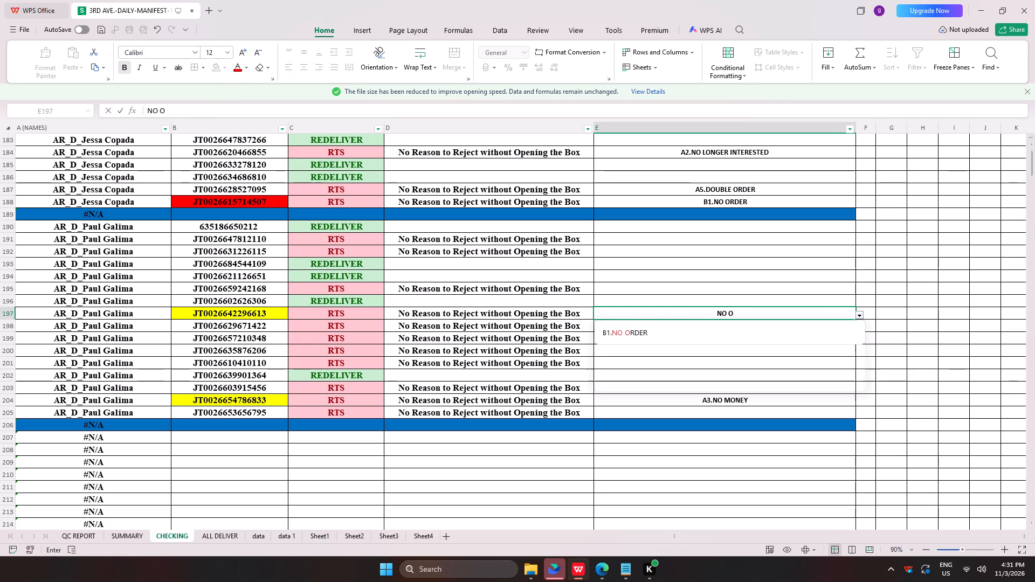
{"action": "type", "text": "MO"}
{"action": "left_click", "coordinate": [703, 339]}
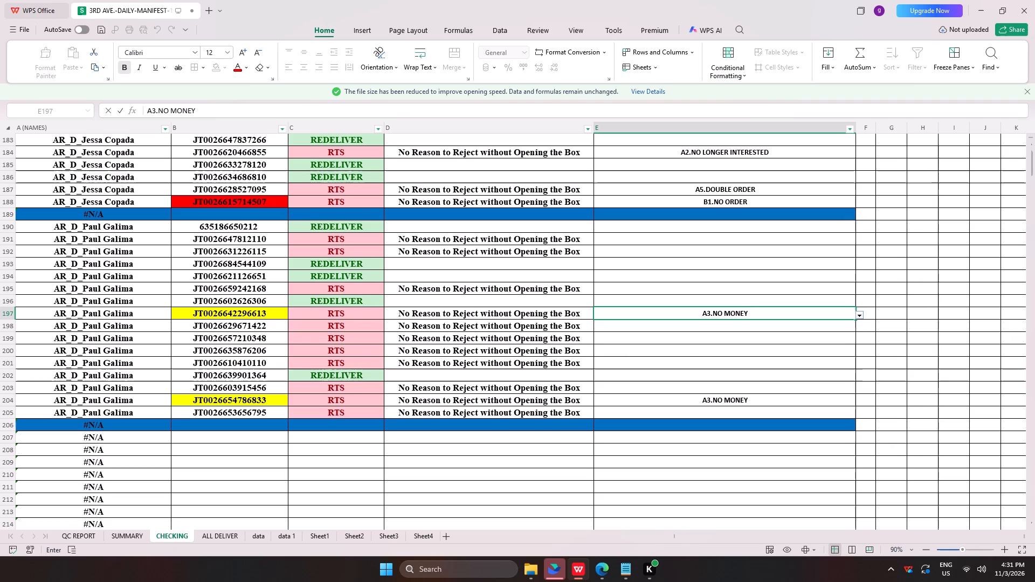
{"action": "left_click", "coordinate": [269, 414]}
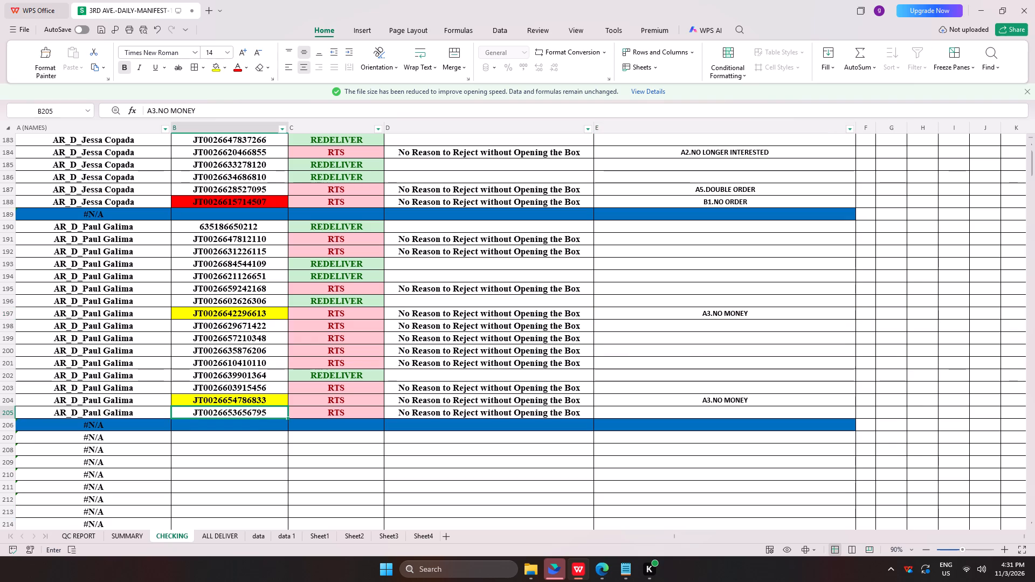
{"action": "left_click", "coordinate": [217, 66]}
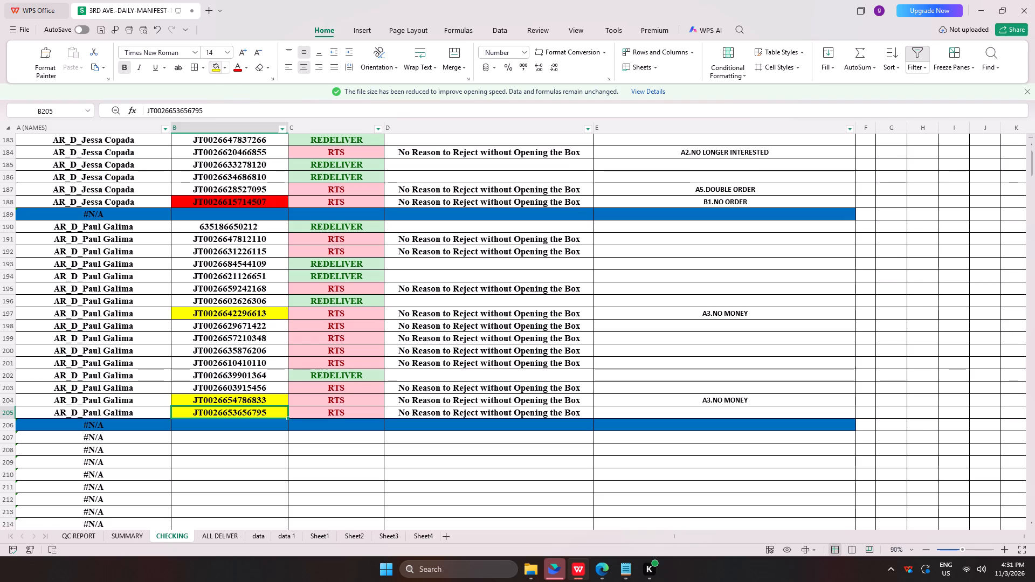
{"action": "left_click", "coordinate": [273, 322]}
{"action": "left_click", "coordinate": [215, 70]}
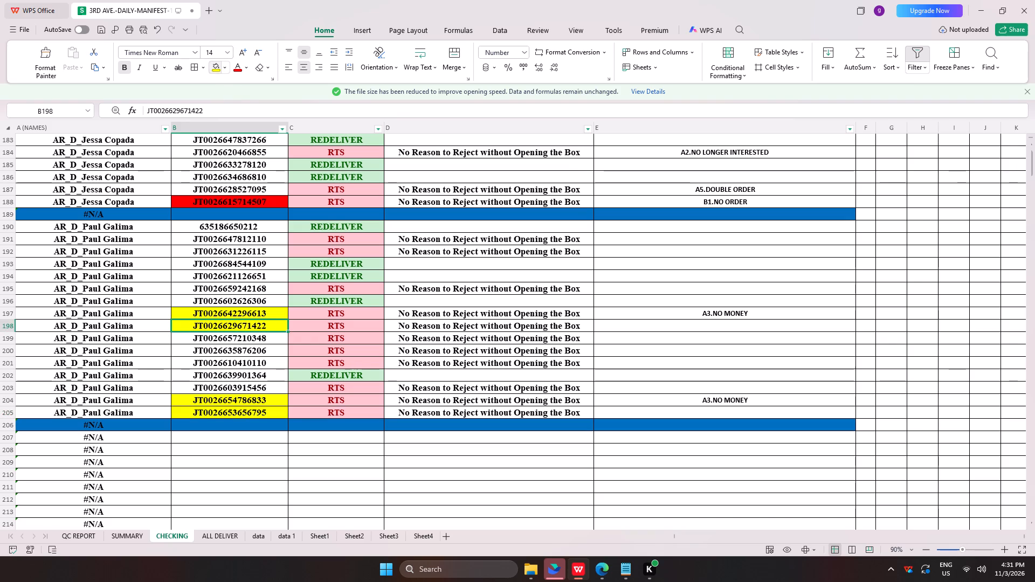
{"action": "left_click", "coordinate": [270, 239]}
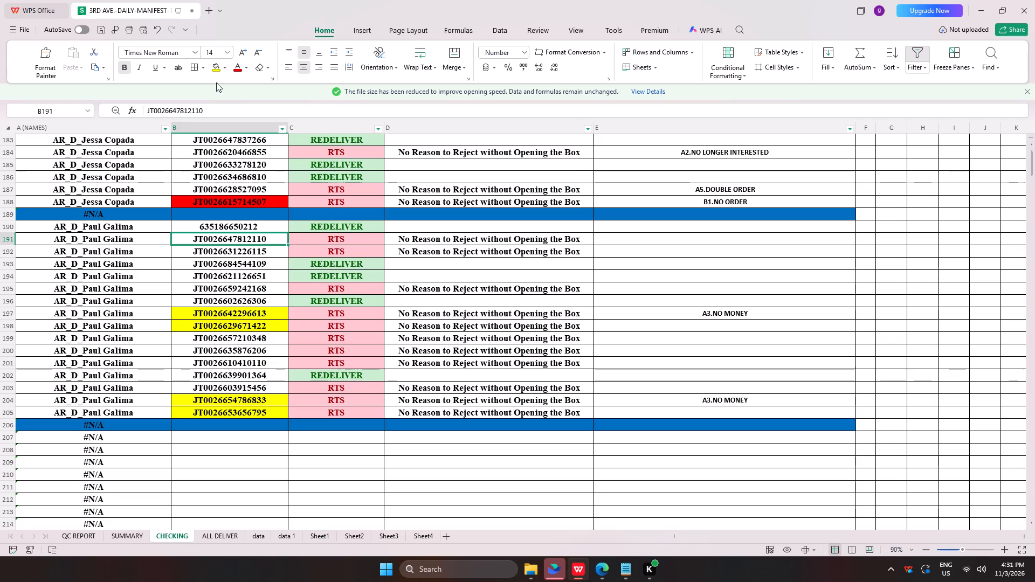
{"action": "left_click", "coordinate": [214, 72]}
Set the column E reason to A3.NO MONEY for the yellow waybills in rows 191, 198 and 205.
{"action": "left_click", "coordinate": [633, 234]}
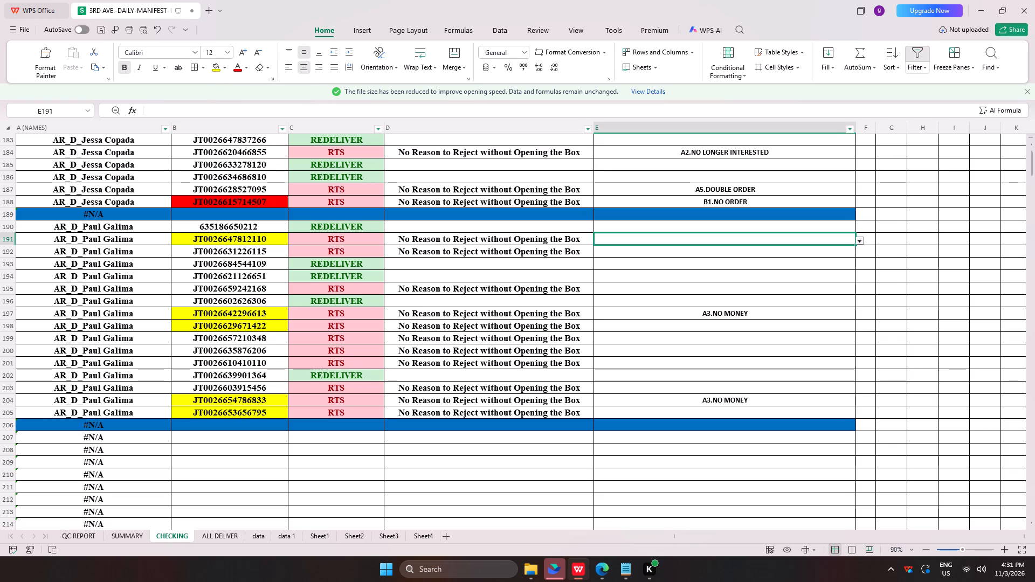
{"action": "type", "text": "NO MO"}
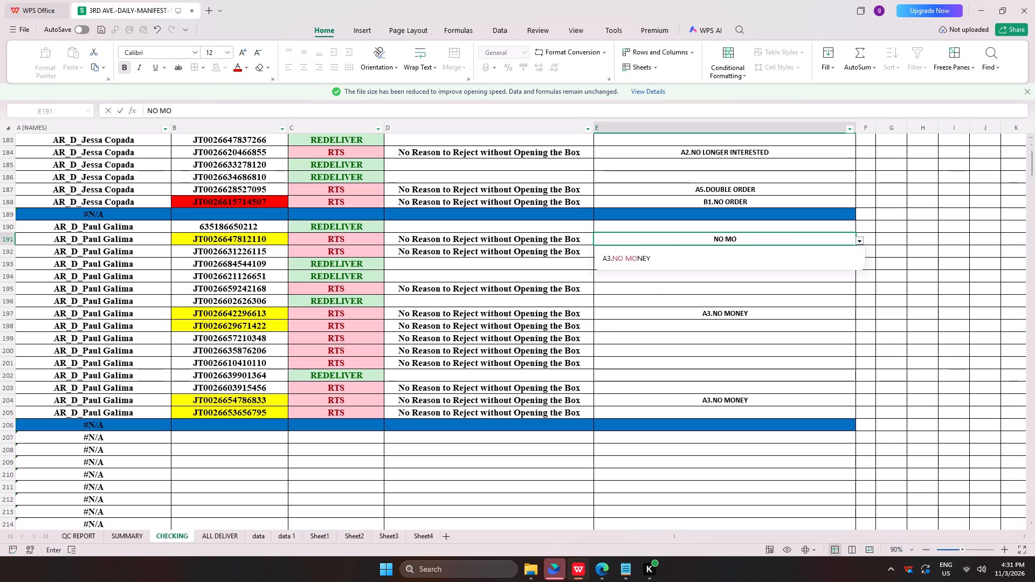
{"action": "left_click", "coordinate": [654, 255]}
{"action": "left_click", "coordinate": [612, 322]}
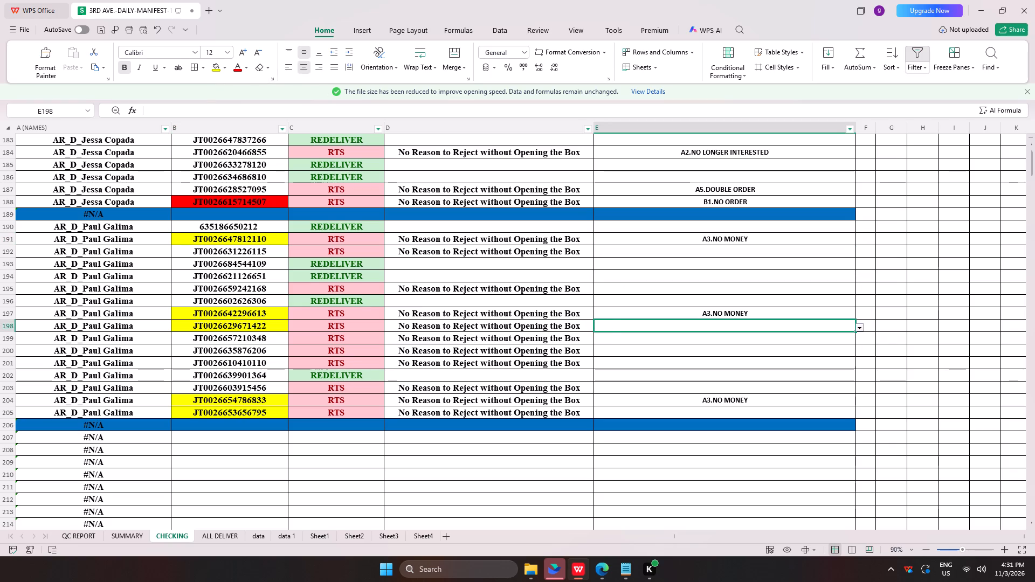
{"action": "type", "text": "NO MO"}
{"action": "left_click", "coordinate": [625, 343]}
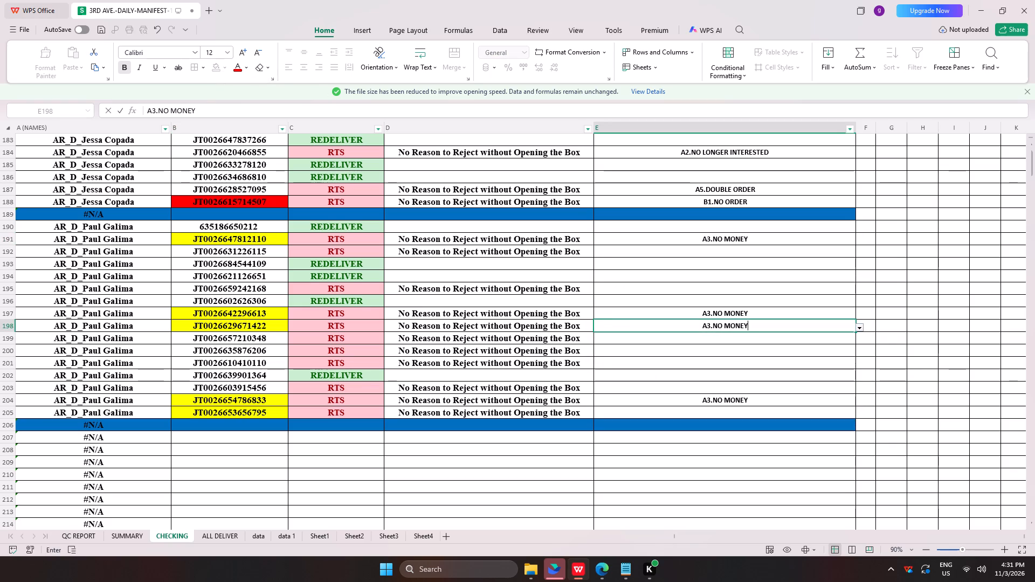
{"action": "left_click", "coordinate": [604, 411]}
{"action": "type", "text": "NO MO"}
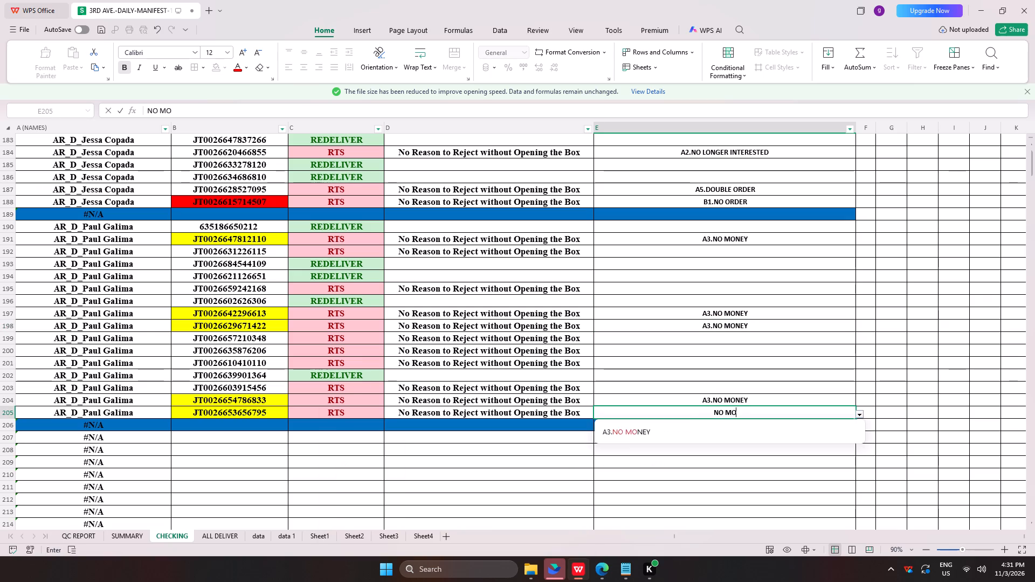
{"action": "left_click", "coordinate": [681, 431]}
Switch to Lark and examine the latest messages and file attachments in the open chat.
{"action": "key", "text": "alt+Tab"}
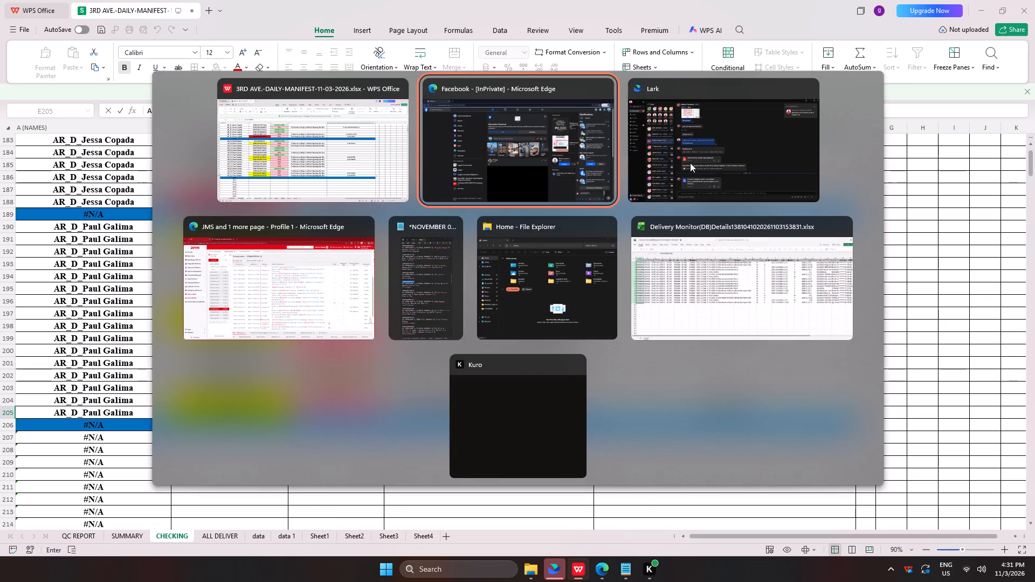
{"action": "left_click", "coordinate": [685, 155], "text": "alt"}
{"action": "scroll", "coordinate": [325, 502], "scroll_direction": "down", "scroll_amount": 10}
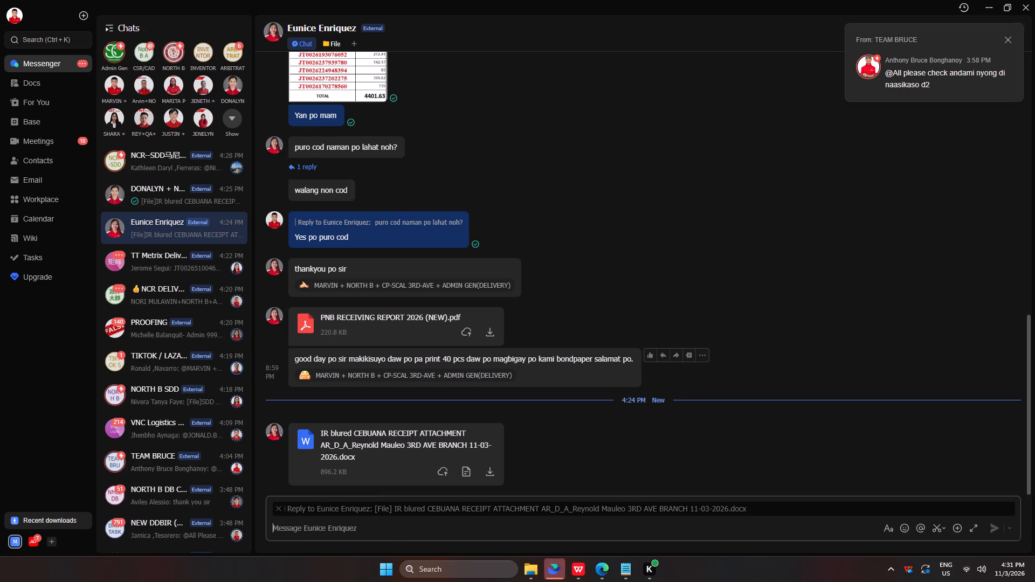
{"action": "scroll", "coordinate": [341, 358], "scroll_direction": "down", "scroll_amount": 3}
{"action": "scroll", "coordinate": [341, 358], "scroll_direction": "up", "scroll_amount": 2}
{"action": "scroll", "coordinate": [343, 362], "scroll_direction": "down", "scroll_amount": 6}
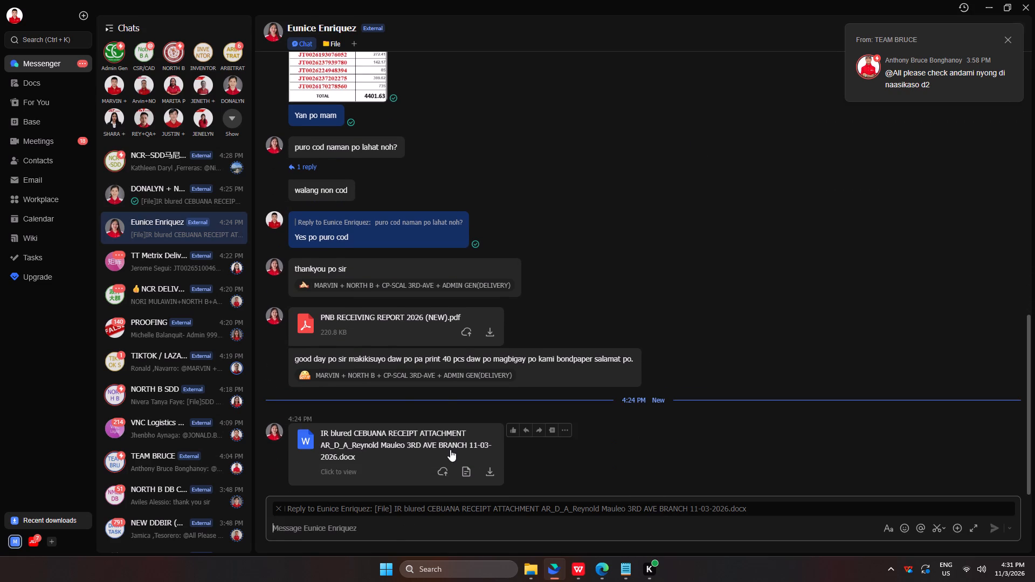
{"action": "scroll", "coordinate": [412, 365], "scroll_direction": "down", "scroll_amount": 4}
{"action": "scroll", "coordinate": [384, 324], "scroll_direction": "down", "scroll_amount": 8}
{"action": "key", "text": "alt+Tab"}
{"action": "left_click", "coordinate": [529, 138], "text": "alt"}
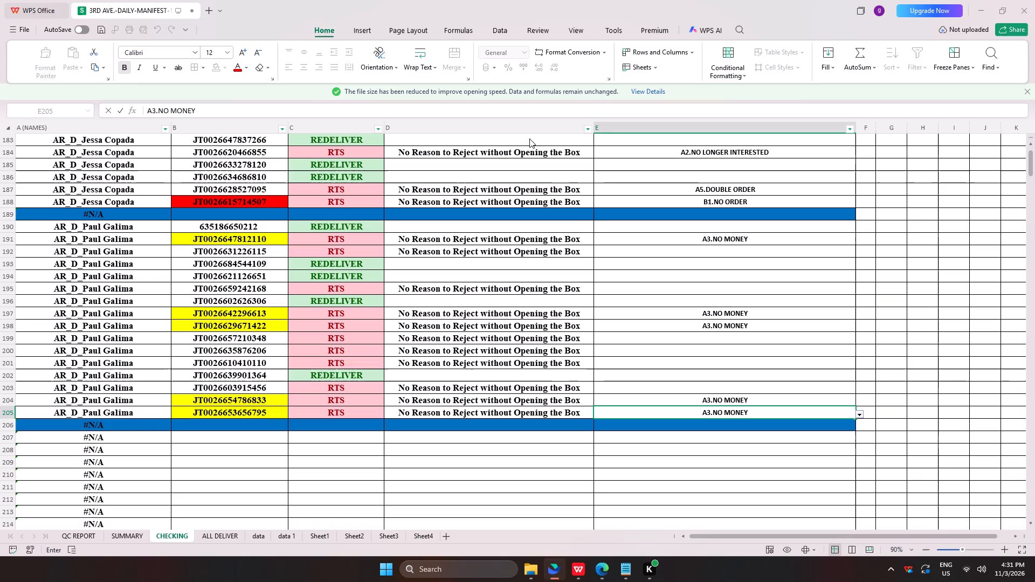
{"action": "left_click", "coordinate": [613, 246]}
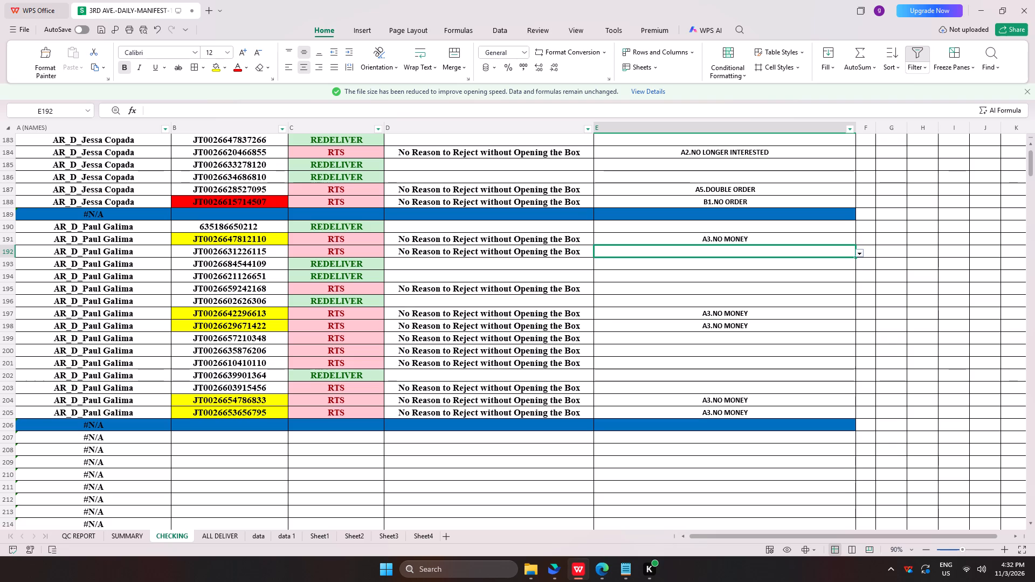
{"action": "left_click", "coordinate": [610, 385]}
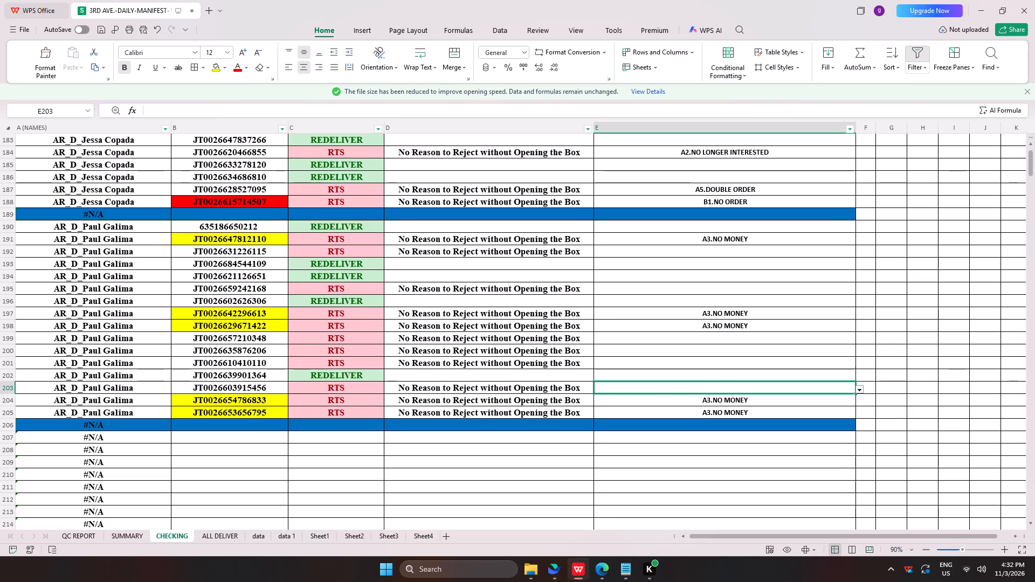
{"action": "type", "text": "NO O"}
{"action": "left_click", "coordinate": [670, 407]}
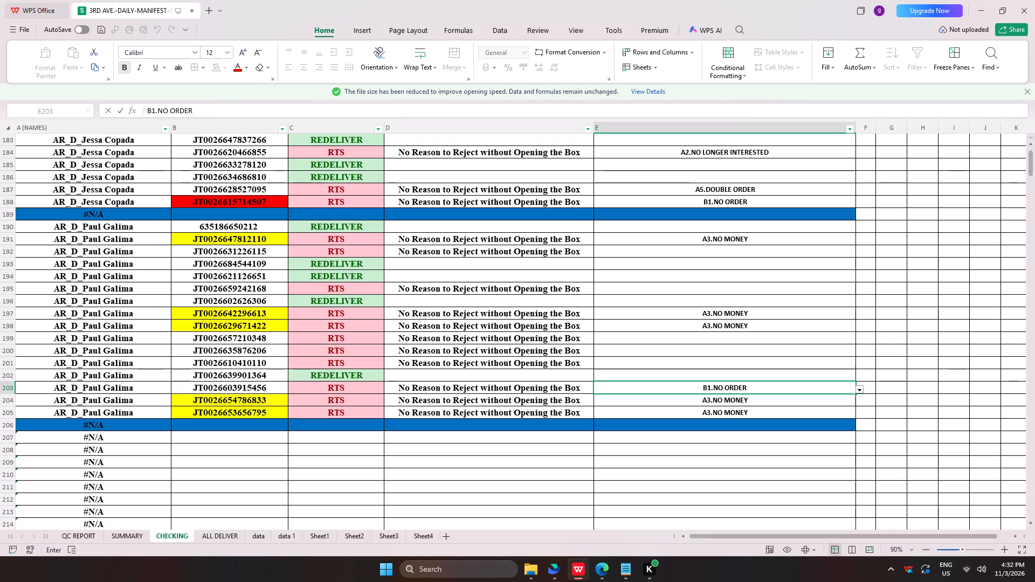
{"action": "left_click", "coordinate": [639, 350]}
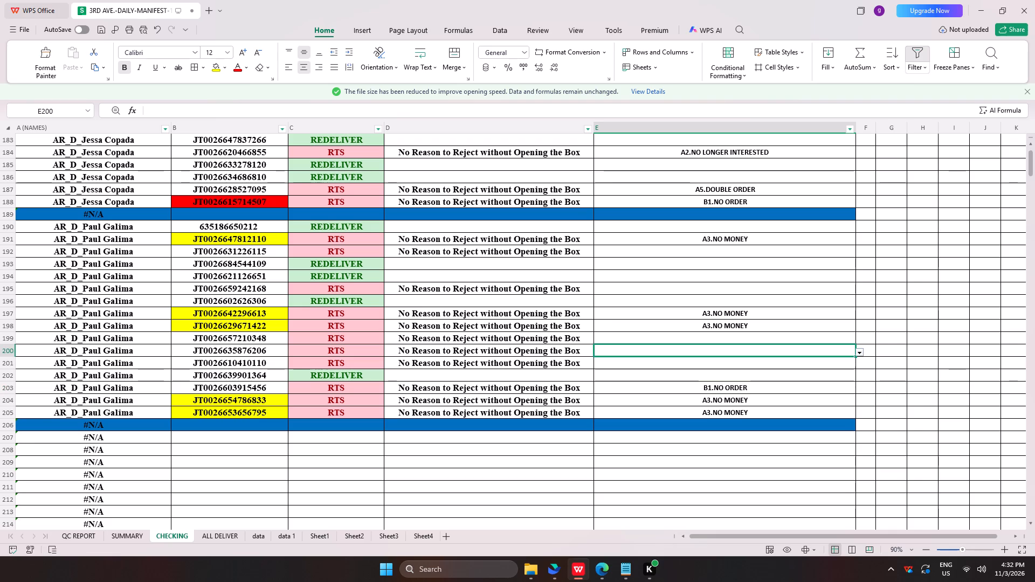
{"action": "type", "text": "NO LO"}
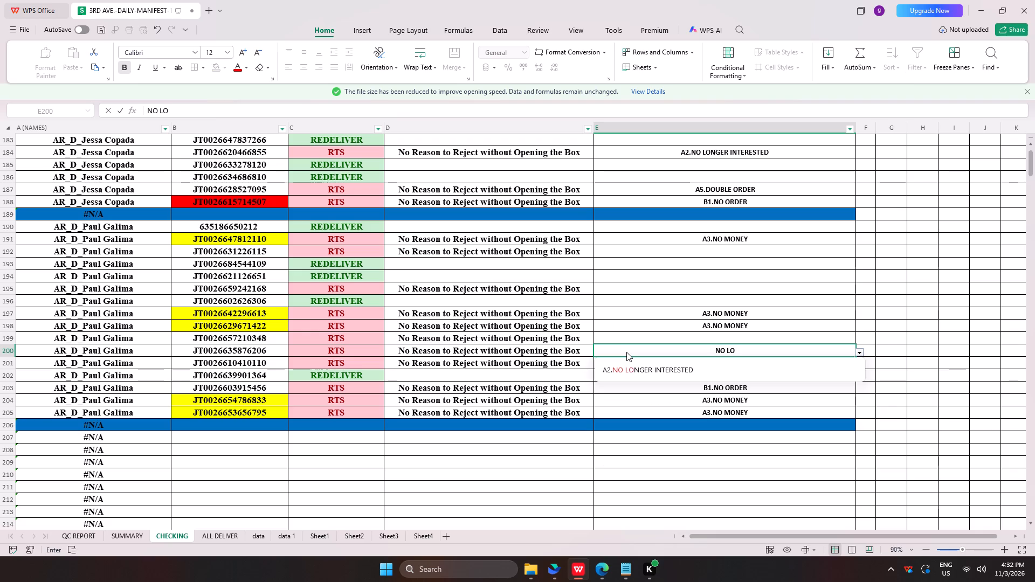
{"action": "left_click", "coordinate": [636, 371]}
{"action": "left_click", "coordinate": [661, 351]}
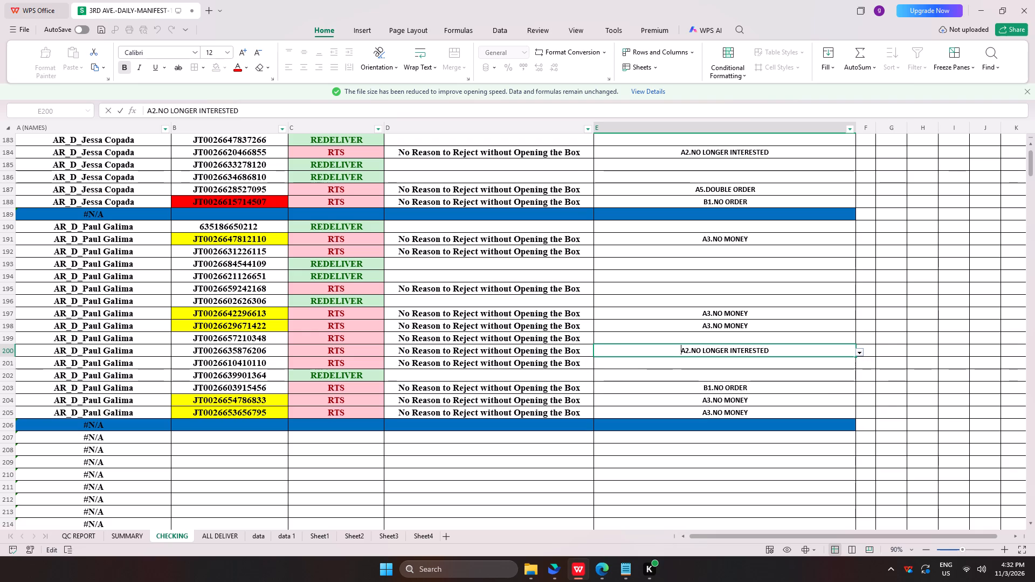
{"action": "key", "text": "ctrl+s"}
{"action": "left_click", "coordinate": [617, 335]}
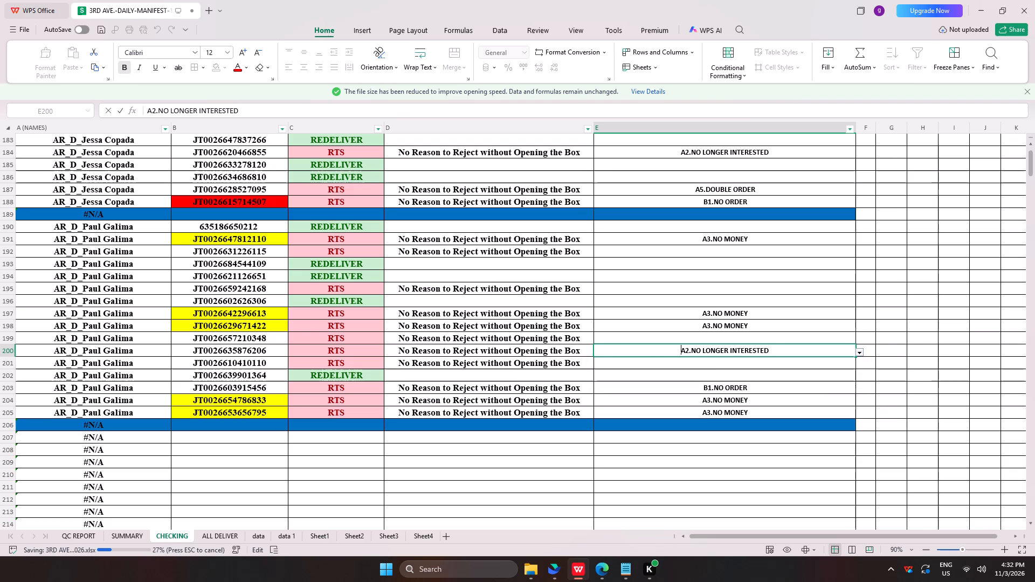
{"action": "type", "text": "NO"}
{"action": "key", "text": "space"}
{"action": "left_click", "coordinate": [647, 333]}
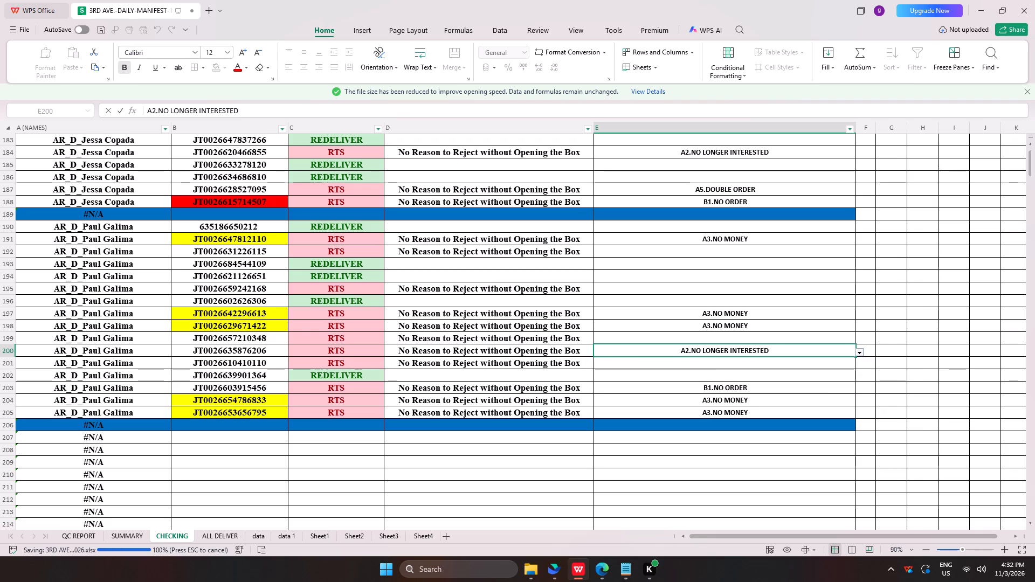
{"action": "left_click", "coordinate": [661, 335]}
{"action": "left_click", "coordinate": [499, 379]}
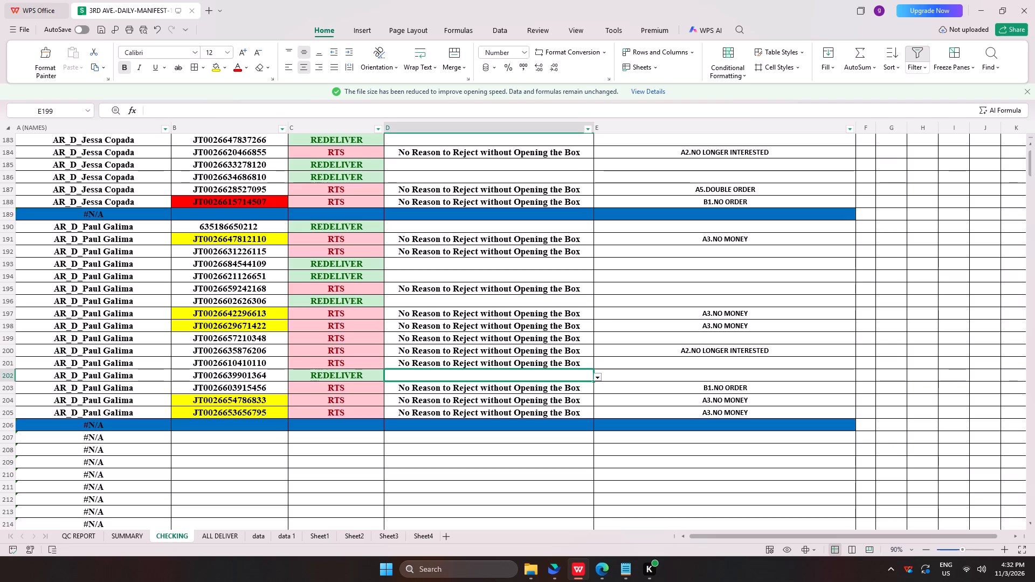
{"action": "left_click", "coordinate": [666, 338]}
{"action": "type", "text": "NO LO"}
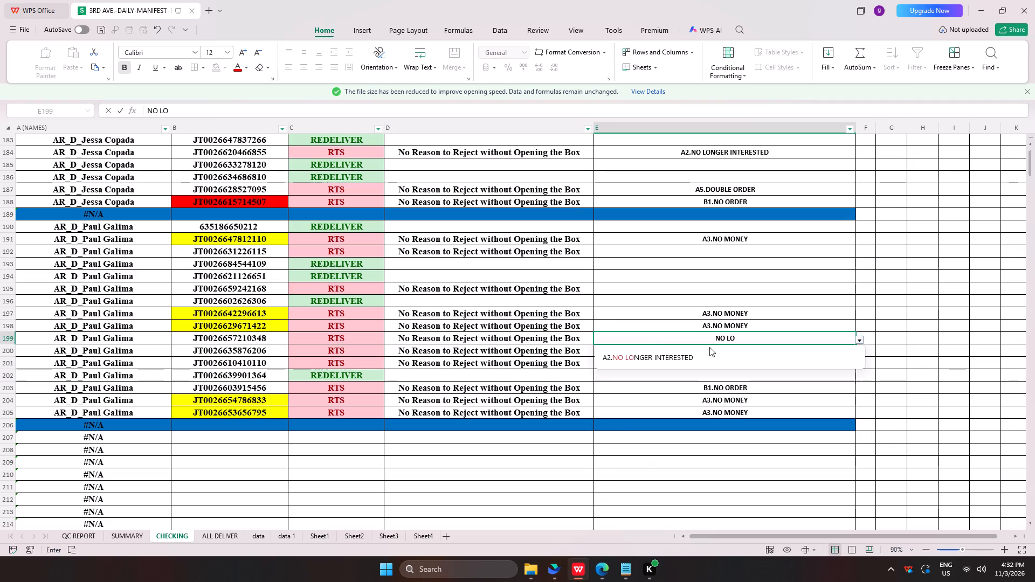
{"action": "left_click", "coordinate": [708, 349]}
{"action": "left_click", "coordinate": [712, 354]}
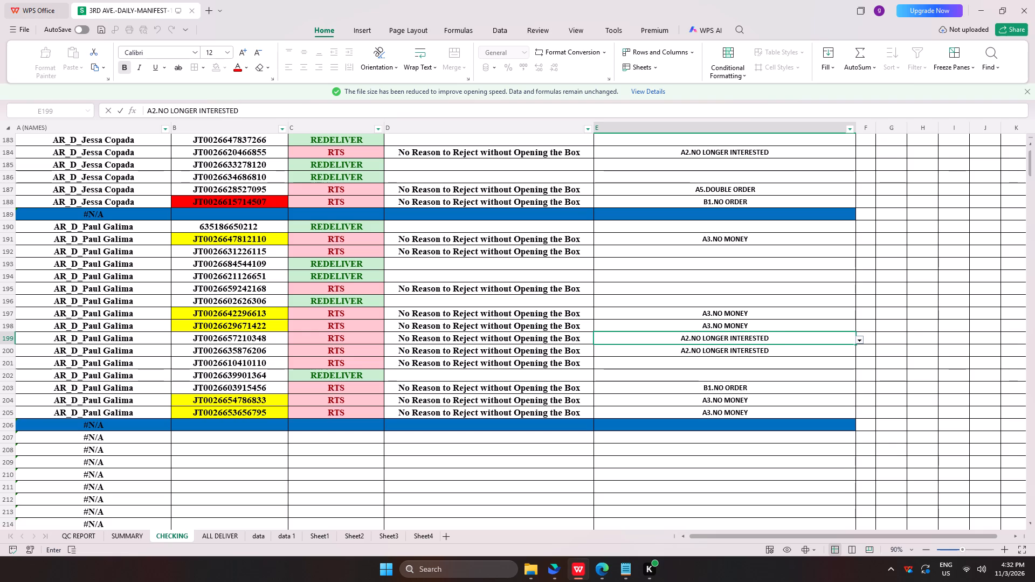
{"action": "left_click", "coordinate": [625, 253]}
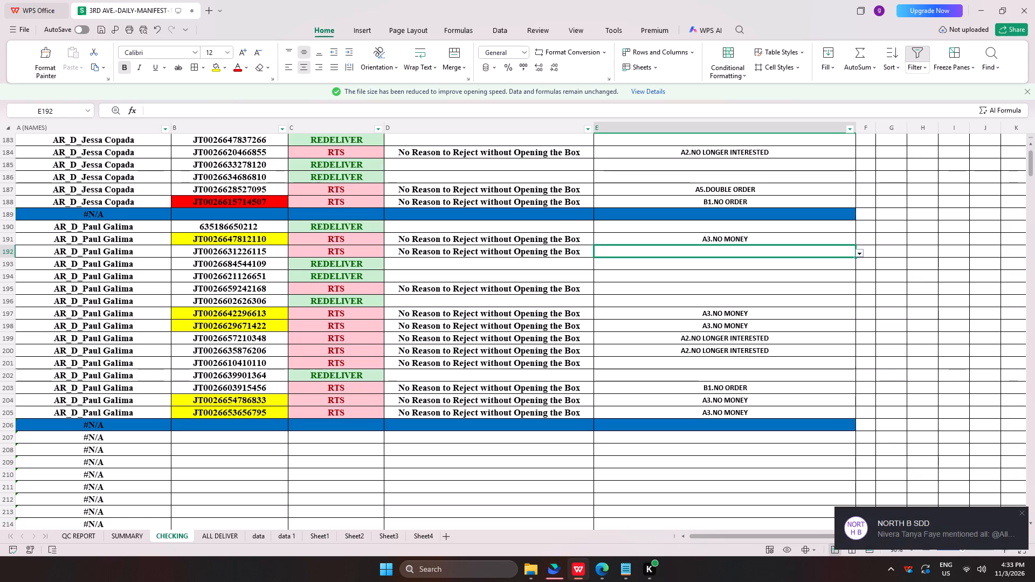
{"action": "left_click", "coordinate": [637, 288]}
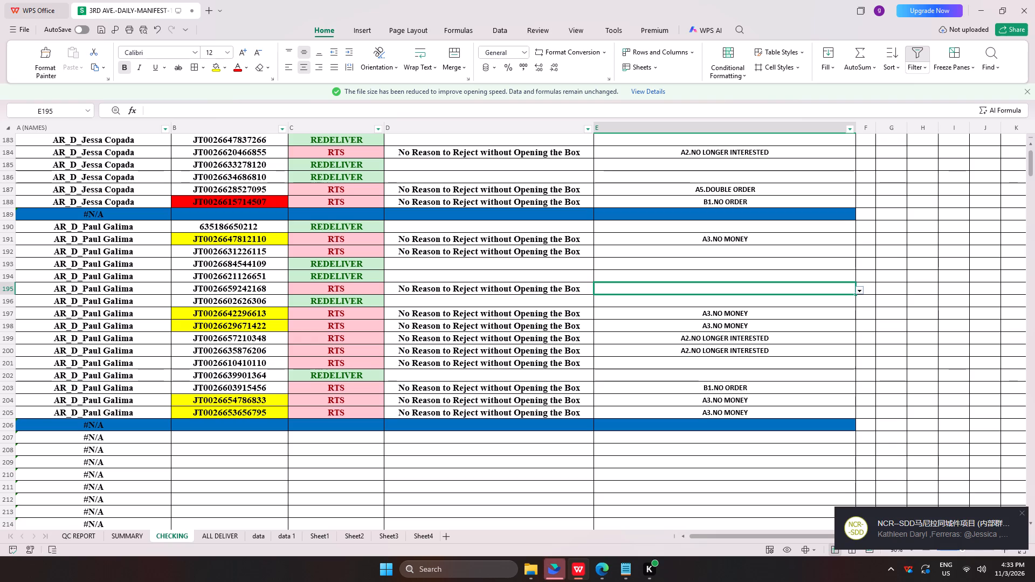
{"action": "type", "text": "NO O"}
{"action": "left_click", "coordinate": [654, 305]}
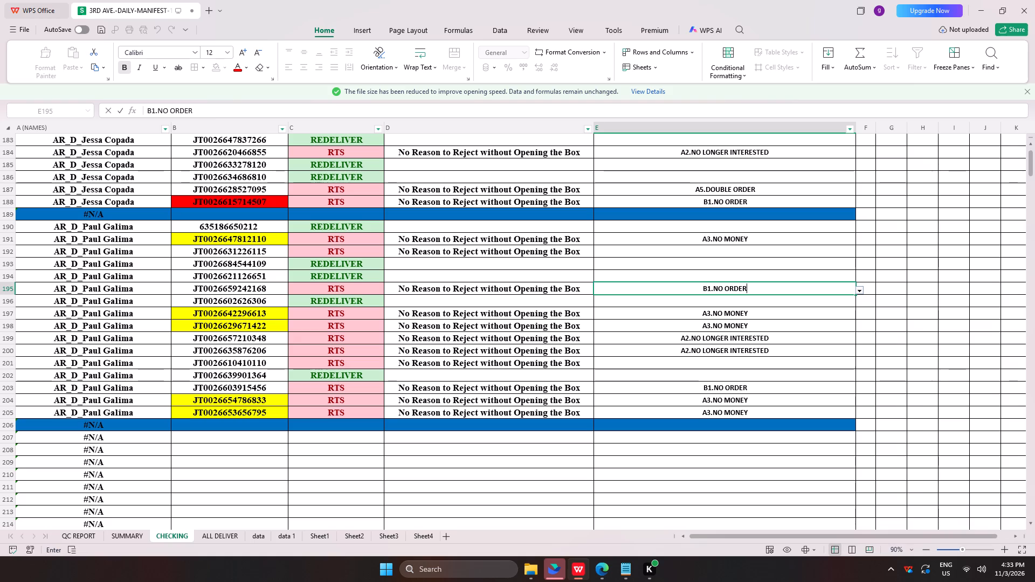
{"action": "left_click", "coordinate": [274, 411]}
{"action": "left_click", "coordinate": [270, 402]}
{"action": "left_click", "coordinate": [267, 328]}
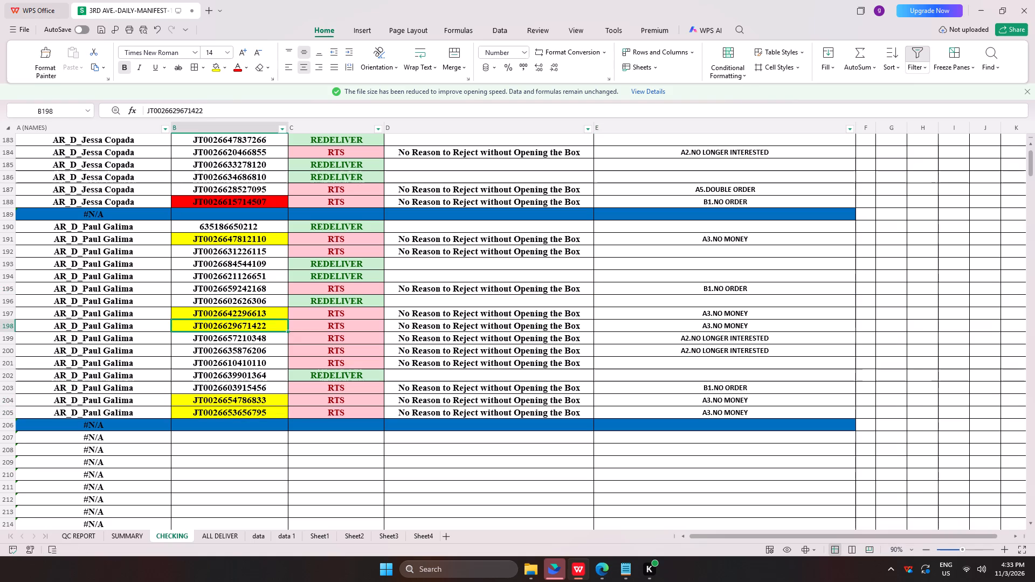
{"action": "left_click", "coordinate": [266, 312]}
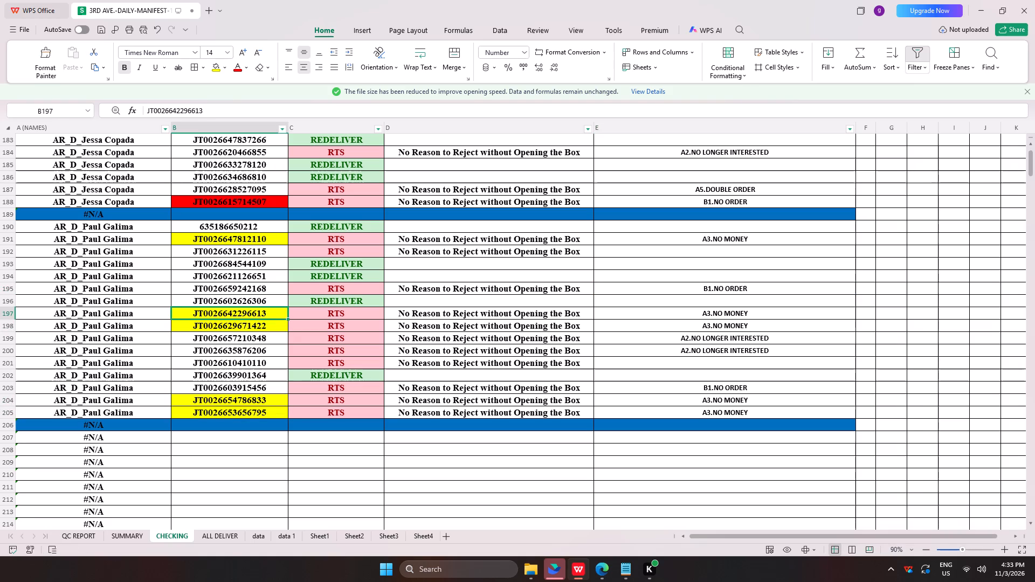
{"action": "left_click", "coordinate": [270, 248]}
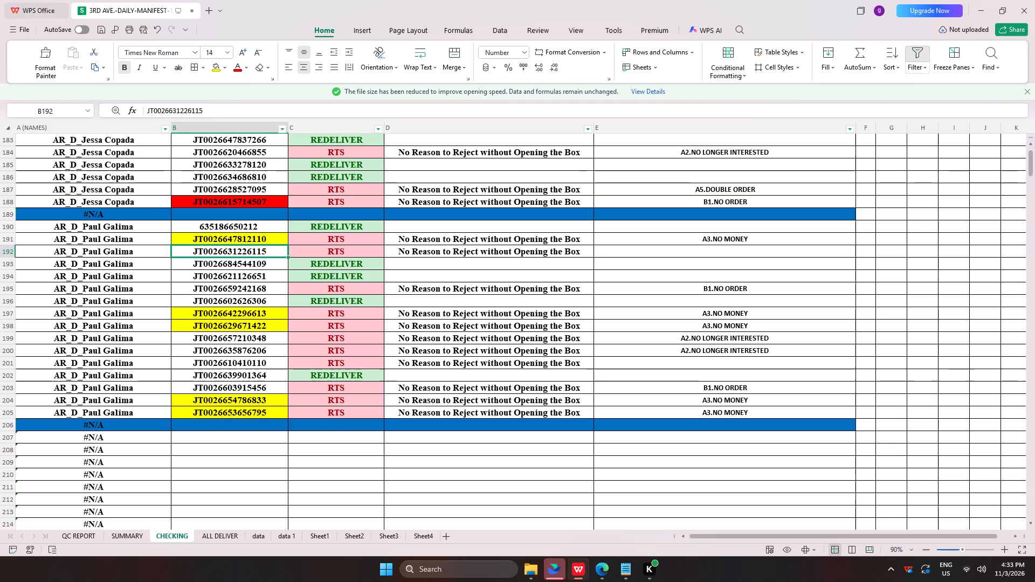
{"action": "left_click", "coordinate": [695, 254]}
{"action": "type", "text": "NO O"}
{"action": "left_click", "coordinate": [696, 276]}
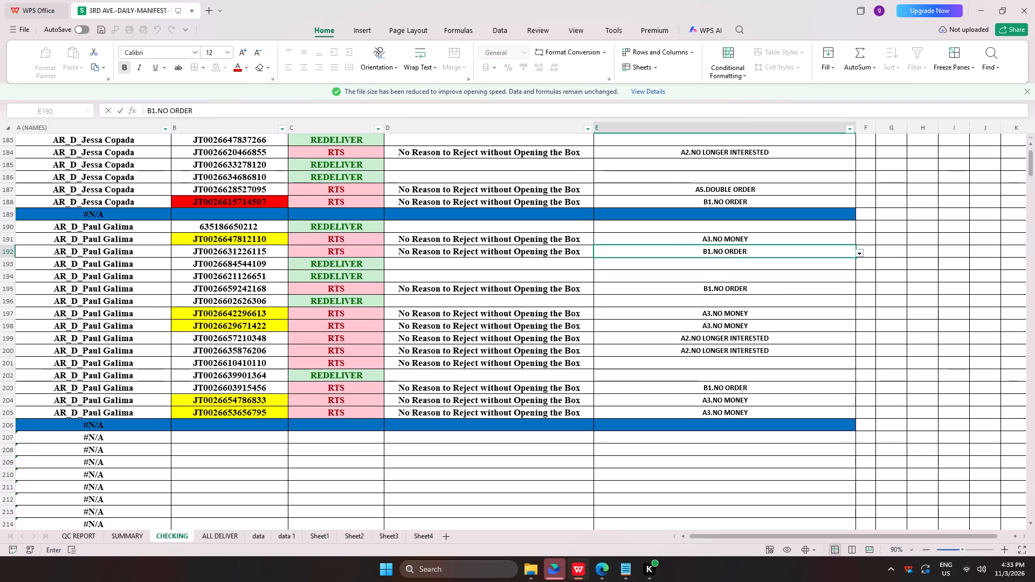
Check the column E reasons recorded for Paul's RTS waybills between rows 195 and 205.
{"action": "left_click", "coordinate": [753, 294]}
{"action": "left_click", "coordinate": [753, 315]}
{"action": "left_click", "coordinate": [752, 327]}
{"action": "left_click", "coordinate": [755, 338]}
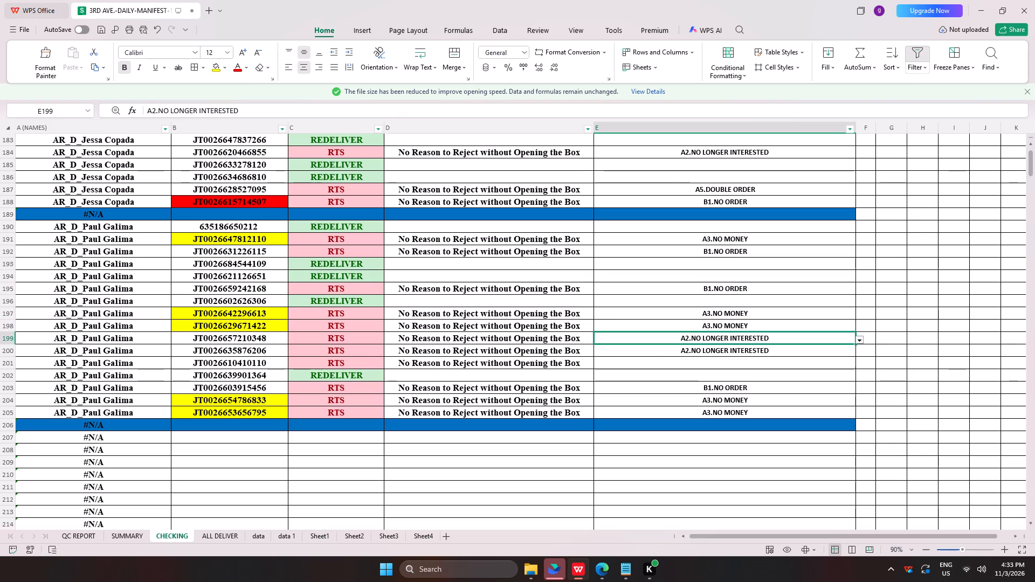
{"action": "left_click", "coordinate": [756, 350]}
{"action": "left_click", "coordinate": [746, 384]}
{"action": "left_click", "coordinate": [744, 399]}
{"action": "left_click", "coordinate": [741, 411]}
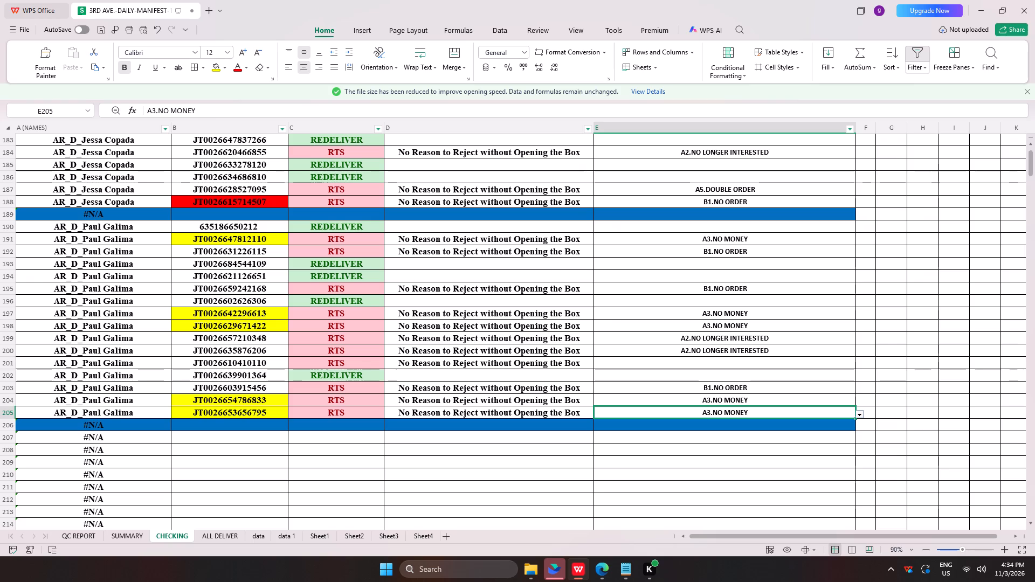
{"action": "left_click", "coordinate": [635, 364]}
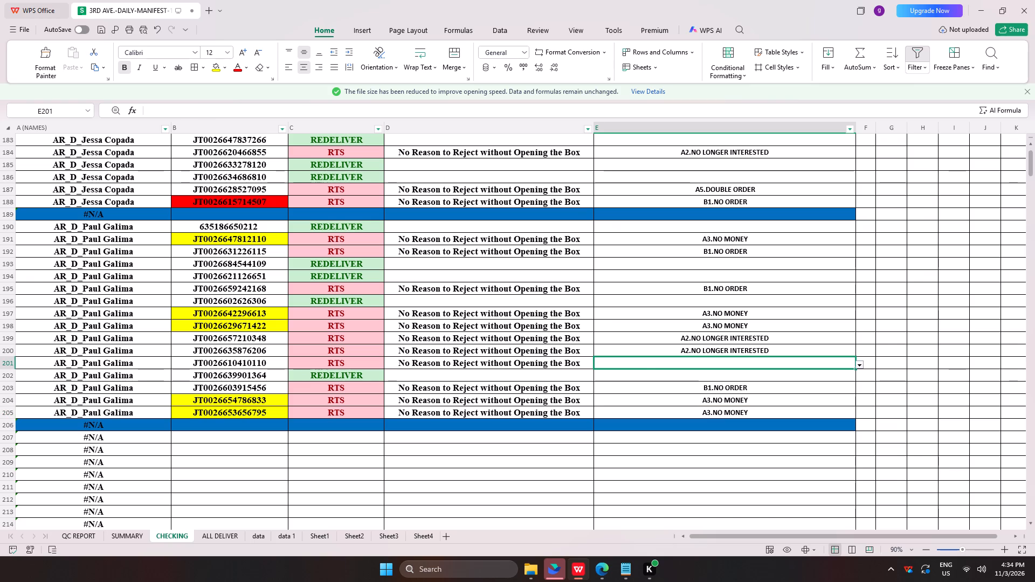
{"action": "type", "text": "NO O"}
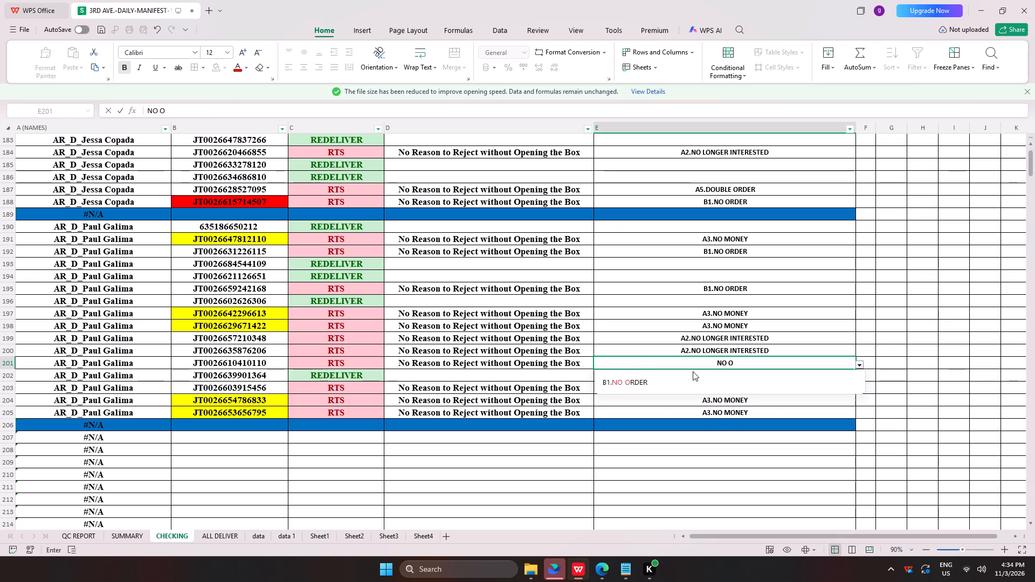
{"action": "left_click", "coordinate": [692, 372]}
{"action": "left_click", "coordinate": [689, 385]}
{"action": "left_click", "coordinate": [645, 353]}
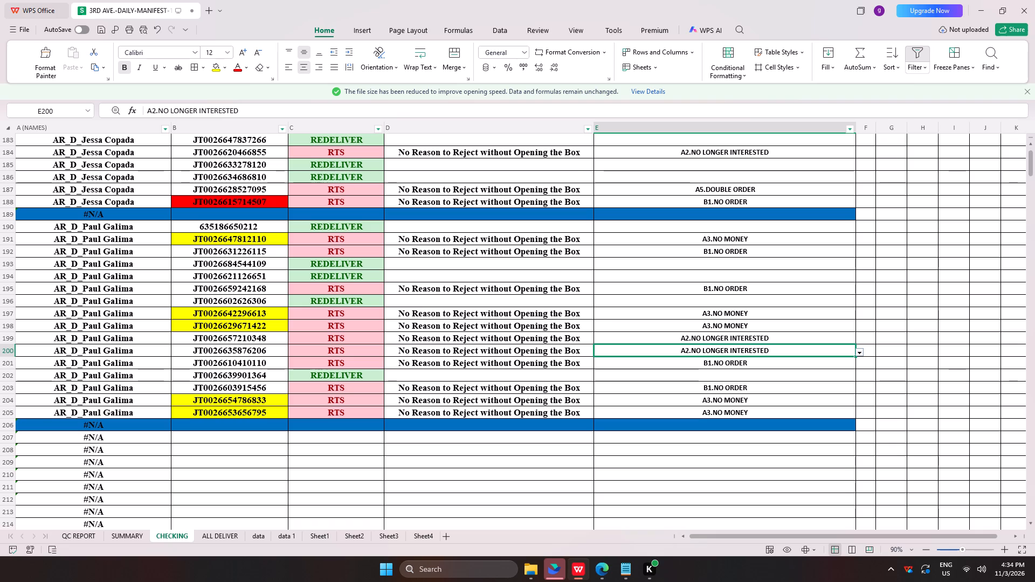
{"action": "left_click", "coordinate": [538, 339]}
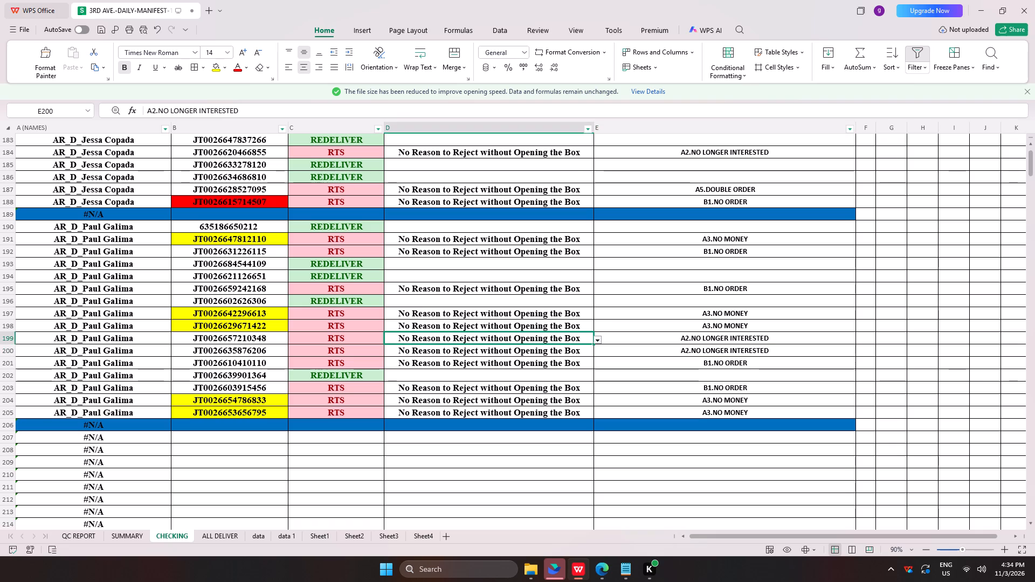
{"action": "key", "text": "ctrl+s"}
{"action": "left_click_drag", "start_coordinate": [272, 224], "coordinate": [261, 407]}
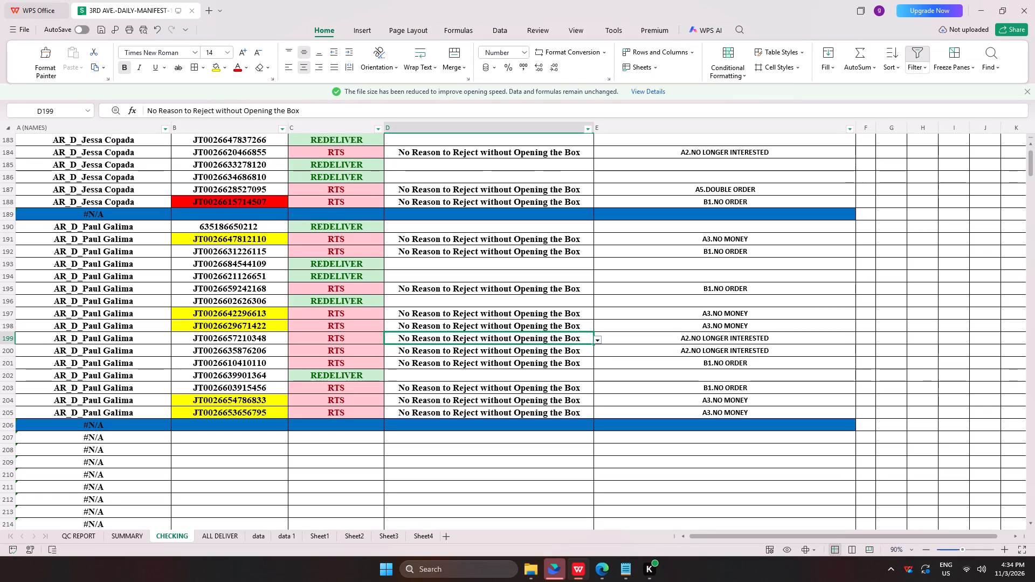
Switch to JMS, find FRANCO in the refreshed Monitor Delivery summary, and open that courier's total unsigned parcel details.
{"action": "key", "text": "alt+Tab"}
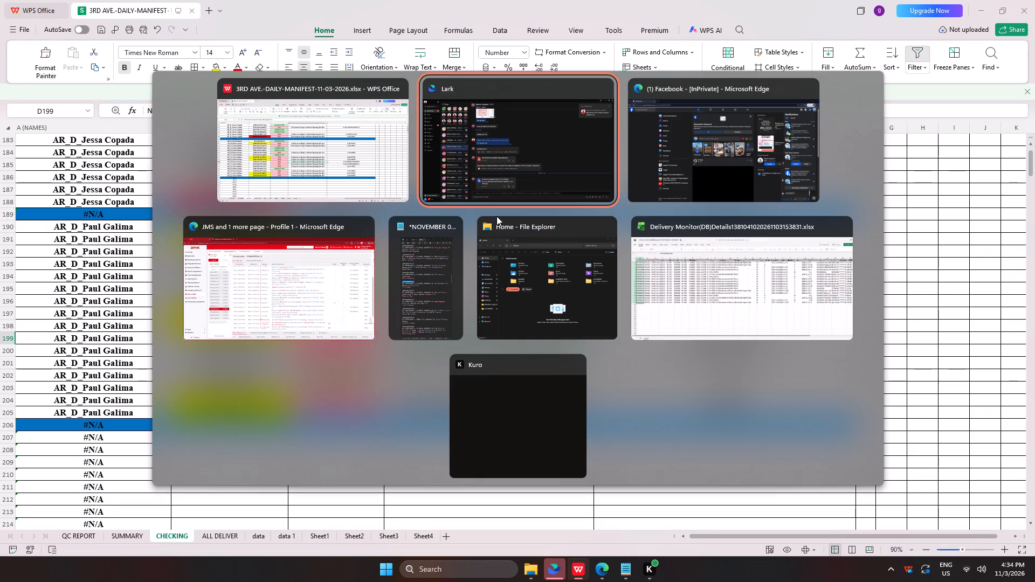
{"action": "left_click", "coordinate": [254, 292], "text": "alt"}
{"action": "left_click", "coordinate": [333, 74]}
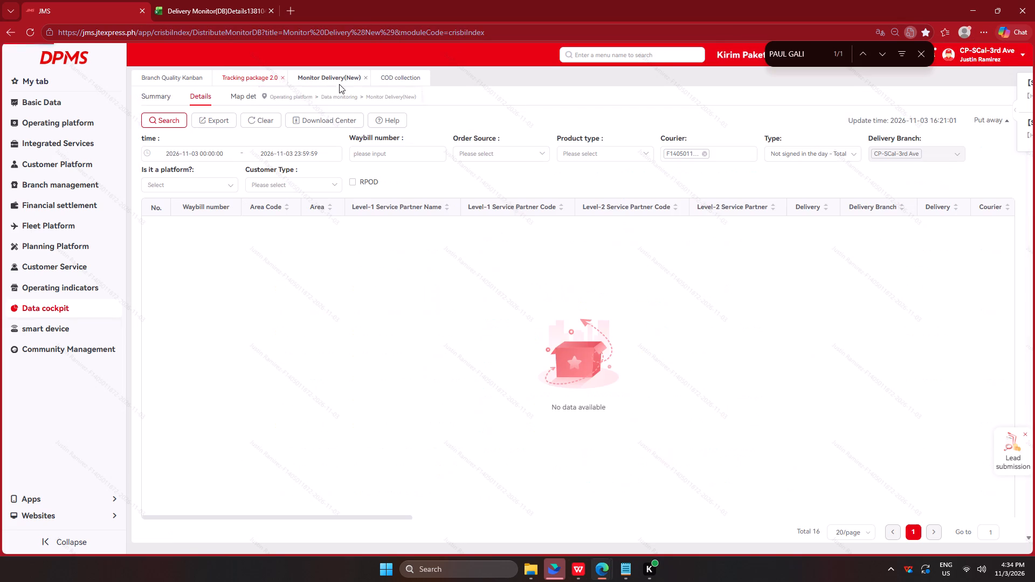
{"action": "left_click", "coordinate": [153, 98]}
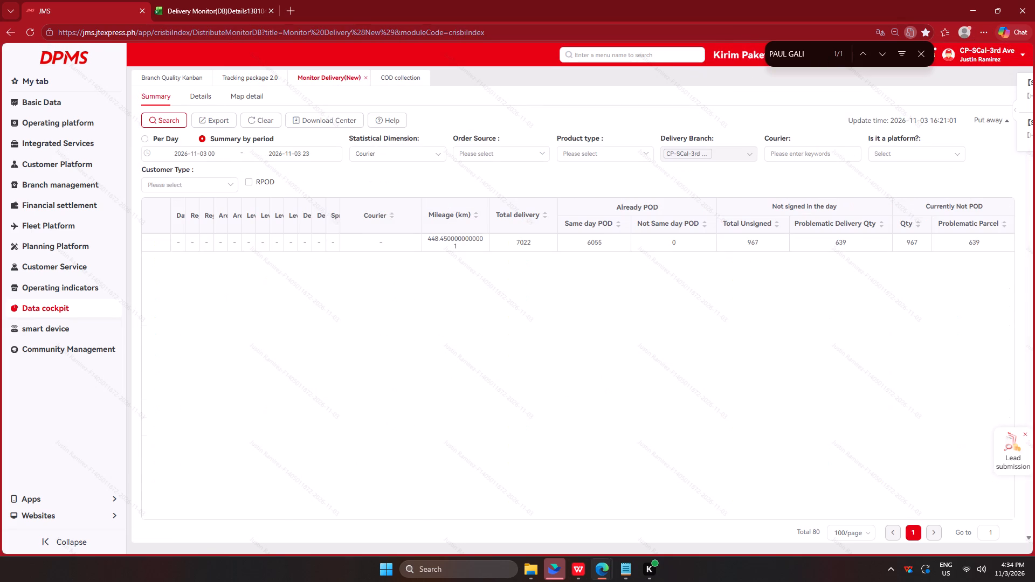
{"action": "left_click", "coordinate": [811, 55]}
{"action": "key", "text": "Return"}
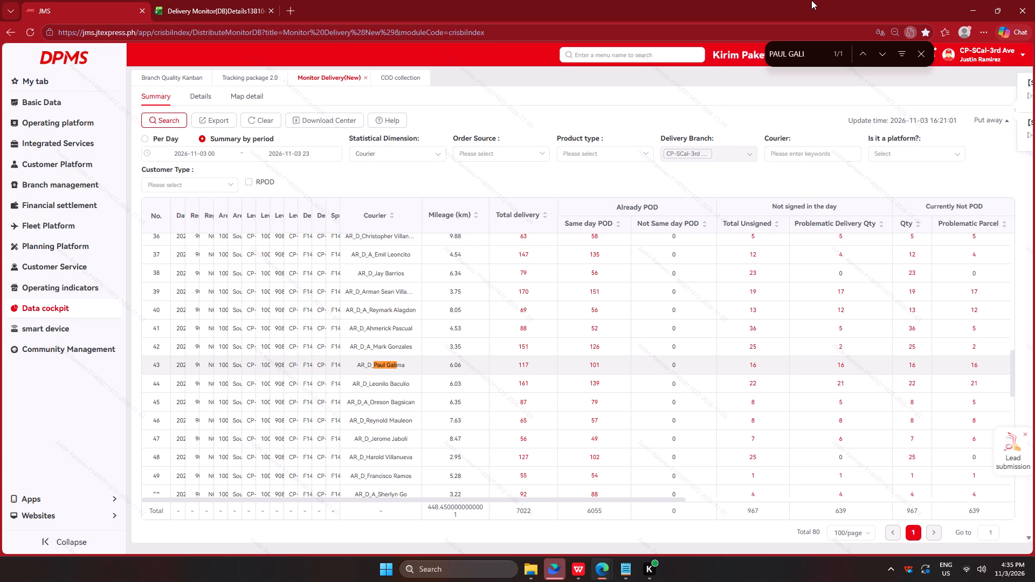
{"action": "key", "text": "ctrl+a"}
{"action": "key", "text": "BackSpace"}
{"action": "type", "text": "FRANCO"}
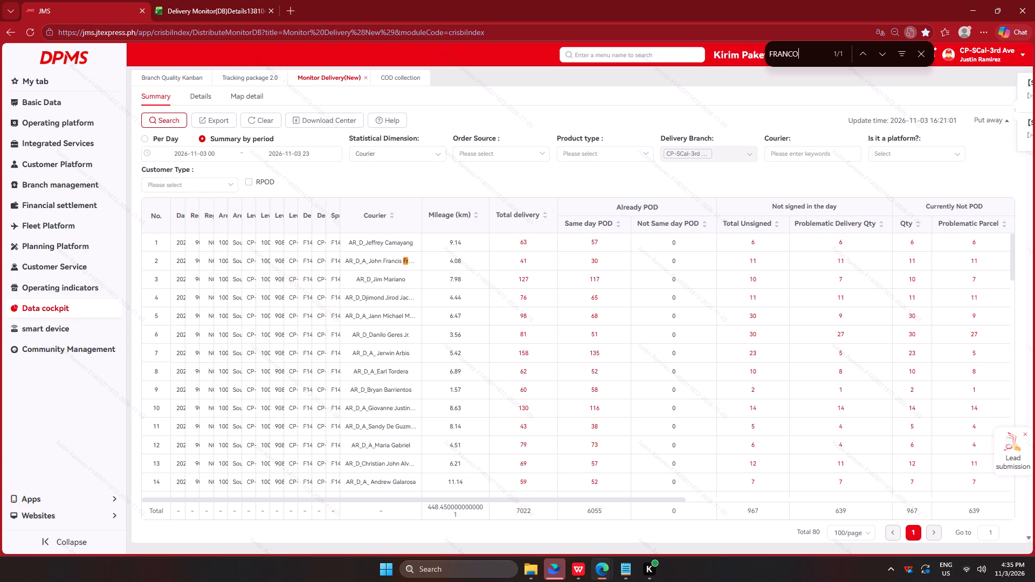
{"action": "left_click_drag", "start_coordinate": [715, 218], "coordinate": [666, 224]}
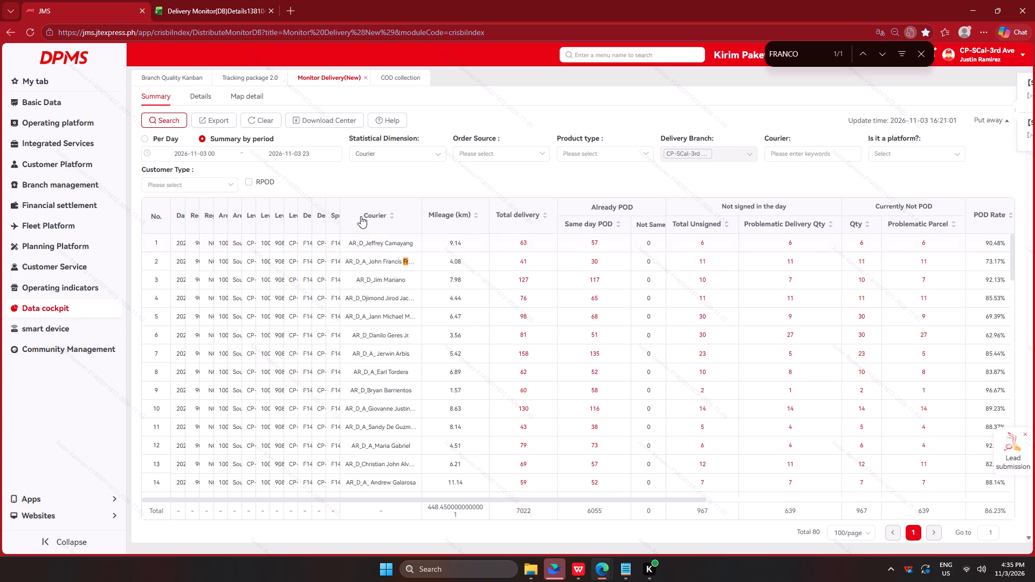
{"action": "left_click", "coordinate": [157, 116]}
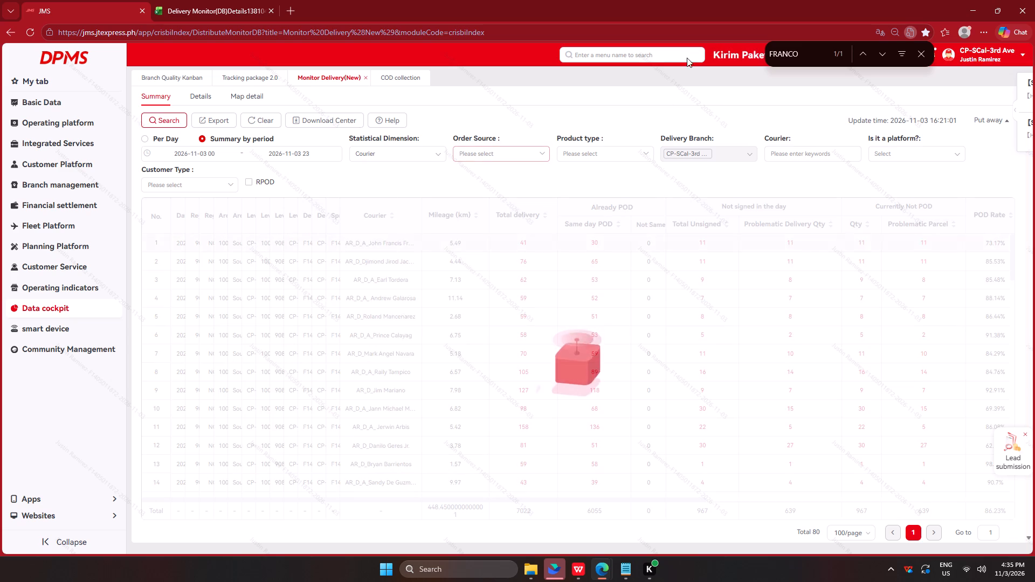
{"action": "left_click", "coordinate": [805, 48]}
{"action": "key", "text": "Return"}
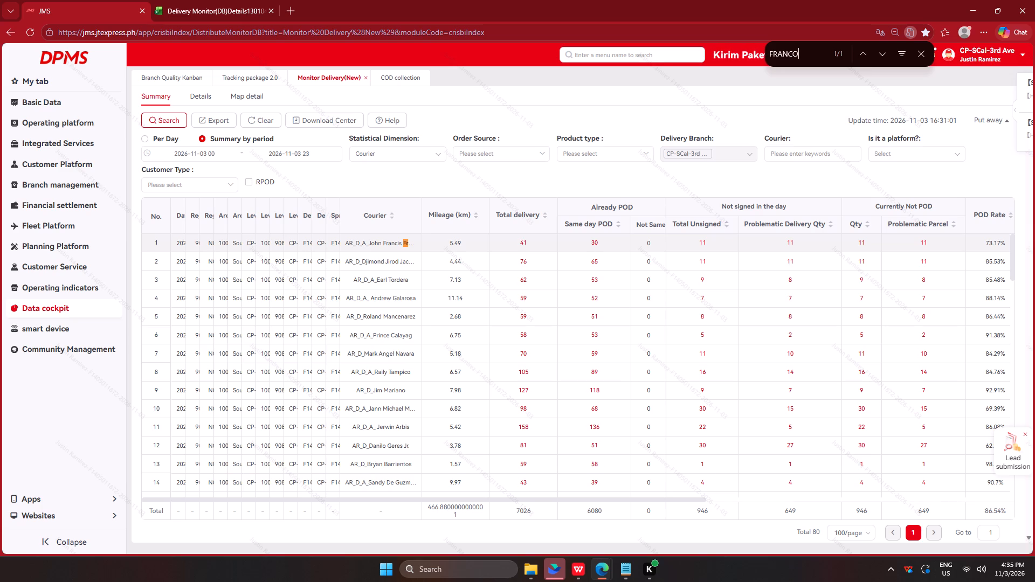
{"action": "left_click", "coordinate": [703, 243]}
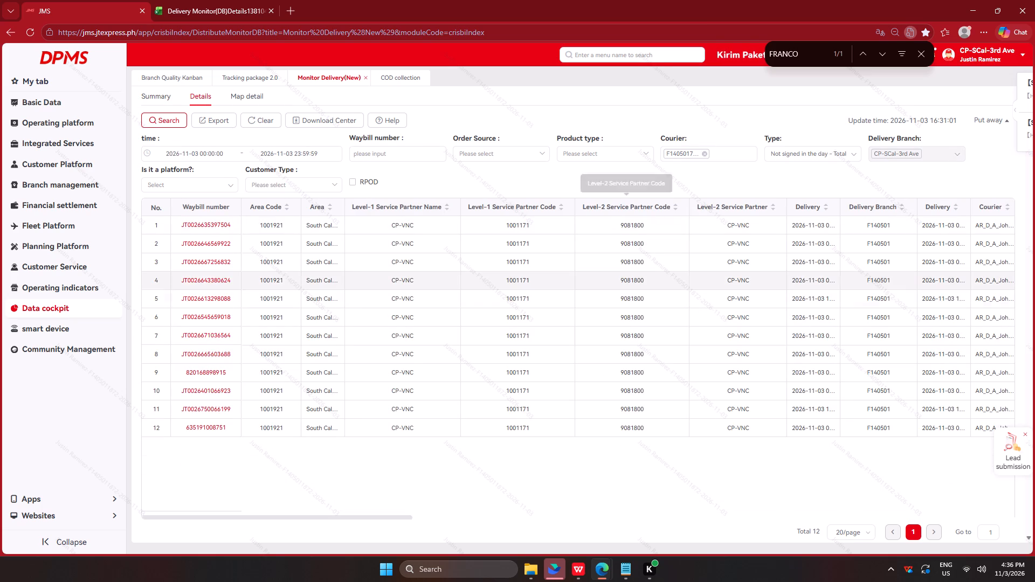
Extract the waybill numbers in Franco's details list as text and load them into a cleared Tracking package 2.0 search.
{"action": "key", "text": "shift+super+t"}
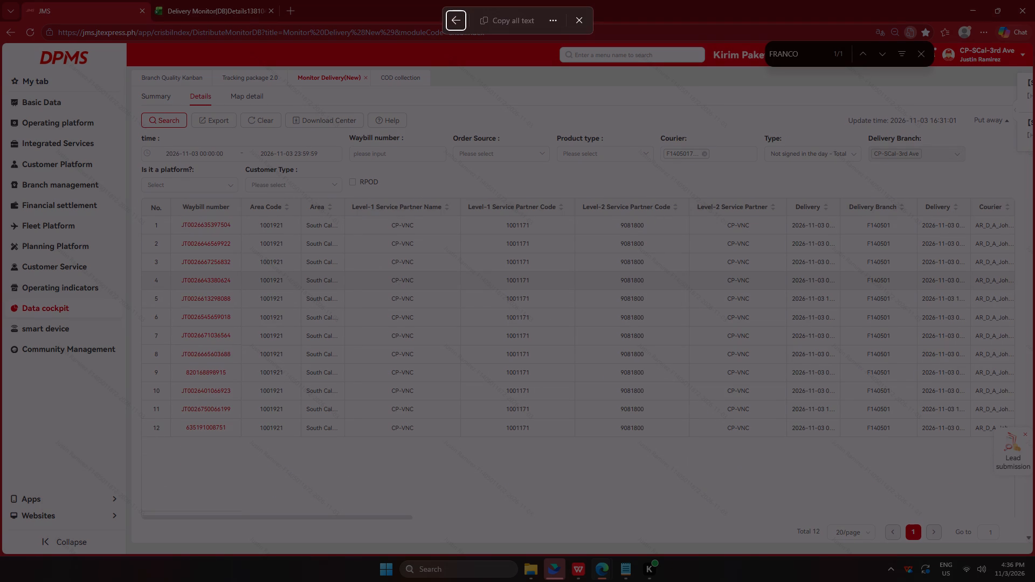
{"action": "left_click_drag", "start_coordinate": [170, 215], "coordinate": [238, 439]}
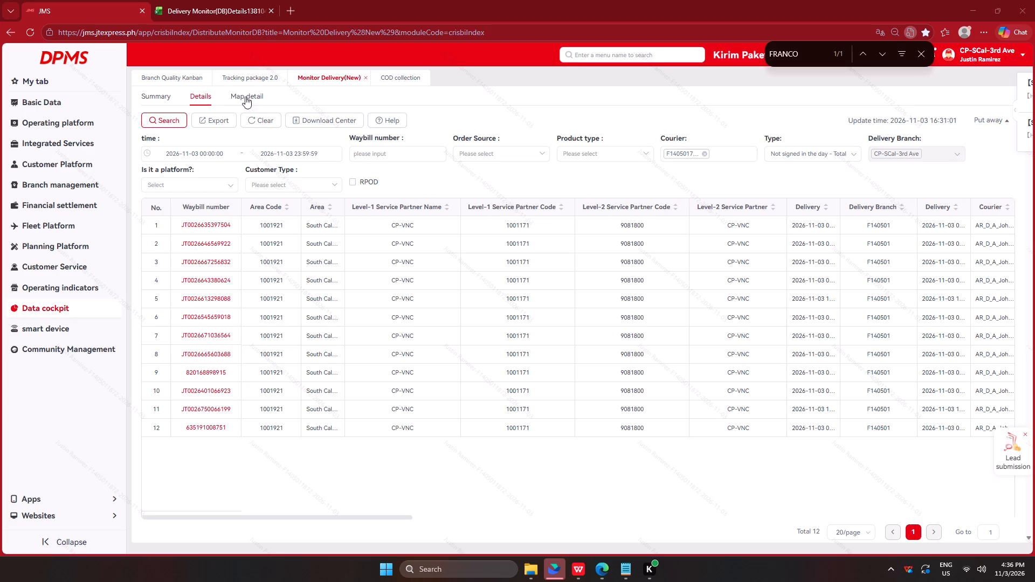
{"action": "left_click", "coordinate": [252, 75]}
{"action": "left_click", "coordinate": [239, 122]}
{"action": "left_click", "coordinate": [209, 255]}
{"action": "key", "text": "ctrl+v"}
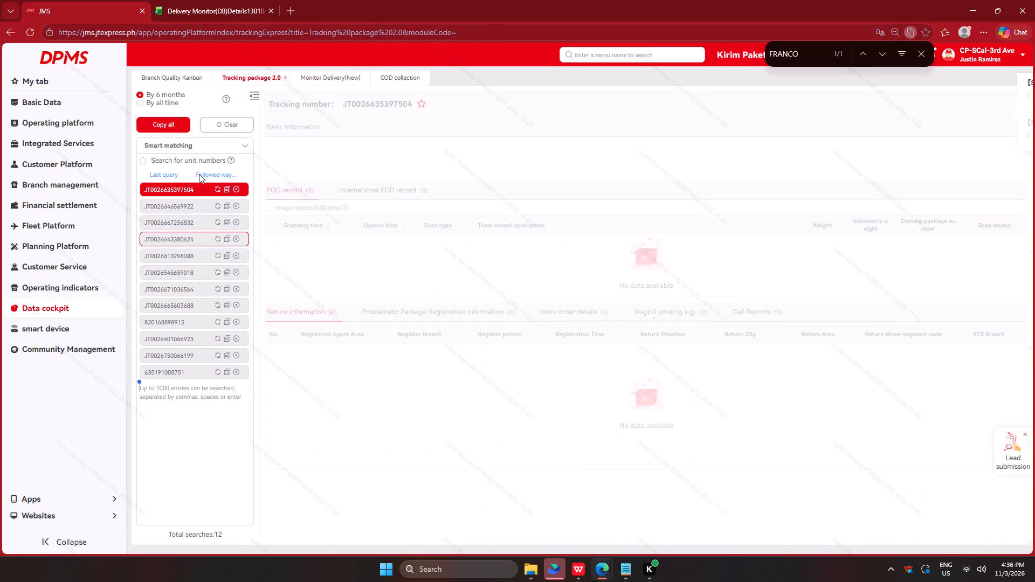
Copy all of Franco's tracked waybill numbers and paste them into column B of CHECKING starting at row 207.
{"action": "left_click", "coordinate": [168, 120]}
{"action": "key", "text": "alt+Tab"}
{"action": "left_click", "coordinate": [491, 142], "text": "alt"}
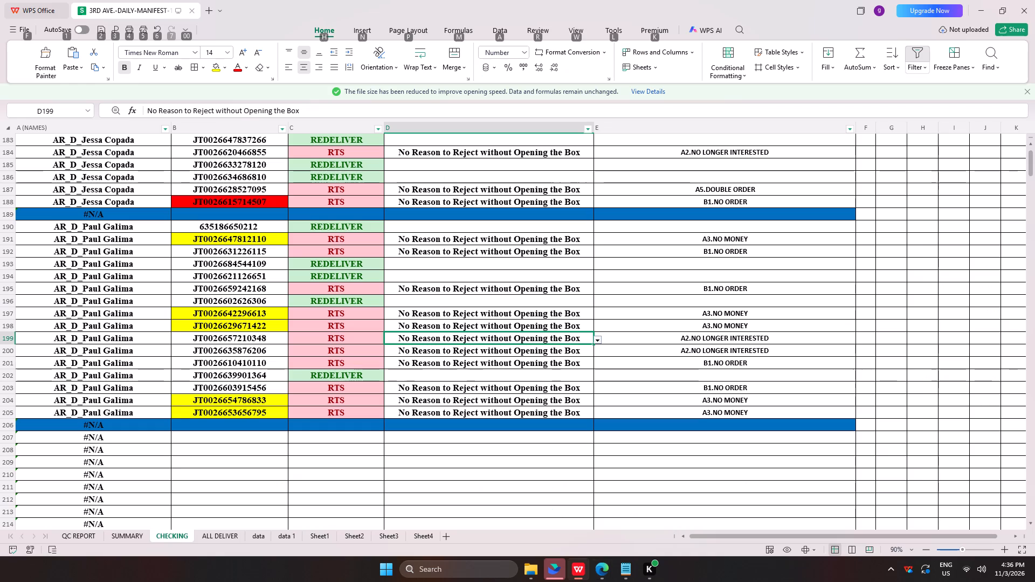
{"action": "left_click", "coordinate": [213, 437]}
{"action": "key", "text": "ctrl+v"}
{"action": "scroll", "coordinate": [265, 343], "scroll_direction": "down", "scroll_amount": 5}
{"action": "scroll", "coordinate": [196, 289], "scroll_direction": "down", "scroll_amount": 3}
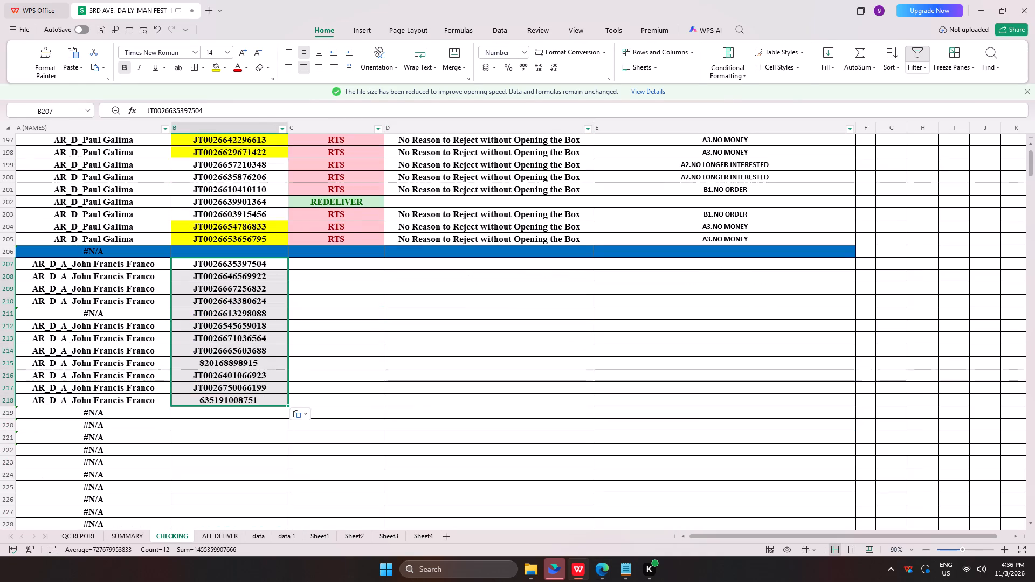
Copy the blue separator in row 206, columns A to E, to row 219 below Franco's waybills.
{"action": "left_click_drag", "start_coordinate": [160, 248], "coordinate": [727, 251]}
{"action": "key", "text": "ctrl+c"}
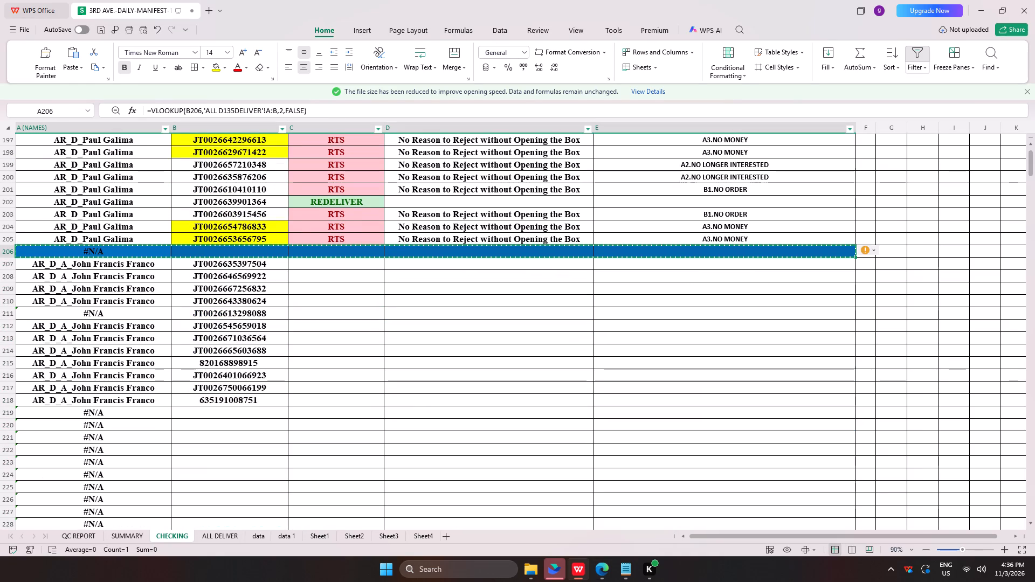
{"action": "left_click", "coordinate": [133, 409]}
{"action": "key", "text": "ctrl+v"}
Switch to JMS, return to the Monitor Delivery summary by courier, and find DEN in it.
{"action": "key", "text": "alt+Tab"}
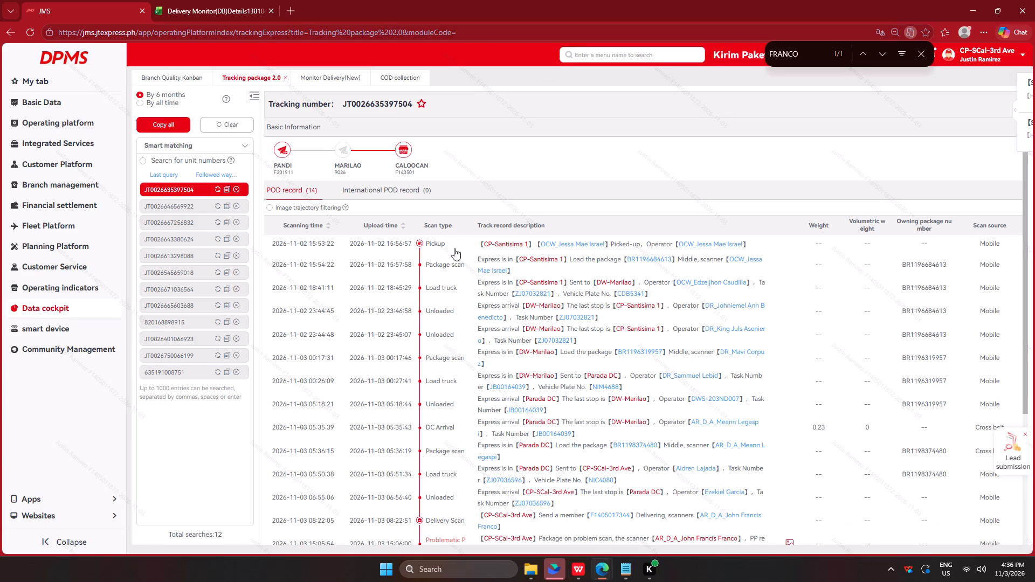
{"action": "left_click", "coordinate": [324, 77]}
{"action": "left_click", "coordinate": [152, 90]}
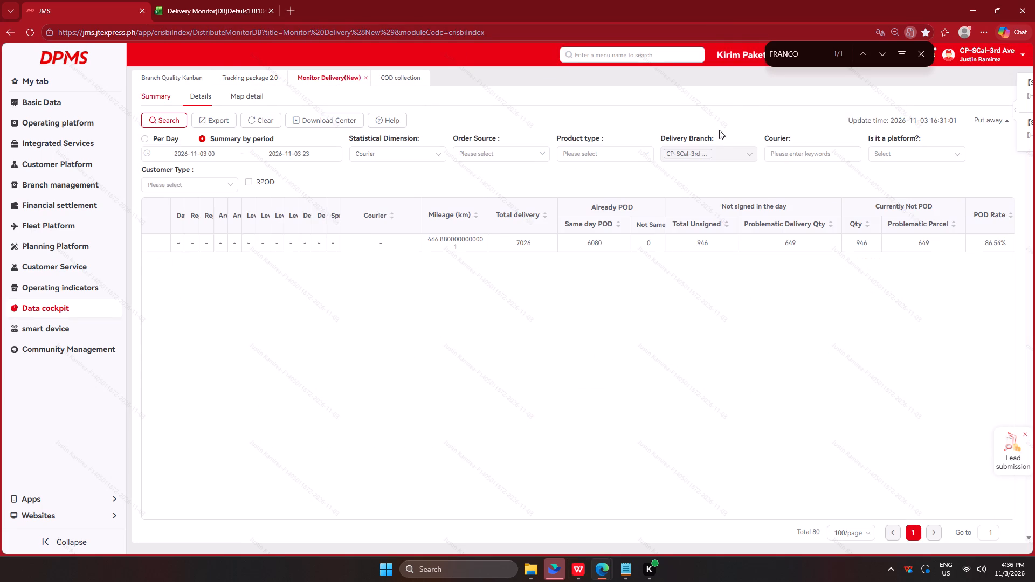
{"action": "double_click", "coordinate": [805, 55]}
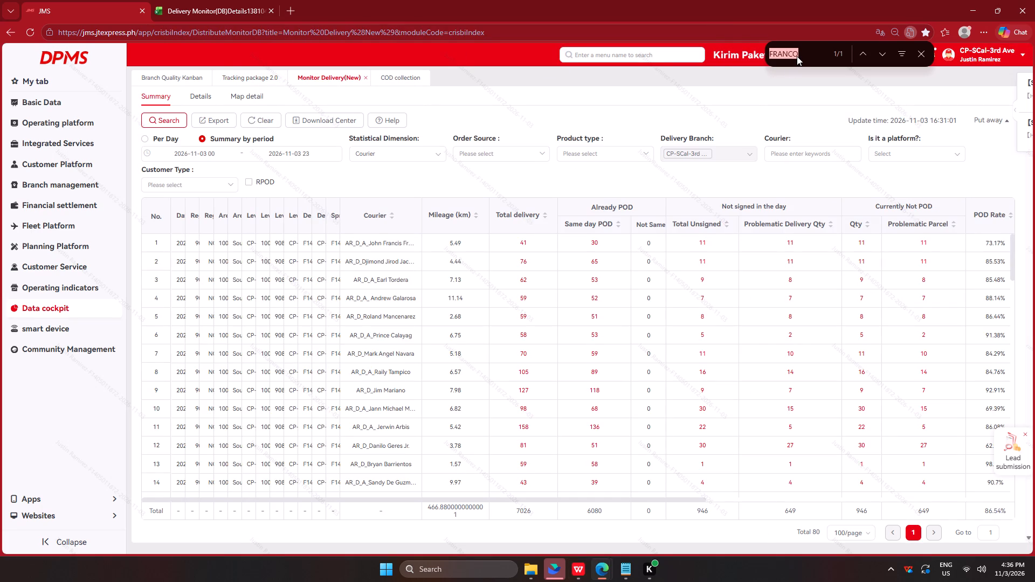
{"action": "type", "text": "DEN"}
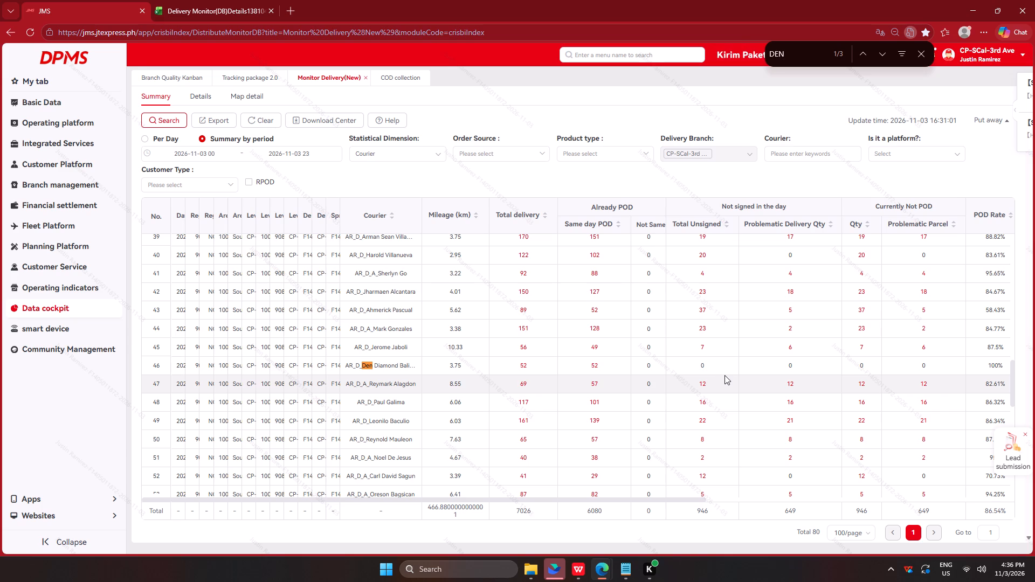
Return to CHECKING and place the copied blue separator in row 219, dismissing the Update Values file selection.
{"action": "key", "text": "alt+Tab"}
{"action": "left_click", "coordinate": [99, 320]}
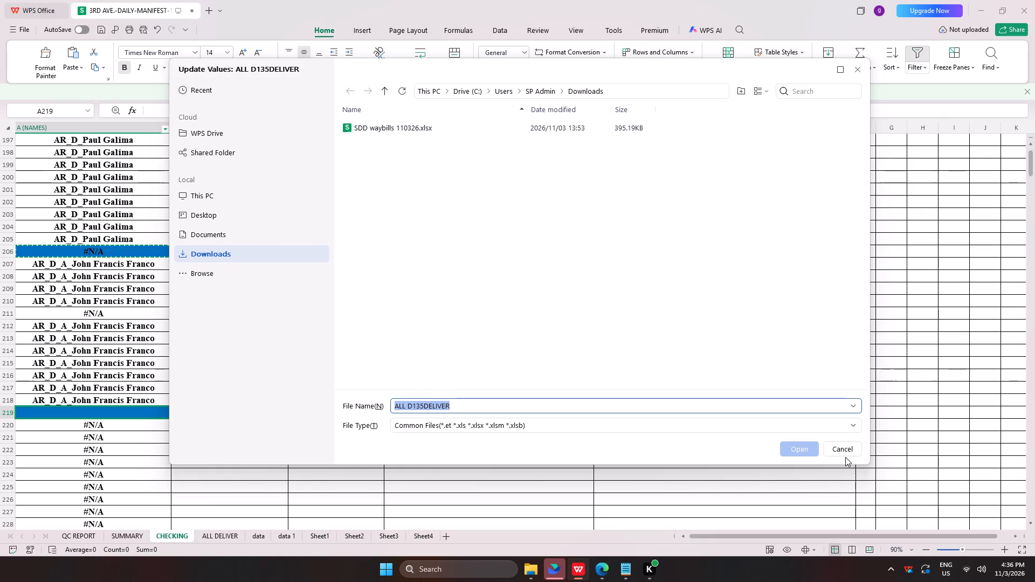
{"action": "left_click", "coordinate": [845, 453]}
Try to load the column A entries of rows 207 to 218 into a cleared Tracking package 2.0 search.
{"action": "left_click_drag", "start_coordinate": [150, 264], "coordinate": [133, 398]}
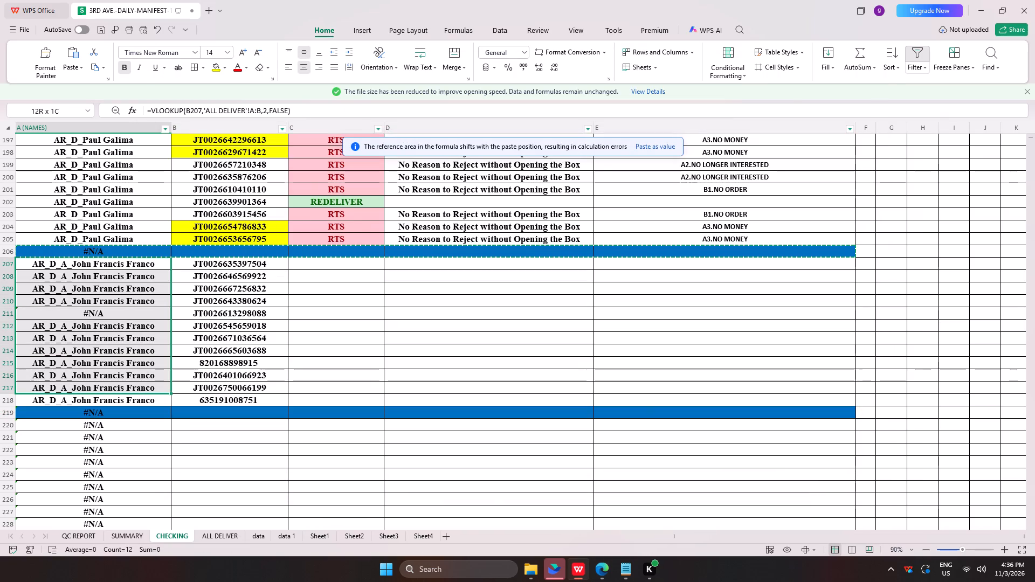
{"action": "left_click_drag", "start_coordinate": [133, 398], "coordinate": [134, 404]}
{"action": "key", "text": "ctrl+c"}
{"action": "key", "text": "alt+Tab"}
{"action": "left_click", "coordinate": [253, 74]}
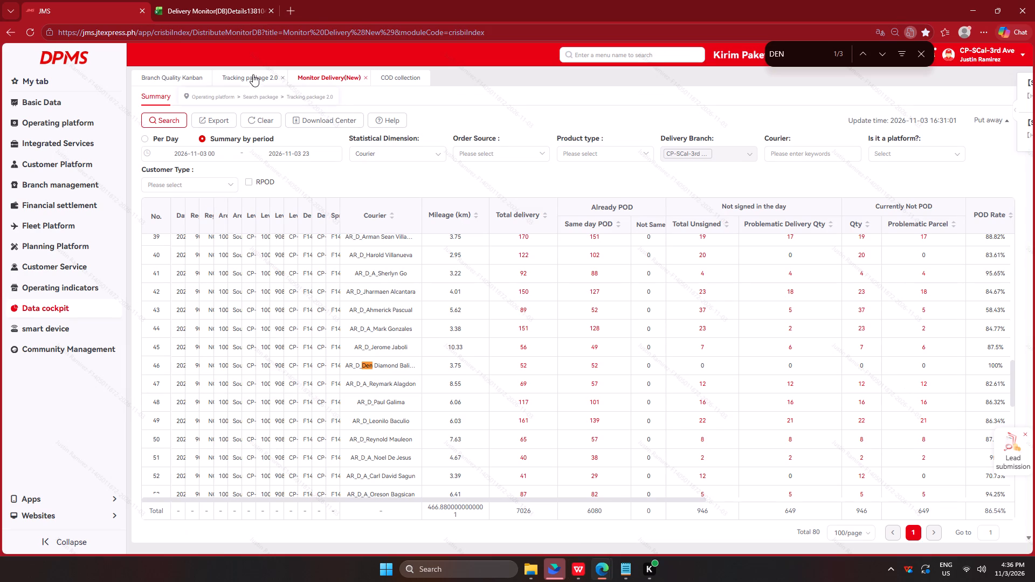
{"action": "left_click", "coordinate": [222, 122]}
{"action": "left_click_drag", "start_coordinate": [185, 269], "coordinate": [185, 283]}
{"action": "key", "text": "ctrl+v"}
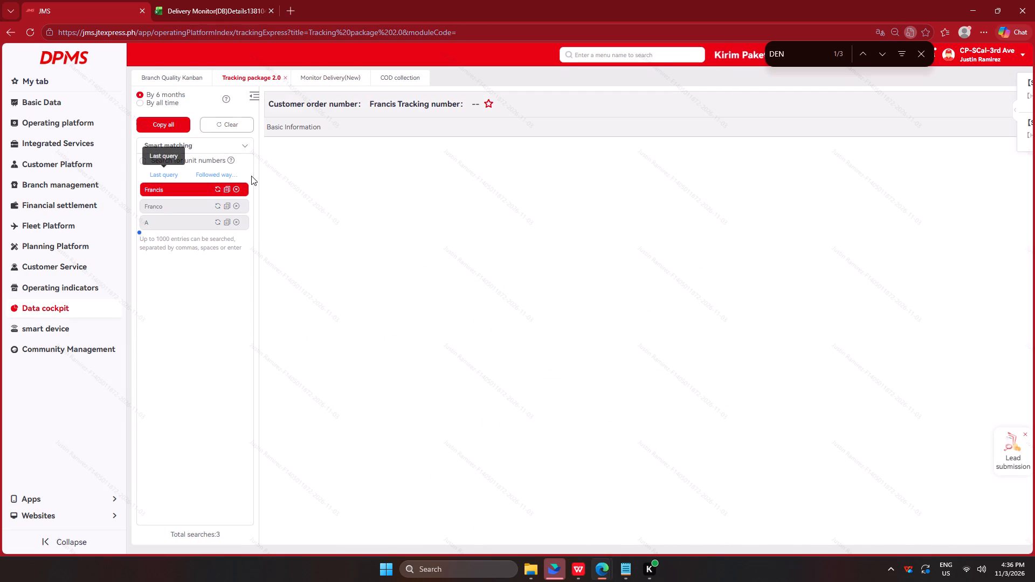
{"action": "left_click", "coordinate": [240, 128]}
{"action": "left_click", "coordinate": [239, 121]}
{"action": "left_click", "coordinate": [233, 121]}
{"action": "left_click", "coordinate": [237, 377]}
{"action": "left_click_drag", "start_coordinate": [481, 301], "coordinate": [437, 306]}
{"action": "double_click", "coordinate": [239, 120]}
Copy Franco's waybill numbers in B207:B218 of CHECKING and load them into the Tracking package 2.0 search.
{"action": "key", "text": "alt+Tab"}
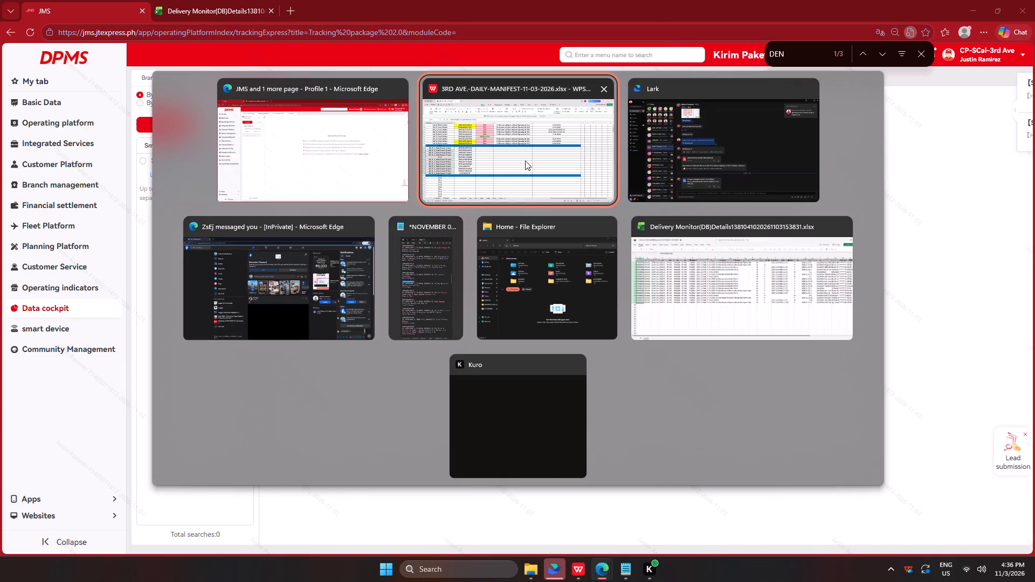
{"action": "left_click", "coordinate": [525, 161], "text": "alt"}
{"action": "left_click_drag", "start_coordinate": [217, 266], "coordinate": [218, 403]}
{"action": "key", "text": "ctrl+c"}
{"action": "key", "text": "alt+Tab"}
{"action": "left_click", "coordinate": [178, 291]}
{"action": "key", "text": "ctrl+v"}
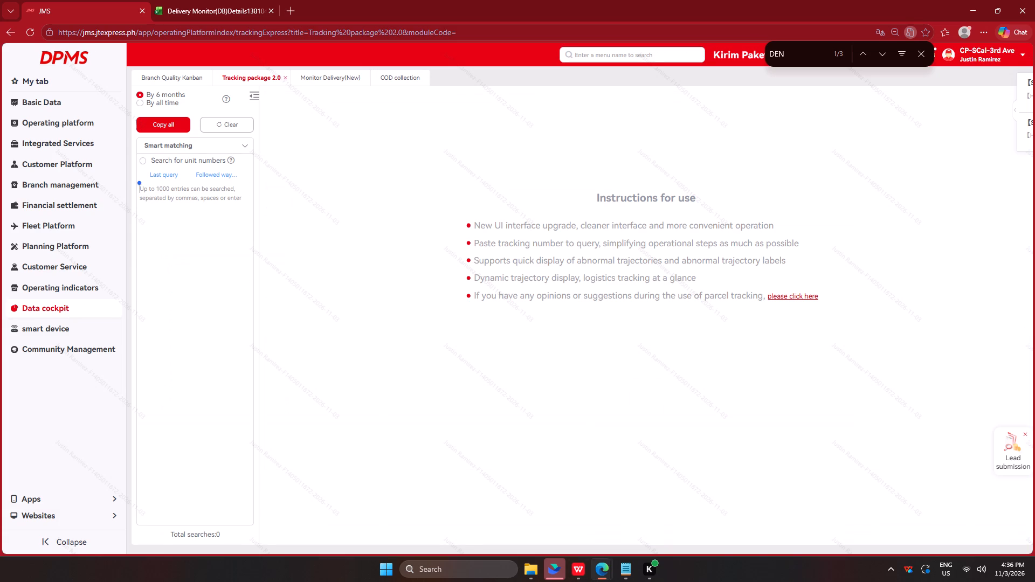
{"action": "scroll", "coordinate": [326, 299], "scroll_direction": "down", "scroll_amount": 6}
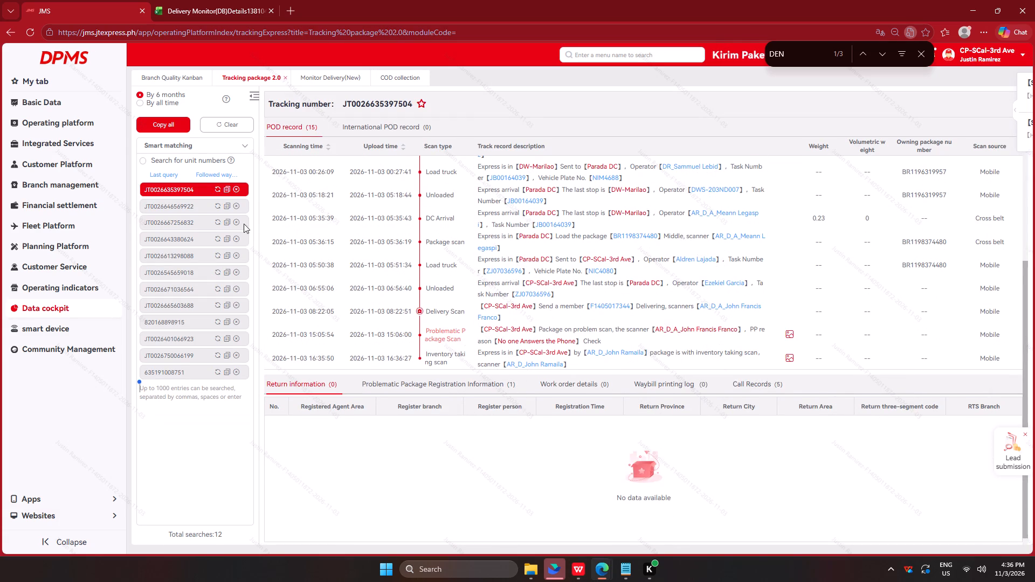
{"action": "left_click", "coordinate": [171, 206]}
{"action": "left_click", "coordinate": [171, 227]}
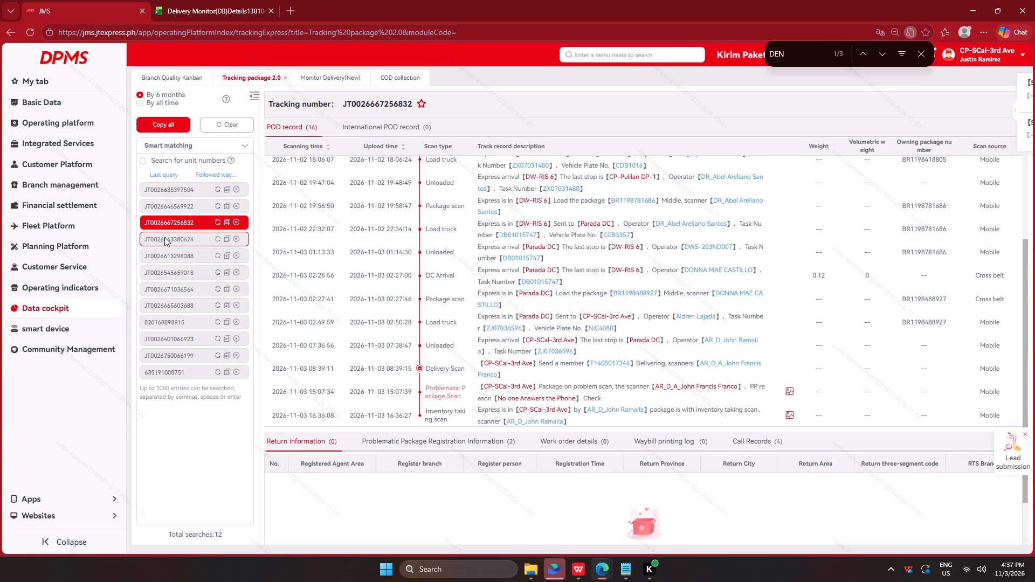
{"action": "left_click", "coordinate": [186, 236]}
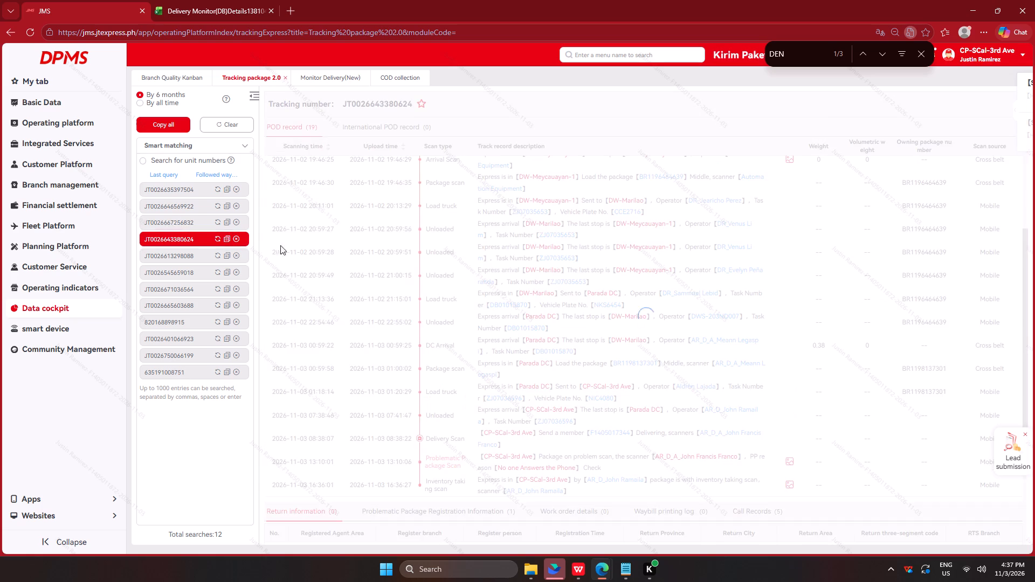
{"action": "left_click", "coordinate": [176, 255]}
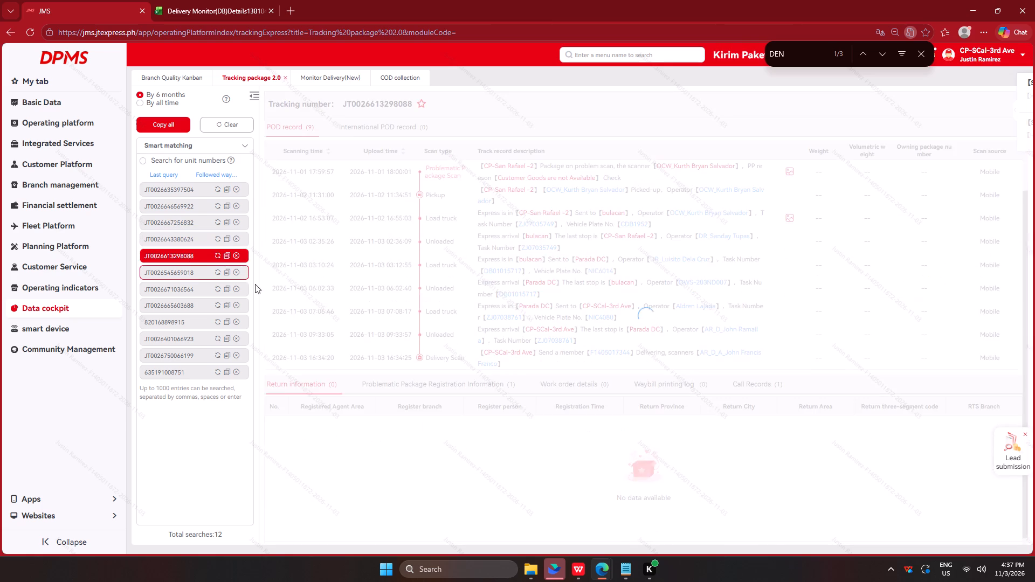
{"action": "key", "text": "alt+Tab"}
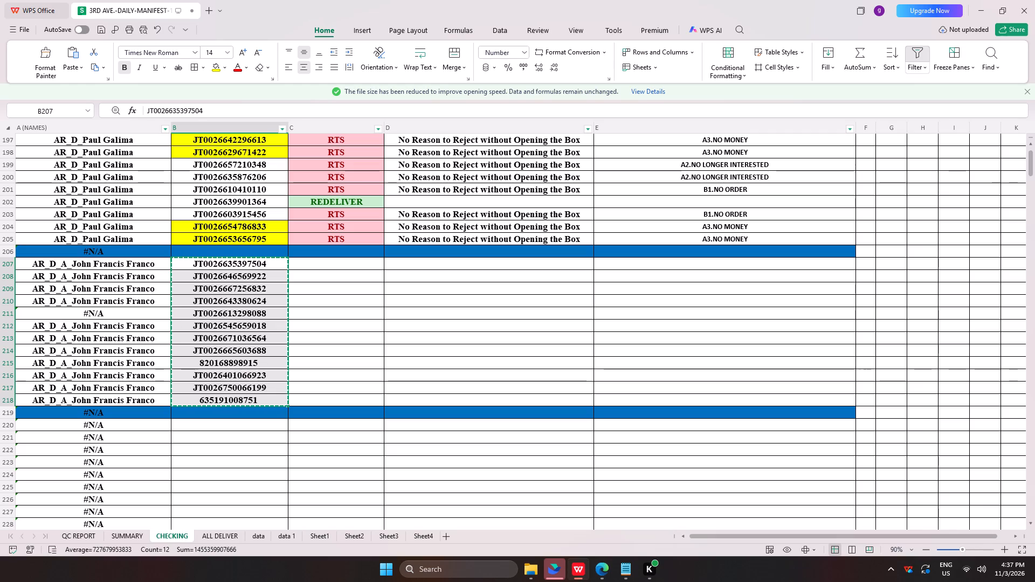
{"action": "left_click", "coordinate": [261, 316]}
{"action": "left_click", "coordinate": [216, 71]}
{"action": "key", "text": "alt+Tab"}
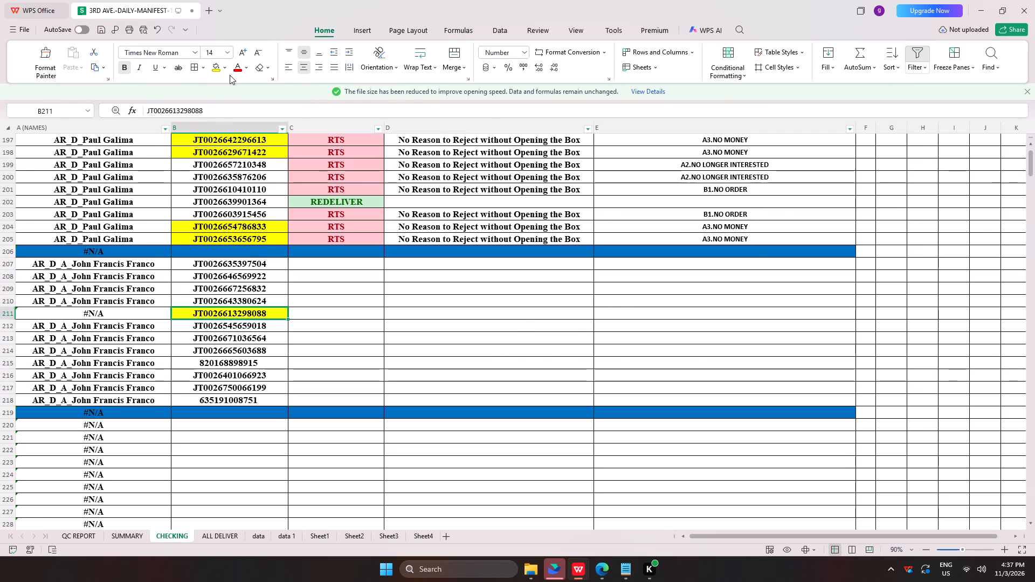
{"action": "left_click", "coordinate": [166, 276]}
{"action": "scroll", "coordinate": [546, 293], "scroll_direction": "down", "scroll_amount": 3}
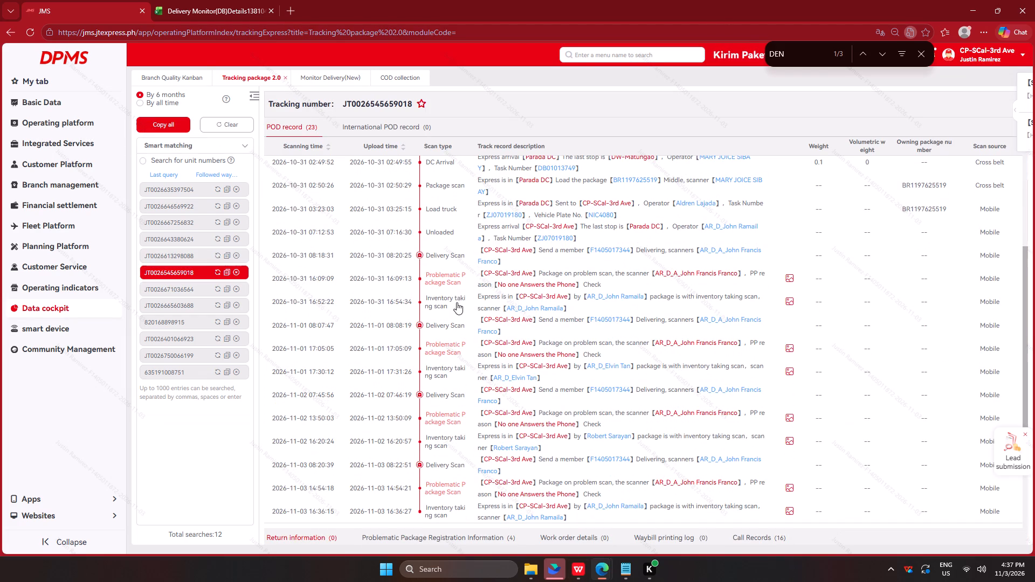
{"action": "key", "text": "alt+Tab"}
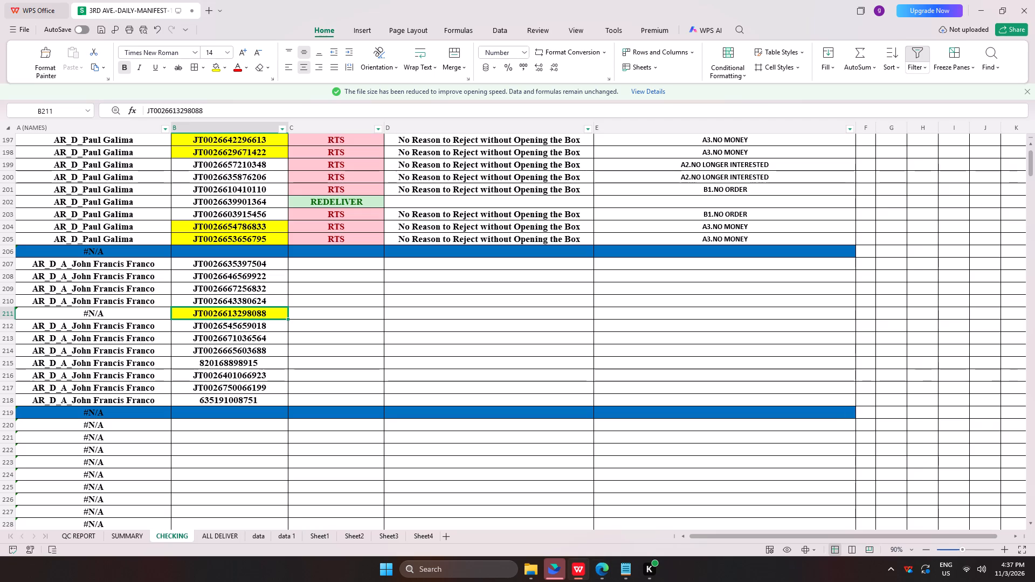
{"action": "left_click", "coordinate": [294, 327]}
{"action": "key", "text": "r"}
{"action": "key", "text": "t"}
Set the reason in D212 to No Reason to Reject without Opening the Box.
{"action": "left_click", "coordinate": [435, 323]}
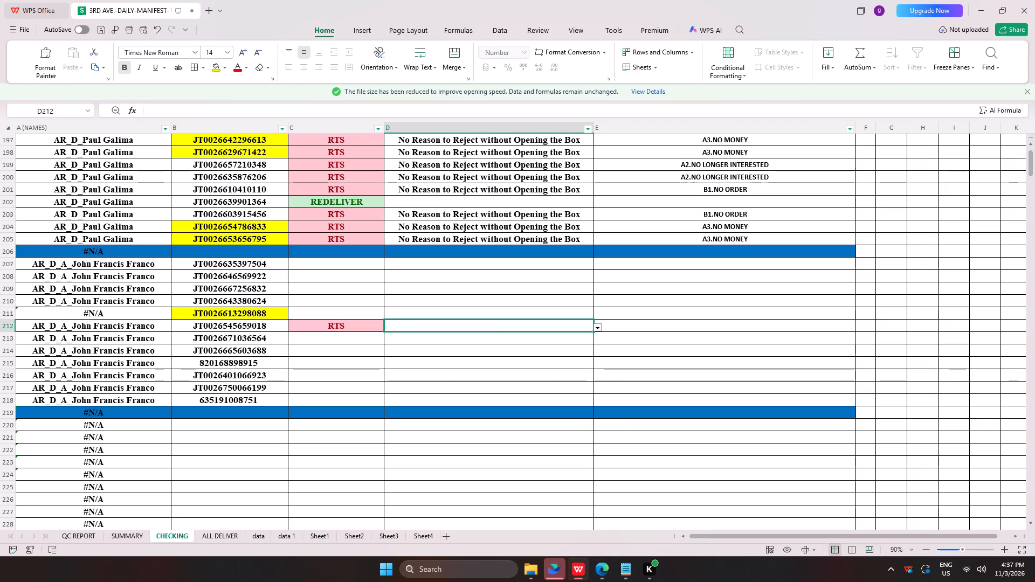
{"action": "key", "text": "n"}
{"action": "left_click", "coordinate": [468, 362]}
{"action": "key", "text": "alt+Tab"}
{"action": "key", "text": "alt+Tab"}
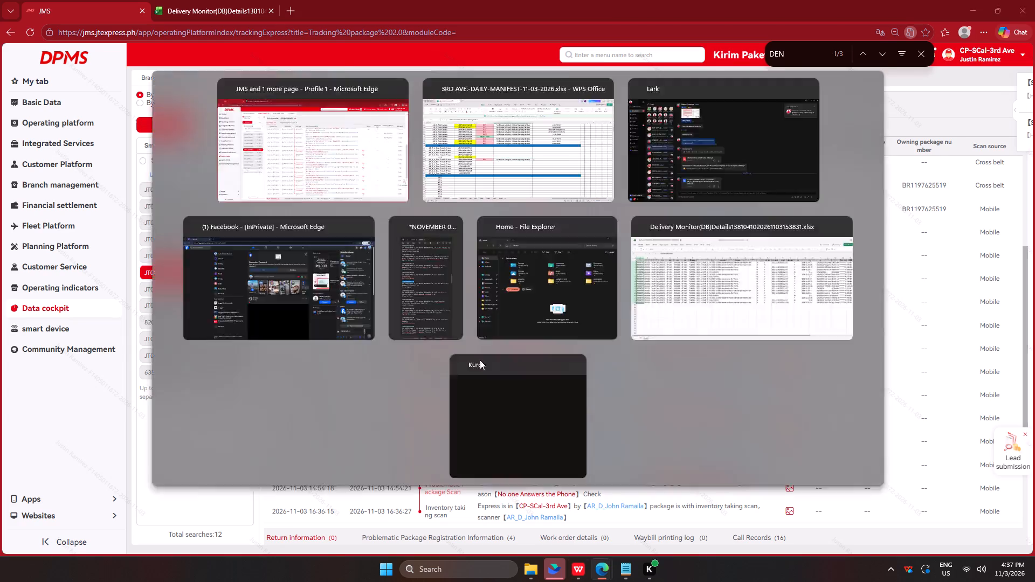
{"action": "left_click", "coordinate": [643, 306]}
Set row 212's reason to No one Answers the Phone or it is Turned Off, with D1.VALID 3 DELIVERY ATTEMPTS, THE CUSTOMER UNCONTACTED.
{"action": "left_click", "coordinate": [550, 329]}
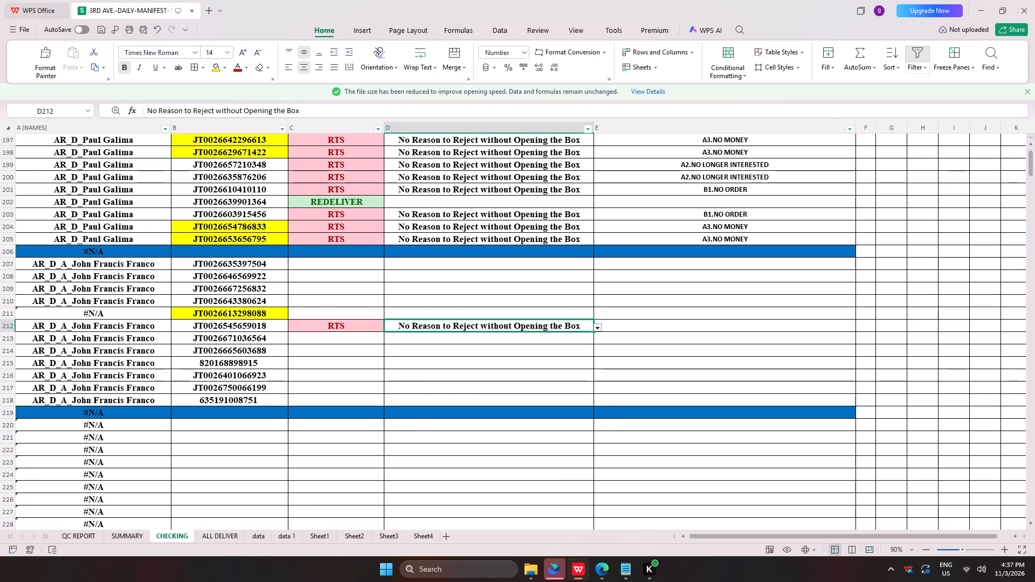
{"action": "key", "text": "n"}
{"action": "left_click", "coordinate": [509, 344]}
{"action": "left_click", "coordinate": [637, 324]}
{"action": "key", "text": "v"}
{"action": "key", "text": "a"}
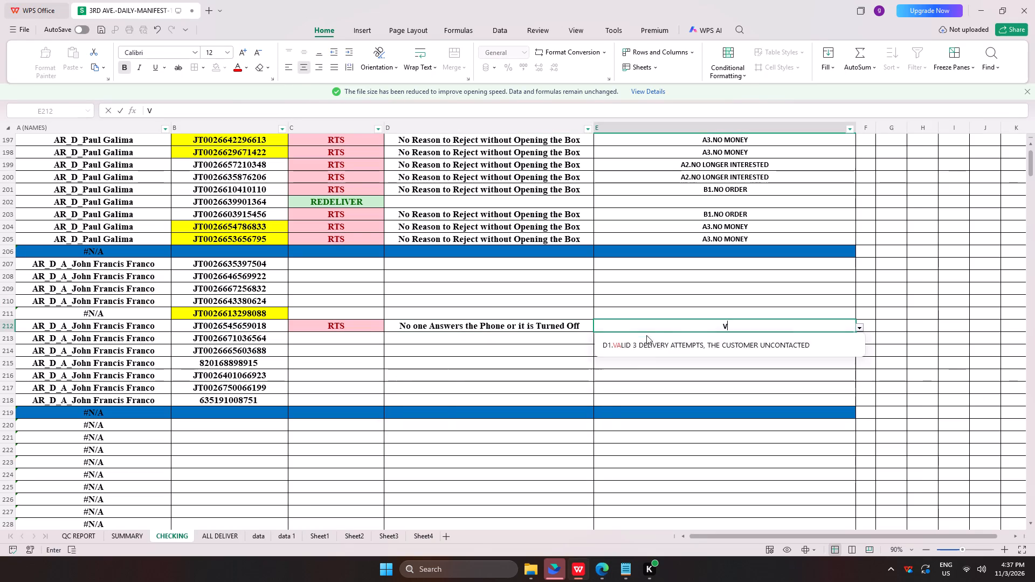
{"action": "left_click", "coordinate": [654, 347]}
{"action": "key", "text": "alt+Tab"}
{"action": "left_click", "coordinate": [164, 290]}
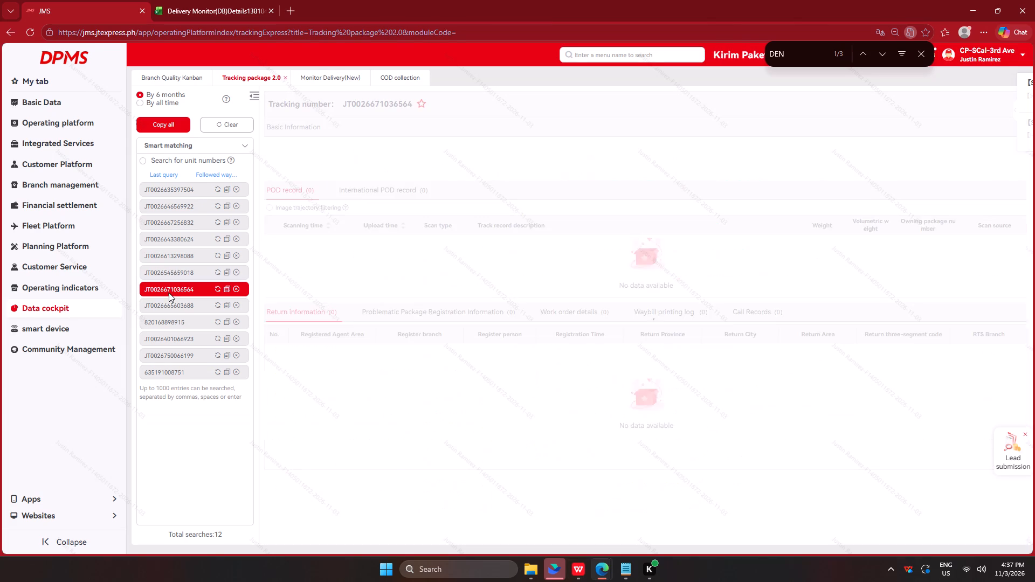
{"action": "left_click", "coordinate": [166, 308]}
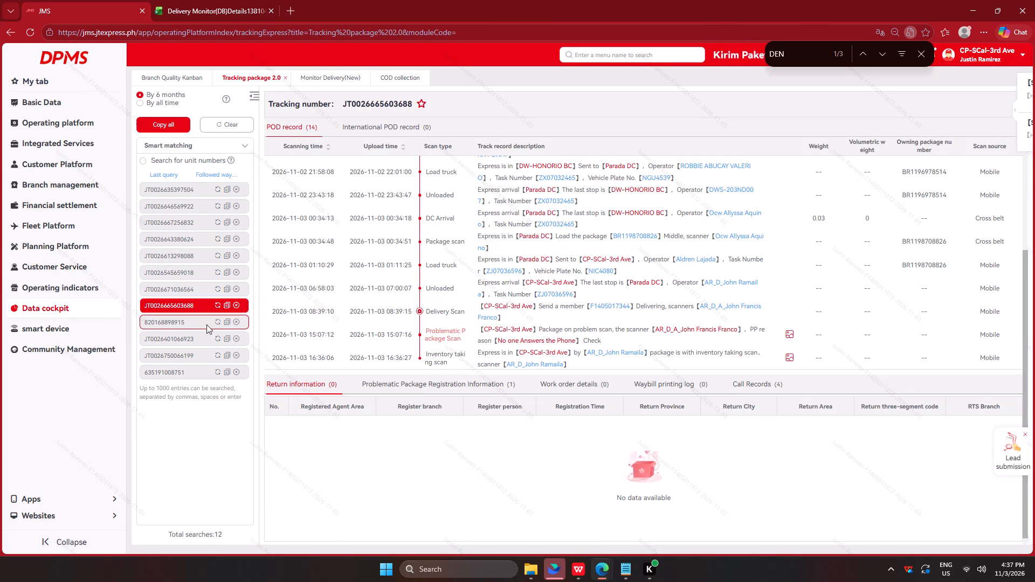
{"action": "left_click", "coordinate": [160, 323]}
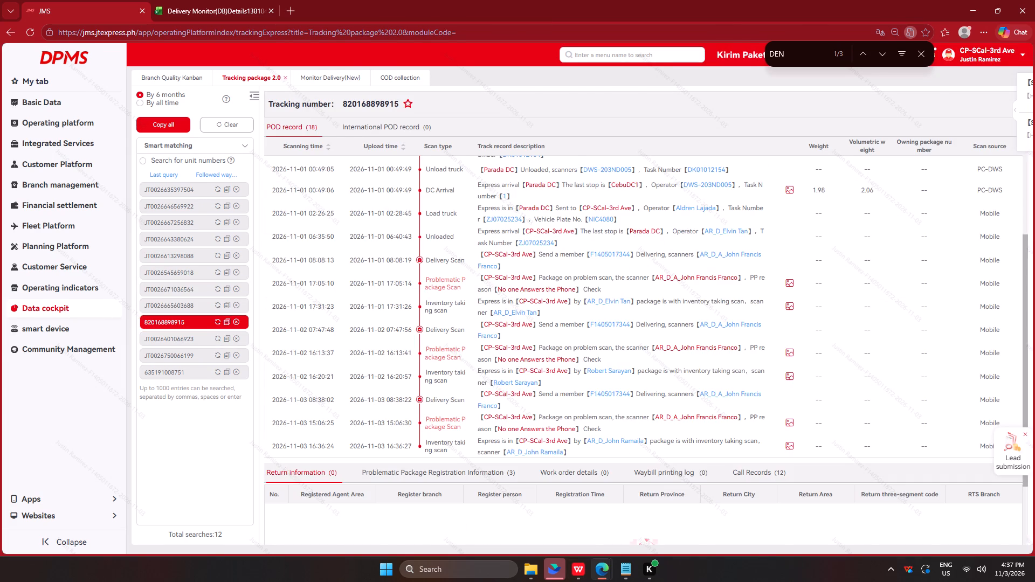
{"action": "key", "text": "alt+Tab"}
{"action": "left_click_drag", "start_coordinate": [333, 321], "coordinate": [612, 329]}
{"action": "key", "text": "ctrl+c"}
{"action": "key", "text": "alt+Tab"}
{"action": "key", "text": "alt+Tab"}
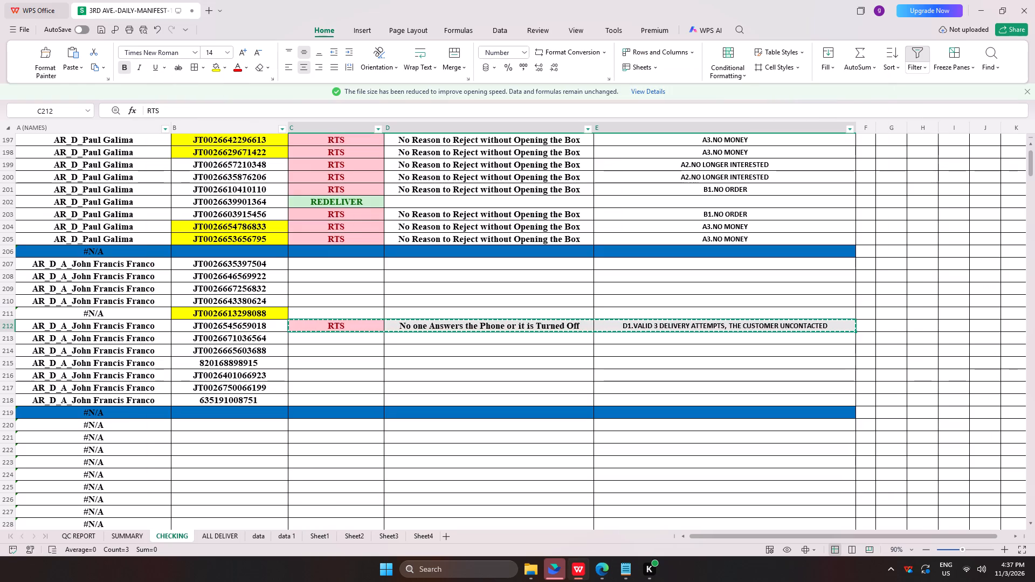
{"action": "left_click", "coordinate": [316, 361]}
{"action": "key", "text": "ctrl+v"}
{"action": "key", "text": "alt+Tab"}
{"action": "left_click", "coordinate": [183, 338]}
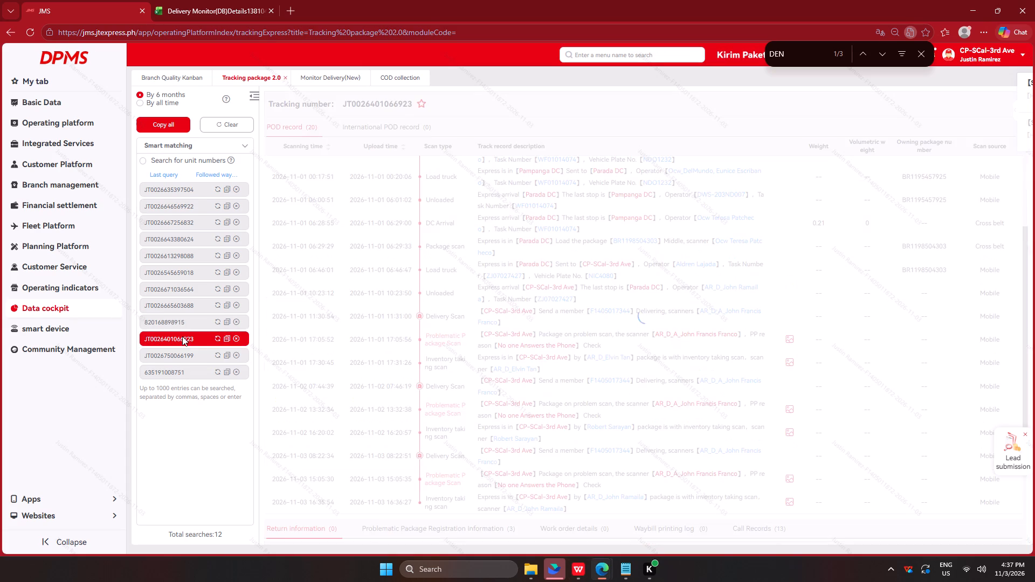
{"action": "key", "text": "alt+Tab"}
{"action": "left_click", "coordinate": [309, 375]}
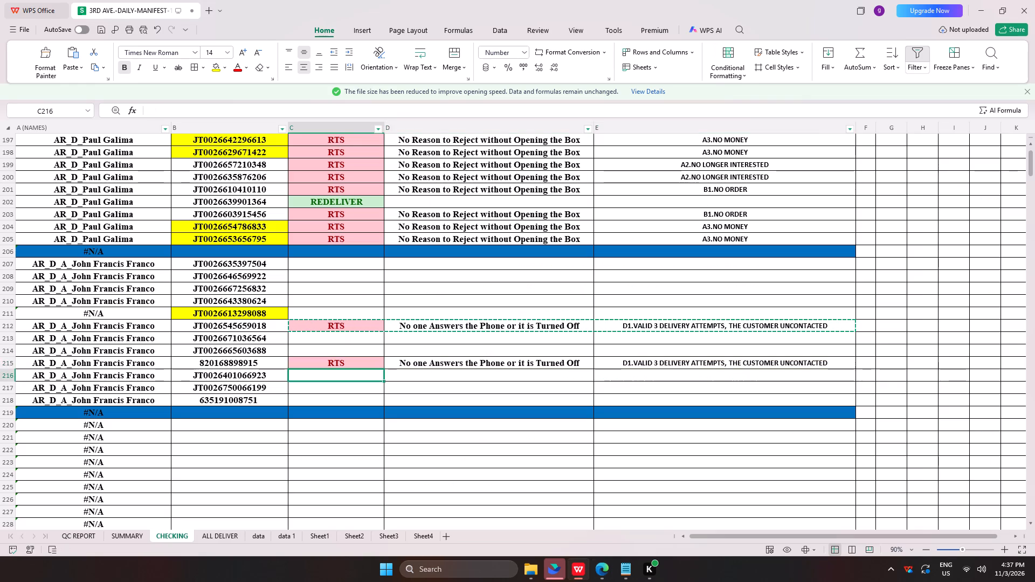
{"action": "key", "text": "ctrl+v"}
{"action": "key", "text": "alt+Tab"}
{"action": "left_click", "coordinate": [153, 349]}
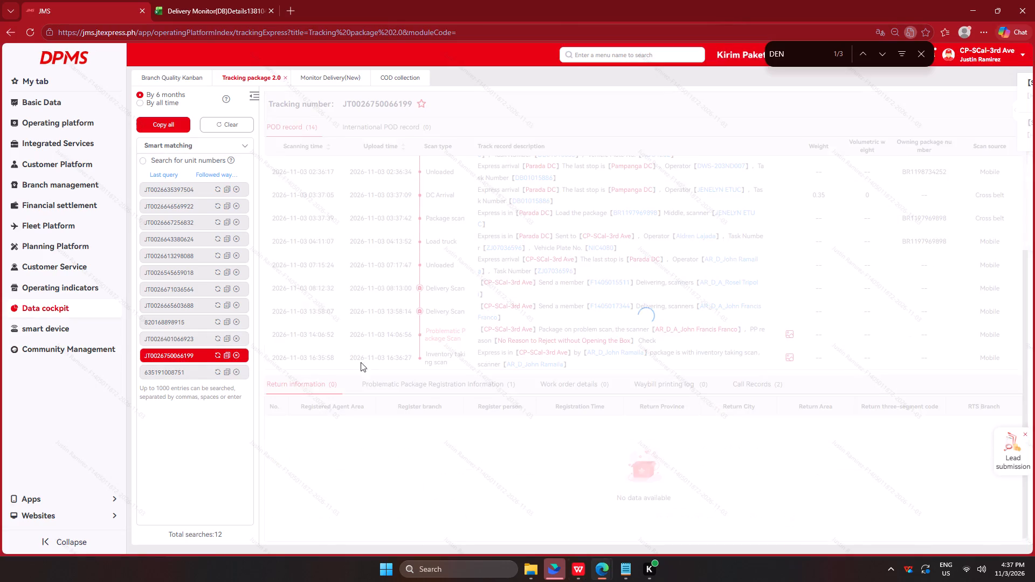
{"action": "left_click", "coordinate": [788, 335]}
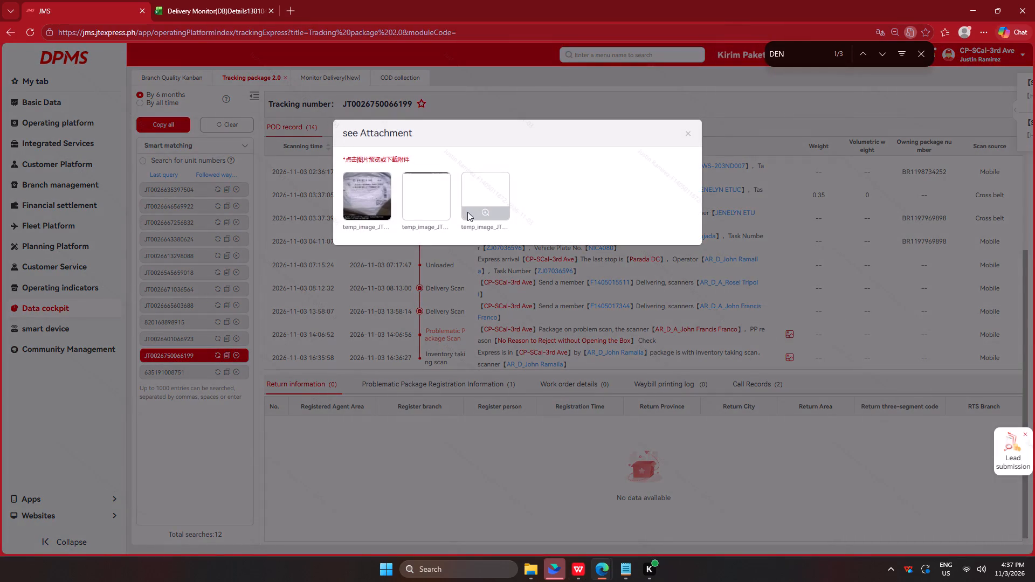
{"action": "left_click", "coordinate": [483, 210]}
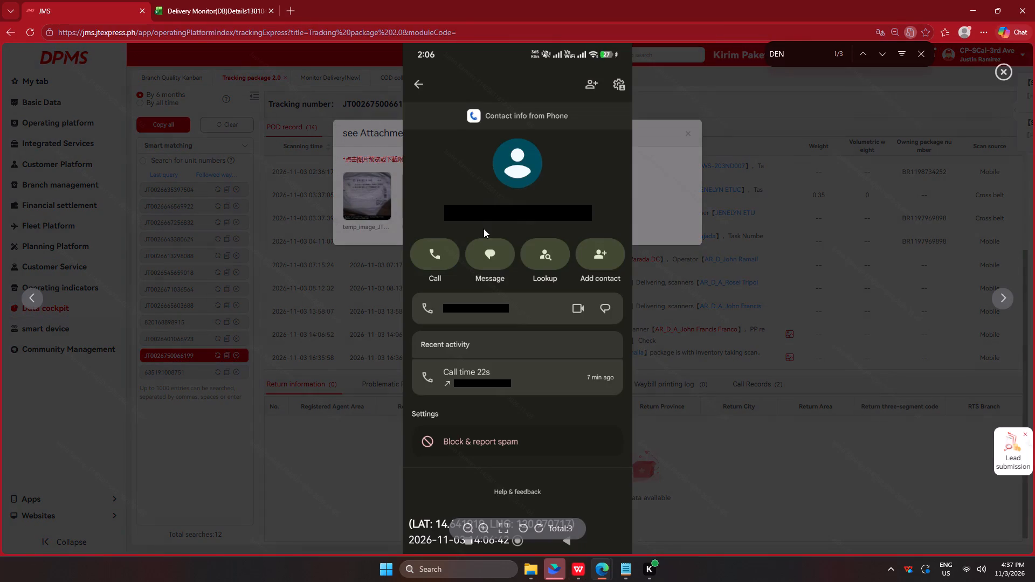
{"action": "double_click", "coordinate": [217, 449]}
{"action": "key", "text": "alt+Tab"}
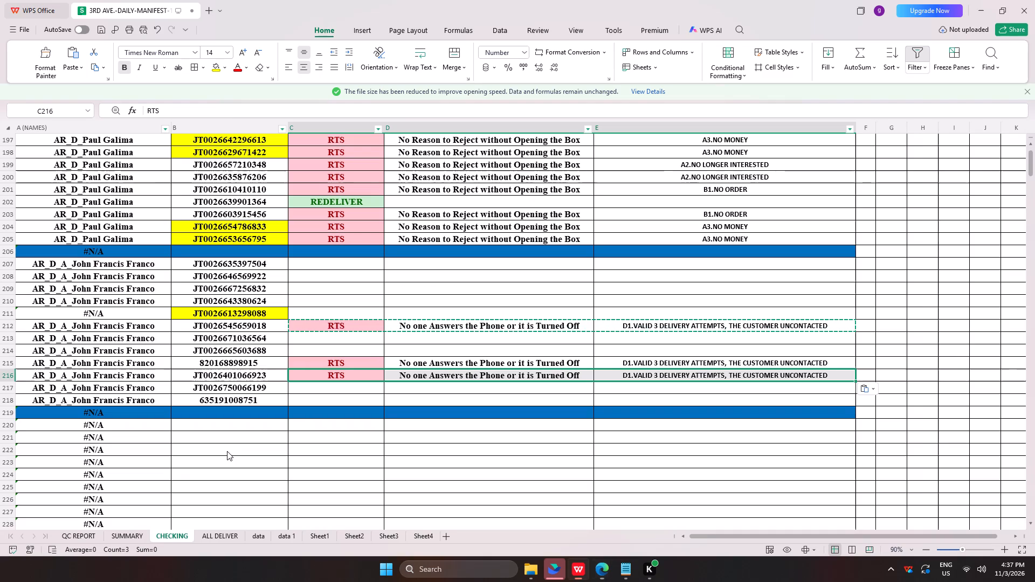
{"action": "left_click_drag", "start_coordinate": [365, 232], "coordinate": [402, 234]}
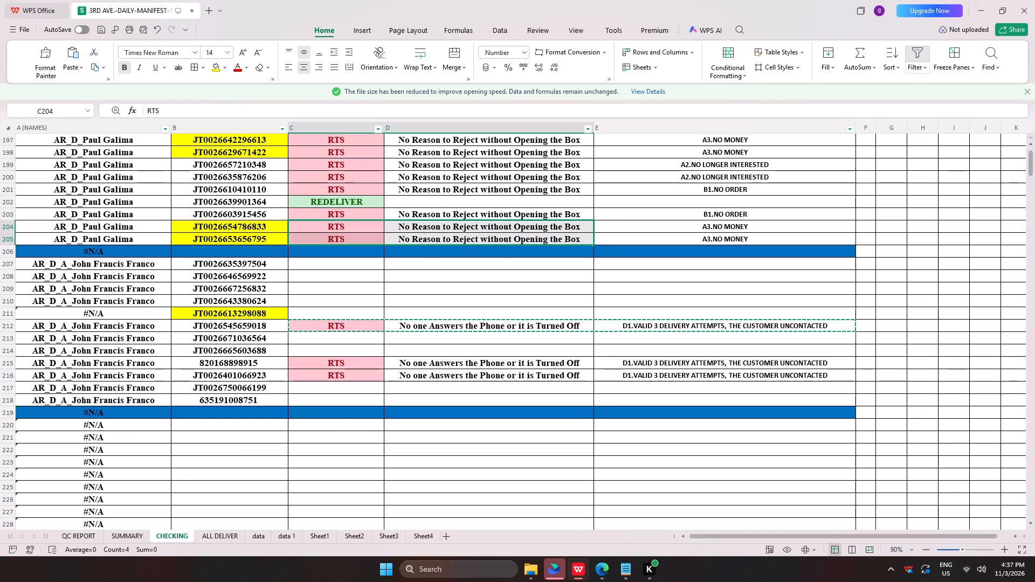
{"action": "left_click", "coordinate": [375, 242]}
{"action": "left_click_drag", "start_coordinate": [375, 242], "coordinate": [422, 240]}
{"action": "key", "text": "ctrl+c"}
{"action": "key", "text": "alt+Tab"}
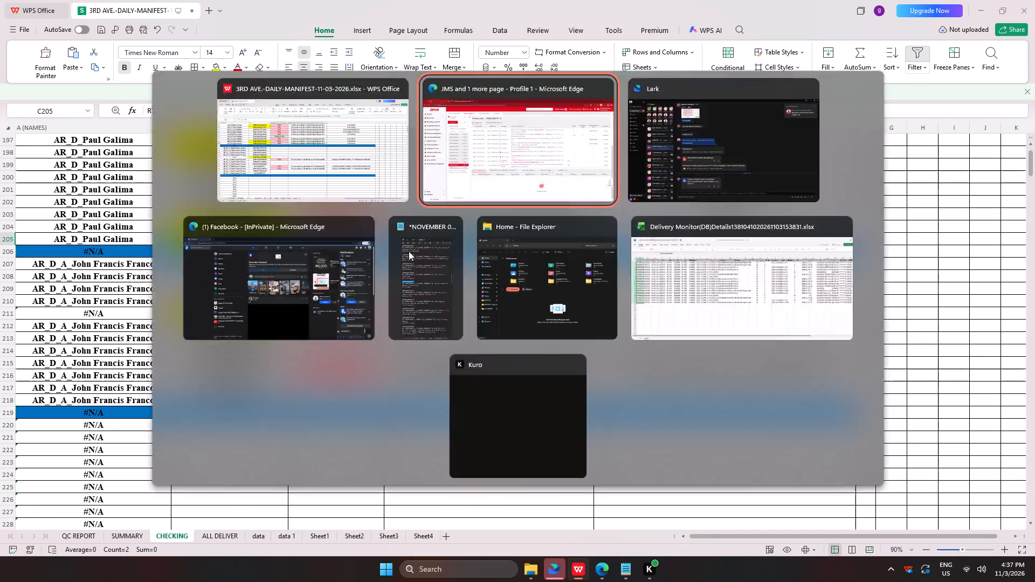
{"action": "key", "text": "alt+Tab"}
{"action": "left_click", "coordinate": [295, 387]}
{"action": "key", "text": "ctrl+v"}
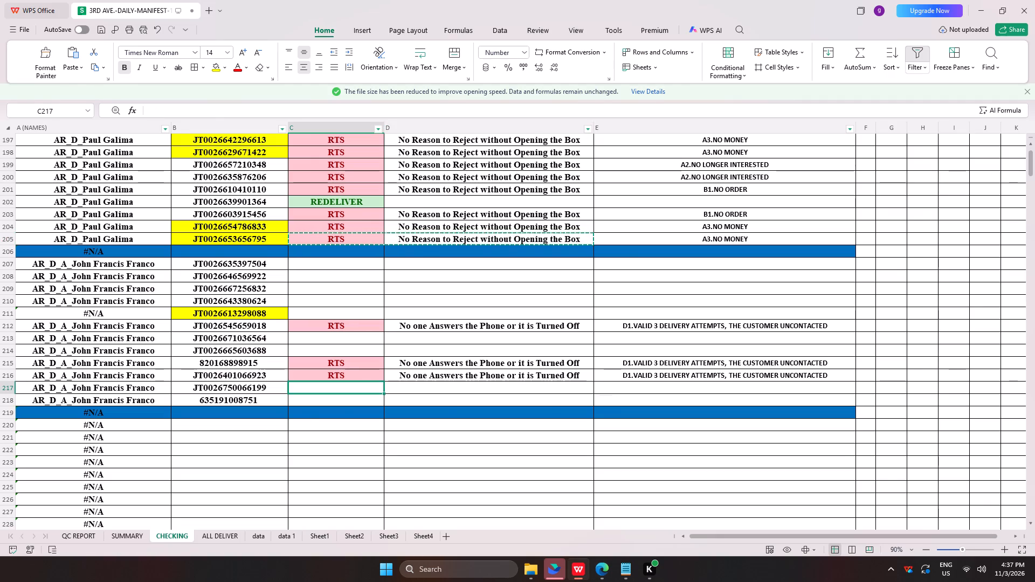
{"action": "key", "text": "alt+Tab"}
{"action": "left_click", "coordinate": [169, 373]}
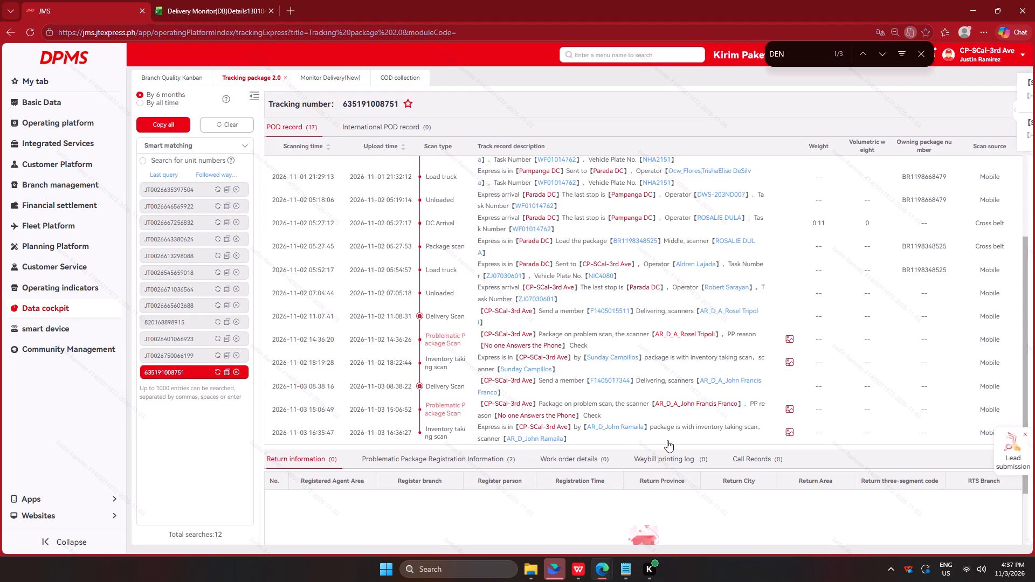
{"action": "key", "text": "alt+Tab"}
{"action": "left_click", "coordinate": [433, 244]}
{"action": "left_click", "coordinate": [435, 301]}
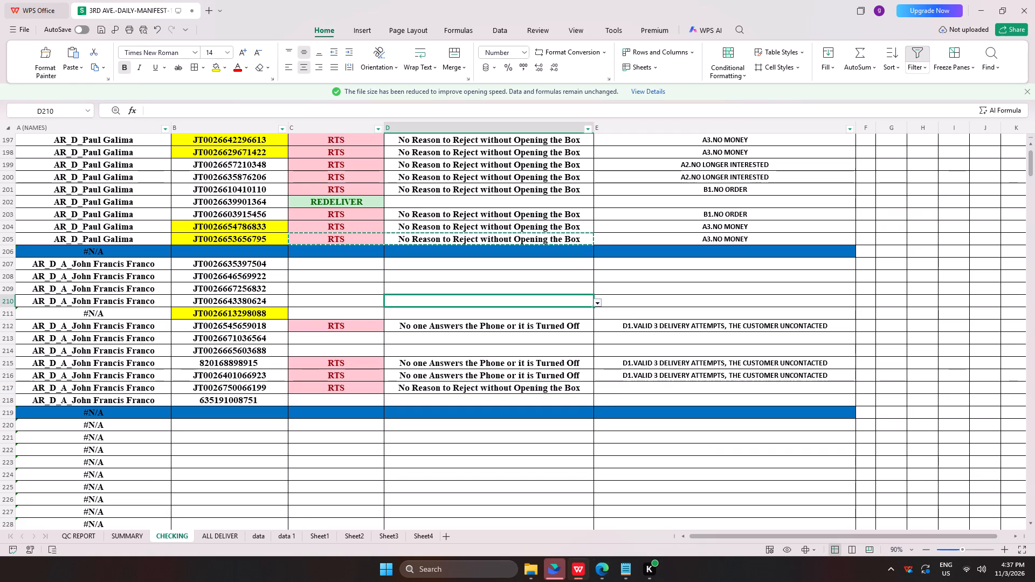
{"action": "left_click", "coordinate": [344, 202]}
{"action": "key", "text": "ctrl+c"}
{"action": "left_click_drag", "start_coordinate": [321, 262], "coordinate": [321, 265], "text": "ctrl"}
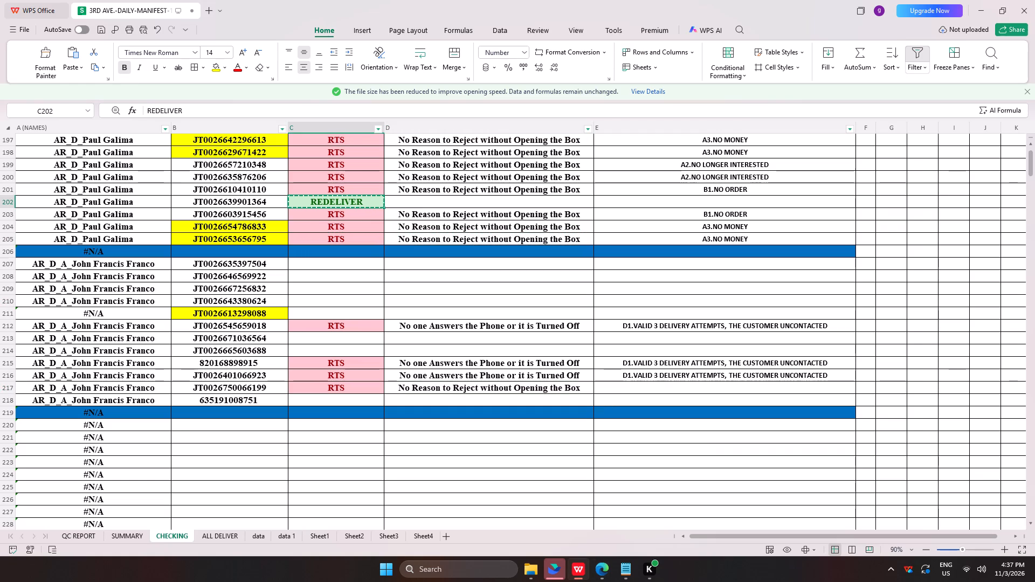
{"action": "left_click_drag", "start_coordinate": [321, 265], "coordinate": [317, 300], "text": "ctrl"}
{"action": "left_click_drag", "start_coordinate": [314, 337], "coordinate": [314, 347], "text": "ctrl"}
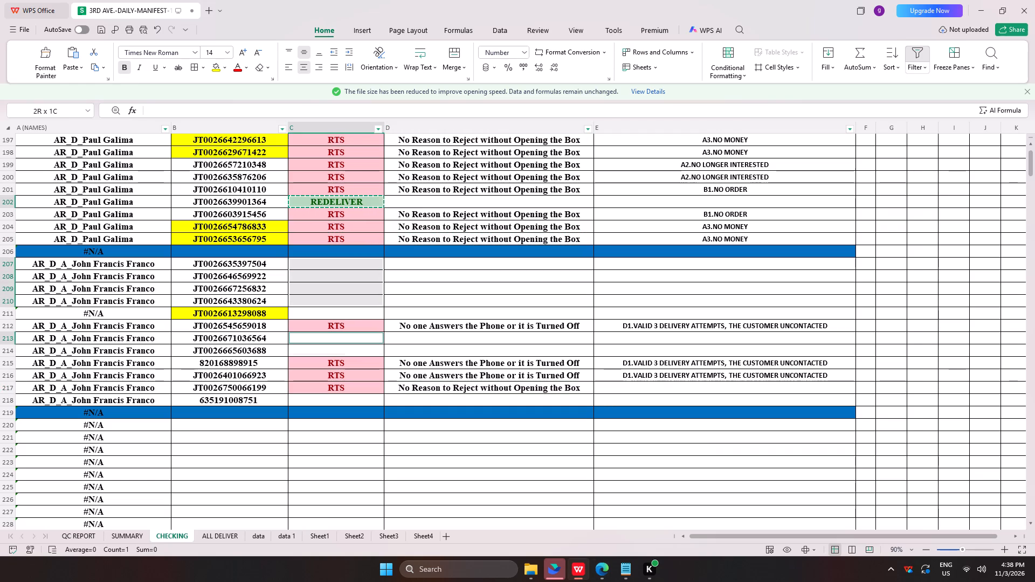
{"action": "left_click_drag", "start_coordinate": [314, 347], "coordinate": [315, 348], "text": "ctrl"}
{"action": "left_click", "coordinate": [324, 400], "text": "ctrl"}
{"action": "key", "text": "ctrl+v"}
{"action": "left_click", "coordinate": [440, 294]}
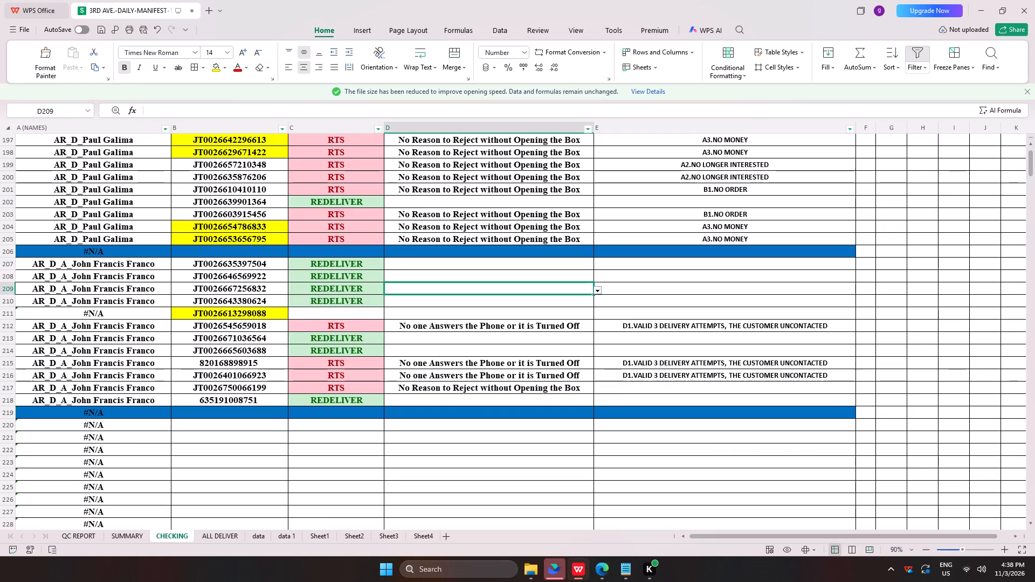
{"action": "key", "text": "ctrl+s"}
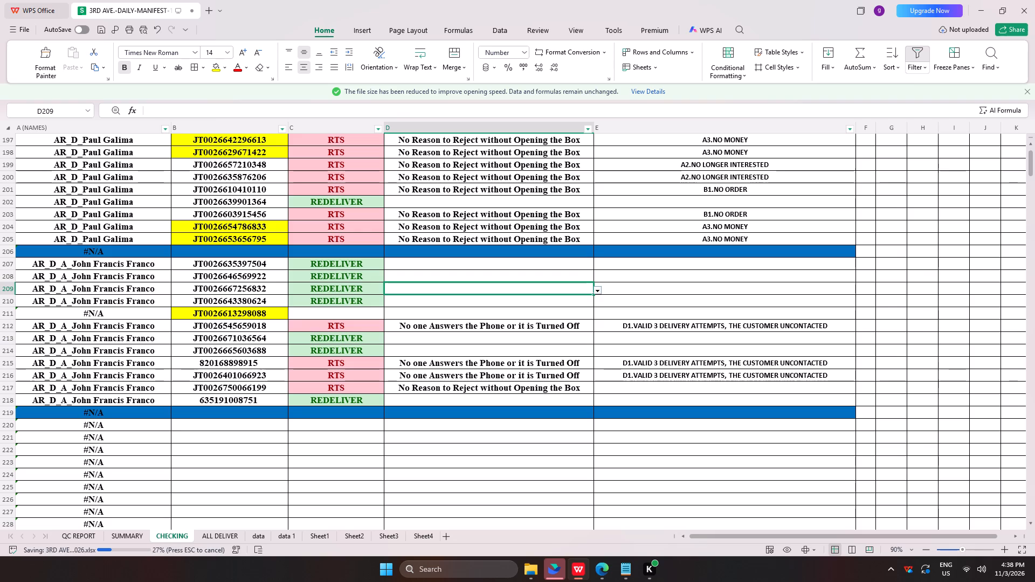
{"action": "left_click", "coordinate": [622, 357]}
{"action": "left_click", "coordinate": [684, 290]}
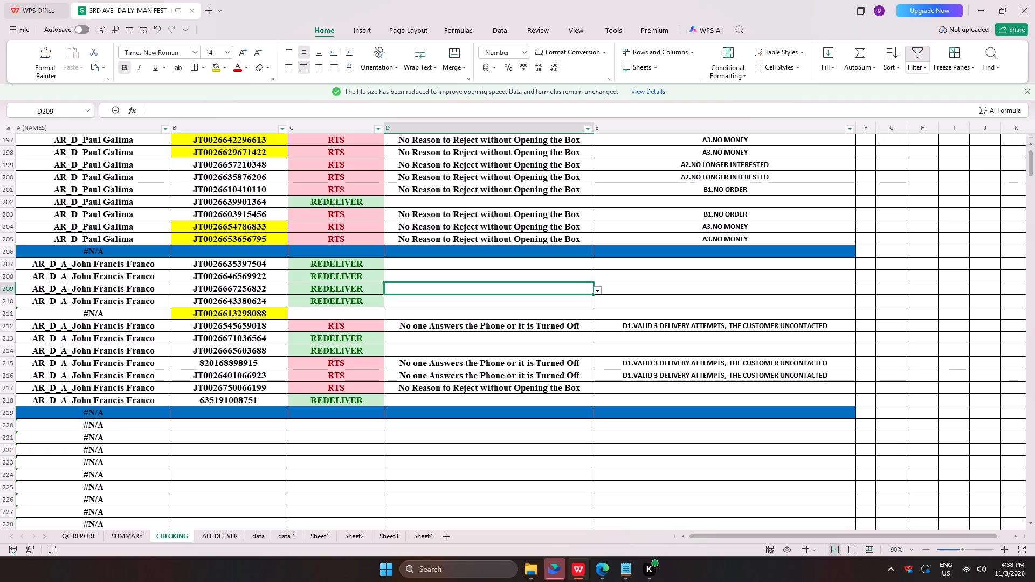
Set row 217's coded reason to A2.NO LONGER INTERESTED and save the workbook.
{"action": "left_click", "coordinate": [616, 389]}
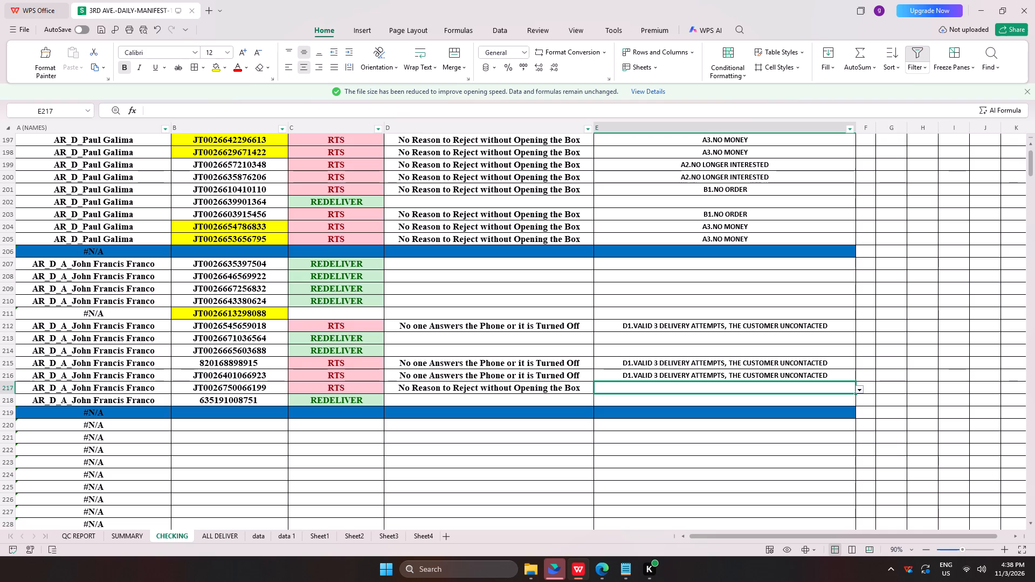
{"action": "type", "text": "NO LO"}
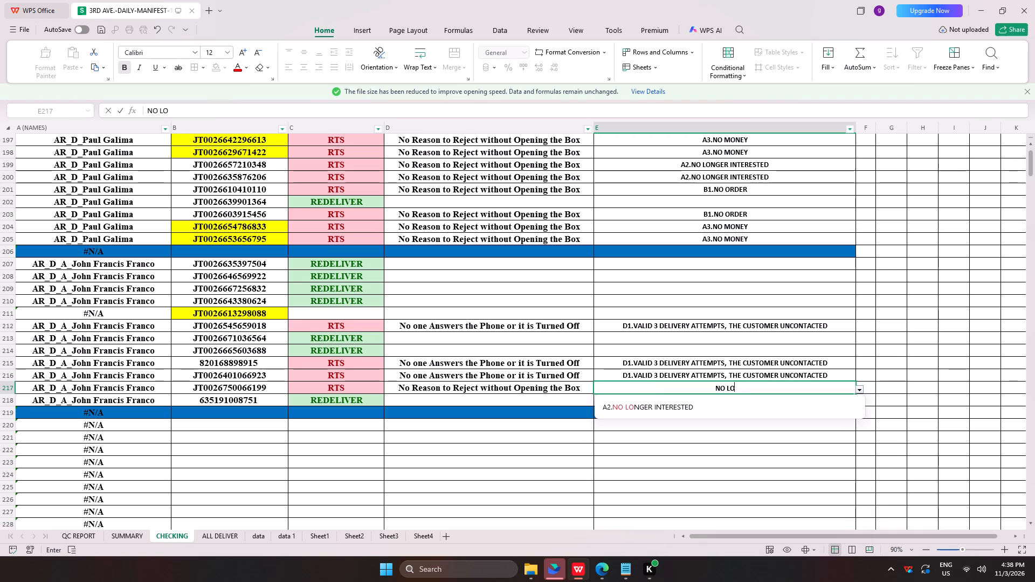
{"action": "left_click", "coordinate": [669, 401]}
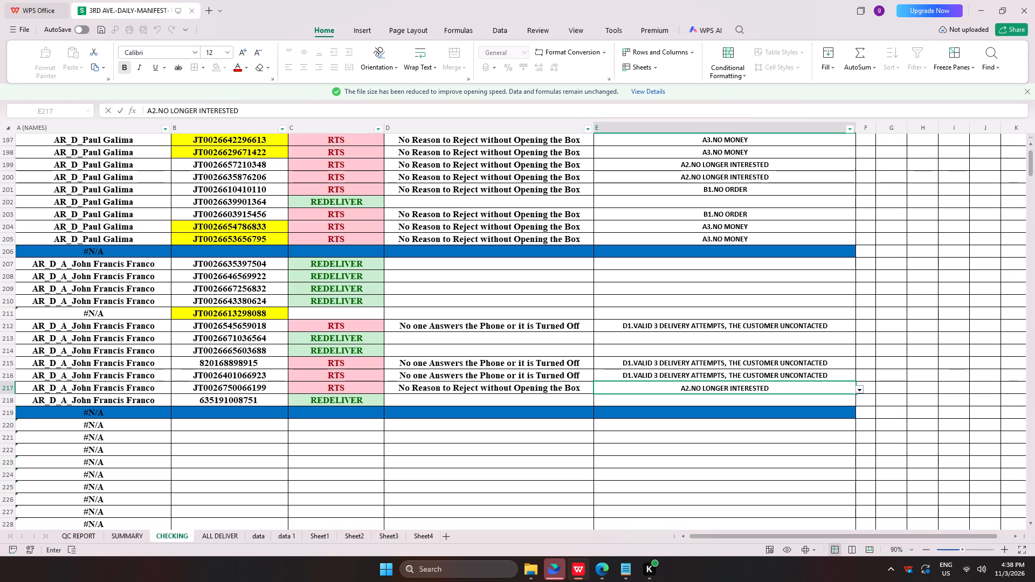
{"action": "left_click", "coordinate": [268, 374]}
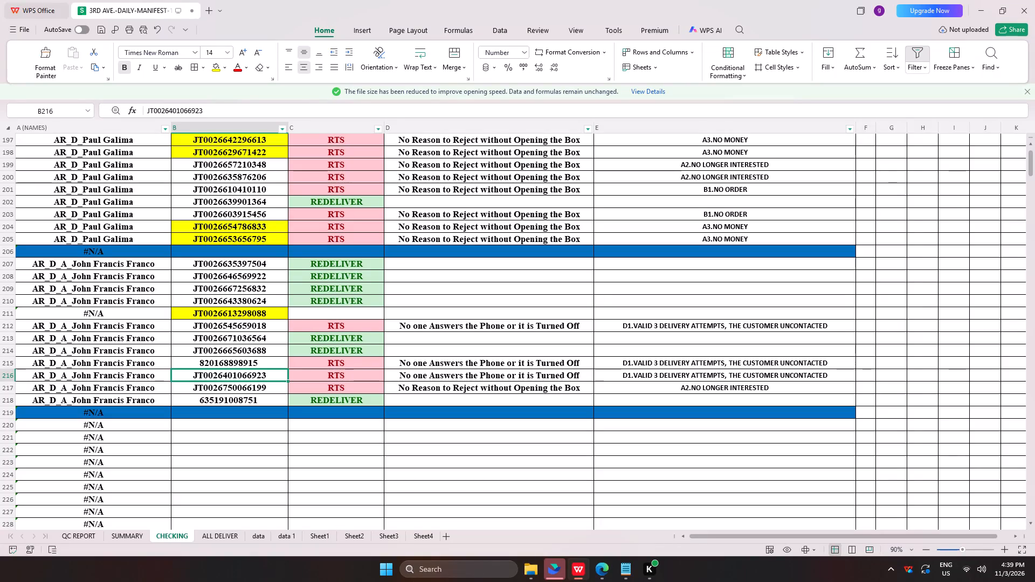
{"action": "left_click", "coordinate": [505, 278]}
{"action": "key", "text": "ctrl+s"}
Find MARVIN in the JMS Monitor Delivery courier summary and open that courier's Total Unsigned parcel details.
{"action": "key", "text": "alt+Tab"}
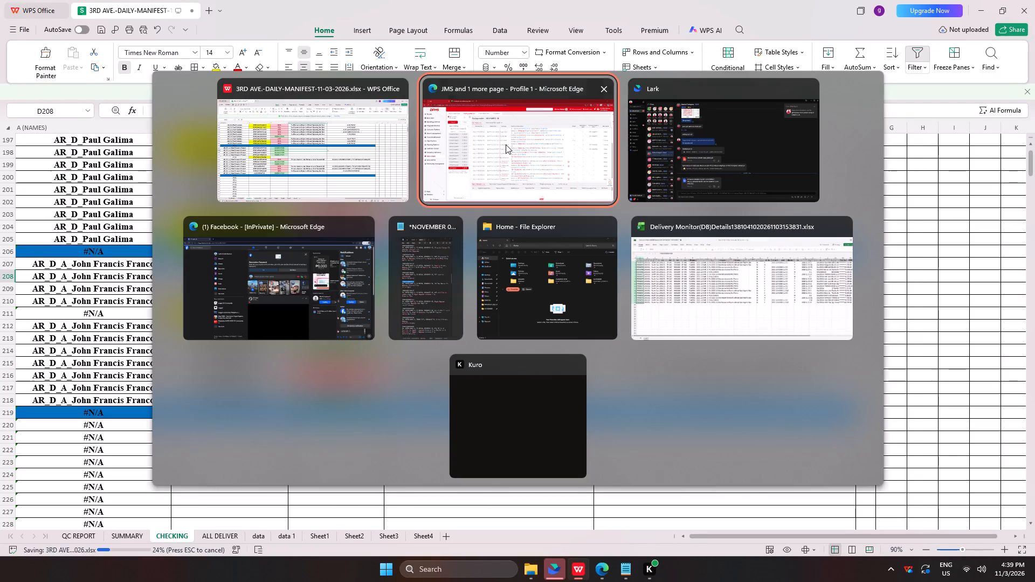
{"action": "left_click", "coordinate": [534, 141], "text": "alt"}
{"action": "left_click", "coordinate": [332, 76]}
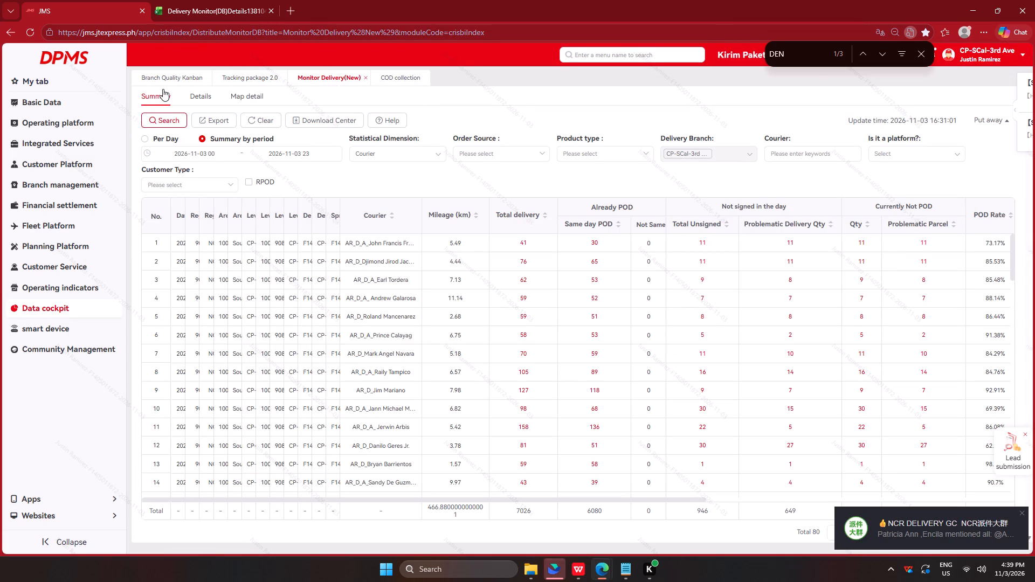
{"action": "left_click", "coordinate": [792, 52]}
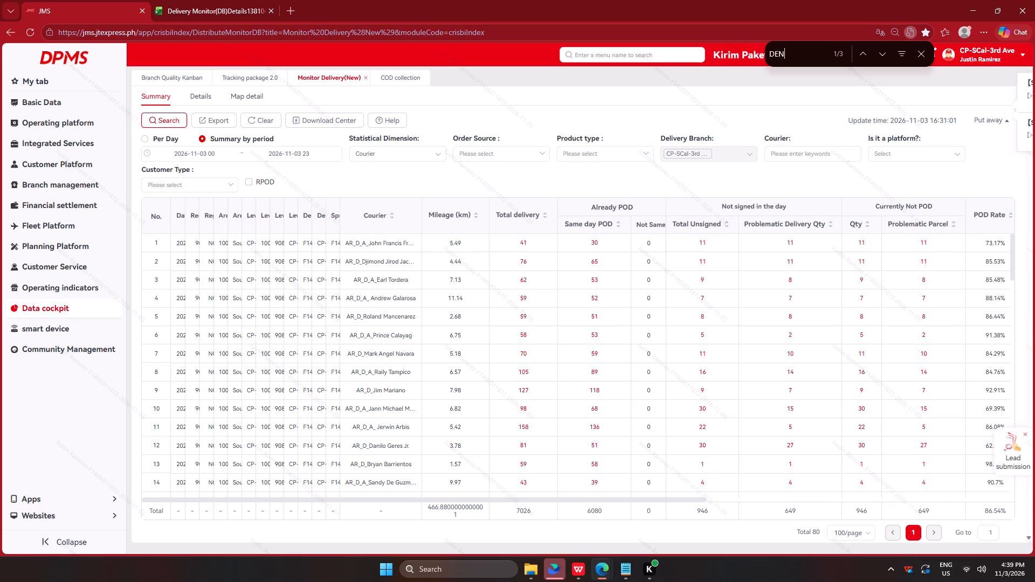
{"action": "key", "text": "BackSpace"}
{"action": "key", "text": "BackSpace"}
{"action": "key", "text": "BackSpace"}
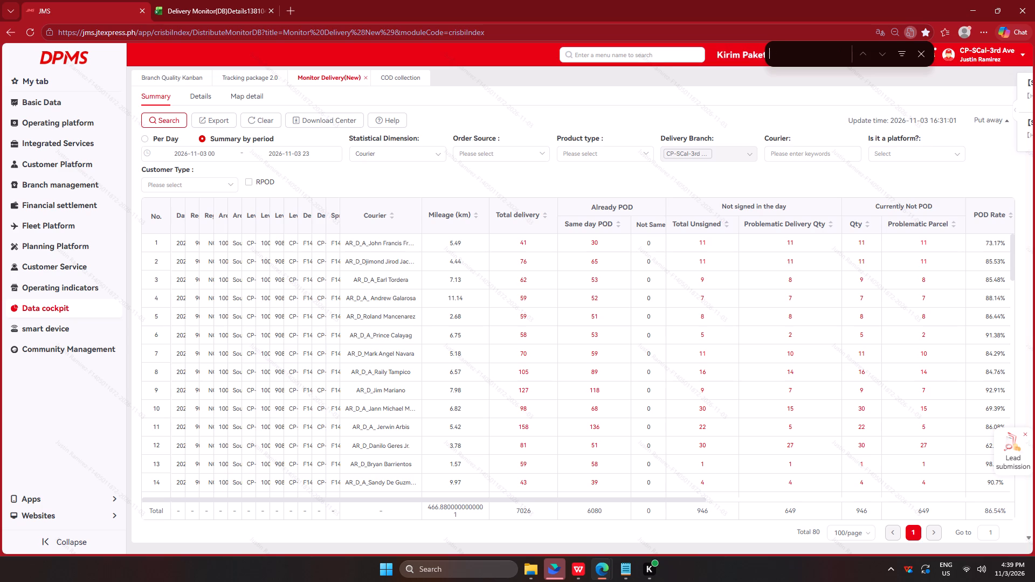
{"action": "type", "text": "MARVIN"}
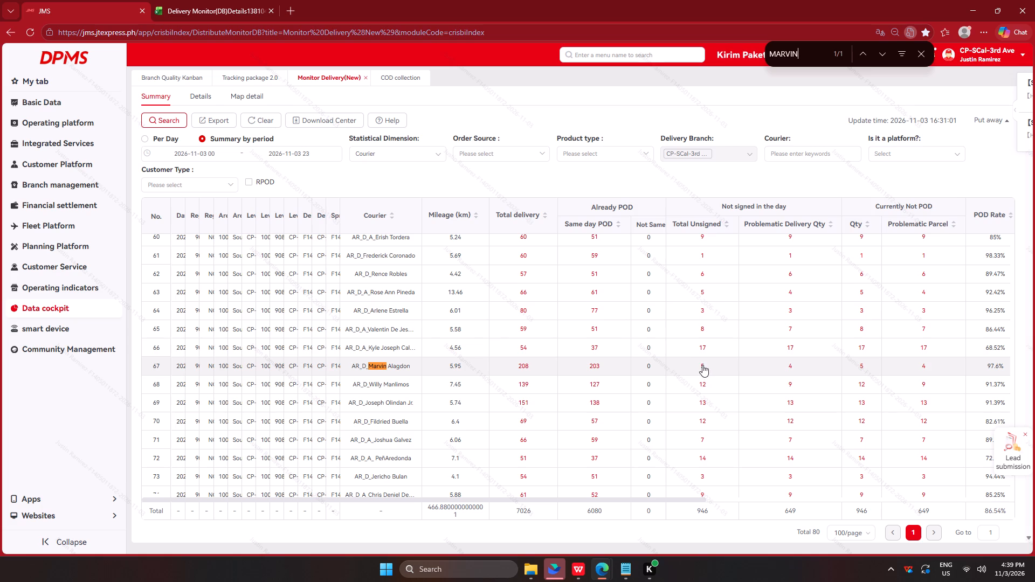
{"action": "left_click", "coordinate": [701, 364]}
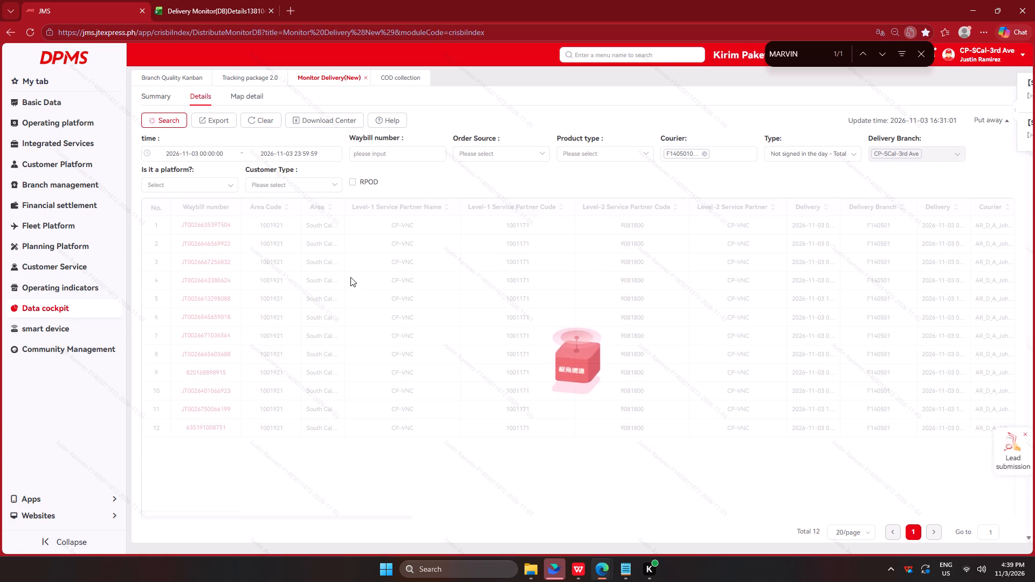
Extract the text of Marvin's five unsigned waybill numbers and load them into Tracking package 2.0 in place of the previous list.
{"action": "key", "text": "shift+super+t"}
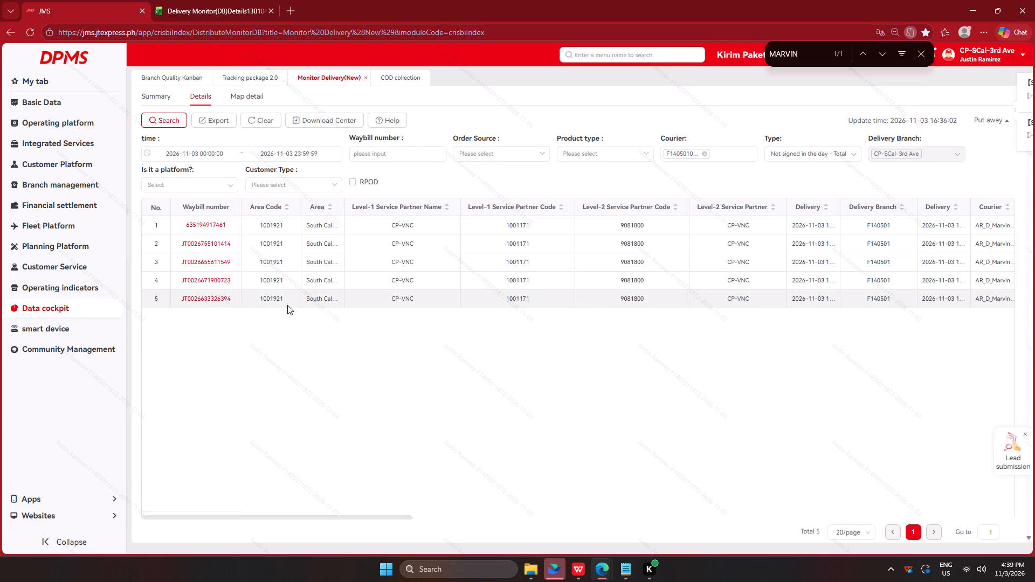
{"action": "left_click_drag", "start_coordinate": [173, 217], "coordinate": [239, 323]}
{"action": "left_click", "coordinate": [257, 79]}
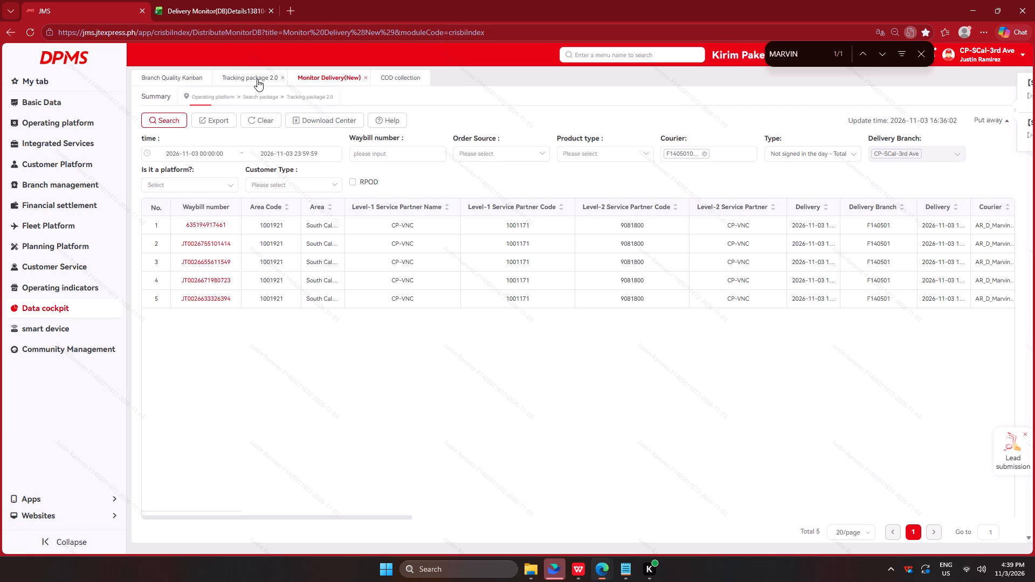
{"action": "left_click", "coordinate": [229, 123]}
{"action": "left_click", "coordinate": [219, 299]}
{"action": "key", "text": "ctrl+v"}
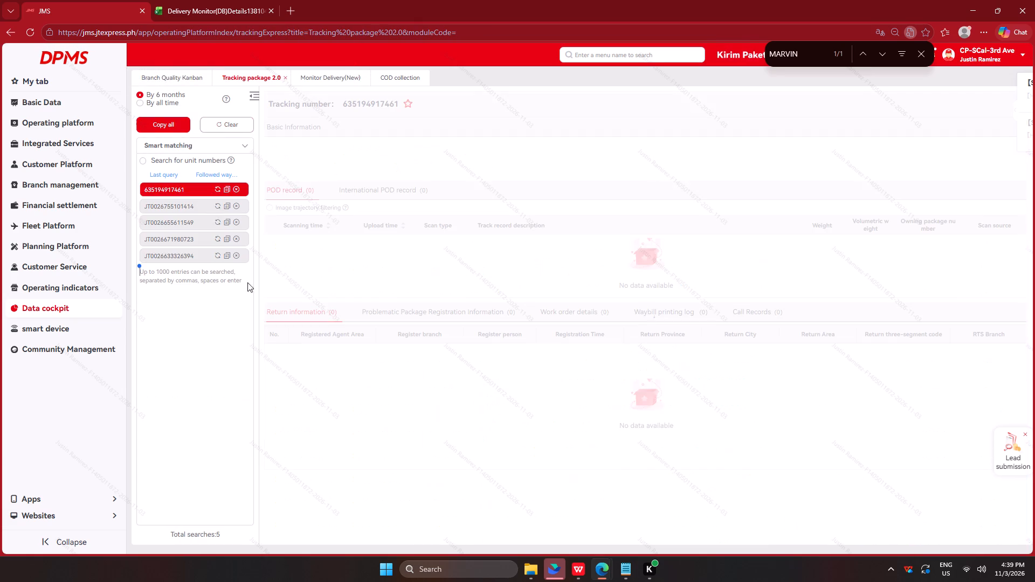
Copy all five loaded waybill numbers from JMS and paste them into CHECKING starting at B220.
{"action": "left_click", "coordinate": [155, 117]}
{"action": "key", "text": "alt+Tab"}
{"action": "left_click", "coordinate": [523, 153], "text": "alt"}
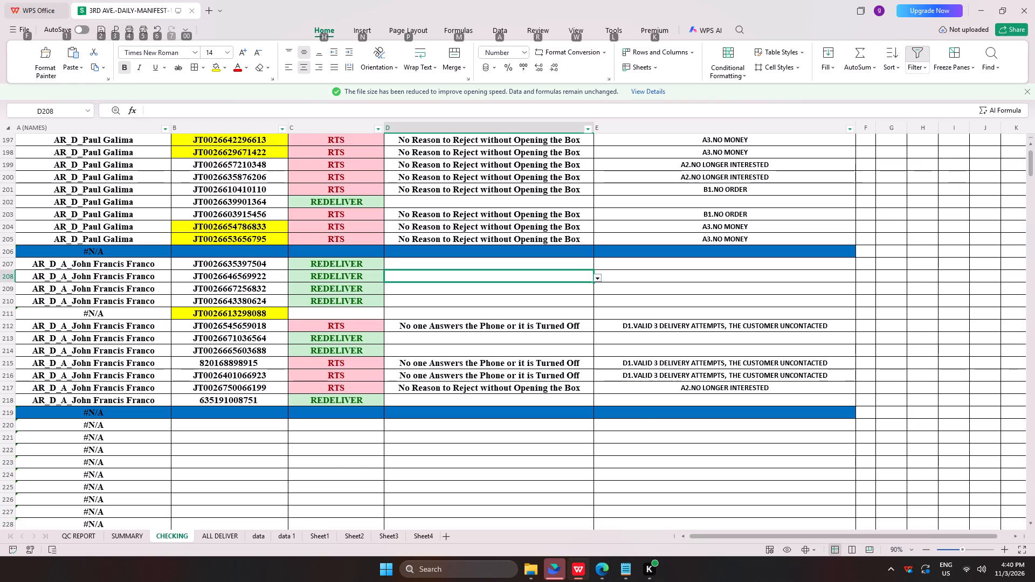
{"action": "left_click", "coordinate": [227, 426]}
{"action": "key", "text": "ctrl+v"}
{"action": "scroll", "coordinate": [224, 377], "scroll_direction": "down", "scroll_amount": 5}
{"action": "key", "text": "alt+Tab"}
{"action": "scroll", "coordinate": [527, 312], "scroll_direction": "down", "scroll_amount": 3}
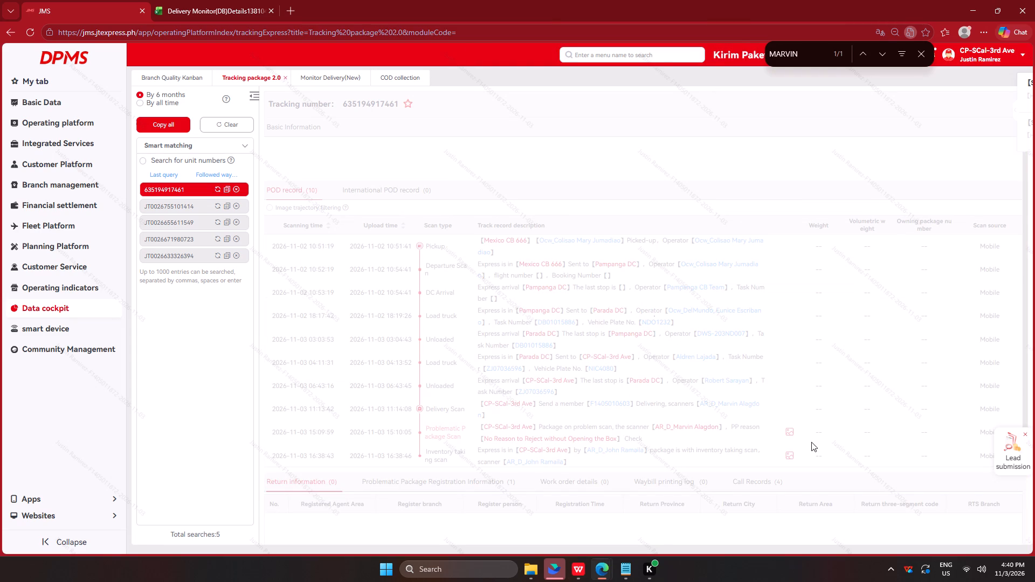
{"action": "left_click", "coordinate": [793, 432]}
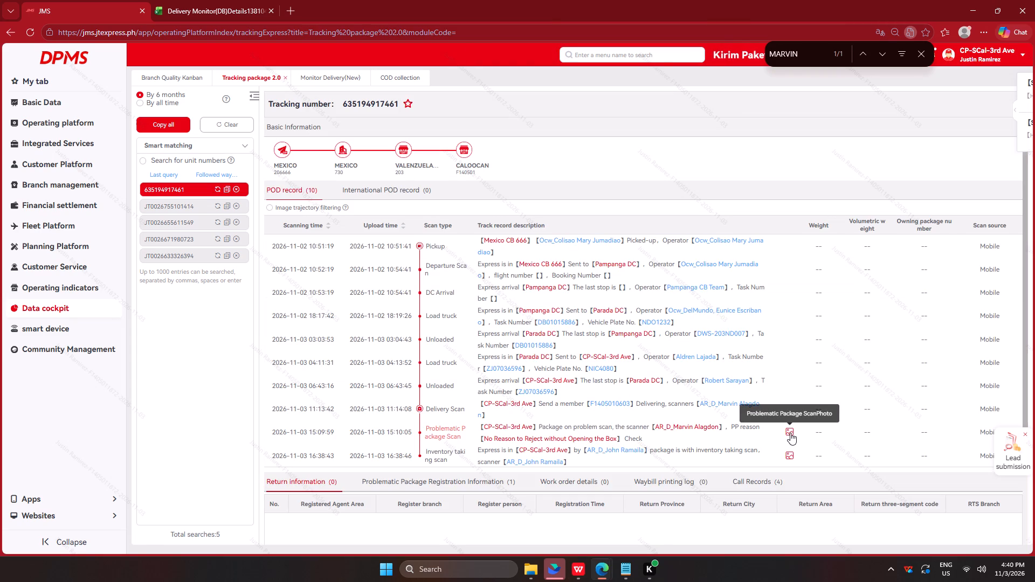
{"action": "left_click", "coordinate": [789, 434]}
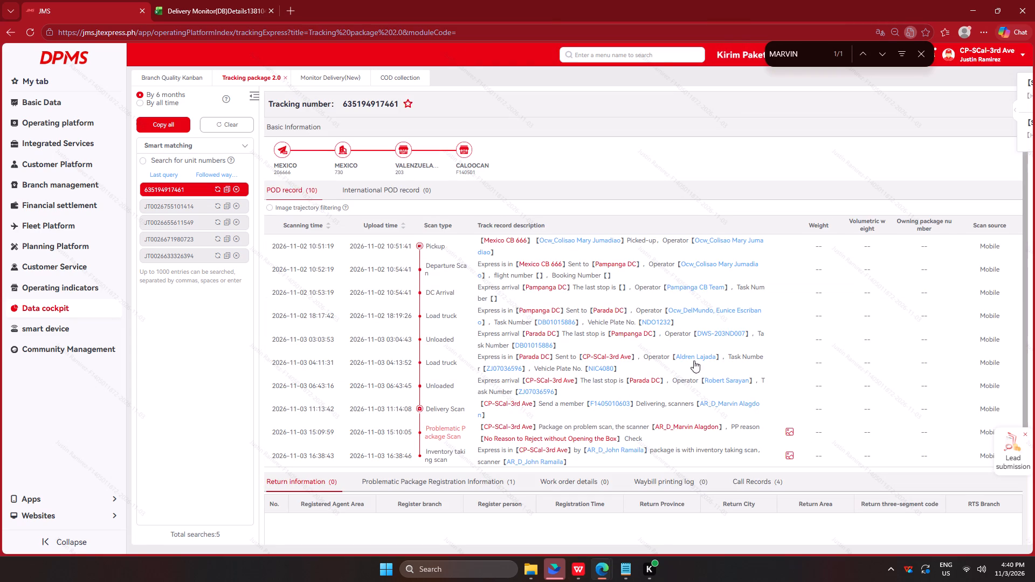
{"action": "left_click", "coordinate": [789, 430]}
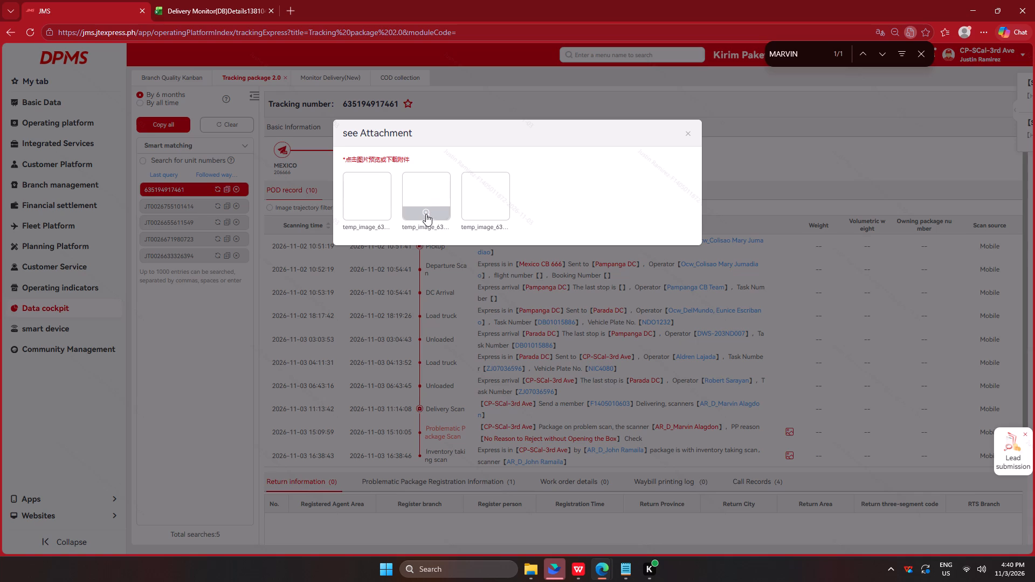
{"action": "left_click", "coordinate": [209, 363]}
{"action": "left_click", "coordinate": [180, 207]}
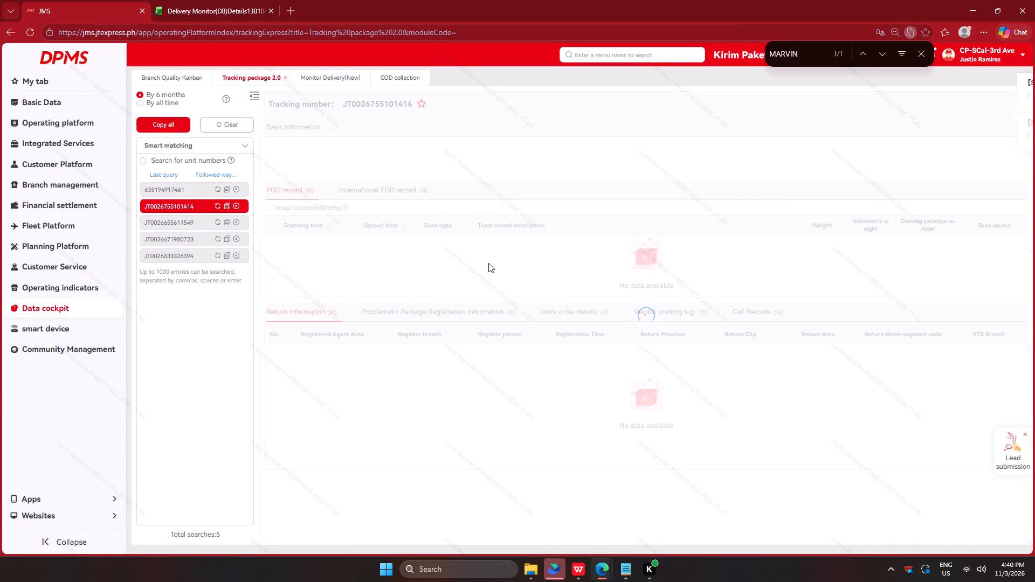
{"action": "left_click", "coordinate": [175, 193]}
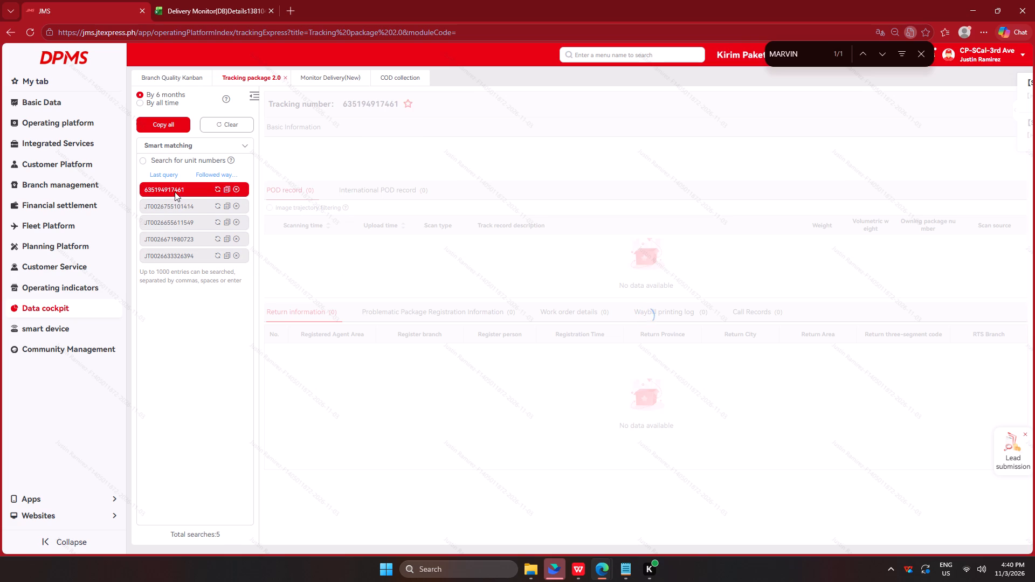
{"action": "scroll", "coordinate": [637, 321], "scroll_direction": "down", "scroll_amount": 8}
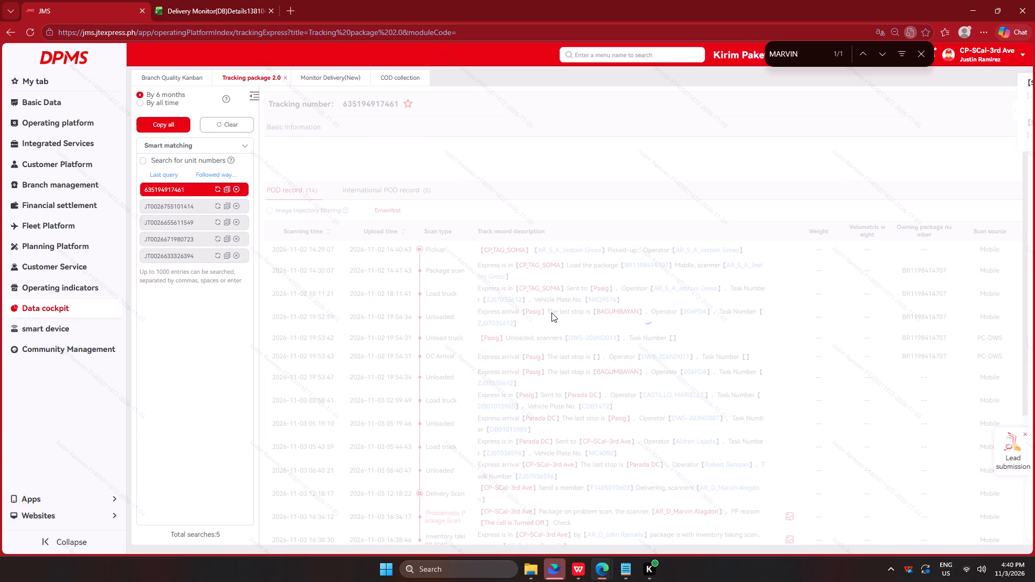
{"action": "scroll", "coordinate": [551, 310], "scroll_direction": "down", "scroll_amount": 12}
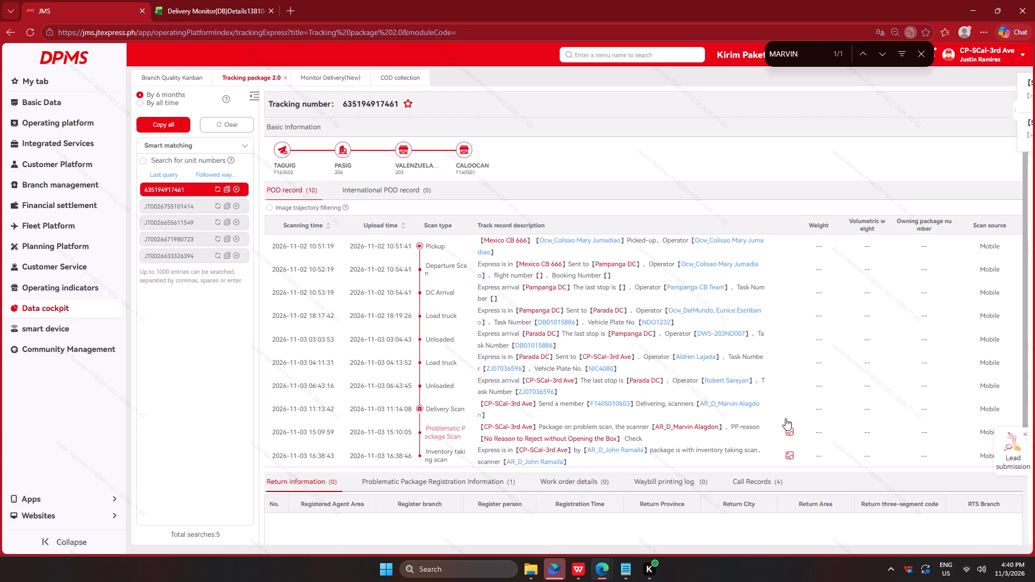
{"action": "left_click", "coordinate": [789, 433]}
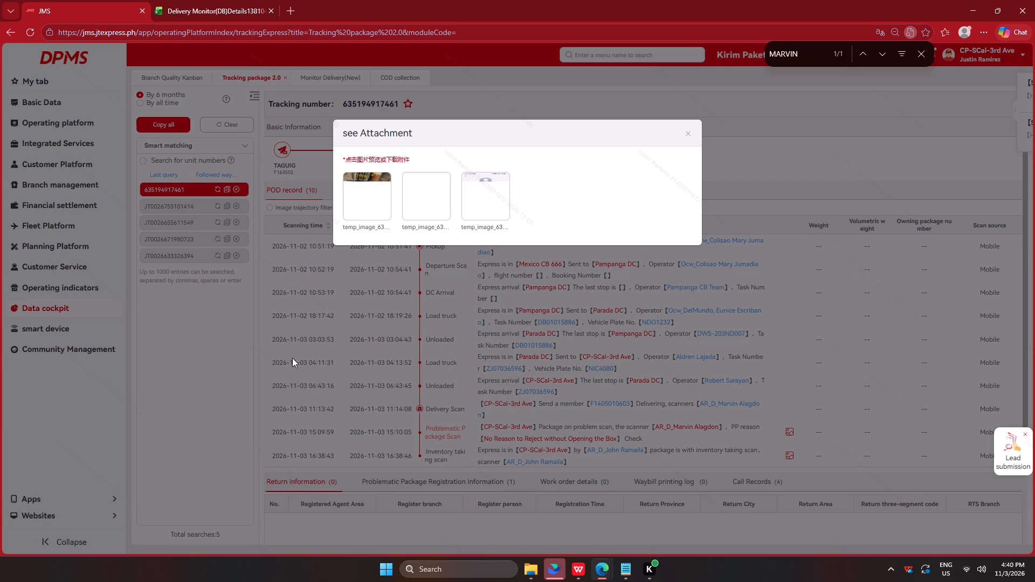
{"action": "left_click", "coordinate": [427, 213]}
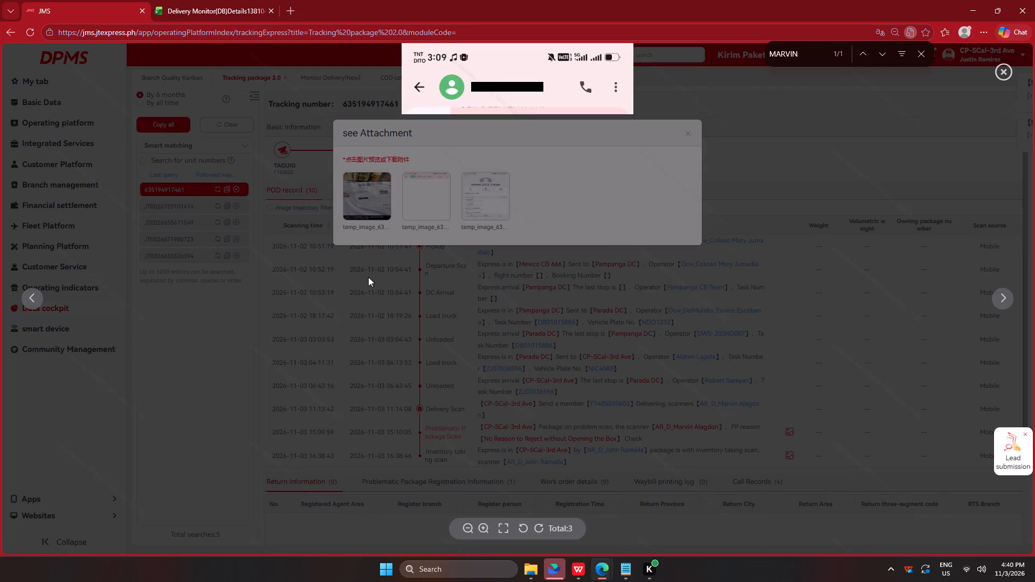
{"action": "left_click", "coordinate": [227, 344]}
{"action": "left_click", "coordinate": [485, 216]}
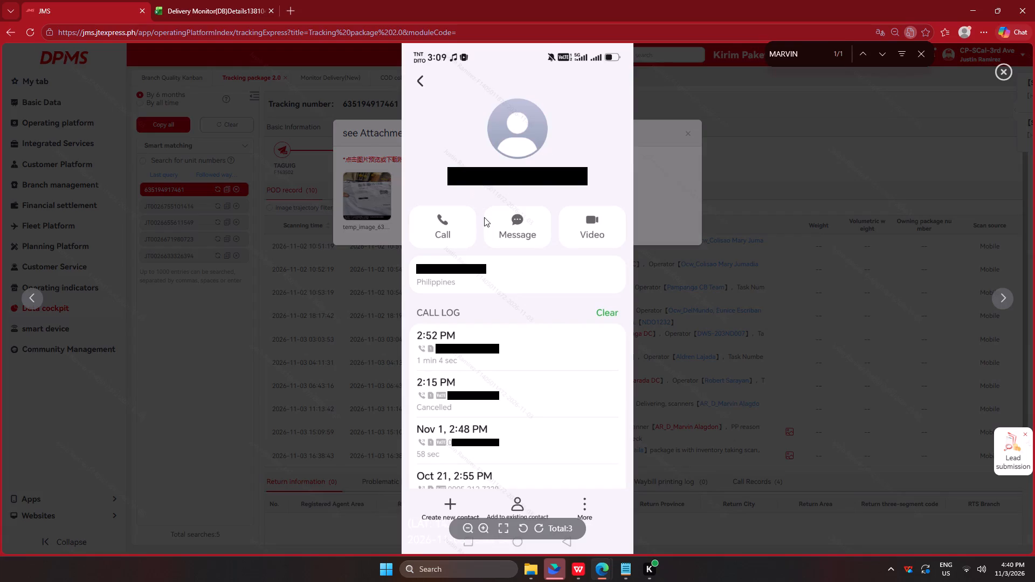
{"action": "double_click", "coordinate": [181, 362]}
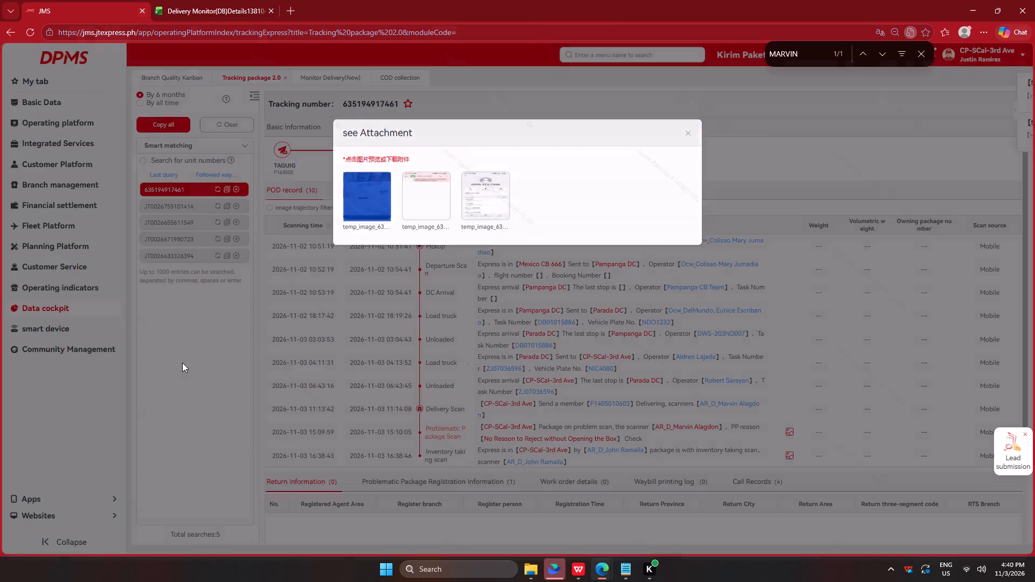
{"action": "key", "text": "alt+Tab"}
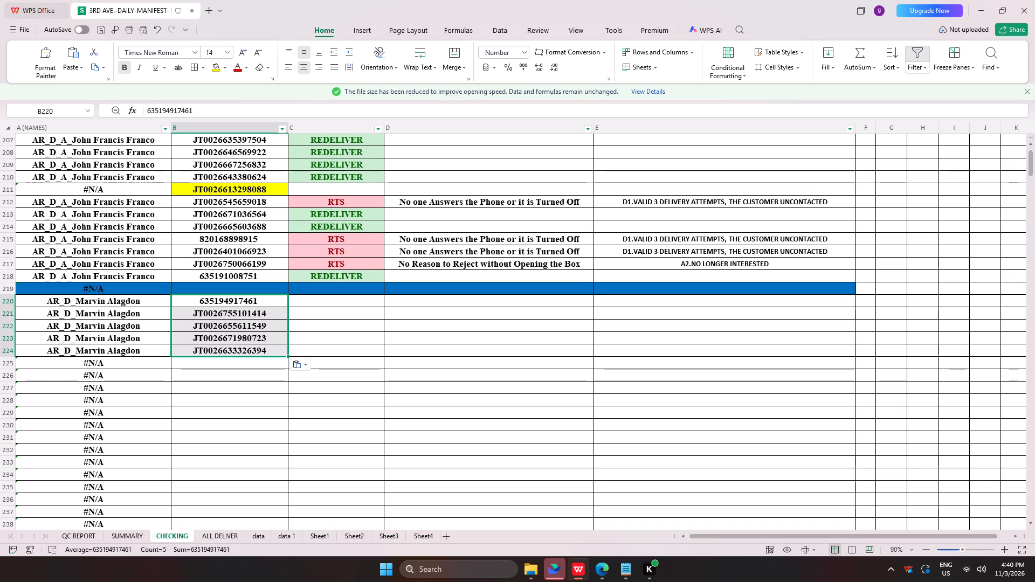
{"action": "left_click_drag", "start_coordinate": [367, 264], "coordinate": [402, 261]}
{"action": "key", "text": "ctrl+c"}
{"action": "left_click", "coordinate": [318, 297]}
{"action": "key", "text": "ctrl+v"}
{"action": "key", "text": "alt+Tab"}
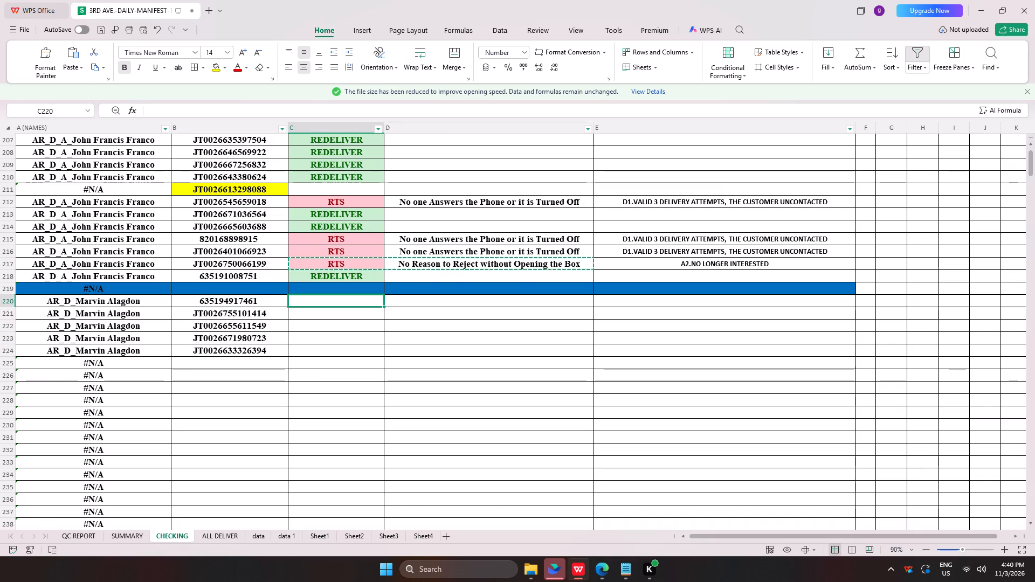
{"action": "key", "text": "alt+Tab"}
{"action": "key", "text": "alt+Tab"}
{"action": "left_click", "coordinate": [162, 203]}
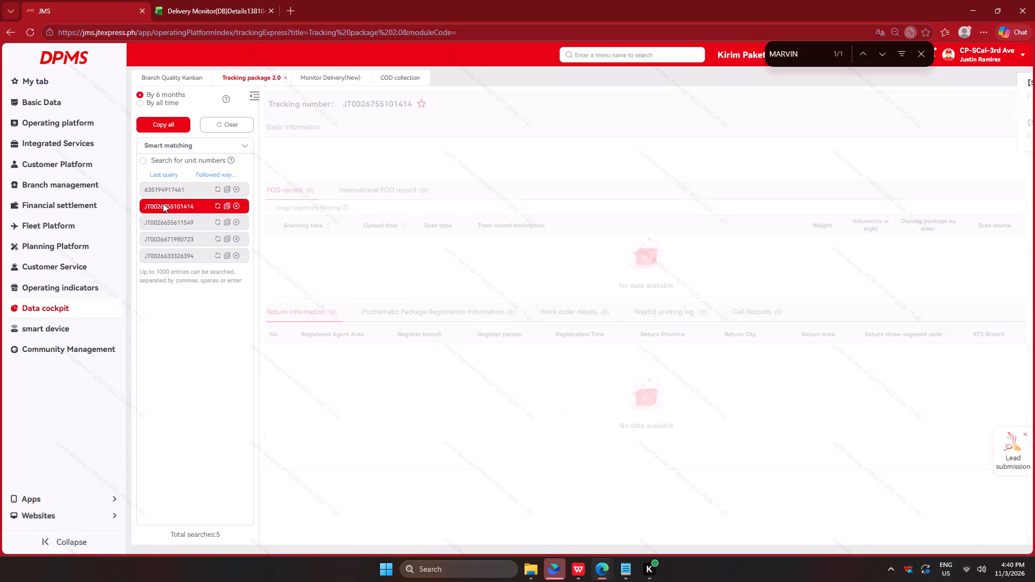
{"action": "scroll", "coordinate": [438, 339], "scroll_direction": "down", "scroll_amount": 4}
{"action": "left_click", "coordinate": [178, 225]}
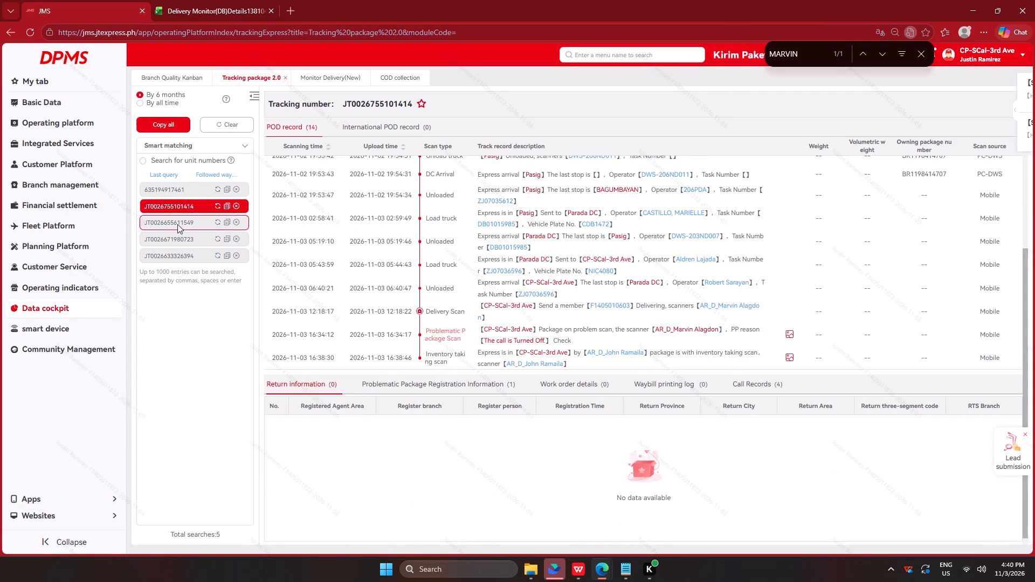
{"action": "left_click", "coordinate": [187, 241]}
{"action": "left_click", "coordinate": [187, 257]}
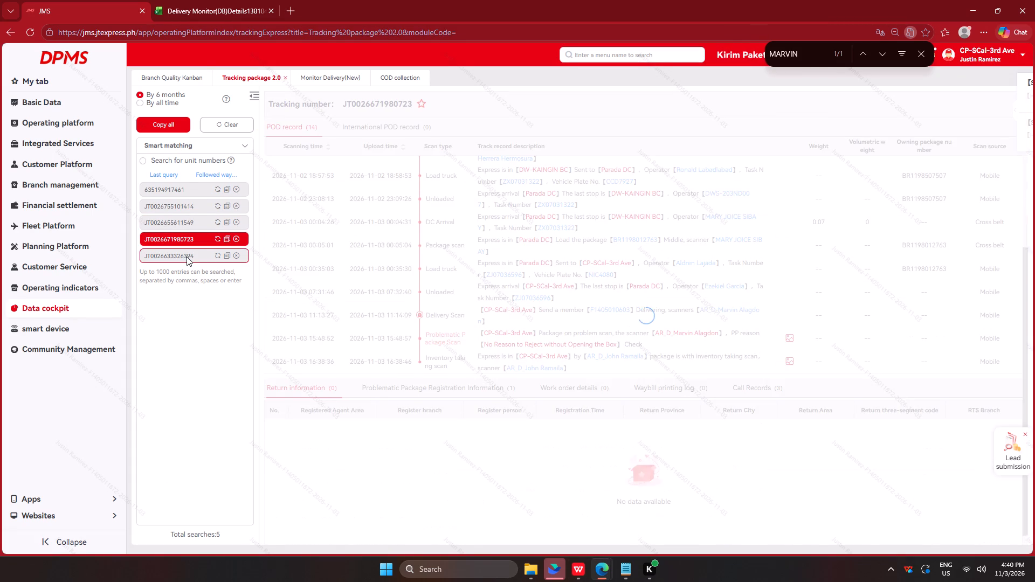
{"action": "left_click", "coordinate": [178, 240]}
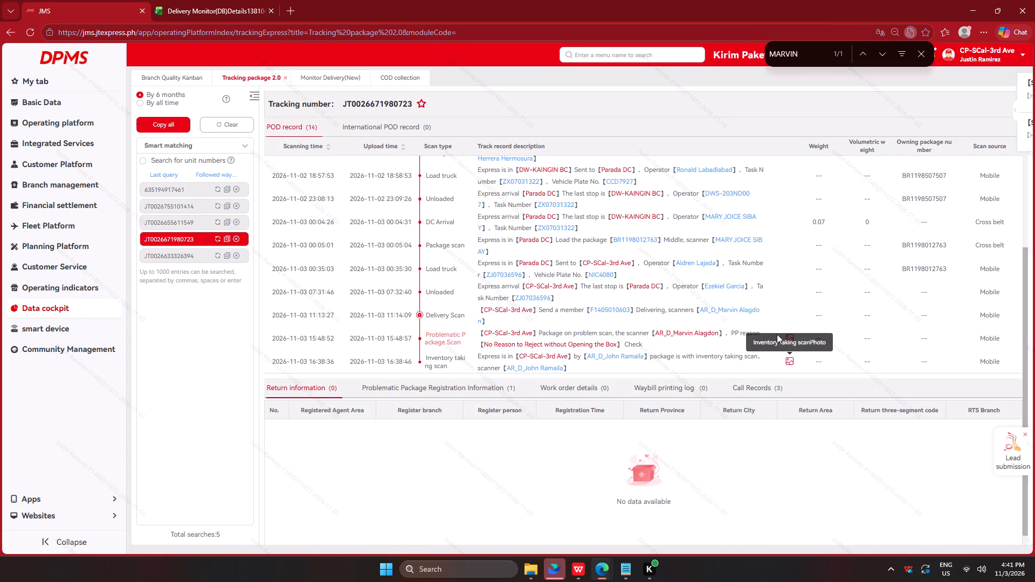
{"action": "left_click", "coordinate": [790, 335]}
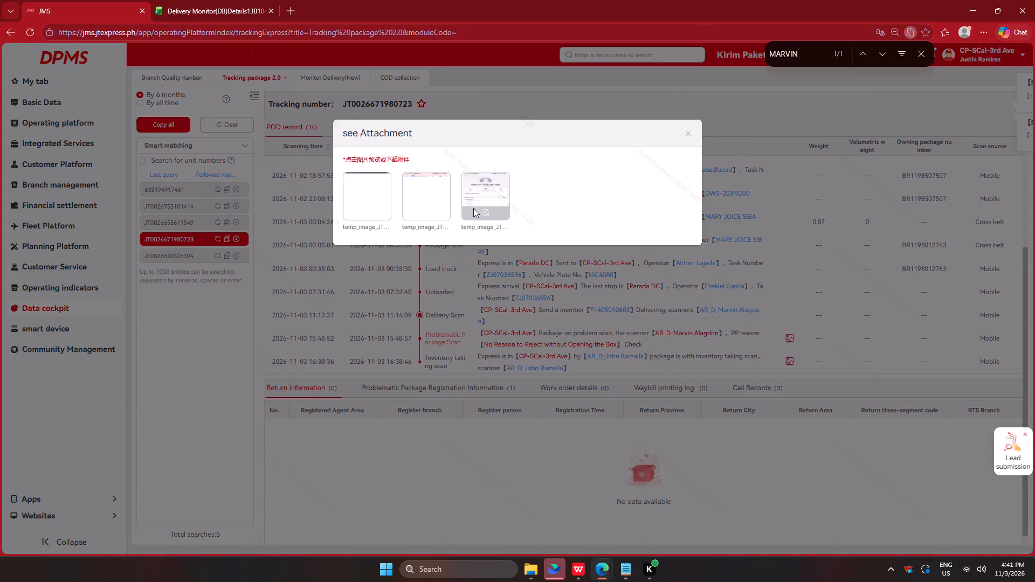
{"action": "left_click", "coordinate": [486, 212]}
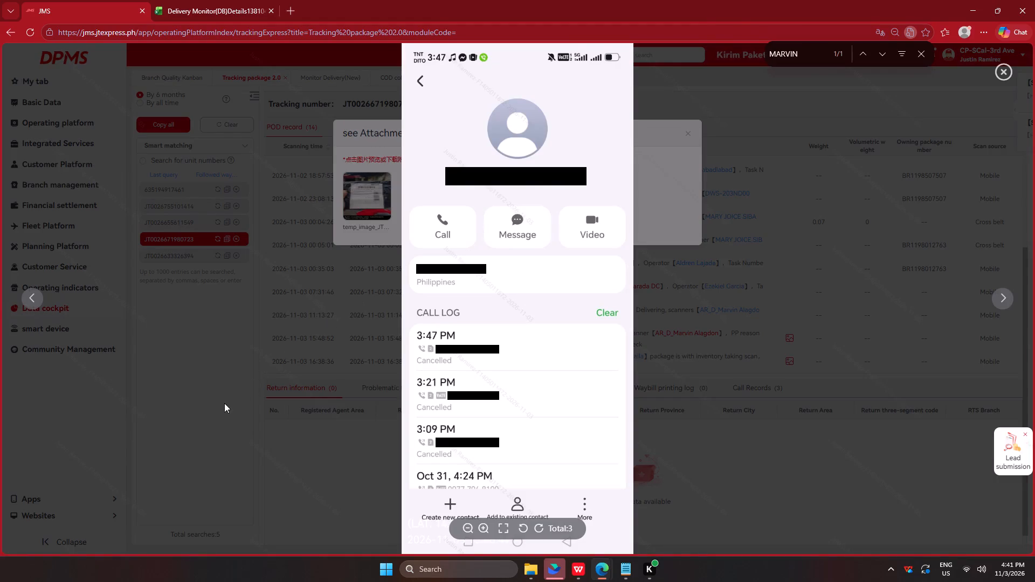
{"action": "key", "text": "Left"}
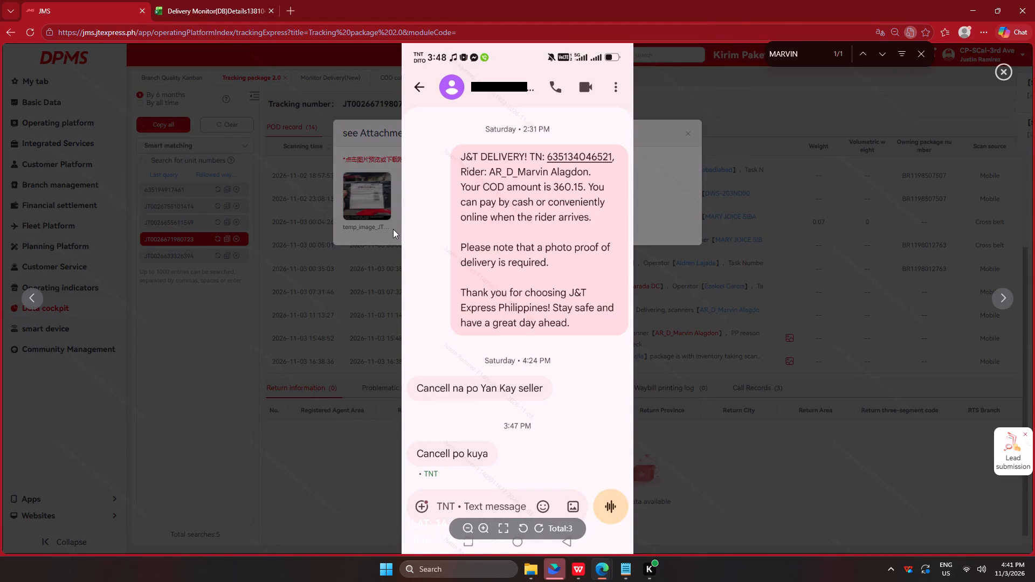
{"action": "left_click", "coordinate": [195, 385]}
{"action": "key", "text": "alt+Tab"}
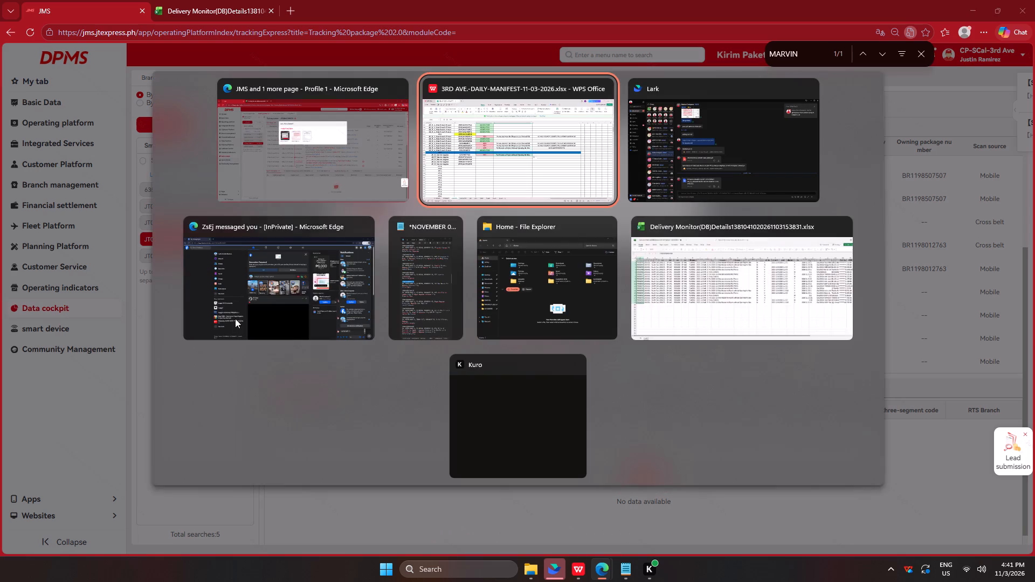
{"action": "left_click", "coordinate": [465, 146], "text": "alt"}
{"action": "key", "text": "ctrl+c"}
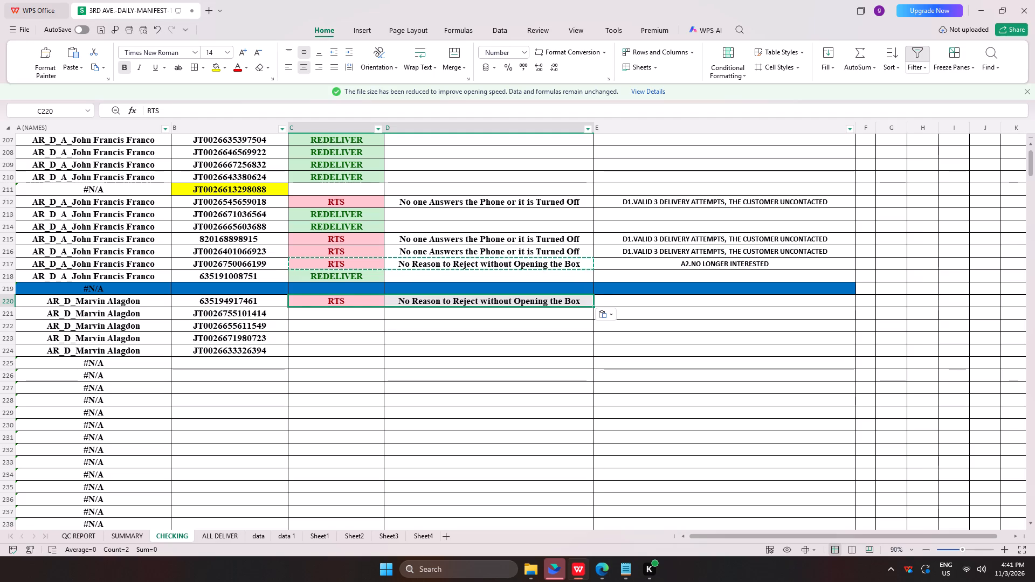
{"action": "left_click", "coordinate": [307, 342]}
{"action": "key", "text": "ctrl+v"}
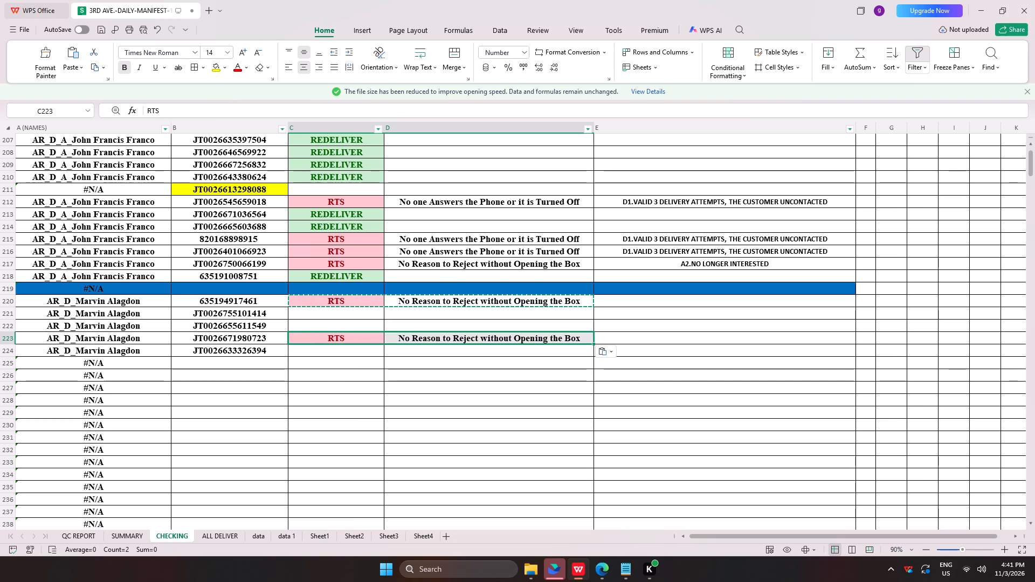
{"action": "left_click", "coordinate": [639, 339]}
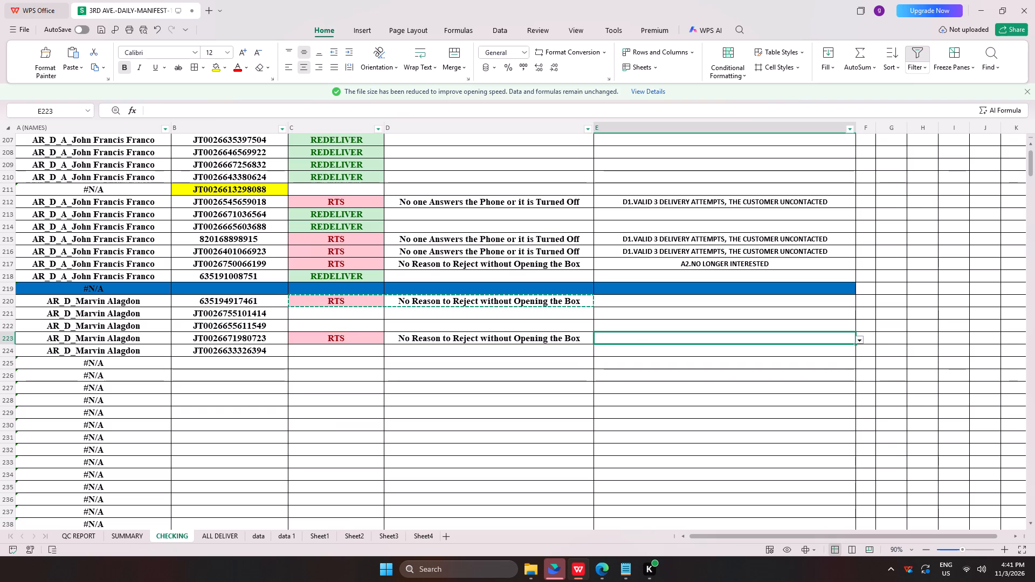
{"action": "type", "text": "NO MO"}
{"action": "left_click", "coordinate": [618, 356]}
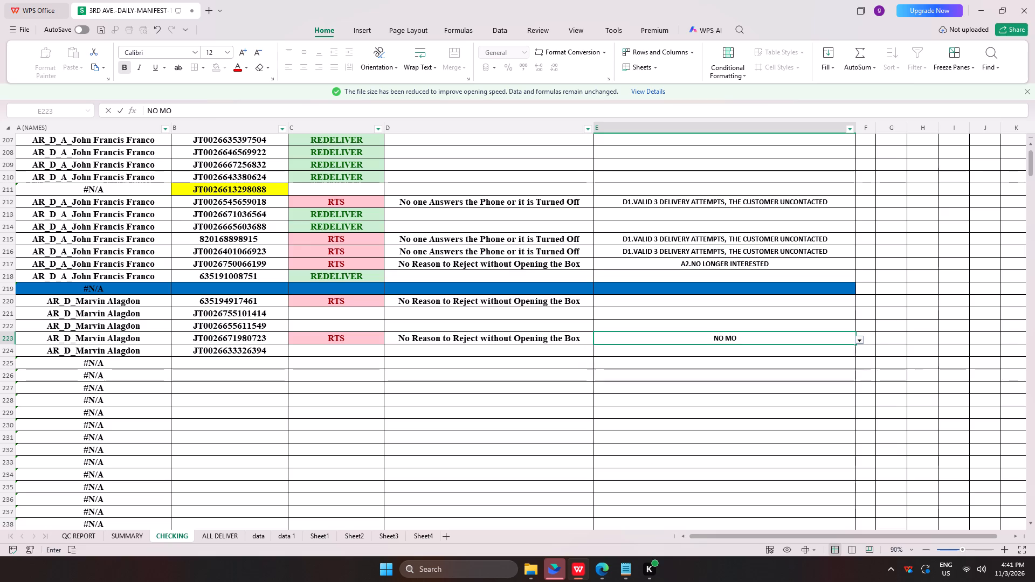
{"action": "left_click", "coordinate": [624, 298]}
{"action": "type", "text": "NO LO"}
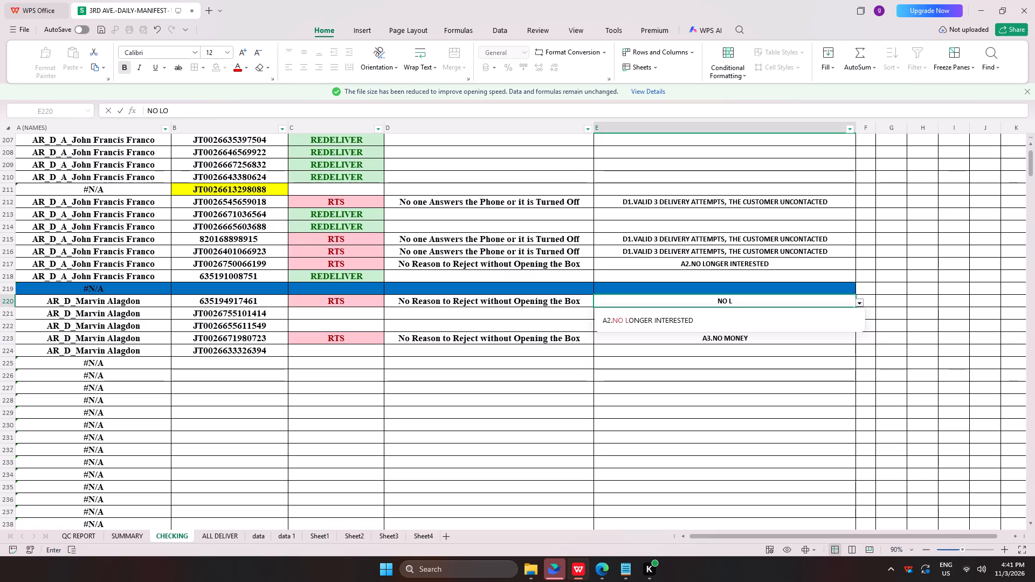
{"action": "left_click", "coordinate": [657, 318]}
{"action": "left_click", "coordinate": [684, 405]}
{"action": "key", "text": "ctrl+s"}
Switch to JMS and search COD collection for pod rider MARVIN, choosing the AR_D_Marvin courier.
{"action": "key", "text": "alt+Tab"}
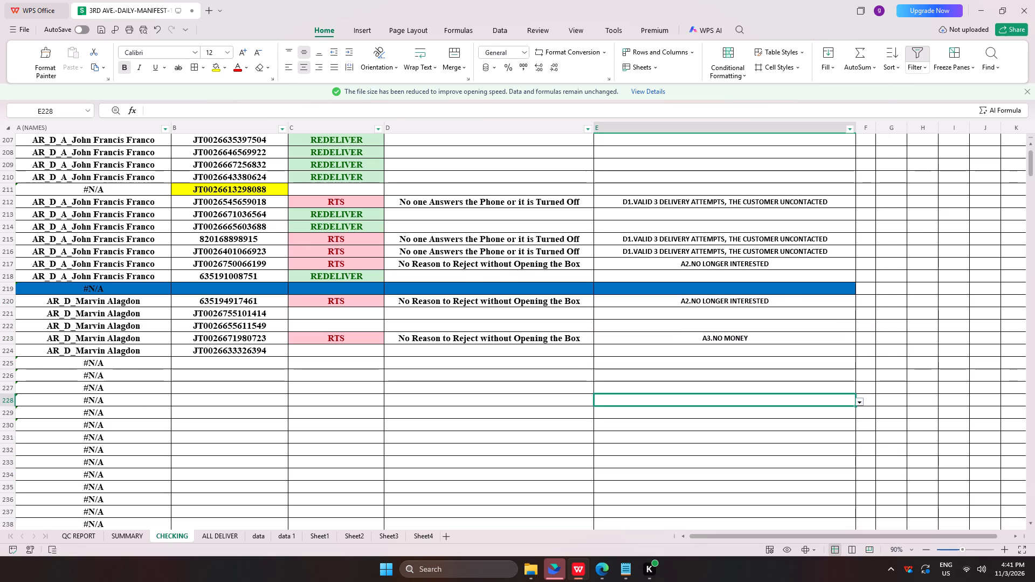
{"action": "left_click", "coordinate": [599, 166], "text": "alt"}
{"action": "left_click", "coordinate": [429, 72]}
{"action": "left_click", "coordinate": [389, 76]}
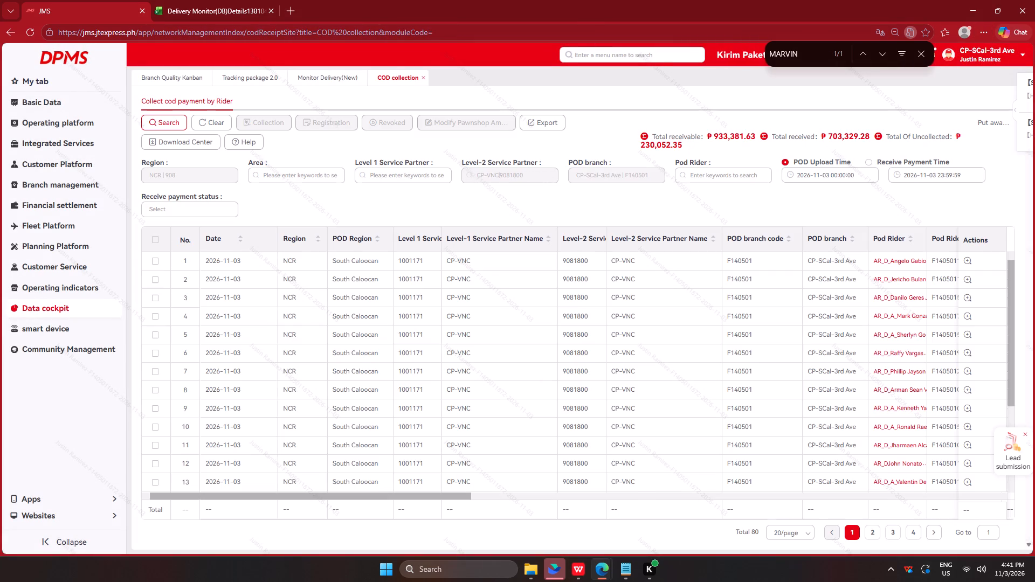
{"action": "left_click", "coordinate": [732, 177]}
{"action": "type", "text": "MARVIN"}
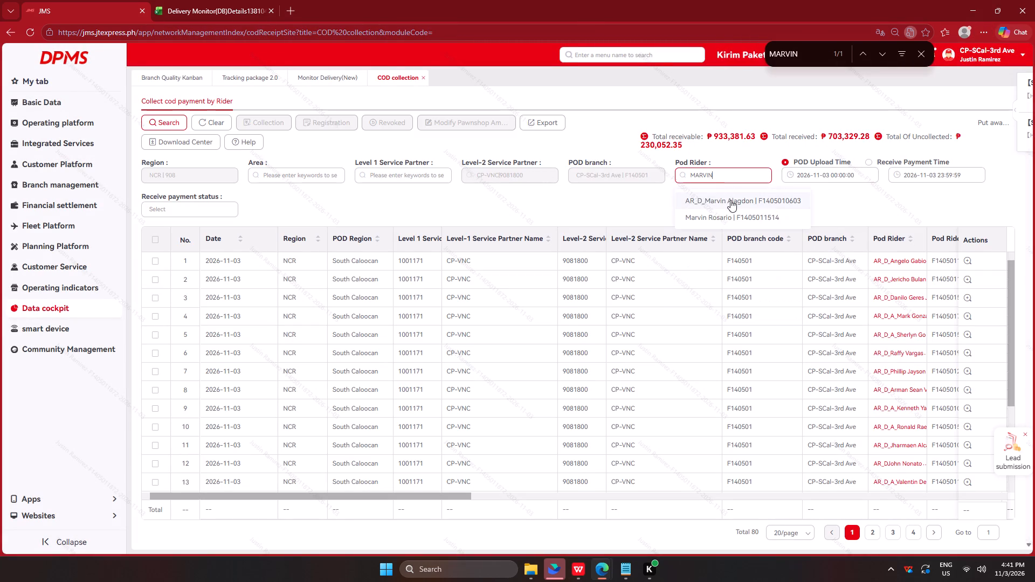
{"action": "left_click", "coordinate": [730, 200]}
{"action": "left_click", "coordinate": [160, 123]}
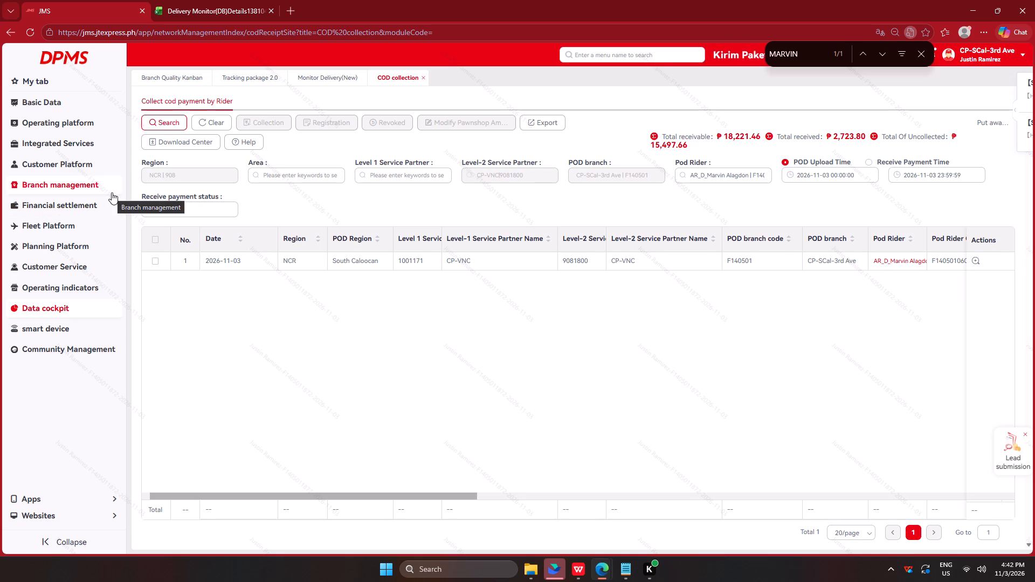
Switch to Lark and look back through the history of the MARVIN + NORTH B + CP-SCAL 3RD-AVE self-memo chat.
{"action": "left_click", "coordinate": [556, 569]}
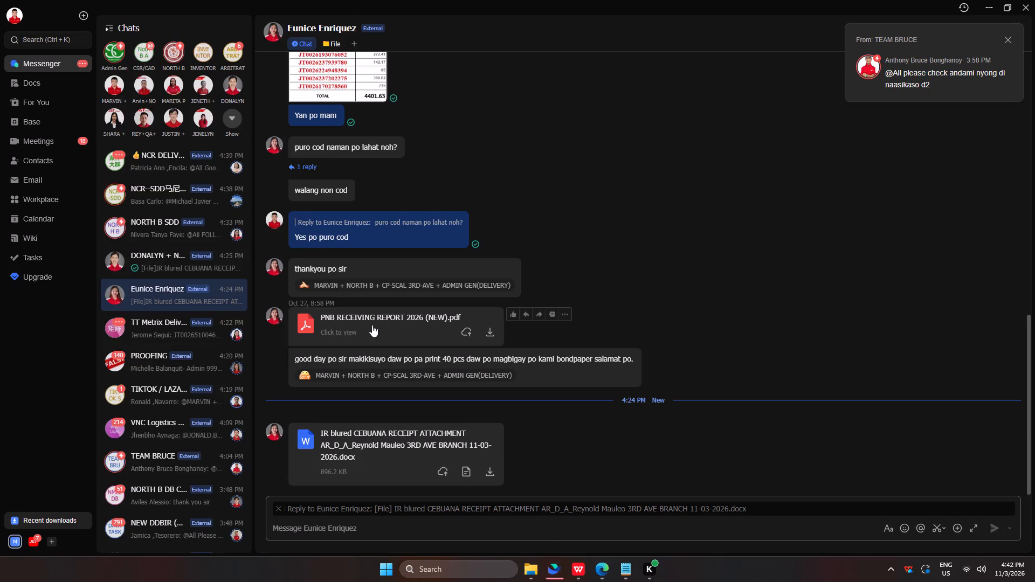
{"action": "scroll", "coordinate": [239, 321], "scroll_direction": "up", "scroll_amount": 2}
{"action": "left_click", "coordinate": [109, 93]}
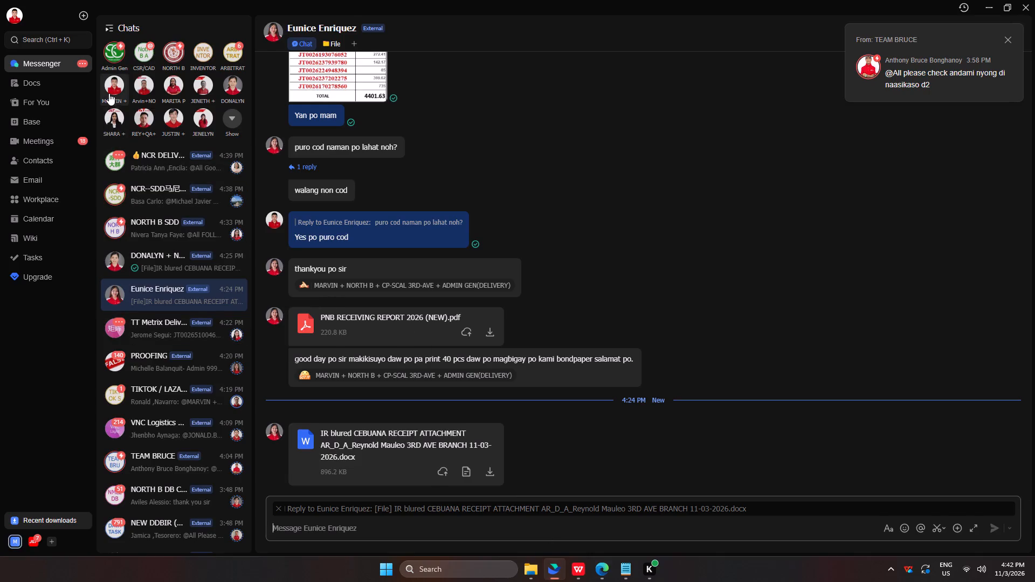
{"action": "scroll", "coordinate": [474, 300], "scroll_direction": "up", "scroll_amount": 20}
{"action": "scroll", "coordinate": [474, 300], "scroll_direction": "up", "scroll_amount": 3}
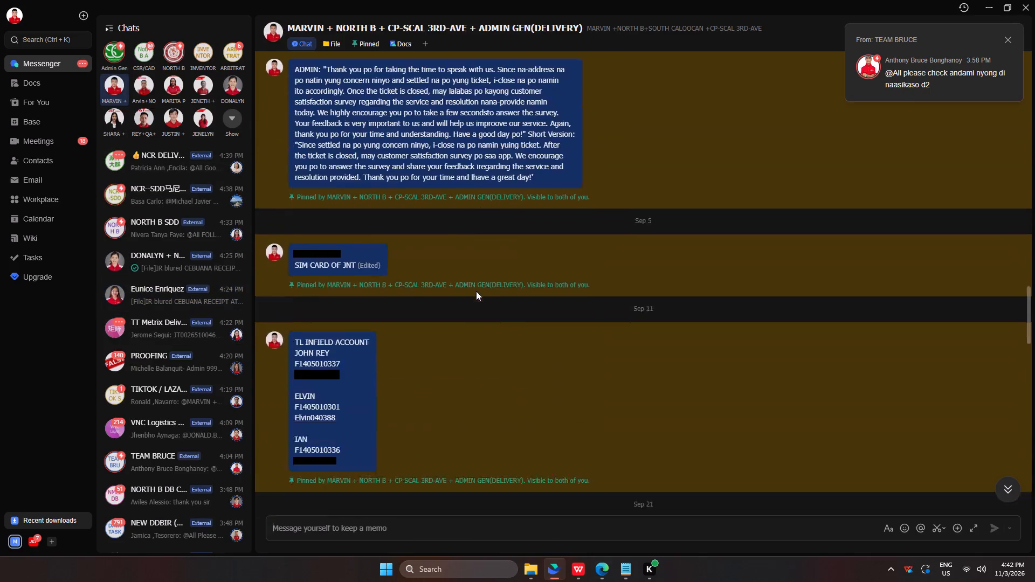
{"action": "scroll", "coordinate": [476, 291], "scroll_direction": "up", "scroll_amount": 11}
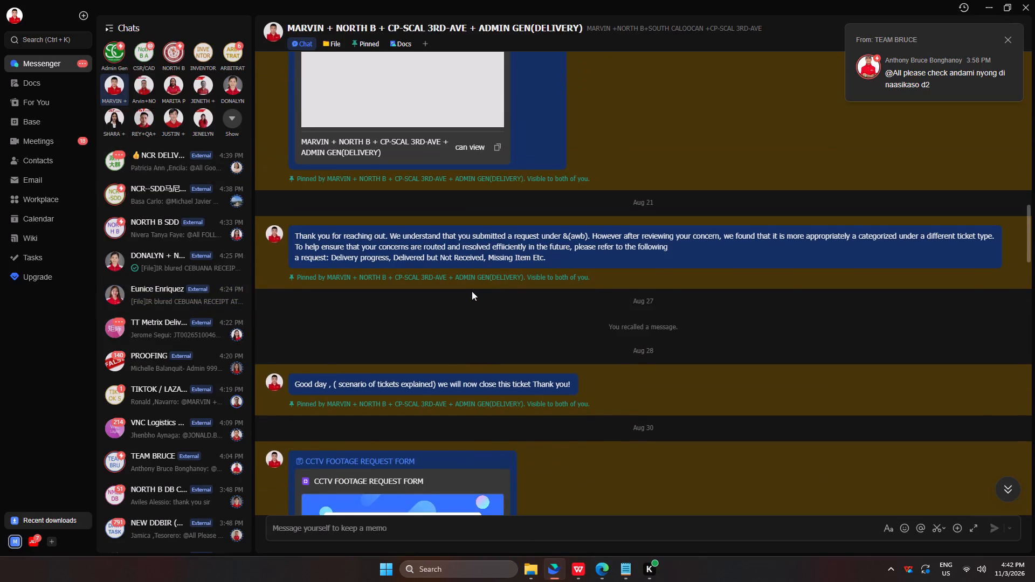
{"action": "scroll", "coordinate": [465, 299], "scroll_direction": "up", "scroll_amount": 9}
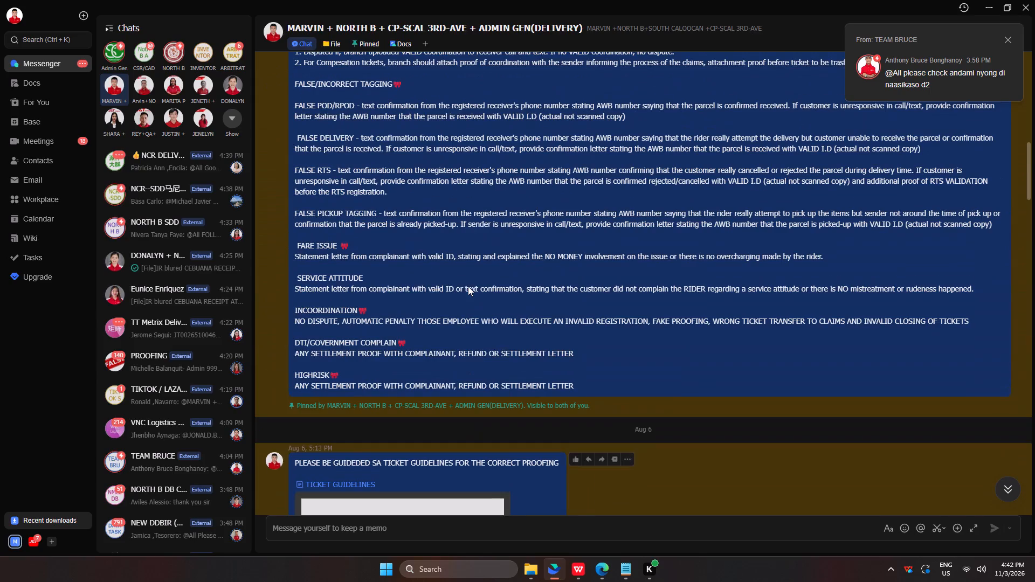
{"action": "scroll", "coordinate": [468, 286], "scroll_direction": "up", "scroll_amount": 1}
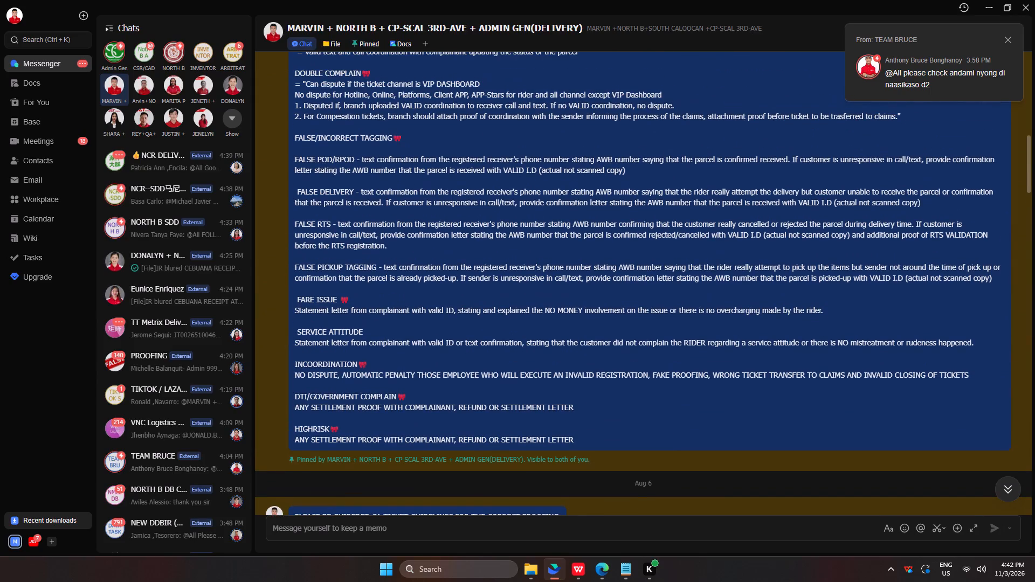
{"action": "scroll", "coordinate": [474, 292], "scroll_direction": "up", "scroll_amount": 5}
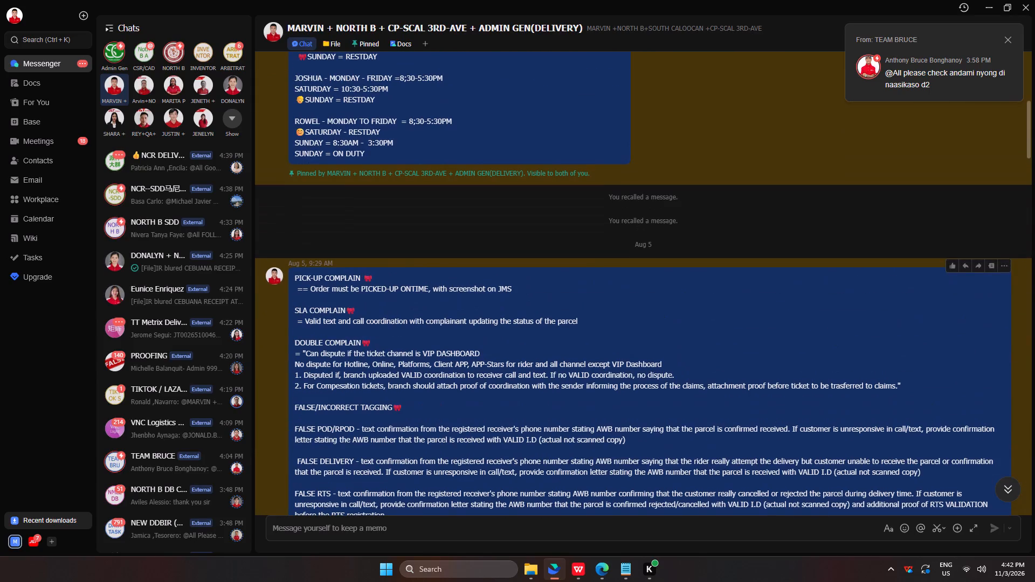
Browse the chat's pinned messages down to the oldest ones, including the ticket guidelines, reminders and letter format.
{"action": "left_click", "coordinate": [357, 46]}
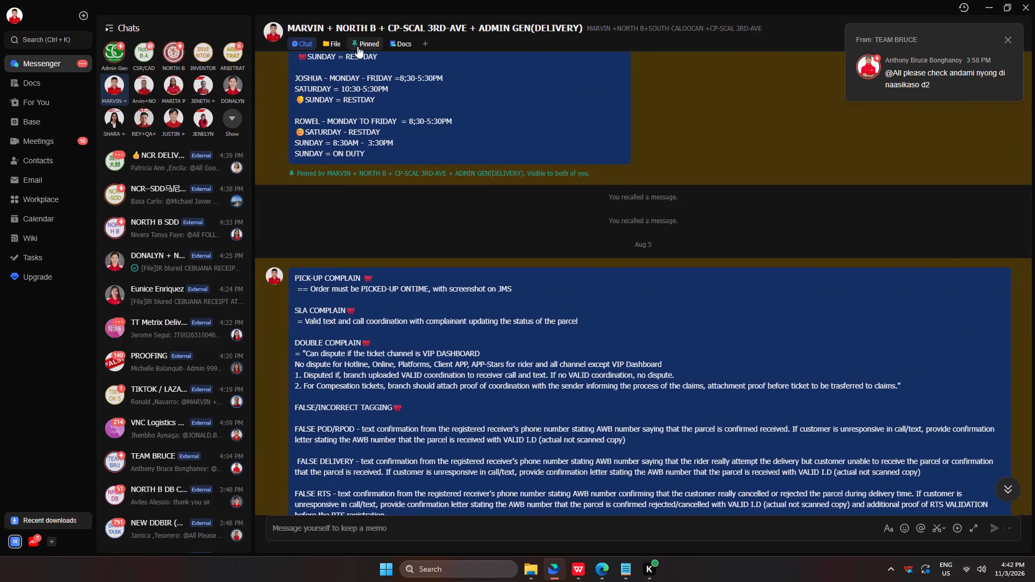
{"action": "scroll", "coordinate": [919, 287], "scroll_direction": "down", "scroll_amount": 16}
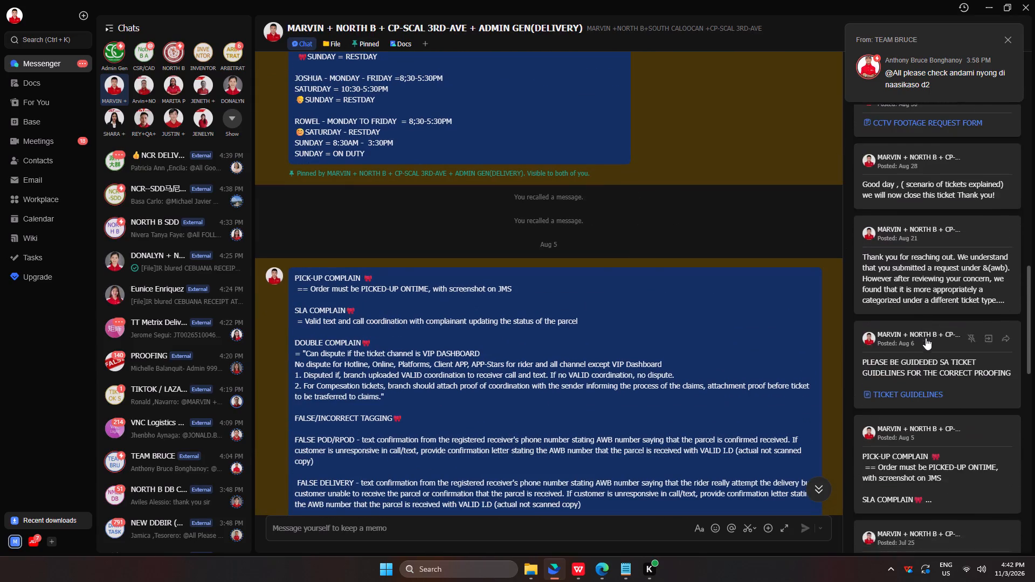
{"action": "scroll", "coordinate": [926, 338], "scroll_direction": "down", "scroll_amount": 20}
{"action": "scroll", "coordinate": [926, 338], "scroll_direction": "down", "scroll_amount": 4}
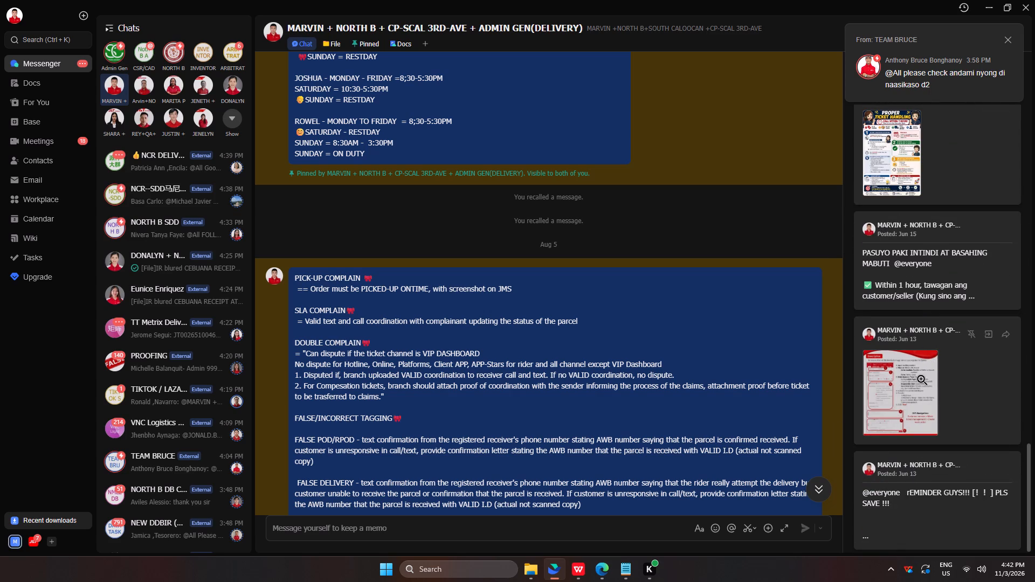
{"action": "scroll", "coordinate": [924, 368], "scroll_direction": "up", "scroll_amount": 1}
{"action": "scroll", "coordinate": [924, 368], "scroll_direction": "down", "scroll_amount": 13}
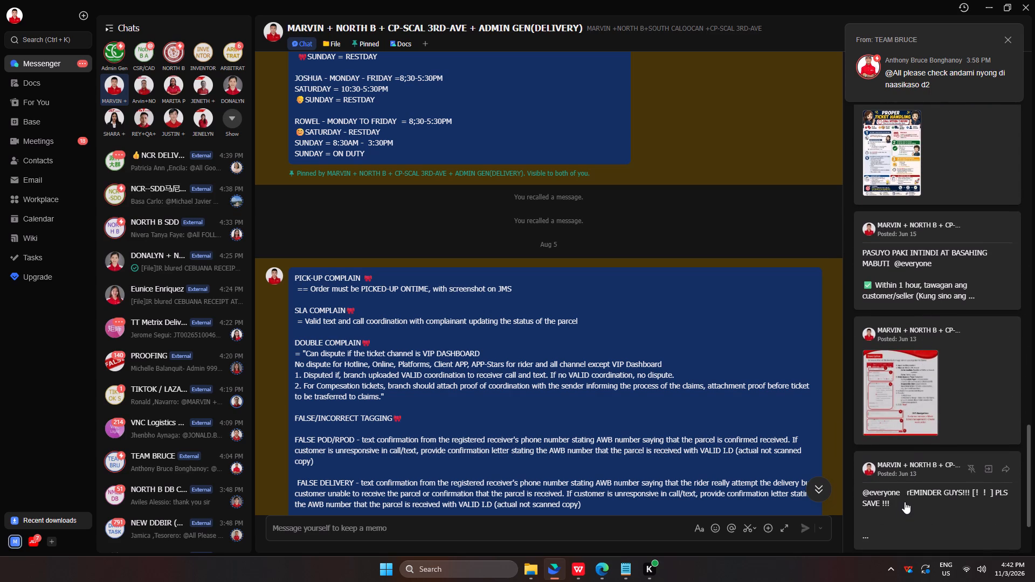
{"action": "scroll", "coordinate": [899, 489], "scroll_direction": "down", "scroll_amount": 2}
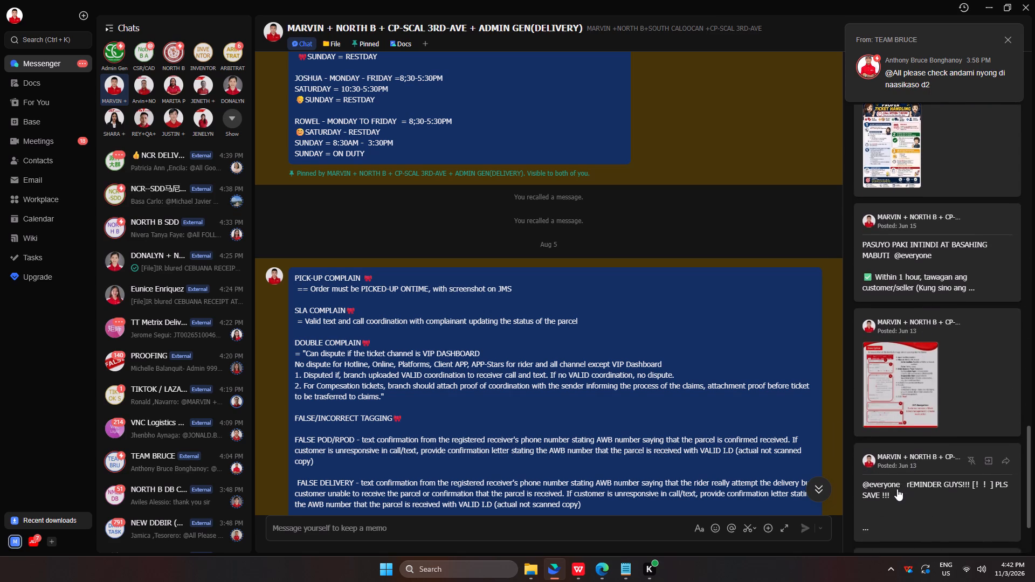
{"action": "scroll", "coordinate": [897, 489], "scroll_direction": "down", "scroll_amount": 7}
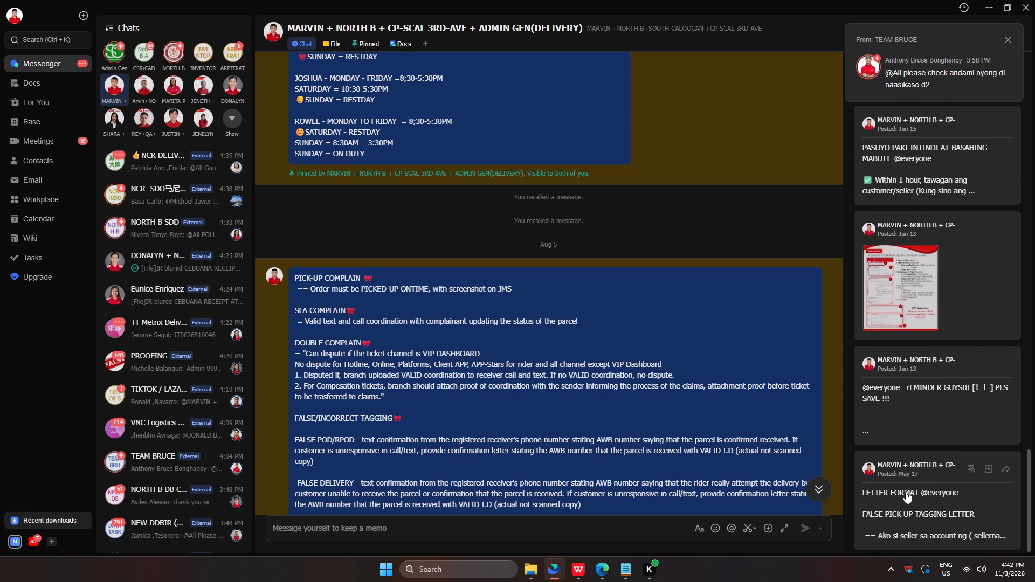
{"action": "scroll", "coordinate": [908, 487], "scroll_direction": "up", "scroll_amount": 1}
{"action": "scroll", "coordinate": [908, 487], "scroll_direction": "down", "scroll_amount": 12}
{"action": "scroll", "coordinate": [920, 480], "scroll_direction": "up", "scroll_amount": 2}
{"action": "scroll", "coordinate": [920, 480], "scroll_direction": "down", "scroll_amount": 8}
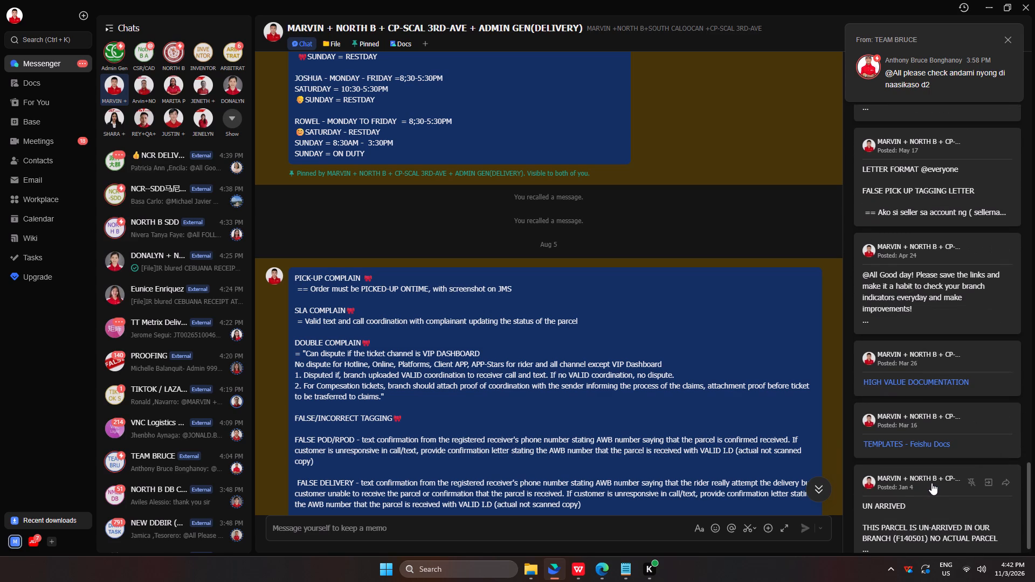
Copy "Good day. We already coordinated this concern to the complainer..." from the pinned Jan 4 message, and open the DONALYN + NORTH B chat.
{"action": "left_click", "coordinate": [962, 496]}
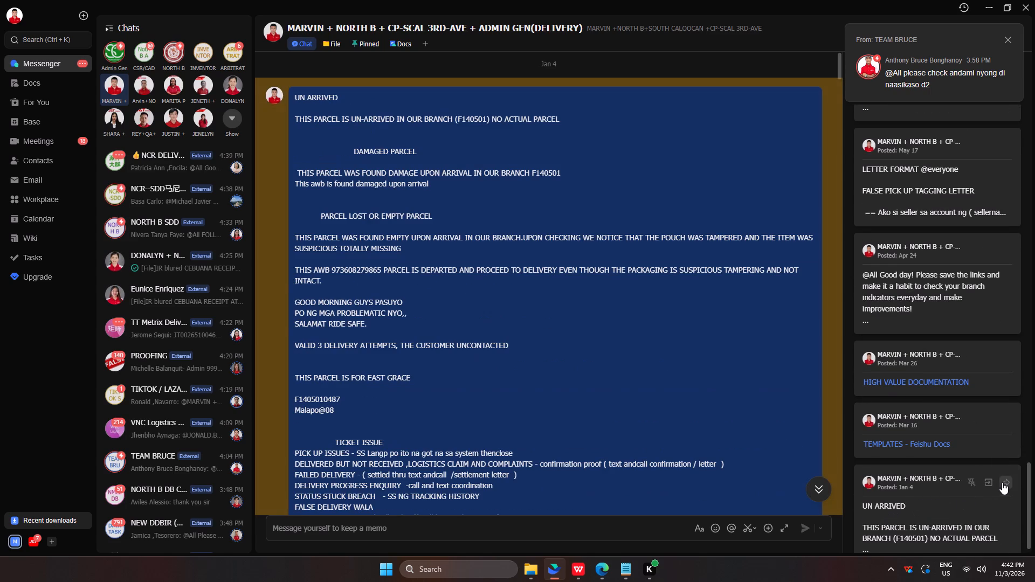
{"action": "scroll", "coordinate": [368, 410], "scroll_direction": "down", "scroll_amount": 6}
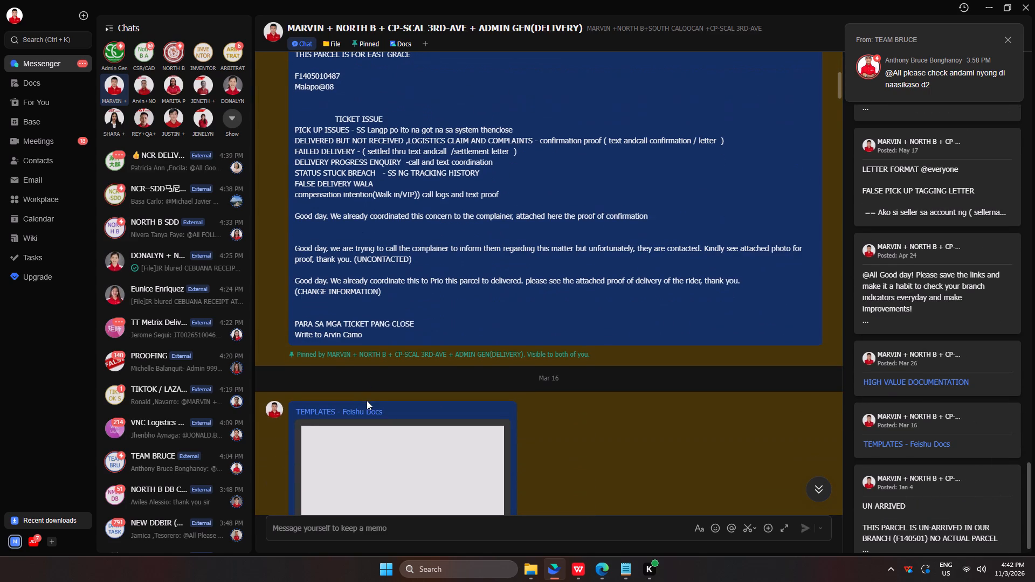
{"action": "left_click_drag", "start_coordinate": [293, 213], "coordinate": [490, 222]}
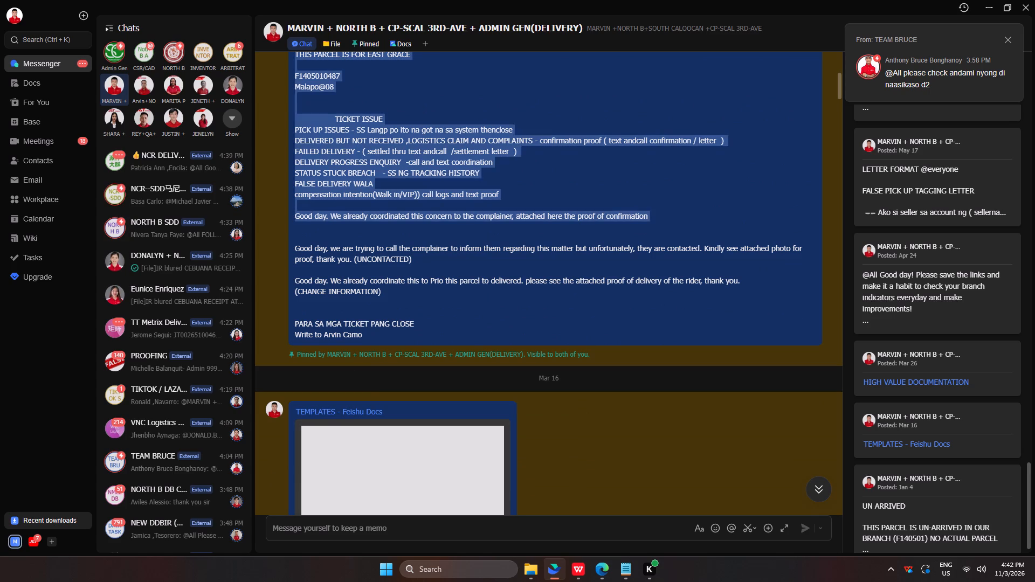
{"action": "left_click_drag", "start_coordinate": [490, 222], "coordinate": [634, 216]}
{"action": "left_click", "coordinate": [640, 215]}
{"action": "left_click_drag", "start_coordinate": [655, 215], "coordinate": [298, 212]}
{"action": "key", "text": "ctrl+c"}
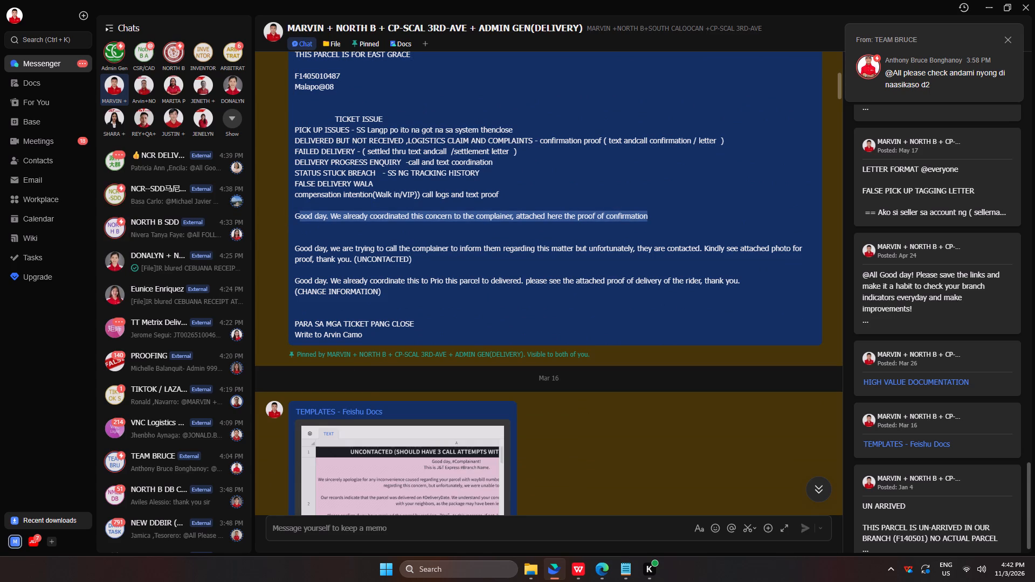
{"action": "left_click", "coordinate": [147, 271]}
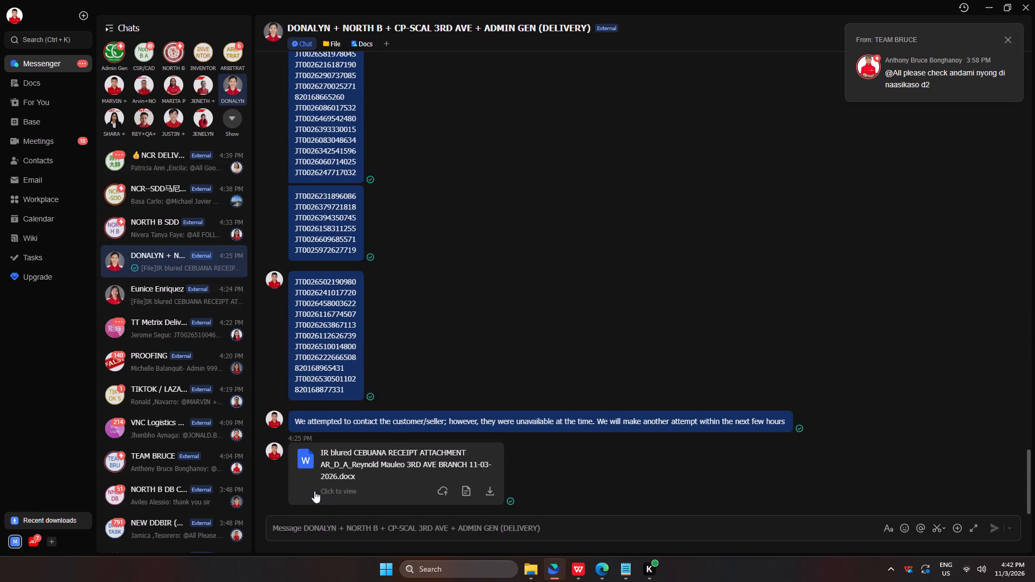
Switch to the Facebook window in Edge and open the Messenger chat list.
{"action": "key", "text": "alt+Tab"}
{"action": "left_click", "coordinate": [289, 293], "text": "alt"}
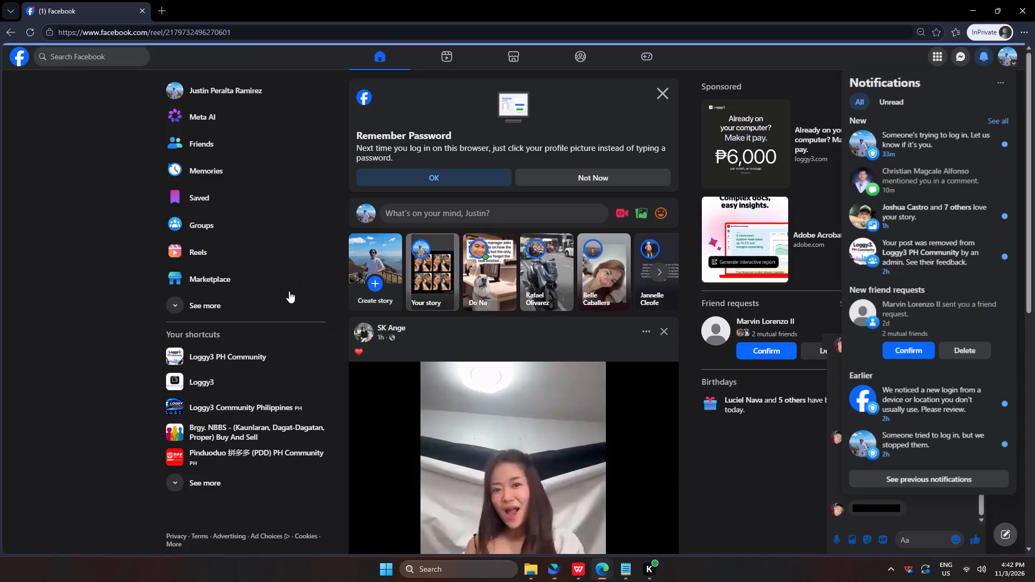
{"action": "left_click", "coordinate": [961, 58]}
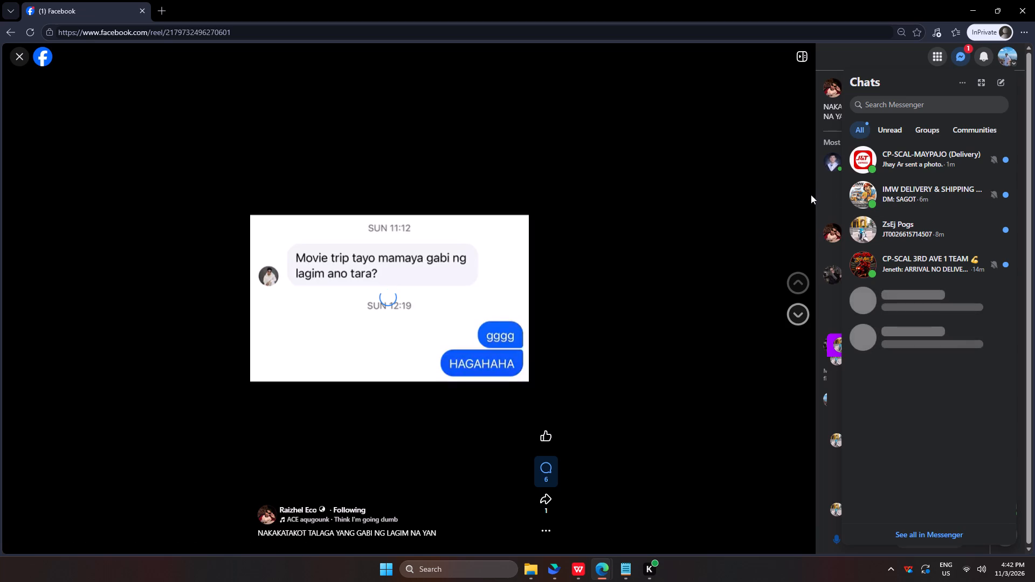
Return to Lark and send "Good day. We already coordinated this concern to the complainer, attached here the proof of confirmation" in the DONALYN chat.
{"action": "key", "text": "alt+Tab"}
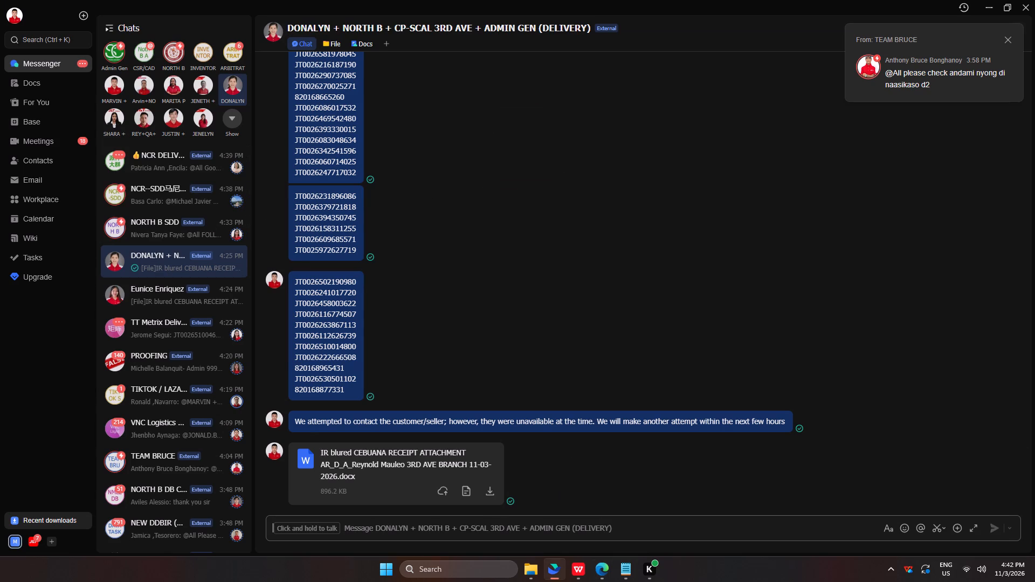
{"action": "key", "text": "ctrl+v"}
{"action": "left_click", "coordinate": [273, 528]}
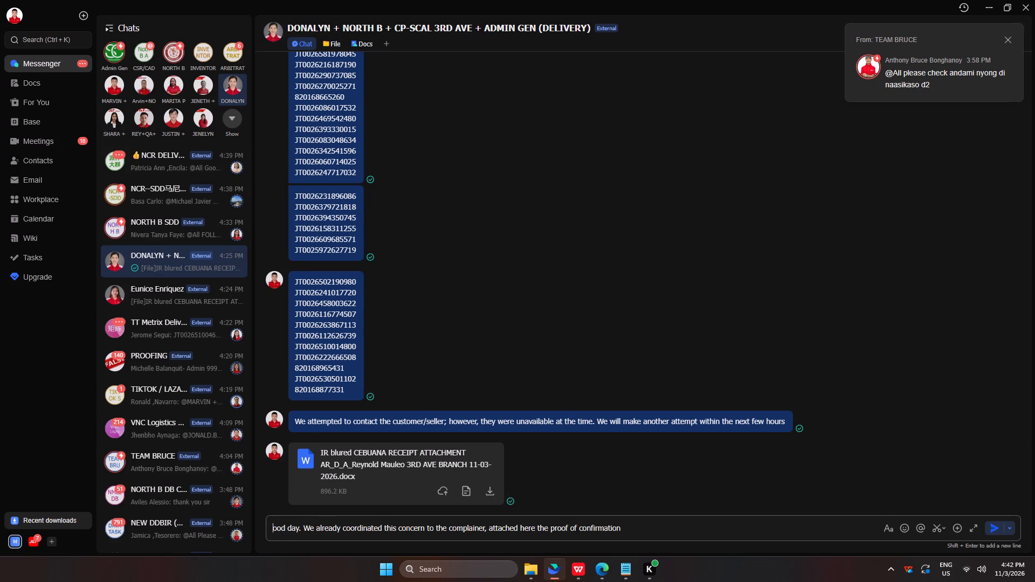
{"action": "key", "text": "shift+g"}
{"action": "key", "text": "BackSpace"}
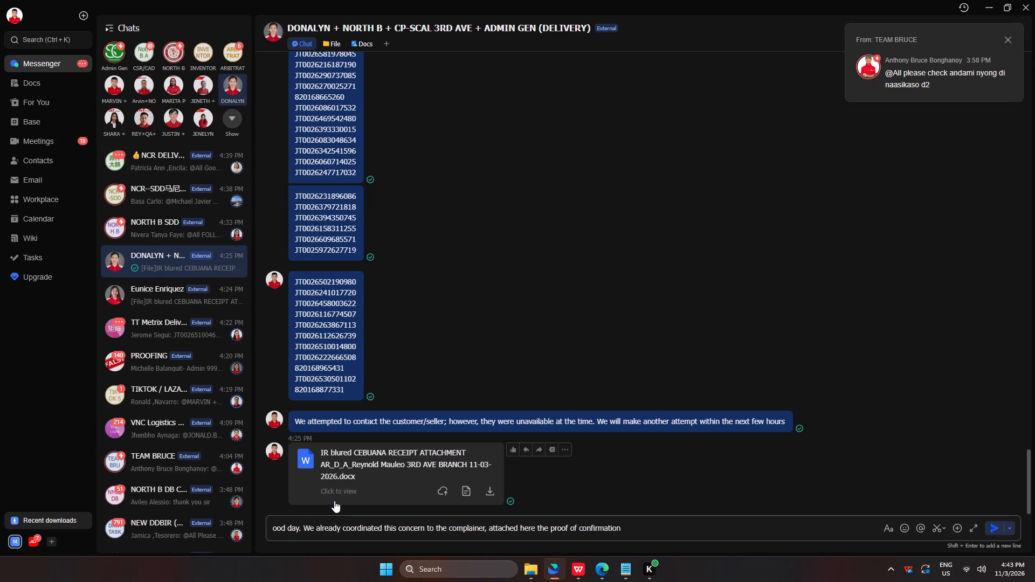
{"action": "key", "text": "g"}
{"action": "key", "text": "Return"}
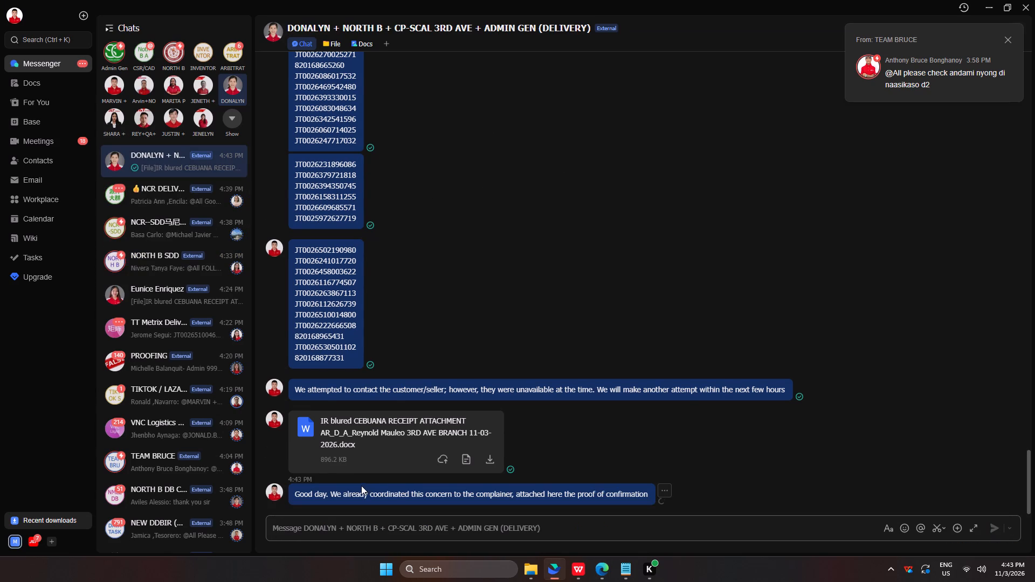
Switch to Facebook, try to close the open reel, and bring up the Messenger chat list to check recent conversations.
{"action": "key", "text": "alt+Tab"}
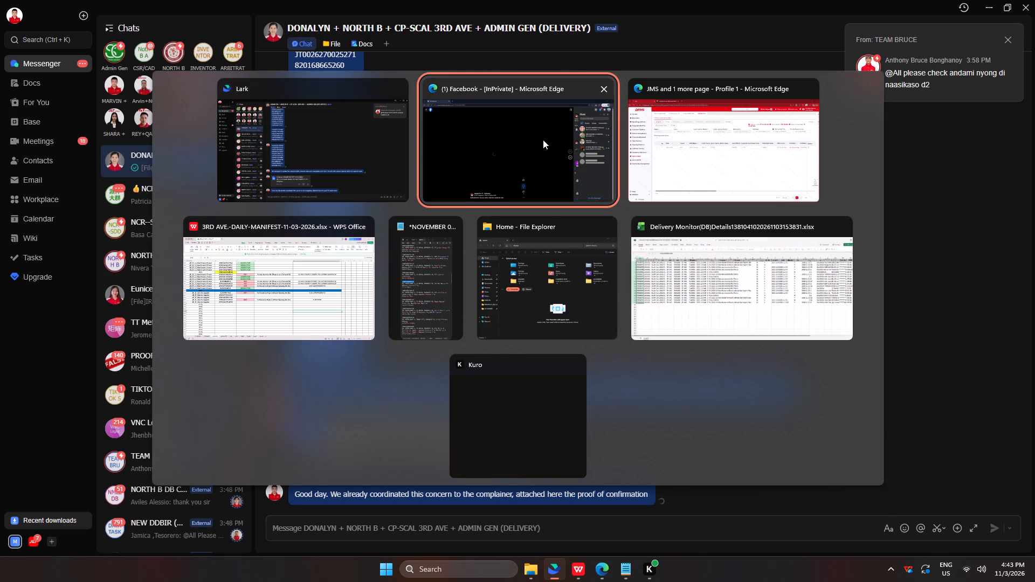
{"action": "left_click", "coordinate": [541, 187], "text": "alt"}
{"action": "key", "text": "Escape"}
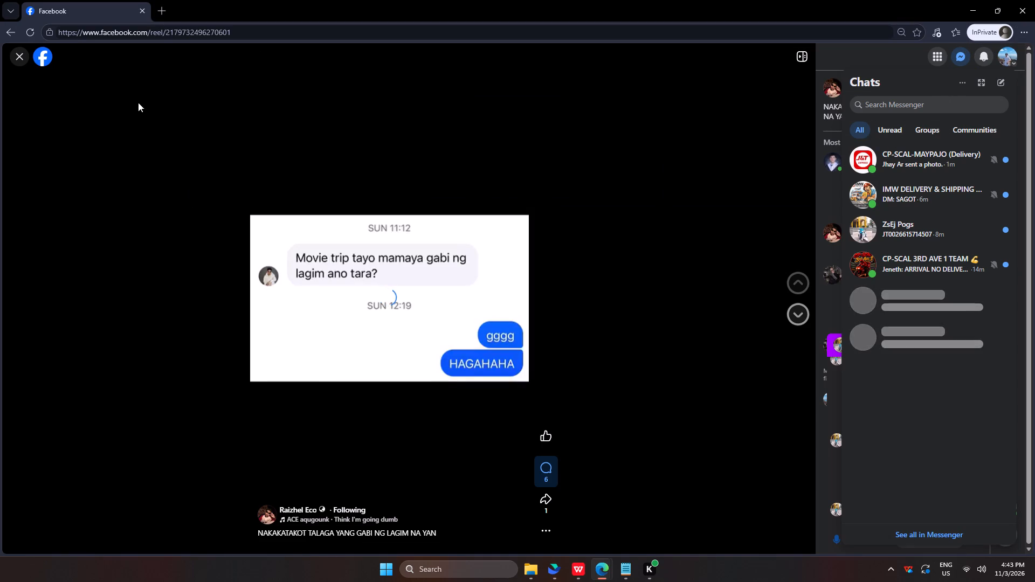
{"action": "left_click", "coordinate": [21, 59]}
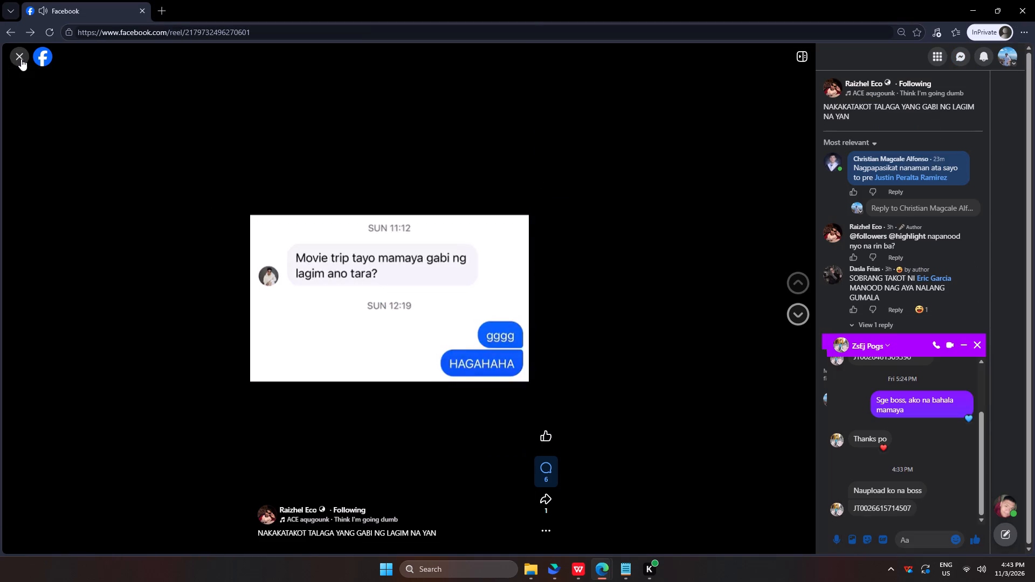
{"action": "left_click", "coordinate": [961, 57]}
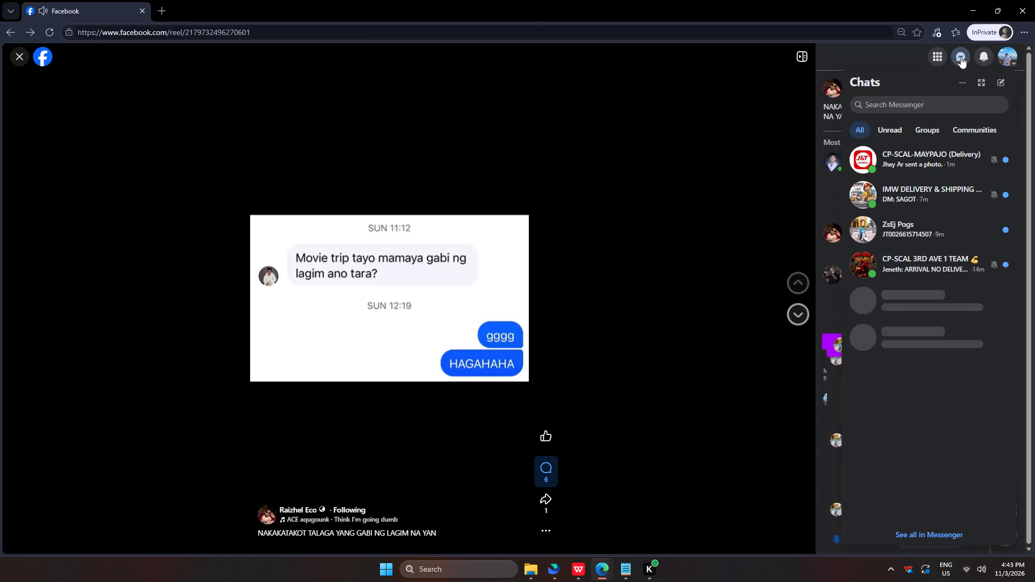
Switch to JMS and find ANGEL among the couriers in the Monitor Delivery(New) summary.
{"action": "key", "text": "alt+Tab"}
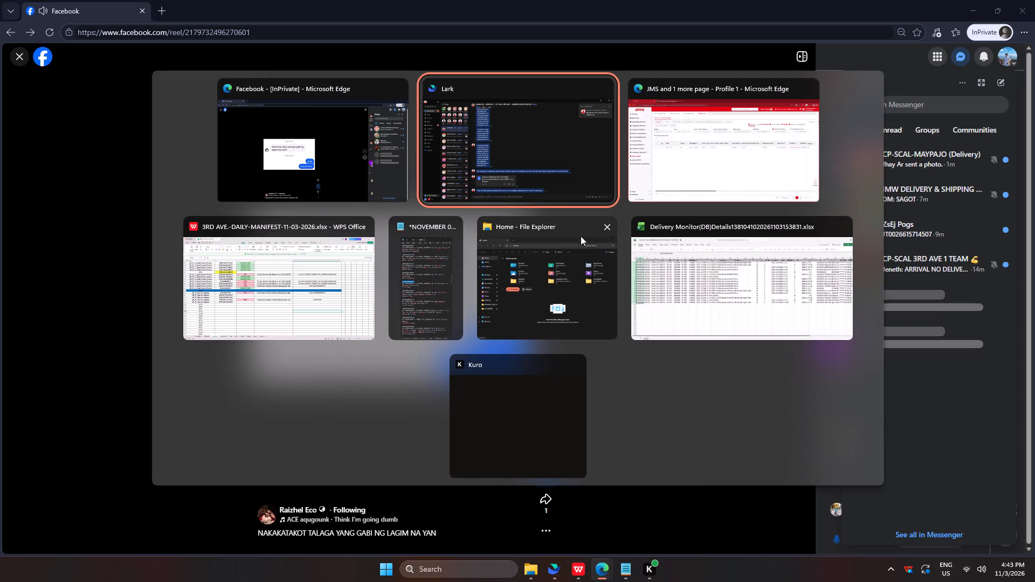
{"action": "left_click", "coordinate": [691, 133], "text": "alt"}
{"action": "left_click", "coordinate": [324, 70]}
{"action": "left_click", "coordinate": [324, 74]}
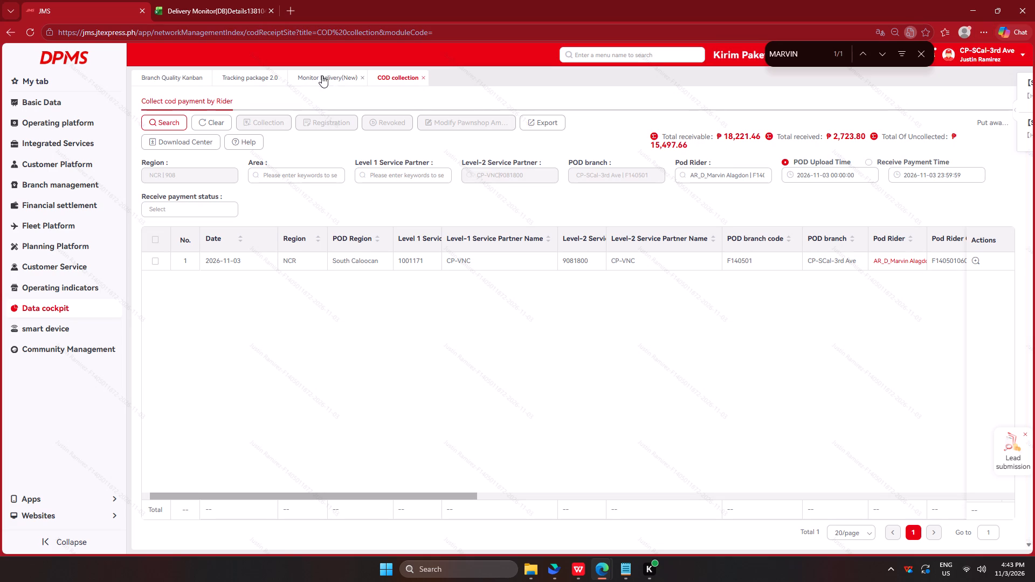
{"action": "left_click", "coordinate": [328, 78]}
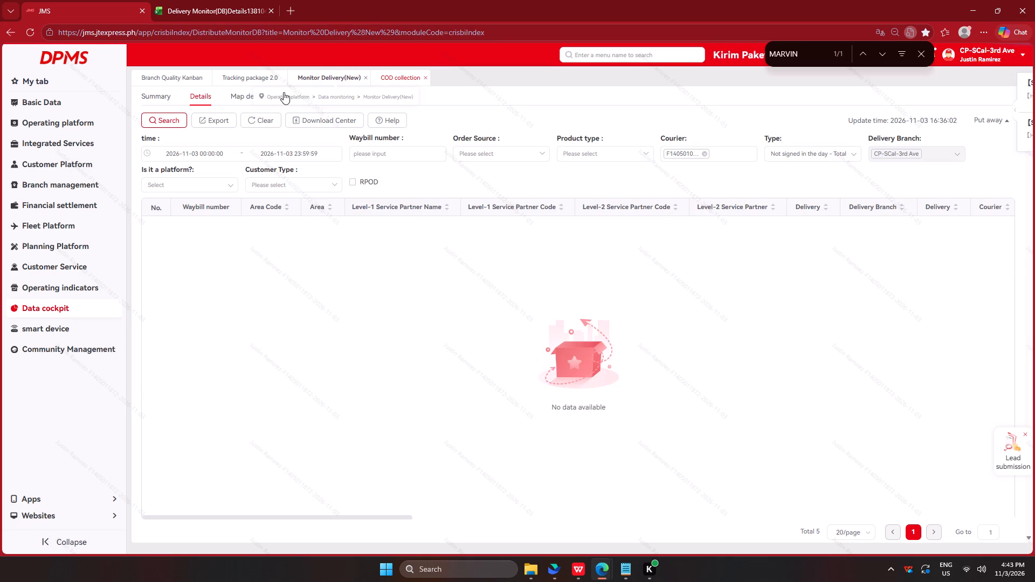
{"action": "left_click", "coordinate": [150, 95]}
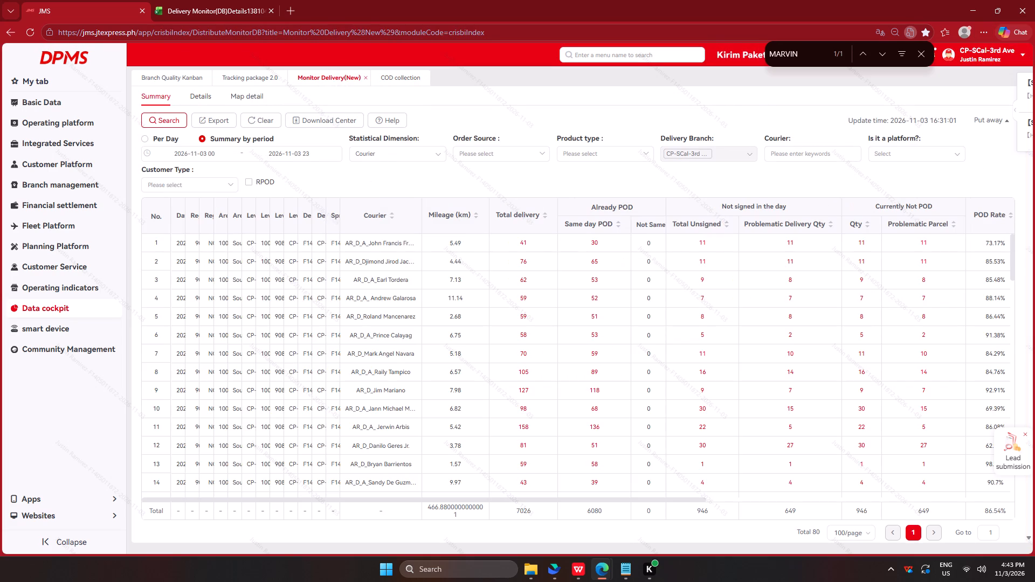
{"action": "double_click", "coordinate": [804, 51]}
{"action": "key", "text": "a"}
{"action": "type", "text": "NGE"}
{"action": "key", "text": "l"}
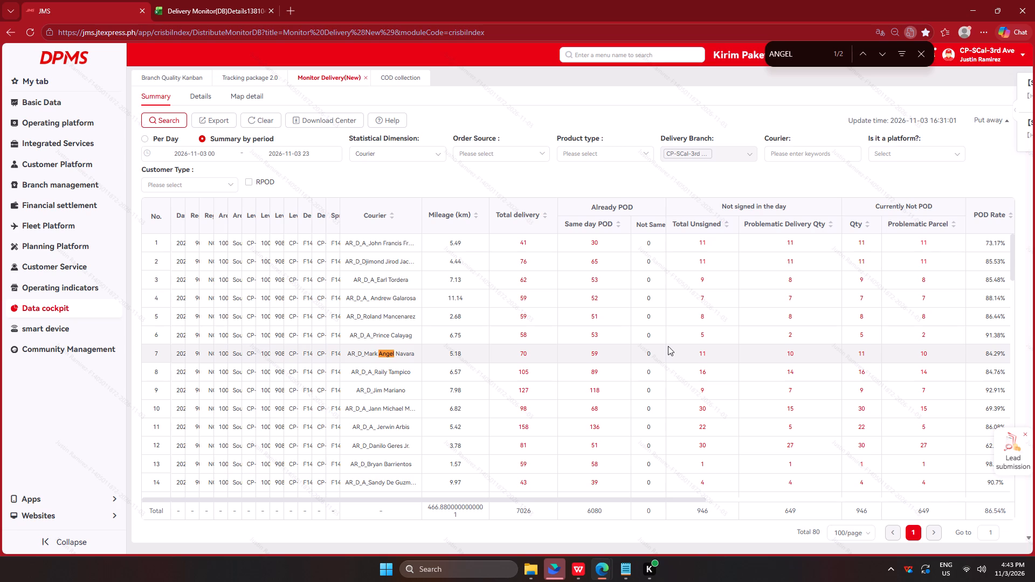
{"action": "left_click", "coordinate": [702, 354]}
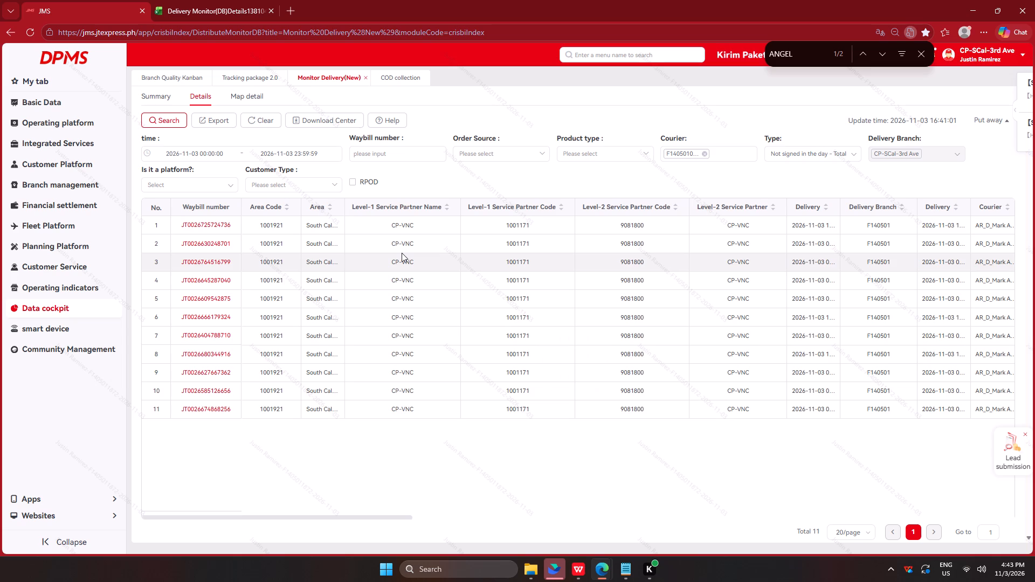
{"action": "key", "text": "shift+super+t"}
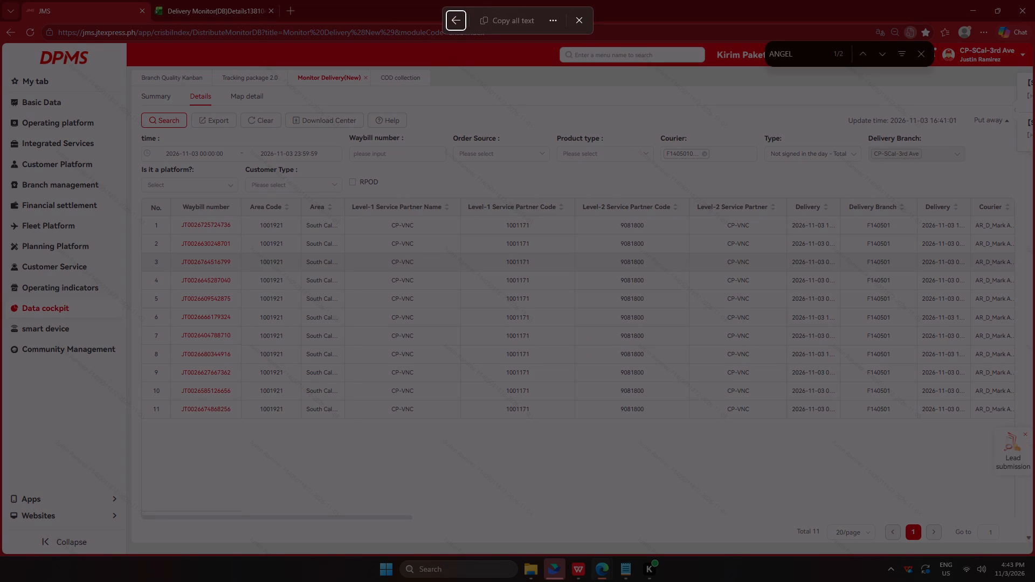
{"action": "left_click_drag", "start_coordinate": [174, 218], "coordinate": [244, 421]}
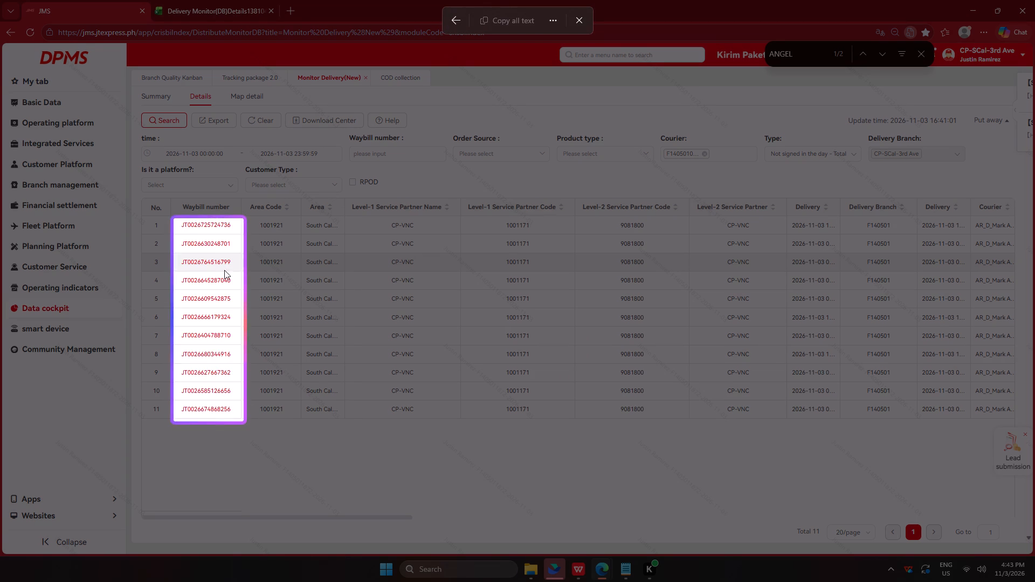
{"action": "left_click", "coordinate": [245, 72]}
{"action": "left_click", "coordinate": [236, 124]}
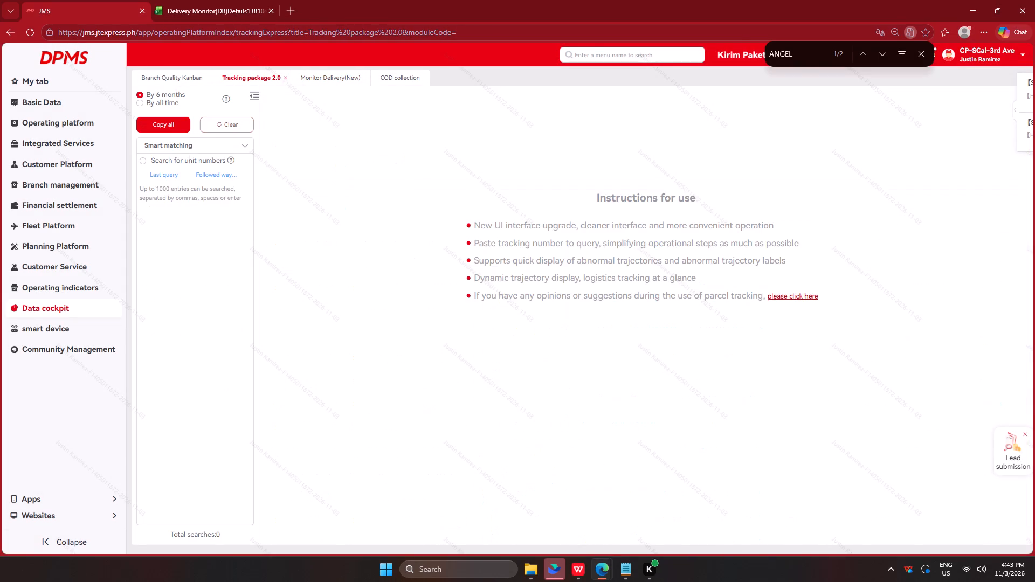
{"action": "left_click_drag", "start_coordinate": [218, 267], "coordinate": [218, 286]}
{"action": "key", "text": "ctrl+v"}
Copy all the loaded waybill numbers and paste them into column B of CHECKING from row 226.
{"action": "left_click", "coordinate": [167, 123]}
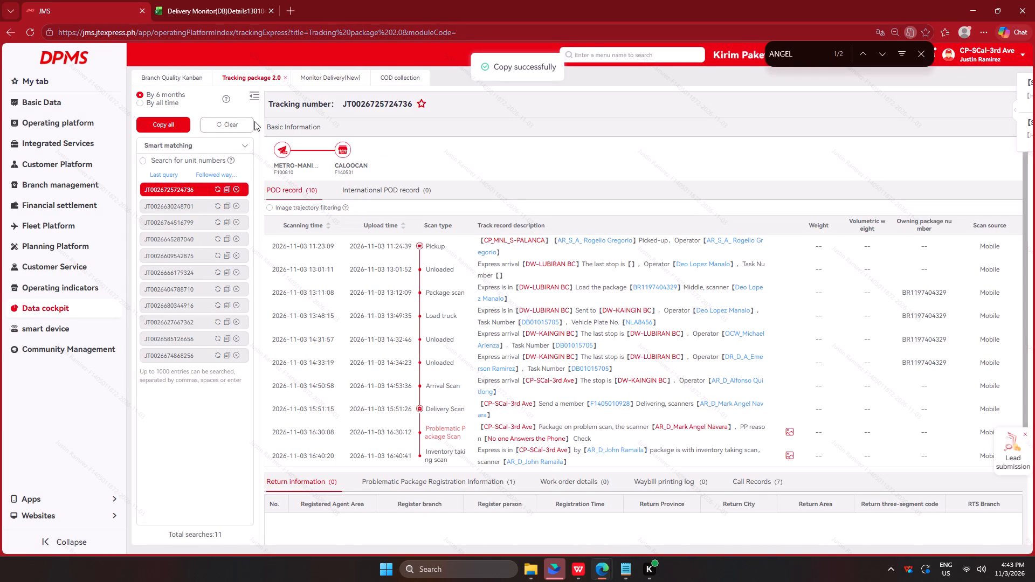
{"action": "key", "text": "alt+Tab"}
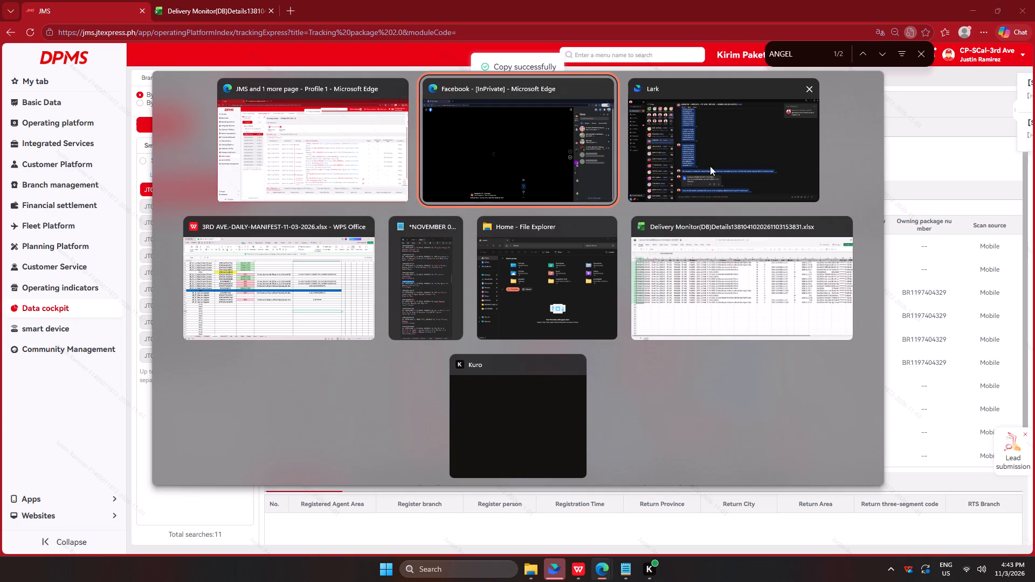
{"action": "left_click", "coordinate": [271, 295], "text": "alt"}
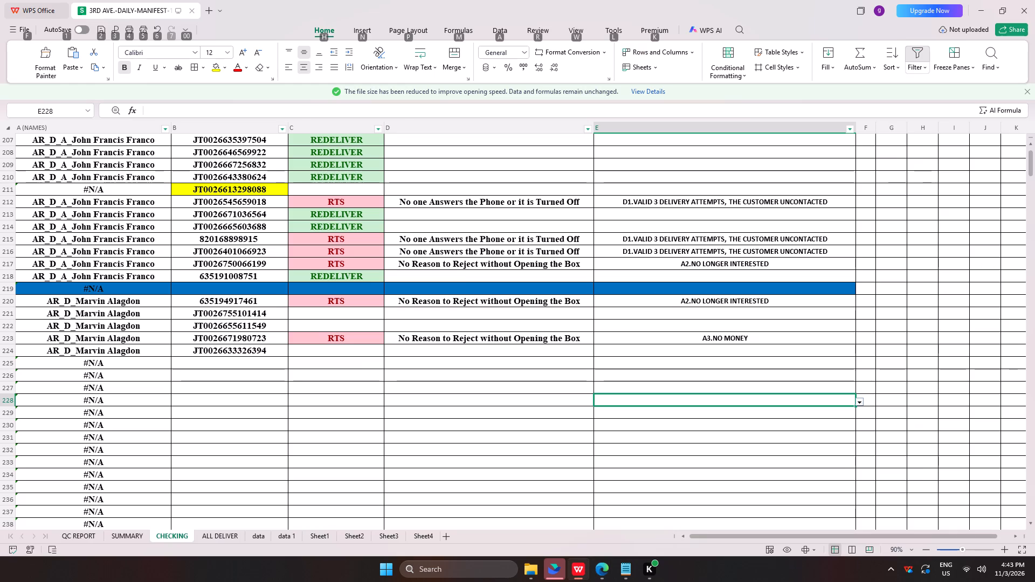
{"action": "left_click", "coordinate": [215, 372]}
{"action": "key", "text": "ctrl+v"}
{"action": "left_click_drag", "start_coordinate": [155, 286], "coordinate": [298, 288]}
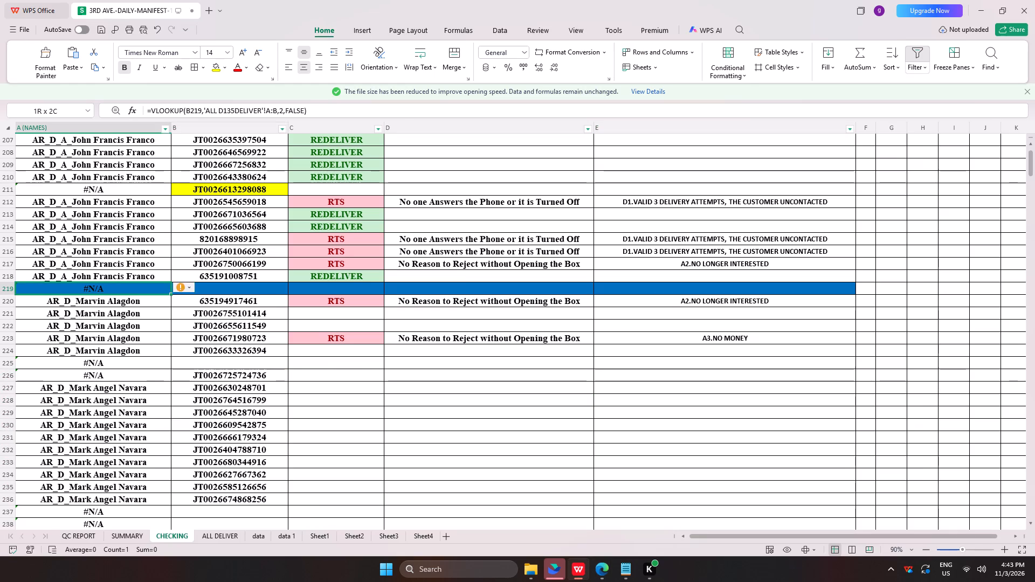
{"action": "left_click_drag", "start_coordinate": [298, 288], "coordinate": [616, 286]}
{"action": "key", "text": "ctrl+c"}
{"action": "left_click", "coordinate": [127, 362]}
{"action": "key", "text": "ctrl+v"}
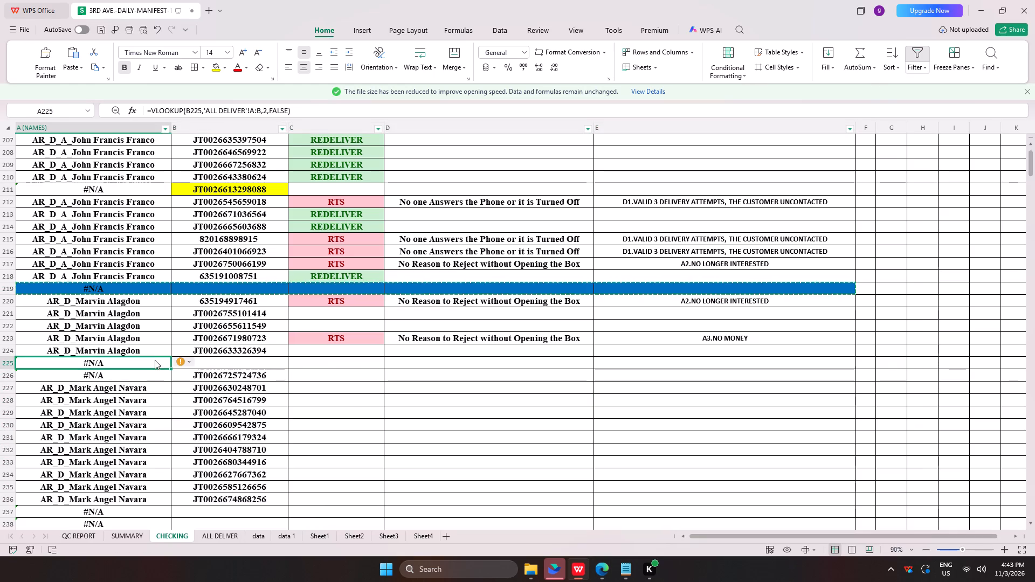
{"action": "key", "text": "alt+Tab"}
{"action": "key", "text": "alt+Tab"}
{"action": "left_click", "coordinate": [848, 446]}
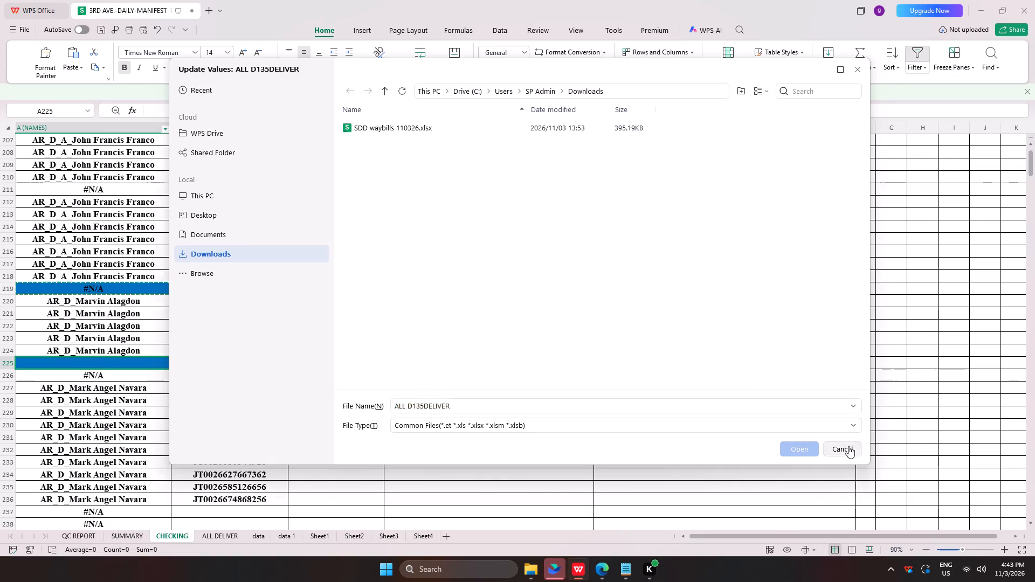
{"action": "key", "text": "alt+Tab"}
{"action": "scroll", "coordinate": [433, 329], "scroll_direction": "down", "scroll_amount": 5}
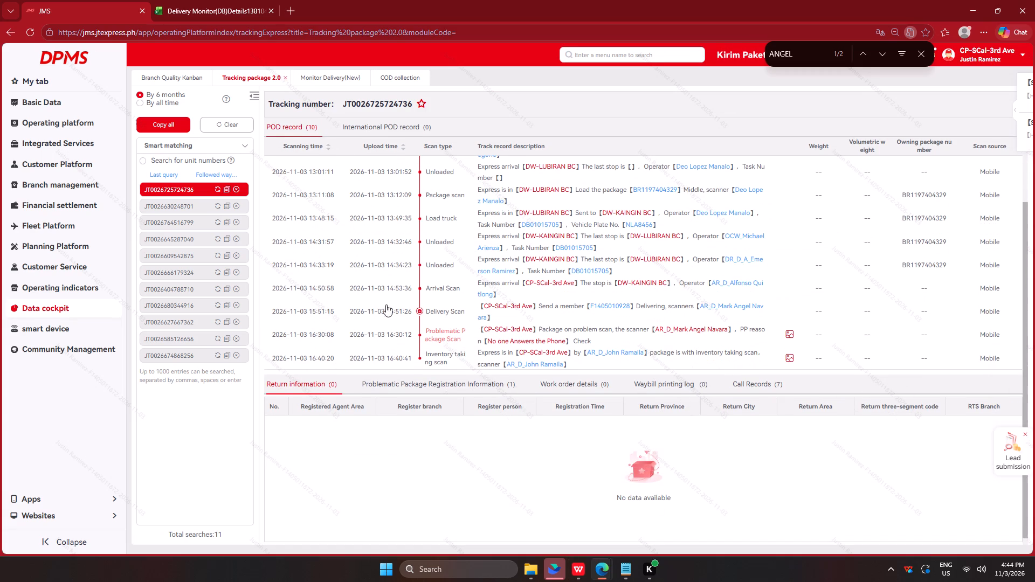
{"action": "left_click", "coordinate": [169, 206]}
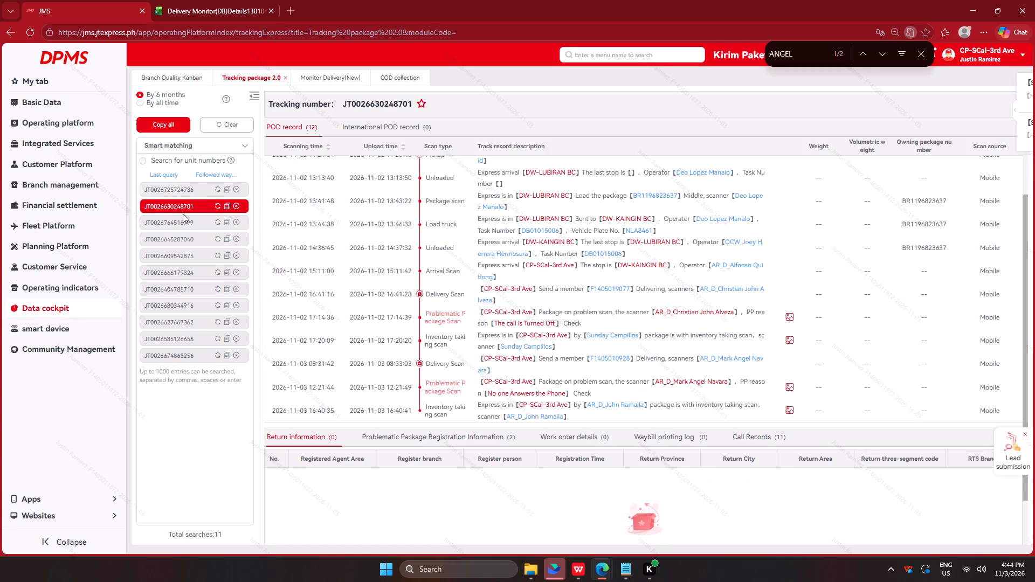
{"action": "left_click", "coordinate": [183, 213]}
{"action": "left_click", "coordinate": [181, 223]}
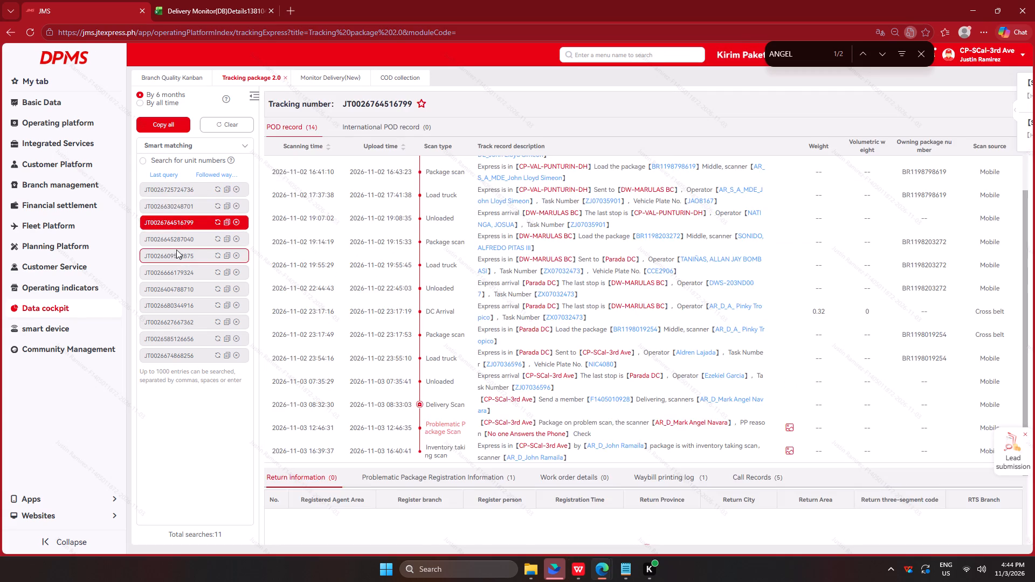
{"action": "left_click", "coordinate": [176, 250]}
{"action": "left_click", "coordinate": [173, 240]}
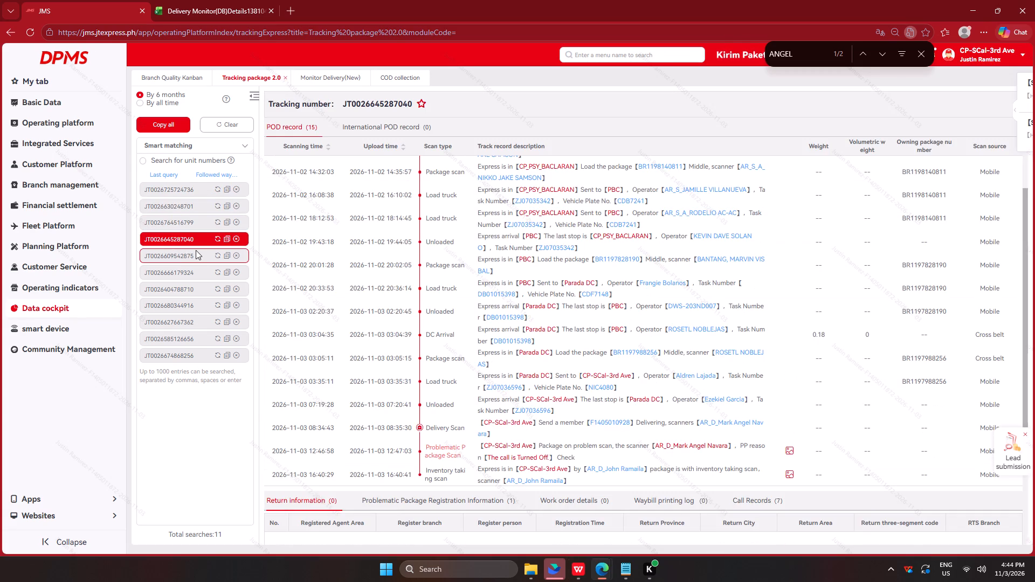
{"action": "left_click", "coordinate": [188, 251]}
{"action": "scroll", "coordinate": [395, 287], "scroll_direction": "down", "scroll_amount": 3}
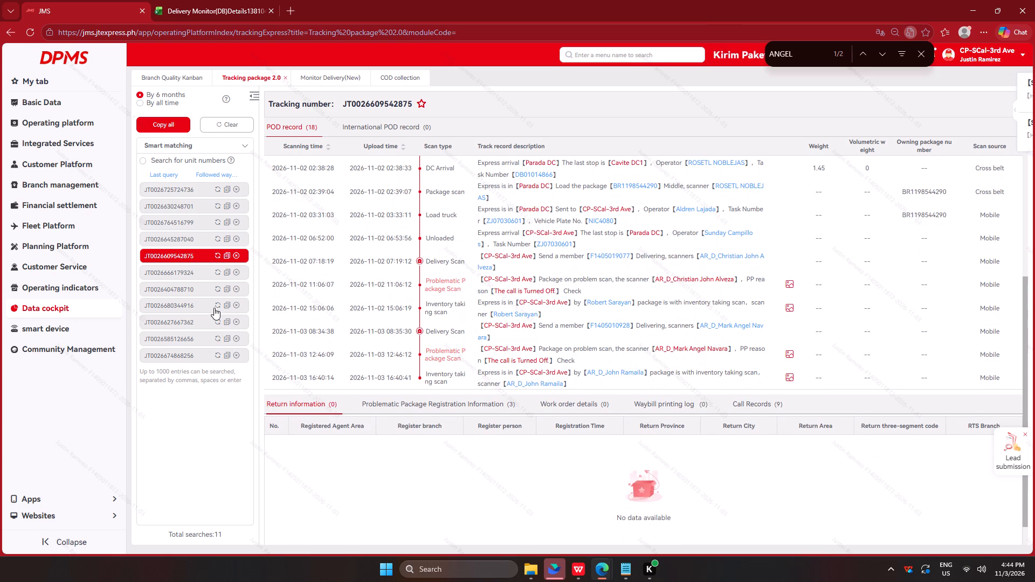
{"action": "left_click", "coordinate": [175, 276]}
{"action": "left_click", "coordinate": [190, 293]}
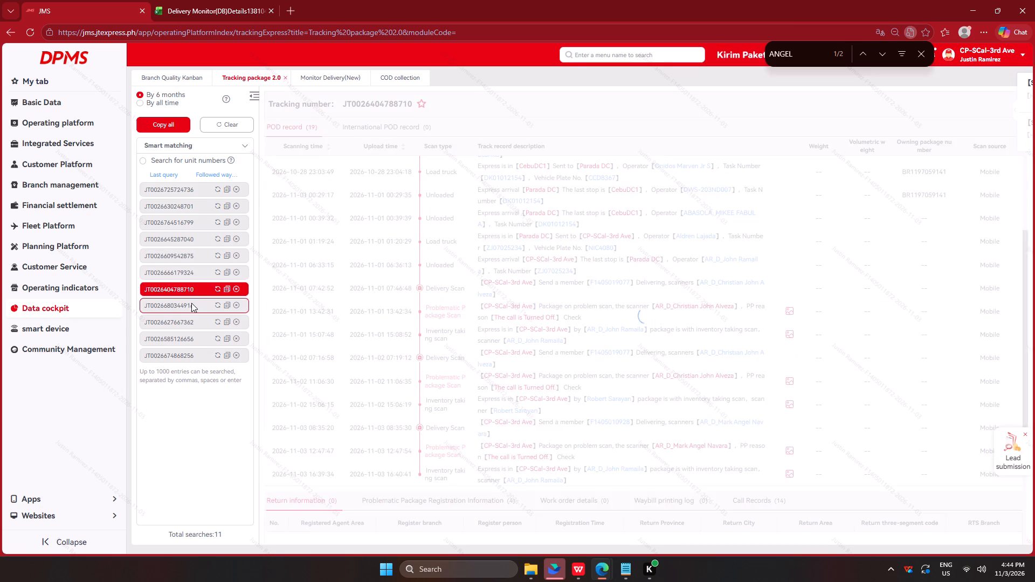
{"action": "key", "text": "alt+Tab"}
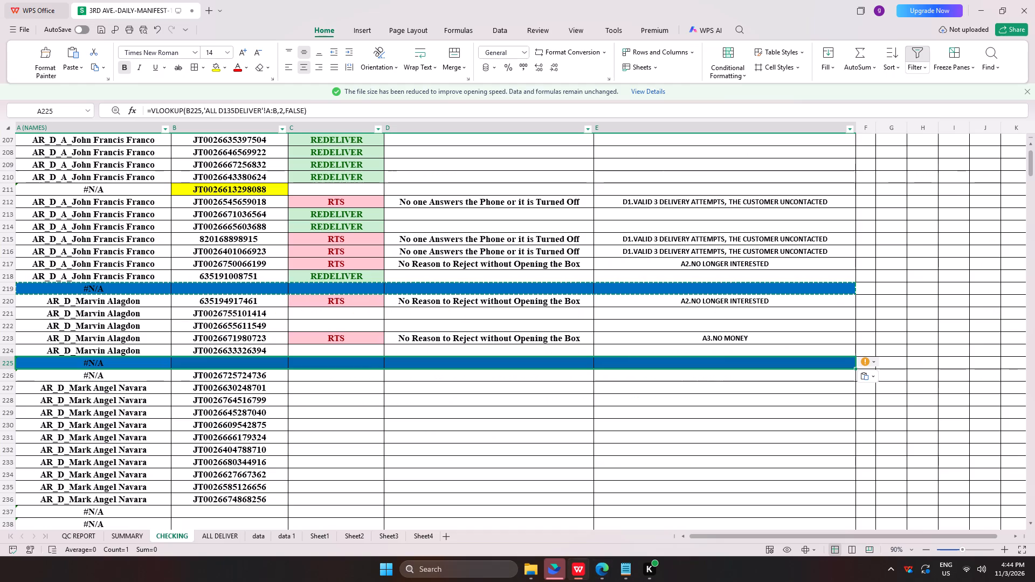
{"action": "left_click_drag", "start_coordinate": [355, 254], "coordinate": [622, 255]}
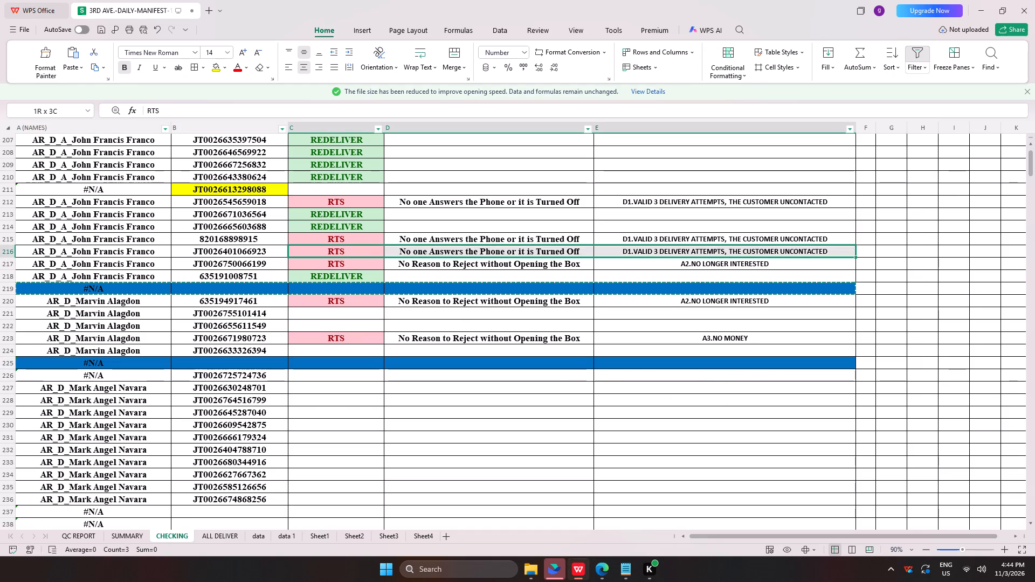
{"action": "left_click_drag", "start_coordinate": [622, 255], "coordinate": [621, 254]}
{"action": "key", "text": "ctrl+c"}
{"action": "left_click", "coordinate": [294, 446]}
{"action": "key", "text": "ctrl+v"}
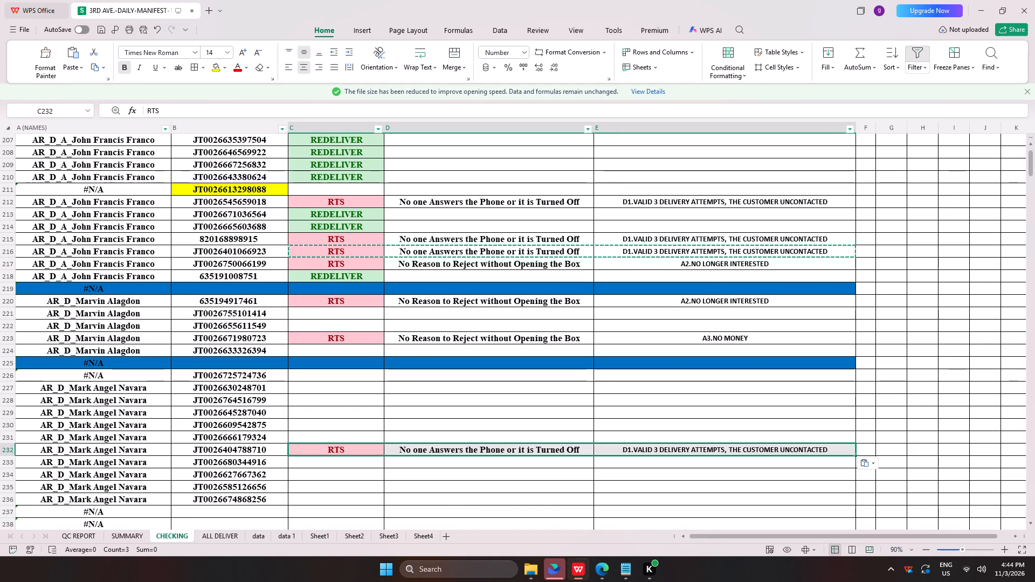
{"action": "key", "text": "alt+Tab"}
{"action": "left_click", "coordinate": [173, 306]}
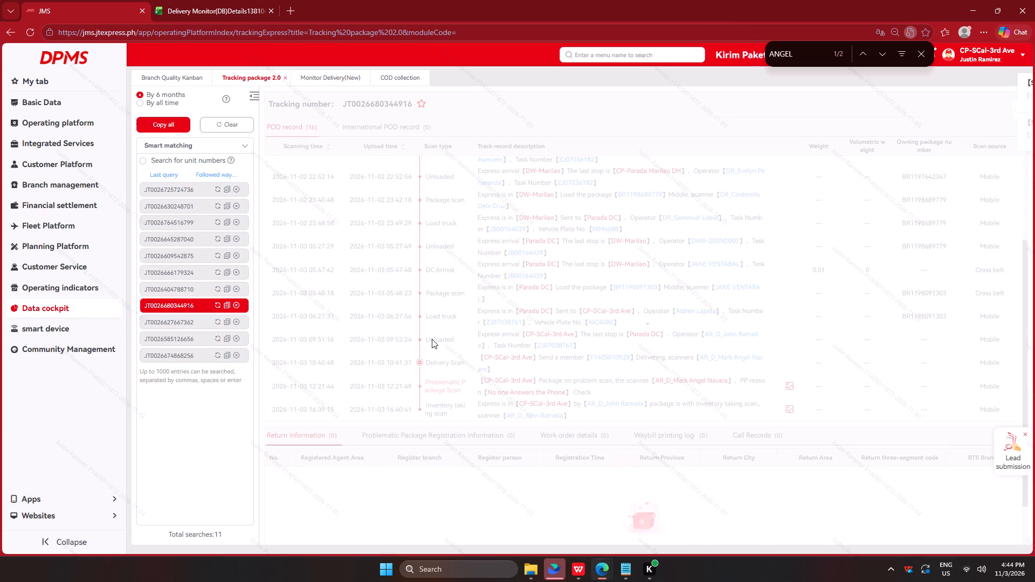
{"action": "left_click", "coordinate": [174, 324]}
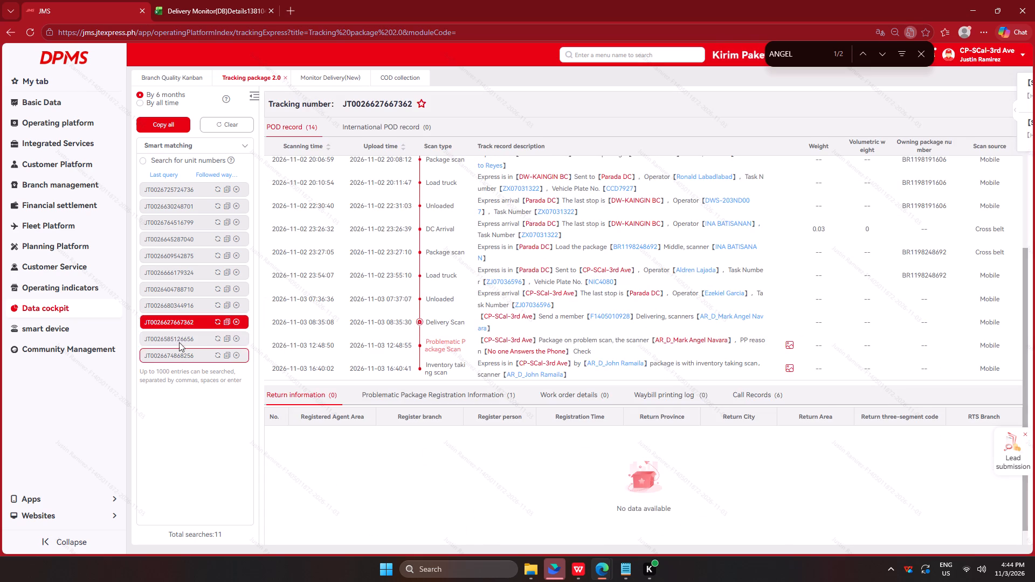
{"action": "left_click", "coordinate": [171, 339]}
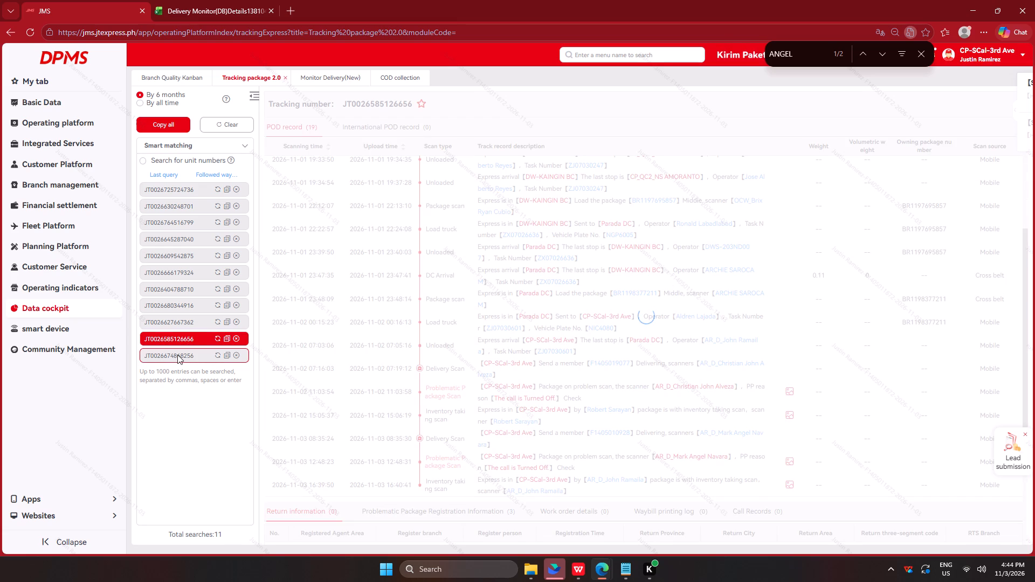
{"action": "left_click", "coordinate": [191, 358]}
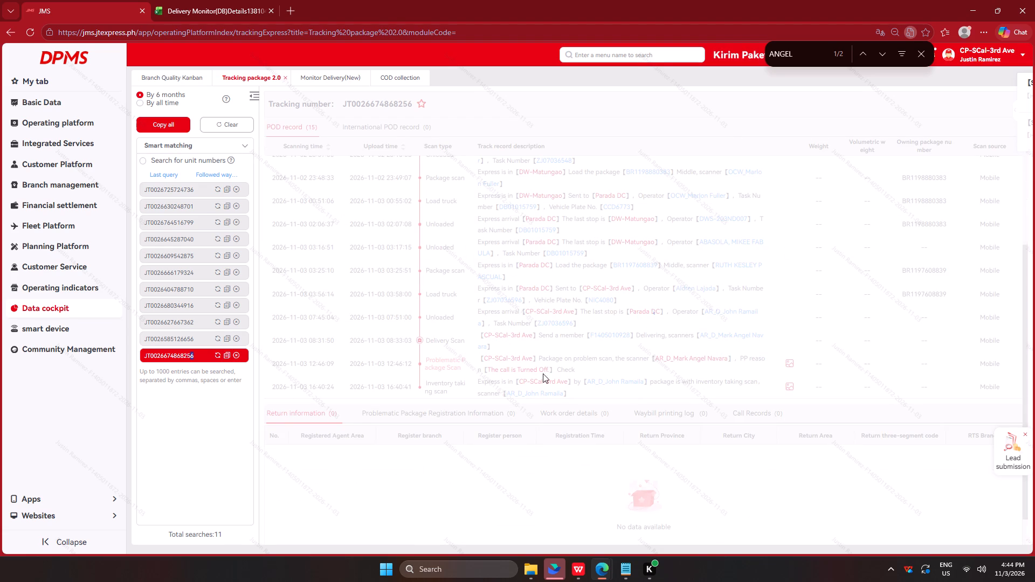
{"action": "key", "text": "alt+Tab"}
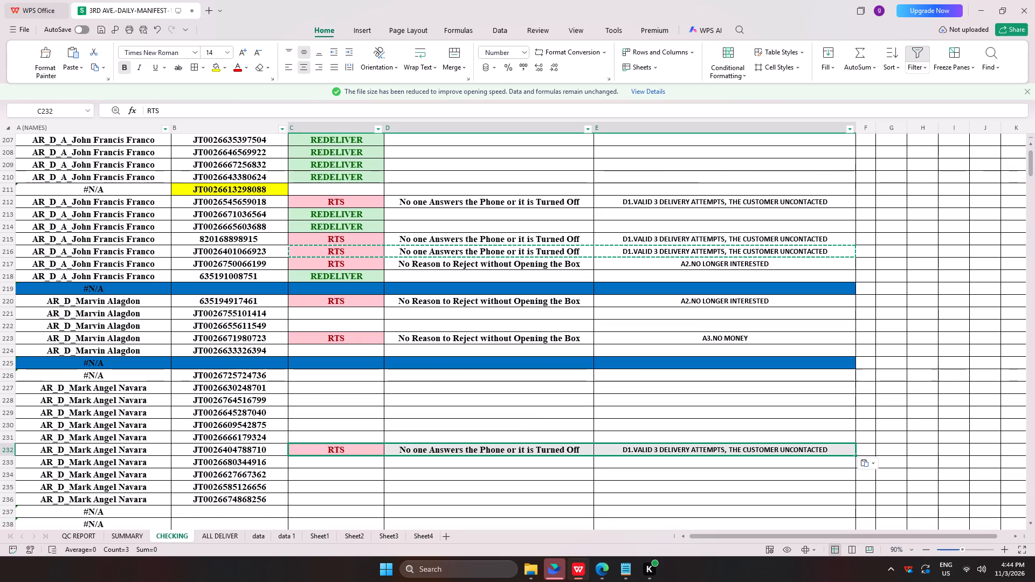
{"action": "left_click", "coordinate": [357, 226]}
{"action": "key", "text": "ctrl+c"}
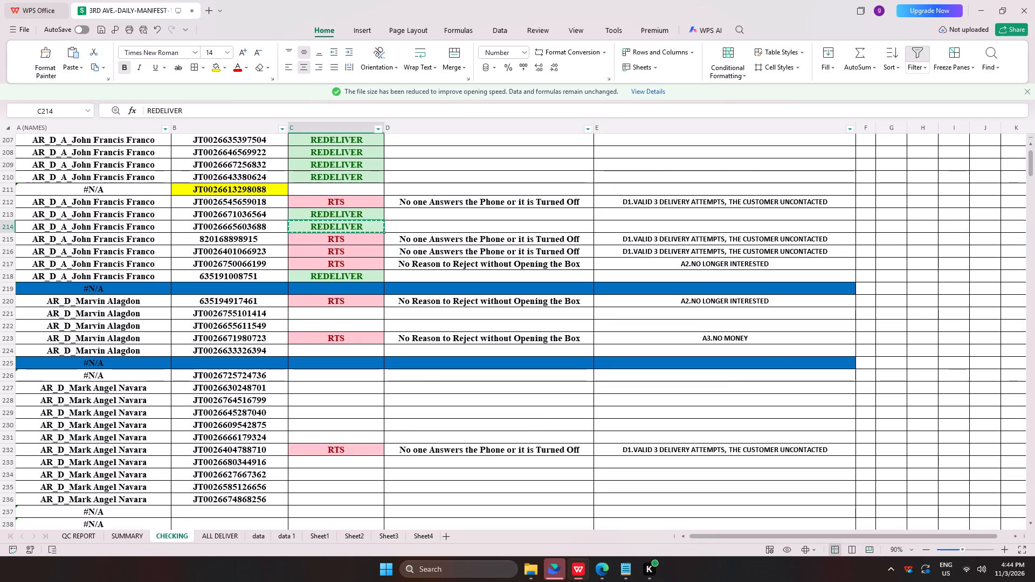
{"action": "left_click_drag", "start_coordinate": [326, 380], "coordinate": [322, 434], "text": "ctrl"}
{"action": "left_click_drag", "start_coordinate": [318, 466], "coordinate": [318, 479], "text": "ctrl"}
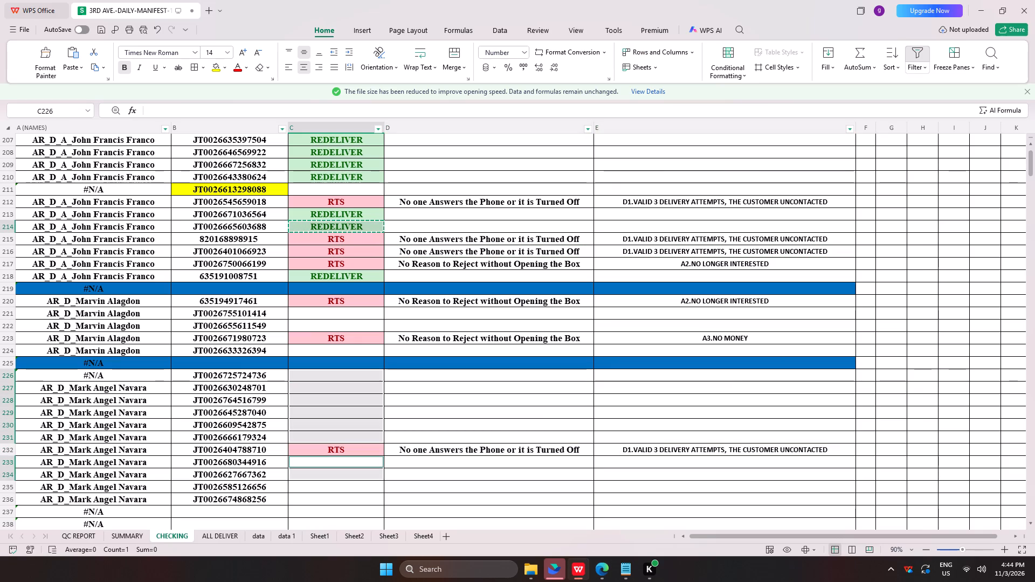
{"action": "left_click_drag", "start_coordinate": [318, 479], "coordinate": [319, 496], "text": "ctrl"}
{"action": "key", "text": "ctrl+v"}
{"action": "left_click", "coordinate": [450, 403]}
{"action": "key", "text": "ctrl+s"}
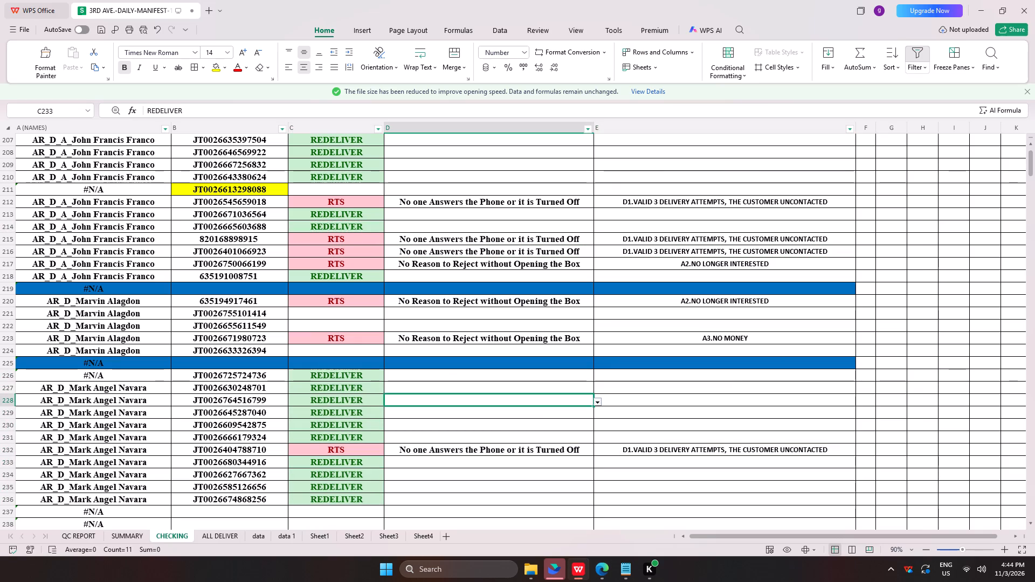
{"action": "scroll", "coordinate": [610, 371], "scroll_direction": "down", "scroll_amount": 1}
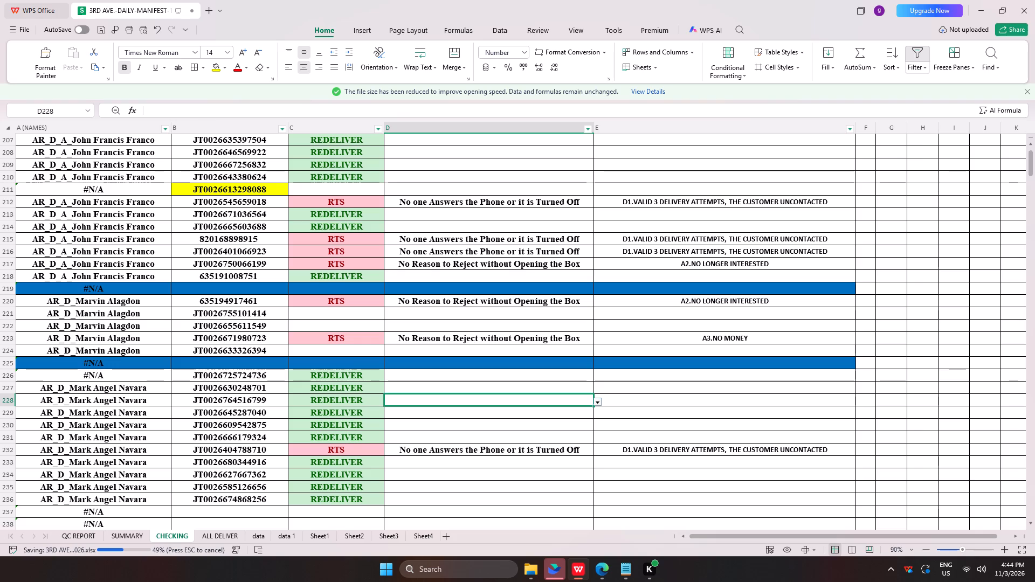
{"action": "left_click", "coordinate": [524, 471]}
{"action": "scroll", "coordinate": [327, 304], "scroll_direction": "down", "scroll_amount": 1}
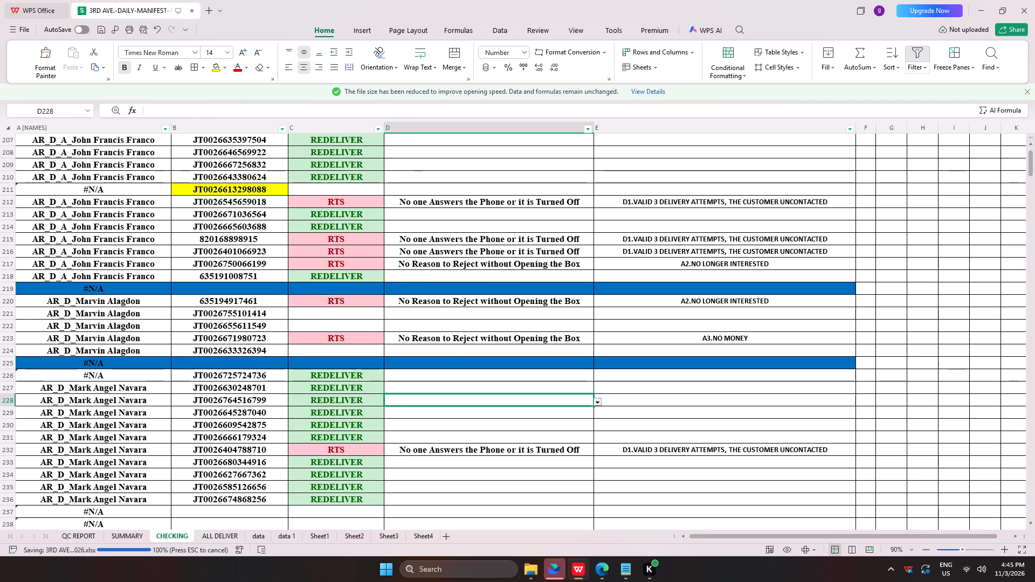
{"action": "scroll", "coordinate": [344, 306], "scroll_direction": "down", "scroll_amount": 3}
{"action": "key", "text": "alt+Tab"}
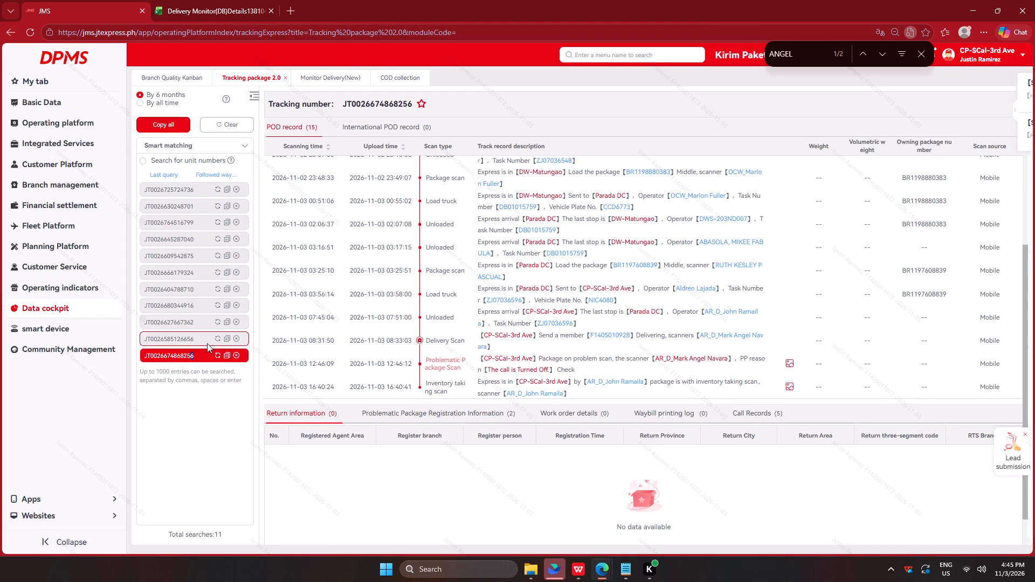
{"action": "left_click", "coordinate": [185, 337]}
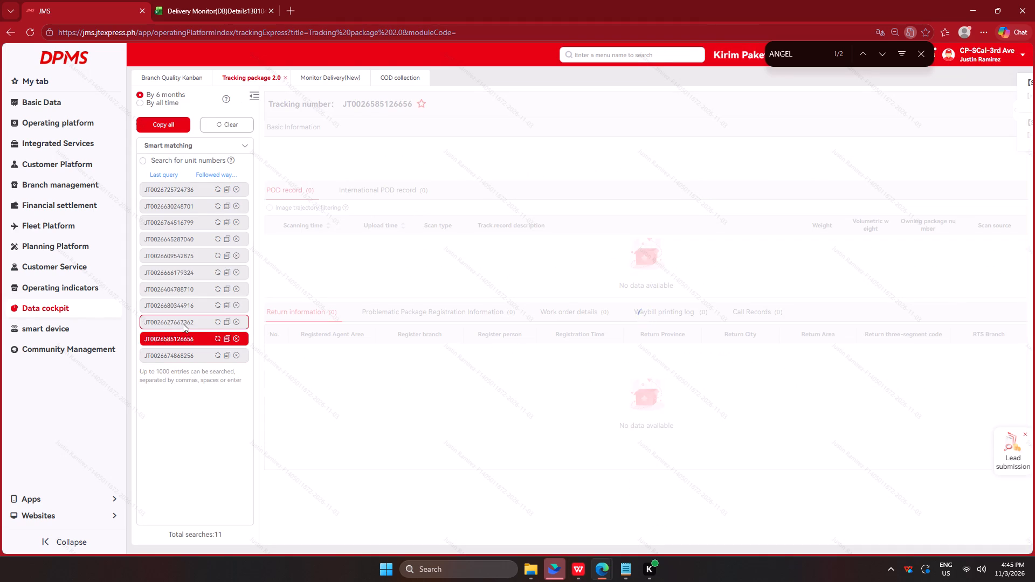
{"action": "key", "text": "alt+Tab"}
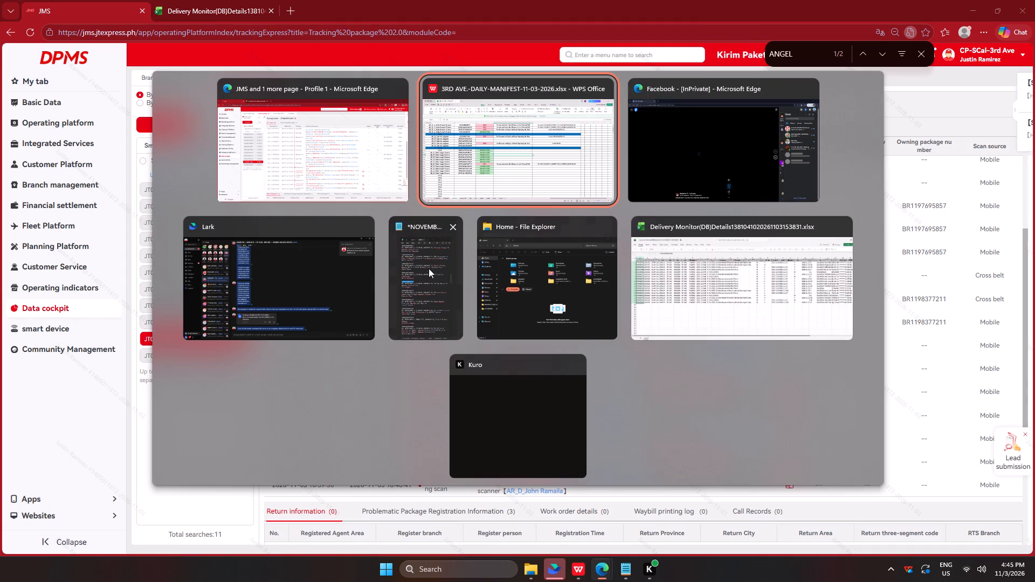
{"action": "left_click", "coordinate": [510, 171], "text": "alt"}
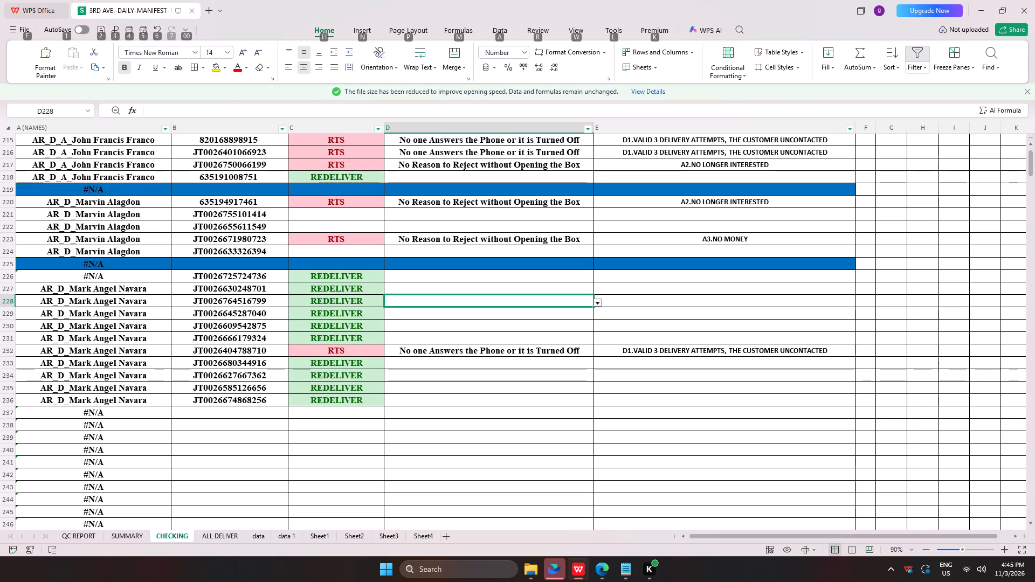
{"action": "left_click", "coordinate": [803, 348]}
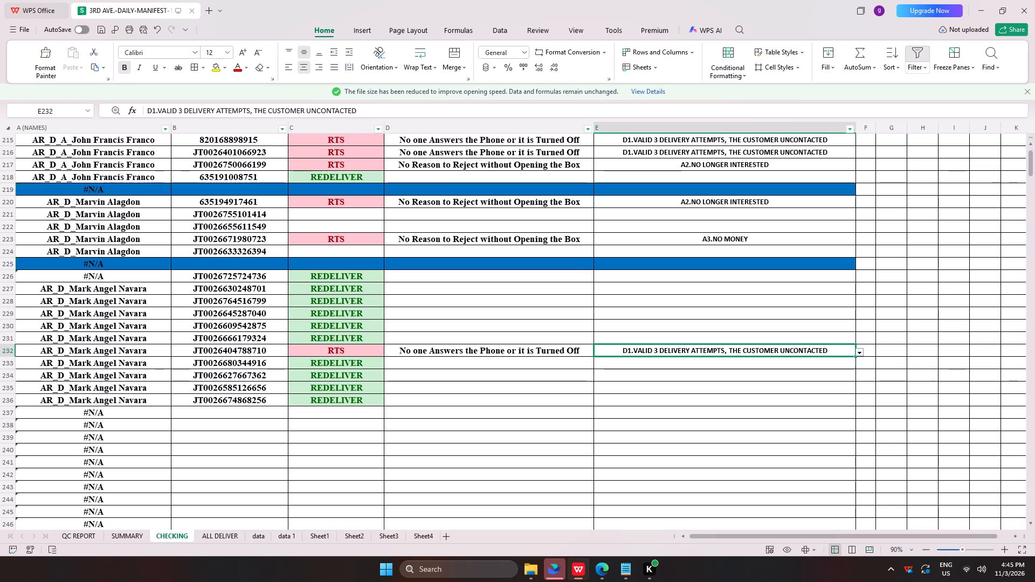
{"action": "left_click_drag", "start_coordinate": [157, 264], "coordinate": [585, 265]}
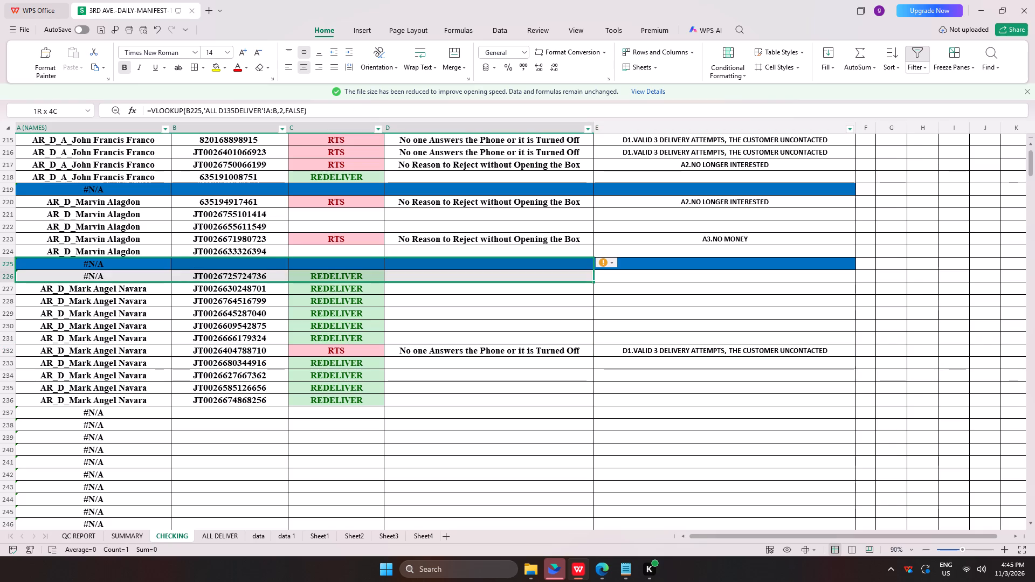
{"action": "left_click_drag", "start_coordinate": [585, 265], "coordinate": [625, 265]}
{"action": "key", "text": "ctrl+c"}
{"action": "left_click", "coordinate": [151, 412]}
{"action": "key", "text": "ctrl+v"}
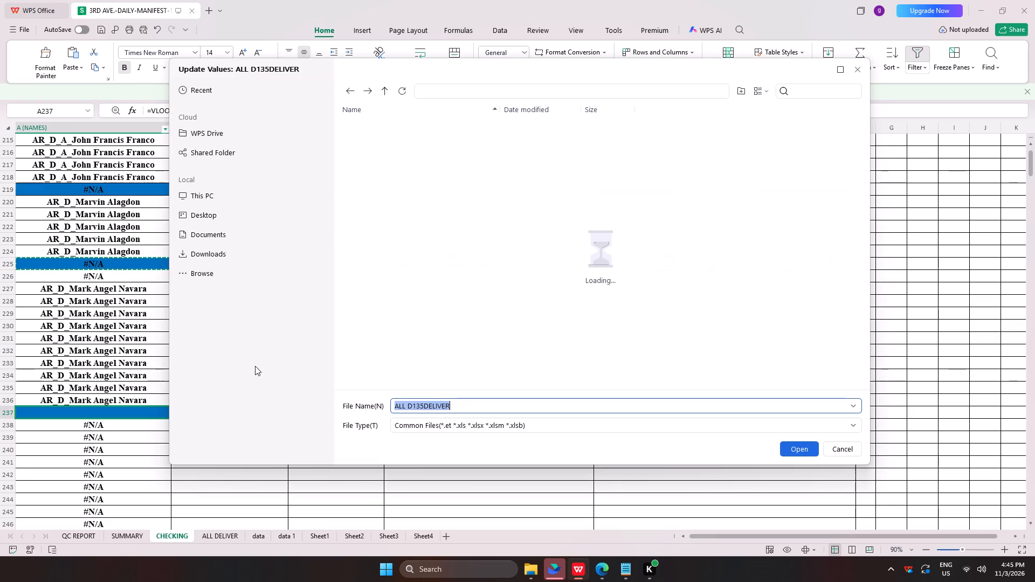
{"action": "left_click", "coordinate": [844, 453]}
{"action": "left_click", "coordinate": [499, 446]}
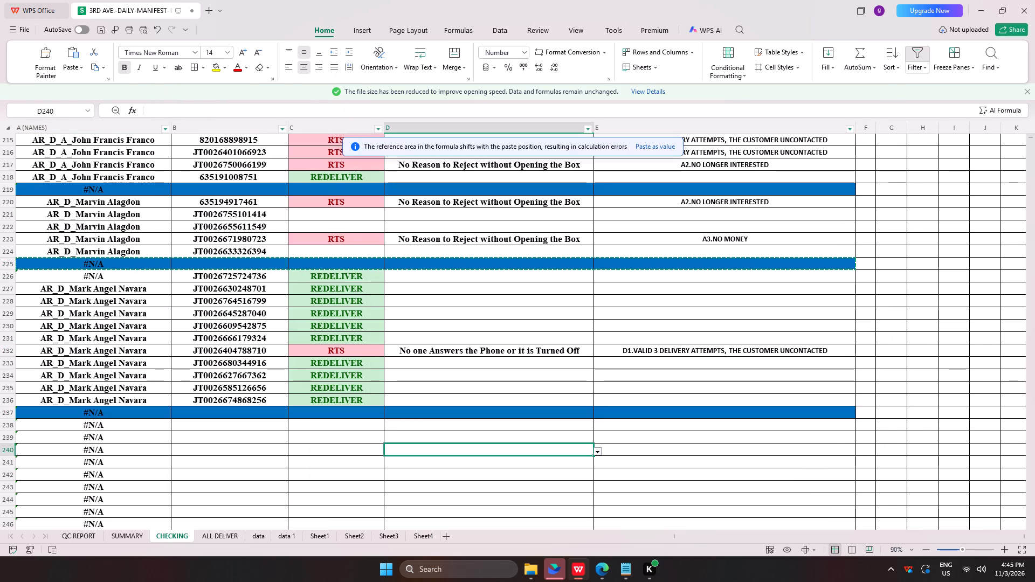
In JMS Monitor Delivery, refresh the courier summary, find REYMARK and open the details of his total unsigned parcels.
{"action": "key", "text": "alt+Tab"}
{"action": "left_click", "coordinate": [533, 169], "text": "alt"}
{"action": "left_click", "coordinate": [339, 69]}
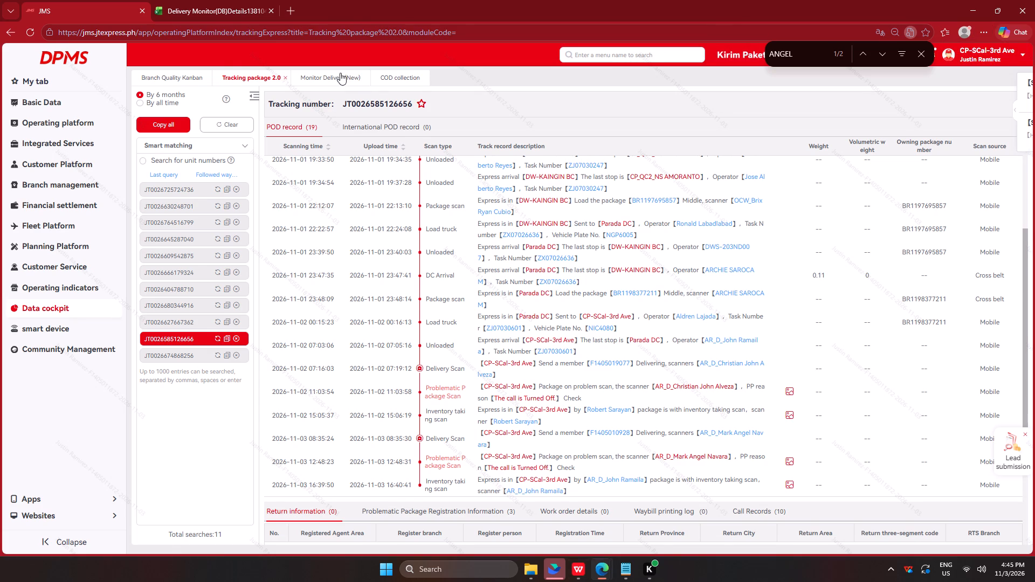
{"action": "left_click", "coordinate": [340, 73]}
{"action": "left_click", "coordinate": [156, 96]}
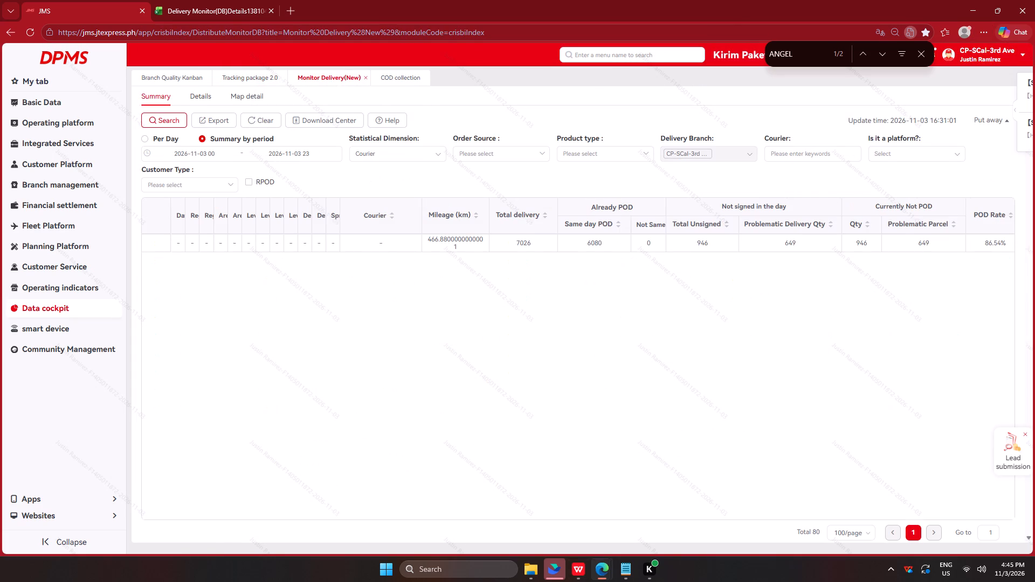
{"action": "double_click", "coordinate": [805, 53]}
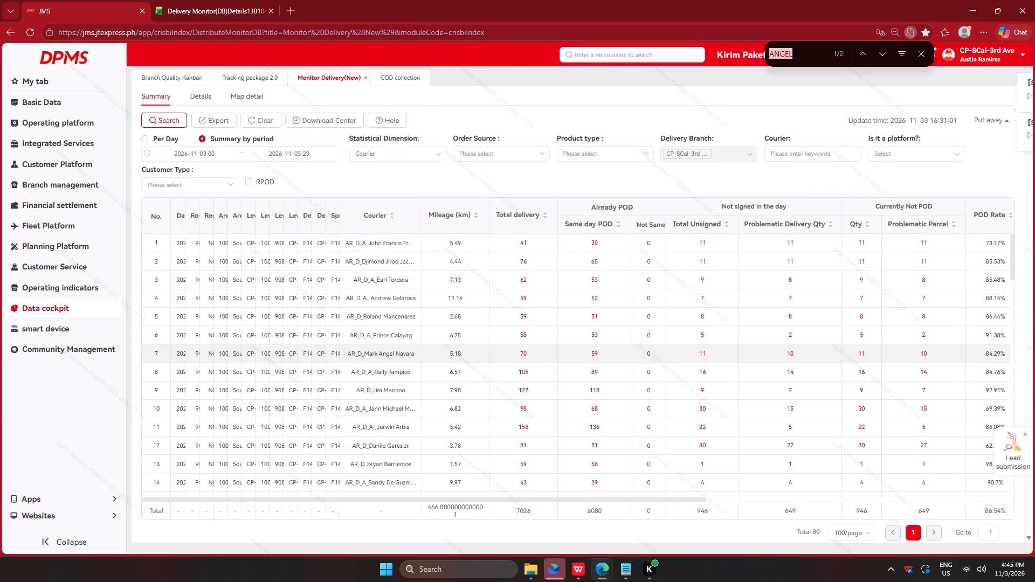
{"action": "type", "text": "REYMARK"}
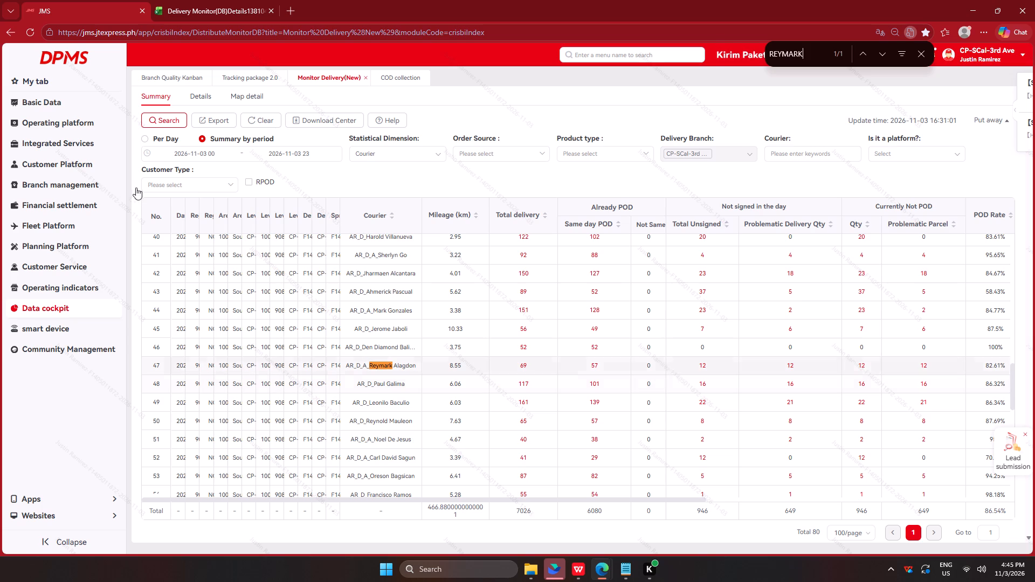
{"action": "left_click", "coordinate": [173, 115]}
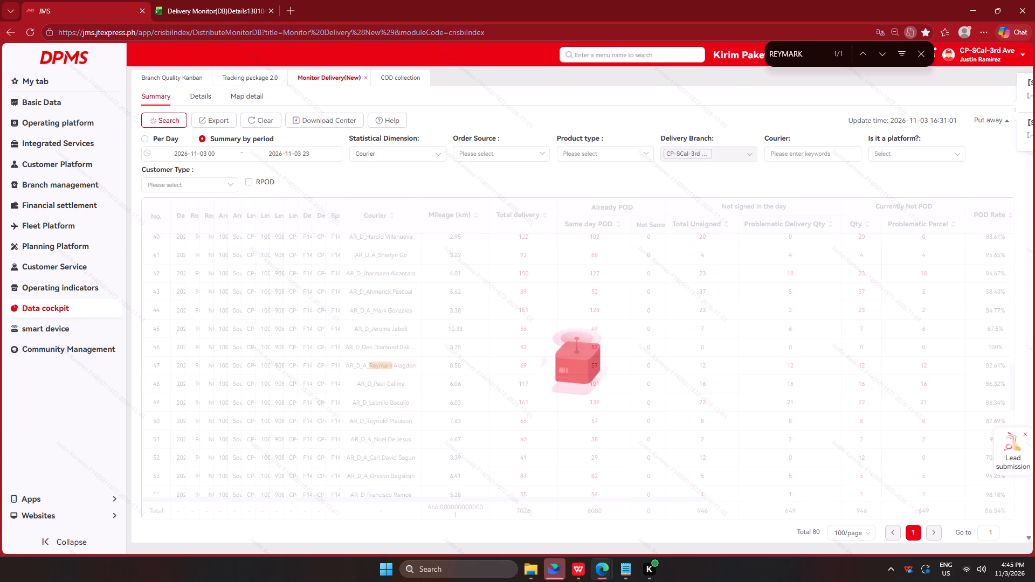
{"action": "left_click", "coordinate": [809, 56]}
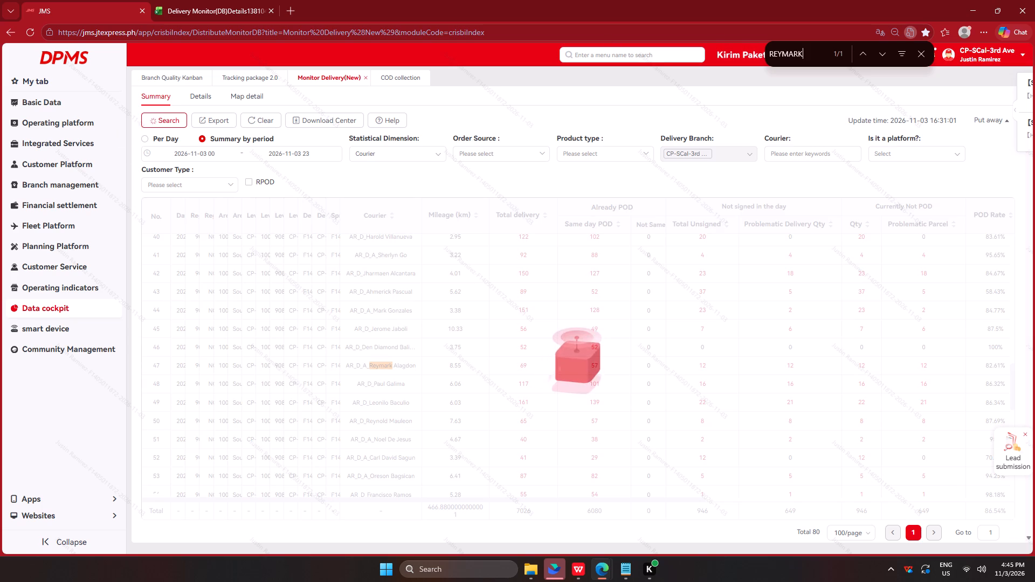
{"action": "key", "text": "Return"}
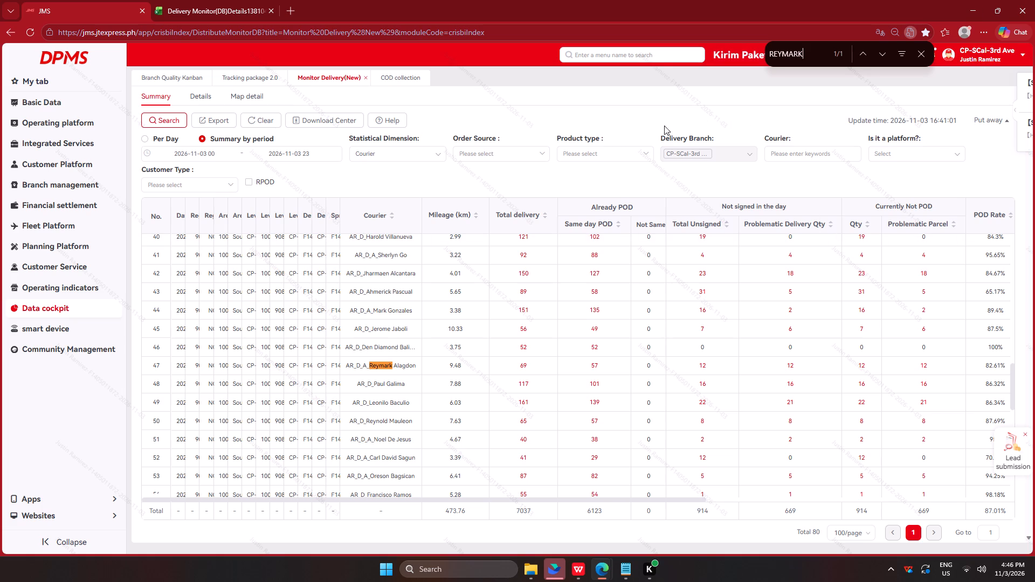
{"action": "left_click", "coordinate": [703, 368]}
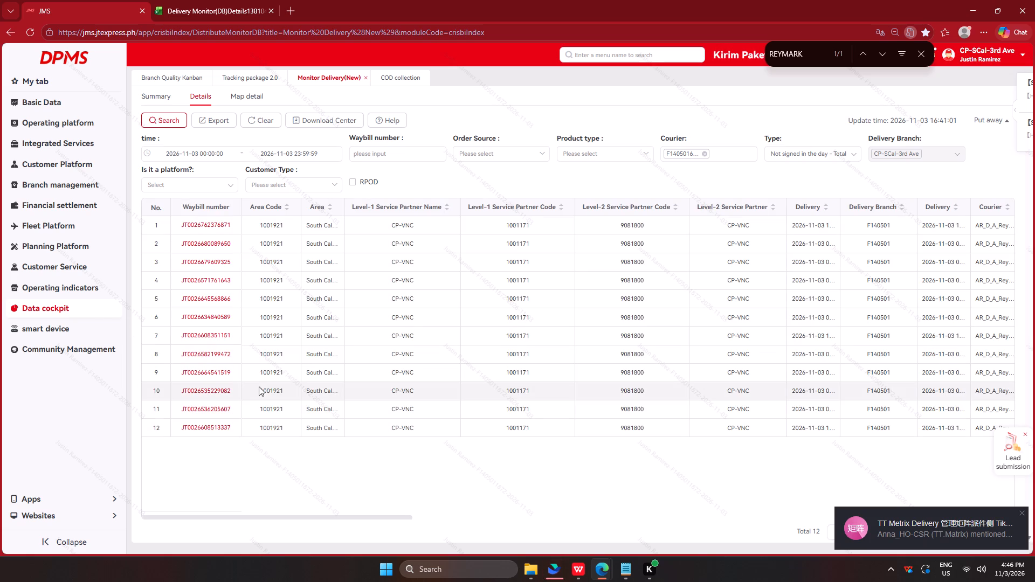
Capture Reymark's 12 listed waybill numbers as text and query them in Tracking package 2.0 in place of the previous ones.
{"action": "key", "text": "shift+super+t"}
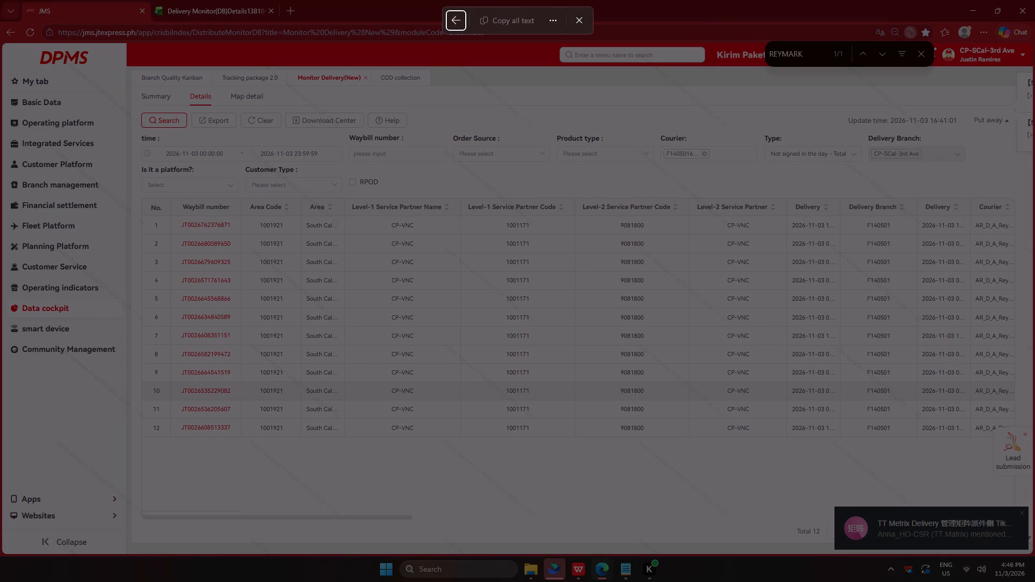
{"action": "left_click_drag", "start_coordinate": [168, 214], "coordinate": [249, 441]}
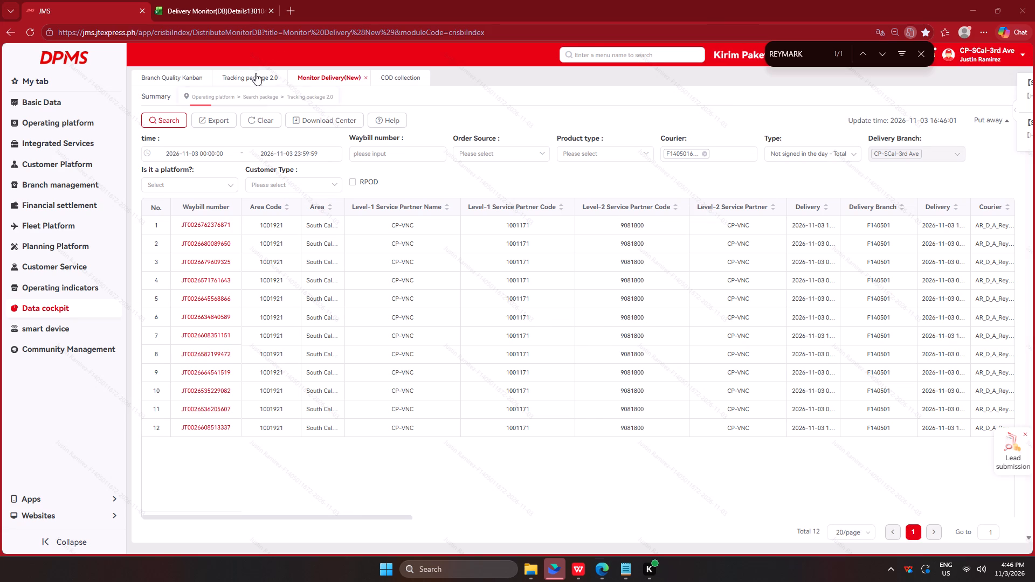
{"action": "left_click", "coordinate": [256, 73]}
{"action": "left_click", "coordinate": [243, 123]}
{"action": "left_click_drag", "start_coordinate": [227, 289], "coordinate": [225, 298]}
{"action": "key", "text": "ctrl+v"}
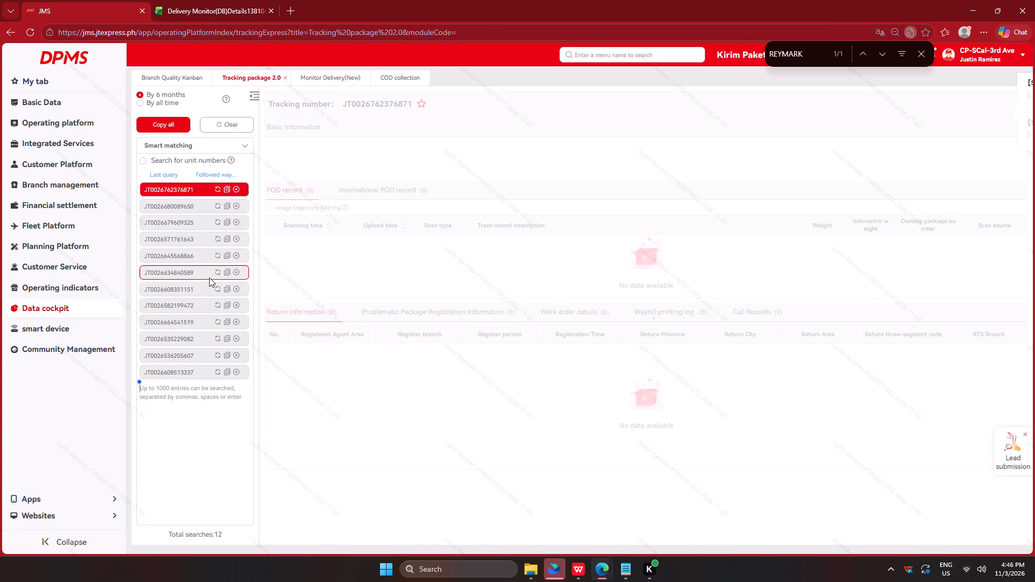
Copy all the queried waybill numbers from JMS into column B of CHECKING, starting at row 238.
{"action": "left_click", "coordinate": [169, 122]}
{"action": "key", "text": "alt+Tab"}
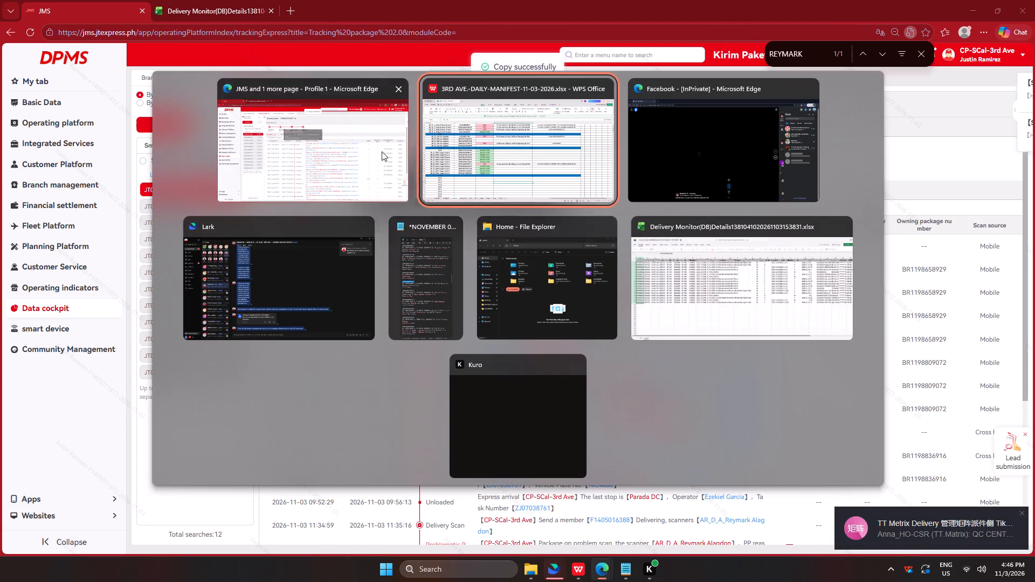
{"action": "left_click", "coordinate": [510, 143], "text": "alt"}
{"action": "left_click", "coordinate": [242, 428]}
{"action": "key", "text": "ctrl+v"}
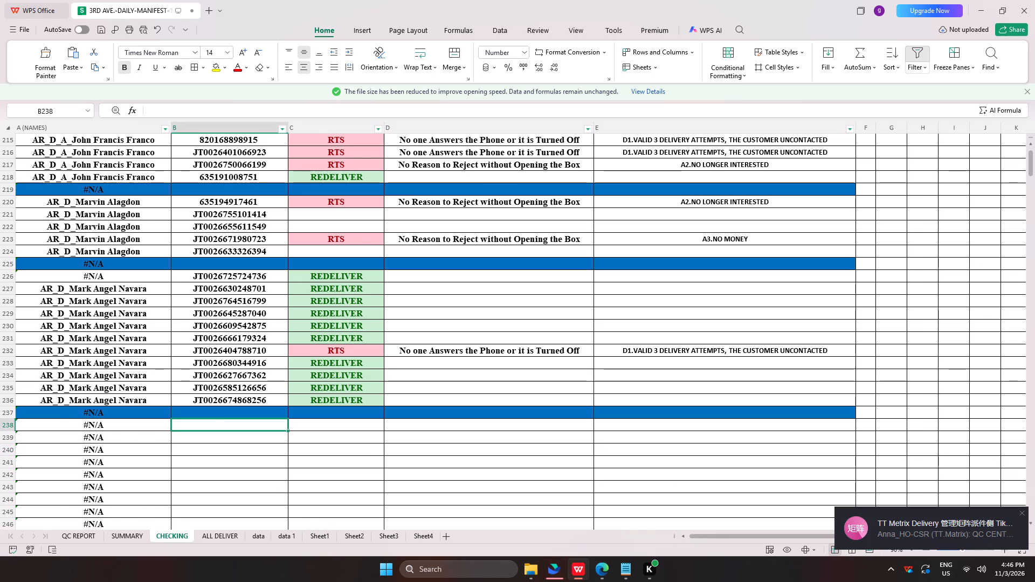
Copy the blue separator row 237, columns A to E, to row 250 below Reymark's waybills, dismissing the file prompt.
{"action": "scroll", "coordinate": [258, 384], "scroll_direction": "down", "scroll_amount": 6}
{"action": "left_click_drag", "start_coordinate": [161, 259], "coordinate": [595, 262]}
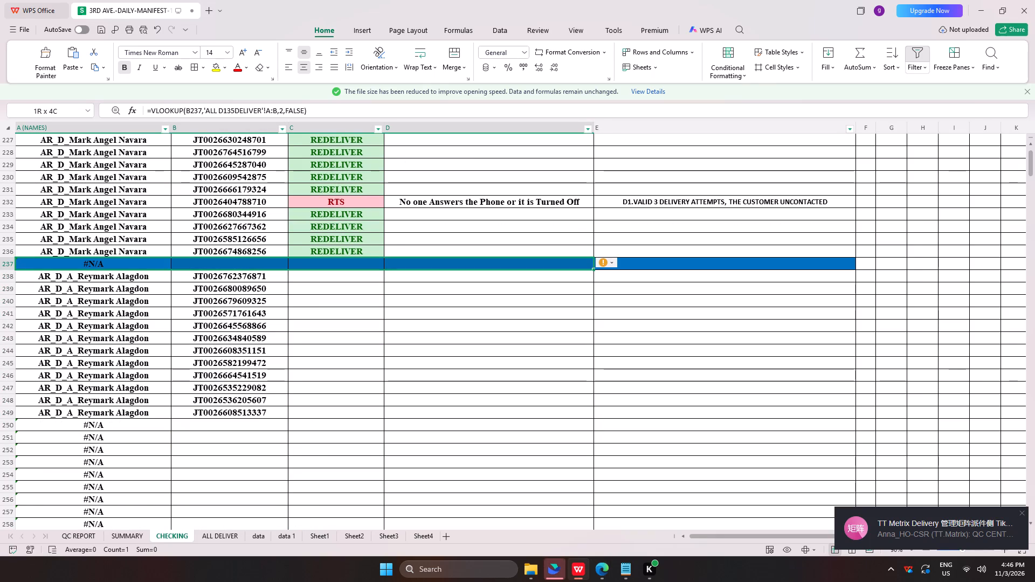
{"action": "left_click_drag", "start_coordinate": [595, 262], "coordinate": [670, 265]}
{"action": "key", "text": "ctrl+c"}
{"action": "left_click", "coordinate": [155, 425]}
{"action": "key", "text": "ctrl+v"}
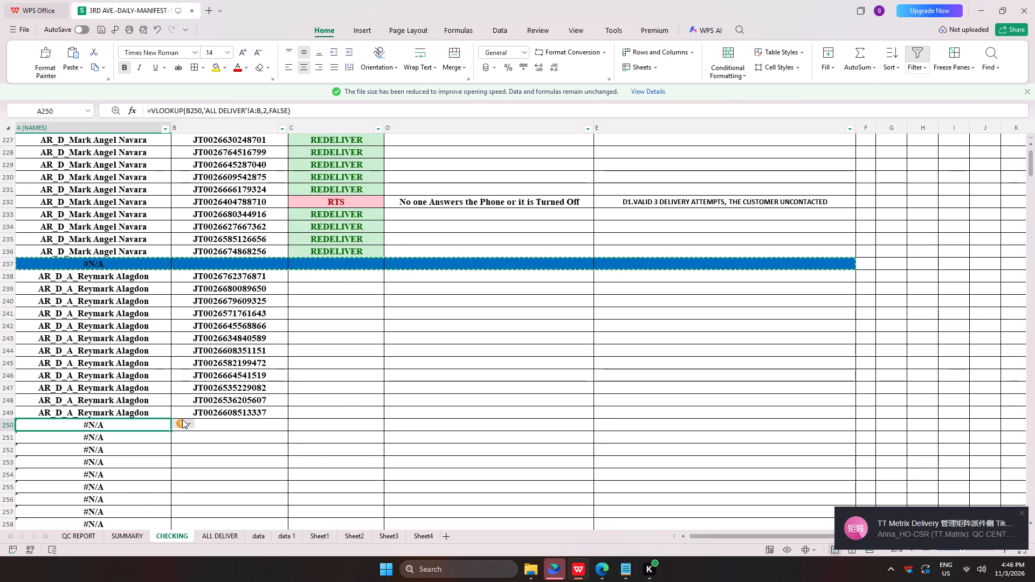
{"action": "left_click", "coordinate": [848, 447]}
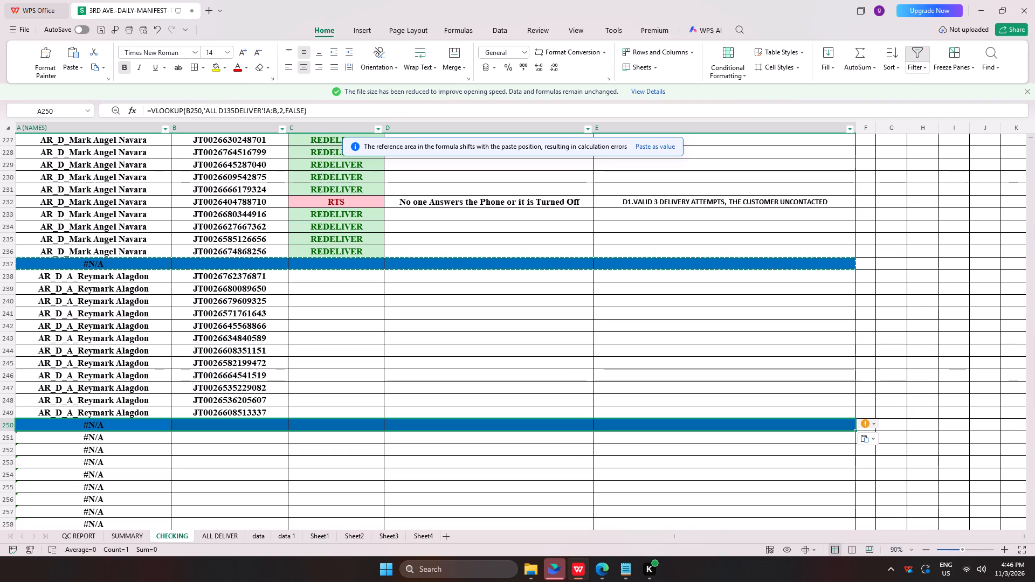
{"action": "scroll", "coordinate": [371, 337], "scroll_direction": "down", "scroll_amount": 2}
{"action": "left_click", "coordinate": [370, 335]}
{"action": "key", "text": "alt+Tab"}
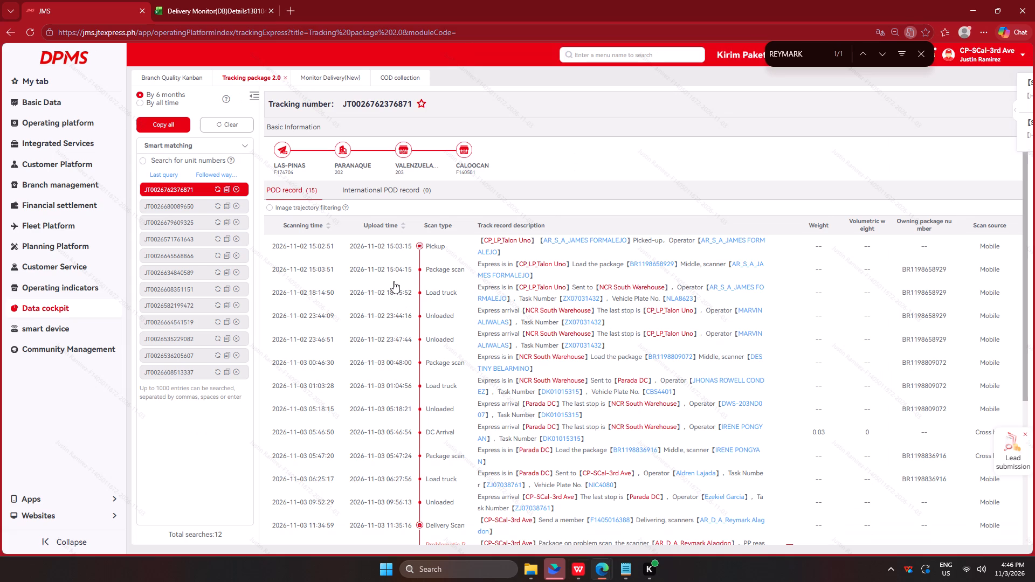
{"action": "scroll", "coordinate": [554, 316], "scroll_direction": "down", "scroll_amount": 4}
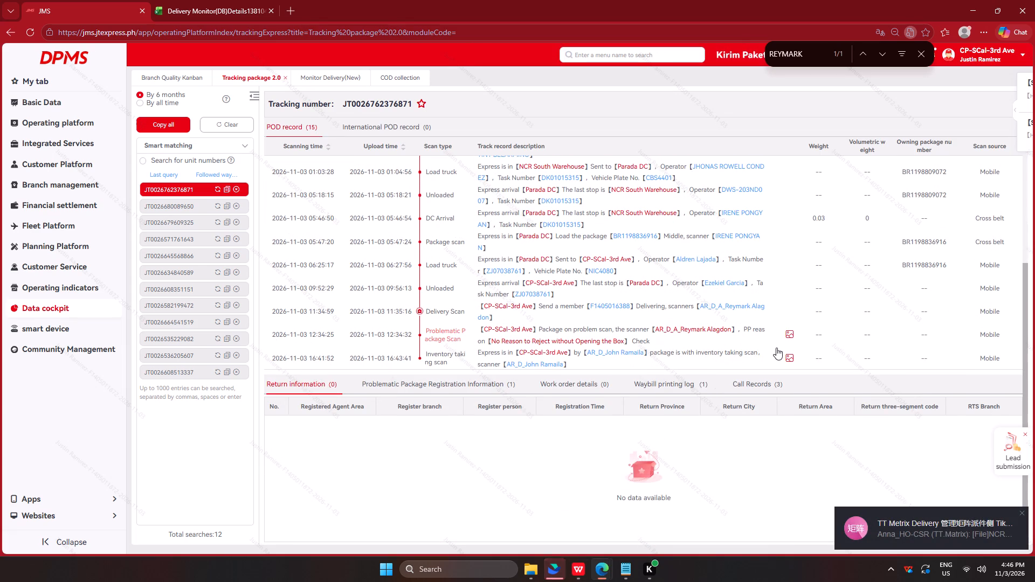
{"action": "left_click", "coordinate": [789, 336]}
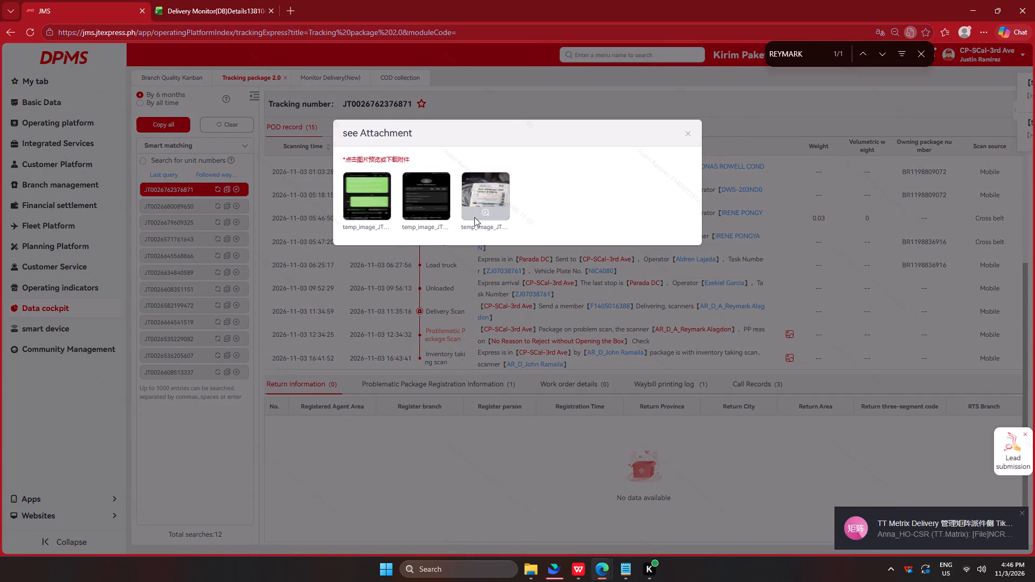
{"action": "left_click", "coordinate": [487, 211]}
{"action": "double_click", "coordinate": [227, 411]}
{"action": "key", "text": "alt+Tab"}
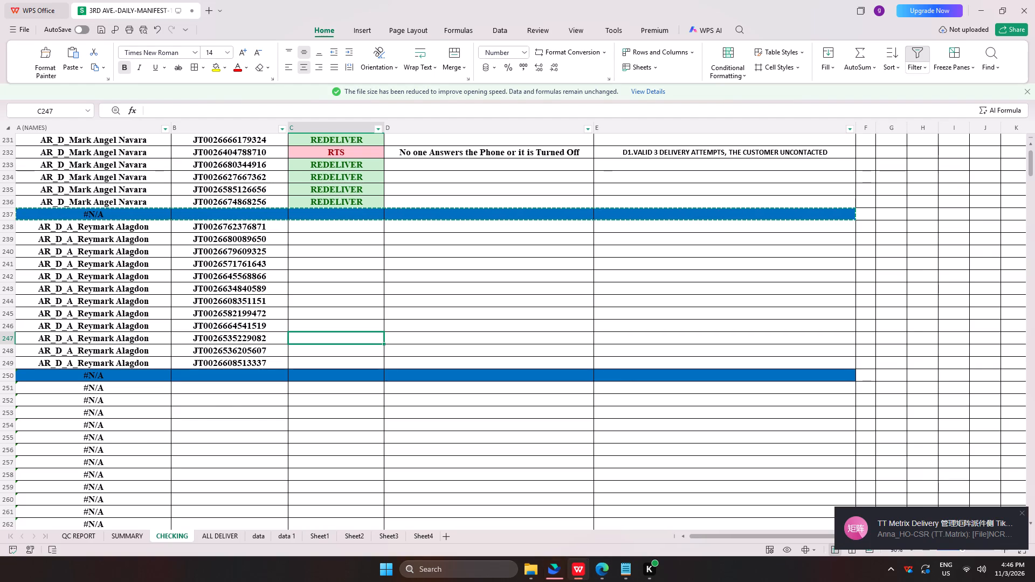
{"action": "scroll", "coordinate": [408, 239], "scroll_direction": "up", "scroll_amount": 3}
{"action": "scroll", "coordinate": [396, 333], "scroll_direction": "up", "scroll_amount": 3}
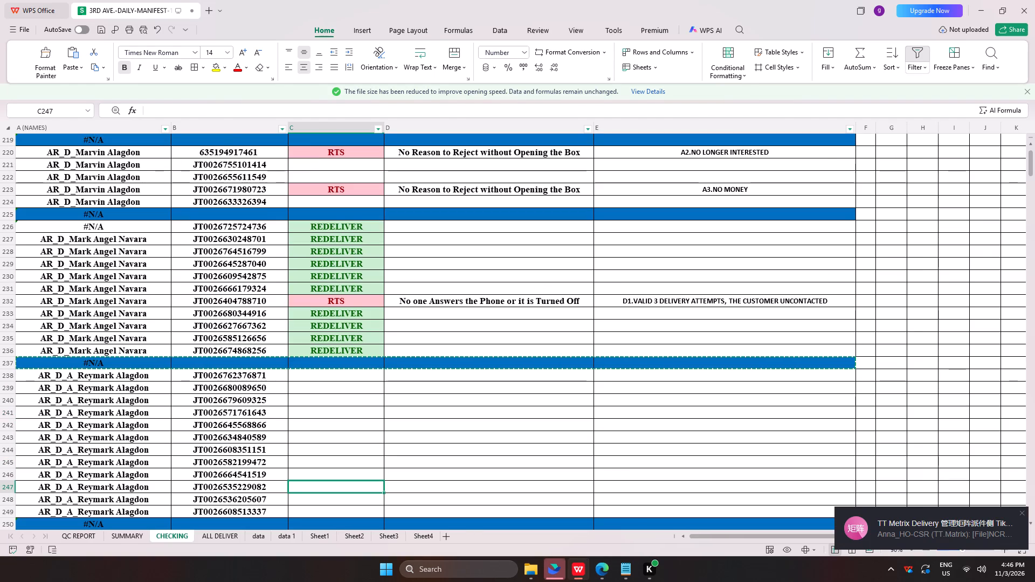
{"action": "left_click_drag", "start_coordinate": [368, 187], "coordinate": [412, 191]}
{"action": "key", "text": "ctrl+c"}
{"action": "left_click", "coordinate": [310, 376]}
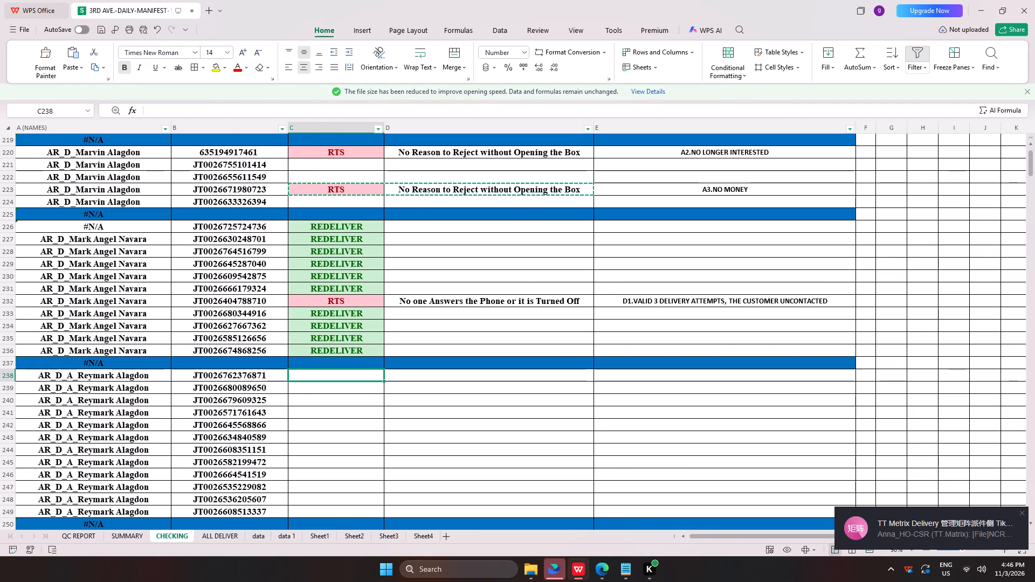
{"action": "key", "text": "ctrl+v"}
{"action": "key", "text": "alt+Tab"}
{"action": "left_click", "coordinate": [183, 215]}
{"action": "left_click", "coordinate": [188, 207]}
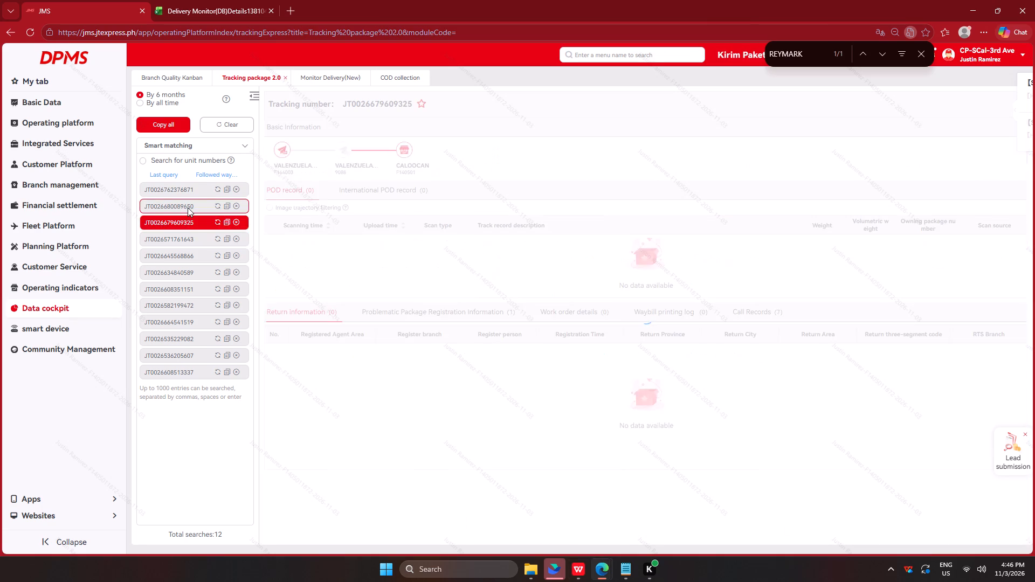
{"action": "scroll", "coordinate": [433, 306], "scroll_direction": "down", "scroll_amount": 5}
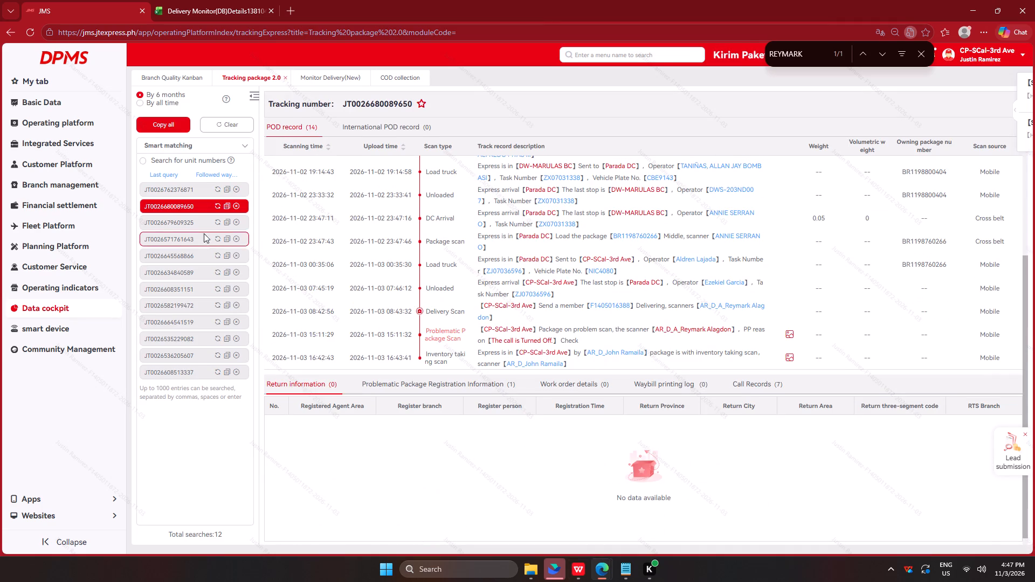
{"action": "left_click", "coordinate": [163, 222]}
{"action": "left_click", "coordinate": [177, 235]}
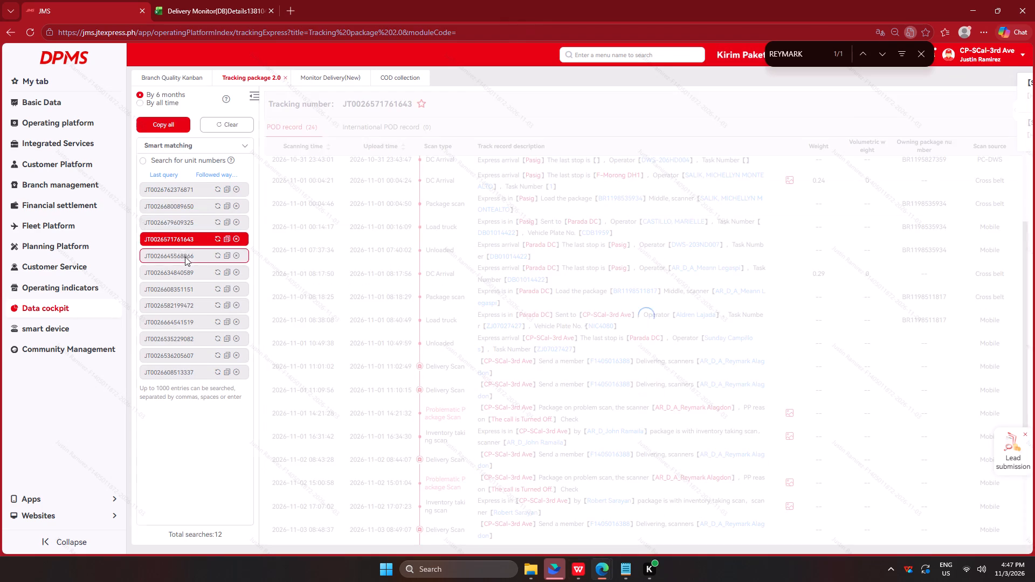
{"action": "scroll", "coordinate": [525, 296], "scroll_direction": "down", "scroll_amount": 3}
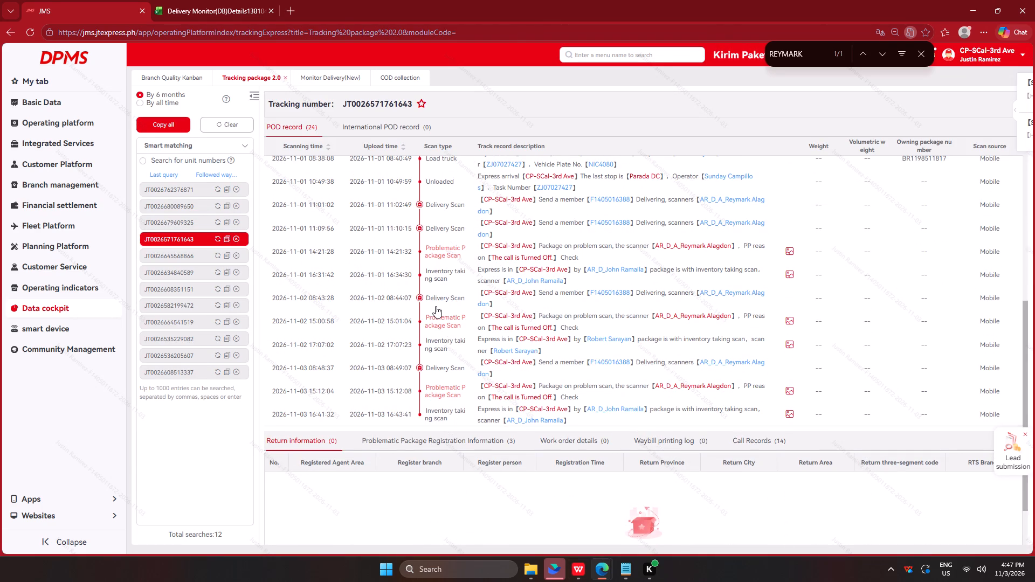
{"action": "key", "text": "alt+Tab"}
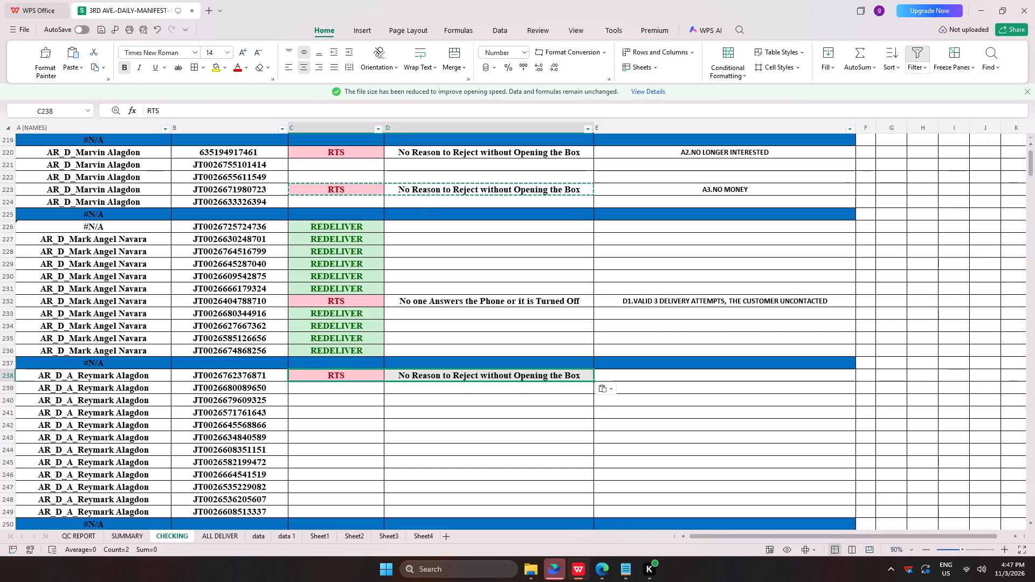
{"action": "left_click_drag", "start_coordinate": [356, 299], "coordinate": [622, 304]}
{"action": "key", "text": "ctrl+c"}
{"action": "left_click", "coordinate": [306, 411]}
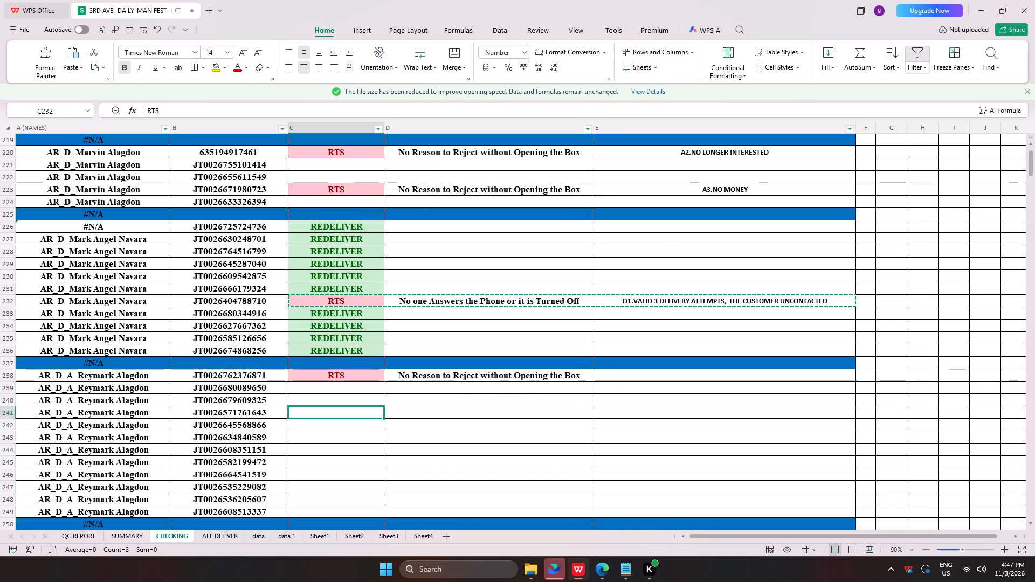
{"action": "key", "text": "ctrl+v"}
{"action": "key", "text": "alt+Tab"}
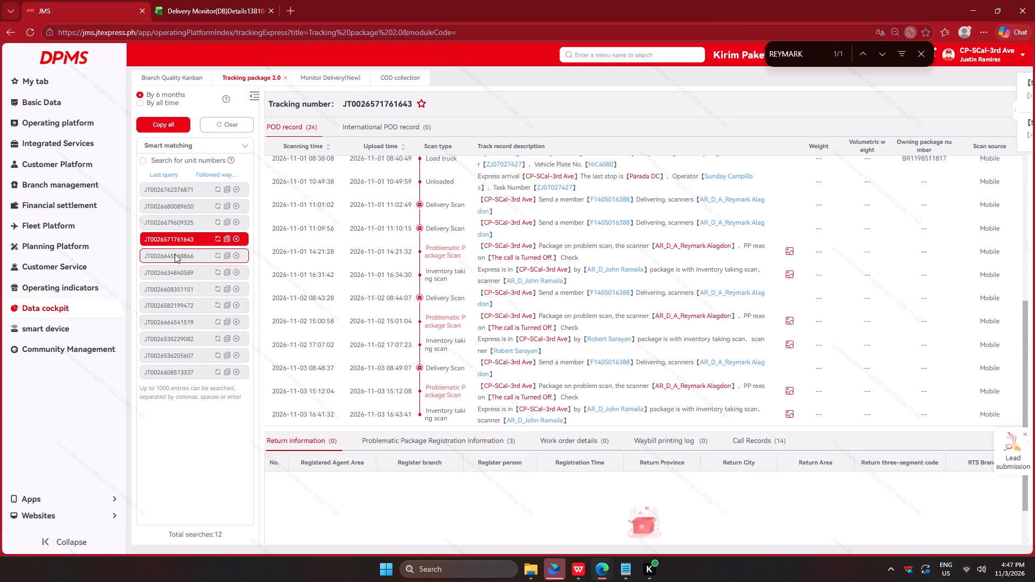
{"action": "left_click", "coordinate": [175, 254]}
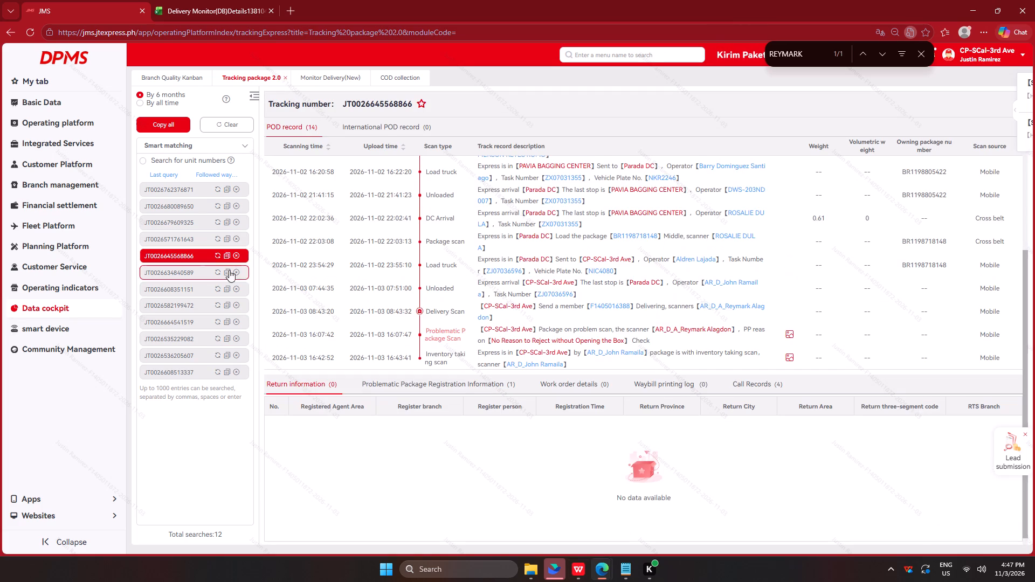
{"action": "left_click", "coordinate": [789, 334]}
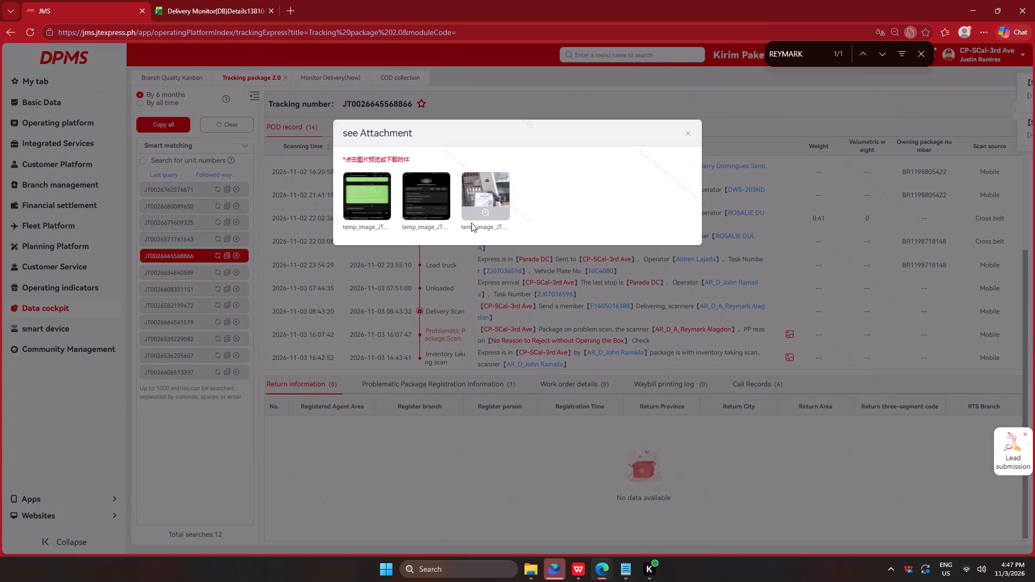
{"action": "left_click", "coordinate": [364, 214]}
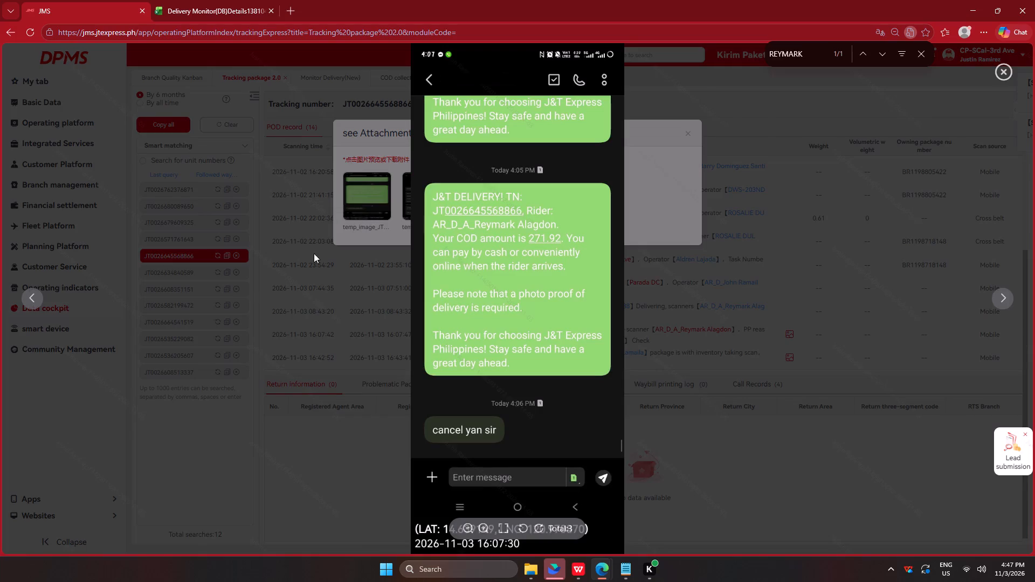
{"action": "double_click", "coordinate": [198, 385]}
{"action": "key", "text": "alt+Tab"}
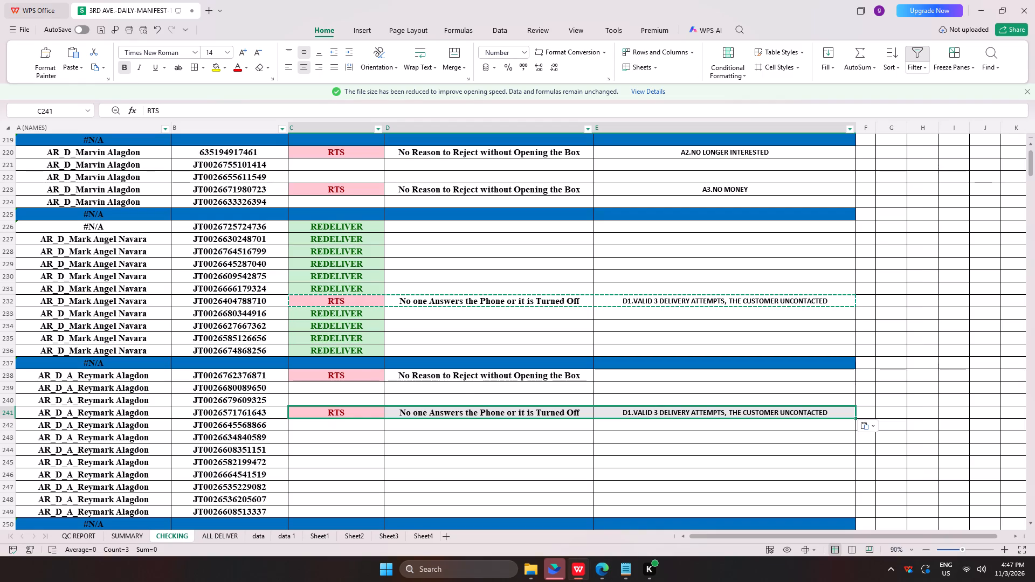
{"action": "left_click_drag", "start_coordinate": [355, 377], "coordinate": [416, 379]}
{"action": "key", "text": "ctrl+c"}
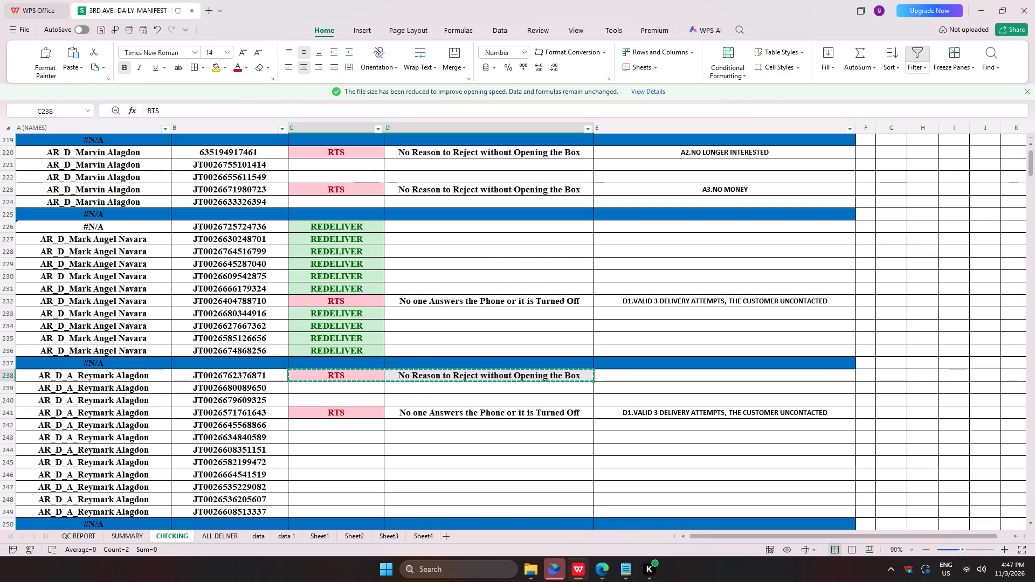
{"action": "key", "text": "alt+Tab"}
{"action": "key", "text": "alt+Tab"}
{"action": "left_click", "coordinate": [296, 428]}
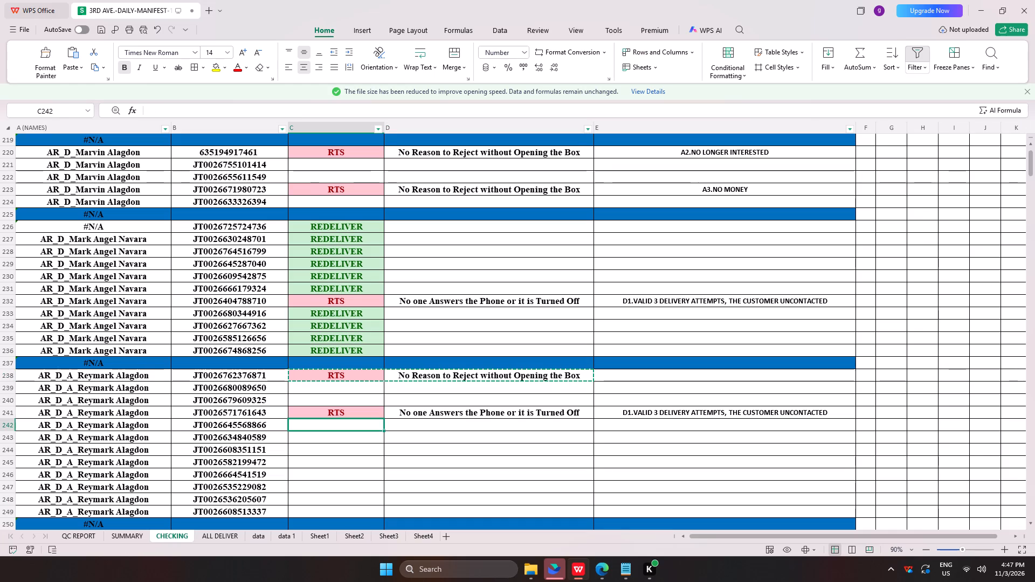
{"action": "key", "text": "ctrl+v"}
{"action": "scroll", "coordinate": [339, 402], "scroll_direction": "down", "scroll_amount": 5}
{"action": "key", "text": "alt+Tab"}
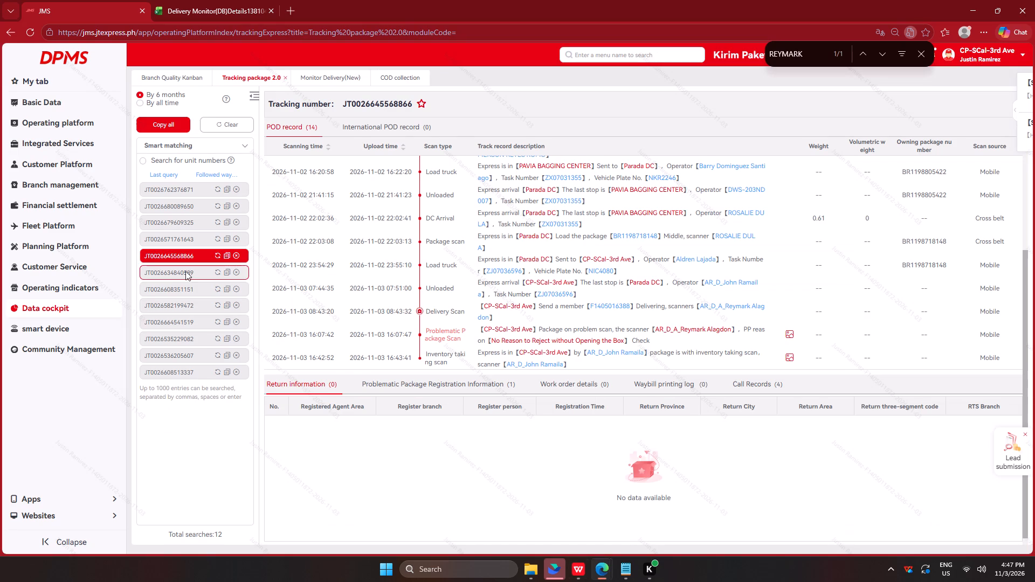
{"action": "left_click", "coordinate": [177, 273]}
{"action": "left_click", "coordinate": [177, 300]}
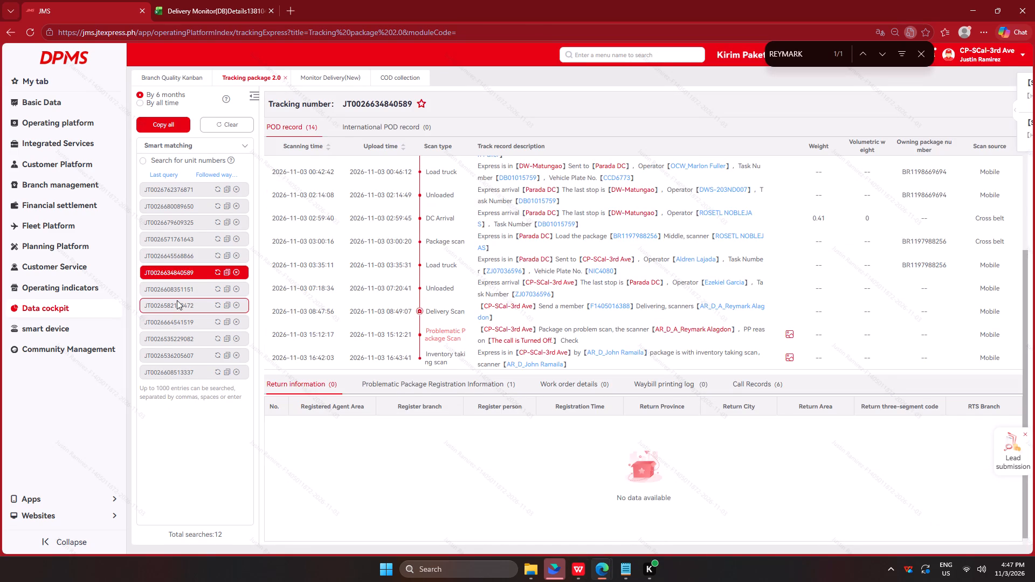
{"action": "left_click", "coordinate": [176, 290]}
{"action": "scroll", "coordinate": [566, 260], "scroll_direction": "down", "scroll_amount": 4}
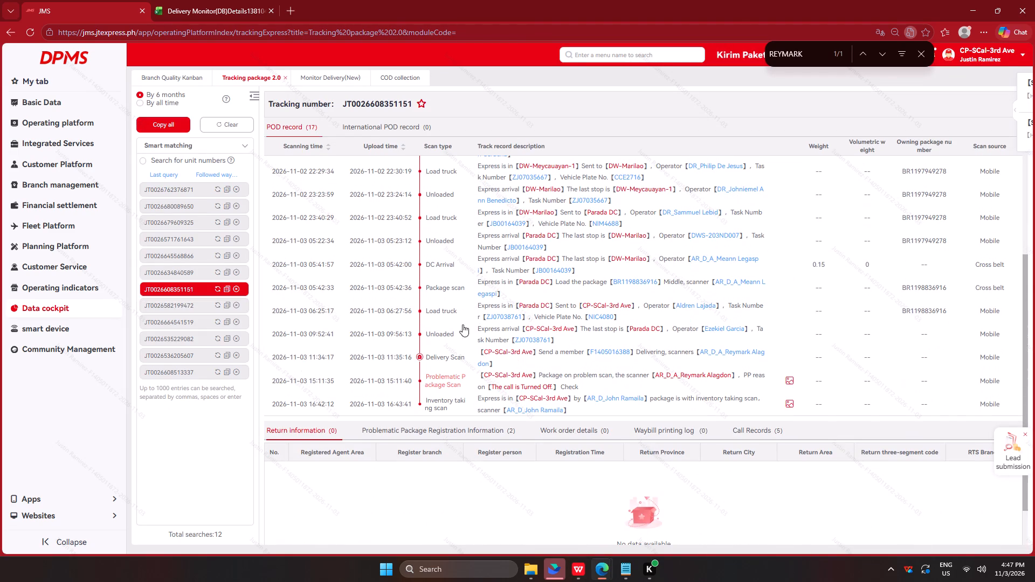
{"action": "left_click", "coordinate": [190, 311]}
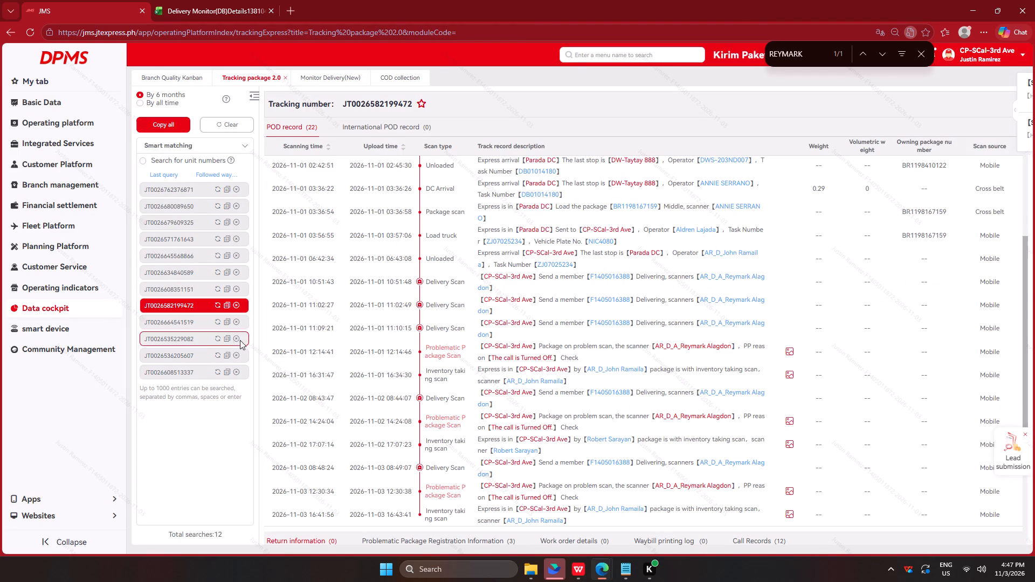
{"action": "key", "text": "alt+Tab"}
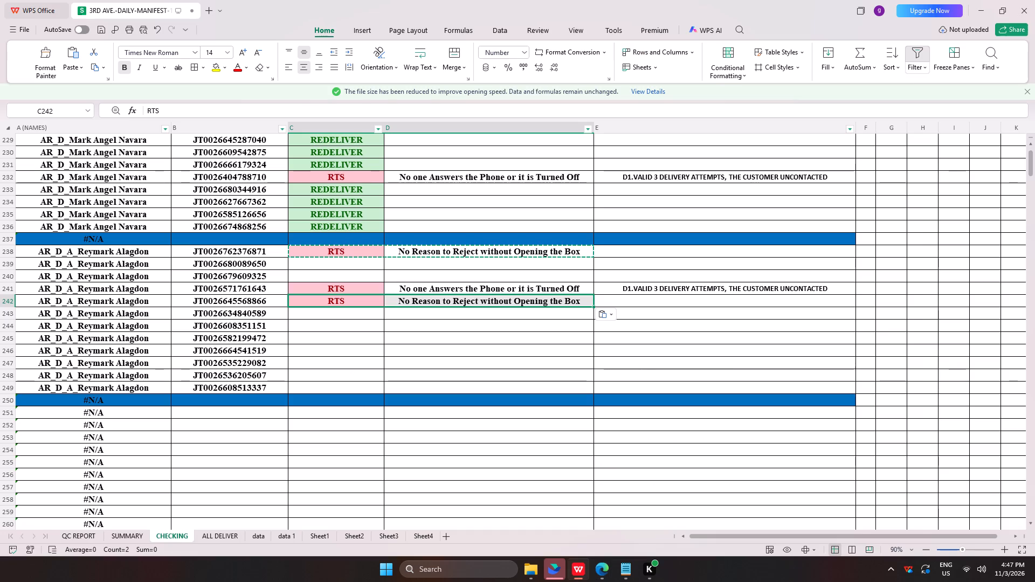
{"action": "left_click_drag", "start_coordinate": [358, 286], "coordinate": [625, 288]}
{"action": "key", "text": "ctrl+c"}
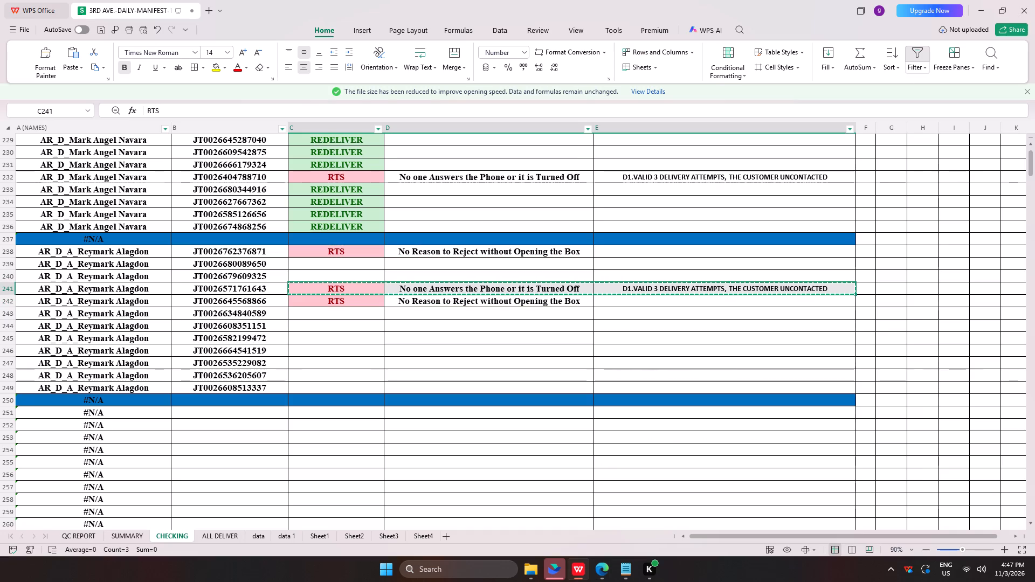
{"action": "left_click", "coordinate": [314, 334]}
{"action": "key", "text": "ctrl+v"}
{"action": "key", "text": "alt+Tab"}
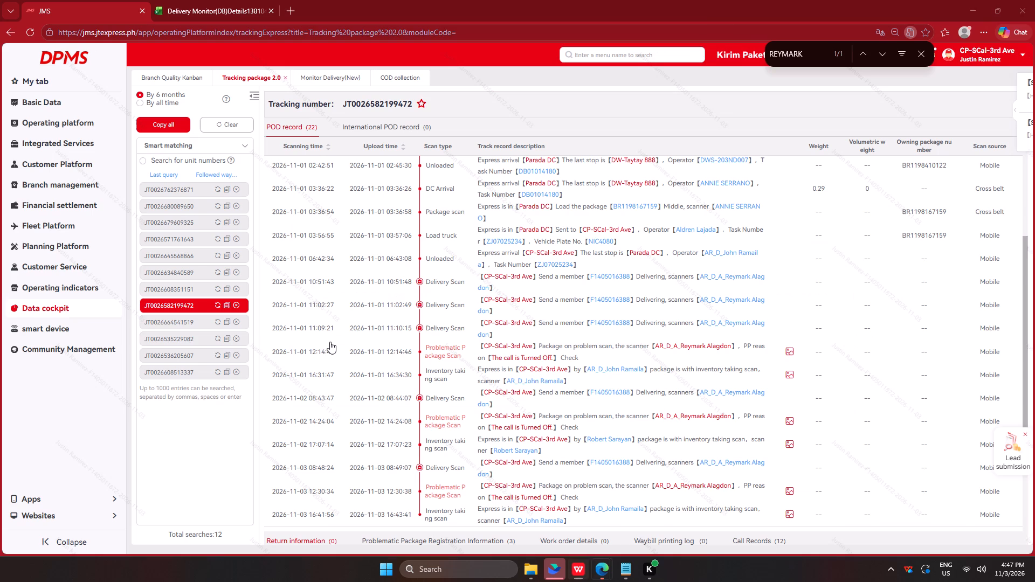
{"action": "left_click", "coordinate": [168, 319]}
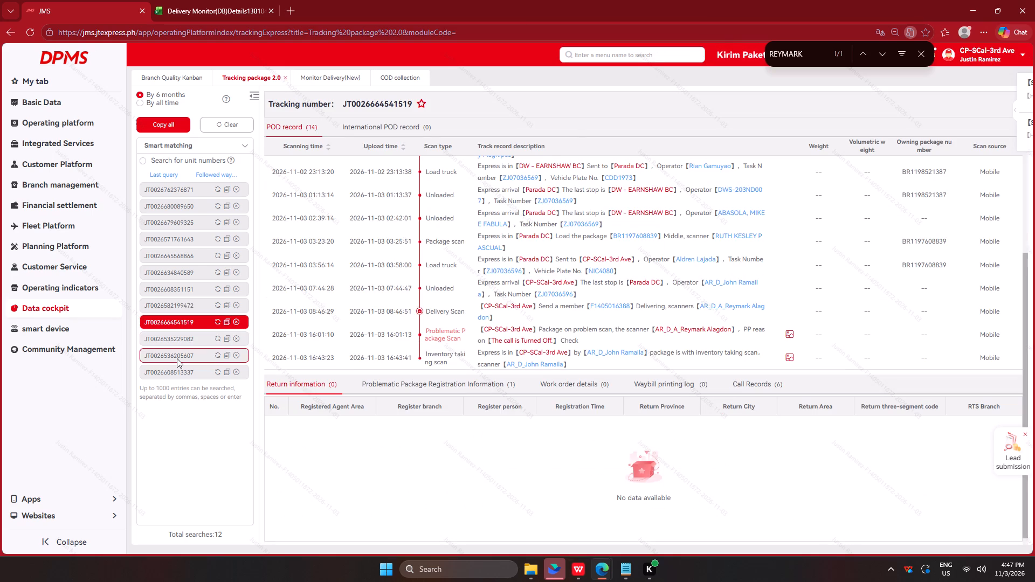
{"action": "left_click", "coordinate": [168, 344]}
{"action": "left_click", "coordinate": [172, 355]}
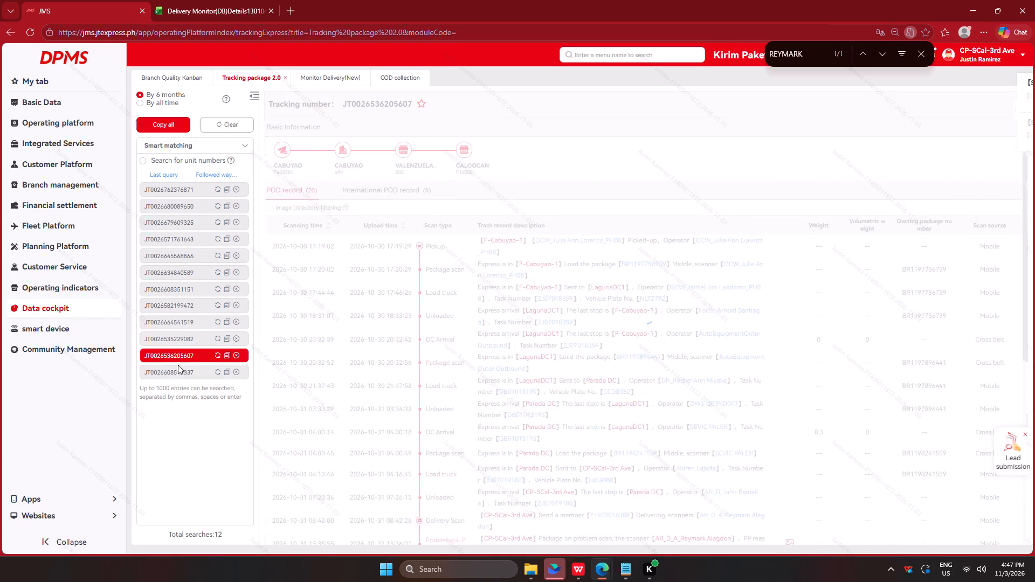
{"action": "left_click", "coordinate": [187, 373]}
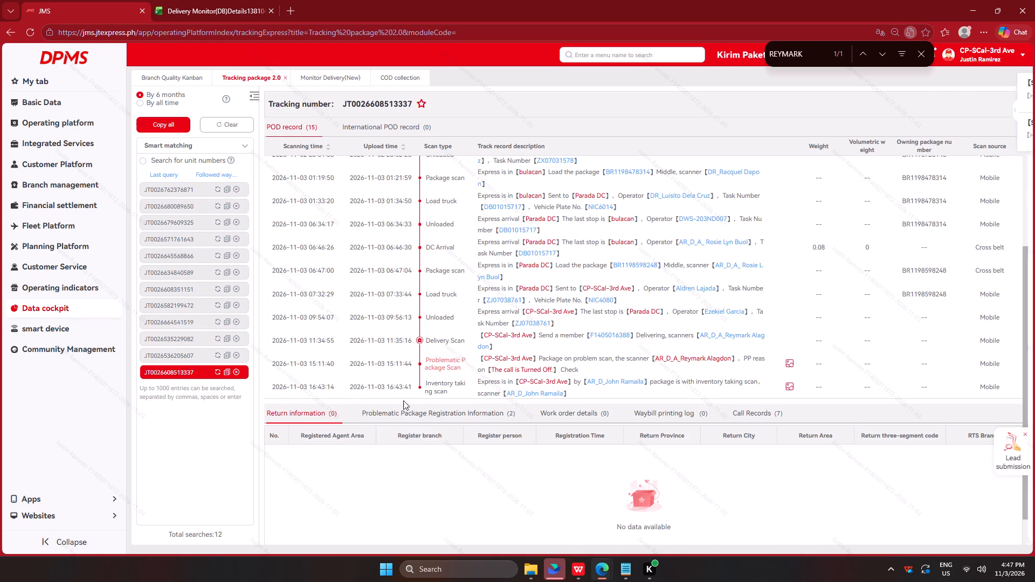
{"action": "key", "text": "alt+Tab"}
{"action": "left_click", "coordinate": [373, 206]}
{"action": "key", "text": "ctrl+c"}
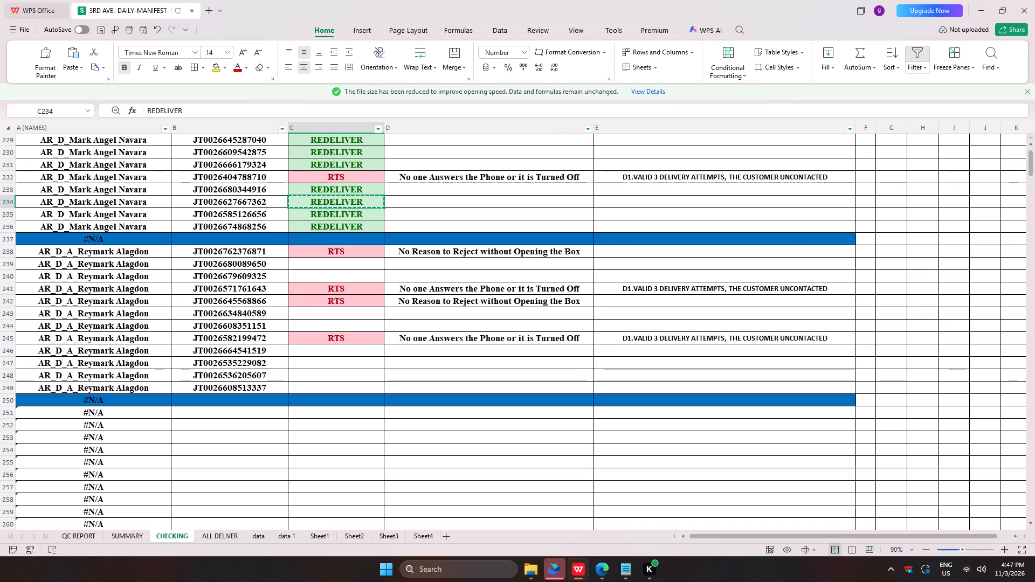
{"action": "left_click_drag", "start_coordinate": [342, 268], "coordinate": [344, 274], "text": "ctrl"}
{"action": "left_click_drag", "start_coordinate": [348, 315], "coordinate": [350, 327], "text": "ctrl"}
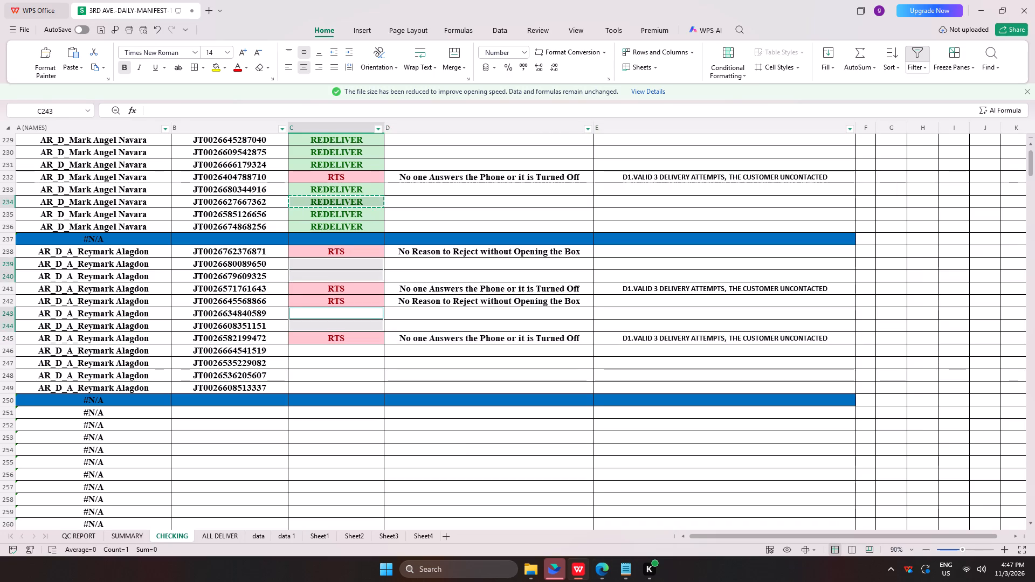
{"action": "left_click_drag", "start_coordinate": [350, 351], "coordinate": [346, 387], "text": "ctrl"}
{"action": "key", "text": "ctrl+v"}
{"action": "left_click_drag", "start_coordinate": [440, 377], "coordinate": [434, 378]}
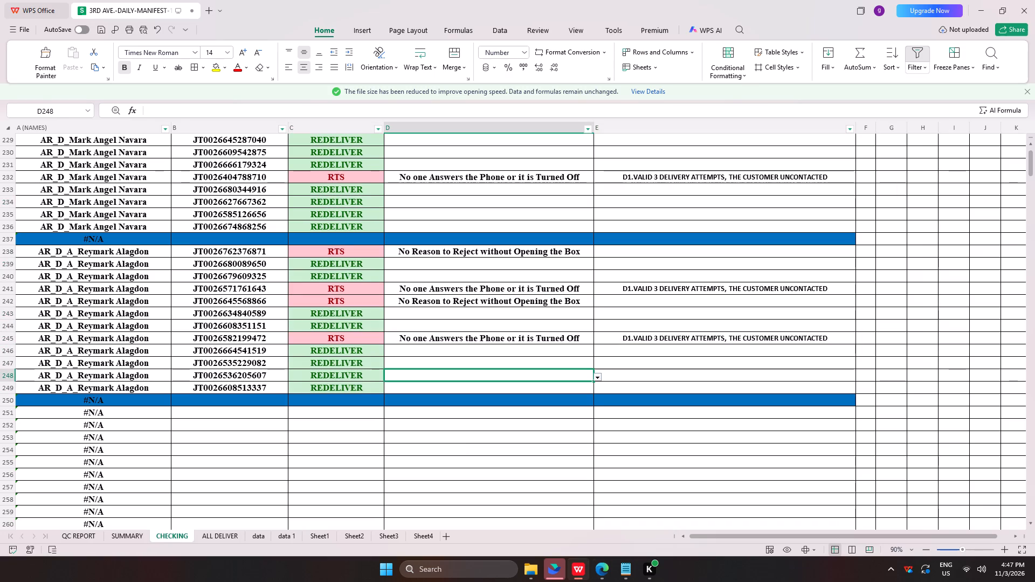
{"action": "key", "text": "ctrl+s"}
Highlight the waybill numbers in B245 and B241 yellow, and set E238's coded reason to B1.NO ORDER.
{"action": "left_click", "coordinate": [272, 339]}
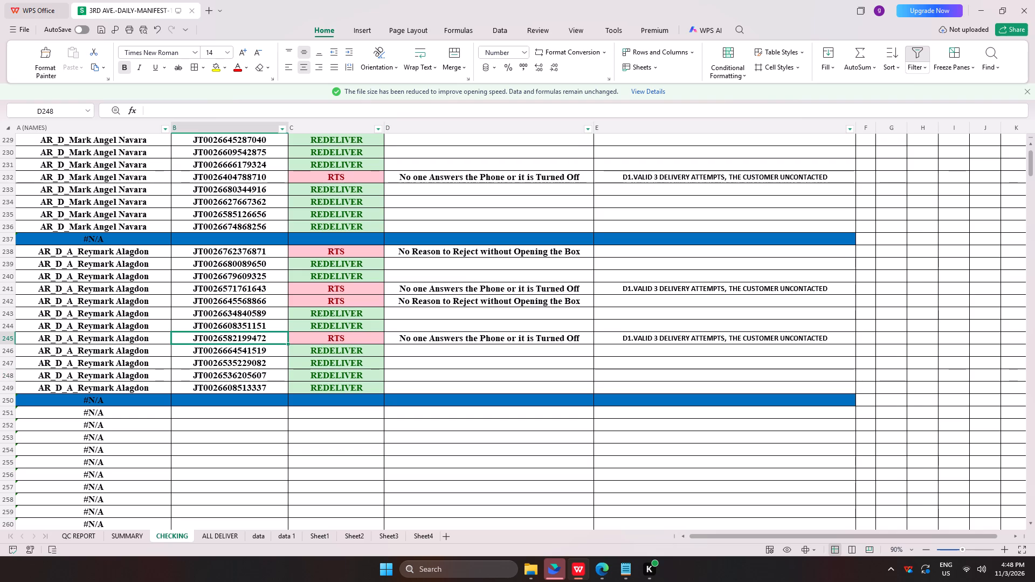
{"action": "left_click", "coordinate": [215, 66]}
{"action": "left_click", "coordinate": [611, 250]}
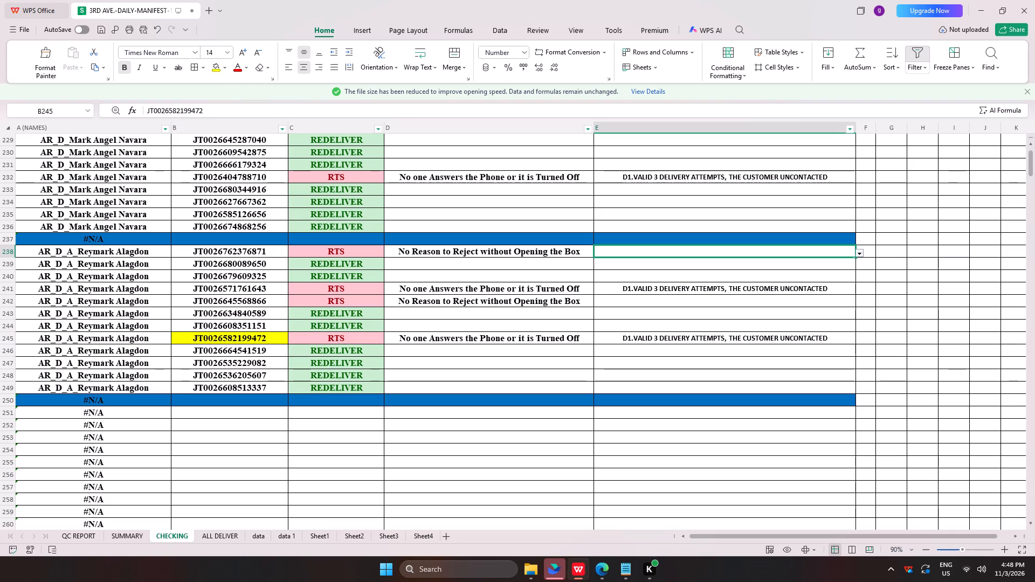
{"action": "type", "text": "NO O"}
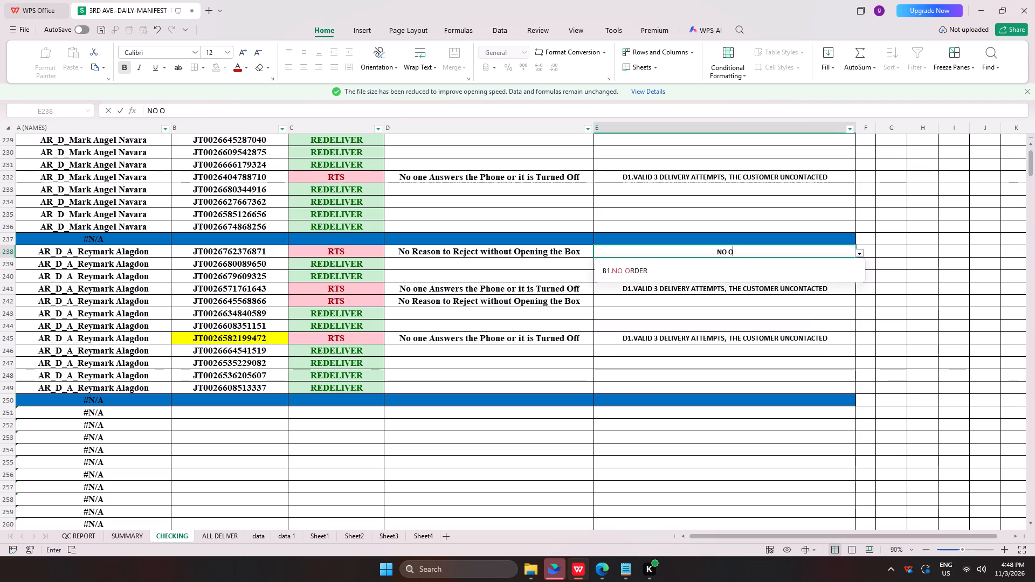
{"action": "left_click", "coordinate": [616, 273]}
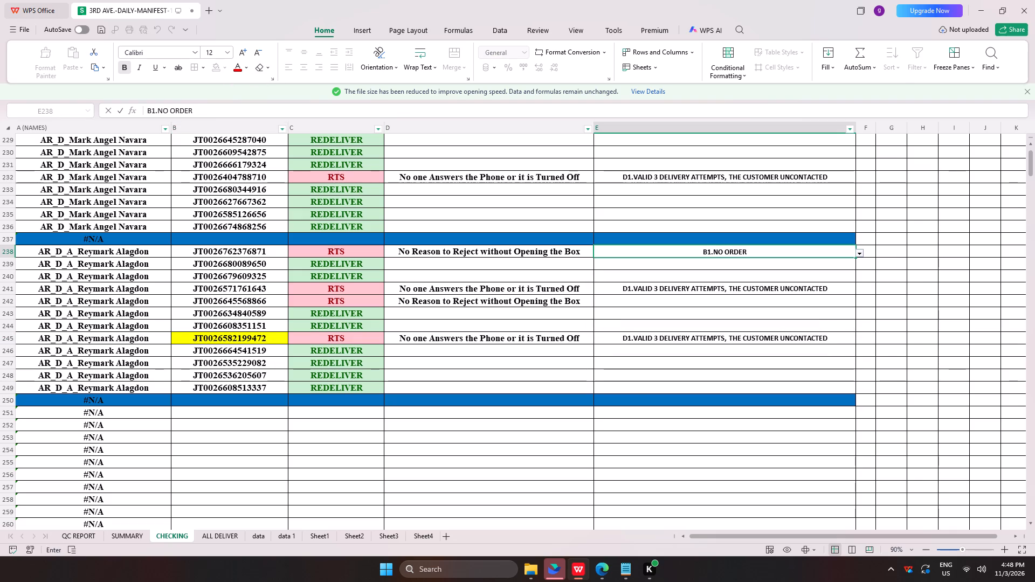
{"action": "left_click", "coordinate": [279, 287]}
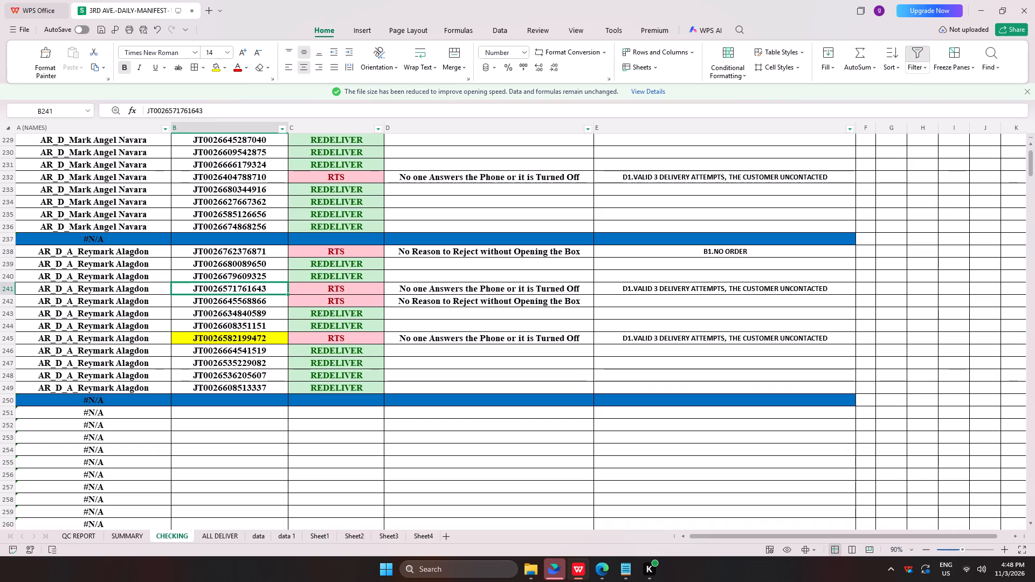
{"action": "left_click", "coordinate": [215, 66]}
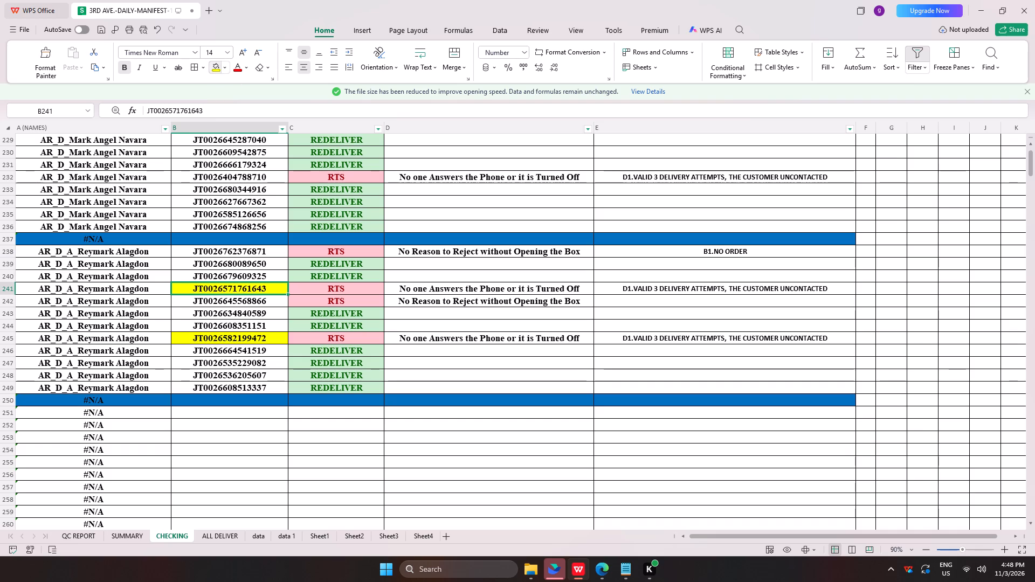
Set the coded reason in E242 to B1.NO ORDER and save the workbook.
{"action": "left_click", "coordinate": [613, 297]}
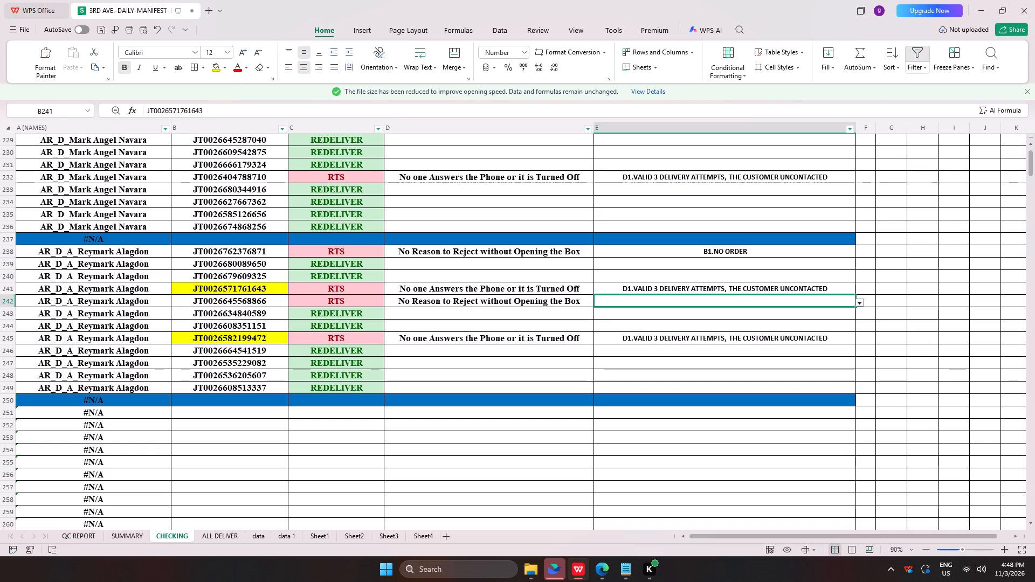
{"action": "type", "text": "CAN"}
{"action": "key", "text": "BackSpace"}
{"action": "key", "text": "BackSpace"}
{"action": "key", "text": "BackSpace"}
{"action": "type", "text": "NO O"}
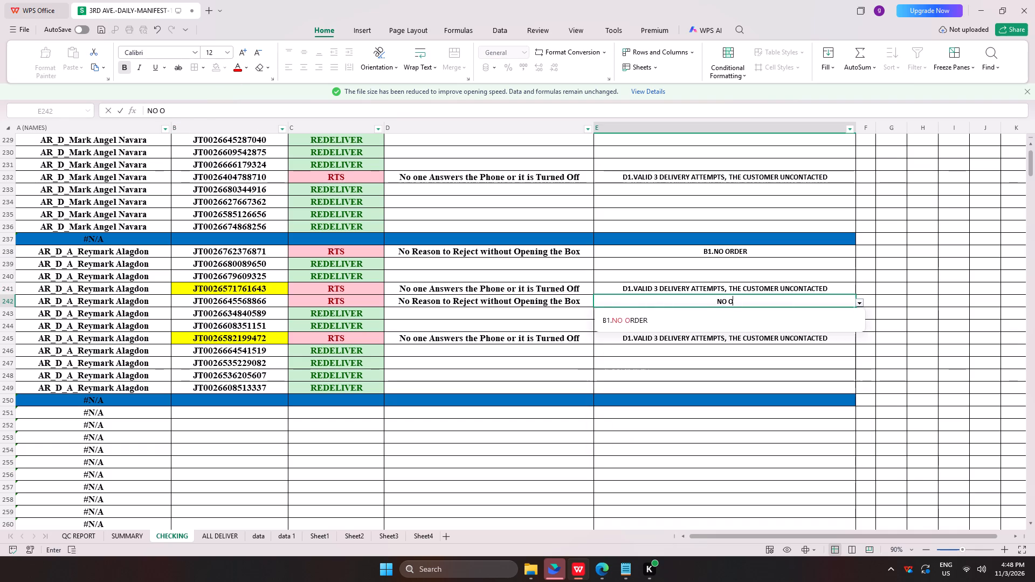
{"action": "left_click", "coordinate": [677, 324]}
{"action": "left_click", "coordinate": [735, 484]}
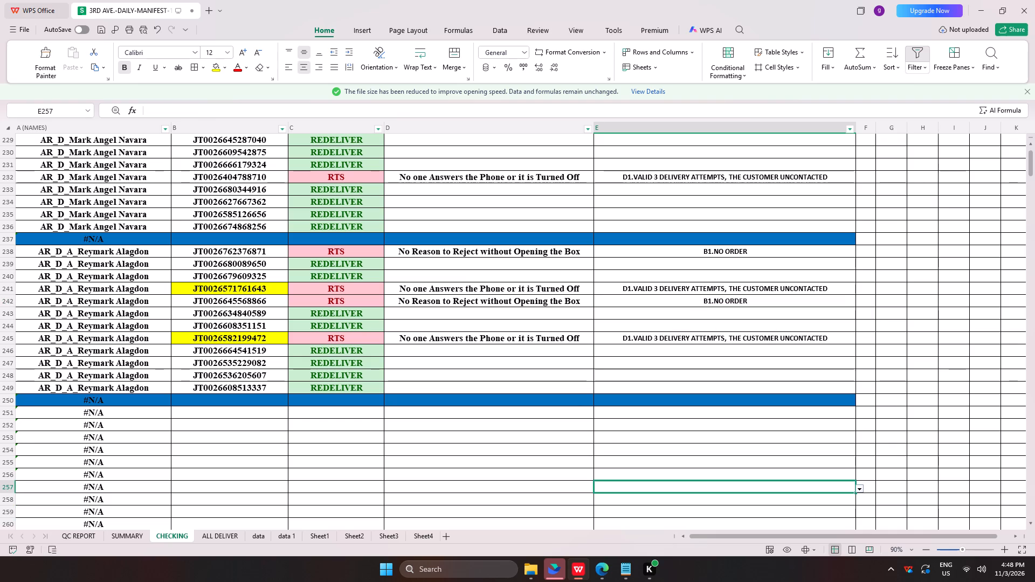
{"action": "key", "text": "ctrl+s"}
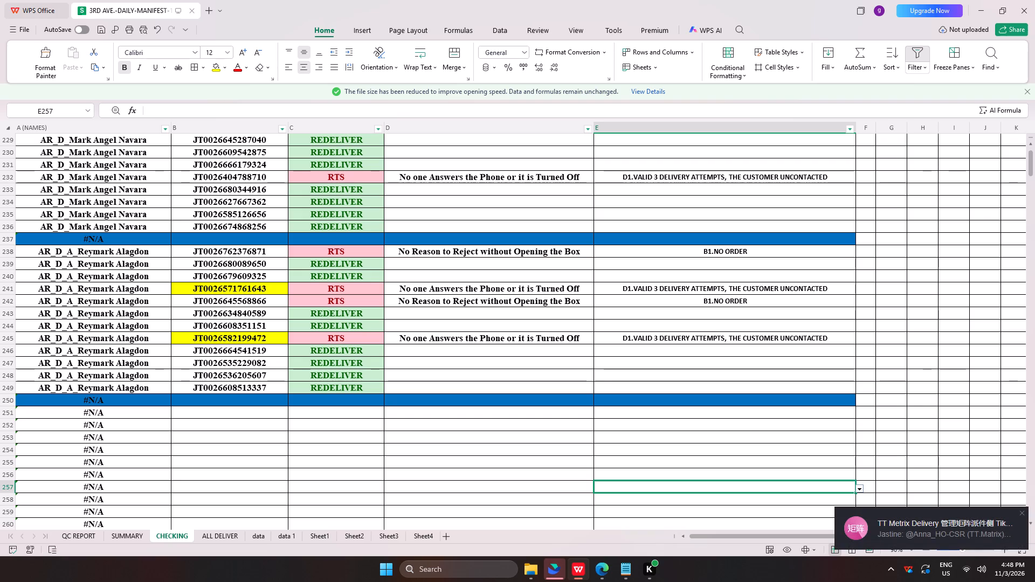
Save the daily manifest workbook with the finished Reymark entries.
{"action": "left_click", "coordinate": [491, 370]}
{"action": "key", "text": "ctrl+s"}
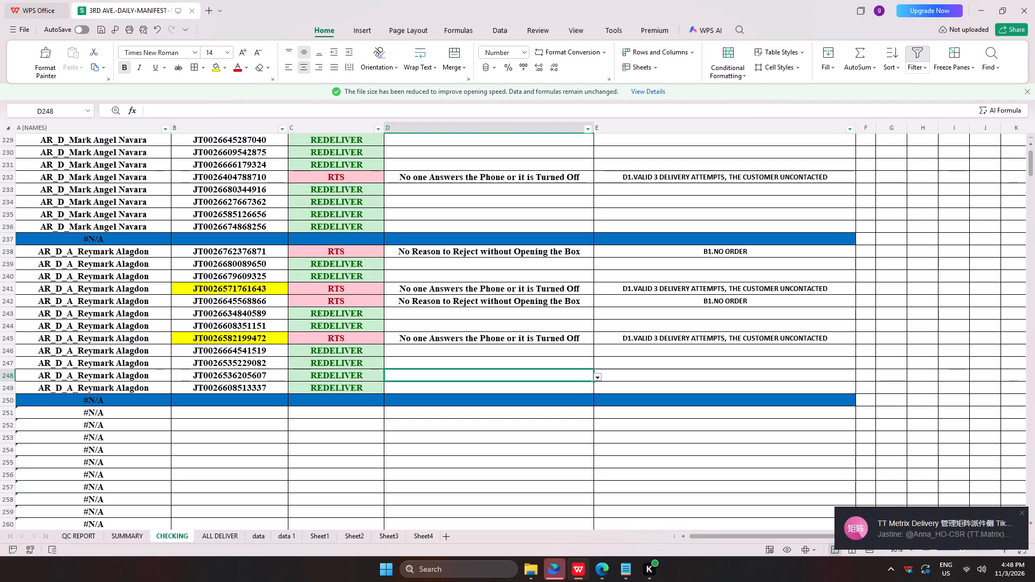
{"action": "key", "text": "alt+Tab"}
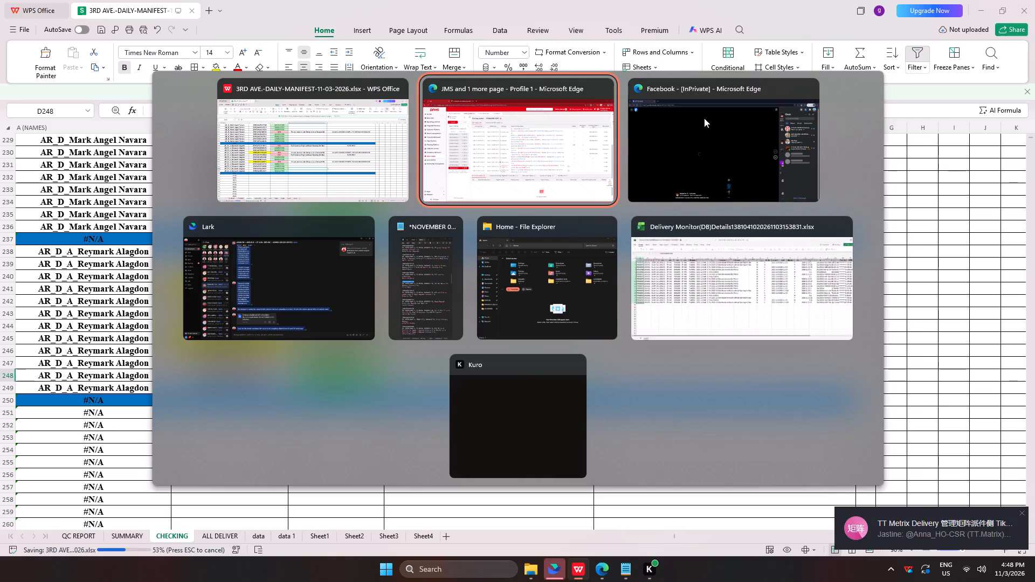
{"action": "left_click", "coordinate": [726, 148], "text": "alt"}
{"action": "key", "text": "Escape"}
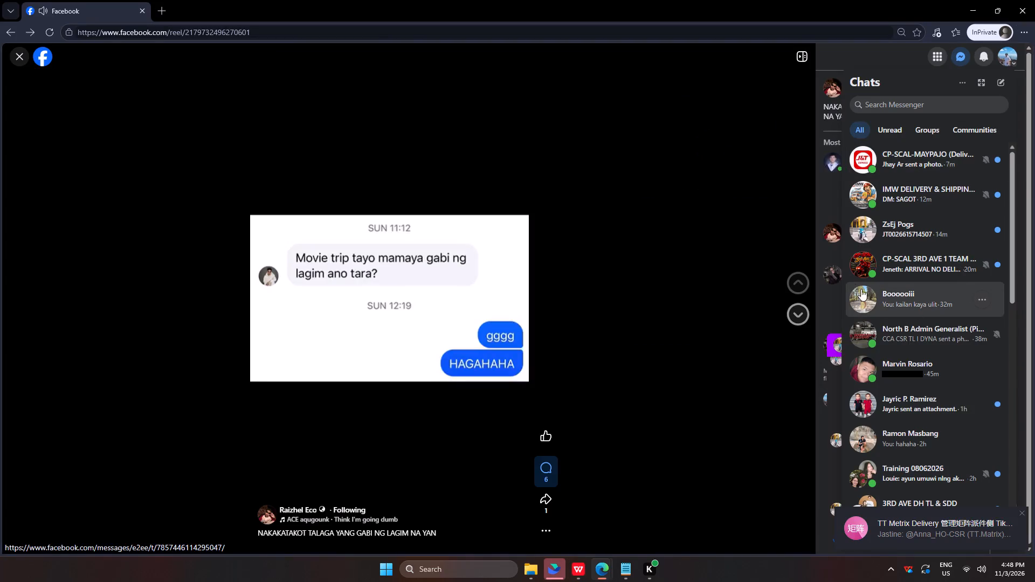
{"action": "left_click", "coordinate": [922, 234]}
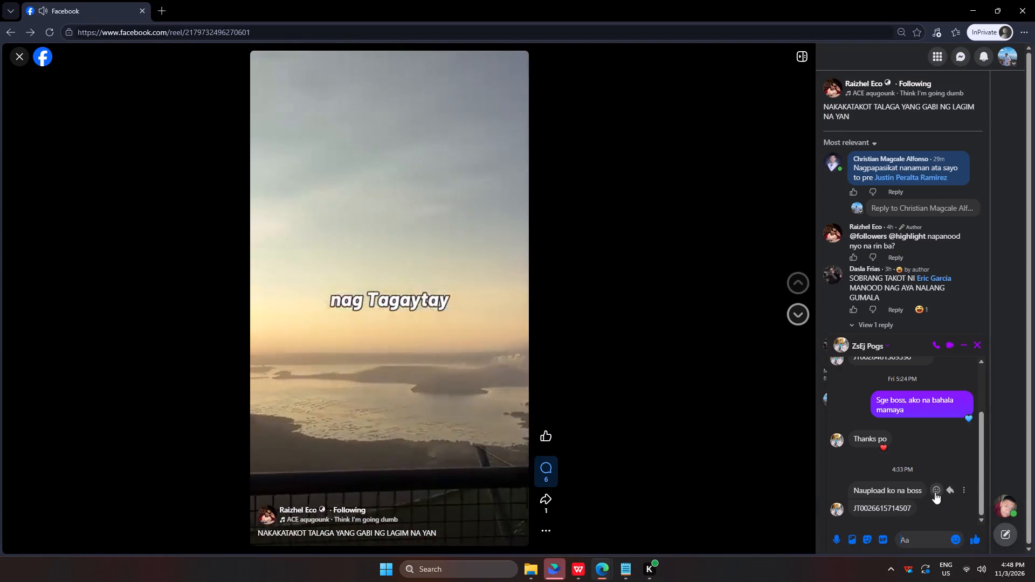
{"action": "left_click", "coordinate": [934, 490]}
{"action": "left_click", "coordinate": [881, 469]}
Switch to JMS, find courier JANN on the Monitor Delivery(New) summary page, and rerun the summary search for 2026-11-03.
{"action": "key", "text": "alt+Tab"}
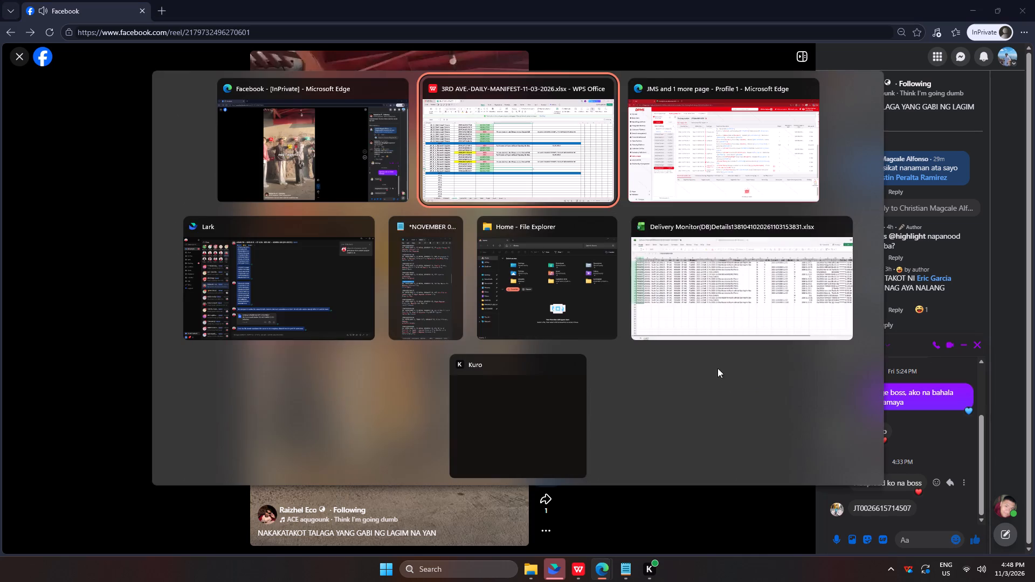
{"action": "left_click", "coordinate": [700, 178], "text": "alt"}
{"action": "left_click", "coordinate": [323, 72]}
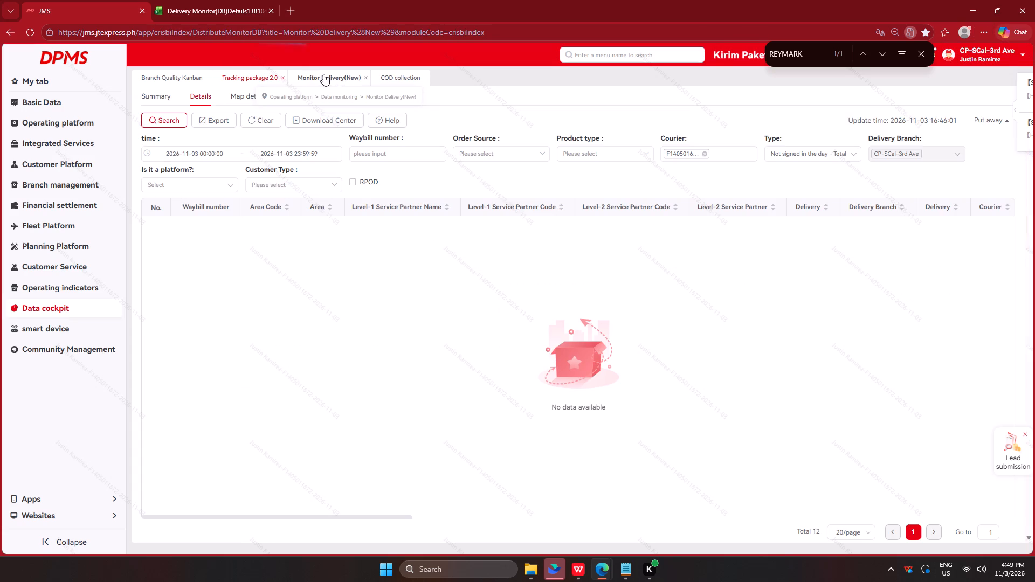
{"action": "left_click", "coordinate": [161, 98]}
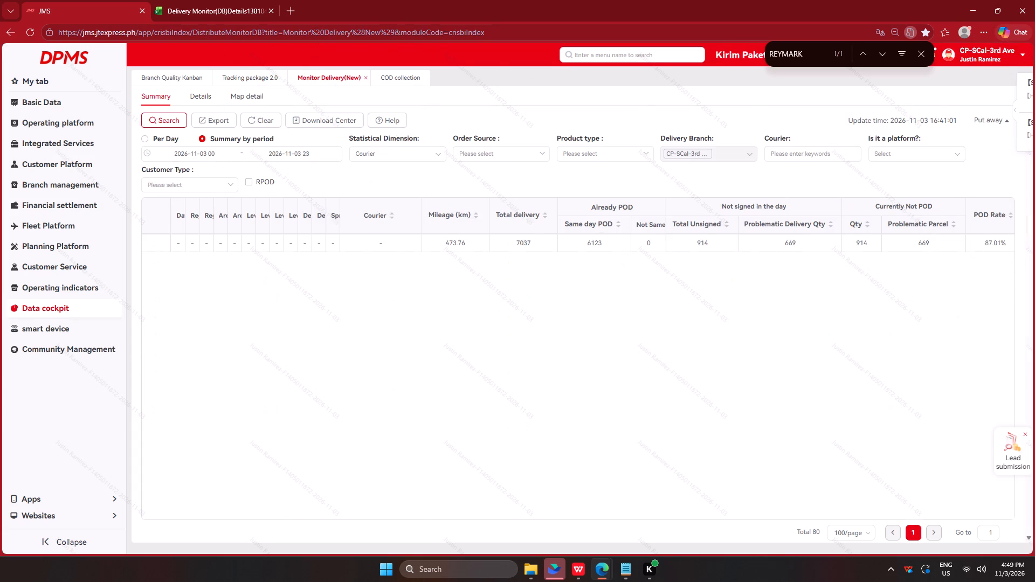
{"action": "double_click", "coordinate": [812, 57]}
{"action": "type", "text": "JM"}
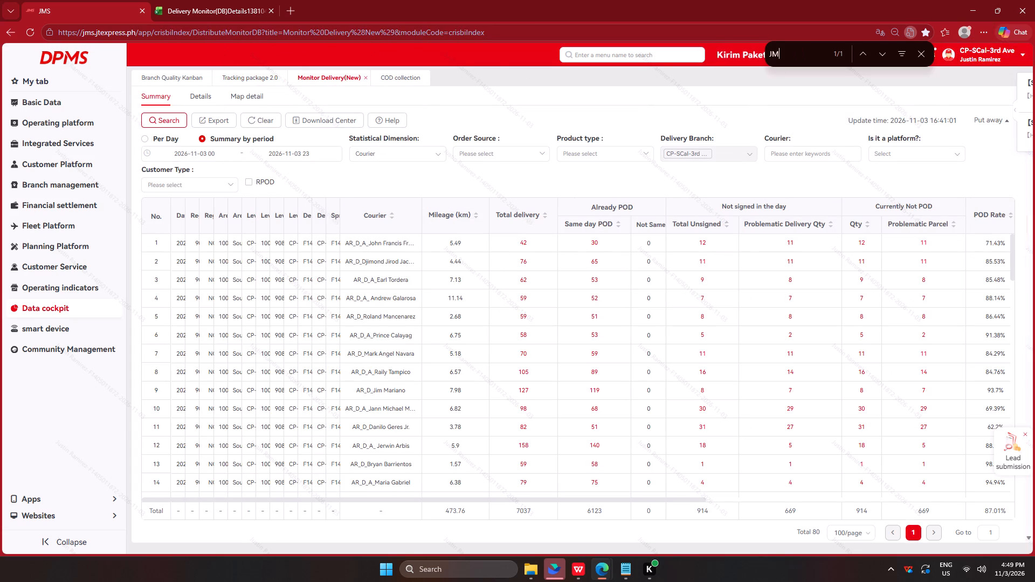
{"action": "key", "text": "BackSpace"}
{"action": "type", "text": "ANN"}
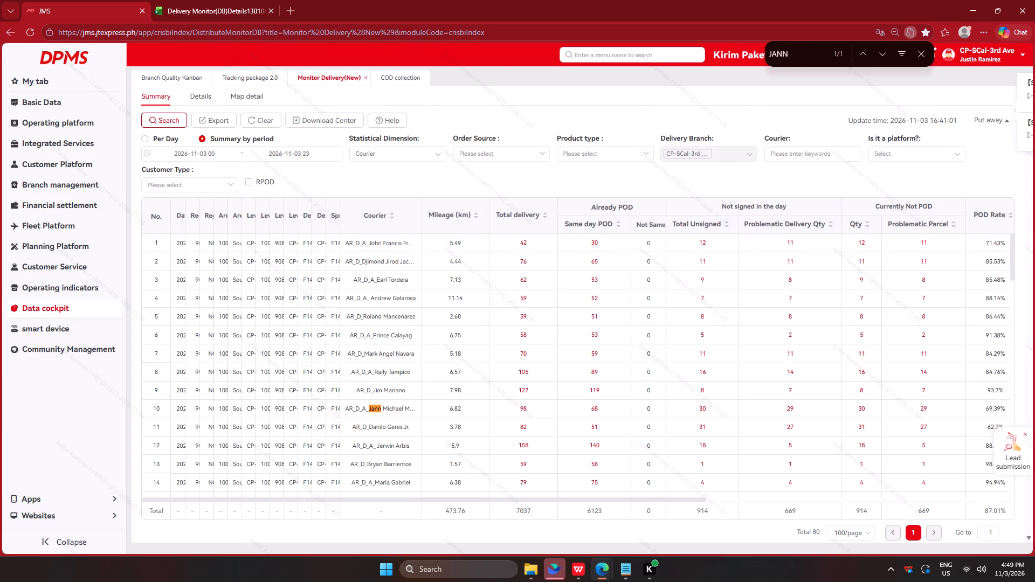
{"action": "left_click", "coordinate": [158, 124]}
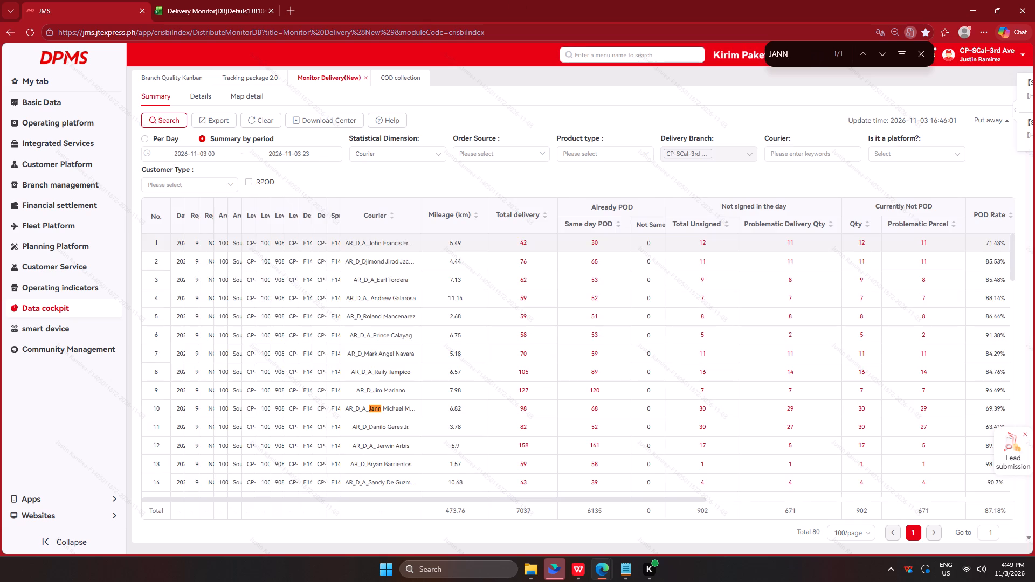
Find JANN in the JMS Monitor Delivery courier summary and rerun the search to refresh the data.
{"action": "left_click", "coordinate": [808, 52]}
{"action": "key", "text": "Return"}
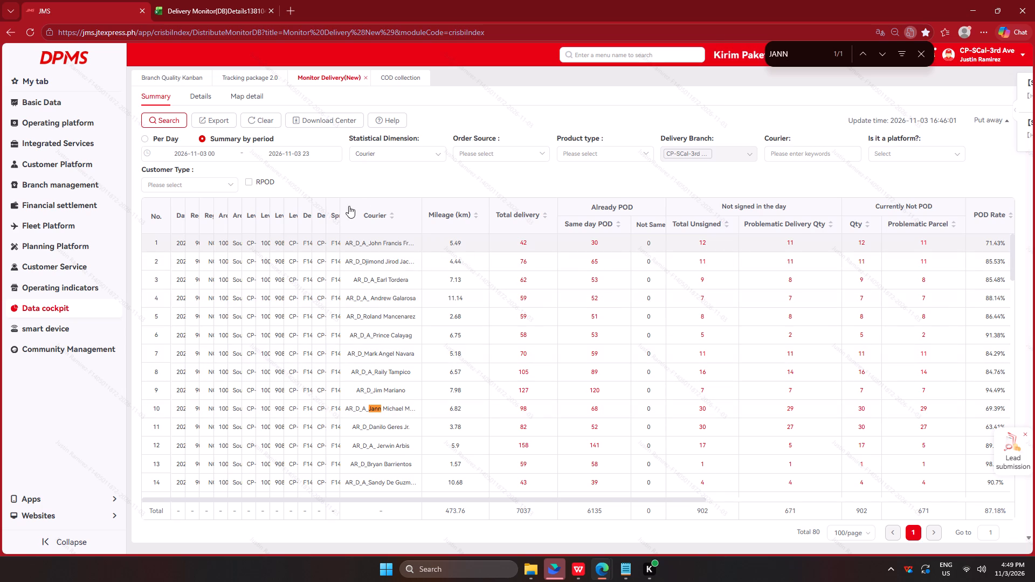
{"action": "left_click", "coordinate": [162, 114]}
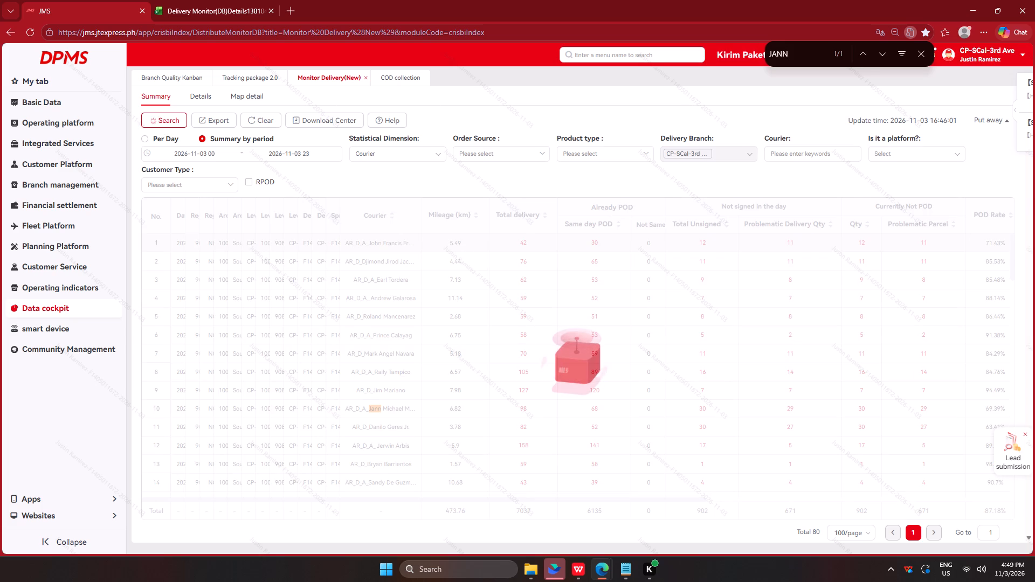
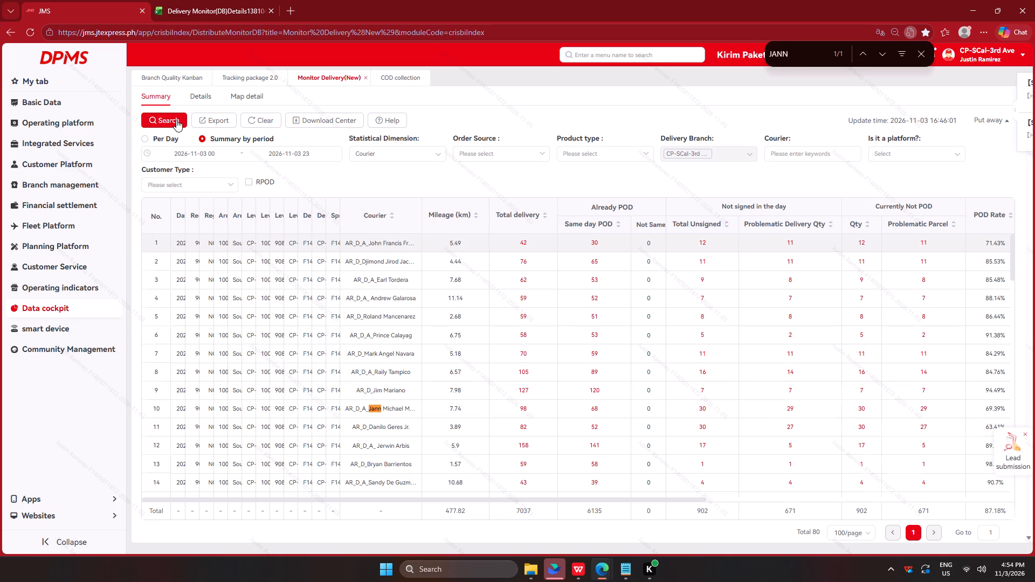
Rerun the Monitor Delivery courier summary search for 2026-11-03 to load the latest data.
{"action": "left_click", "coordinate": [174, 117]}
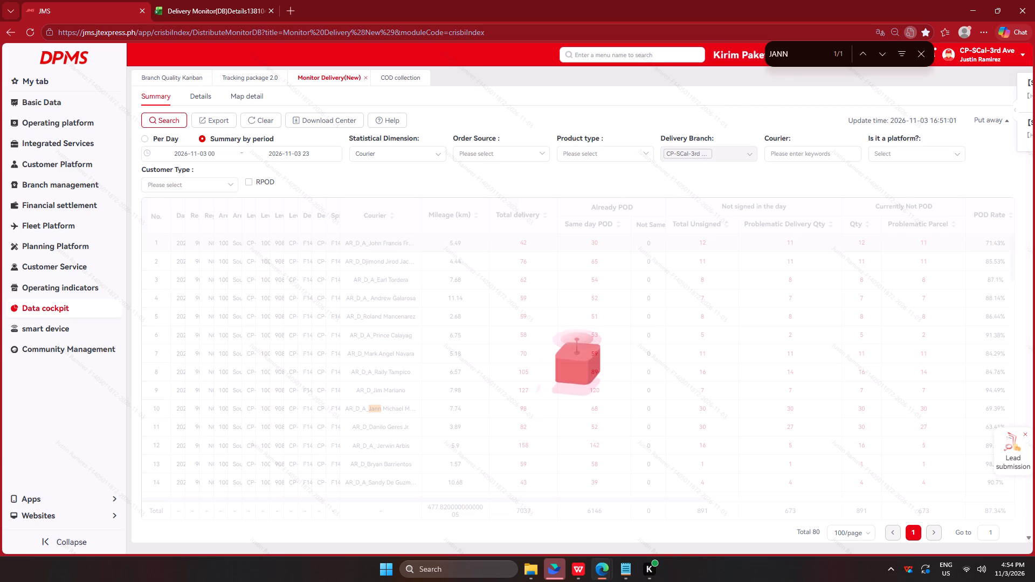
Find the courier matching "moha" in the refreshed Monitor Delivery summary to check the delivery and unsigned figures.
{"action": "left_click", "coordinate": [799, 51]}
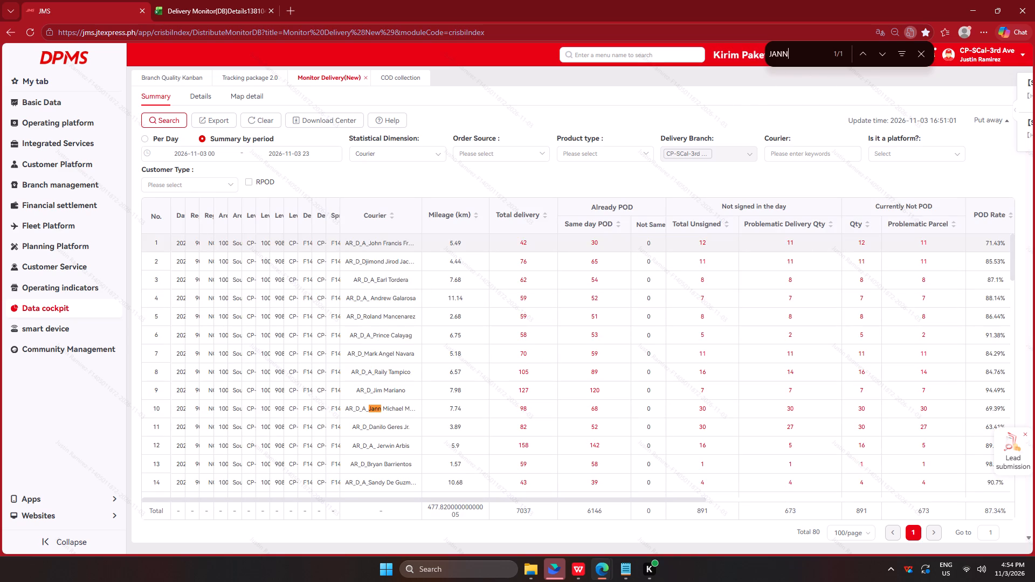
{"action": "key", "text": "alt+Tab"}
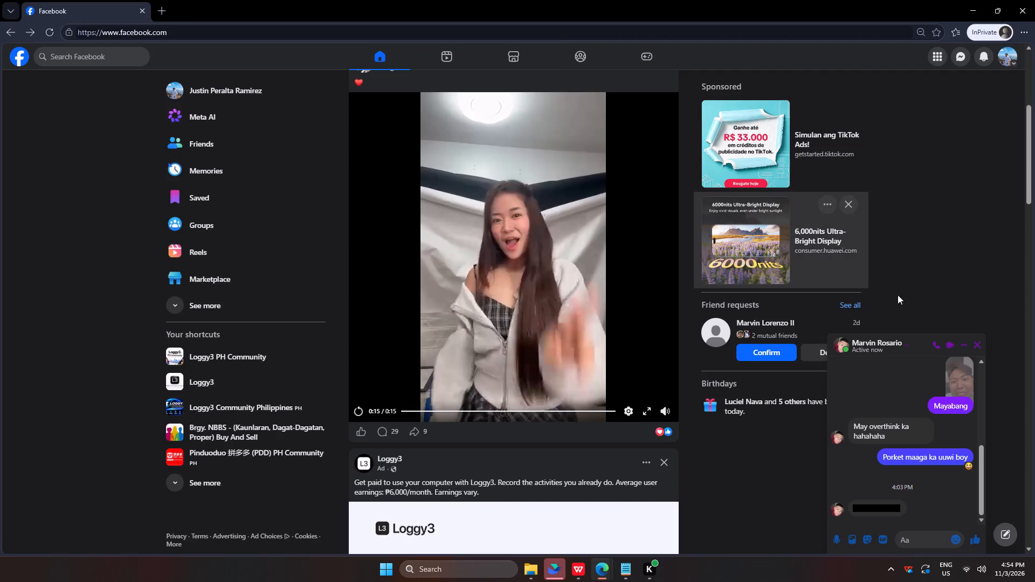
{"action": "key", "text": "alt+Tab"}
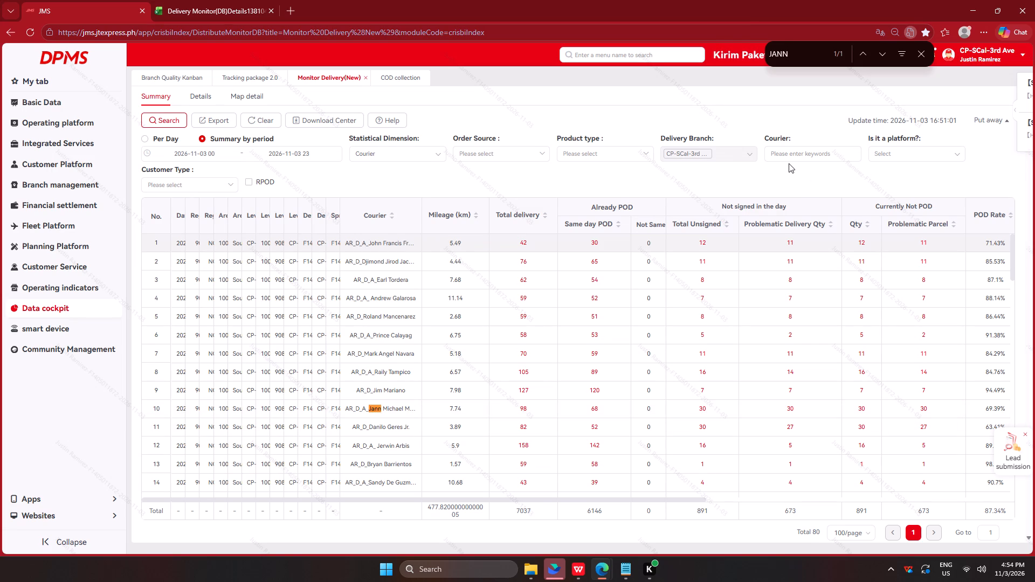
{"action": "key", "text": "ctrl+a"}
{"action": "key", "text": "BackSpace"}
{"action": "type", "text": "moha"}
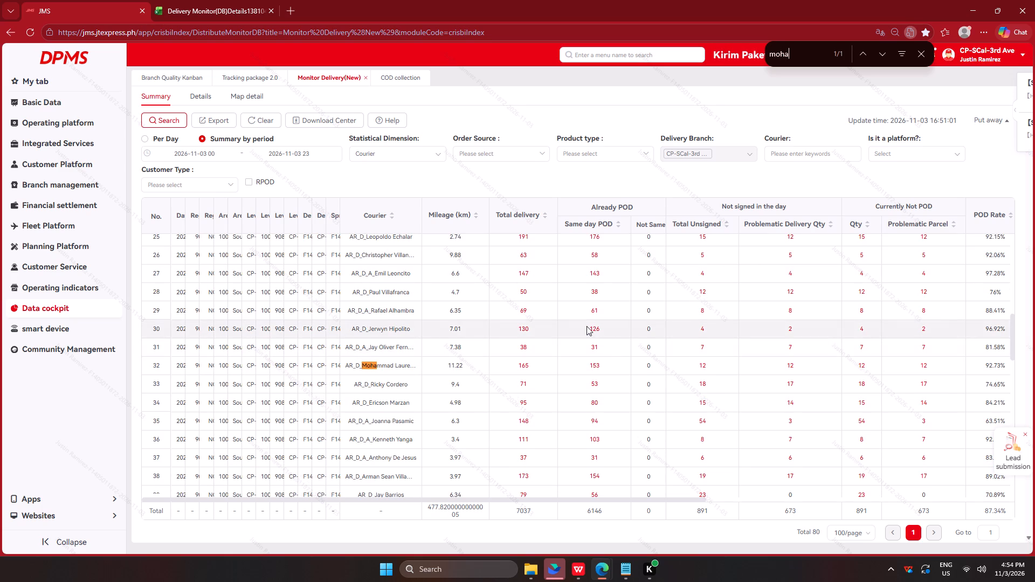
Find the courier matching "jann" in the Monitor Delivery summary to locate the unsigned and problematic parcel figures.
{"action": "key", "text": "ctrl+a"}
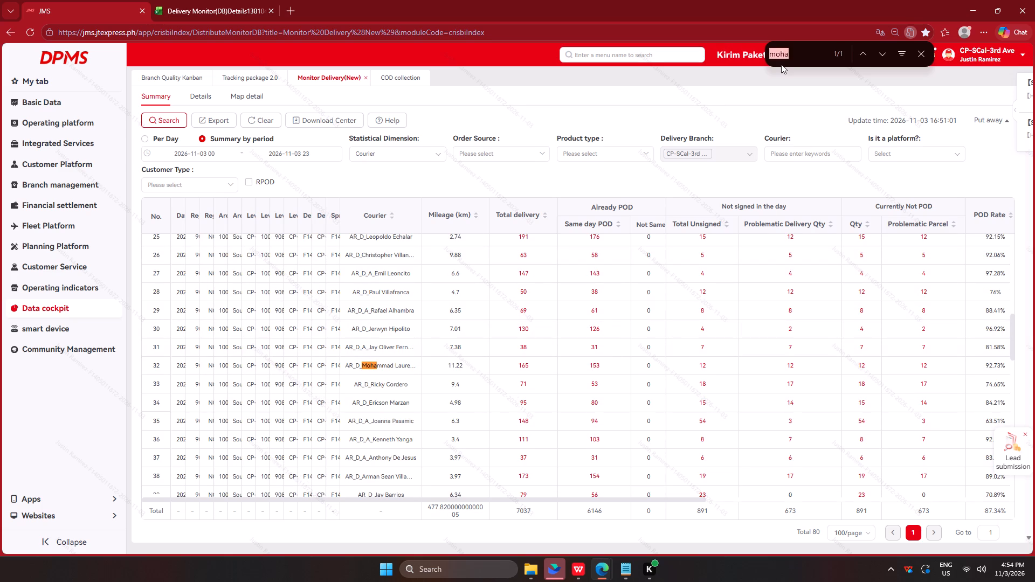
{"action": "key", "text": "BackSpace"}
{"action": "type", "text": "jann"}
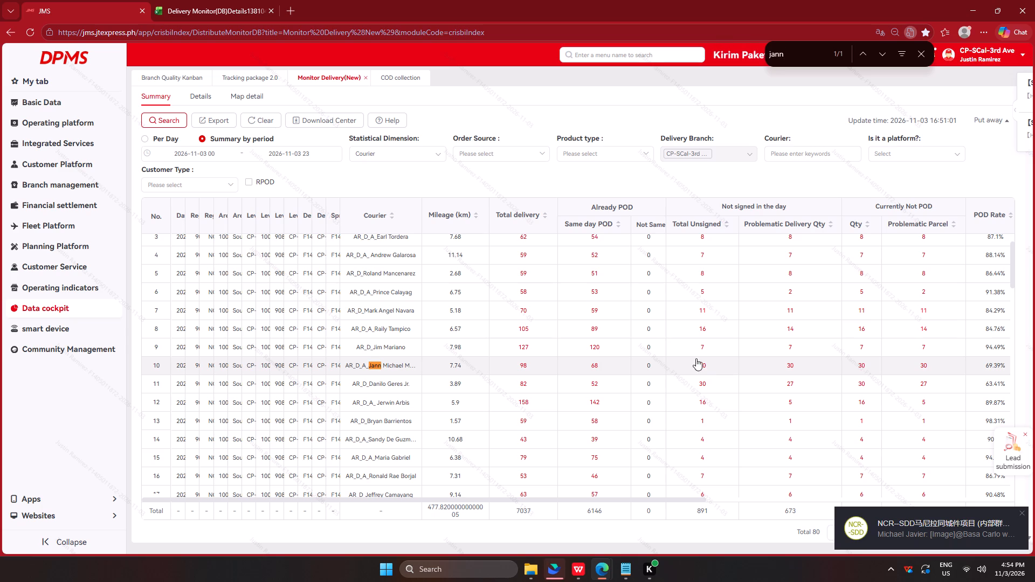
Export the details of Jann's total unsigned parcels from Monitor Delivery and open the exported file.
{"action": "left_click", "coordinate": [702, 365]}
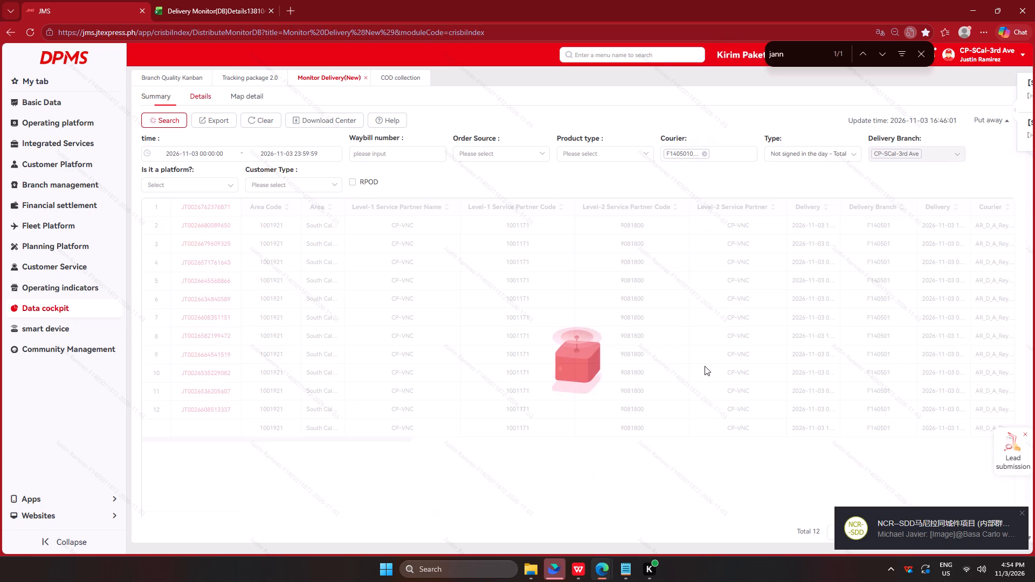
{"action": "left_click", "coordinate": [222, 116]}
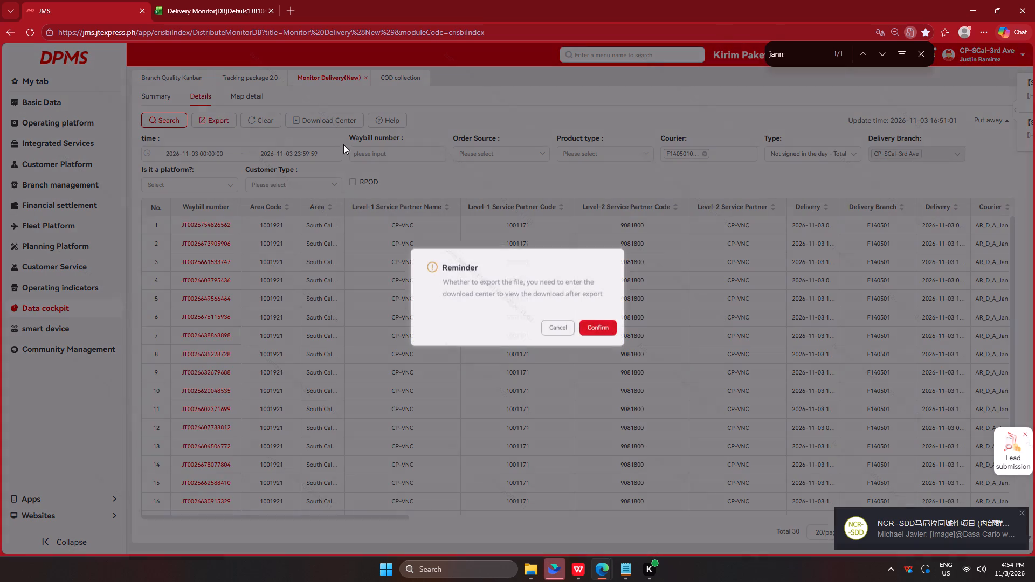
{"action": "left_click", "coordinate": [588, 327]}
{"action": "left_click", "coordinate": [328, 128]}
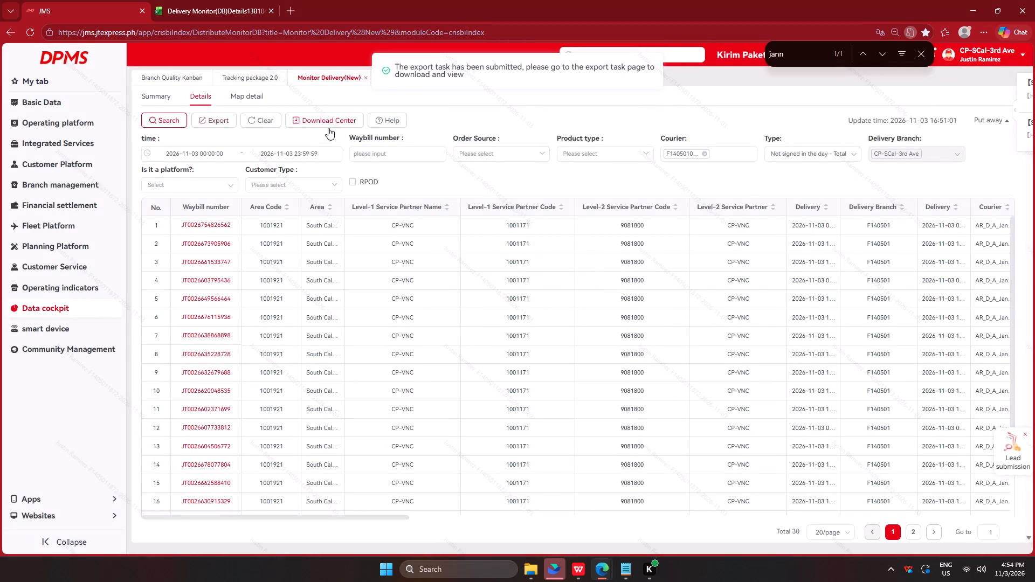
{"action": "left_click", "coordinate": [723, 312]}
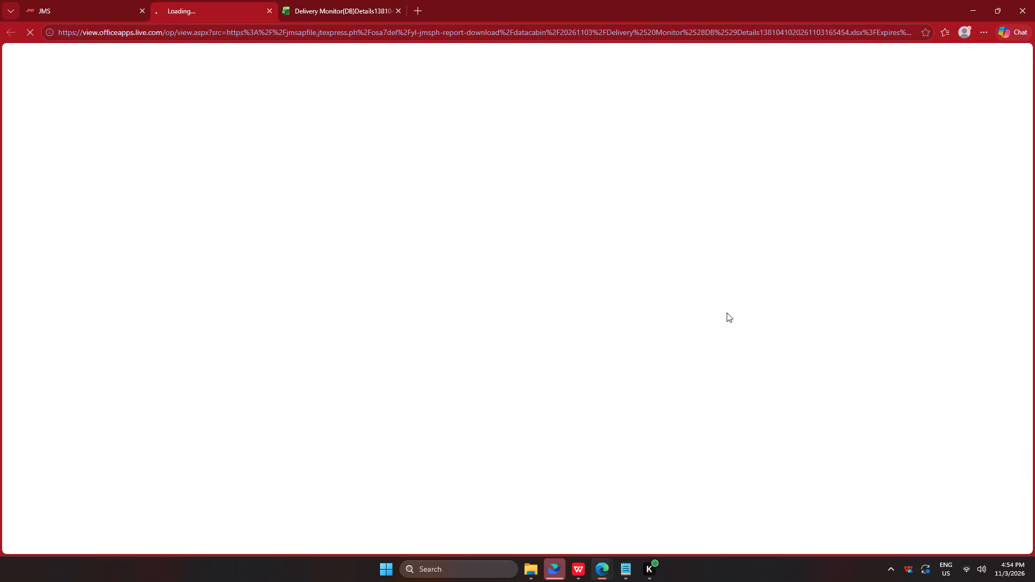
Copy all of Jann's waybill numbers from the exported sheet and search for them in Tracking package 2.0.
{"action": "key", "text": "Down"}
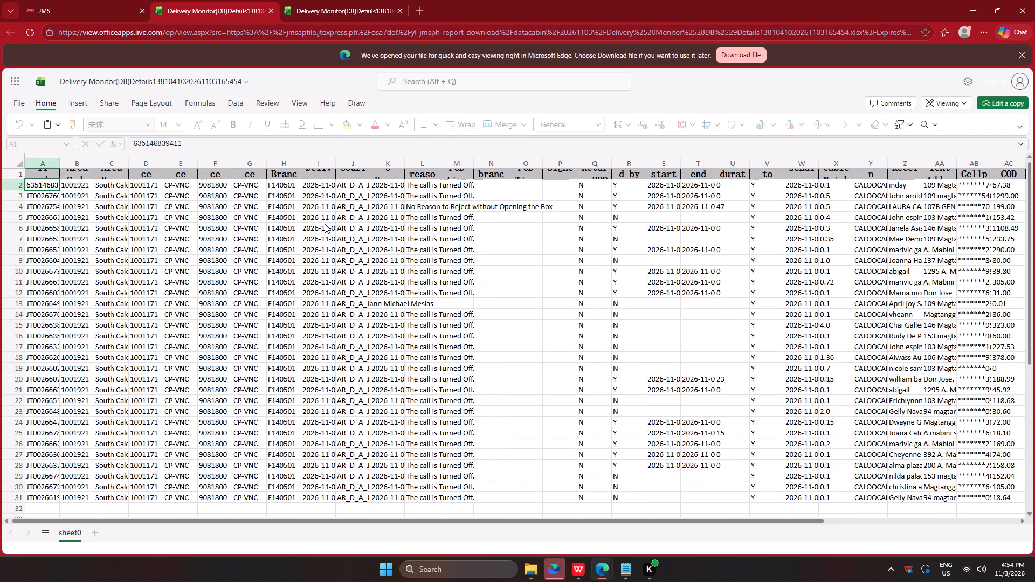
{"action": "key", "text": "ctrl+shift+Down"}
{"action": "right_click", "coordinate": [47, 271]}
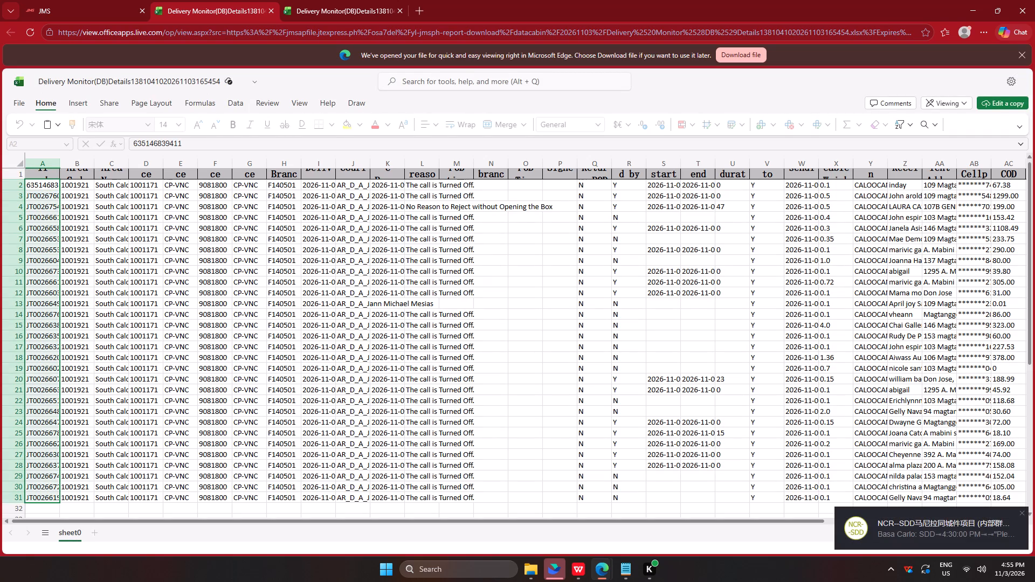
{"action": "left_click", "coordinate": [106, 281]}
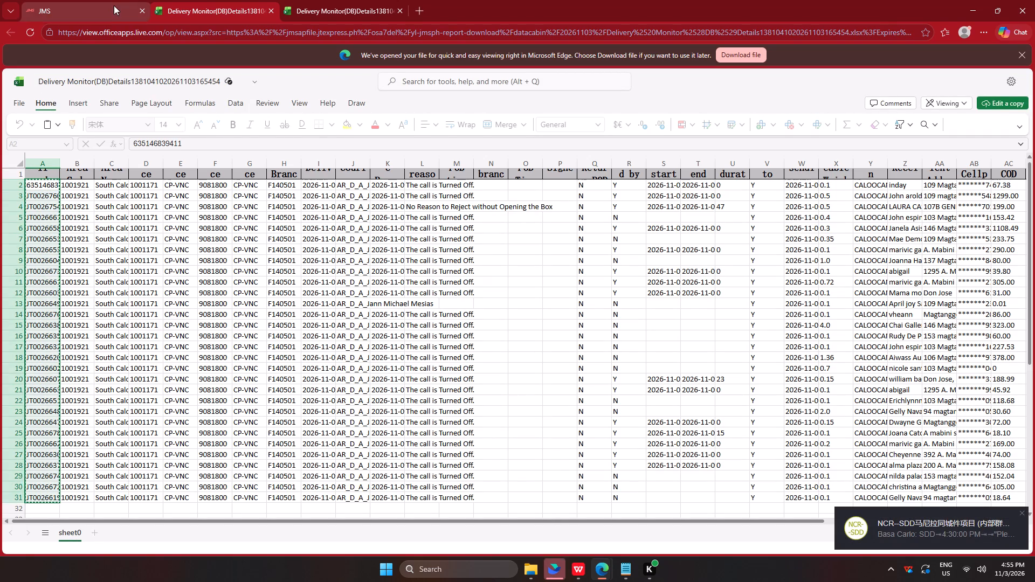
{"action": "left_click", "coordinate": [115, 6]}
{"action": "left_click", "coordinate": [765, 131]}
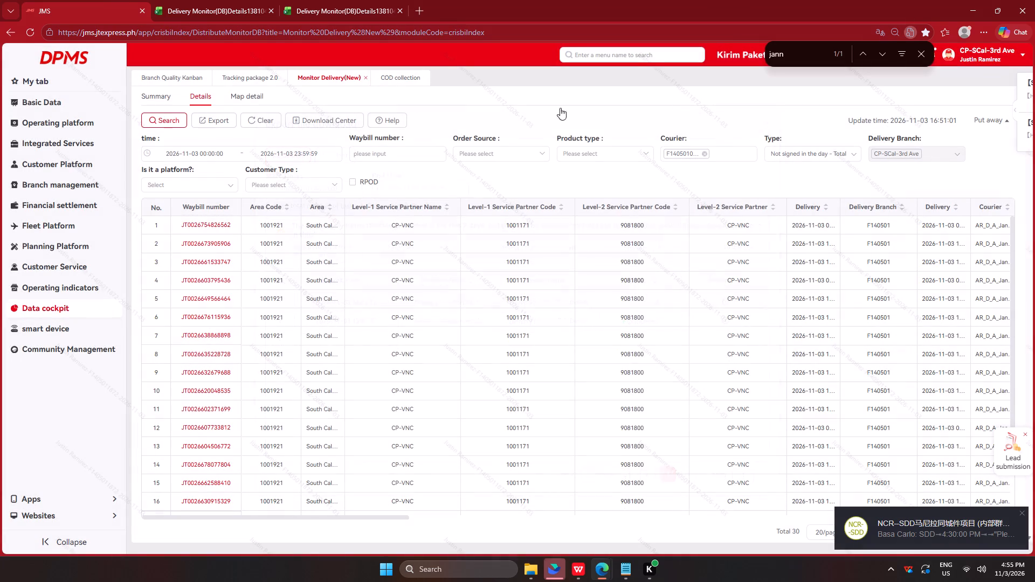
{"action": "left_click", "coordinate": [249, 77]}
{"action": "left_click", "coordinate": [233, 117]}
{"action": "left_click", "coordinate": [197, 314]}
{"action": "key", "text": "ctrl+v"}
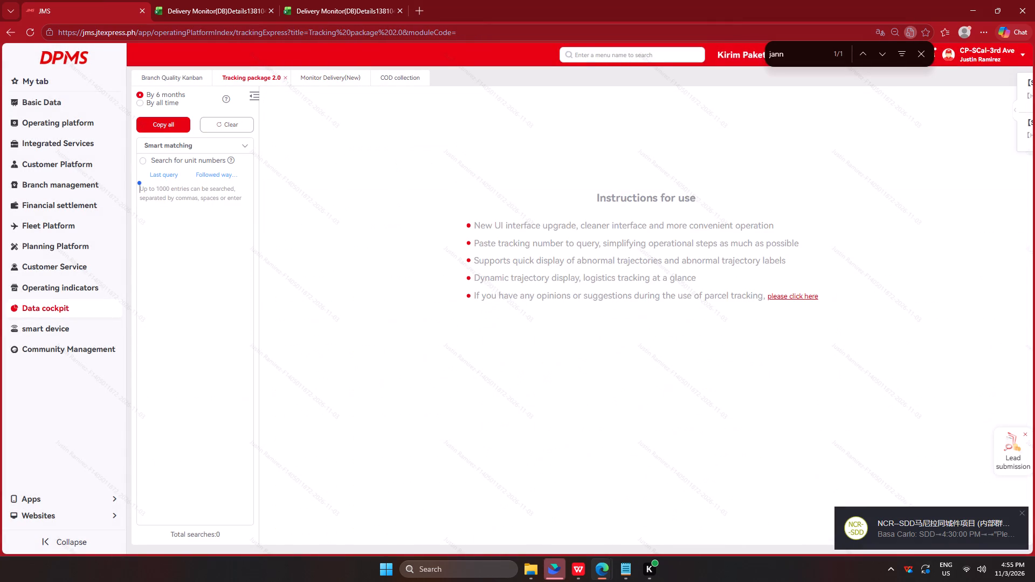
{"action": "left_click", "coordinate": [168, 118]}
Switch to the WPS manifest workbook and paste Jann's waybill numbers into column B of CHECKING, starting at row 251.
{"action": "key", "text": "alt+Tab"}
{"action": "left_click", "coordinate": [475, 198], "text": "alt"}
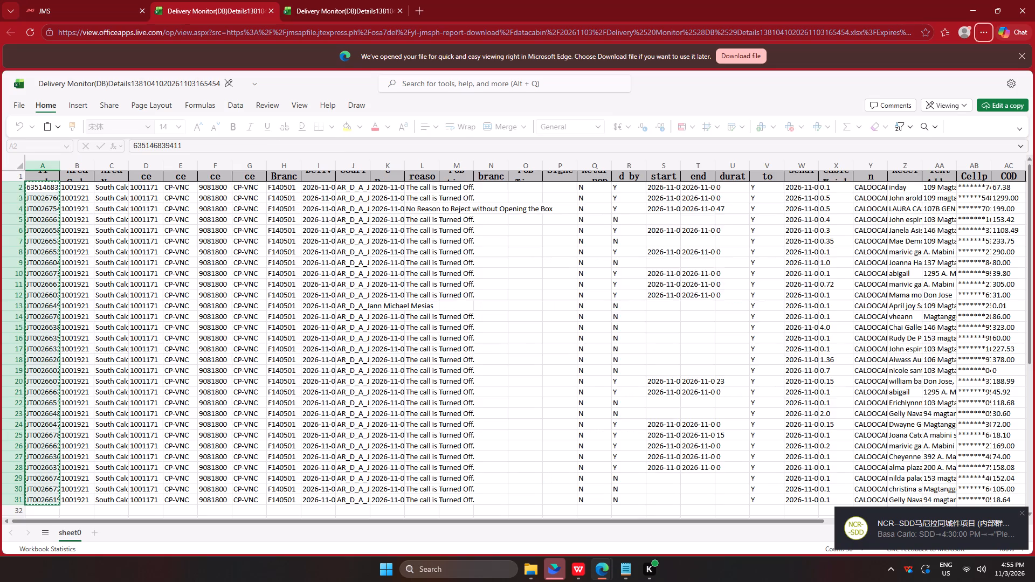
{"action": "key", "text": "alt+Tab"}
{"action": "left_click", "coordinate": [169, 358], "text": "alt"}
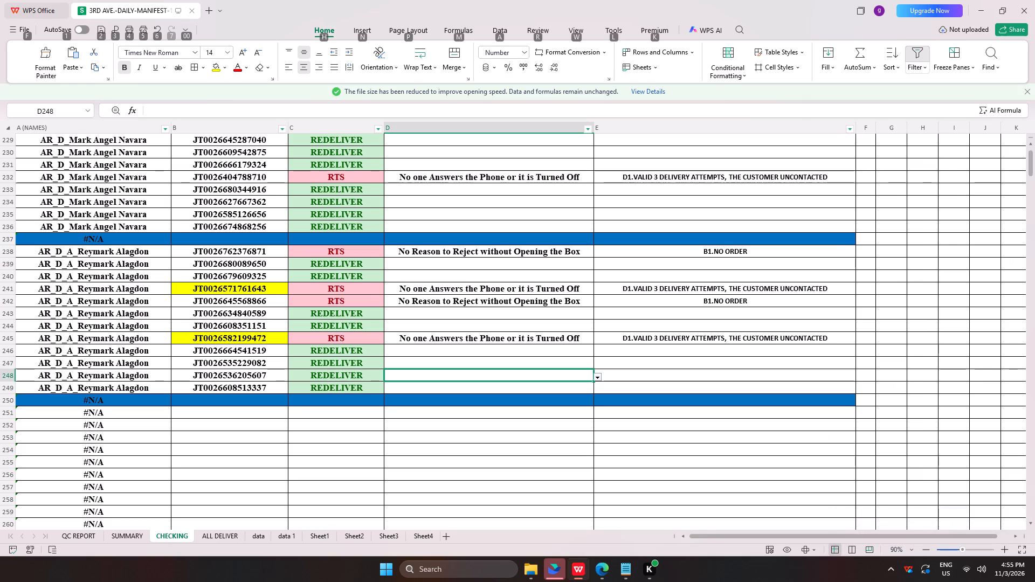
{"action": "left_click", "coordinate": [211, 414]}
{"action": "key", "text": "ctrl+v"}
{"action": "scroll", "coordinate": [233, 315], "scroll_direction": "down", "scroll_amount": 10}
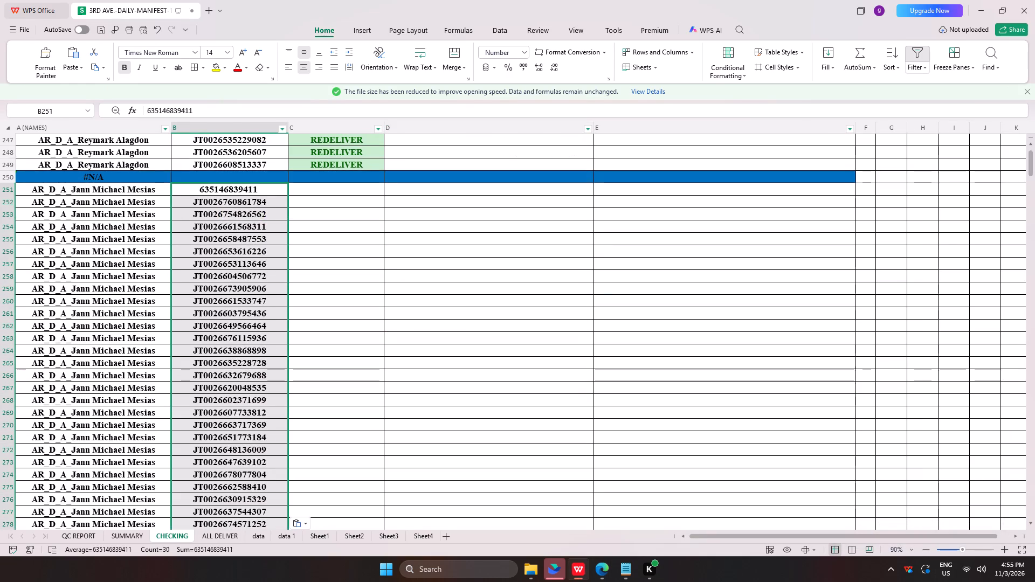
Copy the blue separator row 250 to row 281, below Jann's waybills, and dismiss the file request for updating values.
{"action": "left_click_drag", "start_coordinate": [135, 148], "coordinate": [637, 156]}
{"action": "key", "text": "ctrl+c"}
{"action": "scroll", "coordinate": [130, 276], "scroll_direction": "down", "scroll_amount": 5}
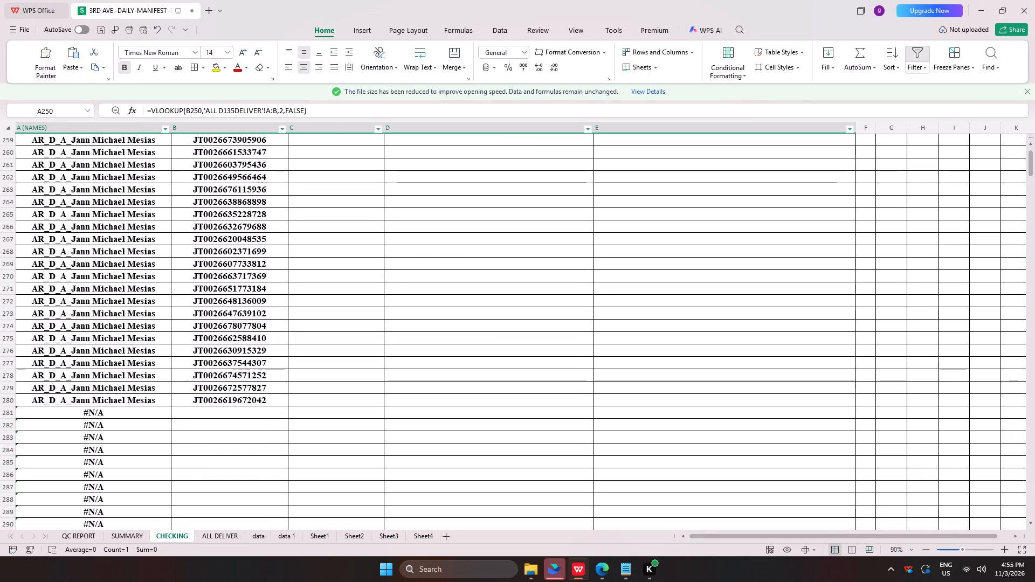
{"action": "left_click", "coordinate": [132, 410]}
{"action": "key", "text": "ctrl+v"}
{"action": "scroll", "coordinate": [362, 344], "scroll_direction": "up", "scroll_amount": 2}
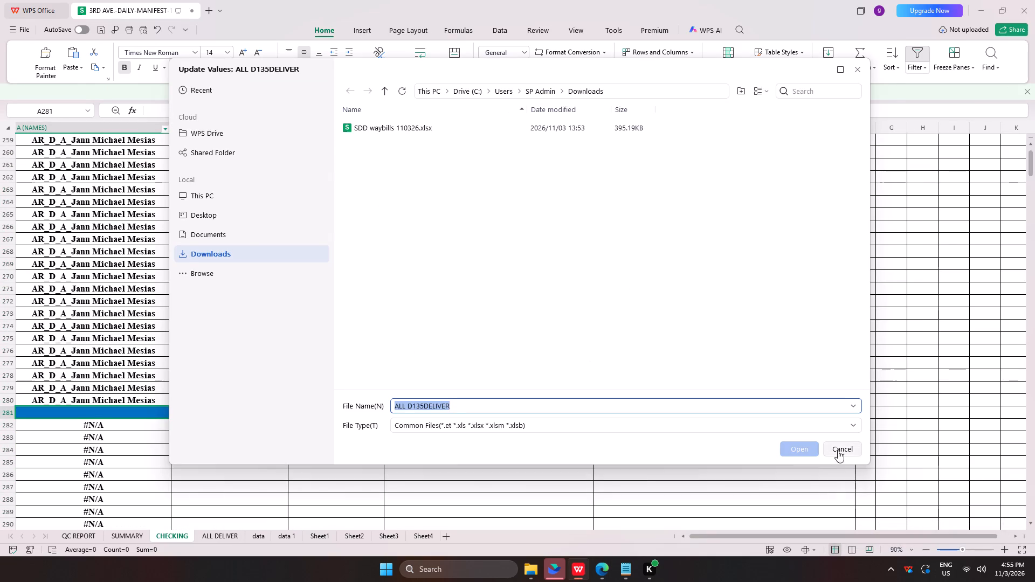
{"action": "left_click", "coordinate": [848, 449]}
{"action": "left_click", "coordinate": [385, 322]}
{"action": "scroll", "coordinate": [387, 320], "scroll_direction": "up", "scroll_amount": 3}
{"action": "key", "text": "alt+Tab"}
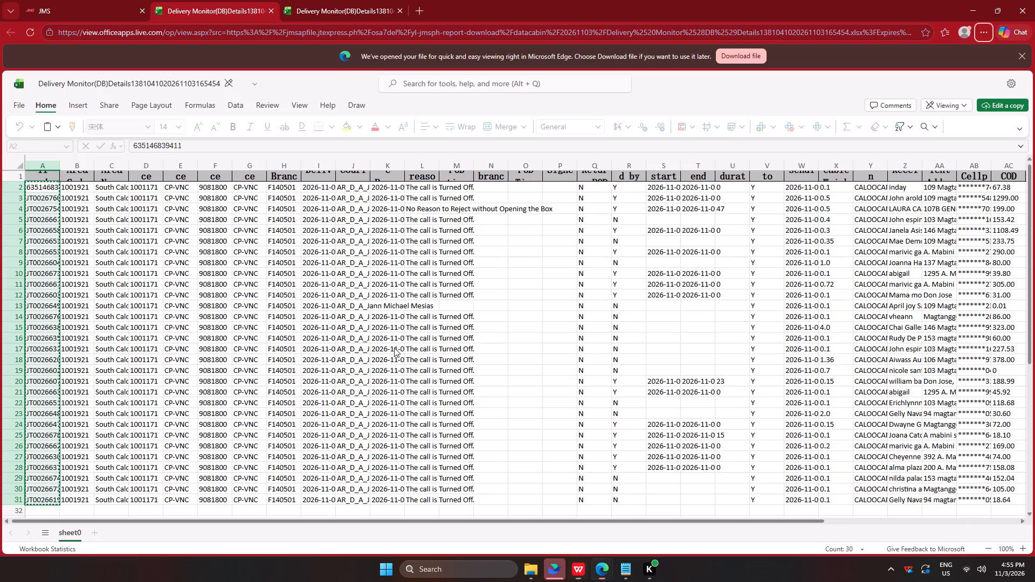
{"action": "scroll", "coordinate": [403, 340], "scroll_direction": "up", "scroll_amount": 3}
{"action": "left_click", "coordinate": [83, 13]}
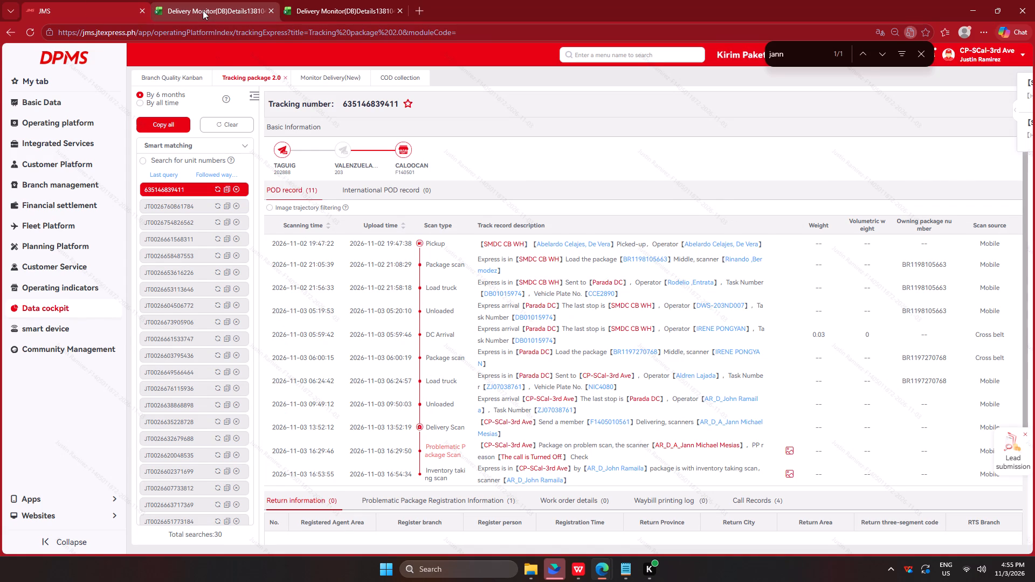
{"action": "left_click", "coordinate": [203, 10]}
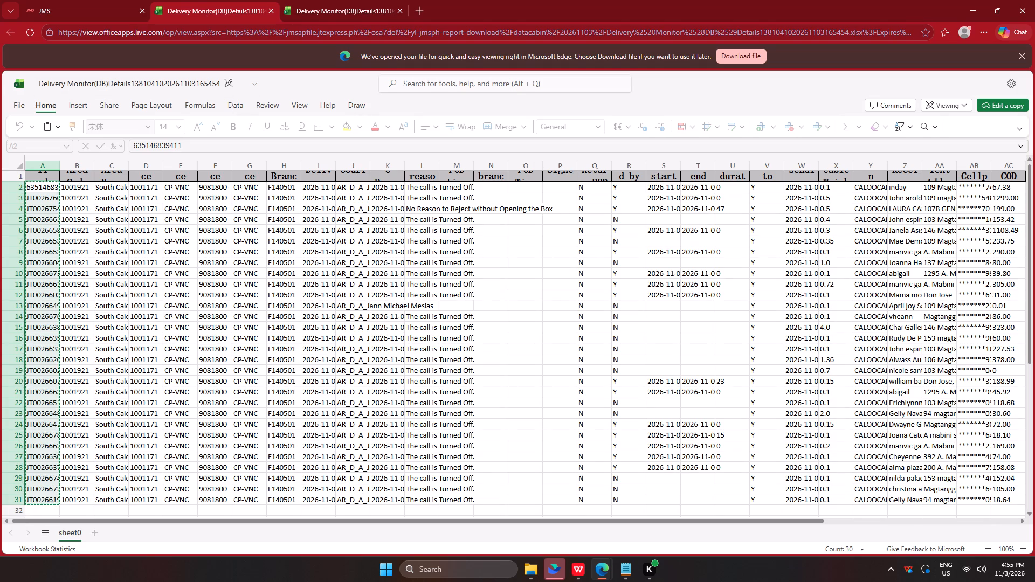
{"action": "scroll", "coordinate": [664, 334], "scroll_direction": "down", "scroll_amount": 4}
{"action": "scroll", "coordinate": [568, 341], "scroll_direction": "up", "scroll_amount": 8}
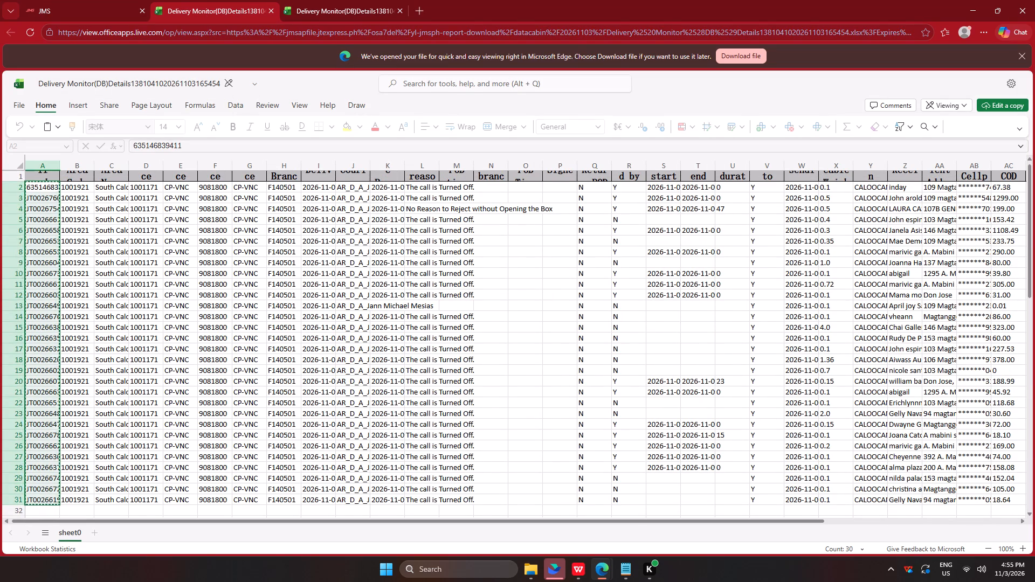
{"action": "left_click", "coordinate": [43, 212]}
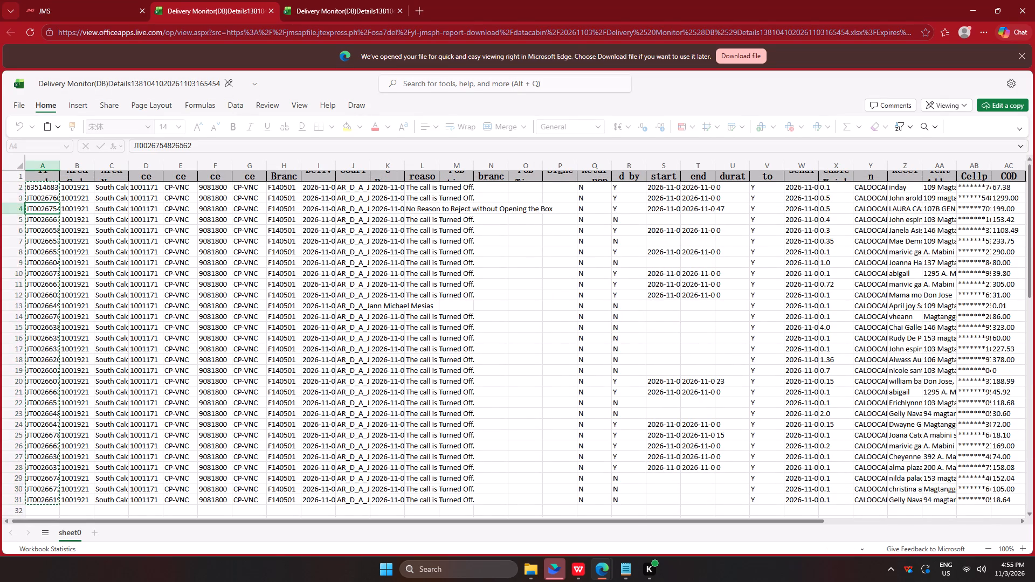
{"action": "left_click", "coordinate": [75, 8]}
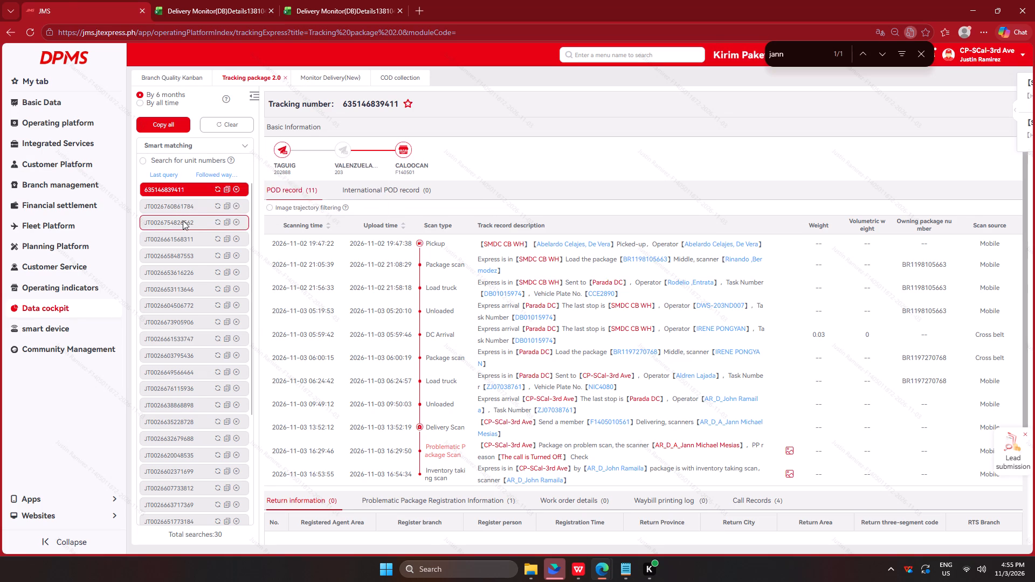
{"action": "left_click", "coordinate": [183, 220]}
{"action": "scroll", "coordinate": [582, 293], "scroll_direction": "down", "scroll_amount": 2}
{"action": "scroll", "coordinate": [569, 251], "scroll_direction": "down", "scroll_amount": 3}
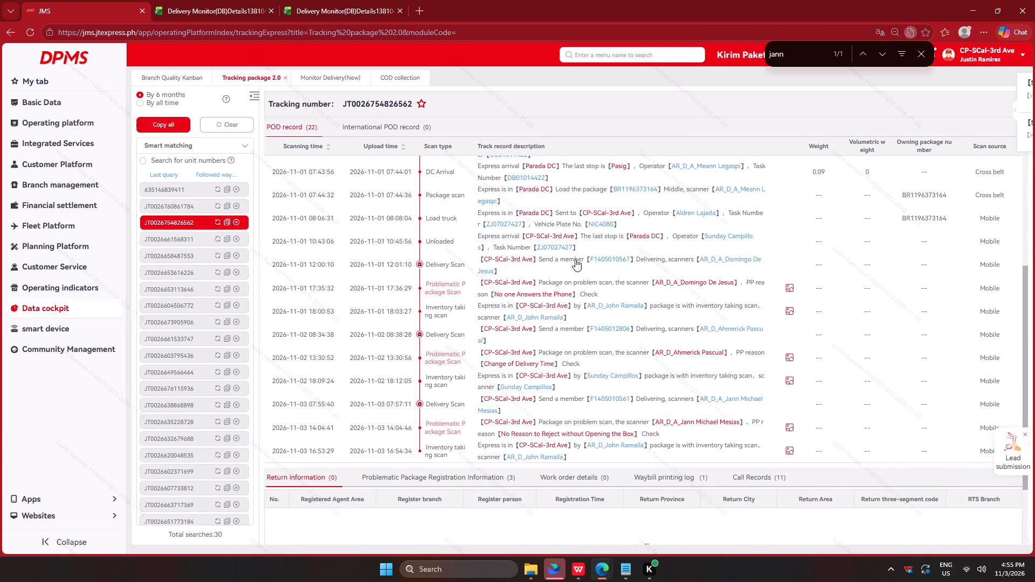
{"action": "key", "text": "alt+Tab"}
{"action": "key", "text": "alt+Tab"}
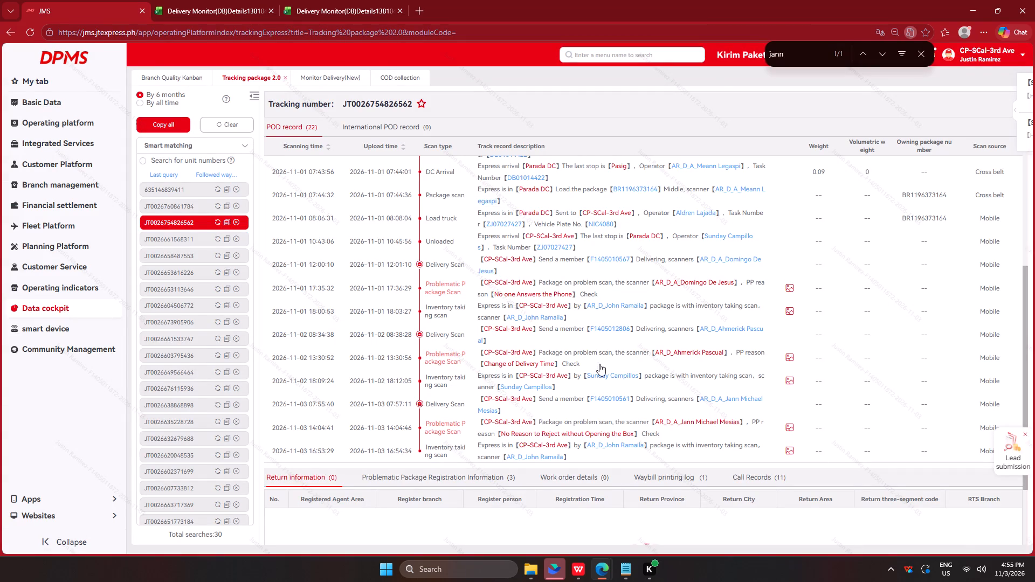
{"action": "left_click", "coordinate": [790, 426]}
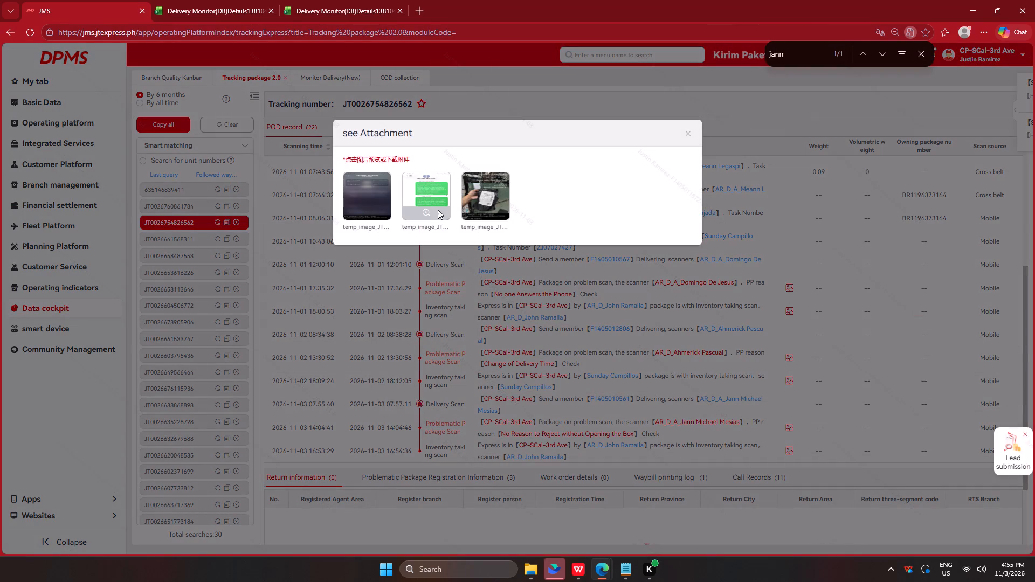
{"action": "left_click", "coordinate": [424, 212]}
{"action": "key", "text": "Left"}
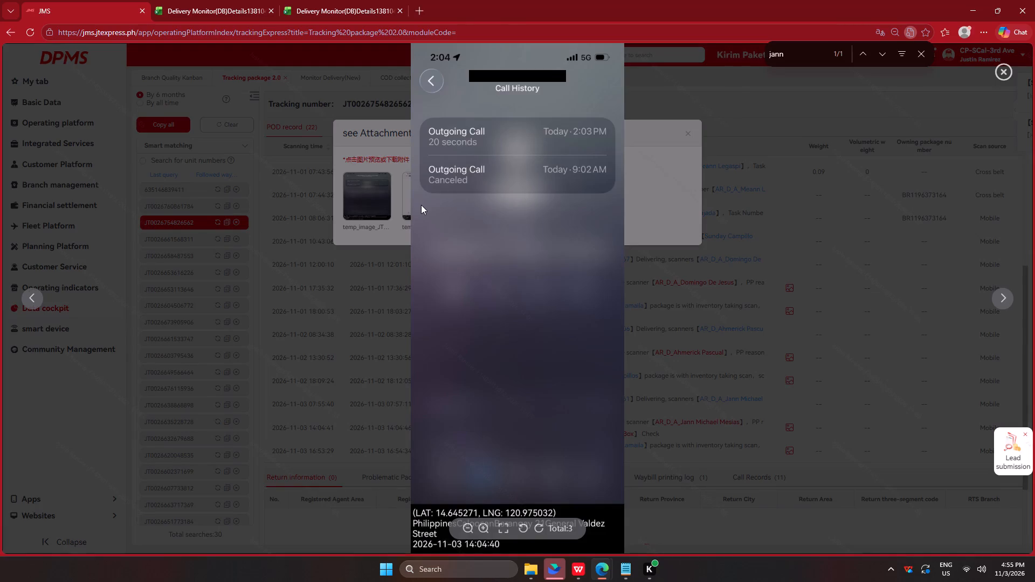
{"action": "key", "text": "Escape"}
{"action": "key", "text": "alt+Tab"}
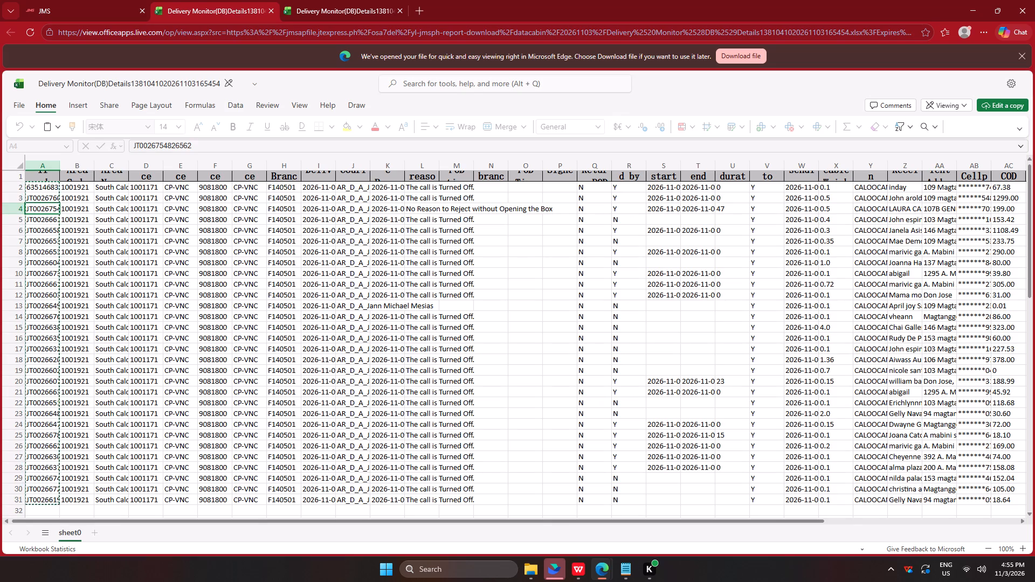
{"action": "key", "text": "alt+Tab"}
{"action": "left_click", "coordinate": [601, 222], "text": "alt"}
{"action": "left_click", "coordinate": [371, 263]}
{"action": "scroll", "coordinate": [367, 261], "scroll_direction": "up", "scroll_amount": 2}
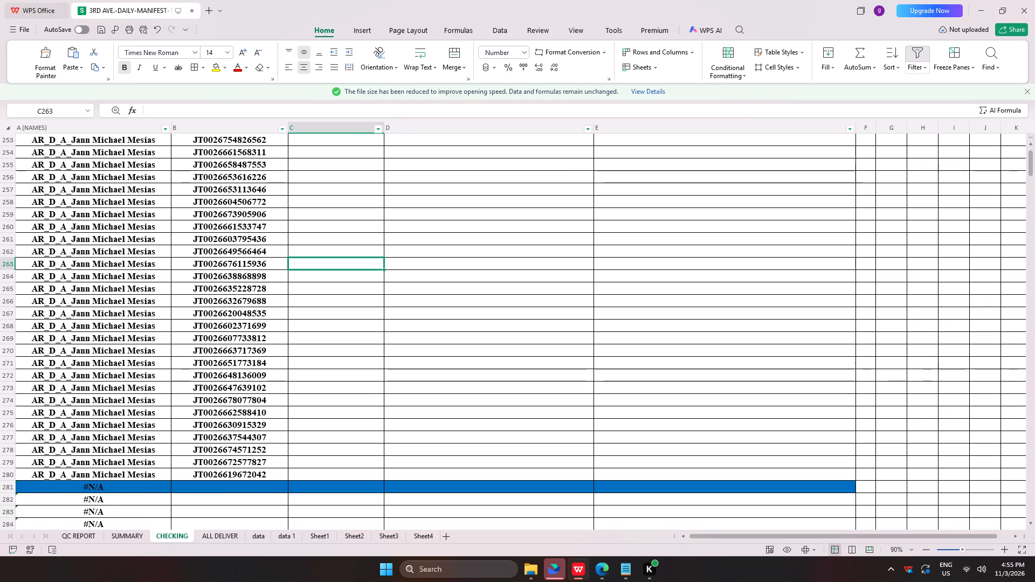
{"action": "scroll", "coordinate": [366, 260], "scroll_direction": "up", "scroll_amount": 4}
{"action": "left_click_drag", "start_coordinate": [356, 190], "coordinate": [658, 186]}
{"action": "key", "text": "ctrl+c"}
{"action": "left_click", "coordinate": [304, 292]}
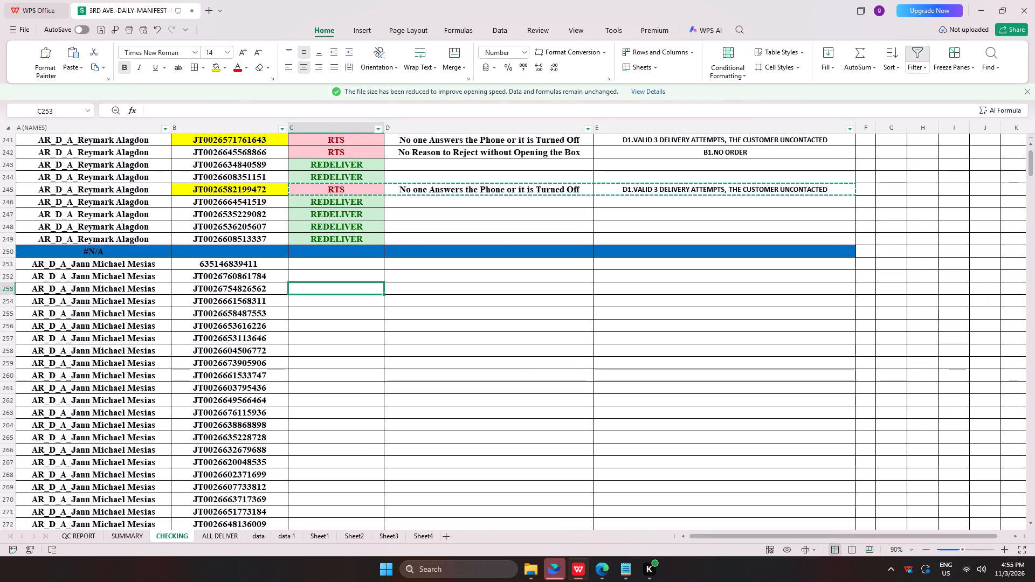
{"action": "key", "text": "ctrl+v"}
Mark Jann's other waybills, rows 251–252 and 254–280 of CHECKING, as REDELIVER and save the workbook.
{"action": "left_click", "coordinate": [357, 240]}
{"action": "key", "text": "ctrl+c"}
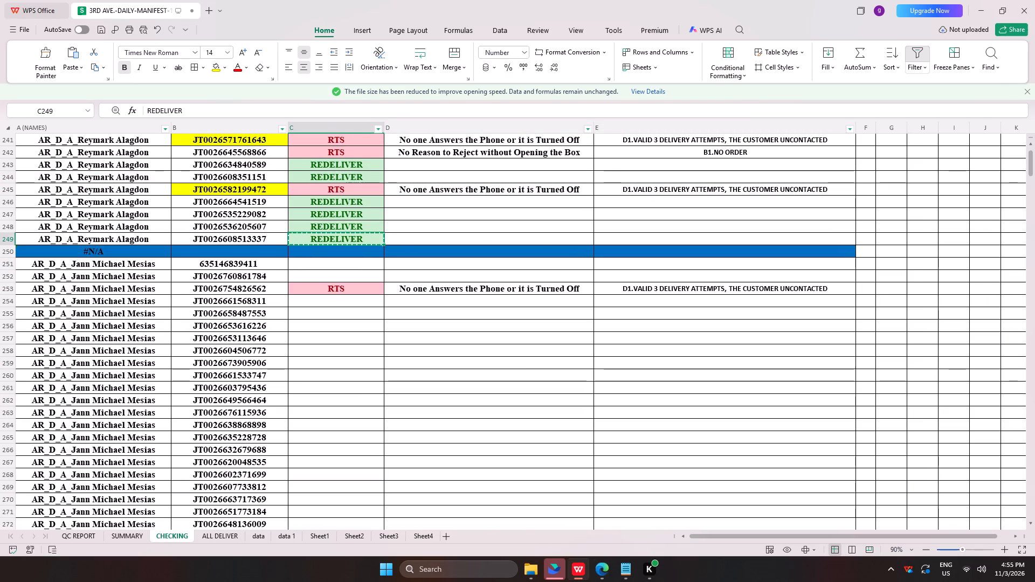
{"action": "left_click_drag", "start_coordinate": [354, 267], "coordinate": [355, 274], "text": "ctrl"}
{"action": "left_click_drag", "start_coordinate": [354, 302], "coordinate": [339, 494], "text": "ctrl"}
{"action": "key", "text": "ctrl+v"}
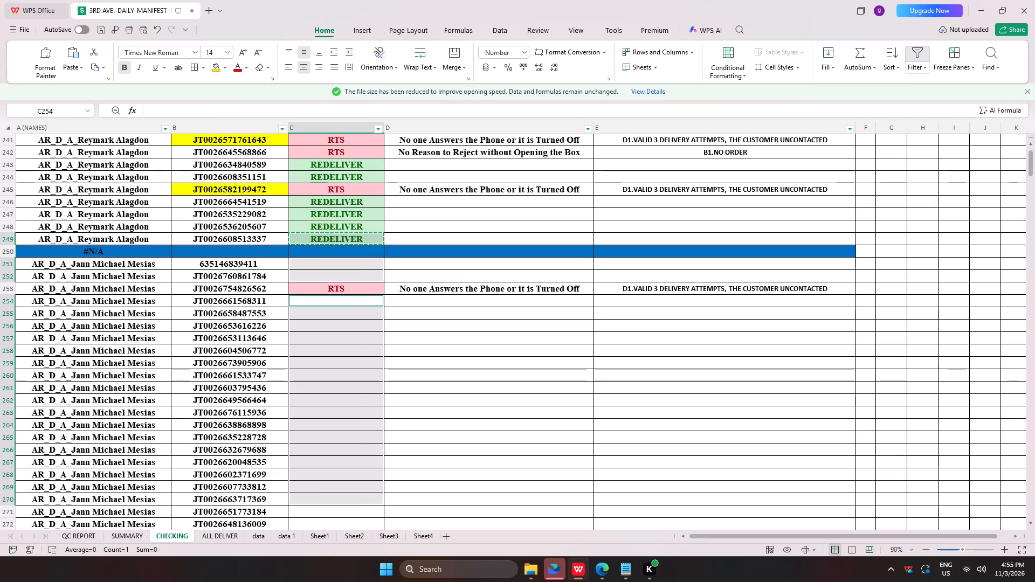
{"action": "scroll", "coordinate": [324, 333], "scroll_direction": "down", "scroll_amount": 10}
{"action": "left_click", "coordinate": [333, 202]}
{"action": "key", "text": "ctrl+c"}
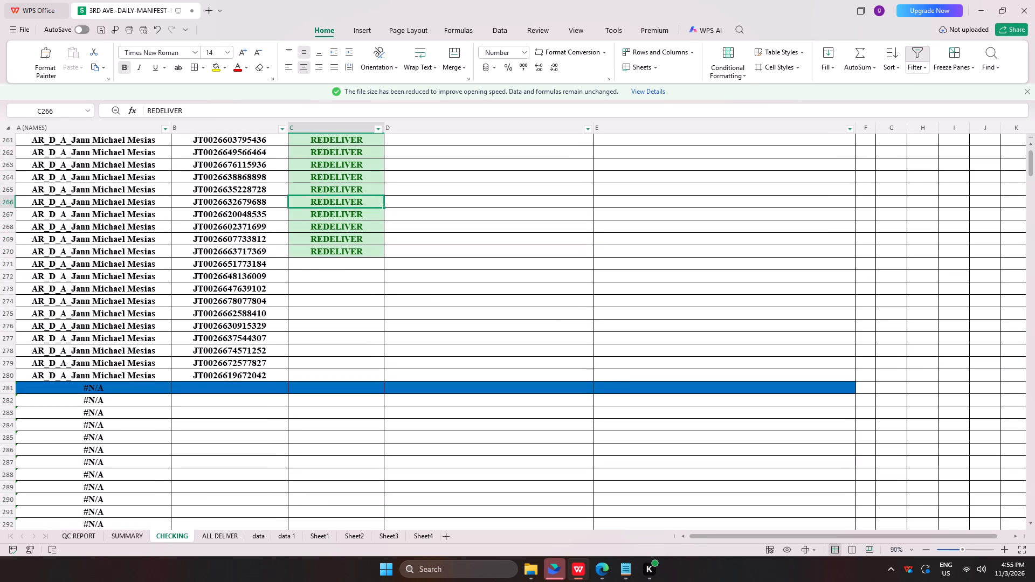
{"action": "left_click_drag", "start_coordinate": [335, 256], "coordinate": [334, 372], "text": "ctrl"}
{"action": "key", "text": "ctrl+v"}
{"action": "left_click", "coordinate": [484, 273]}
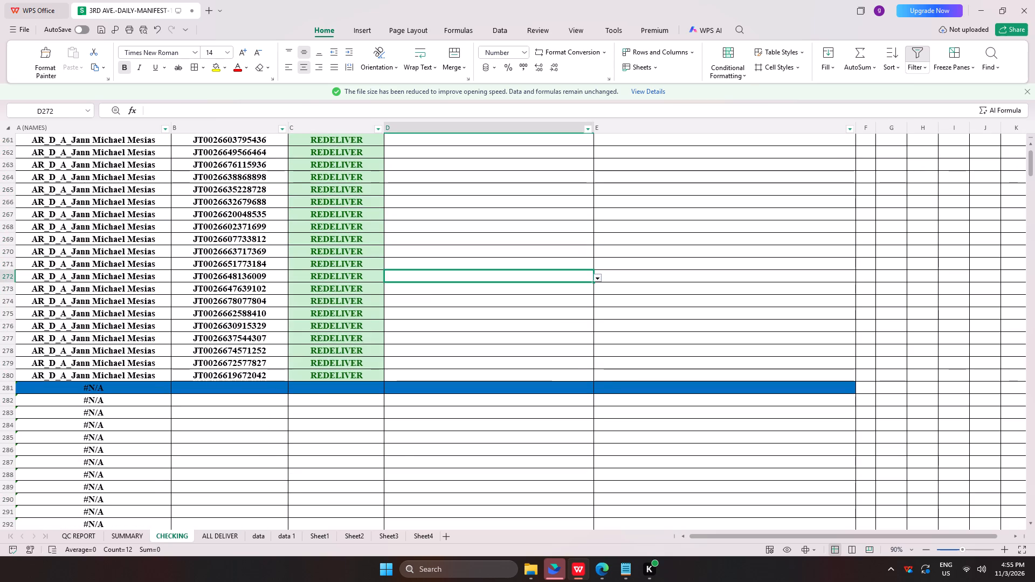
{"action": "key", "text": "ctrl+s"}
{"action": "key", "text": "alt+Tab"}
{"action": "left_click", "coordinate": [93, 12]}
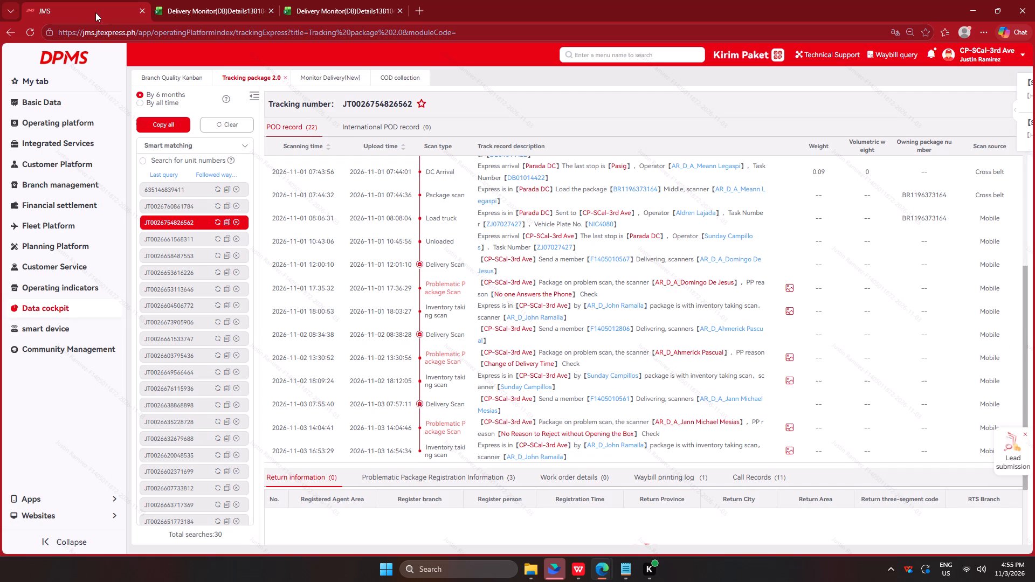
{"action": "left_click", "coordinate": [161, 177]}
{"action": "left_click", "coordinate": [163, 185]}
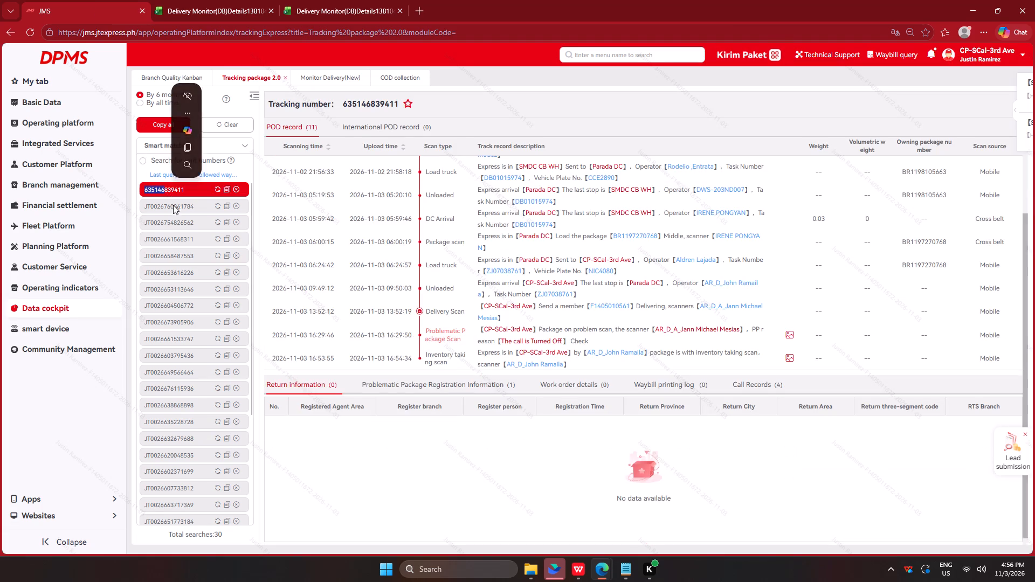
{"action": "left_click", "coordinate": [178, 207]}
{"action": "left_click", "coordinate": [177, 220]}
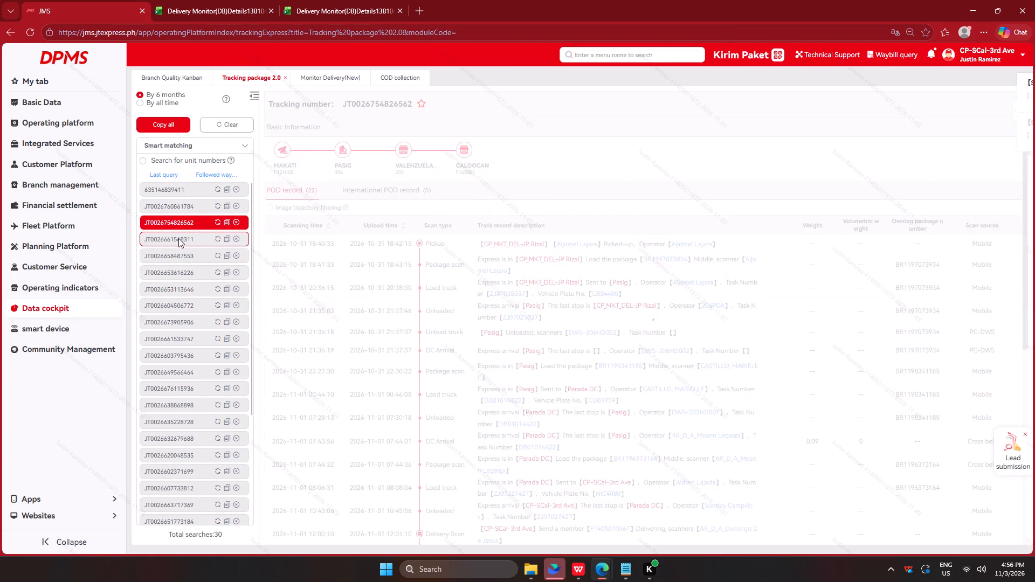
{"action": "scroll", "coordinate": [641, 257], "scroll_direction": "down", "scroll_amount": 3}
{"action": "left_click", "coordinate": [180, 245]}
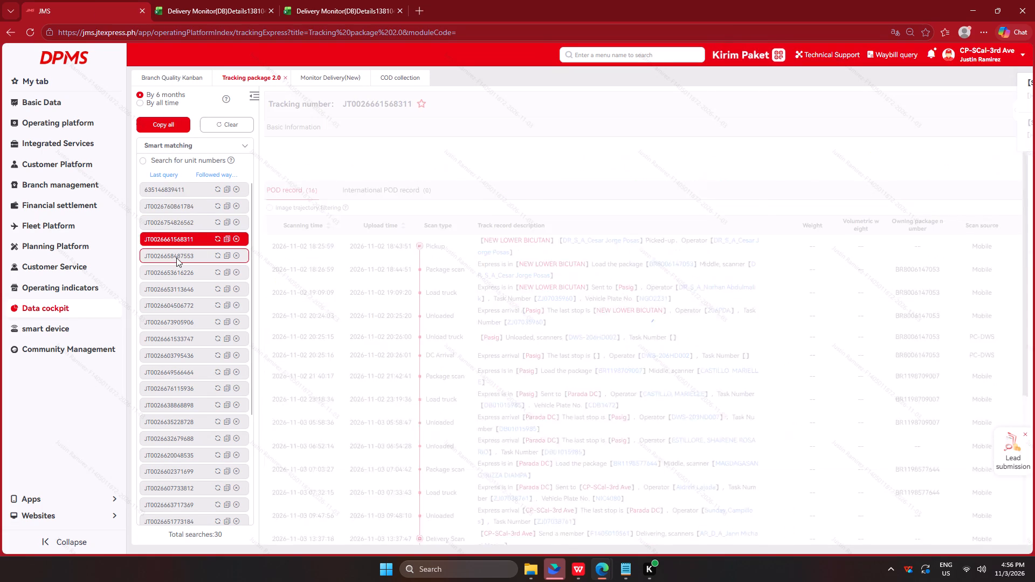
{"action": "left_click", "coordinate": [176, 258]}
{"action": "left_click", "coordinate": [172, 272]}
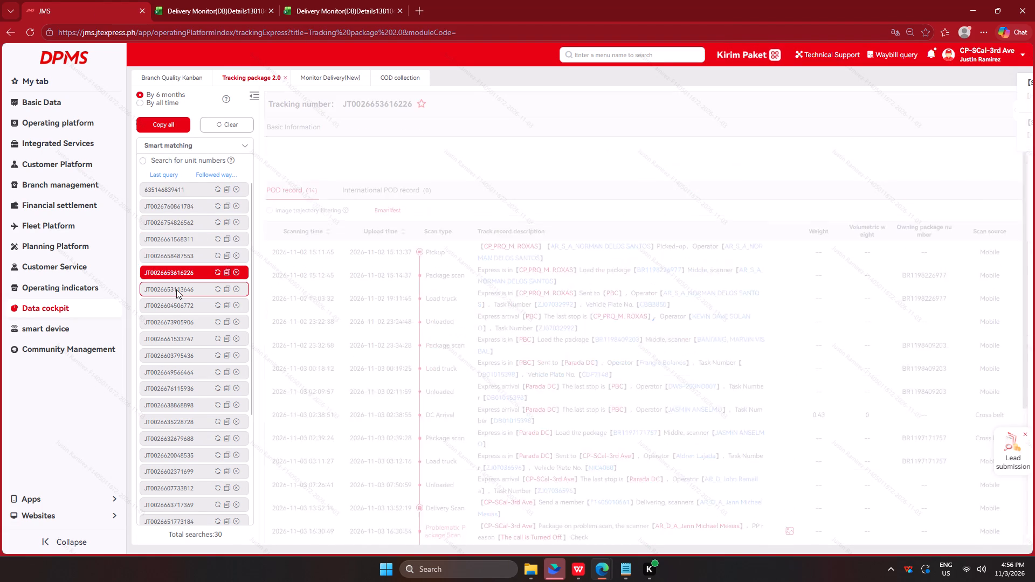
{"action": "left_click", "coordinate": [176, 289]}
{"action": "left_click", "coordinate": [181, 313]}
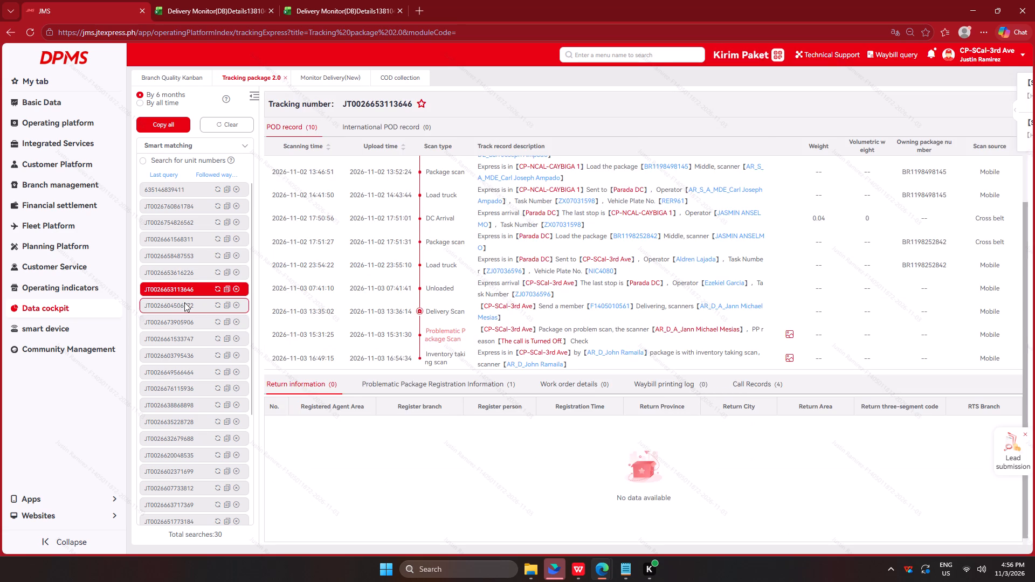
{"action": "left_click", "coordinate": [184, 302]}
{"action": "left_click", "coordinate": [170, 323]}
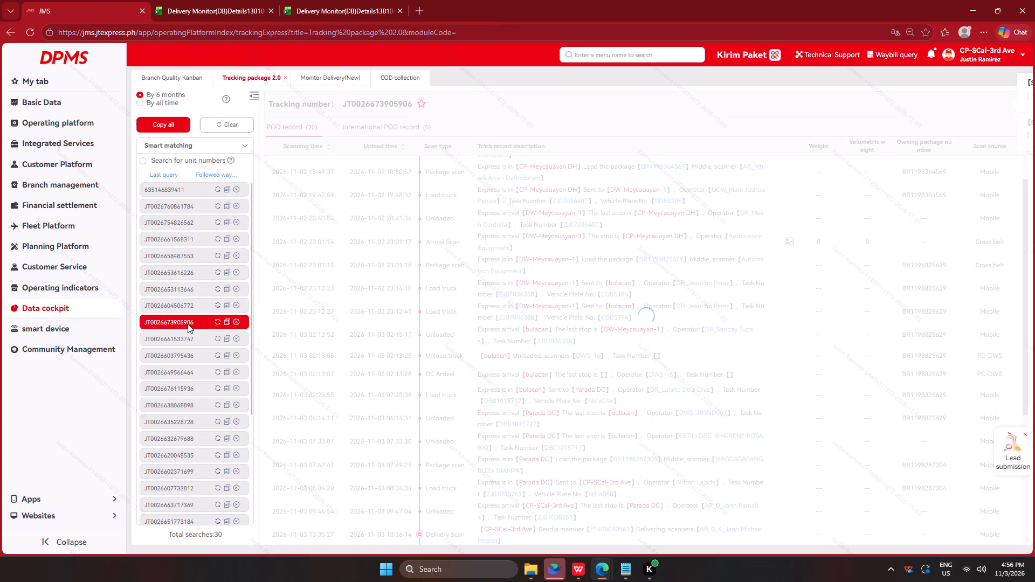
{"action": "scroll", "coordinate": [458, 304], "scroll_direction": "down", "scroll_amount": 4}
{"action": "left_click", "coordinate": [176, 338]}
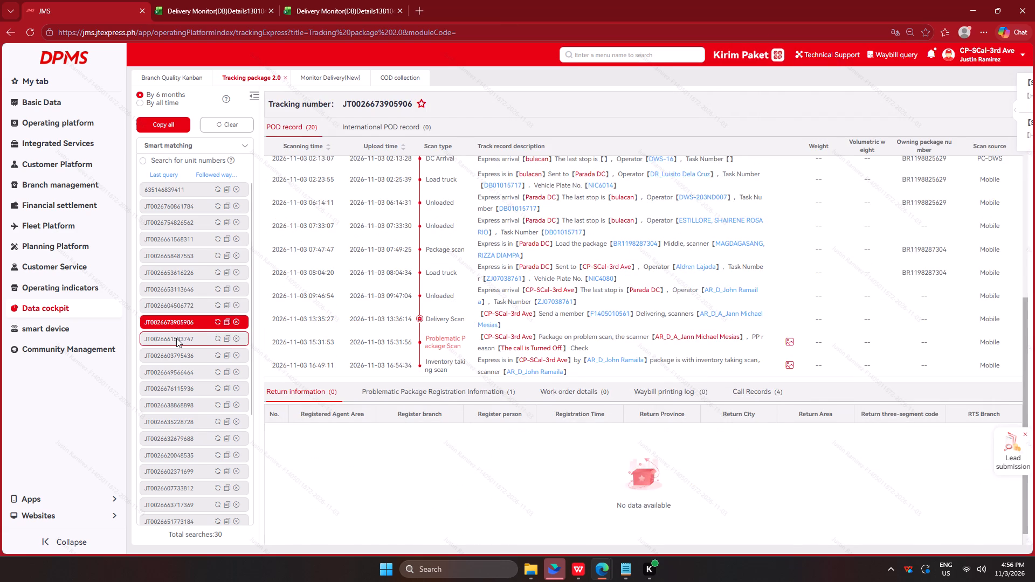
{"action": "scroll", "coordinate": [258, 327], "scroll_direction": "down", "scroll_amount": 7}
{"action": "scroll", "coordinate": [163, 236], "scroll_direction": "up", "scroll_amount": 2}
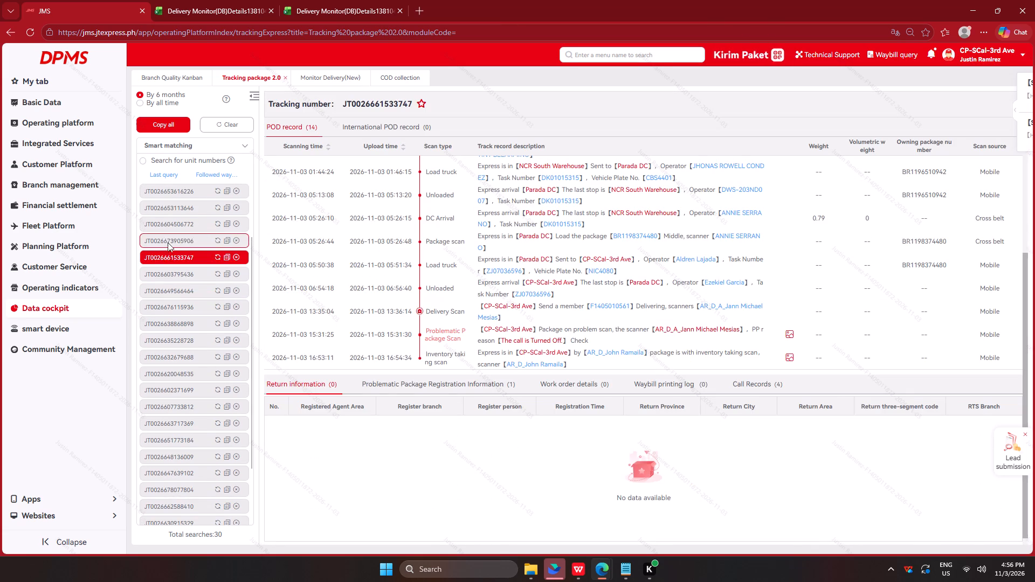
{"action": "left_click", "coordinate": [165, 275]}
{"action": "left_click", "coordinate": [173, 296]}
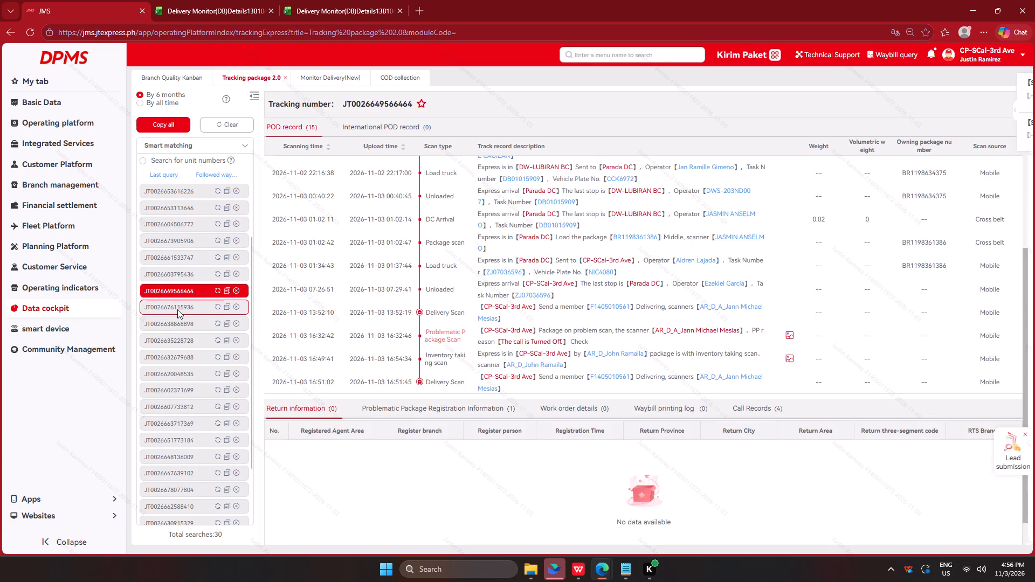
{"action": "left_click", "coordinate": [177, 309]}
{"action": "left_click", "coordinate": [185, 283]}
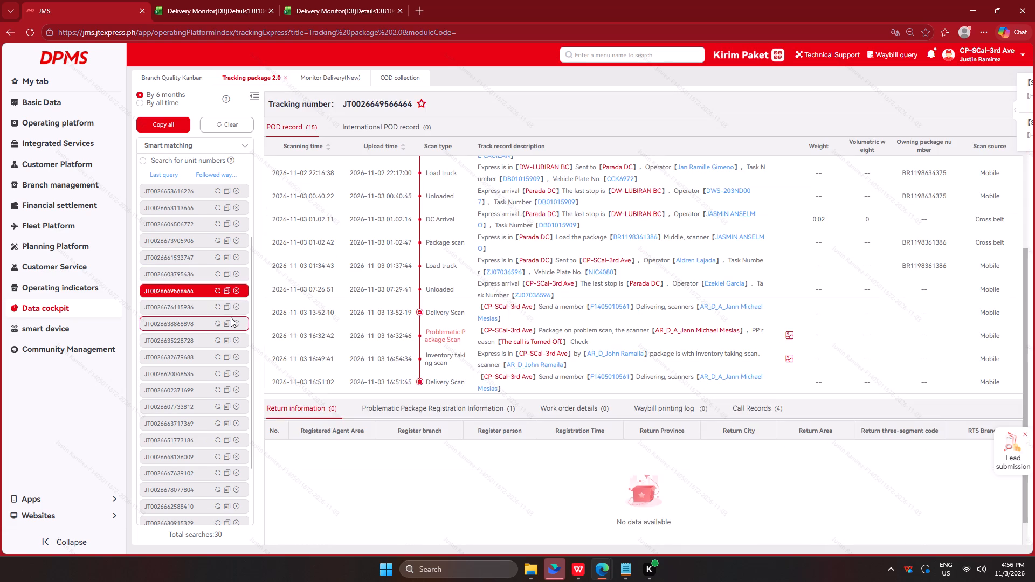
{"action": "key", "text": "alt+Tab"}
{"action": "key", "text": "alt+Tab"}
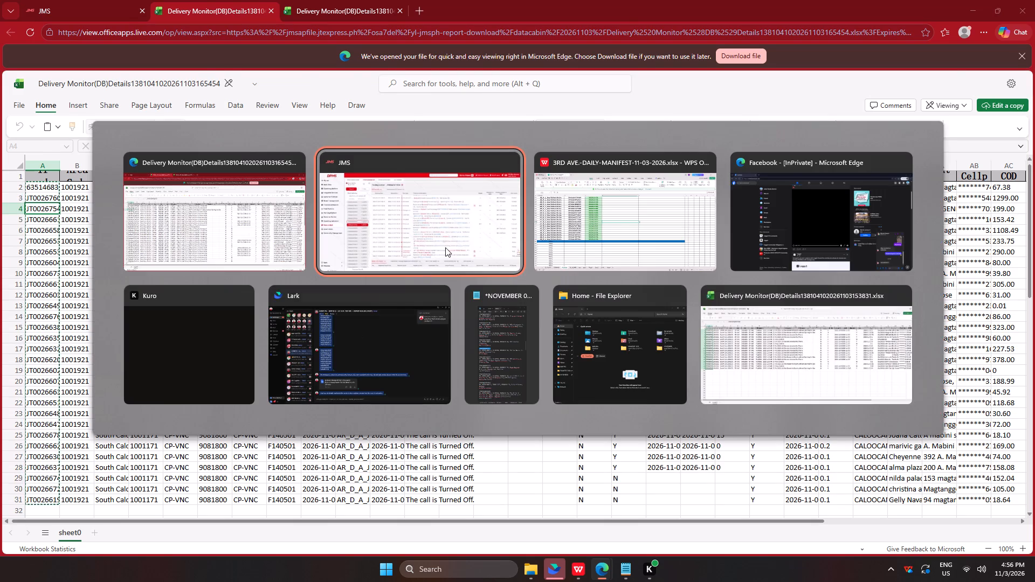
{"action": "left_click", "coordinate": [603, 234], "text": "alt"}
{"action": "left_click", "coordinate": [259, 155]}
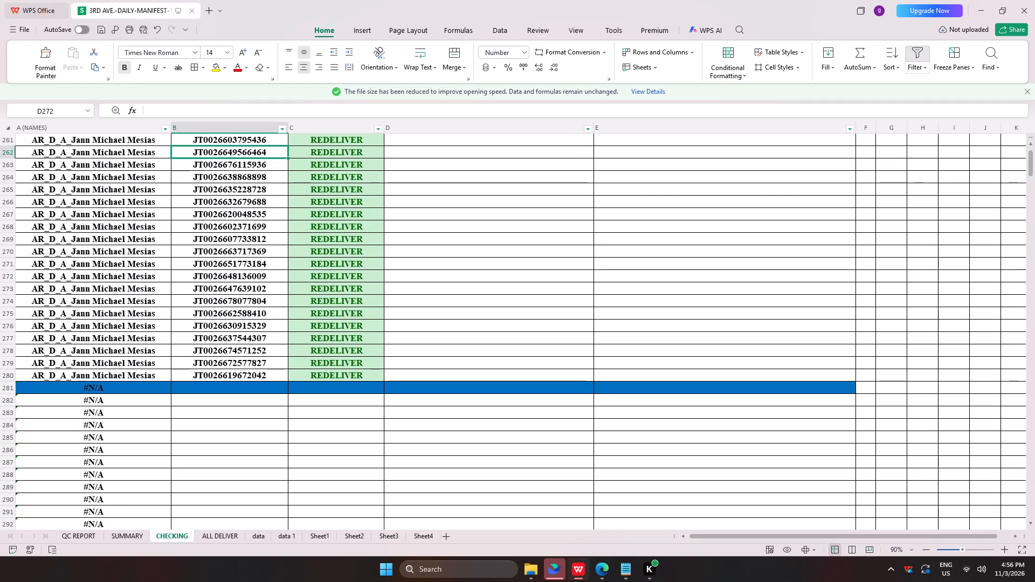
{"action": "left_click", "coordinate": [215, 71]}
{"action": "key", "text": "alt+Tab"}
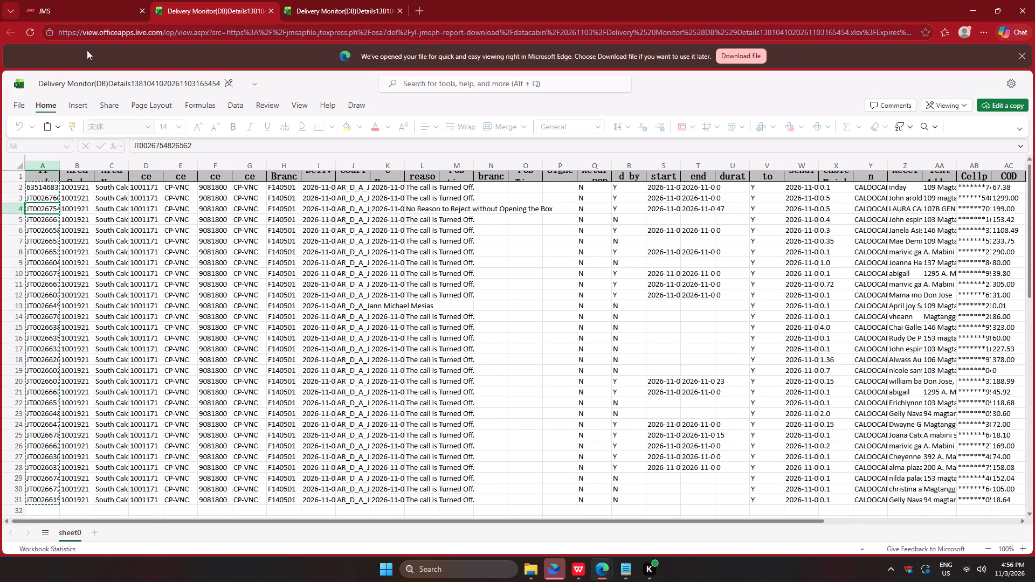
{"action": "left_click", "coordinate": [89, 7]}
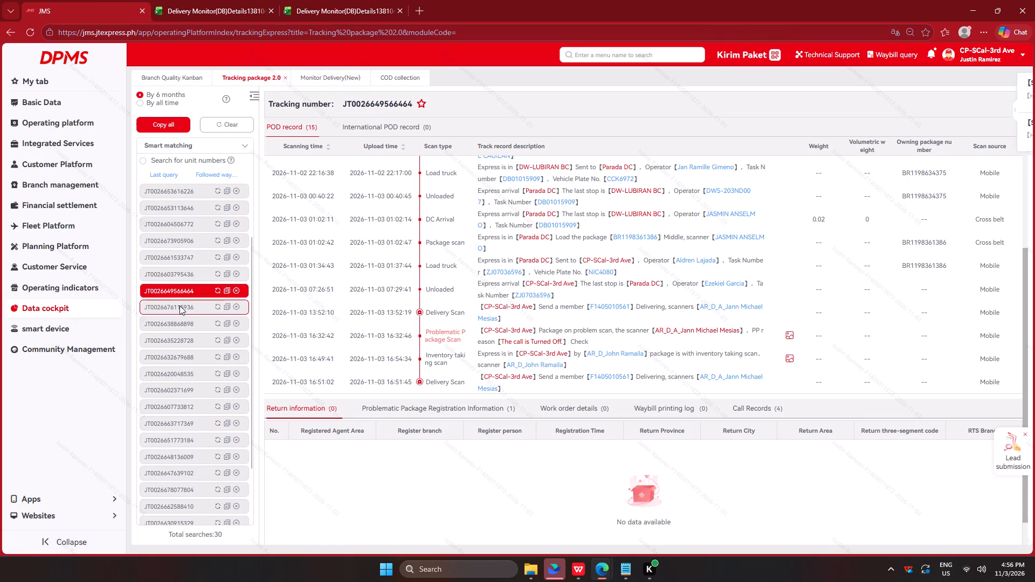
{"action": "left_click", "coordinate": [174, 302]}
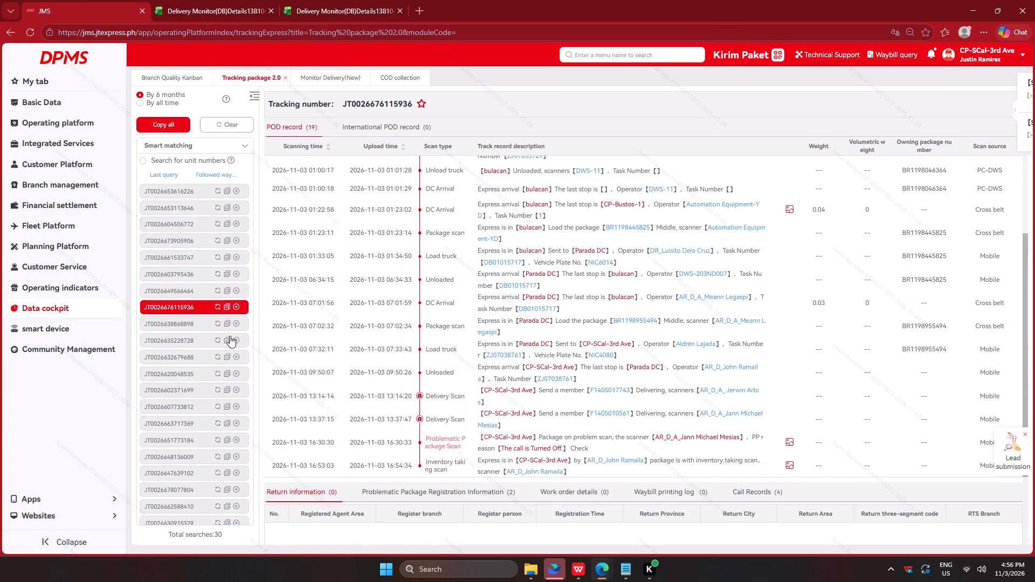
{"action": "left_click", "coordinate": [169, 329]}
{"action": "left_click", "coordinate": [175, 341]}
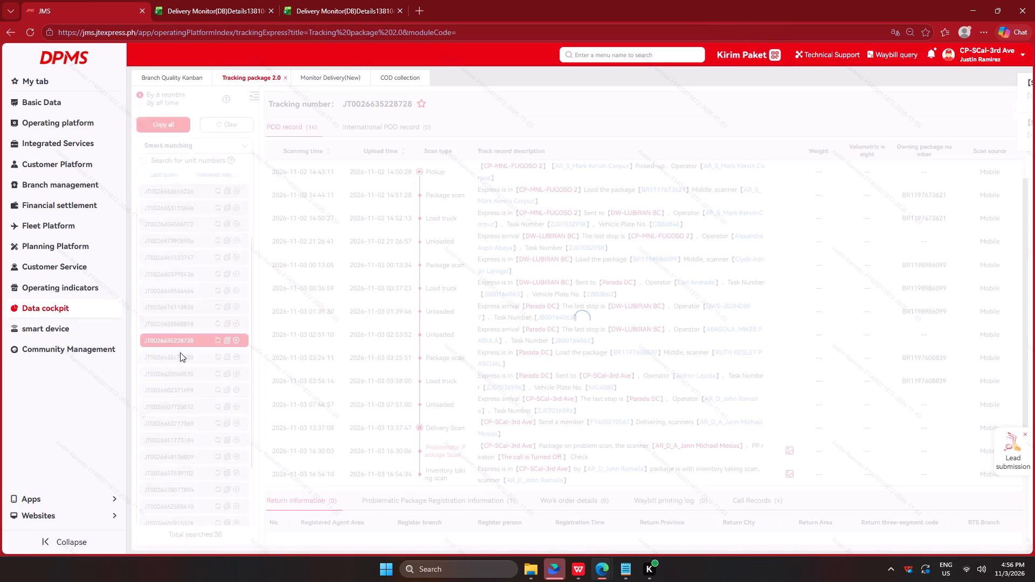
{"action": "scroll", "coordinate": [323, 325], "scroll_direction": "down", "scroll_amount": 2}
{"action": "left_click", "coordinate": [172, 364]}
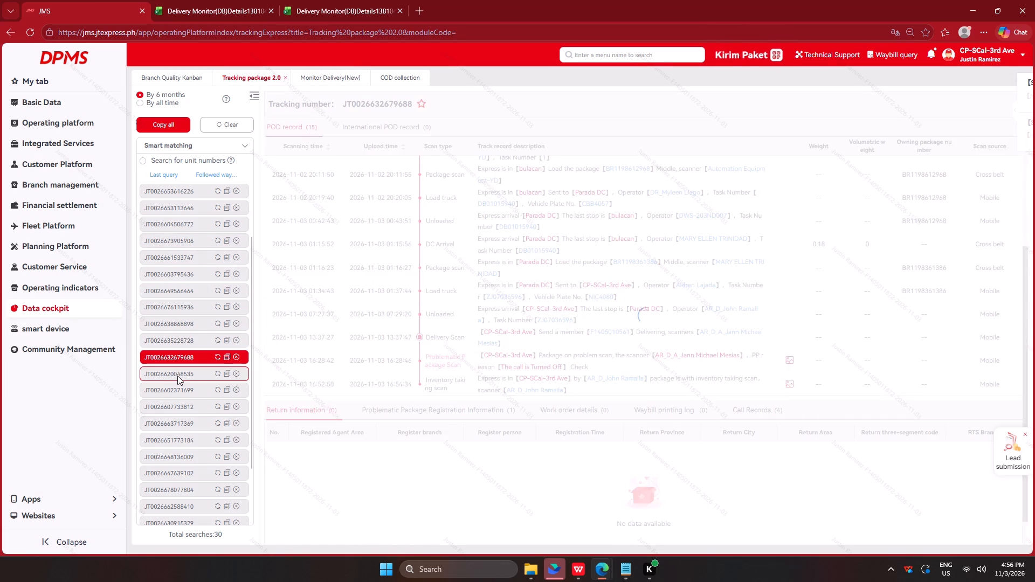
{"action": "left_click", "coordinate": [177, 376]}
{"action": "left_click", "coordinate": [171, 393]}
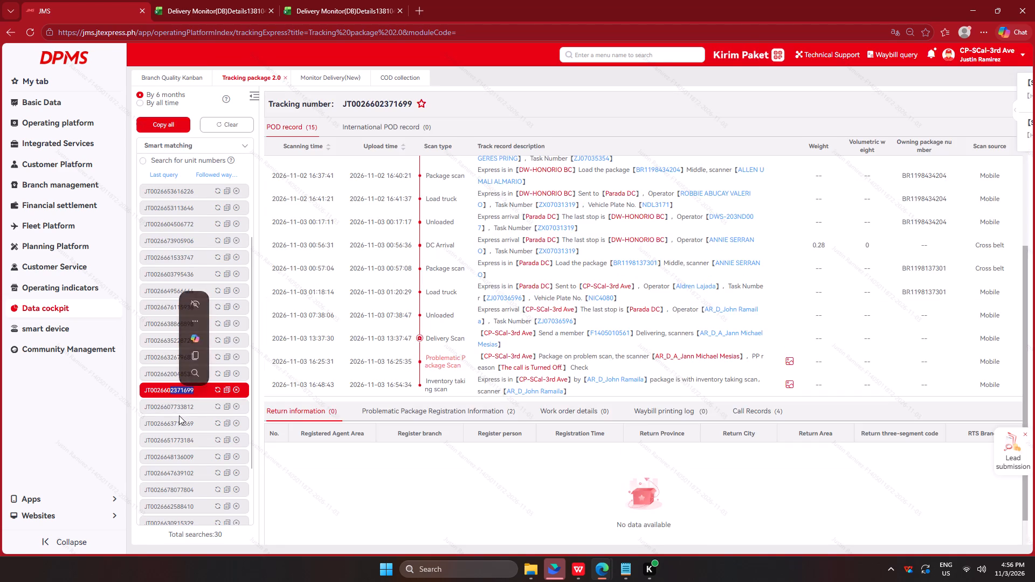
{"action": "left_click", "coordinate": [178, 408]}
{"action": "scroll", "coordinate": [177, 349], "scroll_direction": "down", "scroll_amount": 4}
{"action": "left_click", "coordinate": [165, 313]}
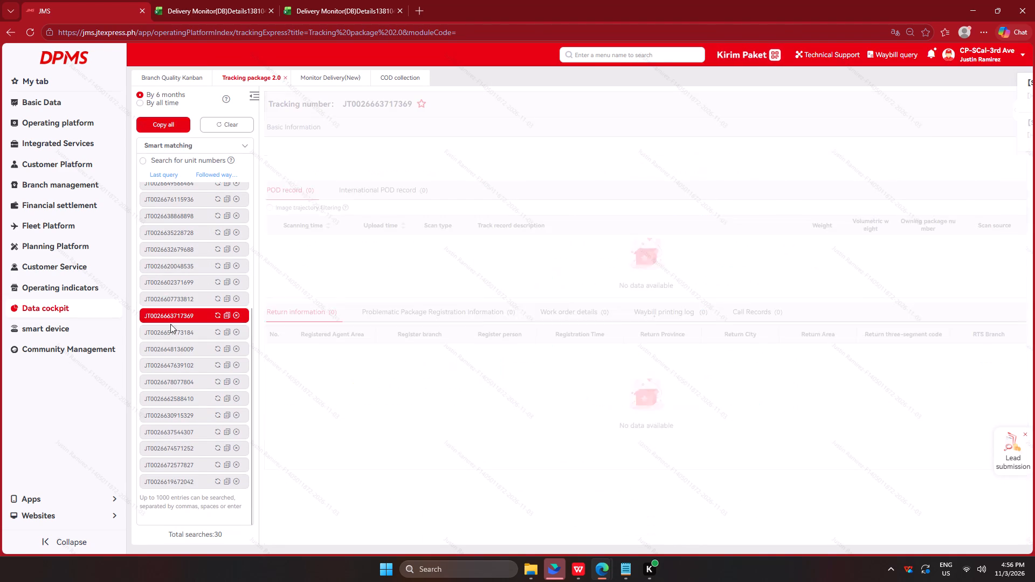
{"action": "left_click", "coordinate": [171, 328]}
{"action": "left_click", "coordinate": [175, 347]}
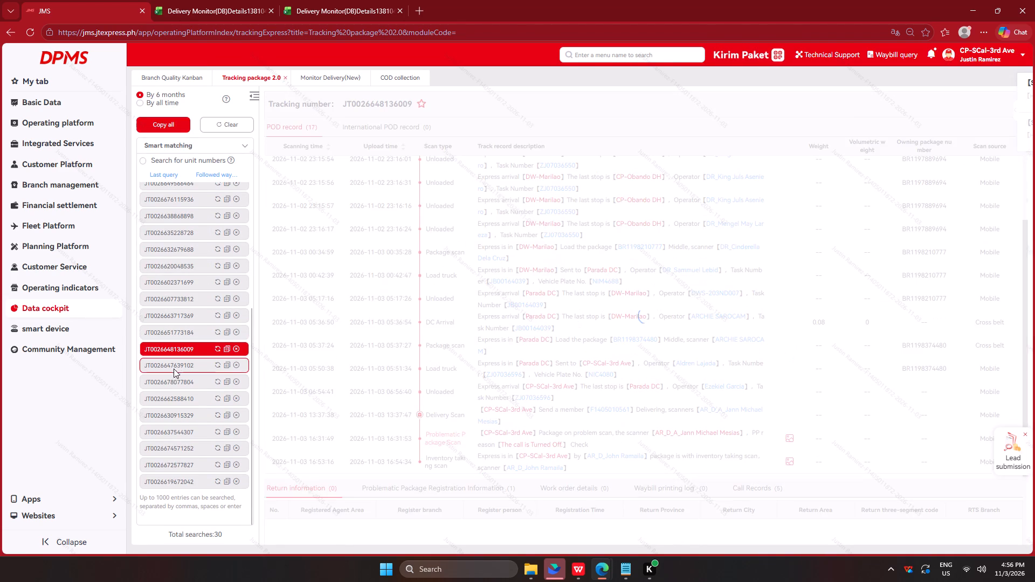
{"action": "left_click", "coordinate": [176, 364]}
{"action": "left_click", "coordinate": [172, 382]}
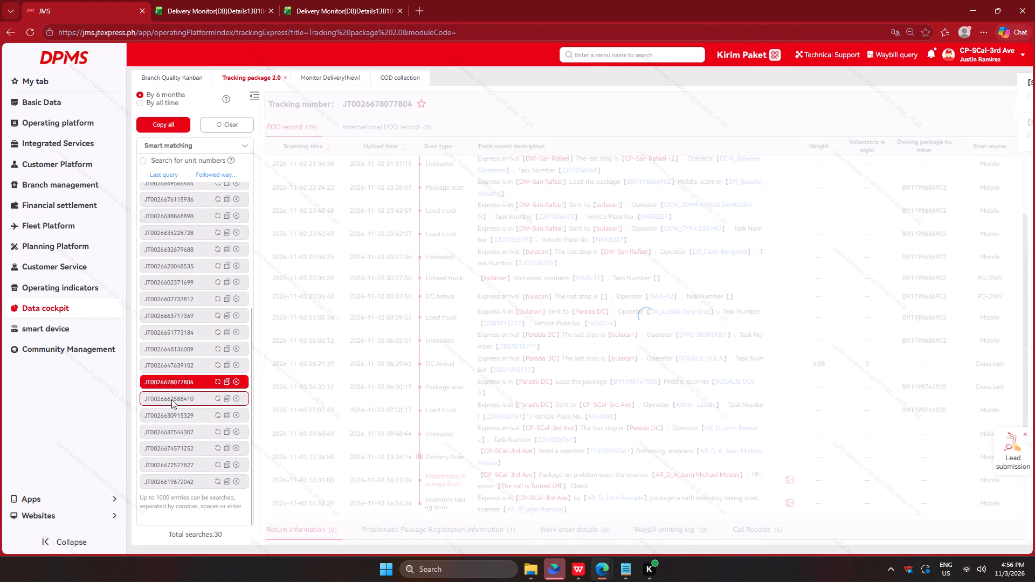
{"action": "left_click", "coordinate": [171, 399]}
{"action": "left_click", "coordinate": [175, 415]}
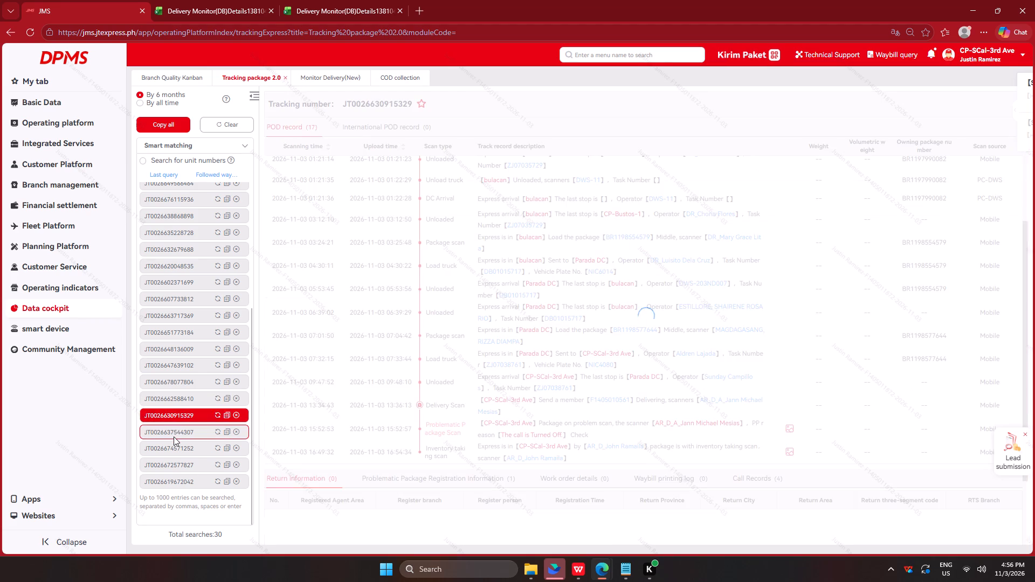
{"action": "left_click", "coordinate": [174, 436]}
{"action": "left_click", "coordinate": [174, 451]}
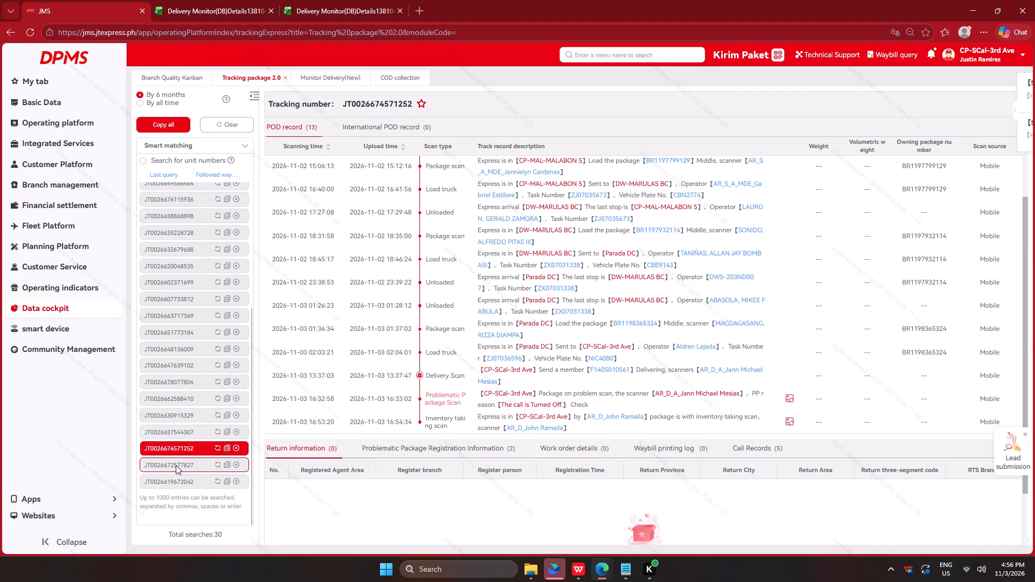
{"action": "left_click", "coordinate": [176, 465]}
{"action": "left_click", "coordinate": [178, 478]}
In the JMS Monitor Delivery summary by courier, search the page for "moha".
{"action": "key", "text": "alt+Tab"}
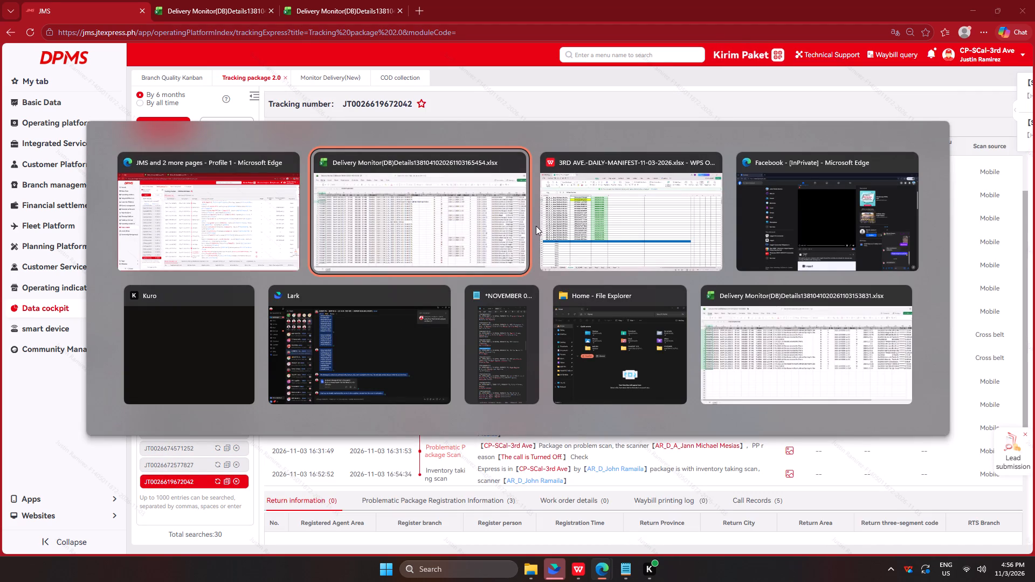
{"action": "left_click", "coordinate": [237, 237], "text": "alt"}
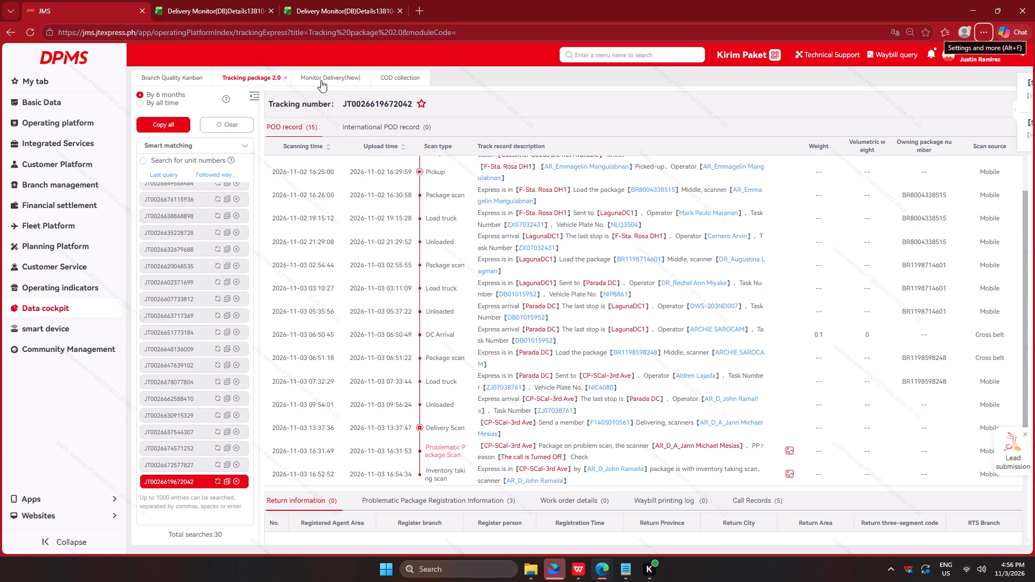
{"action": "left_click", "coordinate": [326, 74]}
{"action": "left_click", "coordinate": [142, 99]}
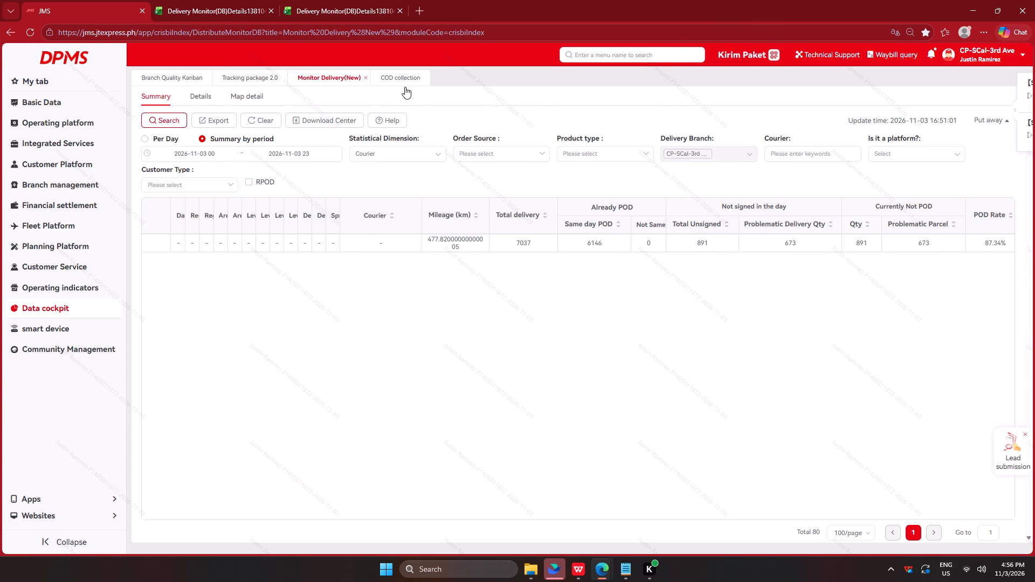
{"action": "key", "text": "ctrl+f"}
{"action": "key", "text": "BackSpace"}
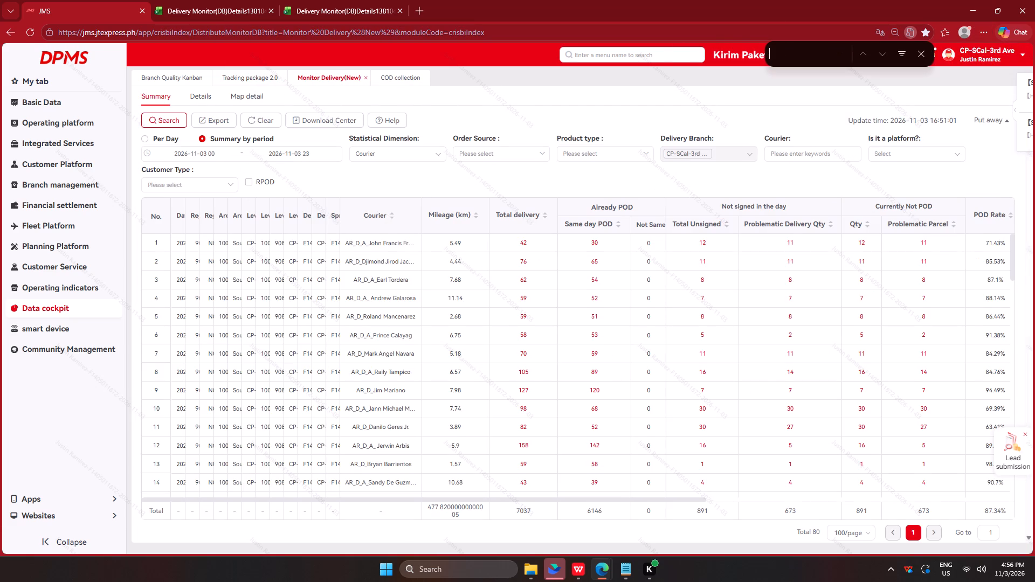
{"action": "type", "text": "moha"}
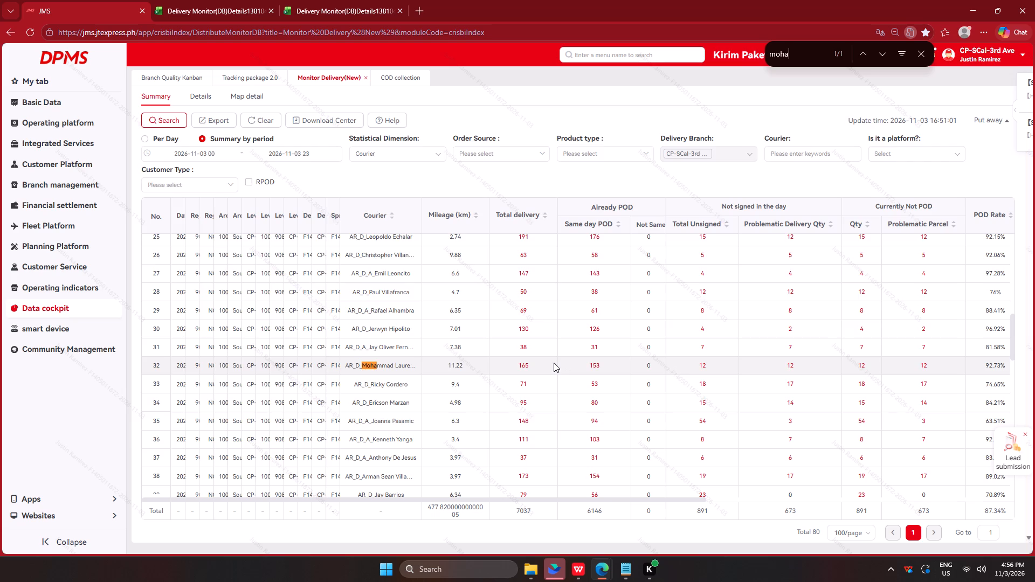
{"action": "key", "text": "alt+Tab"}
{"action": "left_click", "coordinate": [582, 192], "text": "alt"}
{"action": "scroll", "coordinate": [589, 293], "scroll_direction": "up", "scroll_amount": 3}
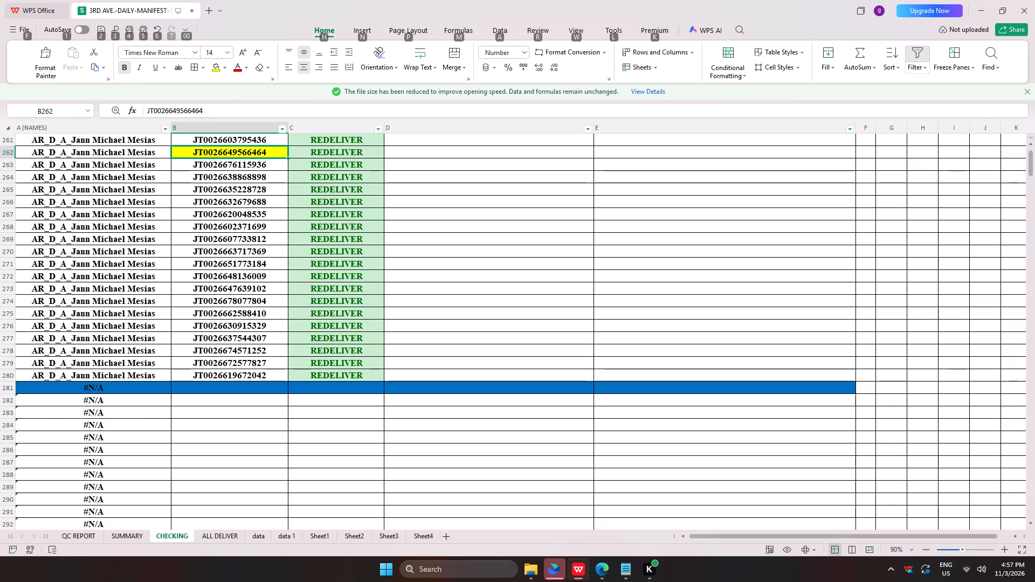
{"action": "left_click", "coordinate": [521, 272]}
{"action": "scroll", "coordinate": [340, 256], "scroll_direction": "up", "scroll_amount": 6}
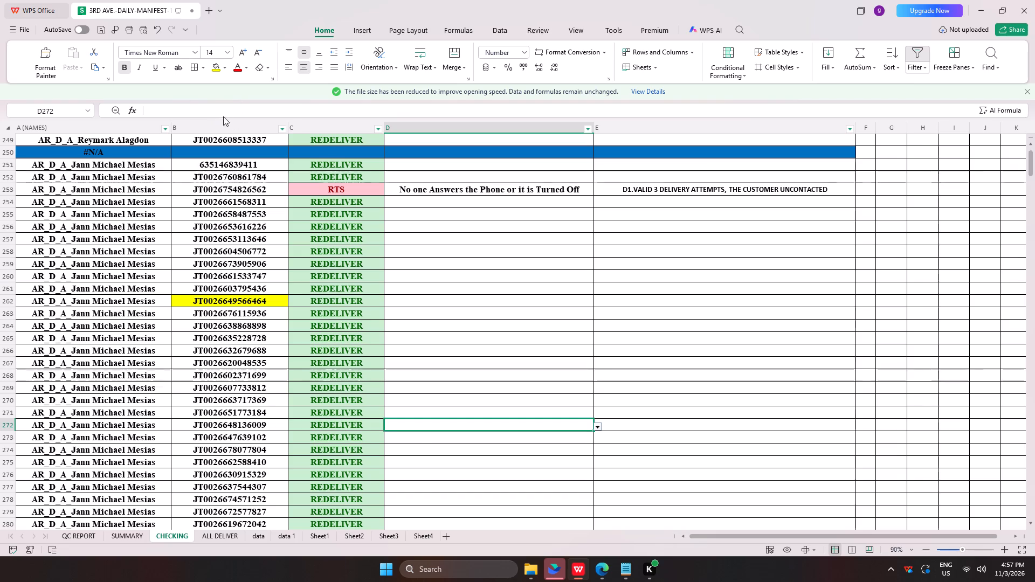
Back in JMS, open the details of Mohammad's total unsigned parcels for the day.
{"action": "key", "text": "alt+Tab"}
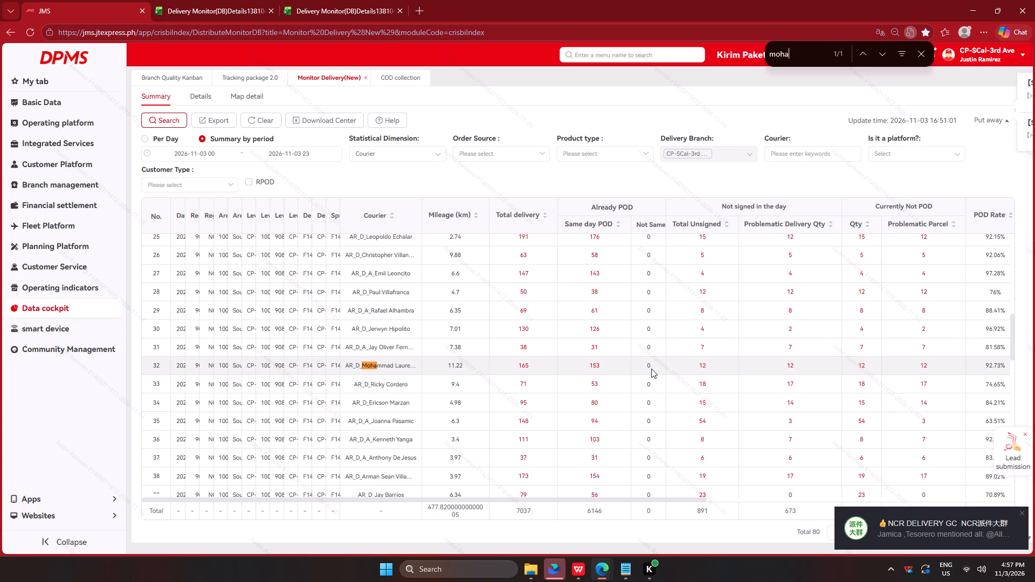
{"action": "left_click", "coordinate": [703, 364]}
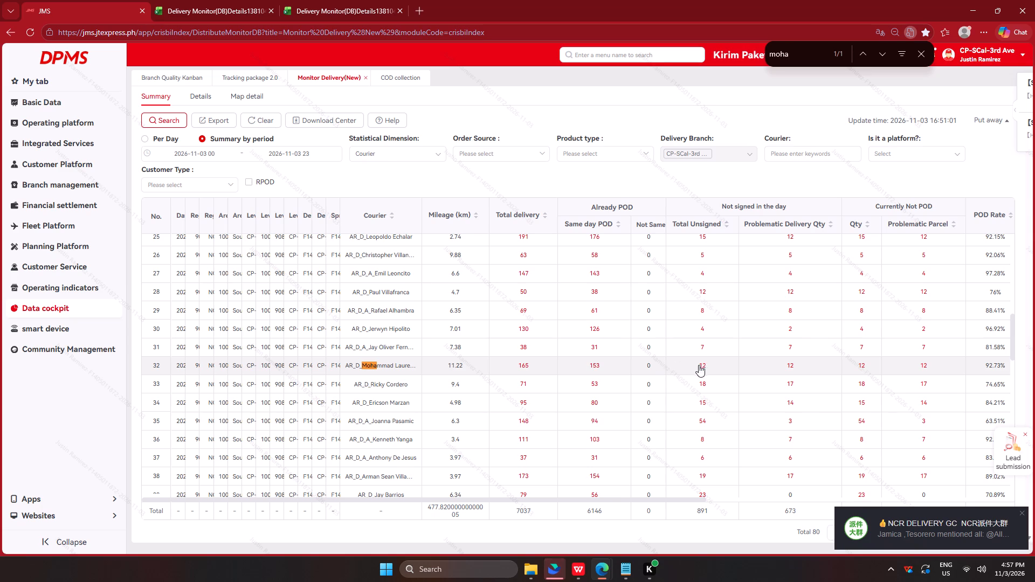
{"action": "key", "text": "shift+super+t"}
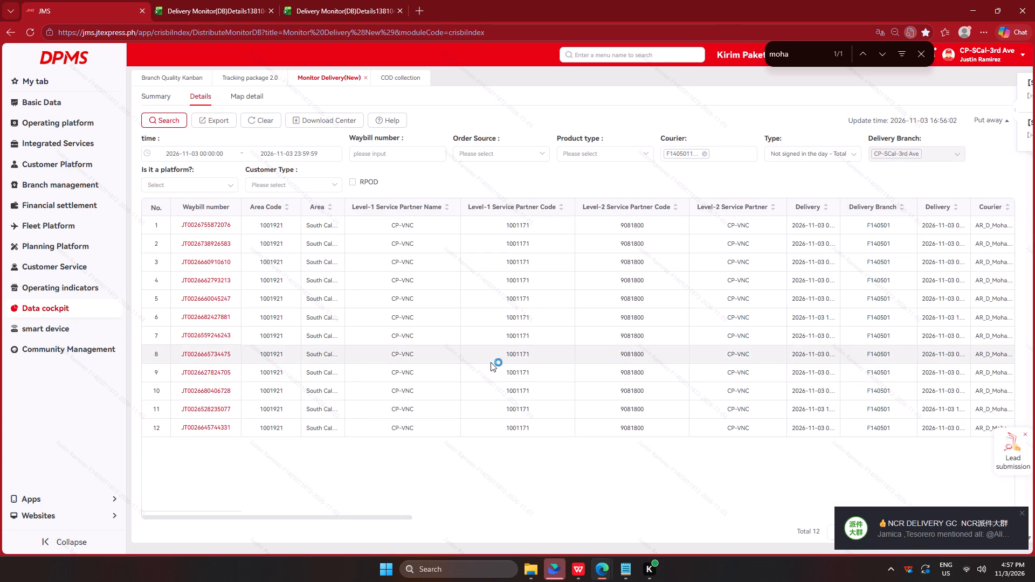
{"action": "left_click_drag", "start_coordinate": [173, 218], "coordinate": [227, 303]}
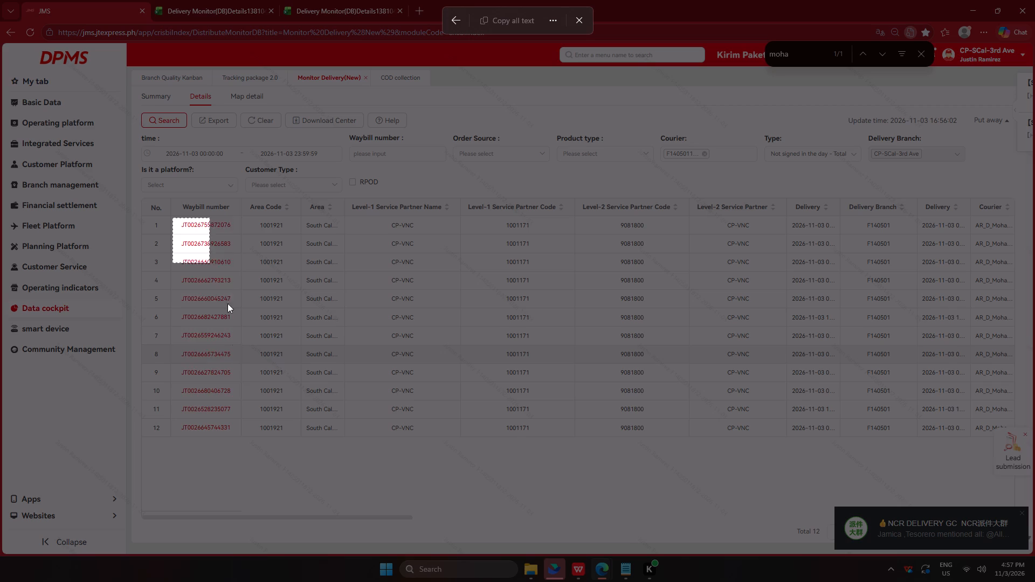
{"action": "left_click_drag", "start_coordinate": [227, 303], "coordinate": [240, 438]}
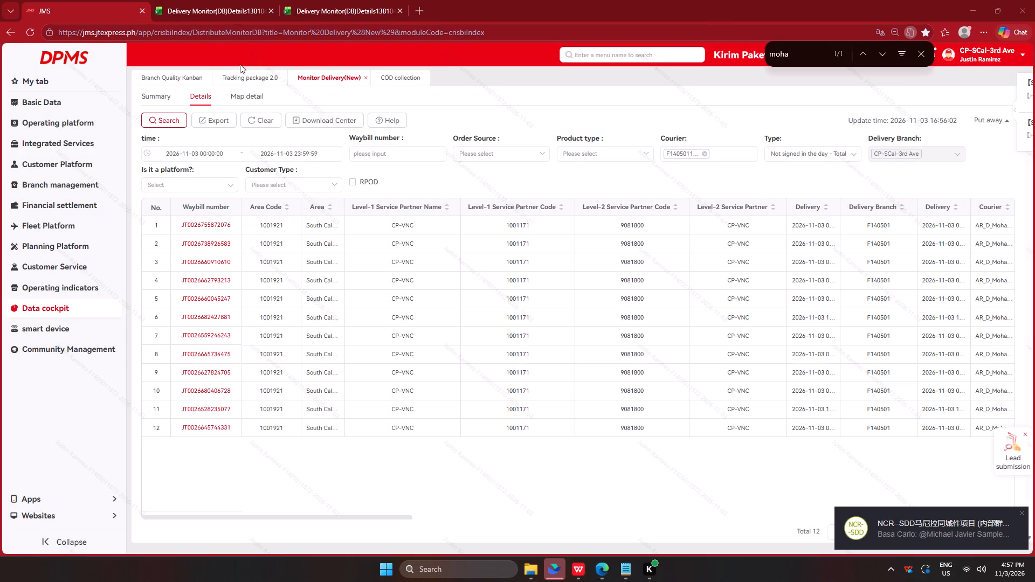
Replace the waybills listed in JMS package tracking with Mohammad's captured waybill numbers.
{"action": "left_click", "coordinate": [251, 75]}
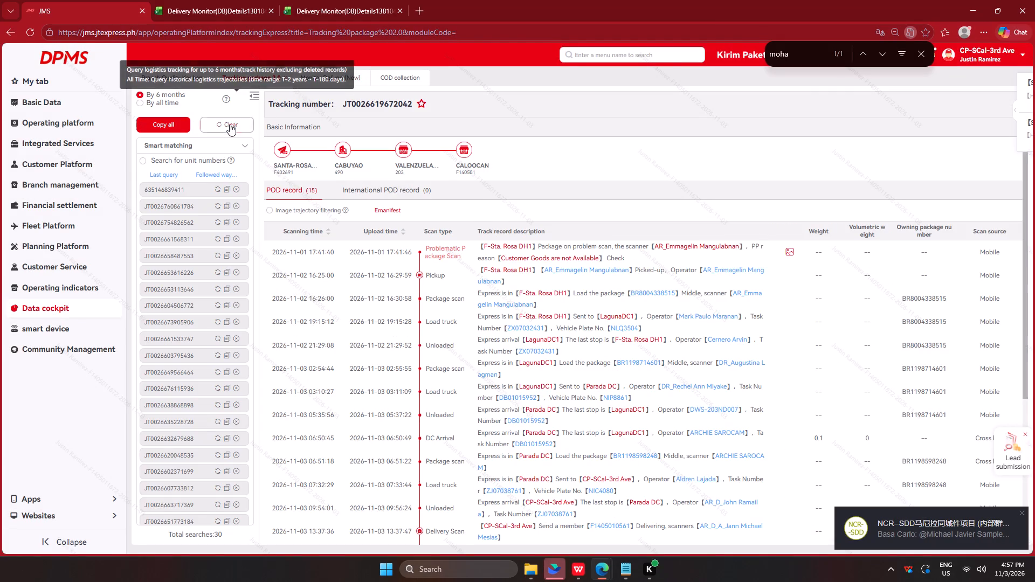
{"action": "left_click", "coordinate": [229, 127]}
{"action": "left_click", "coordinate": [200, 329]}
{"action": "key", "text": "ctrl+v"}
Copy all of Mohammad's tracked waybills into the CHECKING sheet, starting at cell B282 below the blue separator row.
{"action": "left_click", "coordinate": [169, 123]}
{"action": "key", "text": "alt+Tab"}
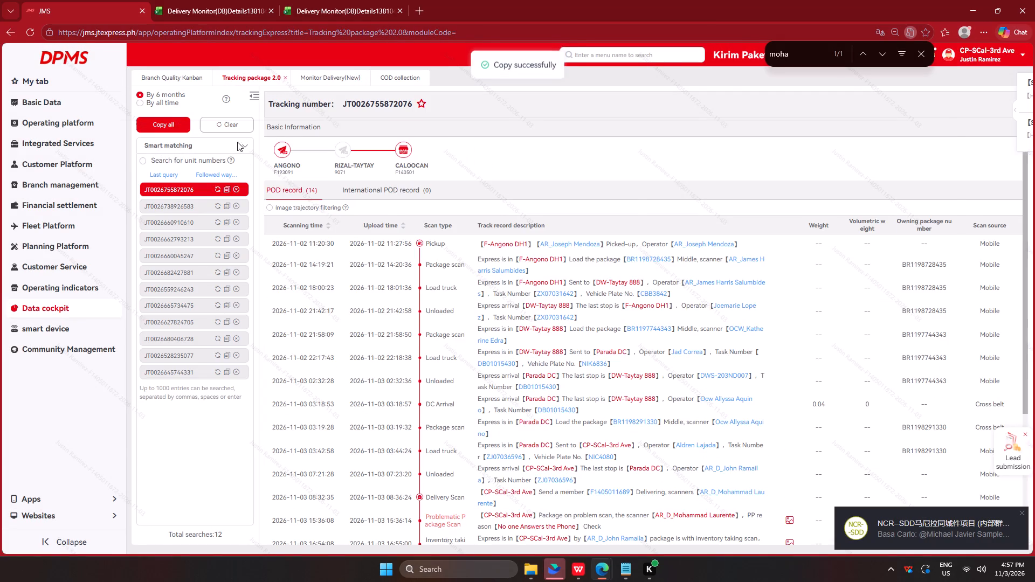
{"action": "left_click", "coordinate": [423, 233], "text": "alt"}
{"action": "scroll", "coordinate": [192, 362], "scroll_direction": "down", "scroll_amount": 7}
{"action": "left_click", "coordinate": [326, 380]}
{"action": "scroll", "coordinate": [256, 374], "scroll_direction": "down", "scroll_amount": 5}
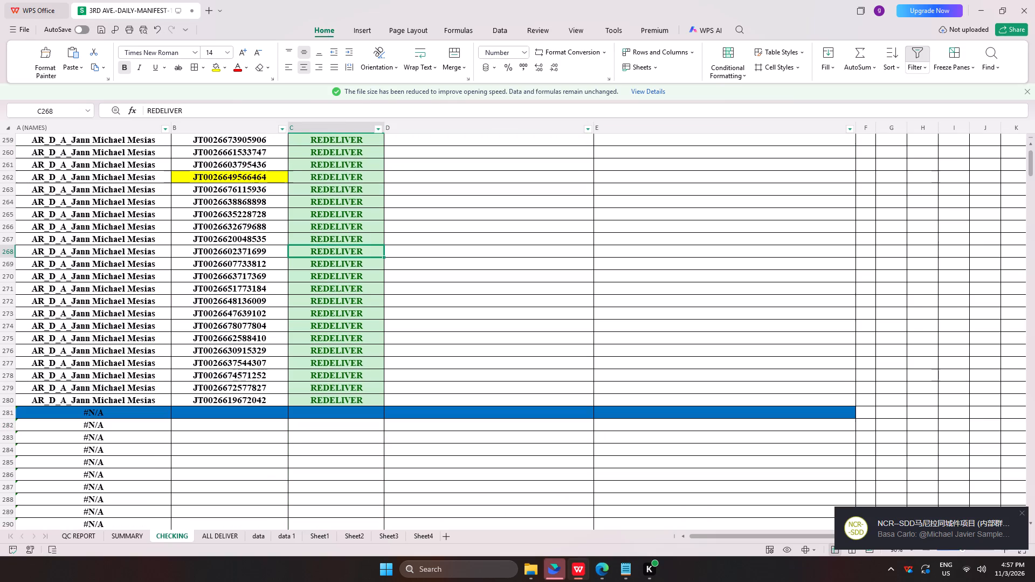
{"action": "left_click", "coordinate": [243, 427]}
{"action": "key", "text": "ctrl+v"}
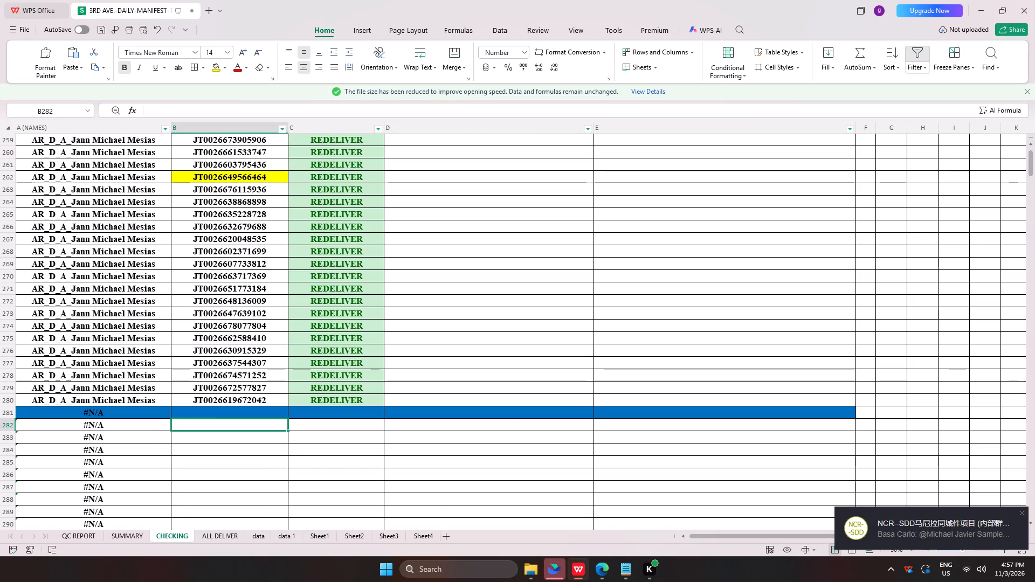
{"action": "scroll", "coordinate": [213, 322], "scroll_direction": "down", "scroll_amount": 10}
{"action": "key", "text": "alt+Tab"}
{"action": "scroll", "coordinate": [572, 317], "scroll_direction": "down", "scroll_amount": 5}
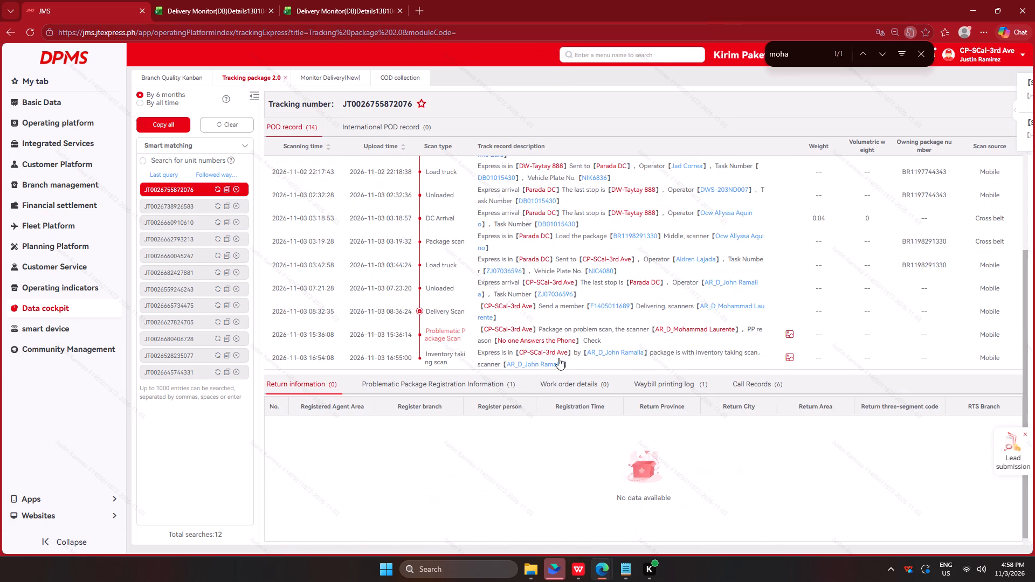
{"action": "left_click", "coordinate": [184, 211]}
{"action": "scroll", "coordinate": [485, 253], "scroll_direction": "down", "scroll_amount": 3}
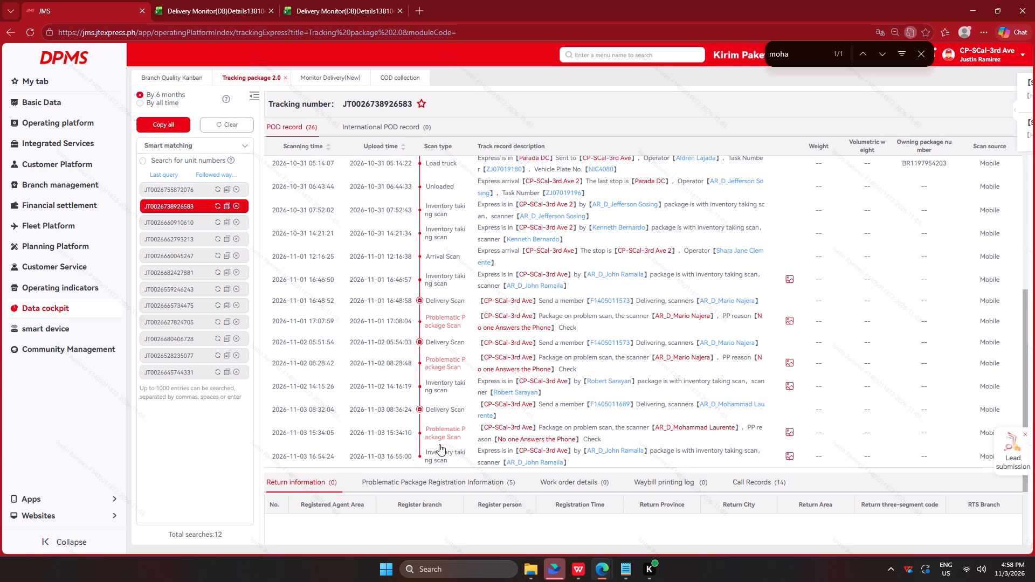
{"action": "key", "text": "alt+Tab"}
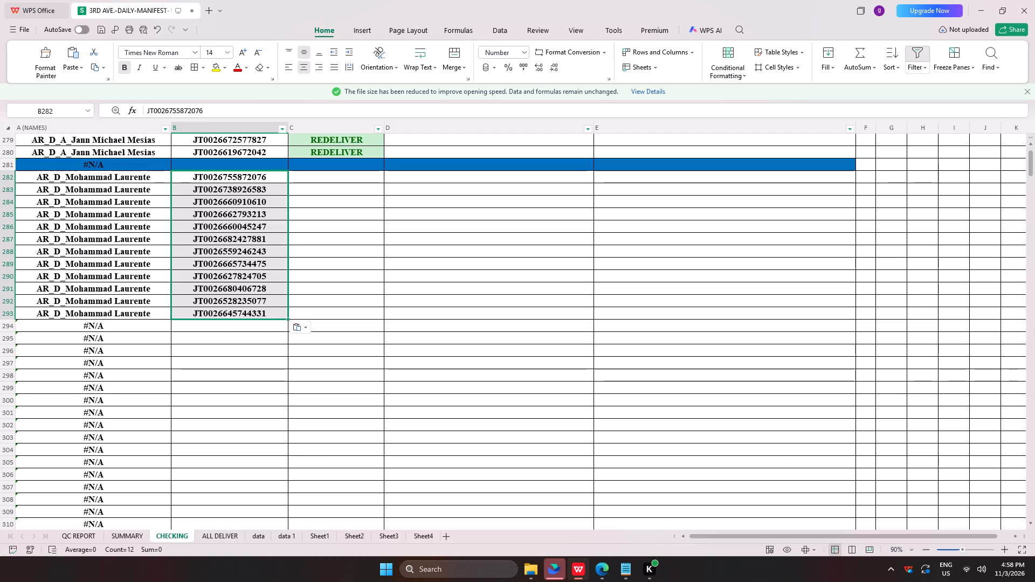
{"action": "left_click", "coordinate": [311, 190]}
{"action": "key", "text": "r"}
{"action": "key", "text": "t"}
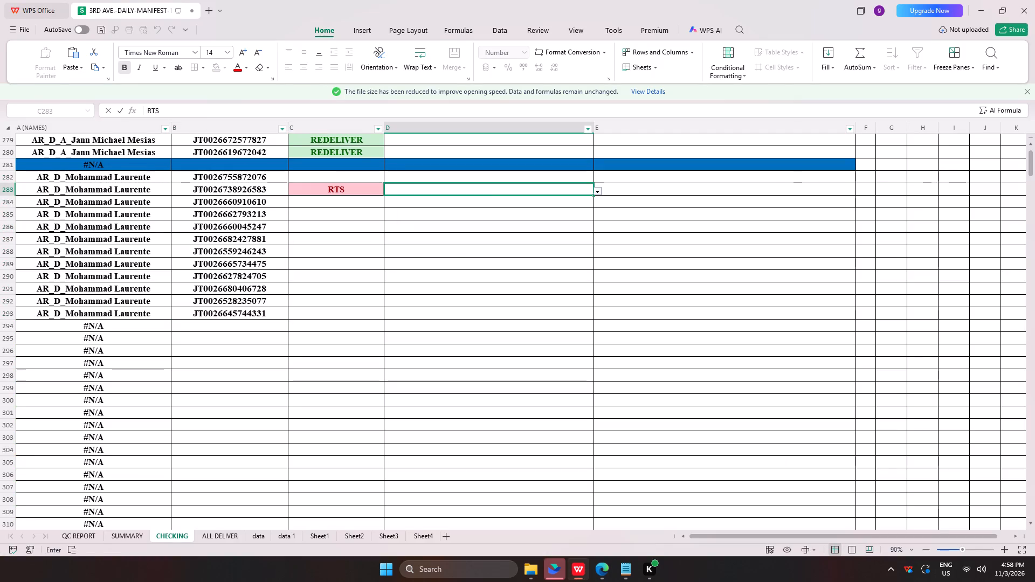
{"action": "key", "text": "n"}
{"action": "left_click", "coordinate": [472, 210]}
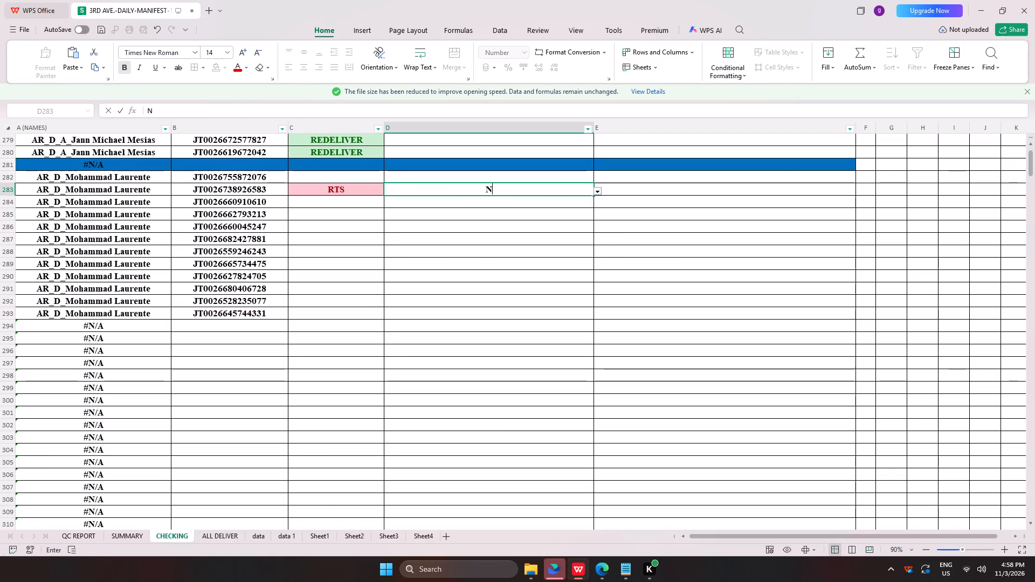
{"action": "left_click", "coordinate": [632, 189]}
{"action": "key", "text": "v"}
{"action": "key", "text": "a"}
{"action": "left_click", "coordinate": [711, 203]}
{"action": "key", "text": "alt+Tab"}
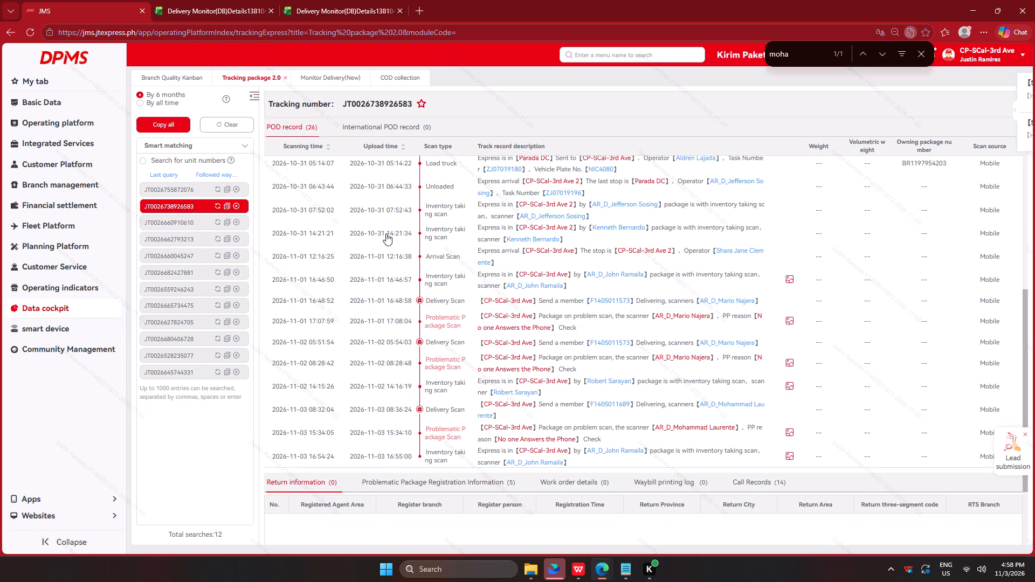
{"action": "left_click", "coordinate": [174, 226]}
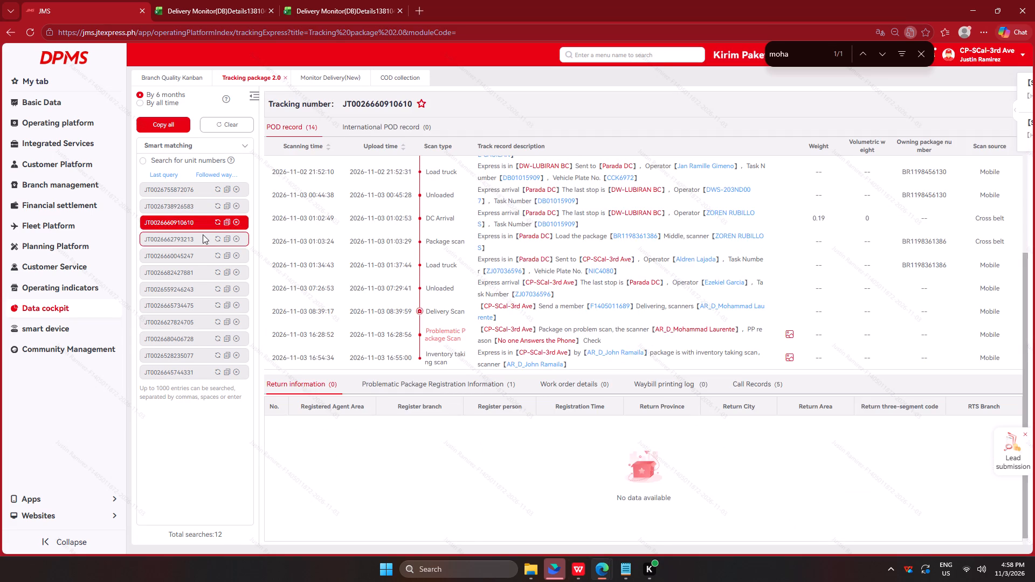
{"action": "left_click", "coordinate": [203, 234]}
{"action": "left_click", "coordinate": [186, 254]}
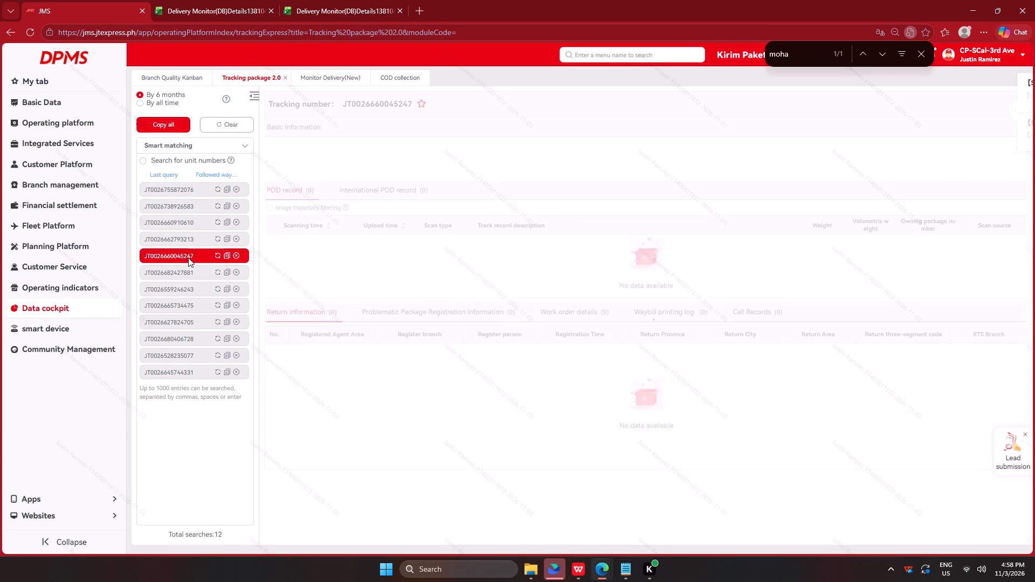
{"action": "left_click", "coordinate": [181, 241]}
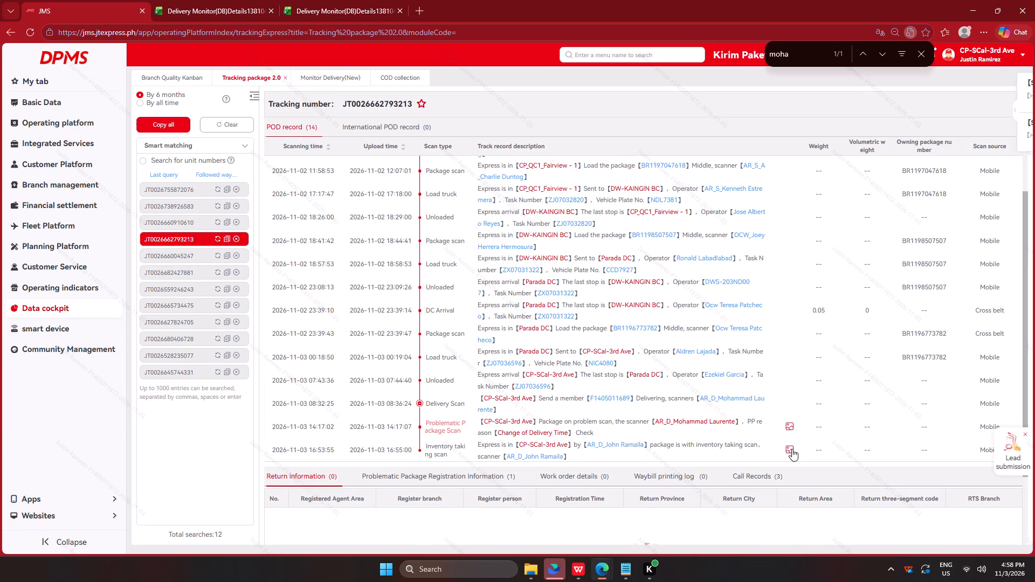
{"action": "left_click", "coordinate": [791, 423]}
{"action": "left_click", "coordinate": [790, 427]}
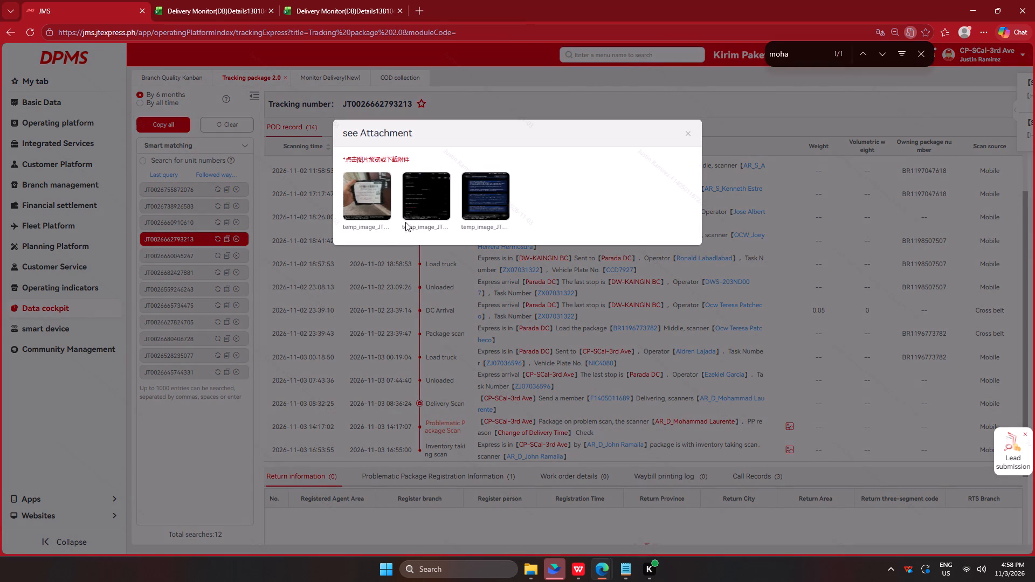
{"action": "left_click", "coordinate": [255, 361]}
{"action": "left_click", "coordinate": [165, 257]}
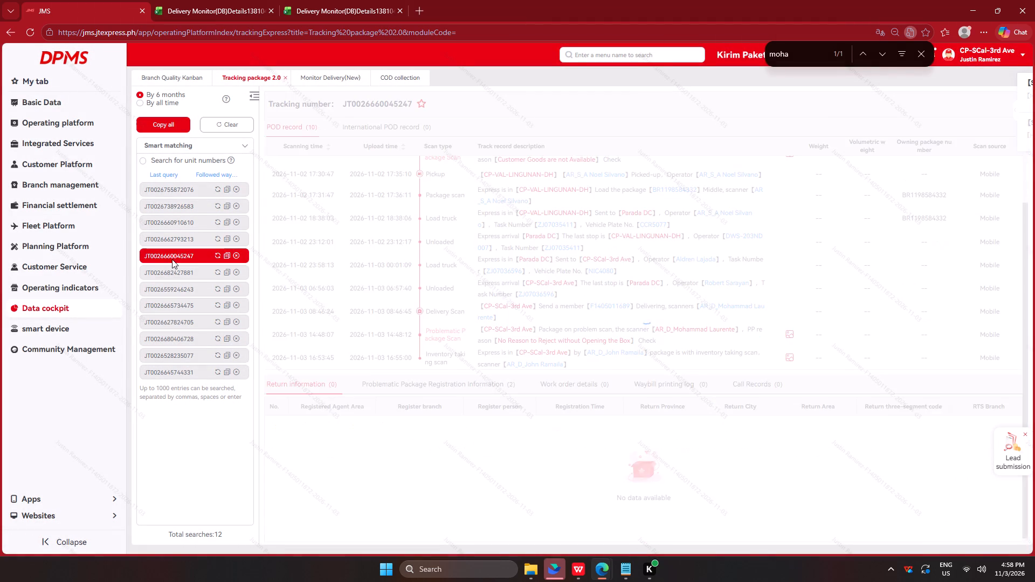
{"action": "left_click", "coordinate": [788, 335]}
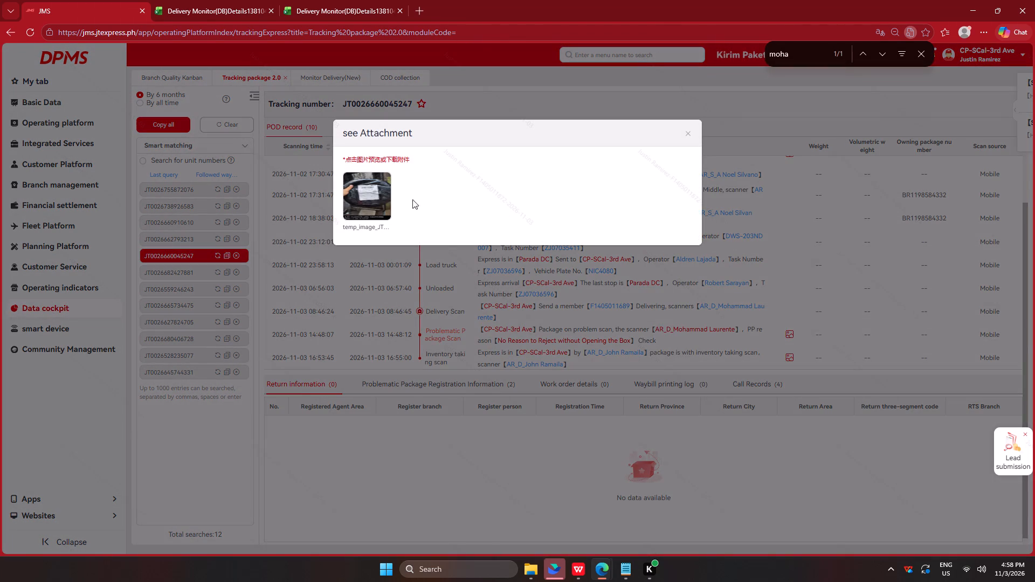
{"action": "left_click", "coordinate": [367, 213]}
{"action": "double_click", "coordinate": [182, 476]}
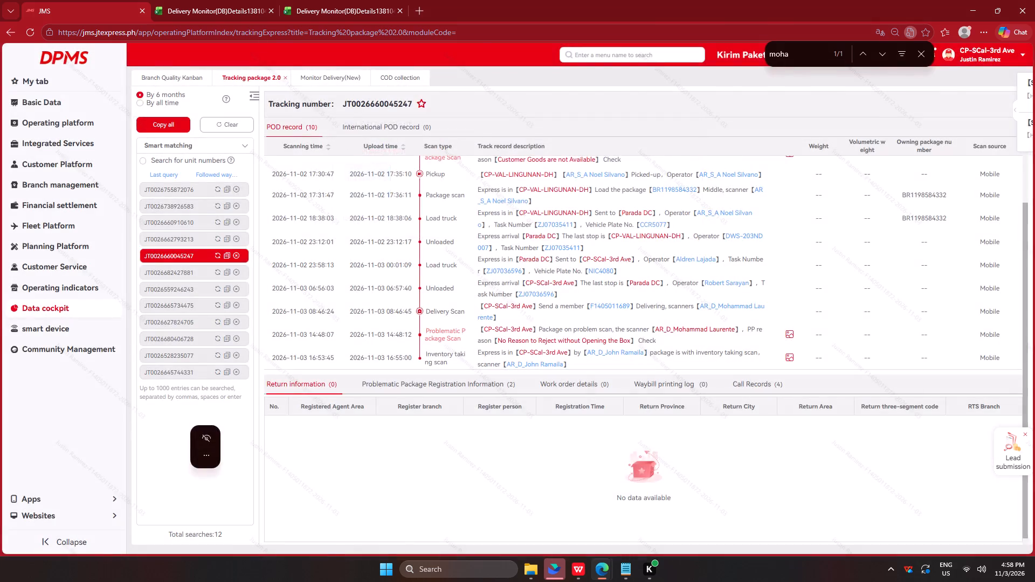
{"action": "key", "text": "alt+Tab"}
{"action": "left_click", "coordinate": [260, 227]}
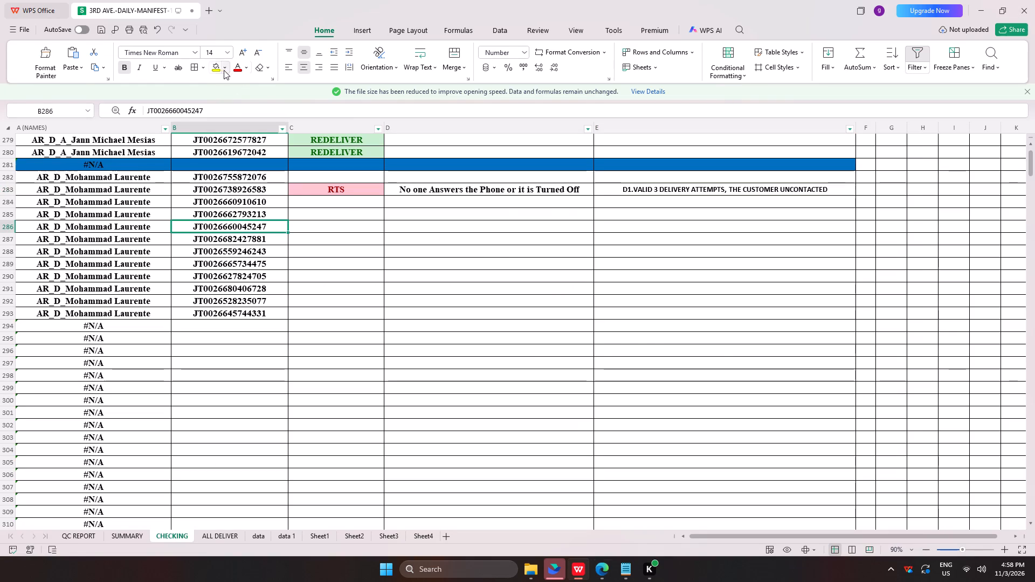
{"action": "left_click", "coordinate": [217, 69]}
{"action": "key", "text": "alt+Tab"}
{"action": "left_click", "coordinate": [162, 274]}
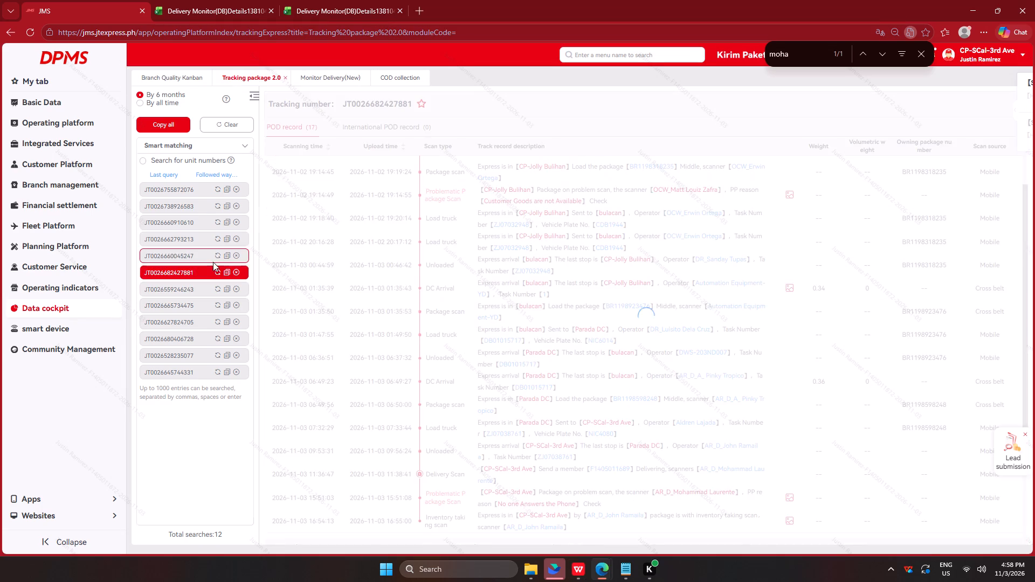
{"action": "scroll", "coordinate": [525, 309], "scroll_direction": "down", "scroll_amount": 4}
{"action": "left_click", "coordinate": [171, 287]}
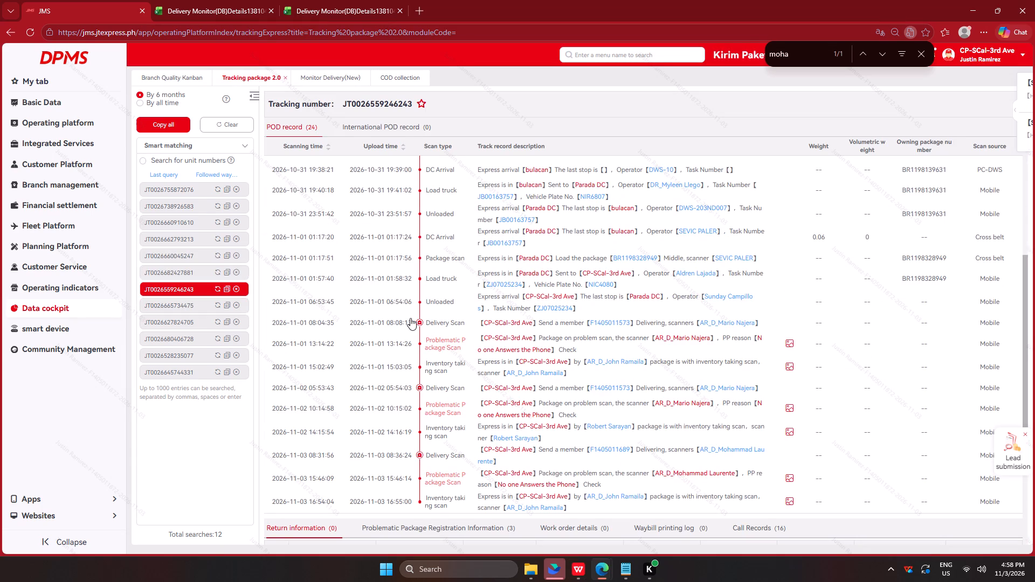
{"action": "key", "text": "alt+Tab"}
{"action": "left_click_drag", "start_coordinate": [358, 188], "coordinate": [653, 188]}
{"action": "key", "text": "ctrl+c"}
{"action": "left_click", "coordinate": [323, 254]}
{"action": "key", "text": "ctrl+v"}
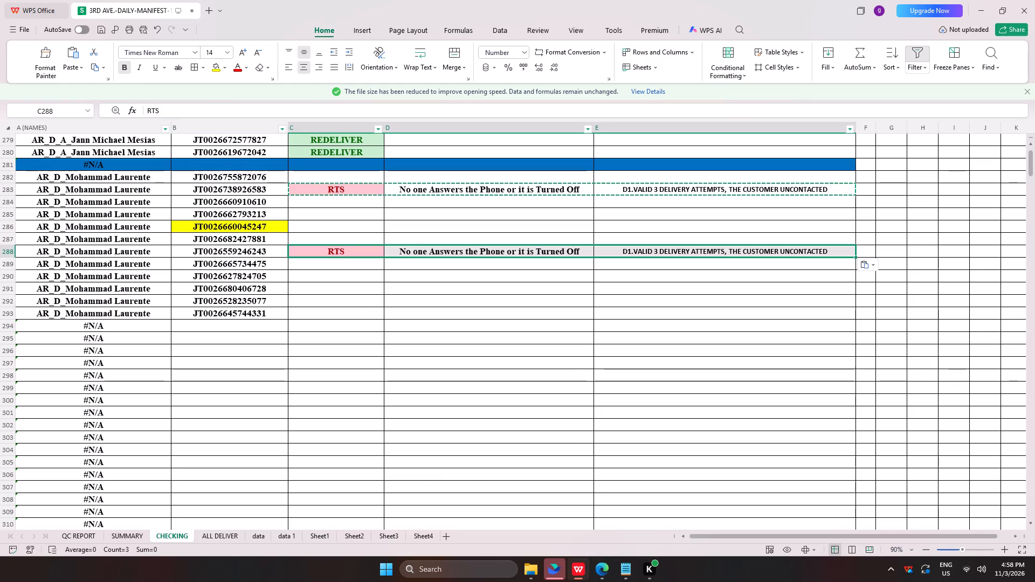
{"action": "left_click", "coordinate": [336, 226]}
{"action": "key", "text": "r"}
{"action": "key", "text": "t"}
{"action": "left_click", "coordinate": [408, 227]}
{"action": "key", "text": "n"}
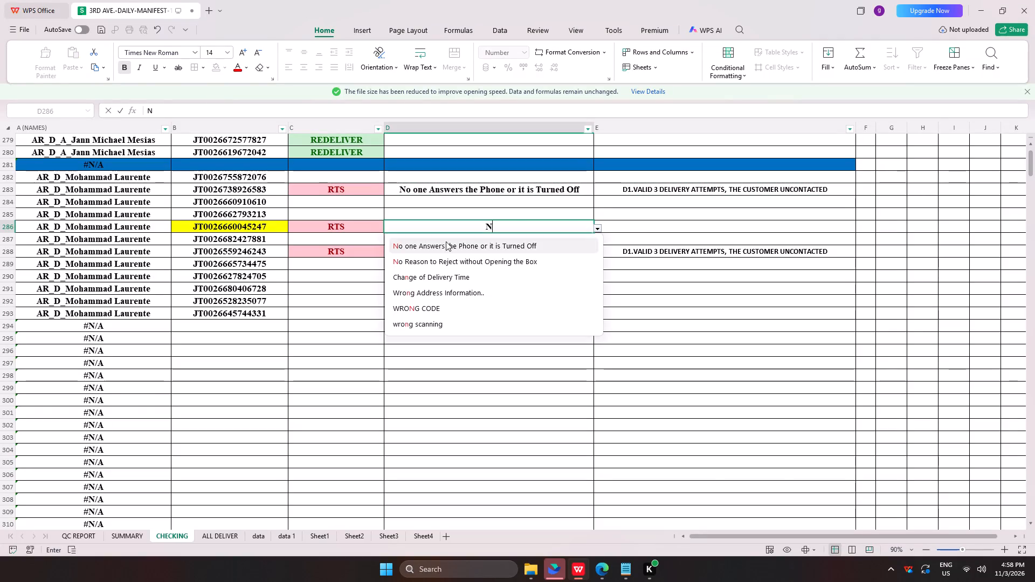
{"action": "left_click", "coordinate": [465, 267]}
{"action": "key", "text": "alt+Tab"}
{"action": "left_click", "coordinate": [185, 299]}
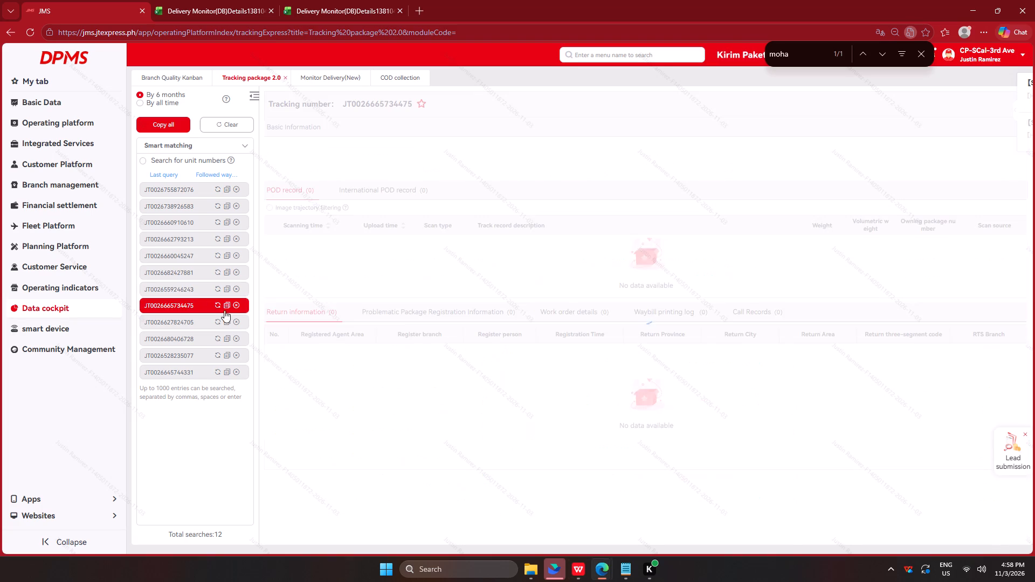
{"action": "left_click", "coordinate": [178, 325]}
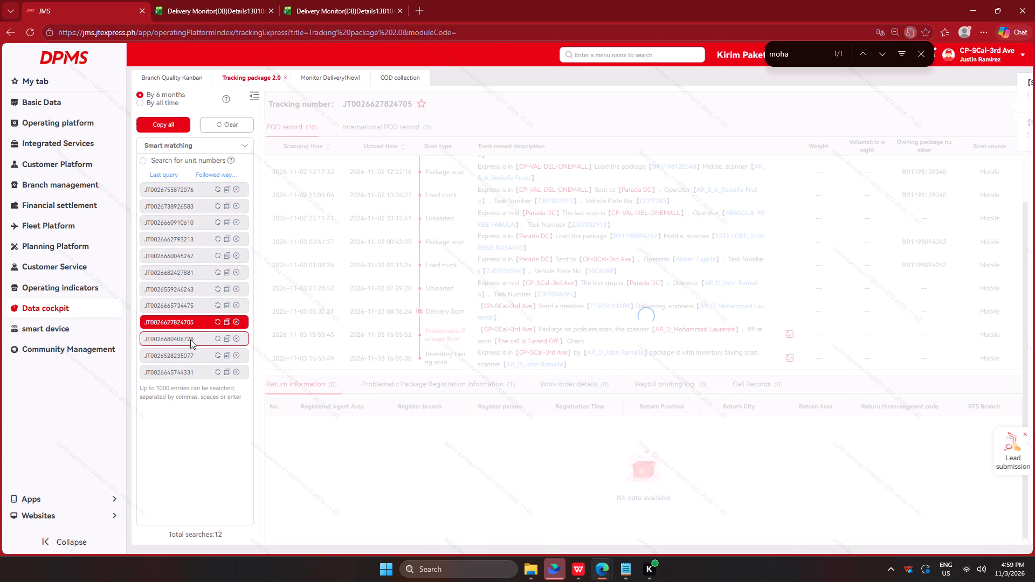
{"action": "left_click", "coordinate": [190, 339]}
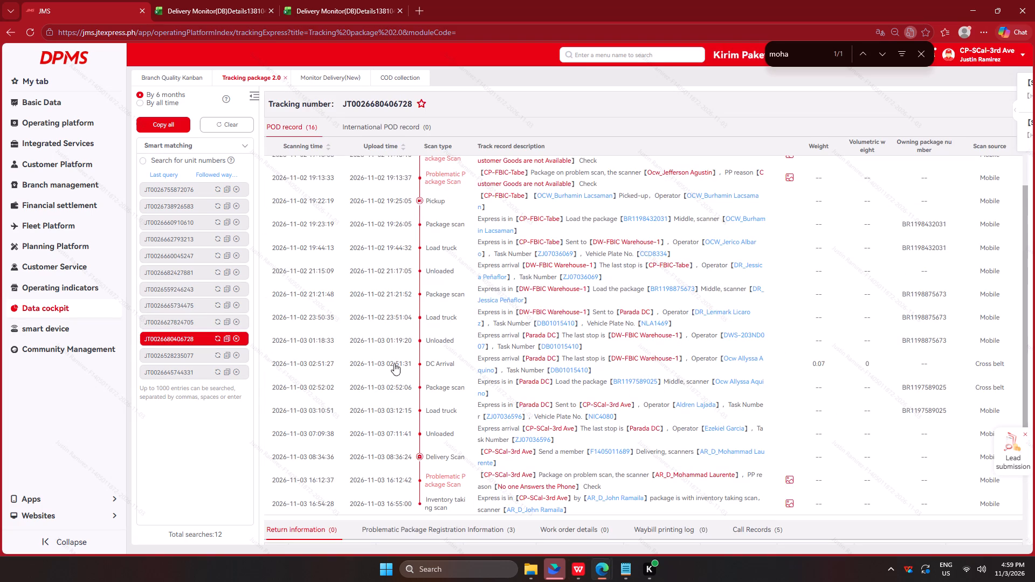
{"action": "left_click", "coordinate": [194, 356]}
{"action": "scroll", "coordinate": [598, 327], "scroll_direction": "down", "scroll_amount": 3}
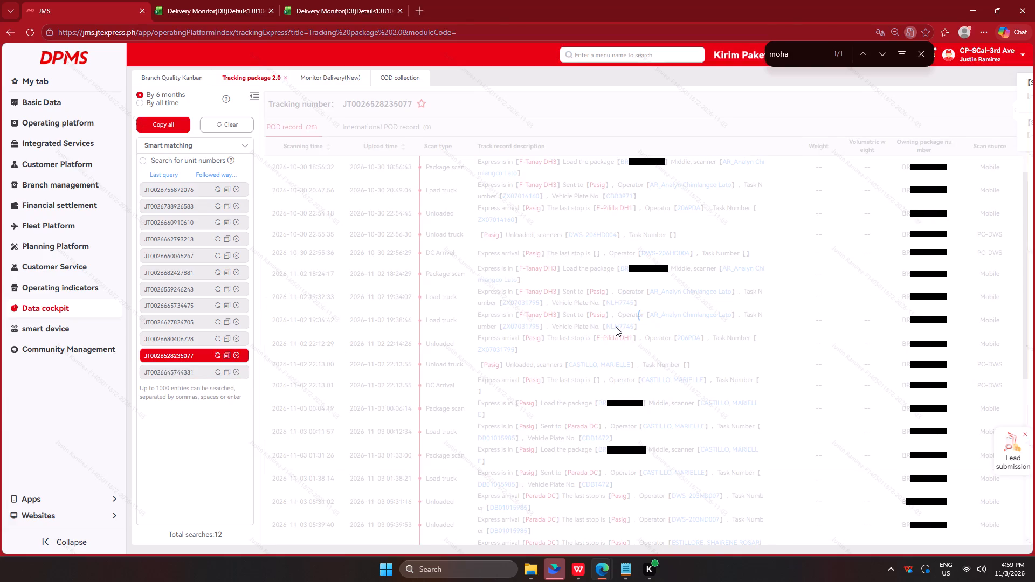
{"action": "scroll", "coordinate": [412, 319], "scroll_direction": "down", "scroll_amount": 4}
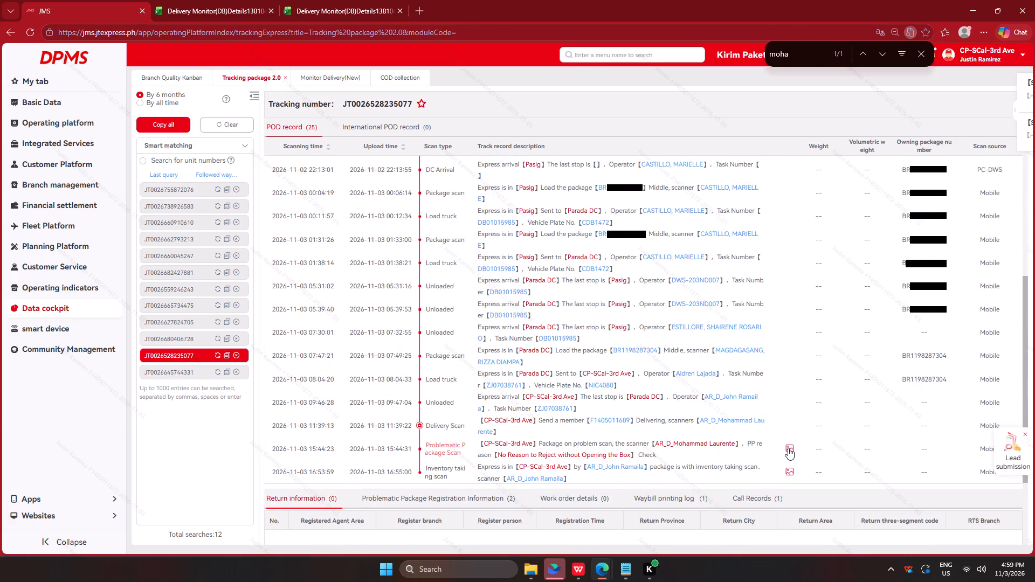
{"action": "left_click", "coordinate": [789, 448]}
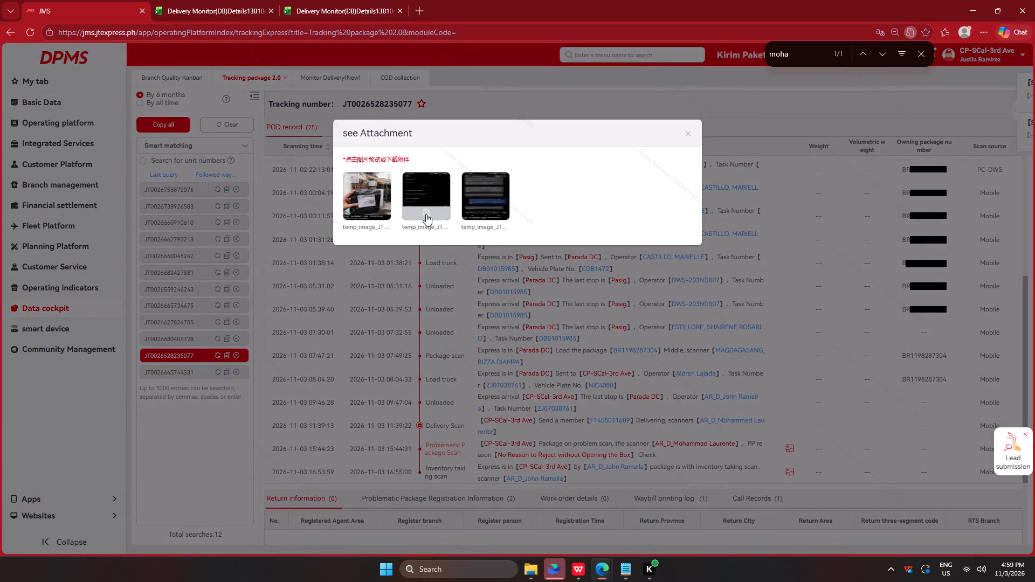
{"action": "left_click", "coordinate": [424, 211]}
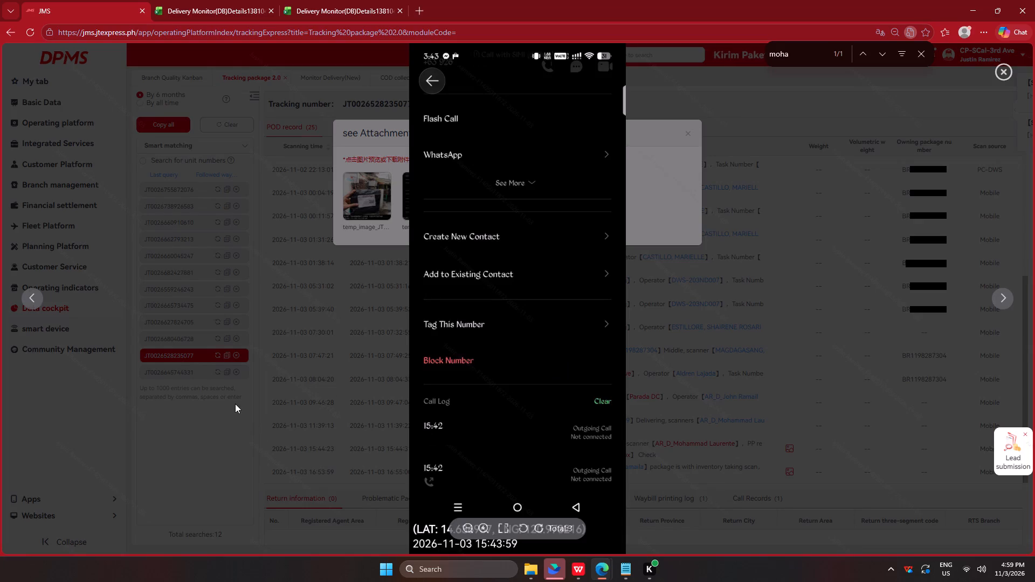
{"action": "key", "text": "Right"}
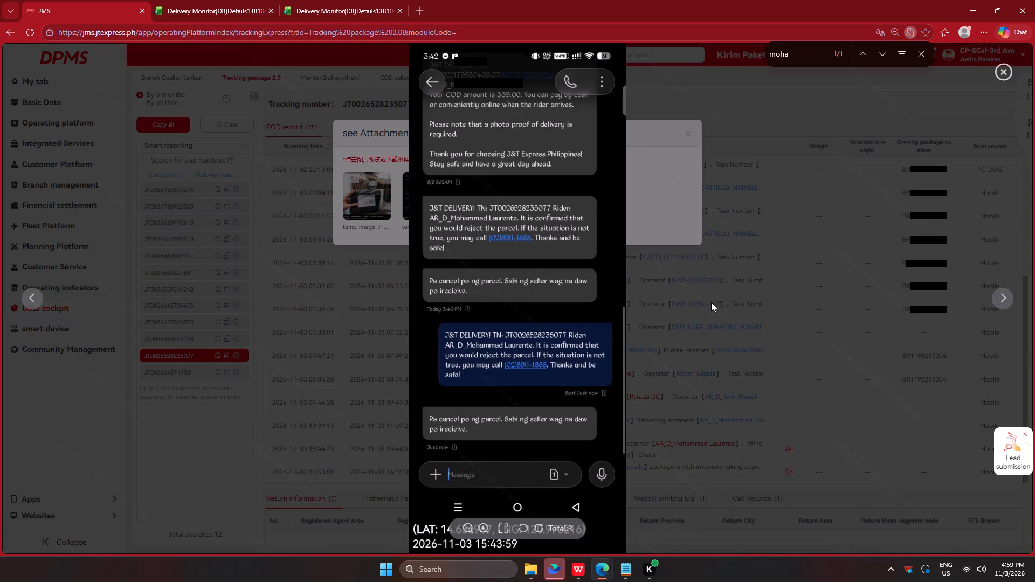
{"action": "left_click_drag", "start_coordinate": [147, 447], "coordinate": [153, 447]}
{"action": "left_click", "coordinate": [223, 450]}
{"action": "key", "text": "alt+Tab"}
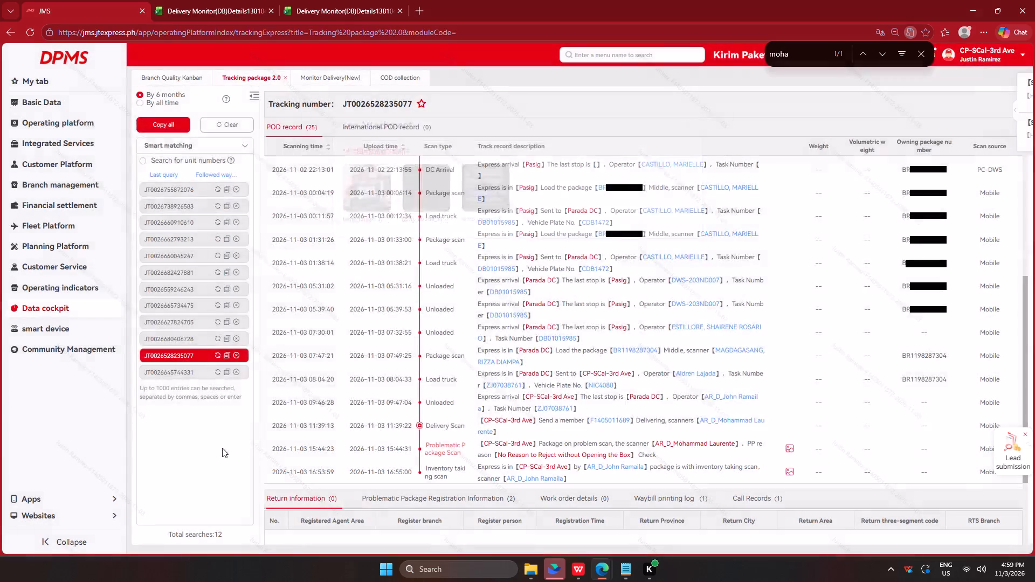
{"action": "left_click", "coordinate": [440, 226], "text": "alt"}
{"action": "left_click", "coordinate": [273, 233]}
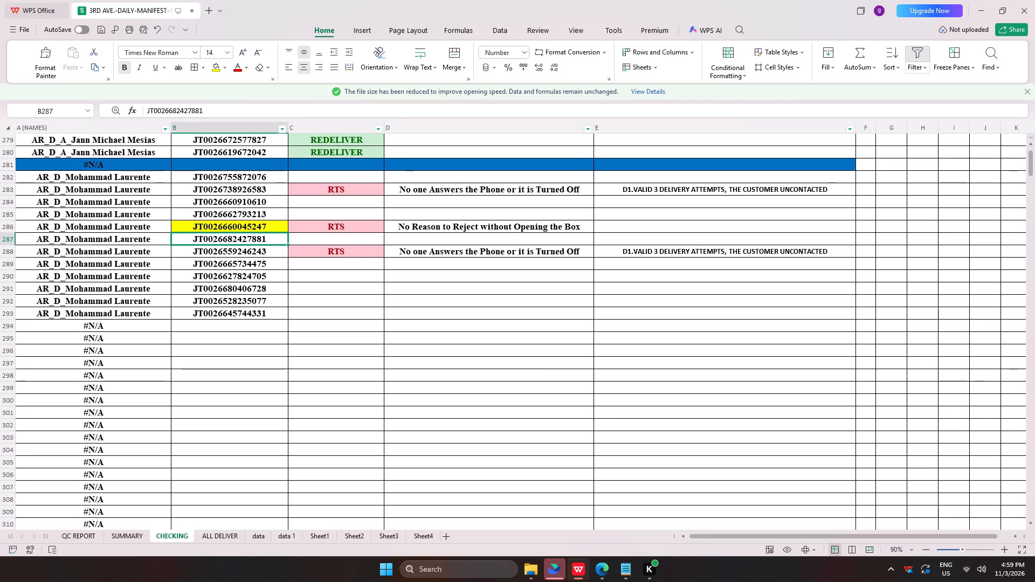
{"action": "left_click", "coordinate": [273, 227]}
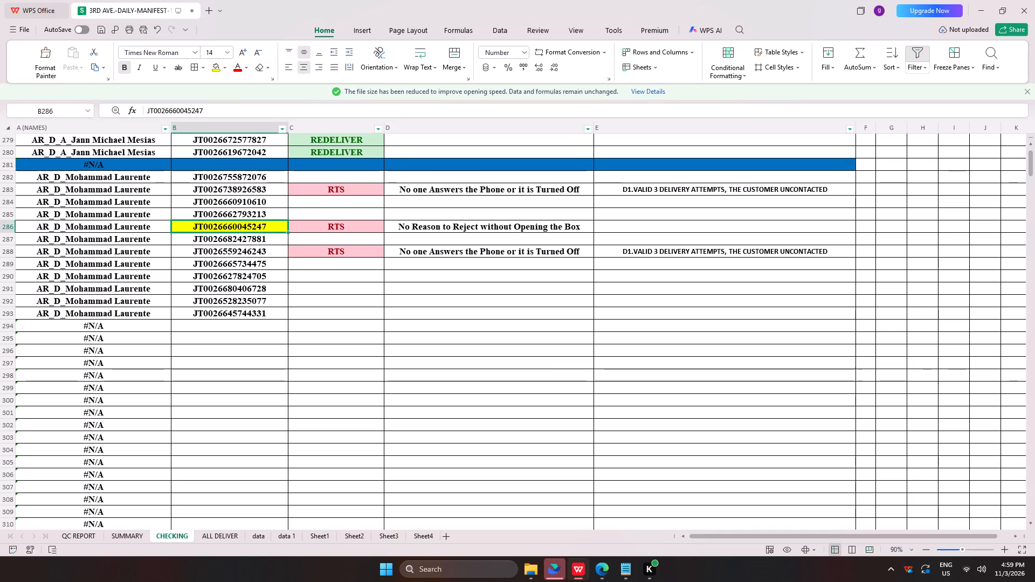
{"action": "left_click_drag", "start_coordinate": [363, 223], "coordinate": [418, 225]}
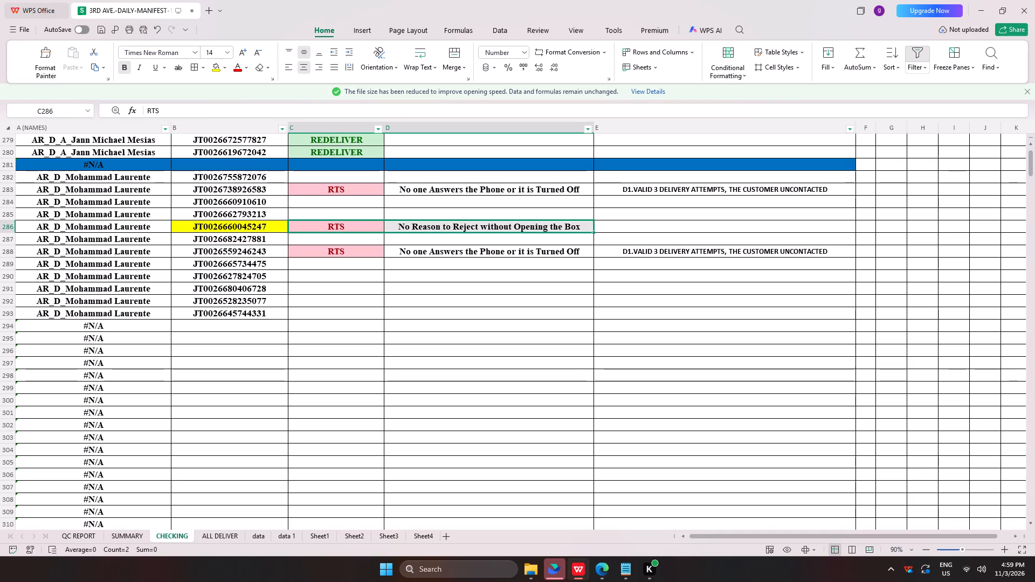
{"action": "key", "text": "ctrl+c"}
{"action": "key", "text": "ctrl+v"}
{"action": "key", "text": "alt+Tab"}
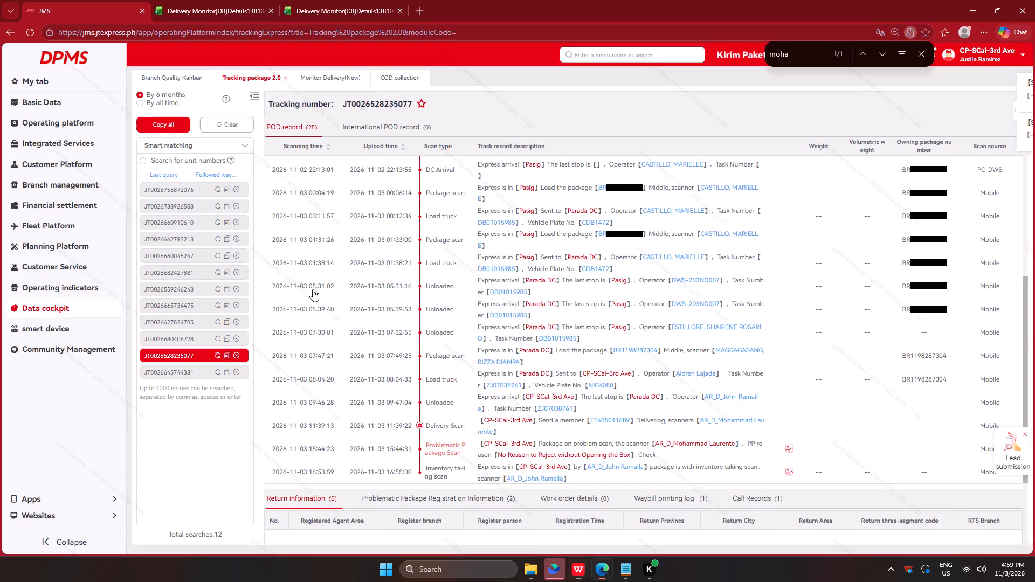
{"action": "key", "text": "alt+Tab"}
{"action": "left_click", "coordinate": [314, 298]}
{"action": "key", "text": "ctrl+v"}
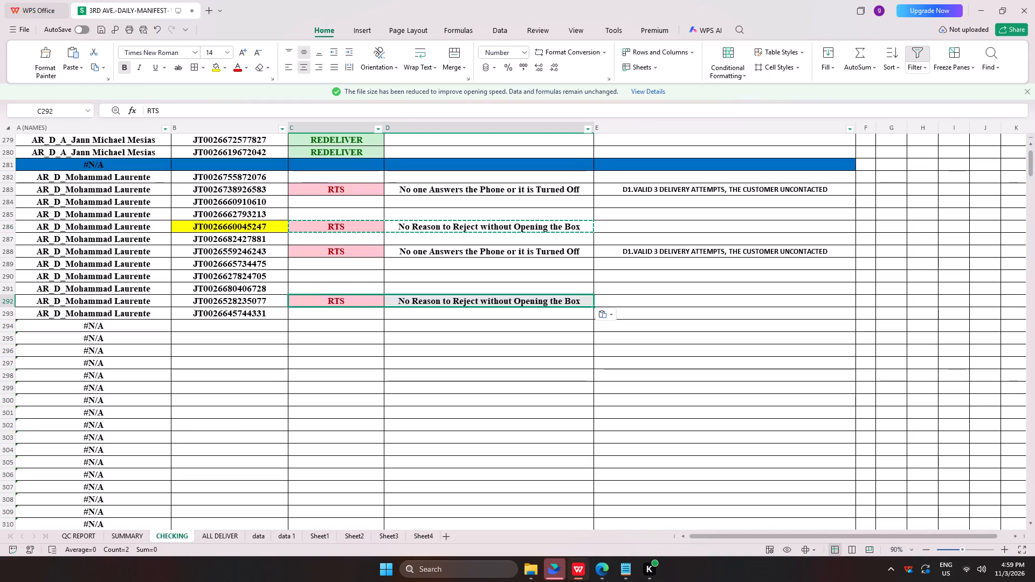
{"action": "key", "text": "alt+Tab"}
{"action": "left_click", "coordinate": [185, 368]}
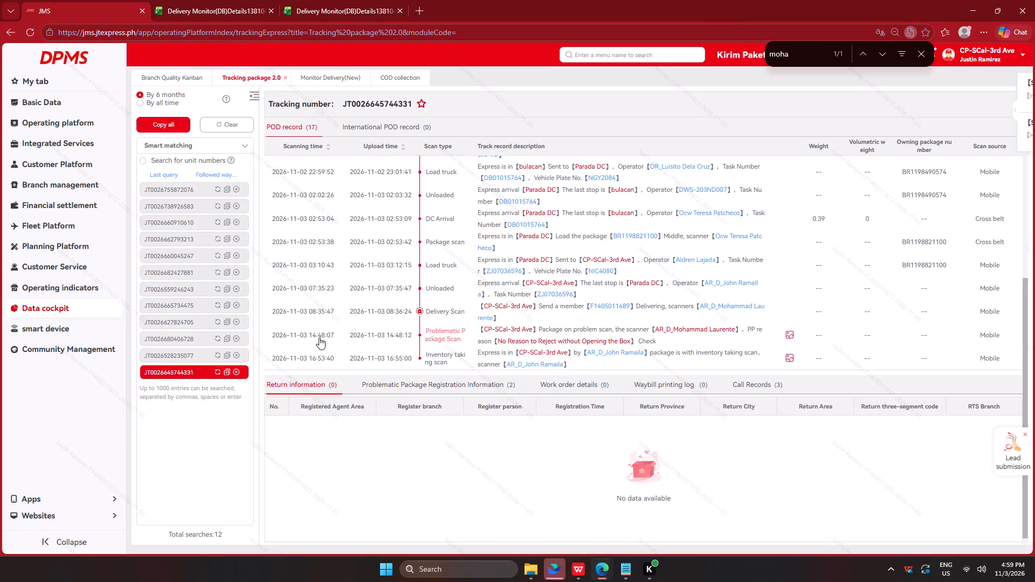
{"action": "left_click", "coordinate": [789, 334]}
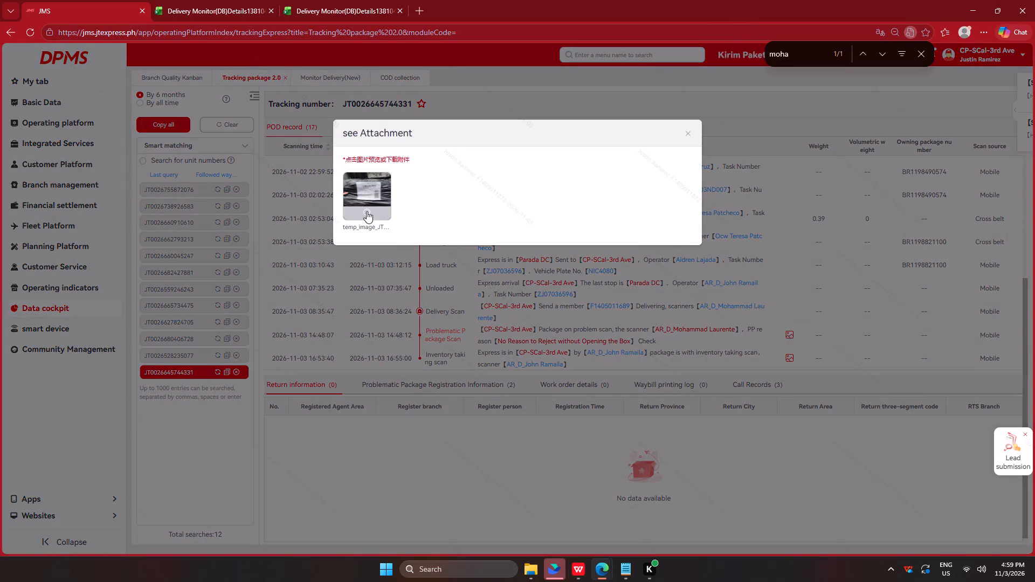
{"action": "left_click", "coordinate": [367, 211]}
{"action": "double_click", "coordinate": [204, 469]}
{"action": "key", "text": "alt+Tab"}
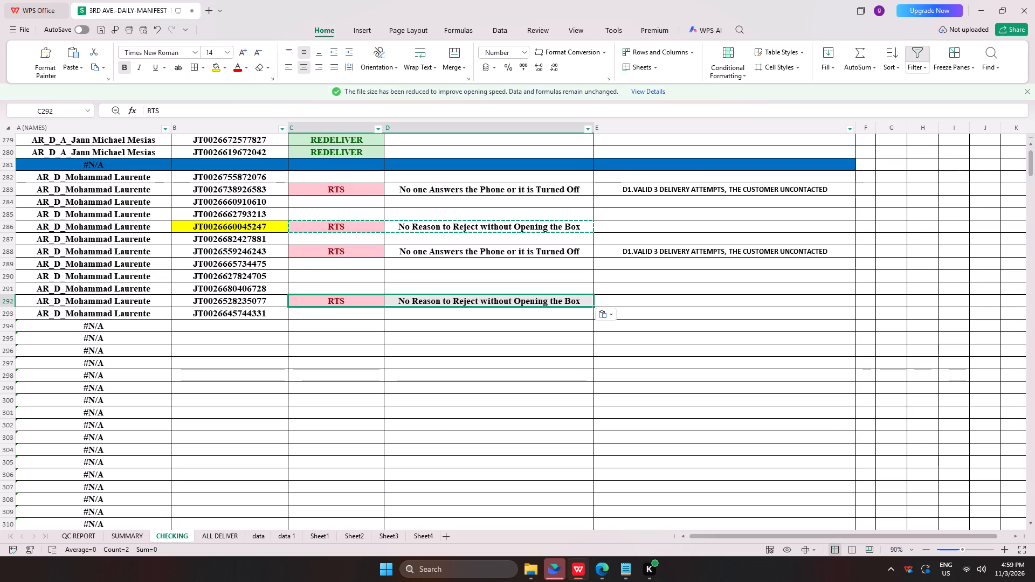
{"action": "left_click", "coordinate": [253, 314]}
{"action": "left_click", "coordinate": [218, 70]}
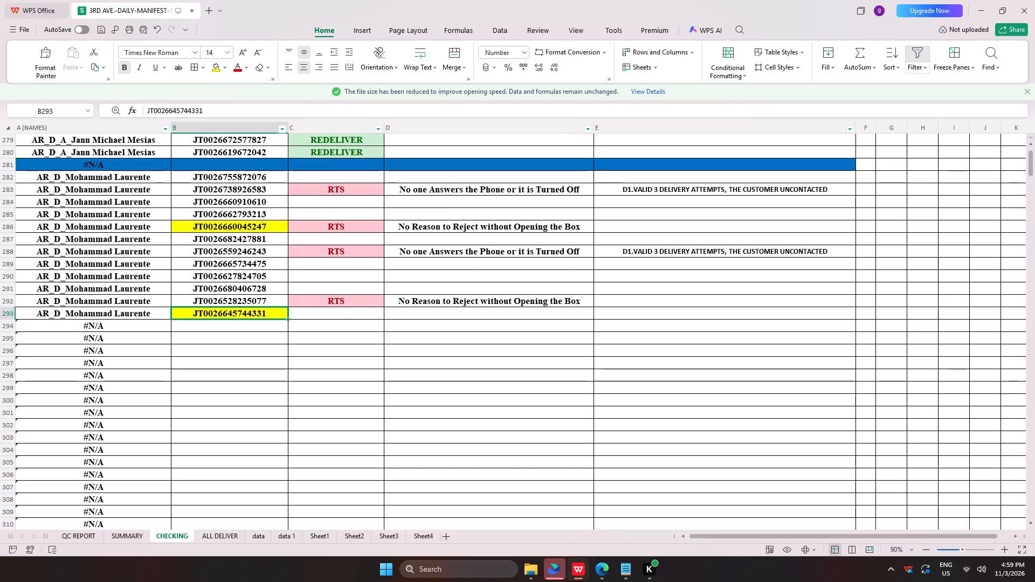
{"action": "left_click_drag", "start_coordinate": [335, 300], "coordinate": [429, 299]}
{"action": "key", "text": "ctrl+c"}
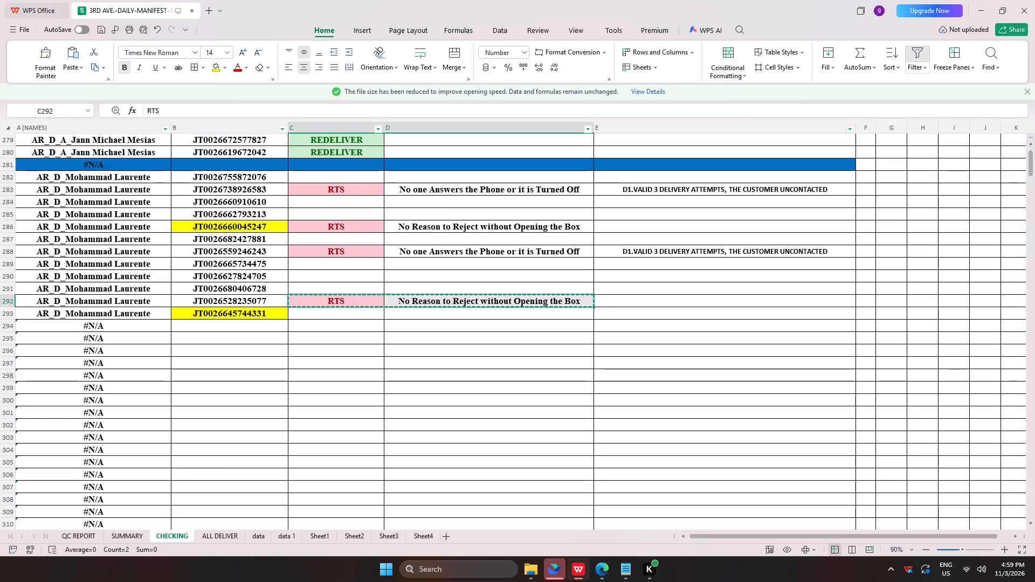
{"action": "left_click", "coordinate": [353, 317]}
{"action": "key", "text": "ctrl+v"}
Switch to JMS, refresh the Monitor Delivery courier summary and search the page for JANN.
{"action": "key", "text": "alt+Tab"}
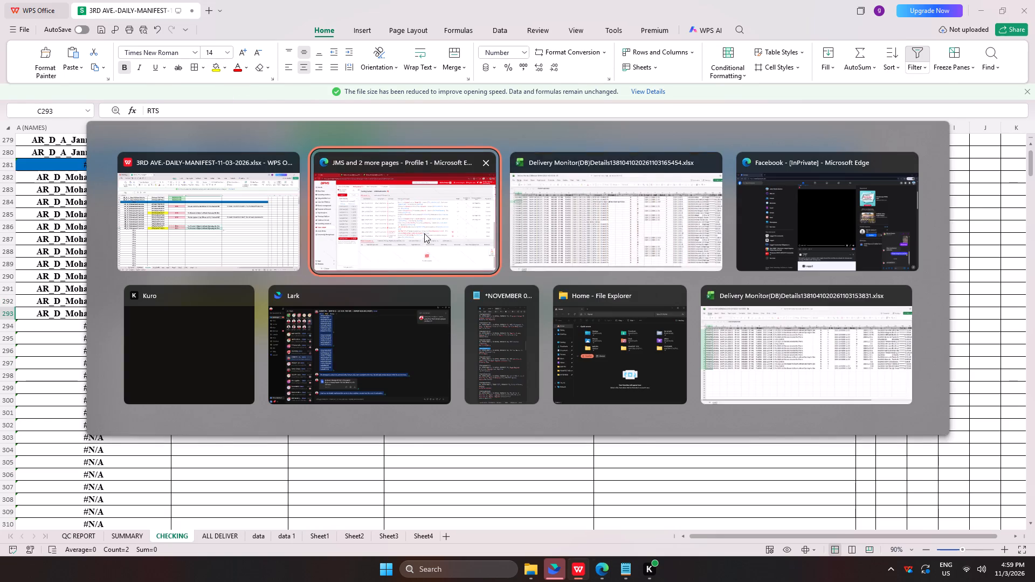
{"action": "left_click", "coordinate": [425, 233], "text": "alt"}
{"action": "left_click", "coordinate": [325, 79]}
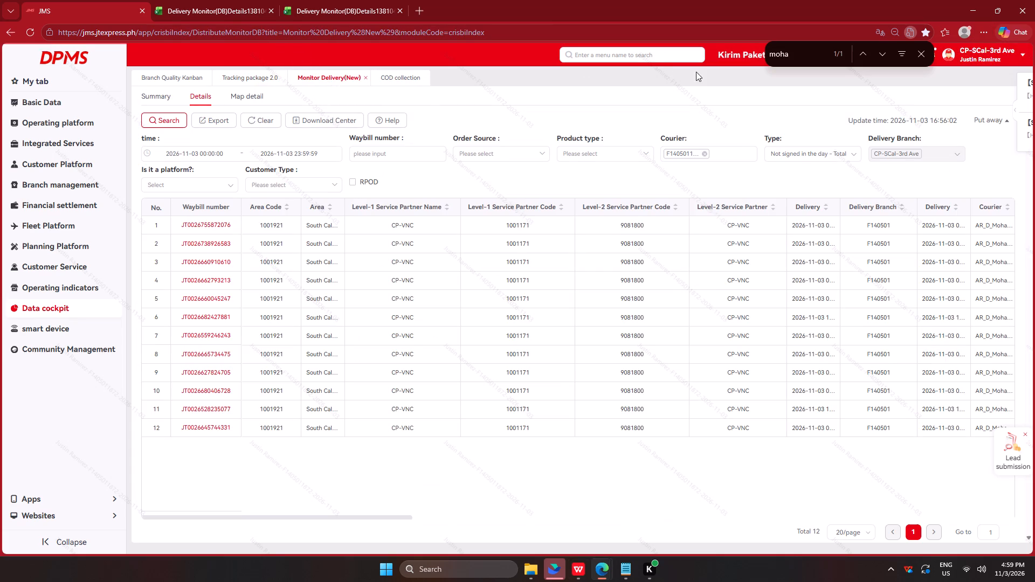
{"action": "left_click", "coordinate": [153, 94]}
{"action": "double_click", "coordinate": [796, 52]}
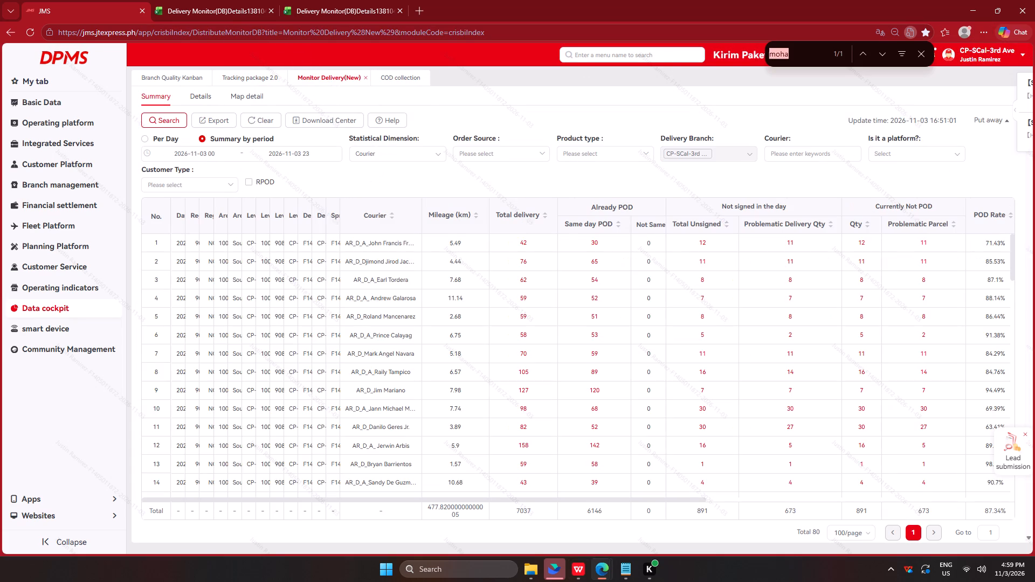
{"action": "type", "text": "JA"}
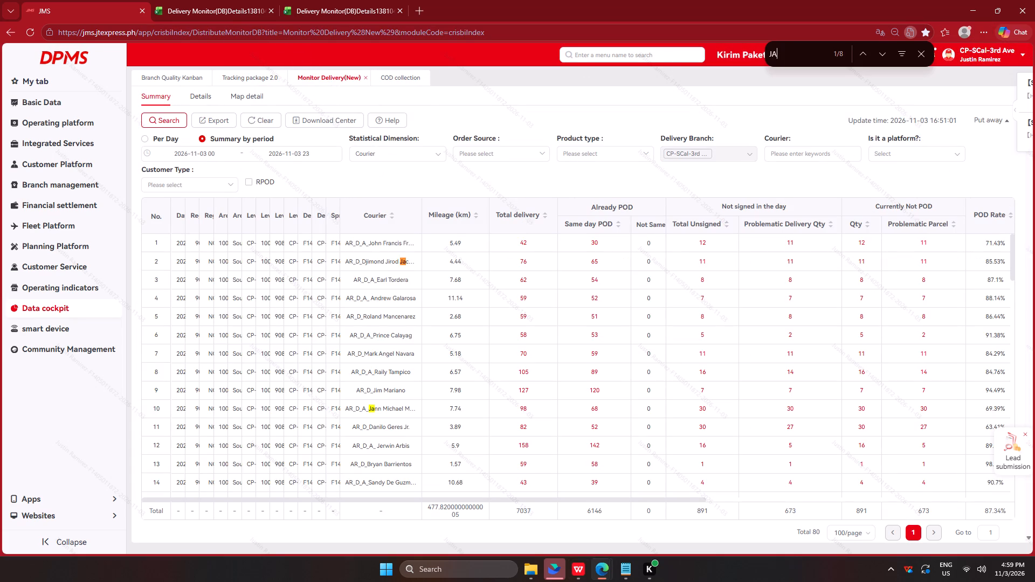
{"action": "type", "text": "NN"}
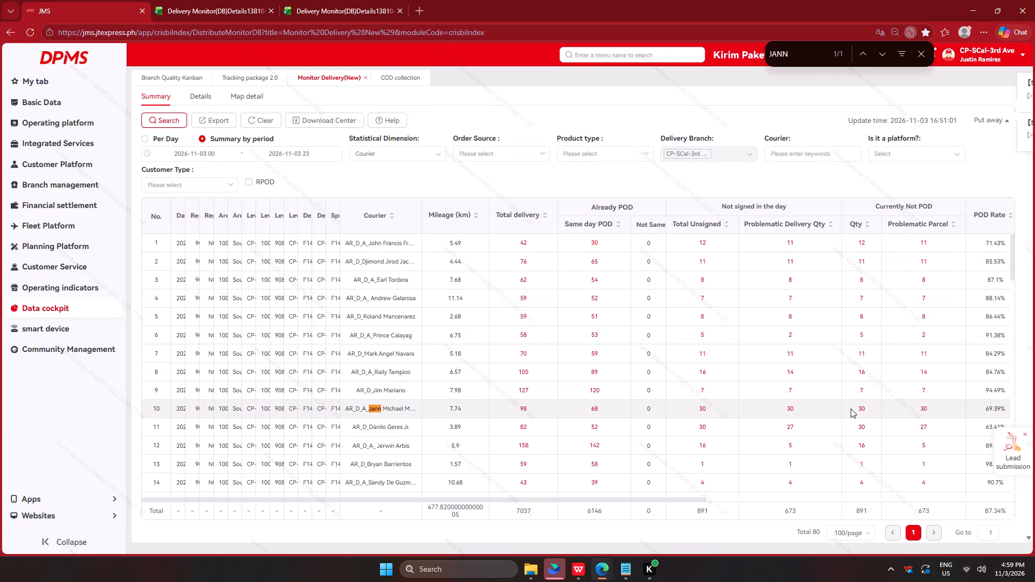
{"action": "left_click", "coordinate": [167, 125]}
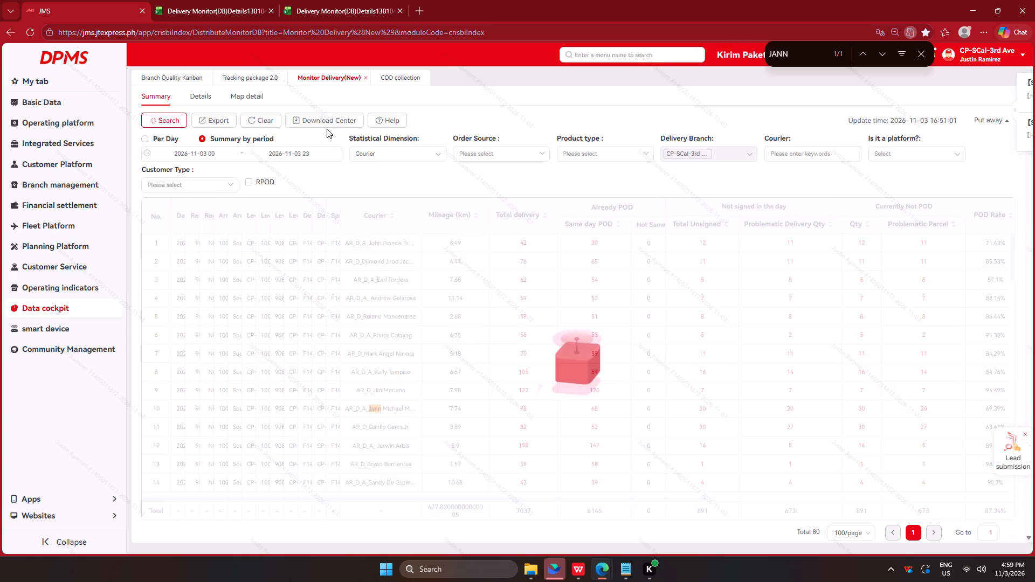
{"action": "left_click", "coordinate": [795, 51]}
{"action": "key", "text": "Return"}
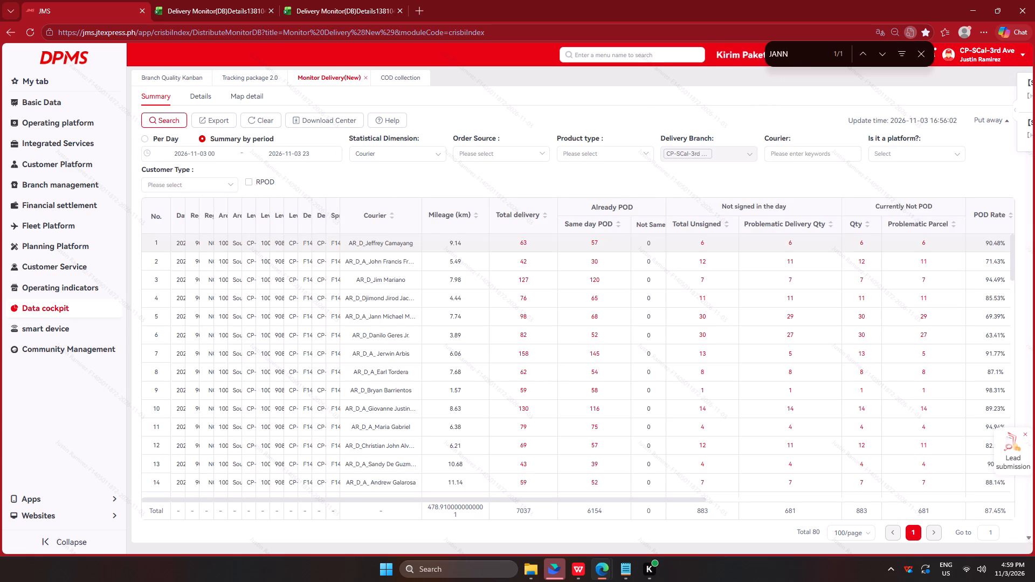
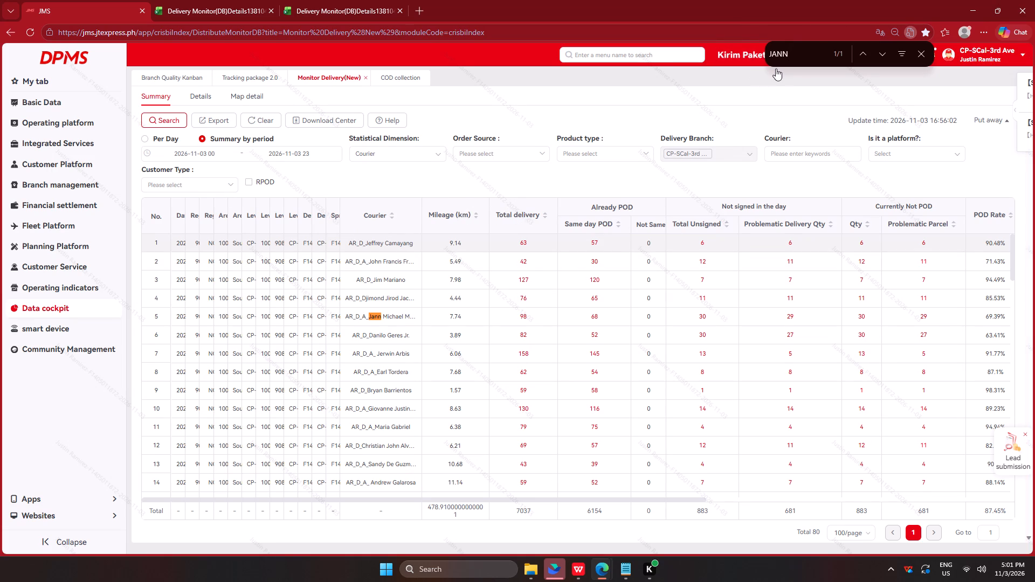
Repeat the page search for JANN in the Monitor Delivery courier summary, then bring up the open windows to switch away from JMS.
{"action": "left_click", "coordinate": [796, 50]}
{"action": "key", "text": "Return"}
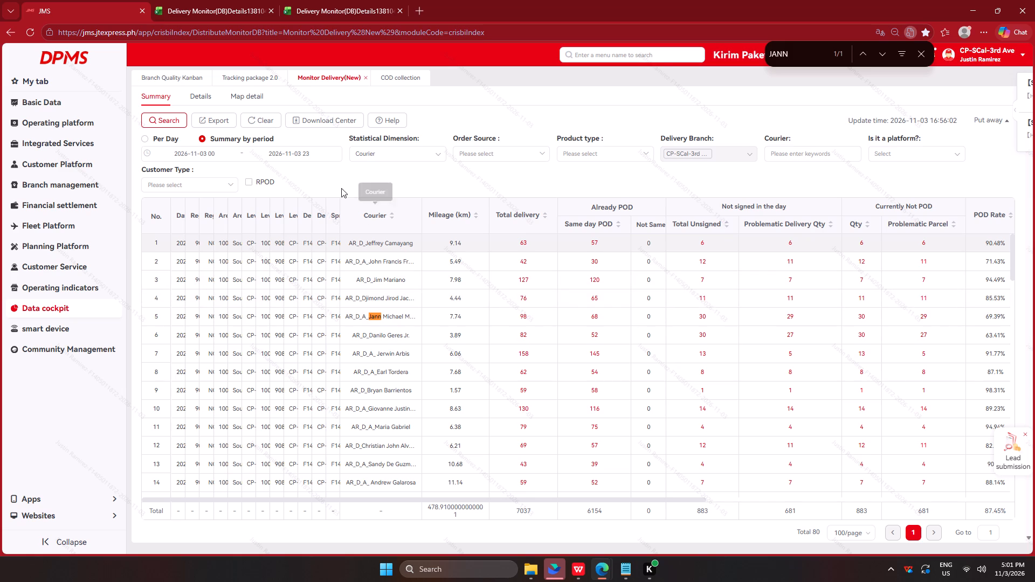
{"action": "key", "text": "alt+Tab"}
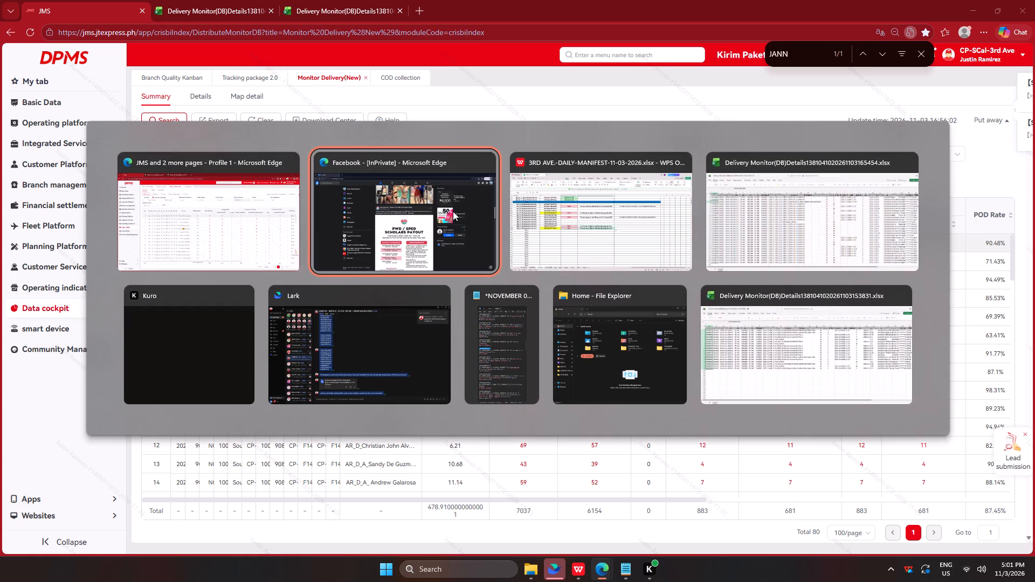
Switch to the daily manifest workbook and copy the blue separator row 281 into row 294 of CHECKING, dismissing the linked-file request.
{"action": "left_click", "coordinate": [601, 239], "text": "alt"}
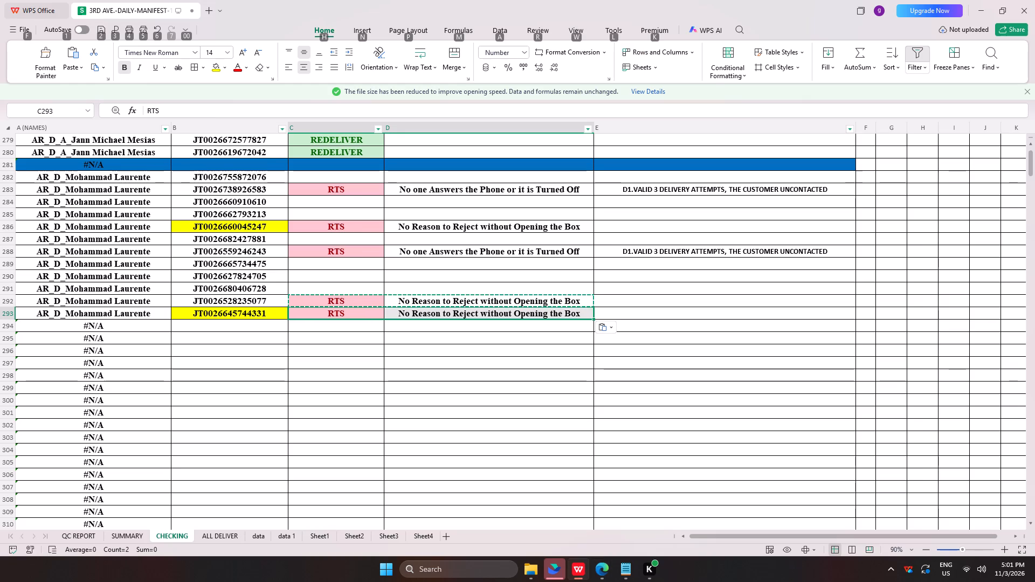
{"action": "left_click_drag", "start_coordinate": [155, 164], "coordinate": [606, 161]}
{"action": "key", "text": "ctrl+c"}
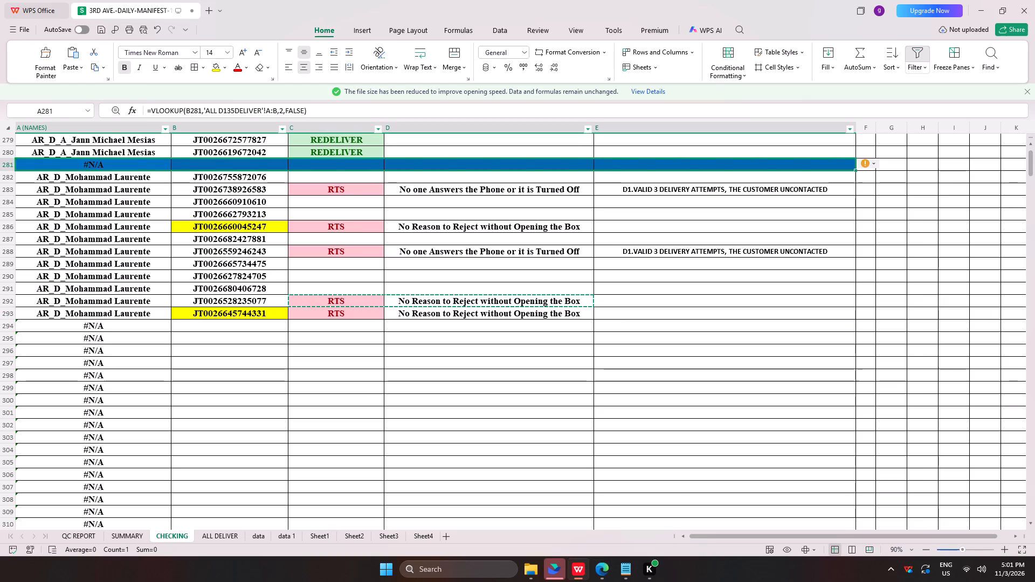
{"action": "left_click", "coordinate": [139, 327]}
{"action": "key", "text": "ctrl+v"}
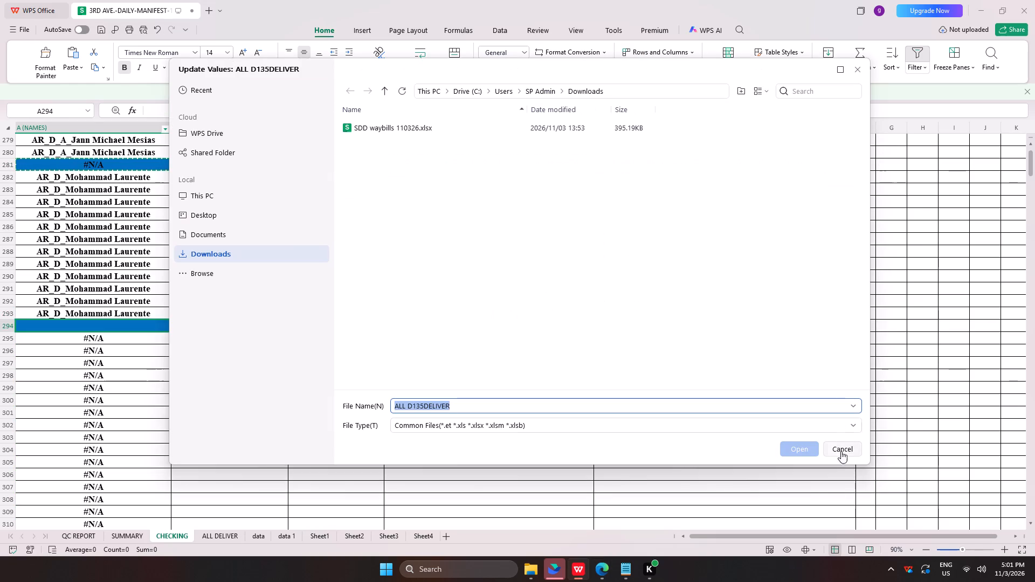
{"action": "left_click", "coordinate": [845, 455]}
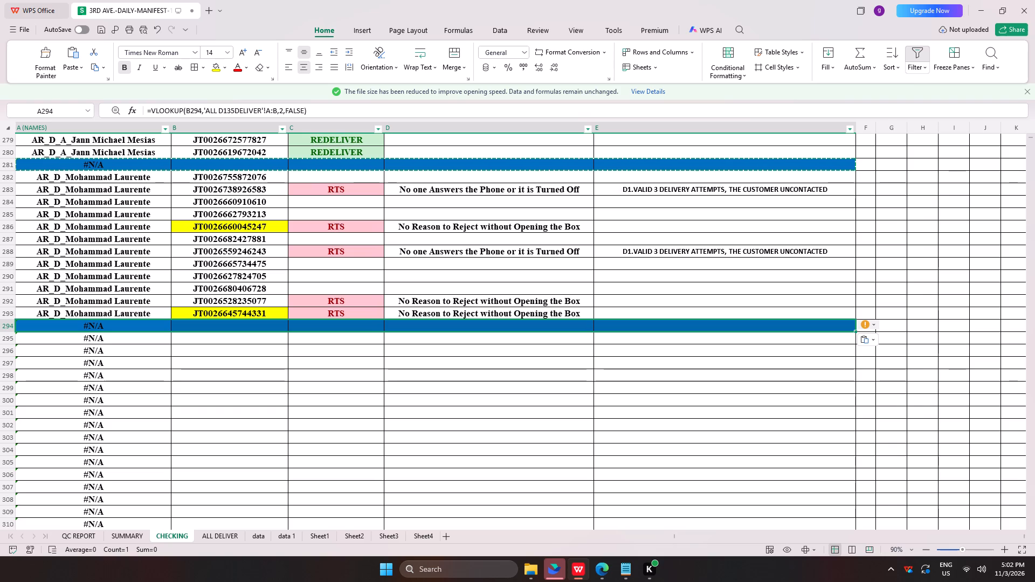
{"action": "left_click", "coordinate": [640, 293]}
{"action": "left_click", "coordinate": [647, 378]}
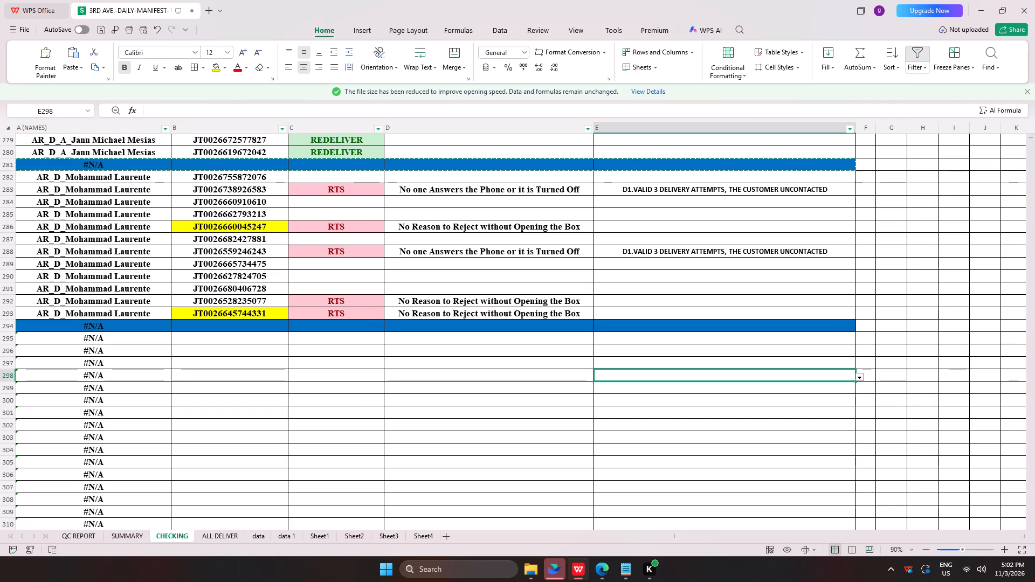
{"action": "left_click", "coordinate": [633, 312]}
{"action": "left_click", "coordinate": [640, 293]}
{"action": "left_click", "coordinate": [644, 301]}
{"action": "left_click", "coordinate": [641, 309]}
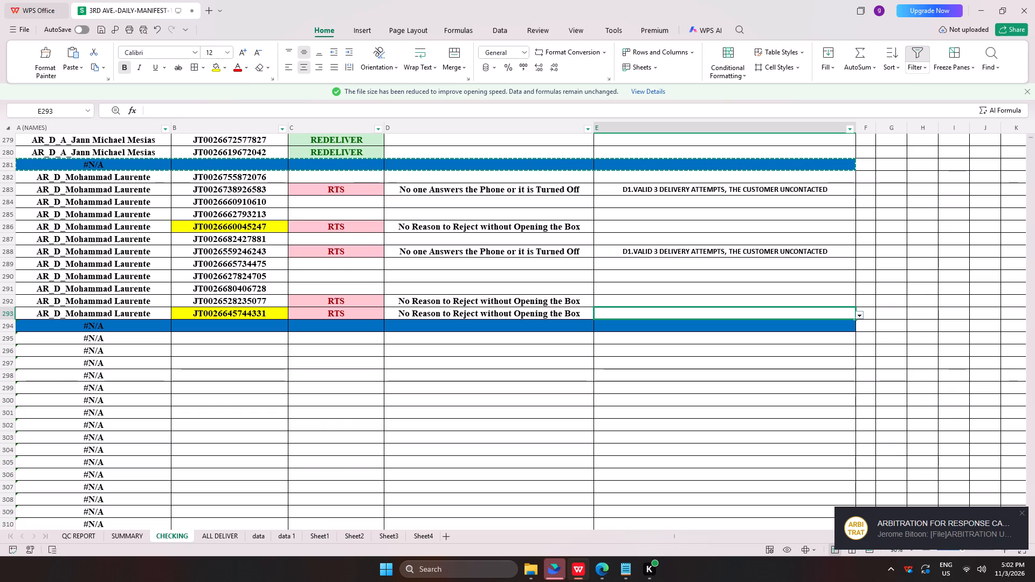
{"action": "left_click", "coordinate": [601, 301]}
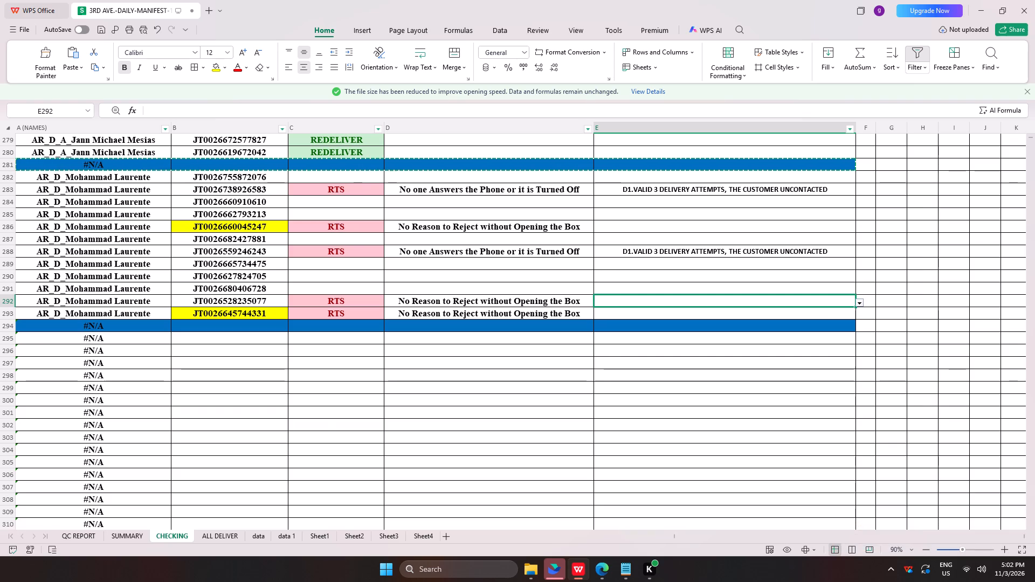
{"action": "type", "text": "NO O"}
{"action": "left_click", "coordinate": [640, 315]}
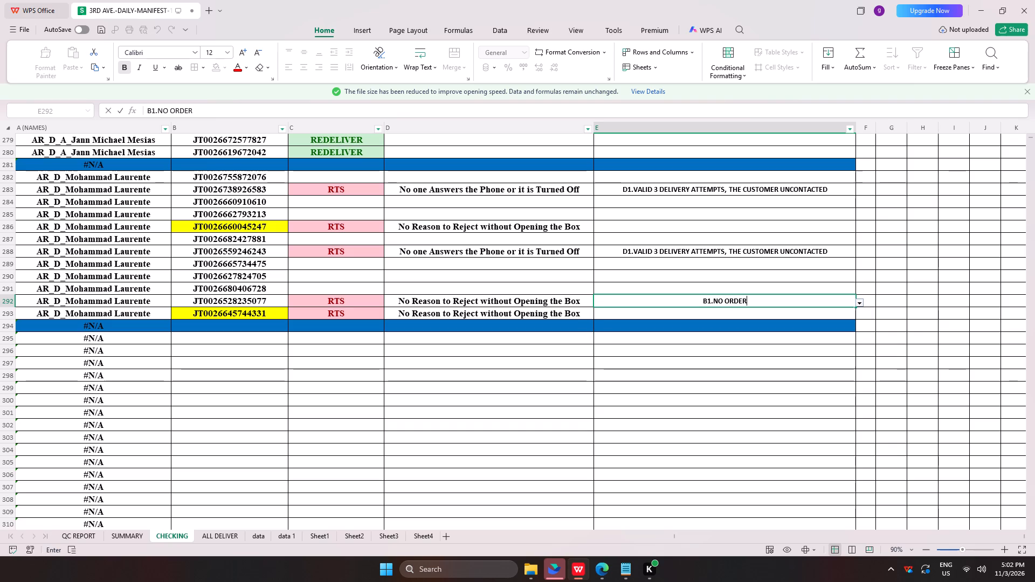
{"action": "left_click", "coordinate": [267, 173]}
{"action": "key", "text": "ctrl+c"}
{"action": "key", "text": "alt+Tab"}
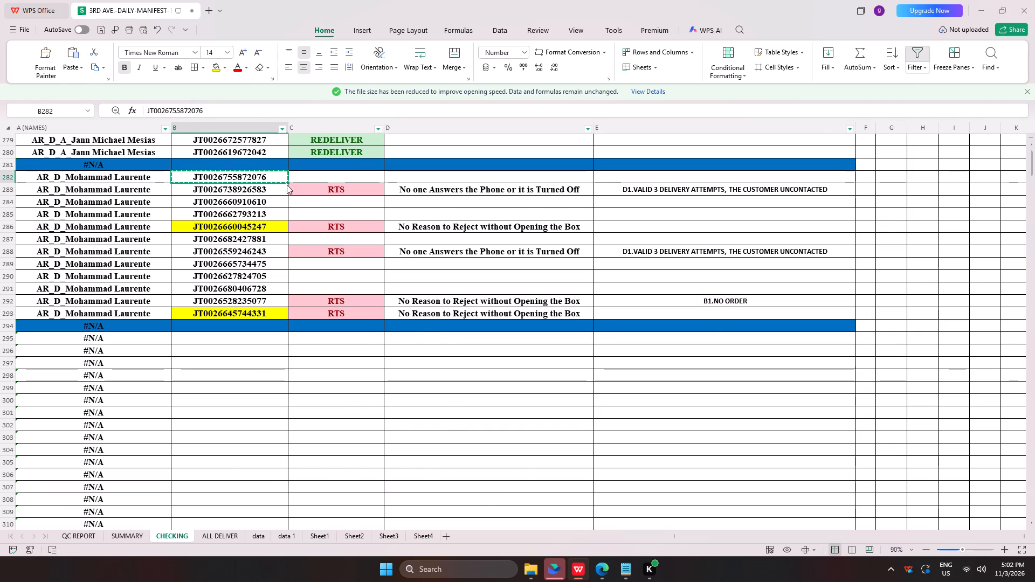
{"action": "left_click", "coordinate": [251, 76]}
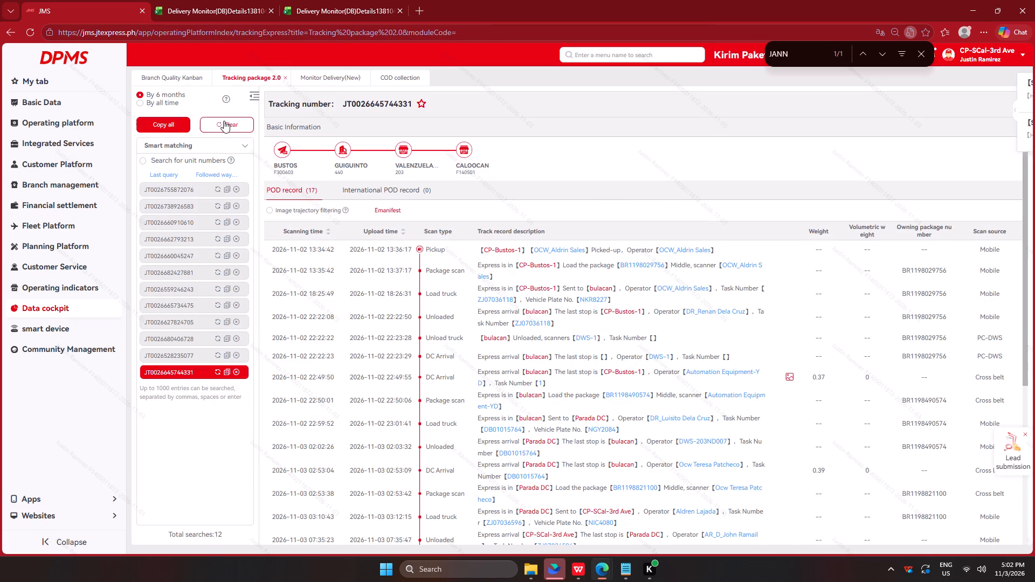
{"action": "left_click", "coordinate": [224, 121]}
{"action": "left_click", "coordinate": [205, 247]}
{"action": "key", "text": "ctrl+v"}
{"action": "scroll", "coordinate": [592, 236], "scroll_direction": "down", "scroll_amount": 5}
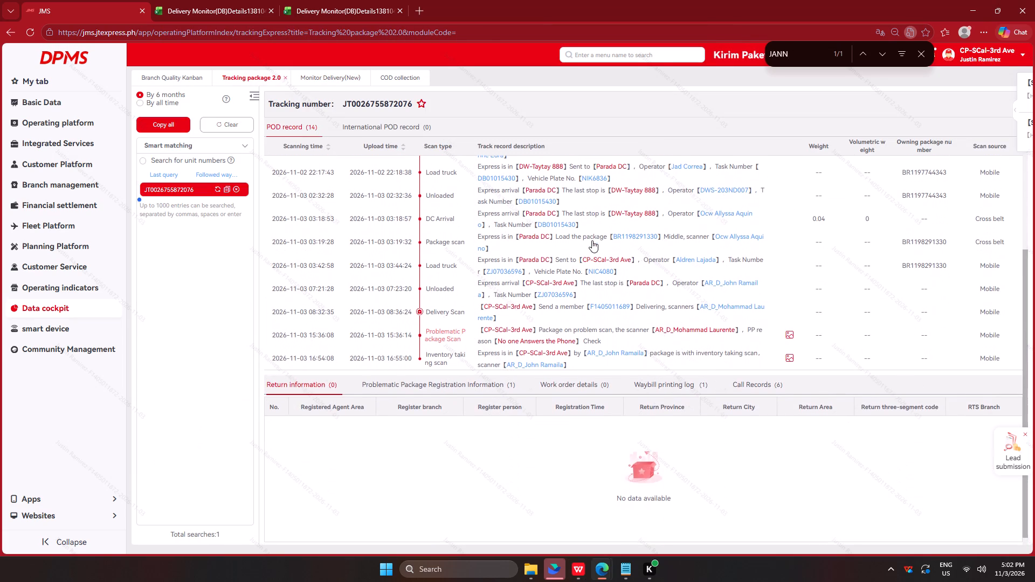
{"action": "key", "text": "alt+Tab"}
{"action": "left_click", "coordinate": [410, 234], "text": "alt"}
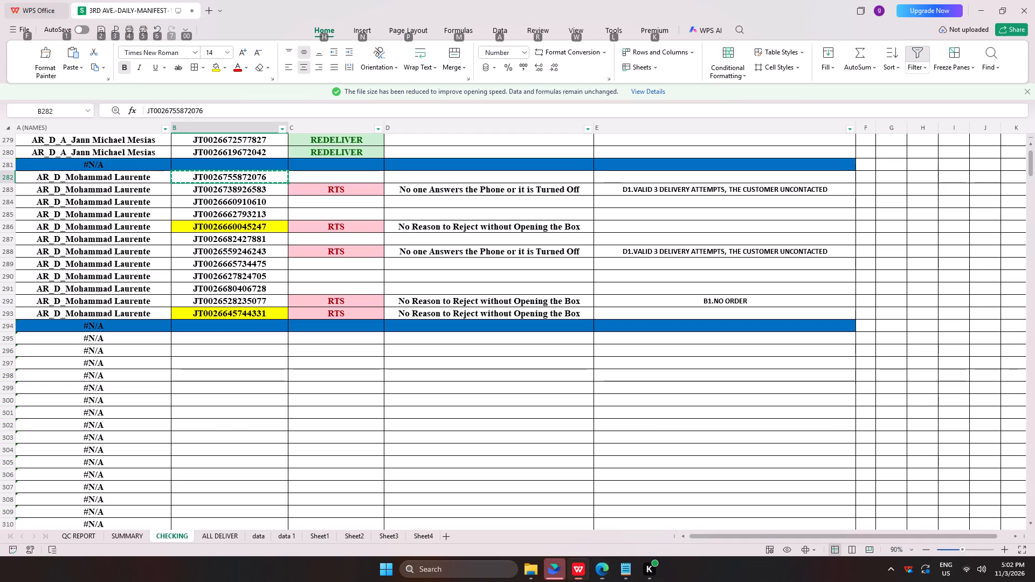
{"action": "left_click", "coordinate": [625, 313]}
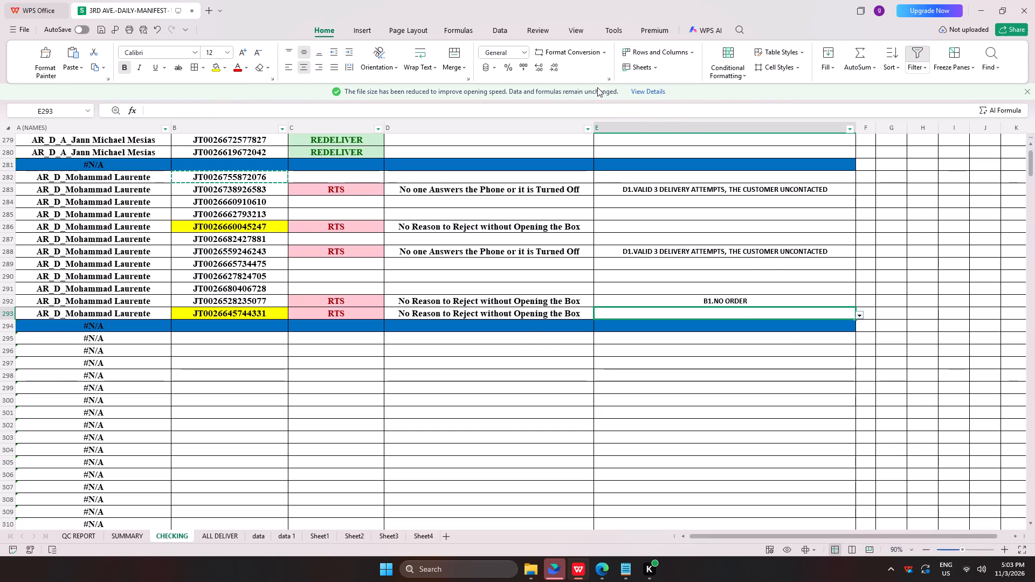
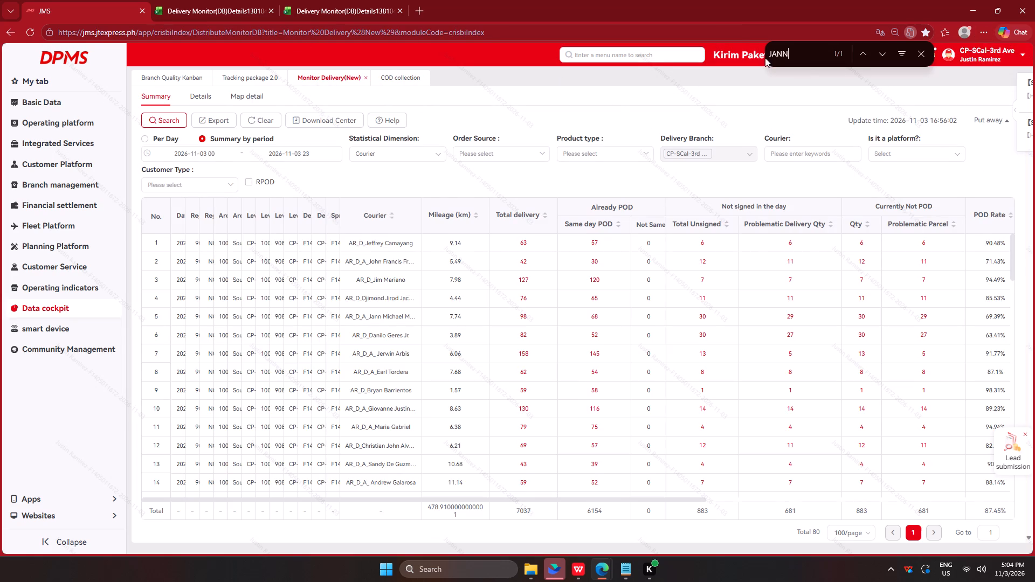
Find the courier matching JANN in the Monitor Delivery courier summary for 2026-11-03.
{"action": "key", "text": "Return"}
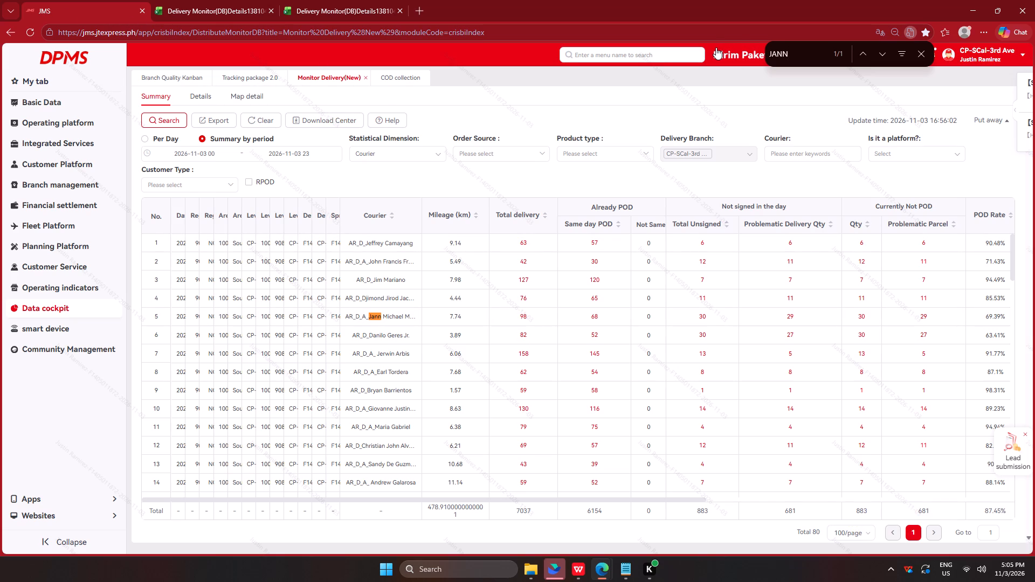
Refresh the Monitor Delivery summary, find courier ARMAN, and open the details of his total unsigned parcels.
{"action": "key", "text": "ctrl+a"}
{"action": "key", "text": "ctrl+BackSpace"}
{"action": "type", "text": "ARMAN"}
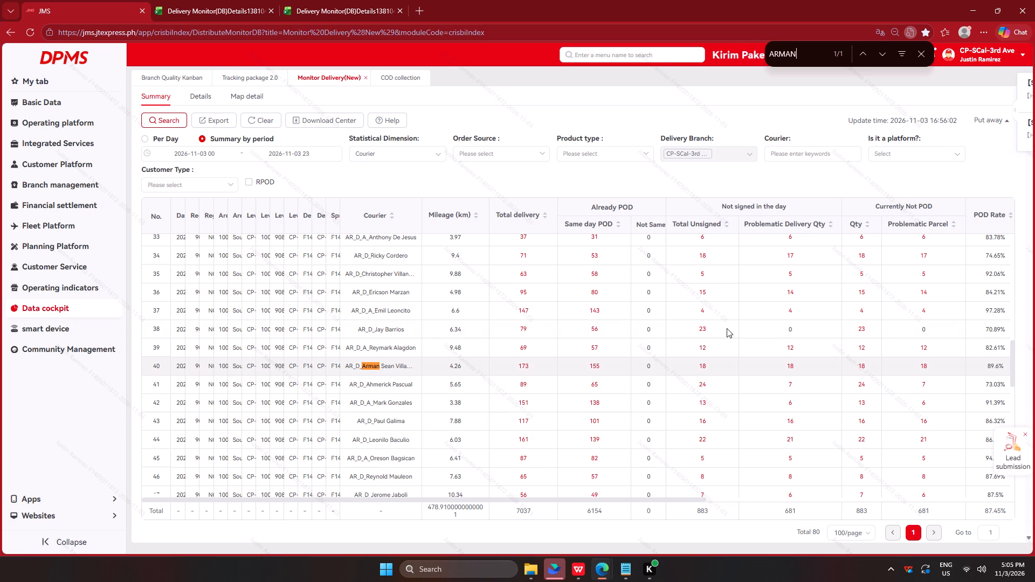
{"action": "left_click", "coordinate": [158, 120]}
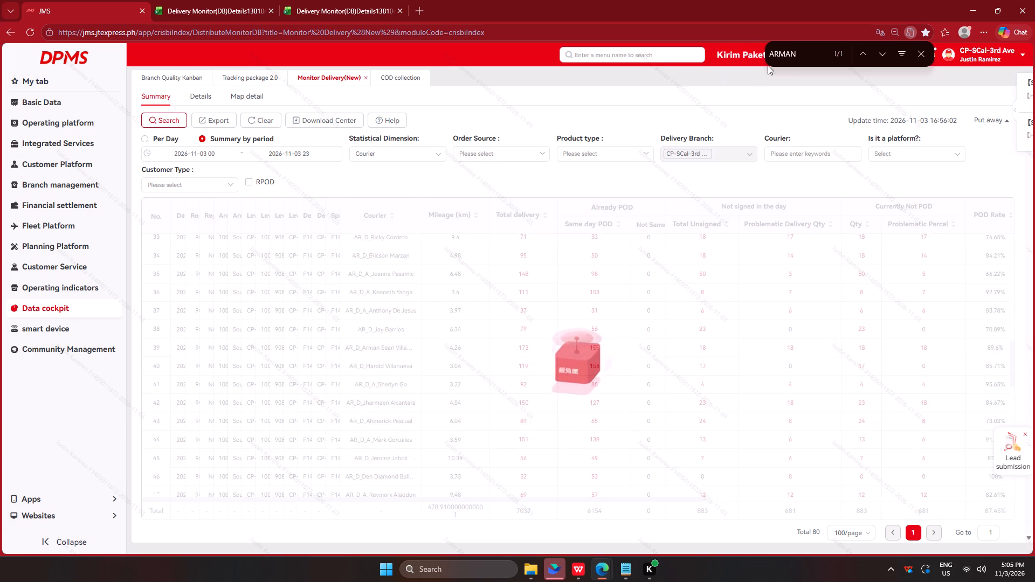
{"action": "left_click", "coordinate": [803, 54]}
{"action": "key", "text": "Return"}
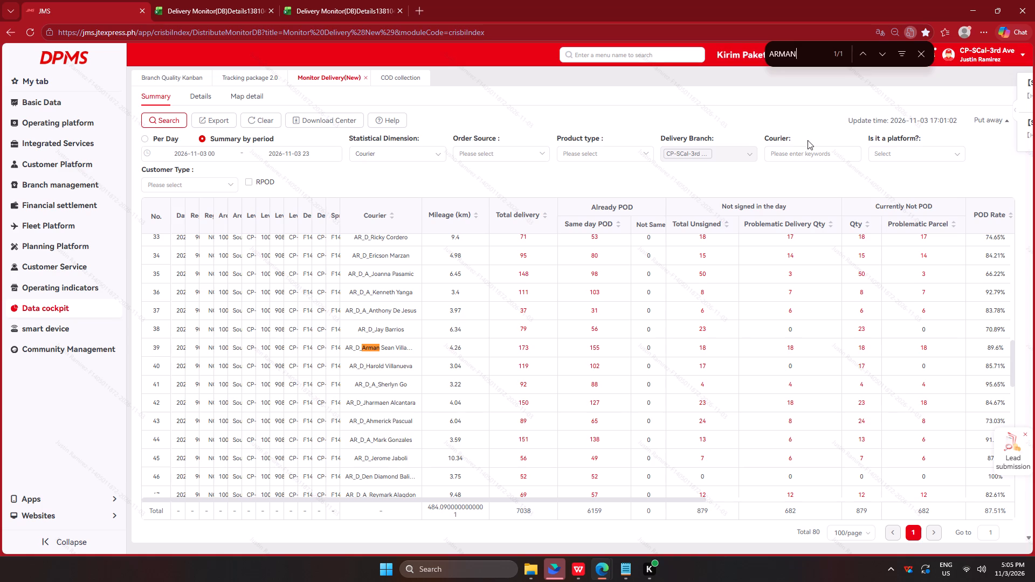
{"action": "left_click", "coordinate": [704, 347]}
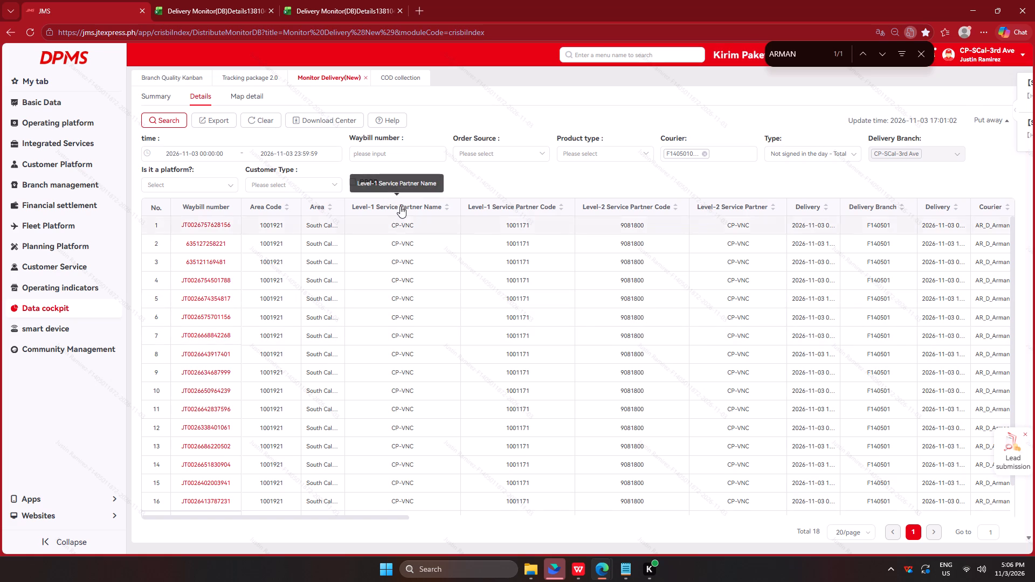
Capture Arman's full waybill number column as text, replace the Tracking package 2.0 list with it, and run the query.
{"action": "scroll", "coordinate": [400, 206], "scroll_direction": "down", "scroll_amount": 2, "text": "ctrl"}
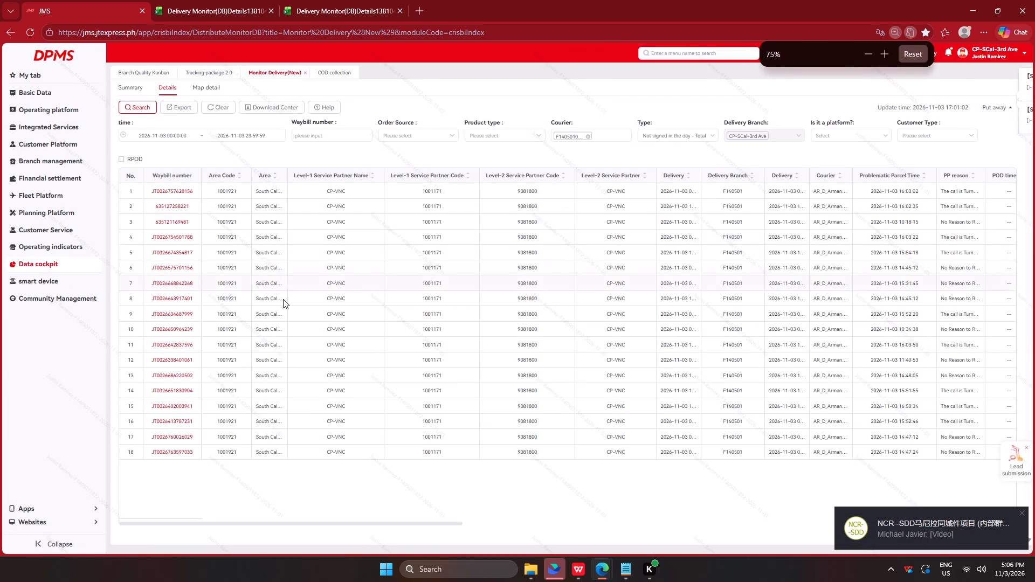
{"action": "key", "text": "shift+super+t"}
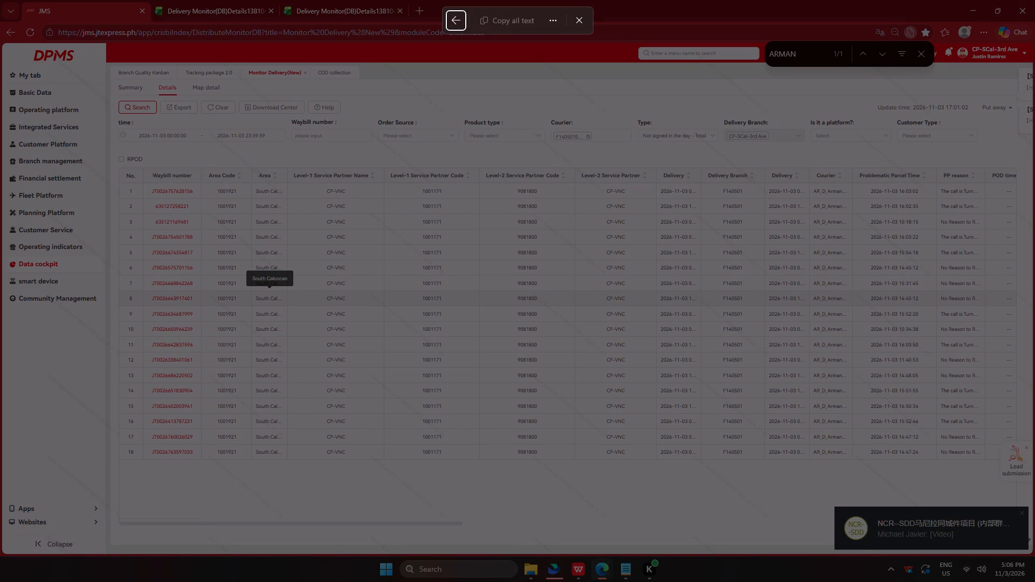
{"action": "left_click_drag", "start_coordinate": [142, 183], "coordinate": [205, 466]}
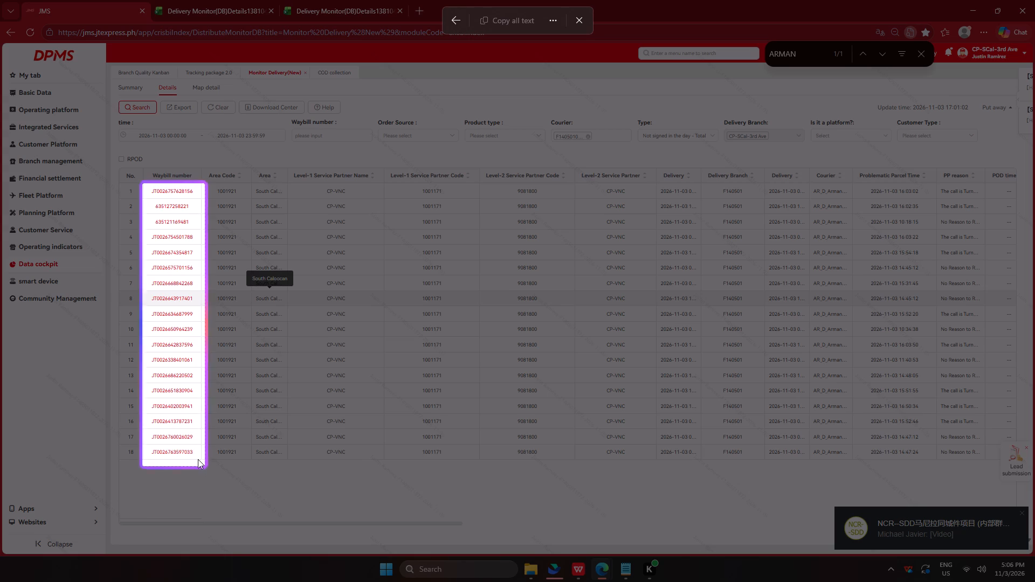
{"action": "left_click", "coordinate": [213, 68]}
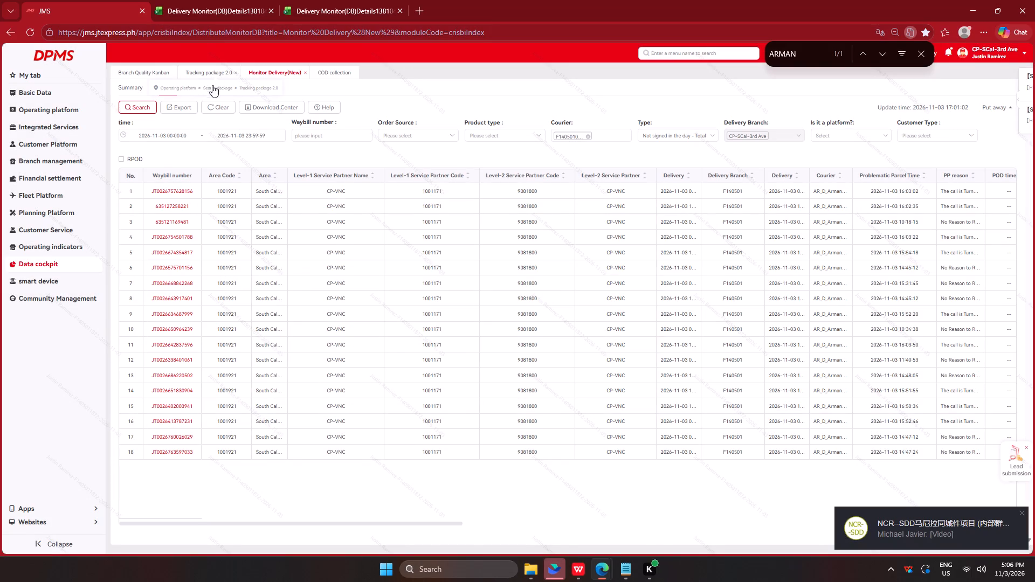
{"action": "left_click", "coordinate": [208, 108]}
{"action": "left_click", "coordinate": [182, 239]}
{"action": "key", "text": "ctrl+v"}
{"action": "left_click", "coordinate": [148, 109]}
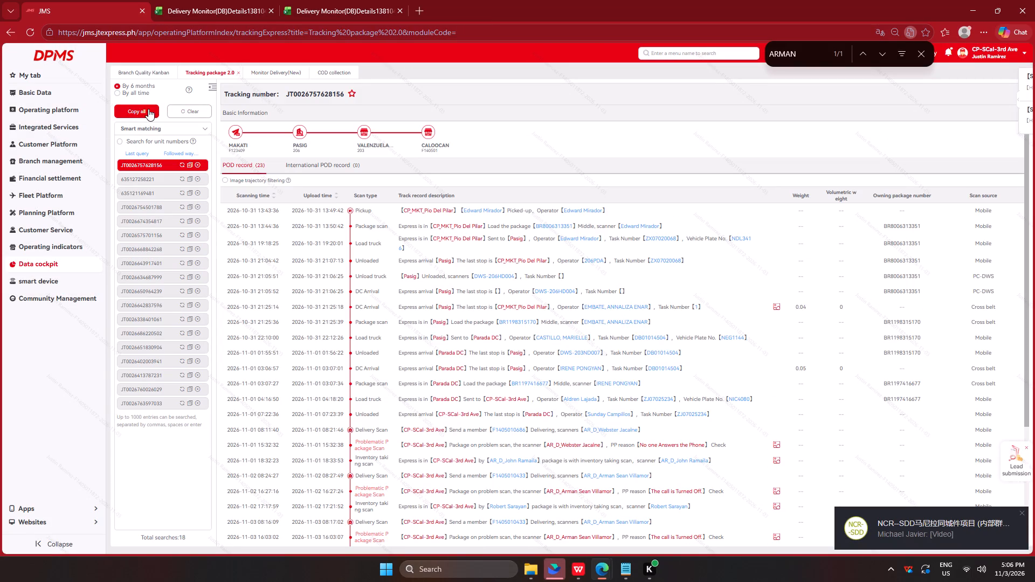
Switch to the daily manifest workbook and paste Arman's waybill list into CHECKING starting at cell B295.
{"action": "key", "text": "alt+Tab"}
{"action": "left_click", "coordinate": [576, 216], "text": "alt"}
{"action": "left_click", "coordinate": [245, 336]}
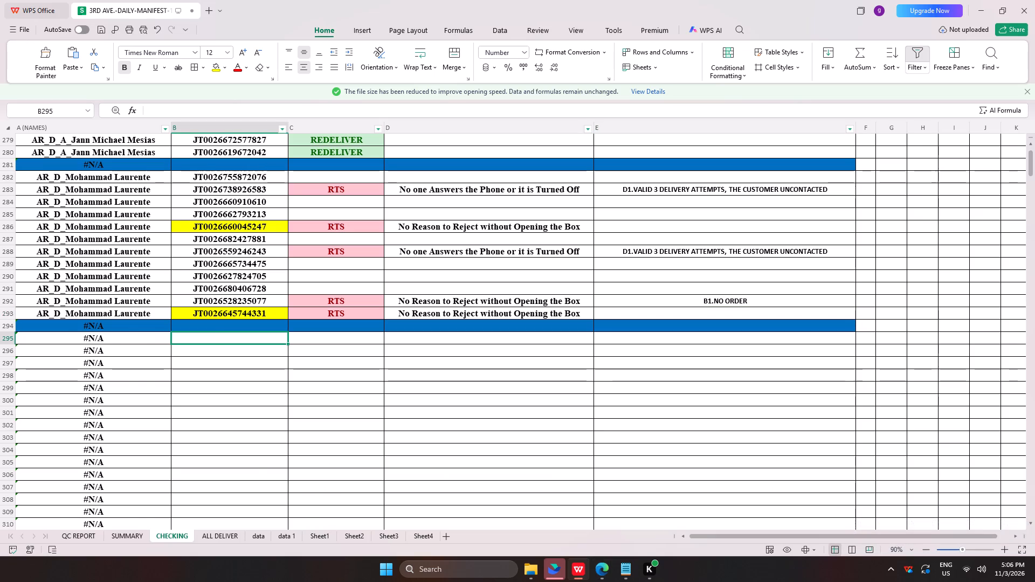
{"action": "key", "text": "ctrl+v"}
Copy the blue separator row 294 into row 313 of CHECKING, below Arman's block.
{"action": "scroll", "coordinate": [268, 315], "scroll_direction": "down", "scroll_amount": 6}
{"action": "left_click_drag", "start_coordinate": [157, 177], "coordinate": [612, 182]}
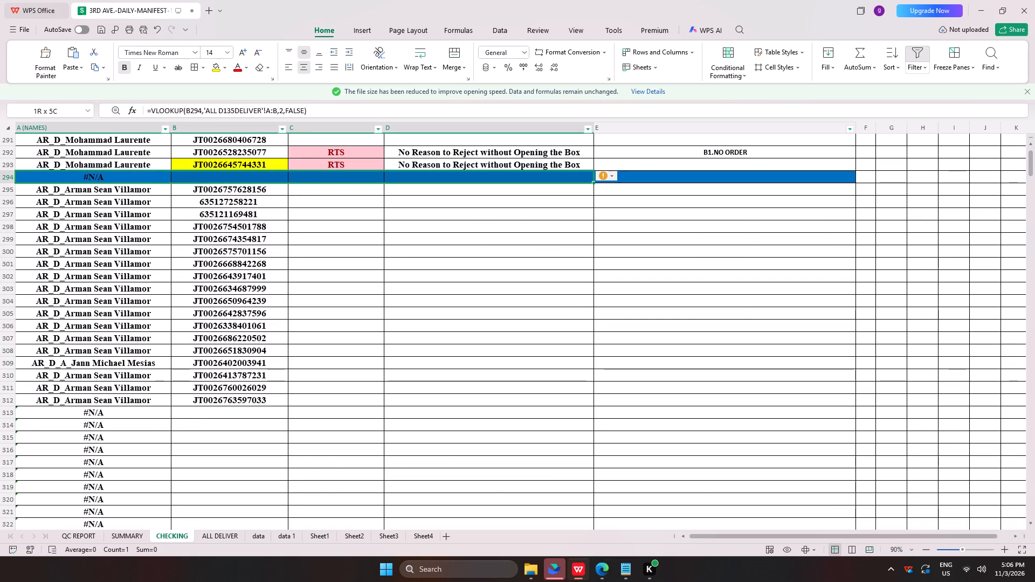
{"action": "left_click_drag", "start_coordinate": [612, 182], "coordinate": [644, 179]}
{"action": "key", "text": "ctrl+c"}
{"action": "left_click", "coordinate": [130, 411]}
{"action": "key", "text": "ctrl+v"}
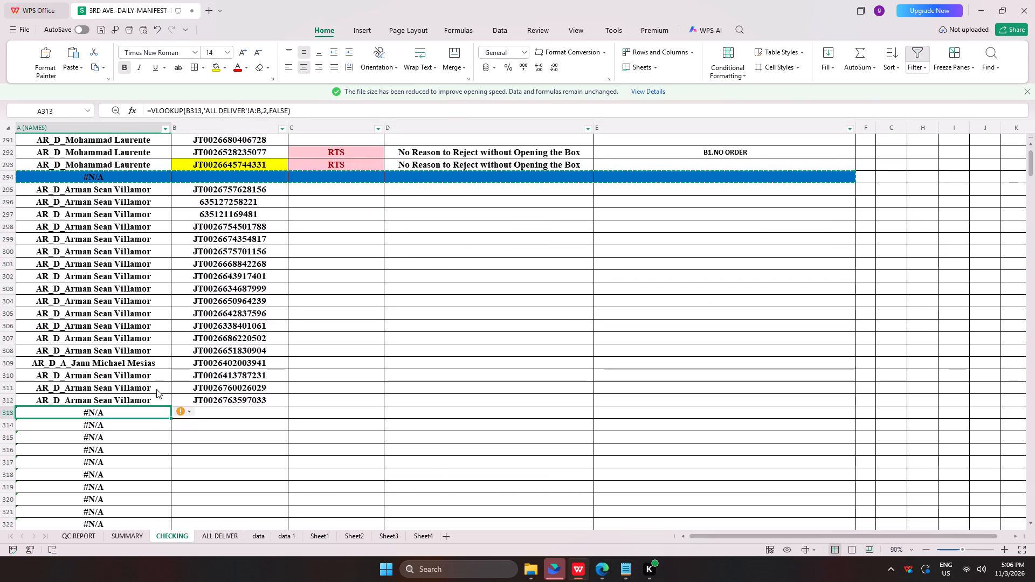
{"action": "key", "text": "alt+Tab"}
{"action": "key", "text": "alt+Tab"}
{"action": "left_click", "coordinate": [851, 444]}
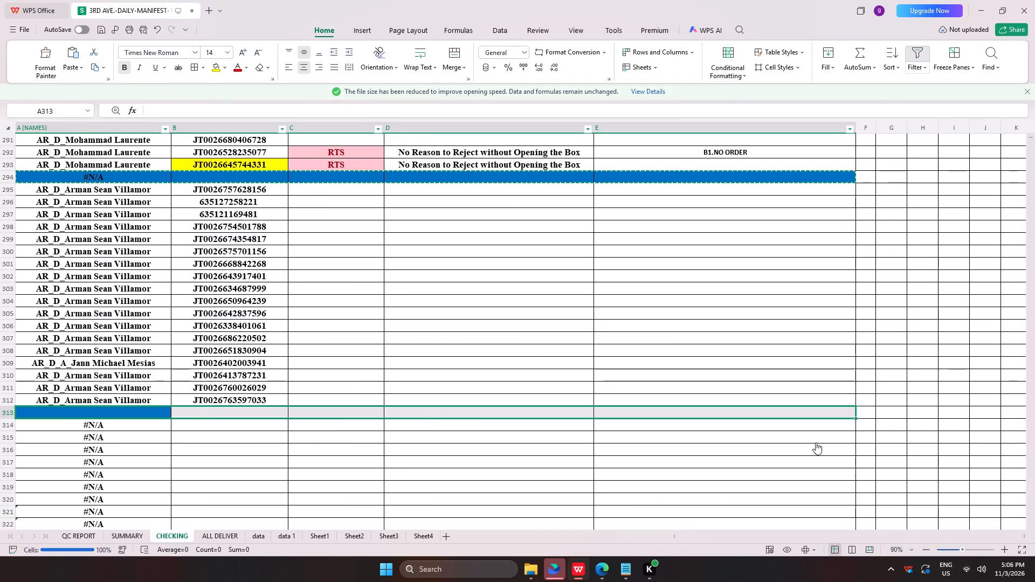
{"action": "key", "text": "alt+Tab"}
{"action": "scroll", "coordinate": [490, 320], "scroll_direction": "up", "scroll_amount": 1, "text": "ctrl"}
{"action": "scroll", "coordinate": [489, 314], "scroll_direction": "up", "scroll_amount": 1, "text": "shift"}
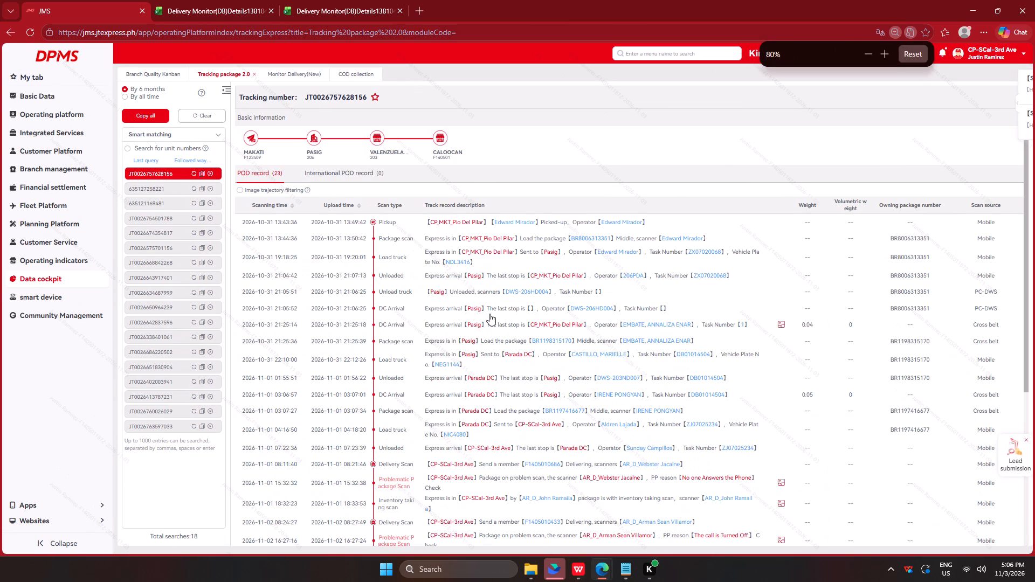
{"action": "scroll", "coordinate": [489, 314], "scroll_direction": "up", "scroll_amount": 1, "text": "ctrl"}
{"action": "scroll", "coordinate": [491, 311], "scroll_direction": "down", "scroll_amount": 8}
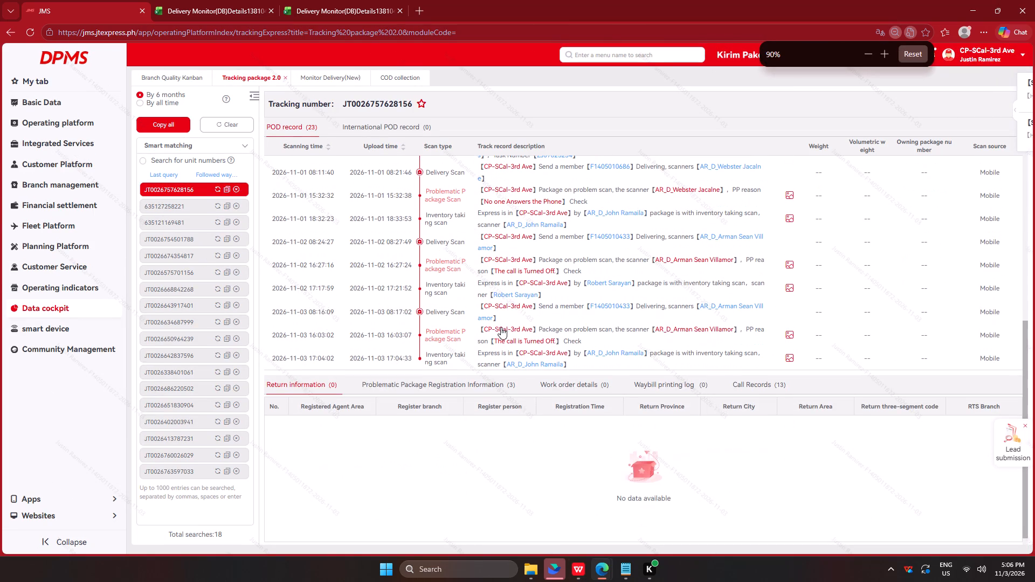
{"action": "key", "text": "alt+Tab"}
{"action": "left_click", "coordinate": [462, 275]}
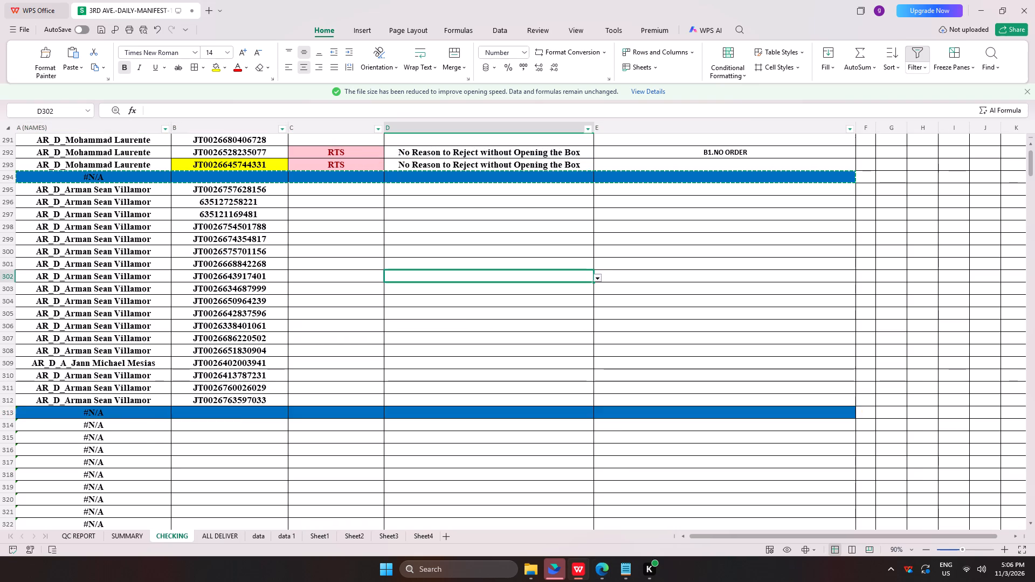
{"action": "scroll", "coordinate": [461, 276], "scroll_direction": "up", "scroll_amount": 3}
{"action": "left_click_drag", "start_coordinate": [370, 172], "coordinate": [644, 181]}
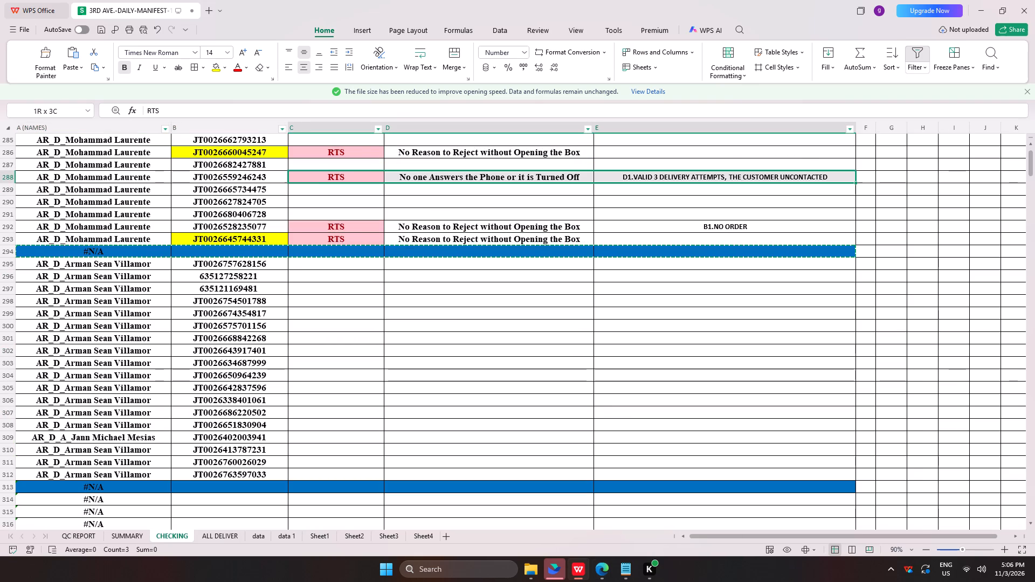
{"action": "left_click_drag", "start_coordinate": [644, 181], "coordinate": [644, 179]}
{"action": "key", "text": "ctrl+c"}
{"action": "left_click", "coordinate": [320, 267]}
{"action": "key", "text": "ctrl+v"}
{"action": "key", "text": "alt+Tab"}
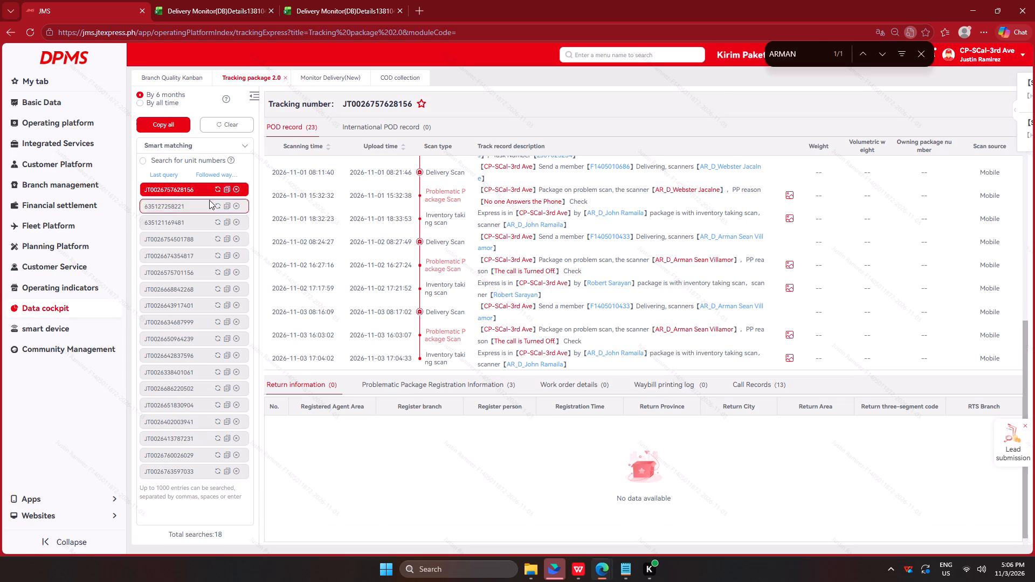
{"action": "left_click", "coordinate": [178, 204]}
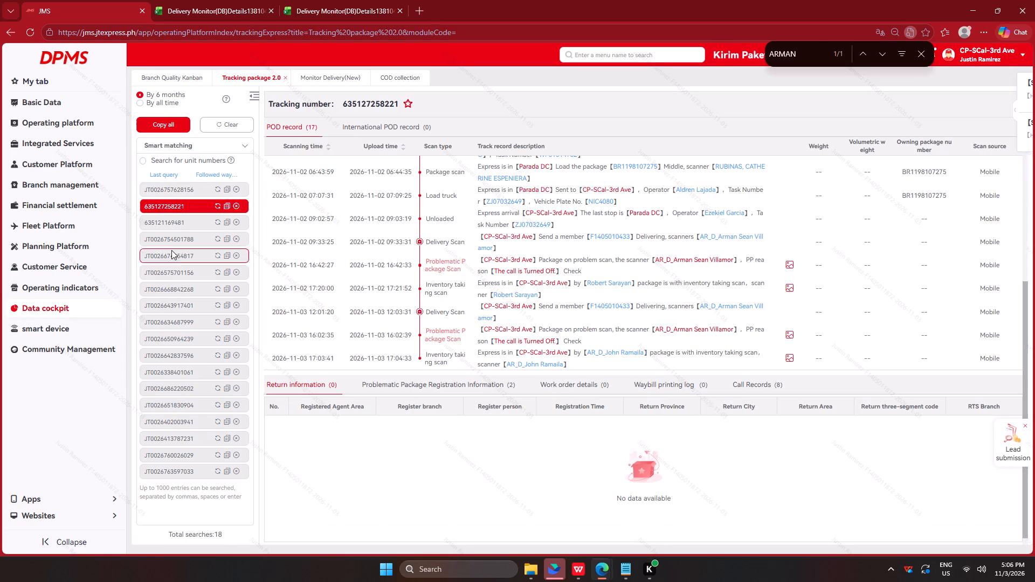
{"action": "left_click", "coordinate": [170, 215]}
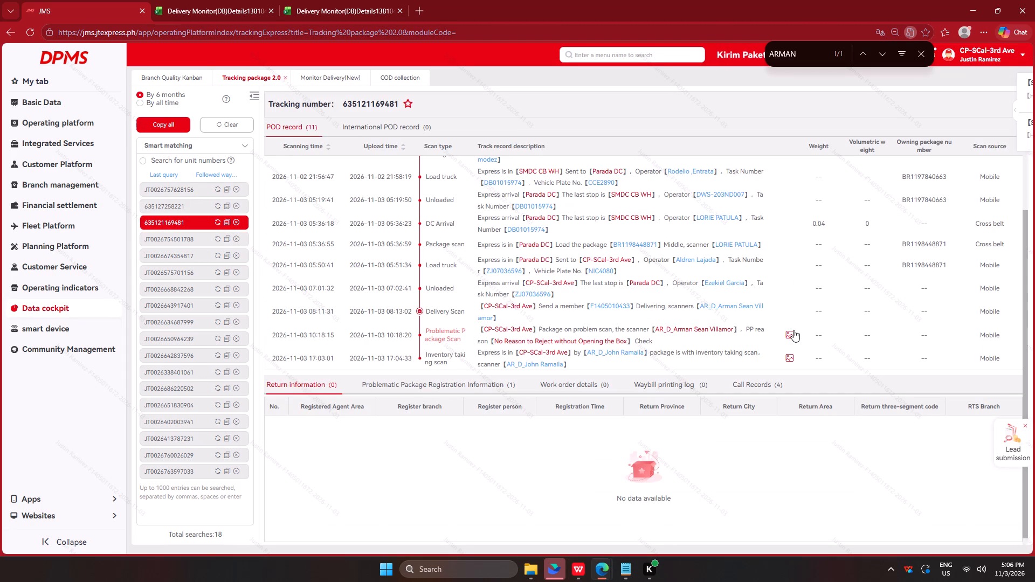
{"action": "left_click", "coordinate": [792, 331]}
{"action": "left_click", "coordinate": [482, 218]}
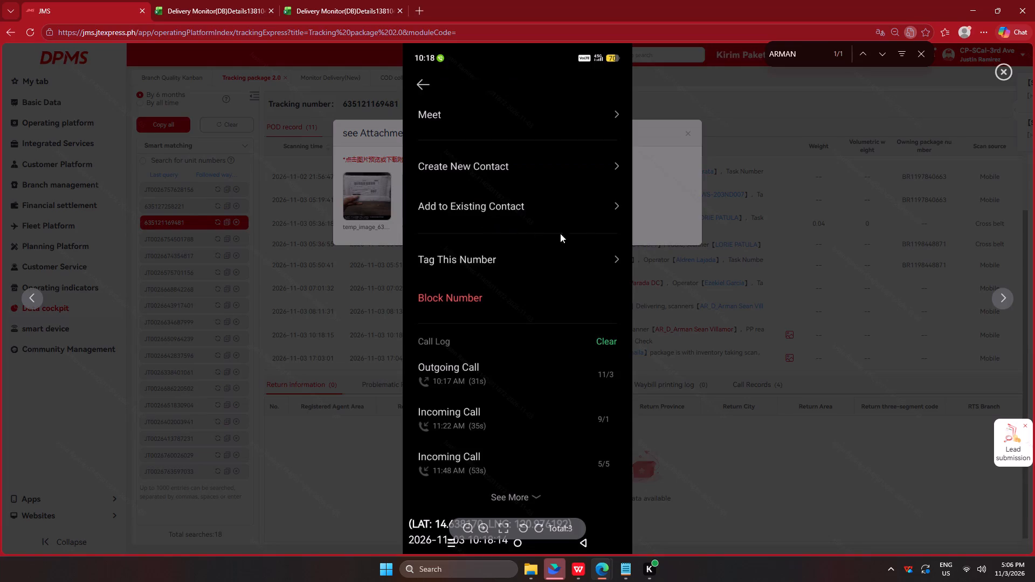
{"action": "double_click", "coordinate": [792, 428]}
{"action": "key", "text": "alt+Tab"}
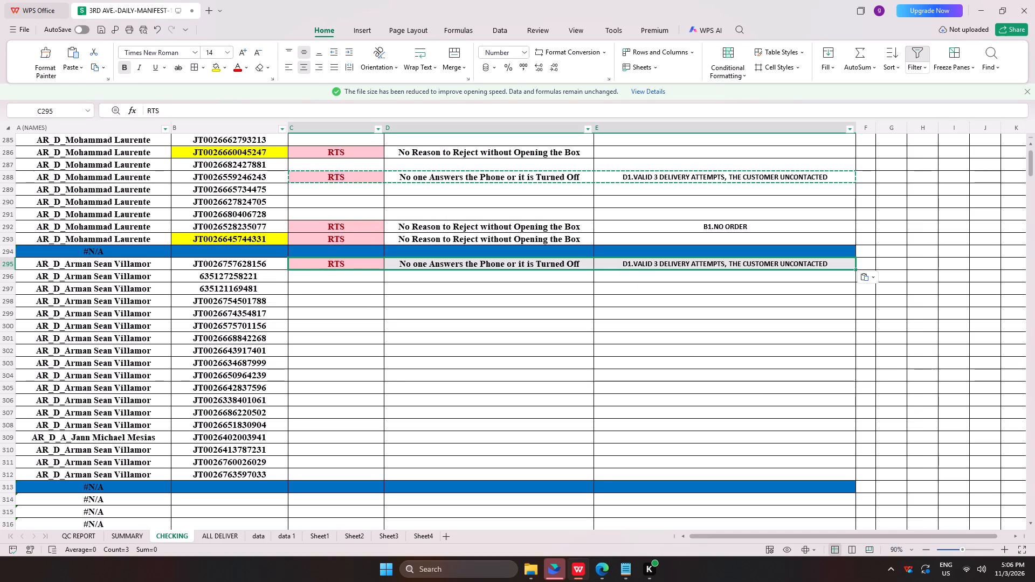
{"action": "left_click_drag", "start_coordinate": [370, 239], "coordinate": [402, 240]}
{"action": "key", "text": "ctrl+c"}
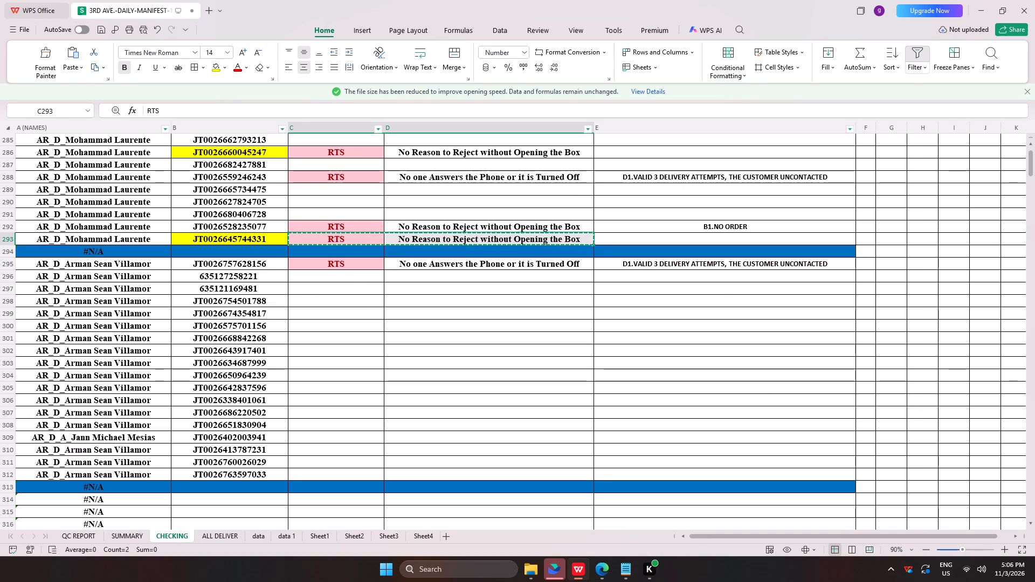
{"action": "left_click", "coordinate": [301, 292]}
{"action": "key", "text": "ctrl+v"}
{"action": "key", "text": "alt+Tab"}
{"action": "left_click", "coordinate": [178, 244]}
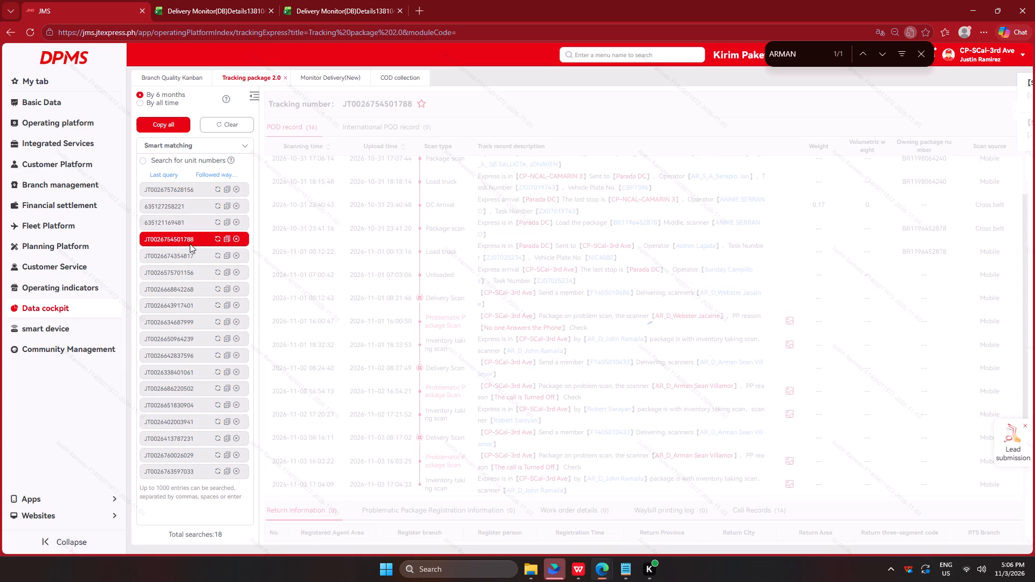
{"action": "key", "text": "alt+Tab"}
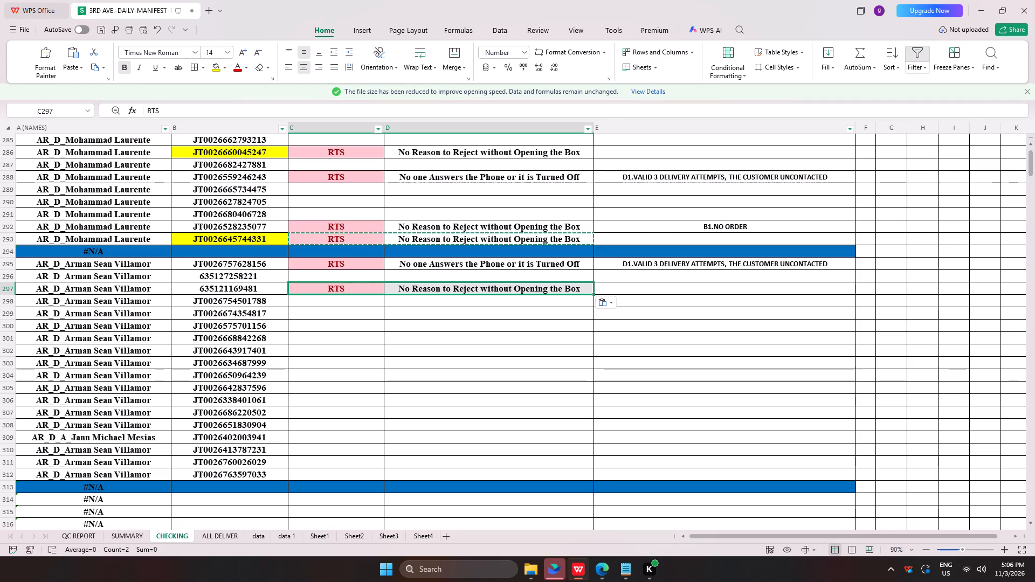
{"action": "left_click_drag", "start_coordinate": [369, 266], "coordinate": [634, 269]}
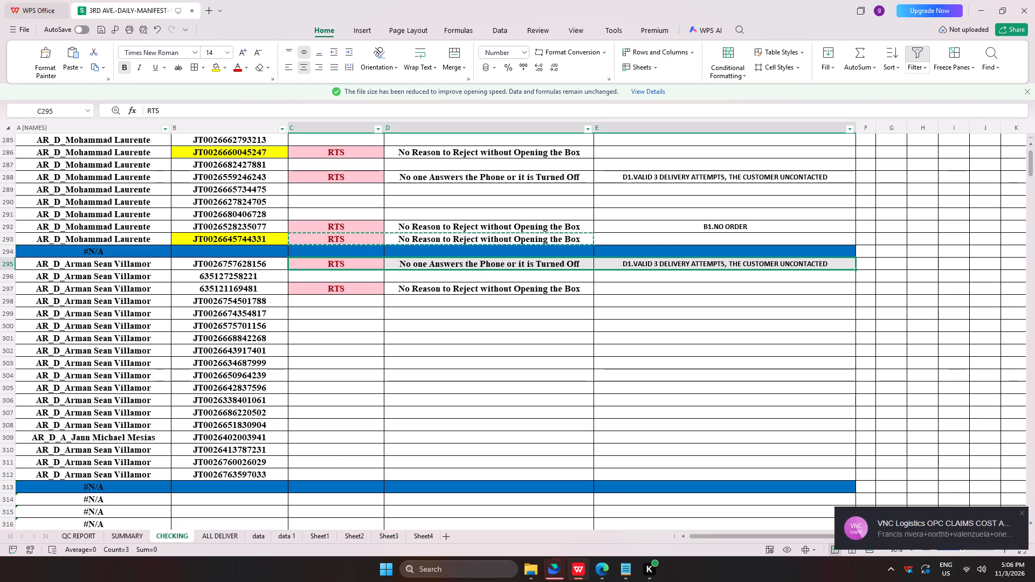
{"action": "key", "text": "alt+Tab"}
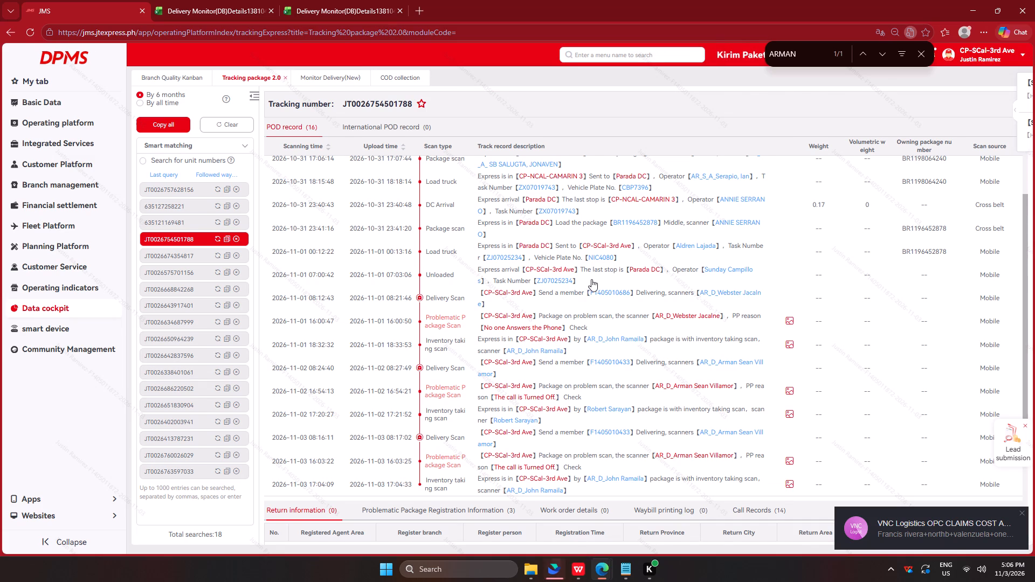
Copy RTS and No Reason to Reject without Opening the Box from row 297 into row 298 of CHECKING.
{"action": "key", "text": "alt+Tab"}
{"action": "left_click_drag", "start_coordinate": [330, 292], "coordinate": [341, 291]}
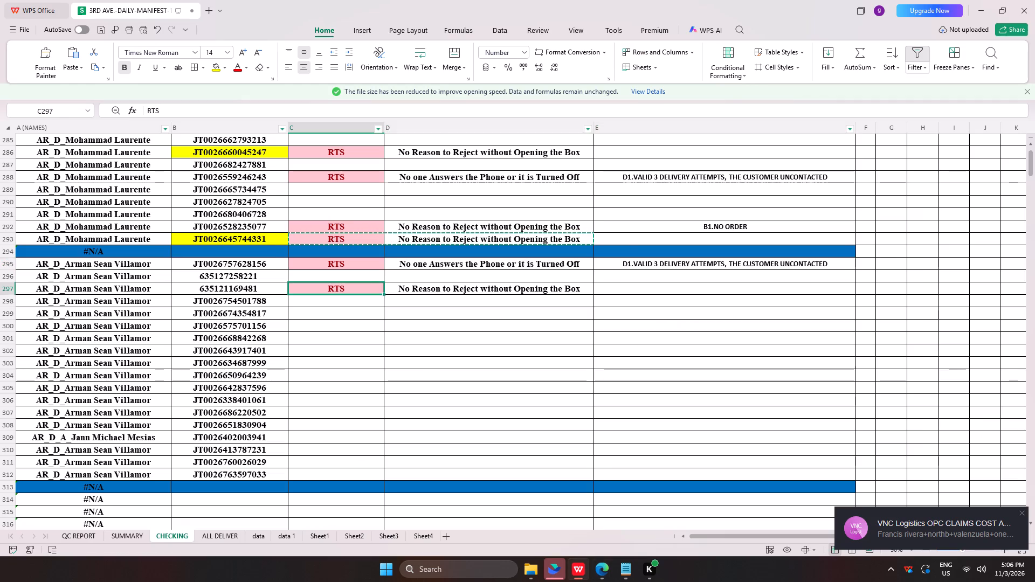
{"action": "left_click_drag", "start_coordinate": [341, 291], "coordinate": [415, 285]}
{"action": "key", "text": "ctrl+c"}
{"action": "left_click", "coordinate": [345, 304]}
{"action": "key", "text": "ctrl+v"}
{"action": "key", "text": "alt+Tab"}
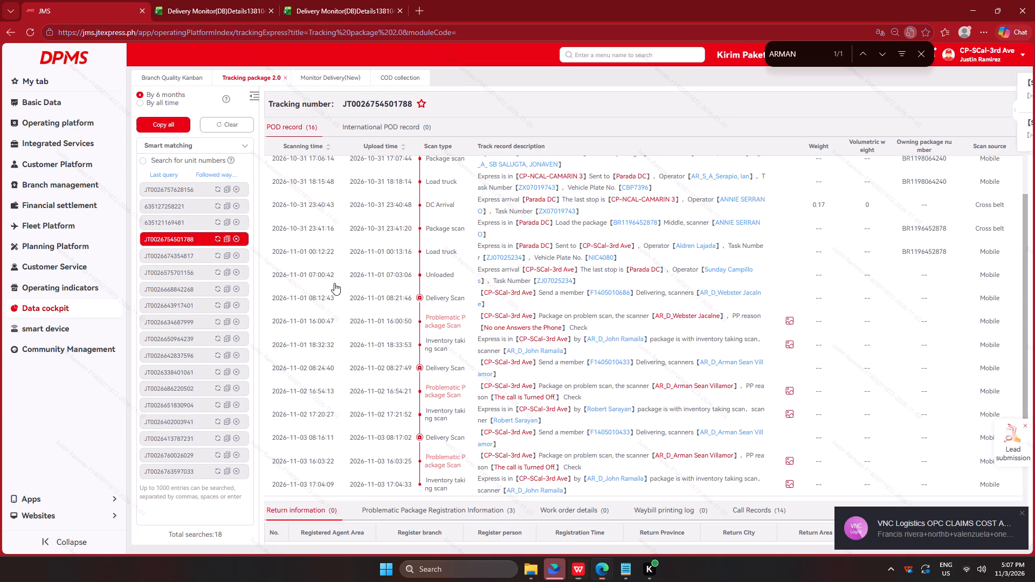
Fill CHECKING row 298 with row 295's RTS status, No one Answers the Phone or it is Turned Off reason, and D1.VALID 3 DELIVERY ATTEMPTS remark.
{"action": "key", "text": "alt+Tab"}
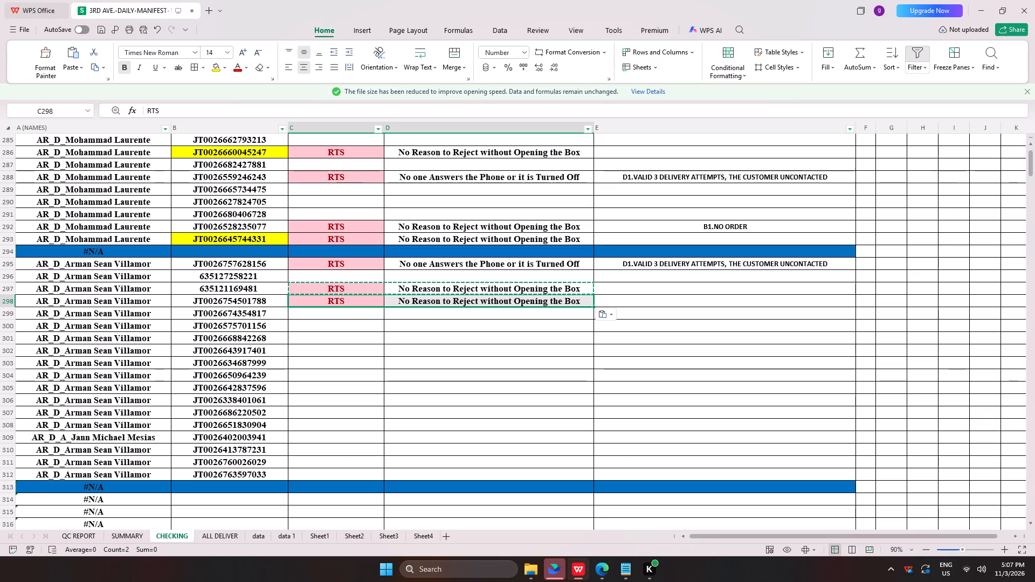
{"action": "left_click_drag", "start_coordinate": [357, 268], "coordinate": [640, 266]}
{"action": "key", "text": "ctrl+c"}
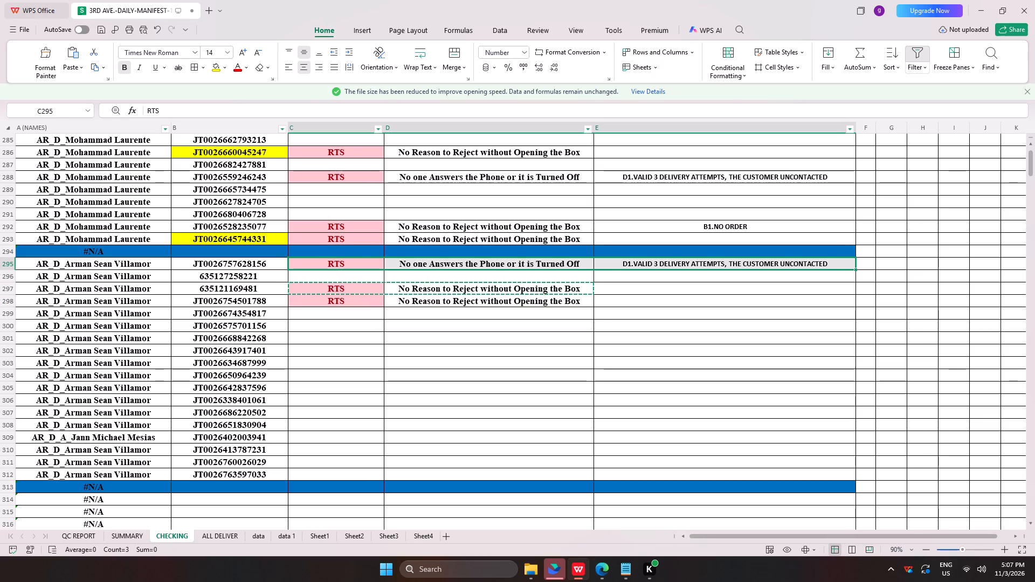
{"action": "left_click", "coordinate": [350, 299]}
{"action": "key", "text": "ctrl+v"}
{"action": "key", "text": "alt+Tab"}
{"action": "left_click", "coordinate": [170, 251]}
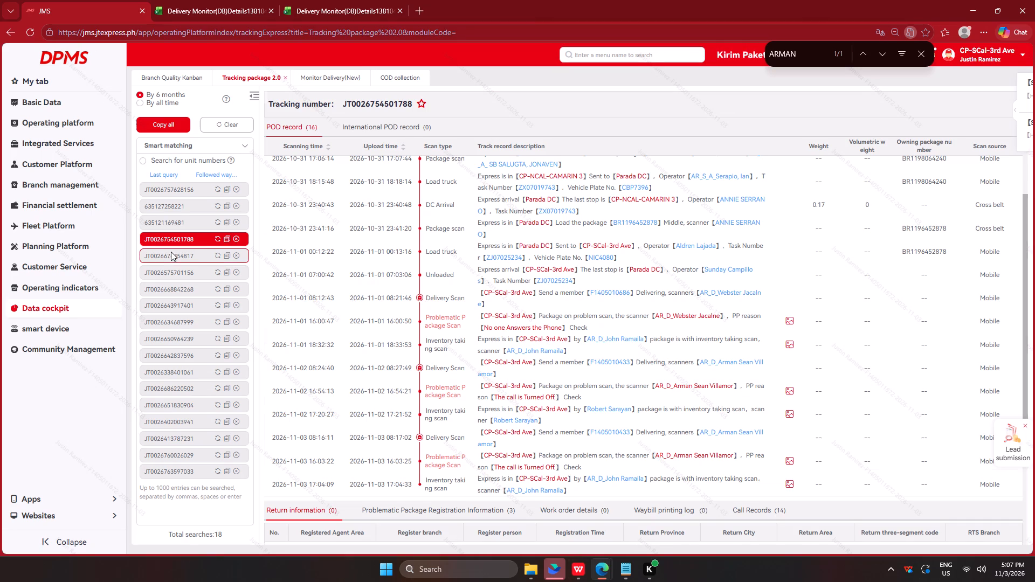
{"action": "left_click", "coordinate": [157, 268]}
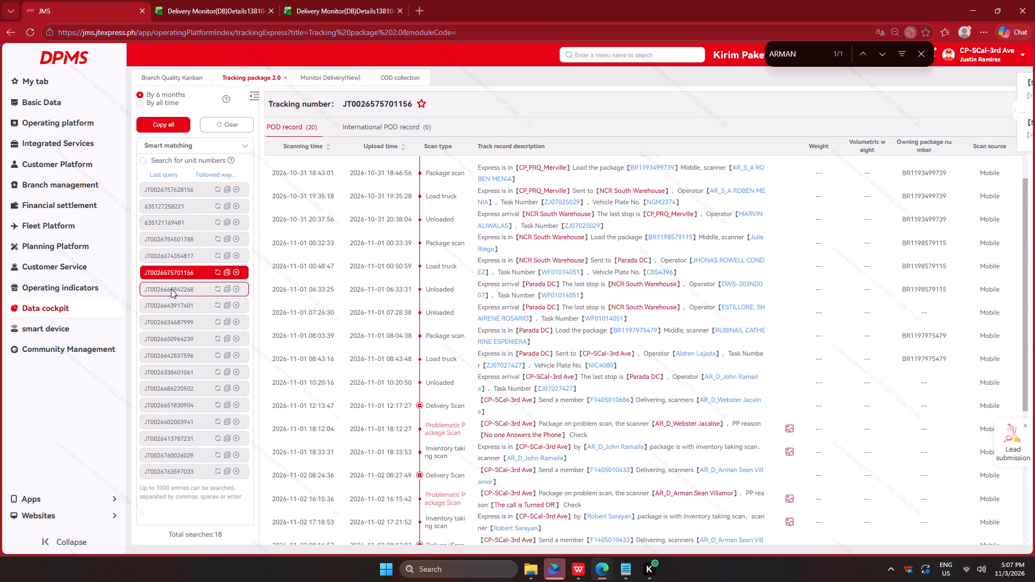
{"action": "scroll", "coordinate": [461, 303], "scroll_direction": "down", "scroll_amount": 4}
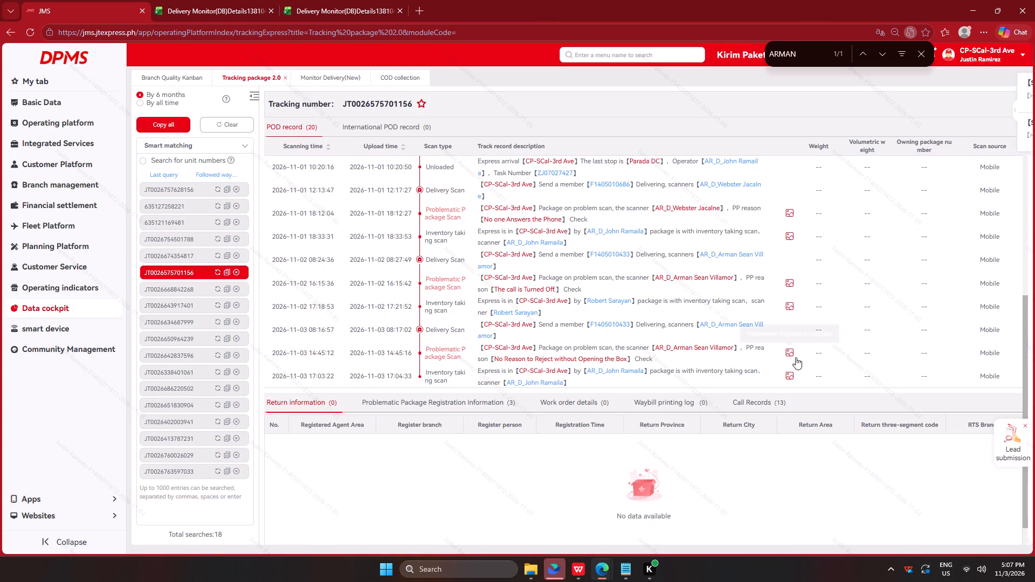
{"action": "left_click", "coordinate": [789, 352]}
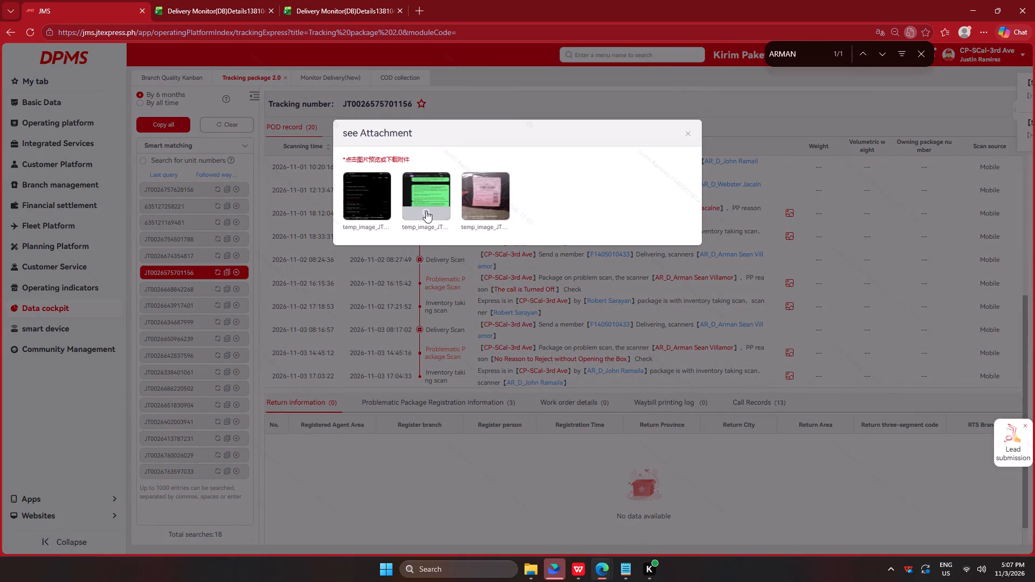
{"action": "left_click", "coordinate": [366, 214]}
{"action": "double_click", "coordinate": [752, 479]}
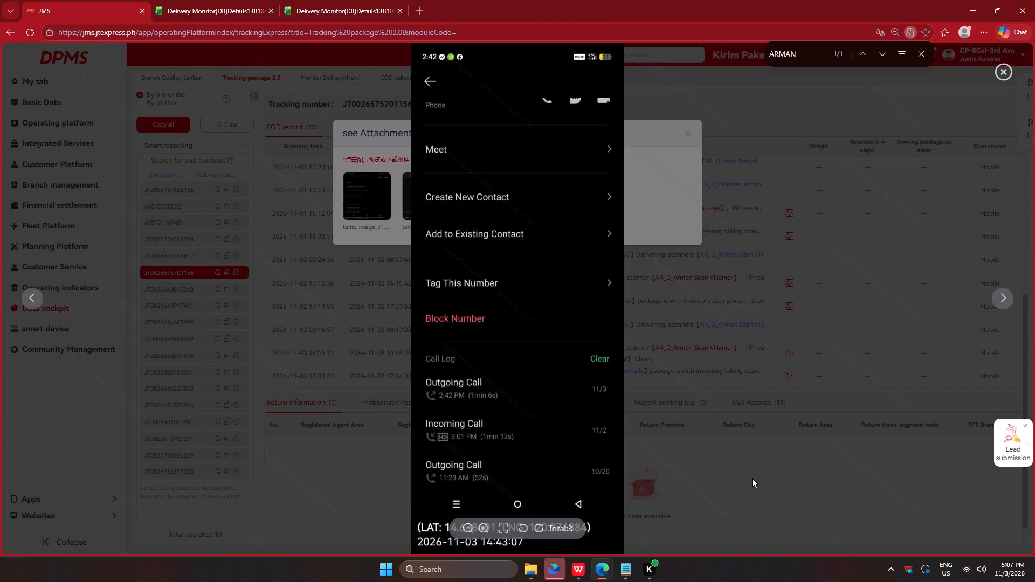
{"action": "key", "text": "alt+Tab"}
{"action": "left_click_drag", "start_coordinate": [371, 287], "coordinate": [409, 286]}
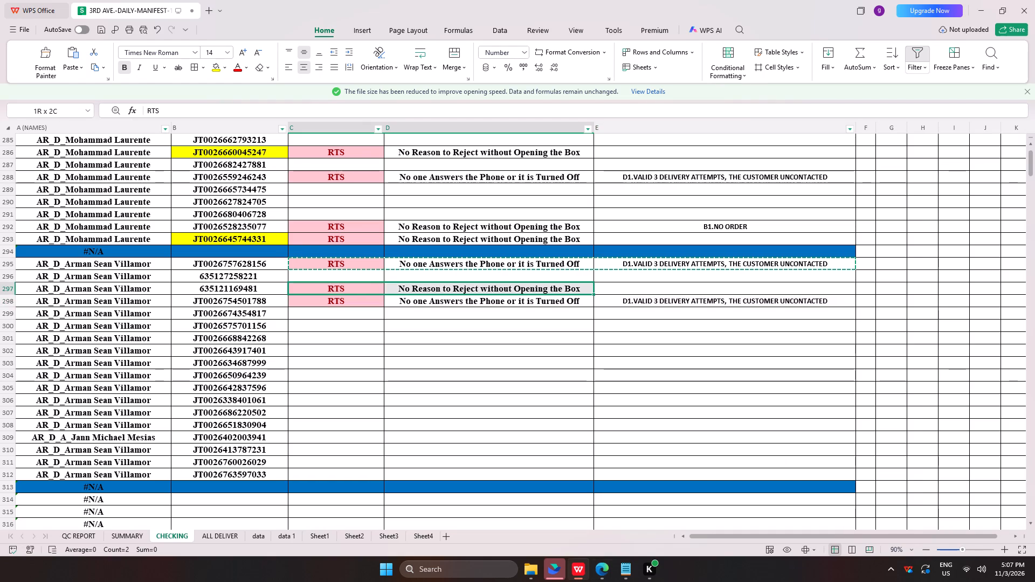
{"action": "left_click_drag", "start_coordinate": [409, 286], "coordinate": [409, 286]}
{"action": "key", "text": "ctrl+c"}
{"action": "left_click", "coordinate": [313, 324]}
{"action": "key", "text": "ctrl+v"}
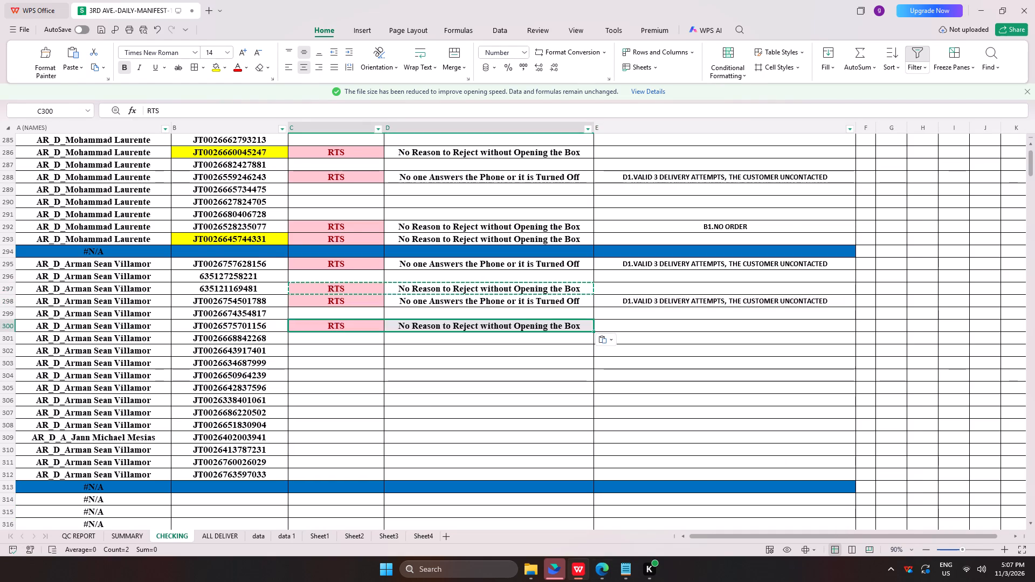
{"action": "key", "text": "alt+Tab"}
{"action": "left_click", "coordinate": [156, 286]}
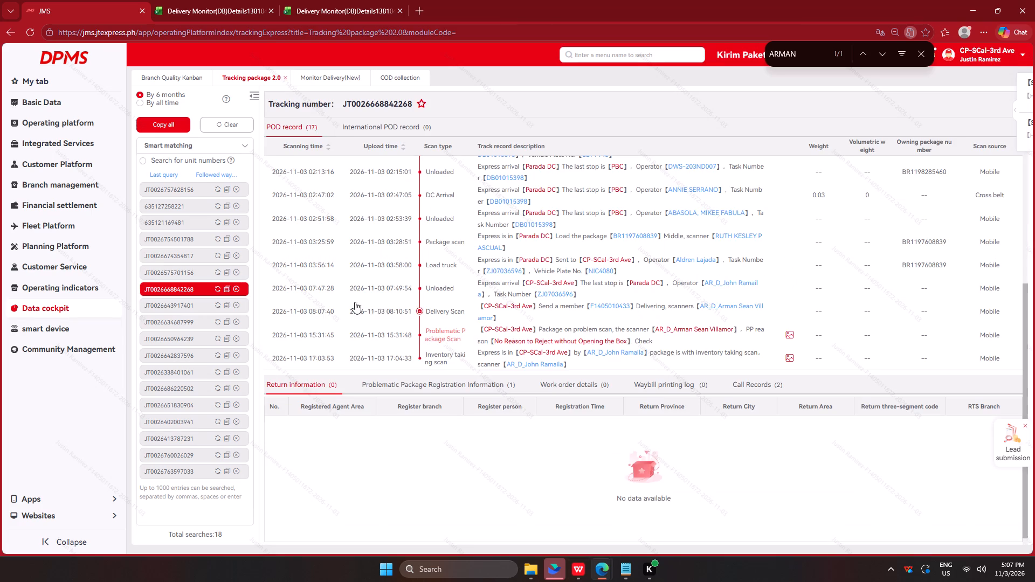
{"action": "left_click", "coordinate": [789, 331]}
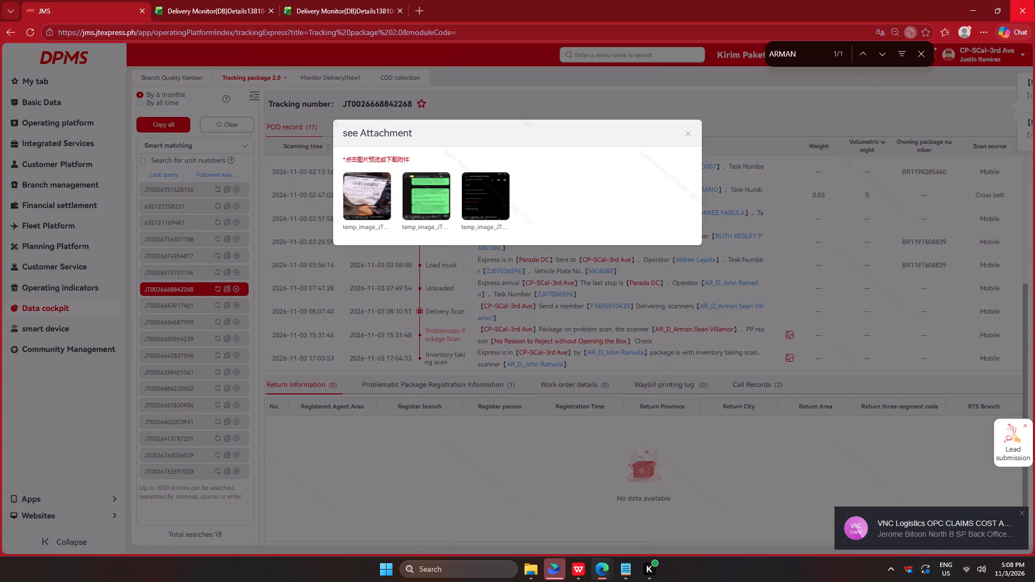
{"action": "left_click", "coordinate": [484, 210]}
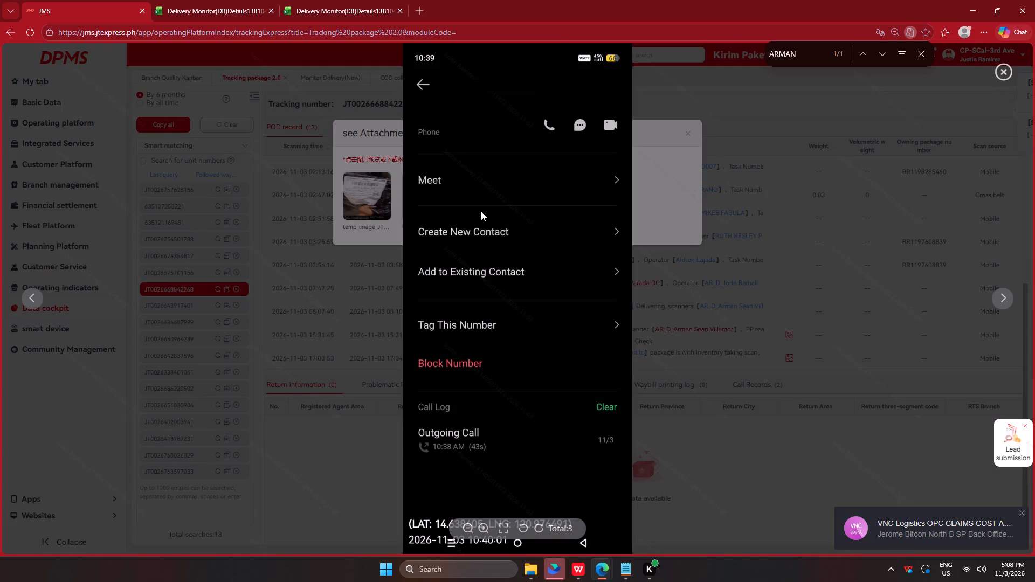
{"action": "left_click", "coordinate": [295, 441]}
{"action": "left_click", "coordinate": [301, 444]}
{"action": "key", "text": "alt+Tab"}
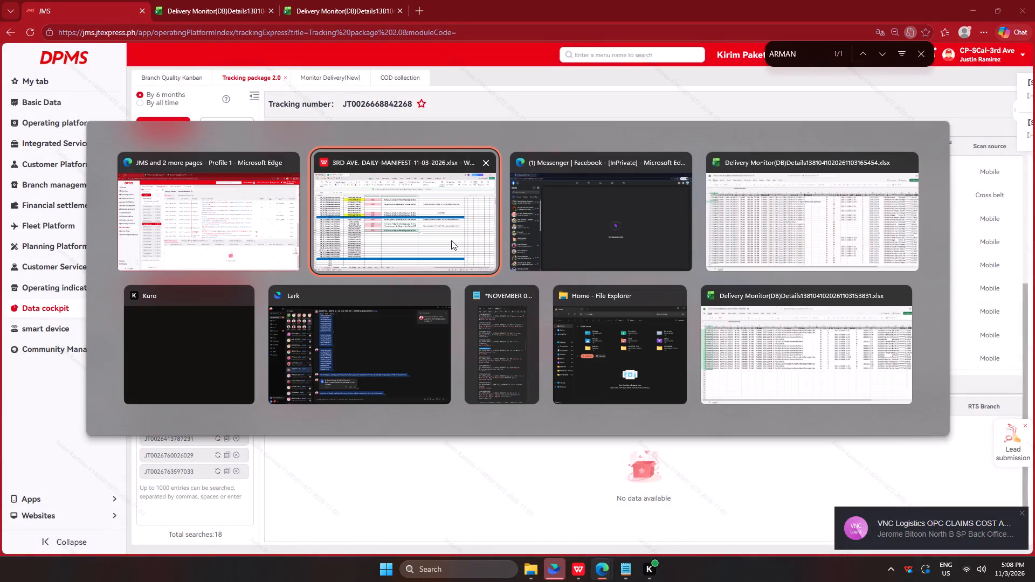
{"action": "left_click", "coordinate": [417, 234], "text": "alt"}
{"action": "left_click", "coordinate": [313, 338]}
{"action": "key", "text": "ctrl+v"}
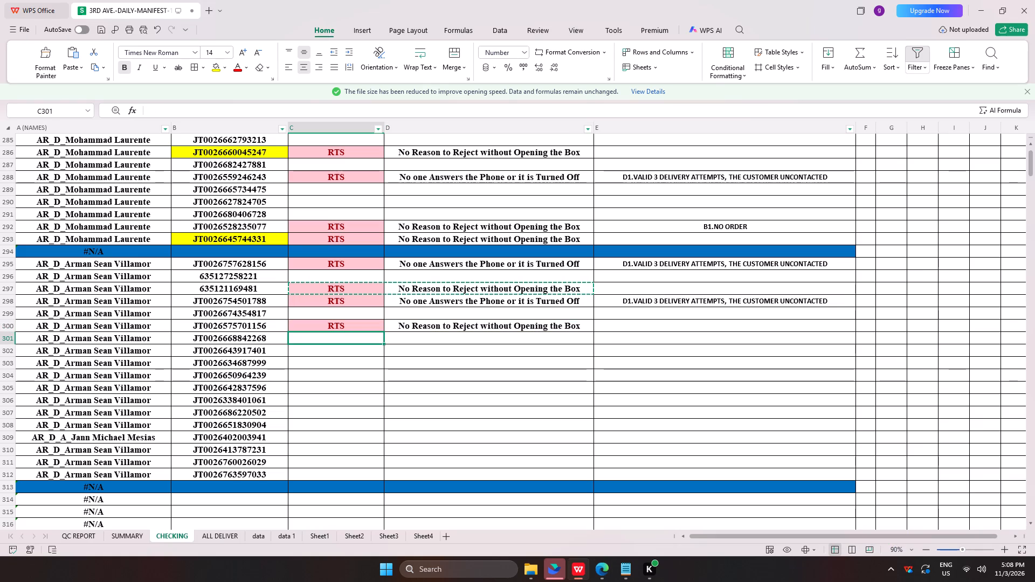
{"action": "key", "text": "alt+Tab"}
{"action": "left_click", "coordinate": [152, 302]}
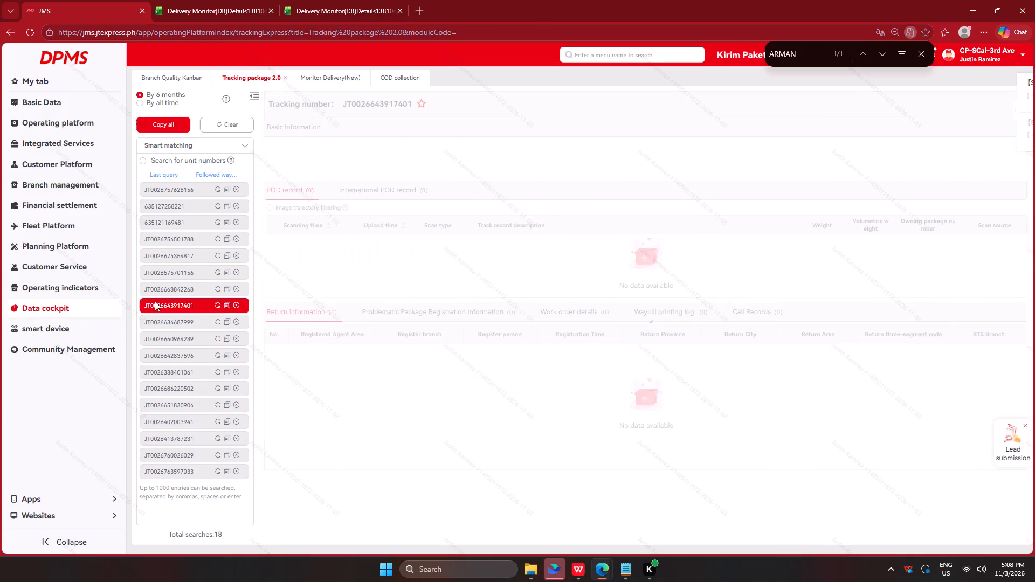
{"action": "left_click", "coordinate": [792, 331]}
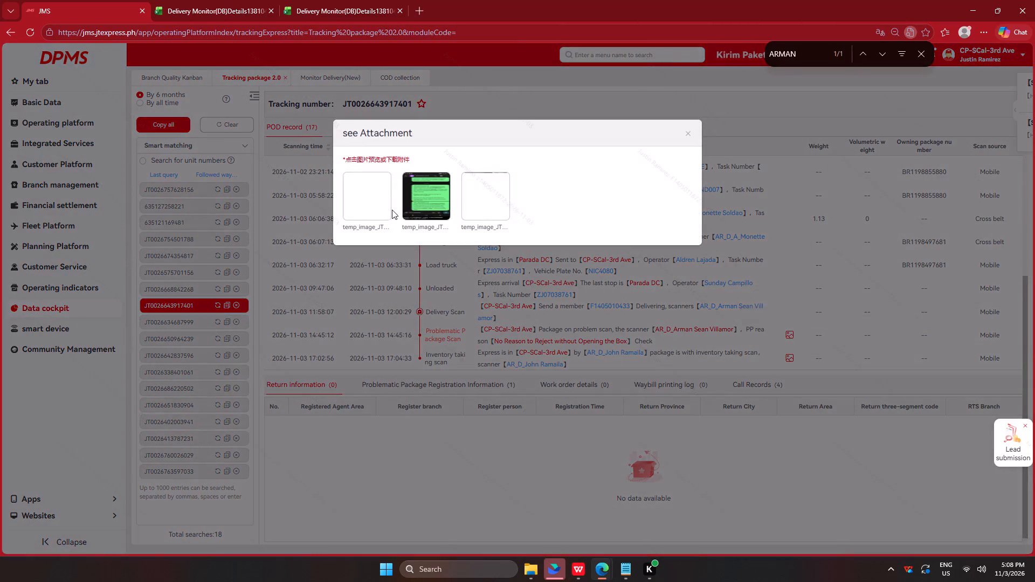
{"action": "left_click", "coordinate": [367, 212]}
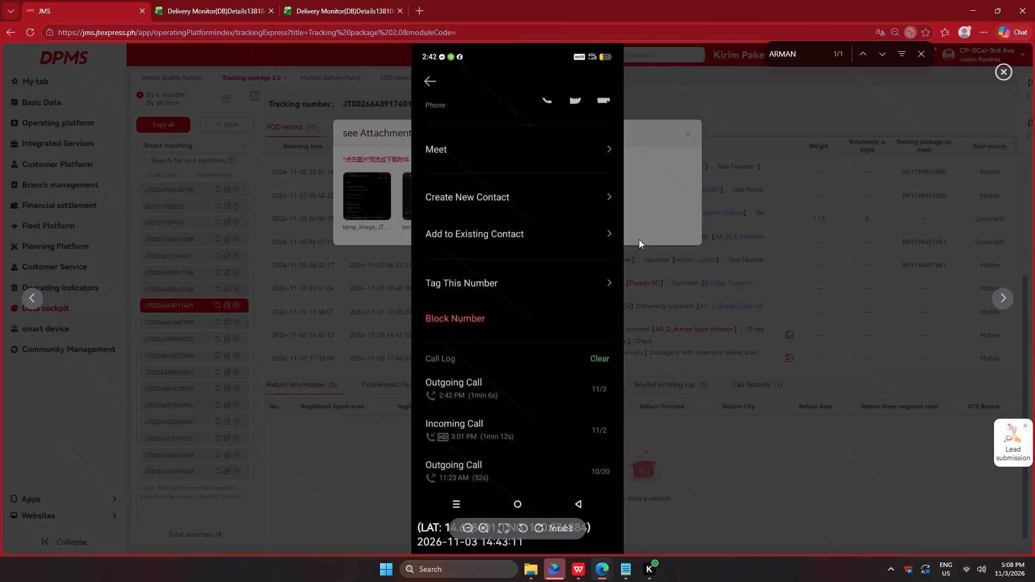
{"action": "double_click", "coordinate": [715, 413]}
{"action": "key", "text": "alt+Tab"}
{"action": "left_click", "coordinate": [310, 353]}
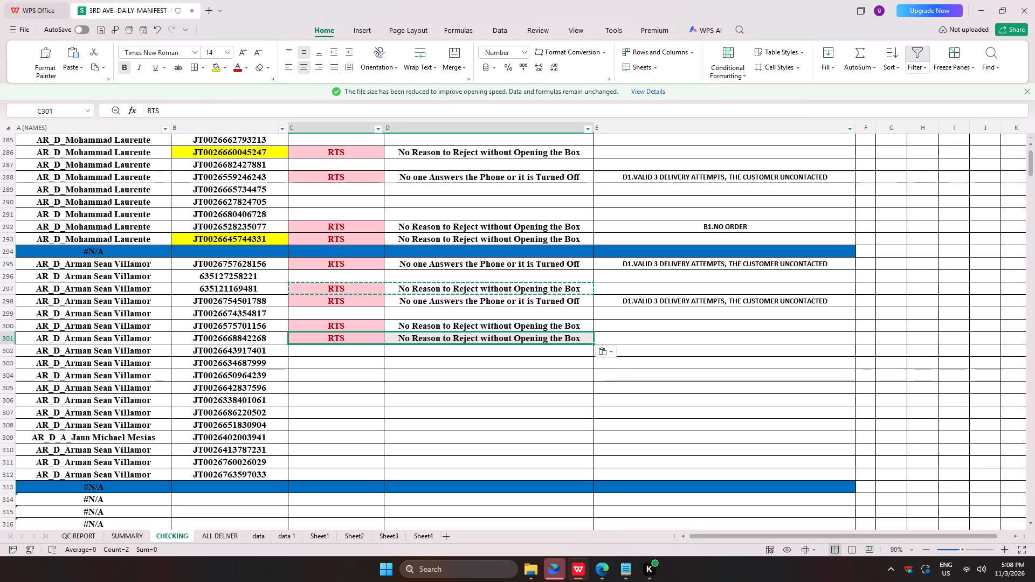
{"action": "key", "text": "ctrl+v"}
{"action": "key", "text": "alt+Tab"}
{"action": "left_click", "coordinate": [159, 325]}
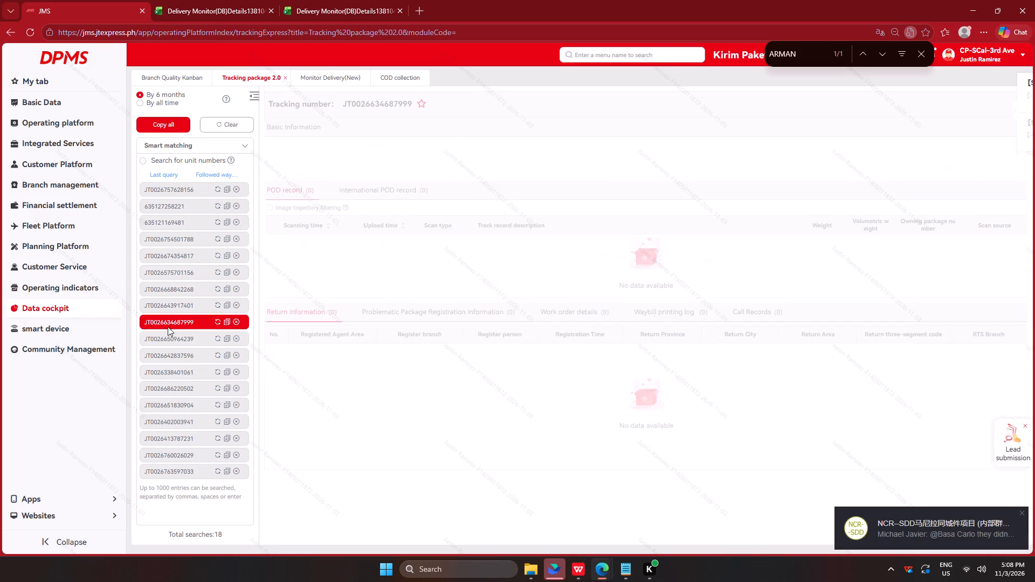
{"action": "left_click", "coordinate": [182, 346]}
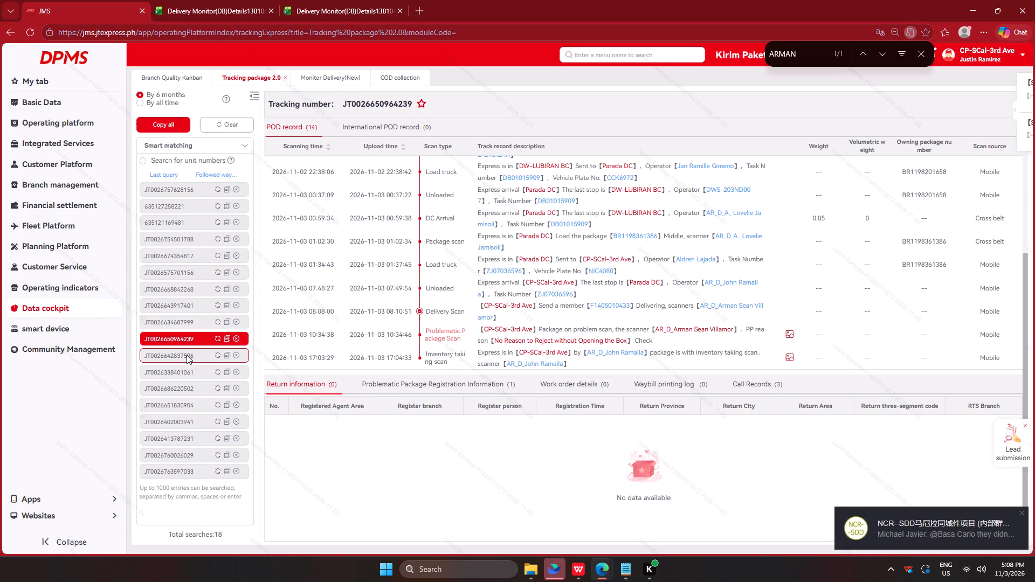
{"action": "left_click", "coordinate": [787, 331]}
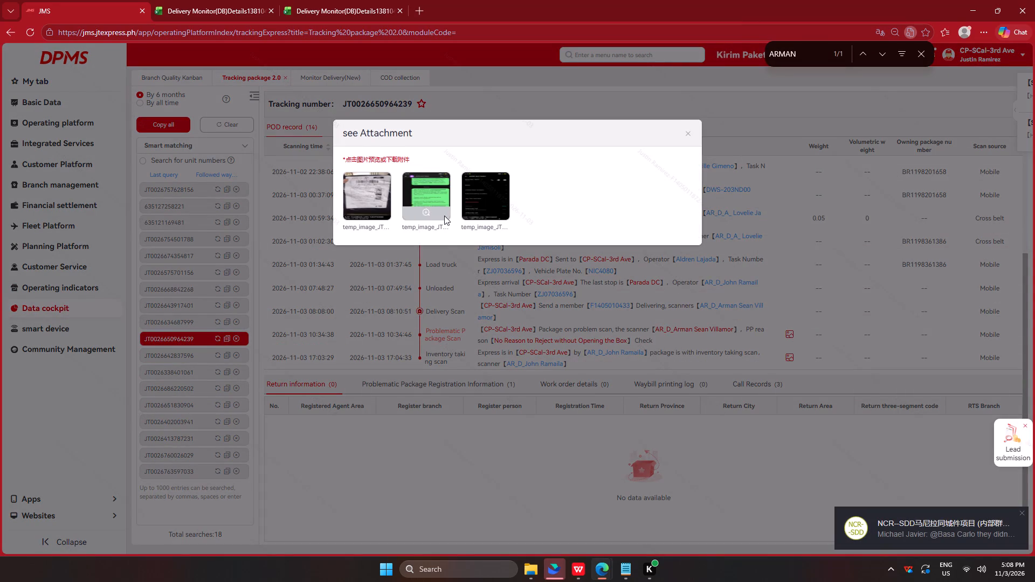
{"action": "left_click", "coordinate": [484, 213]}
{"action": "left_click", "coordinate": [725, 460]}
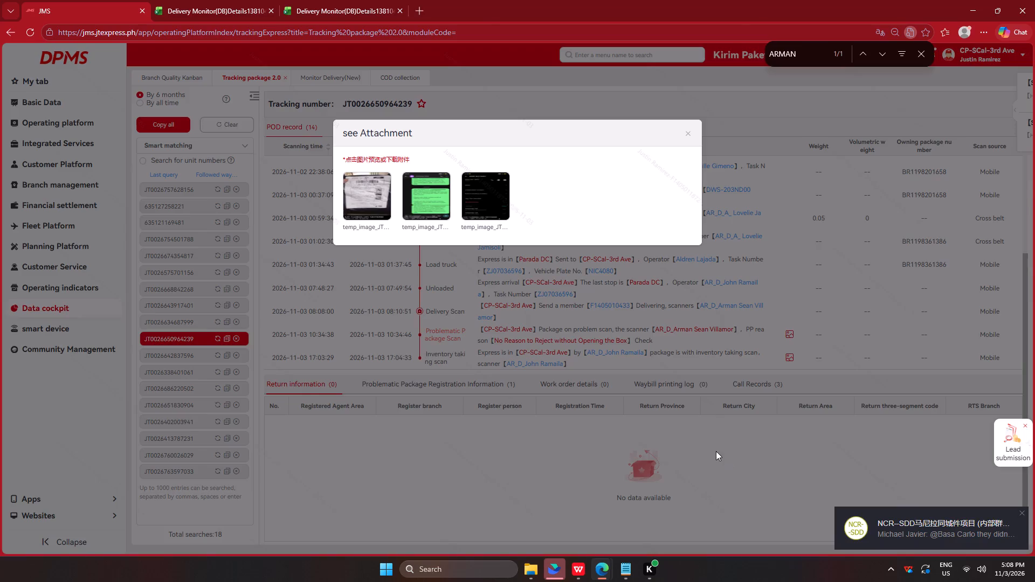
{"action": "left_click", "coordinate": [488, 214]}
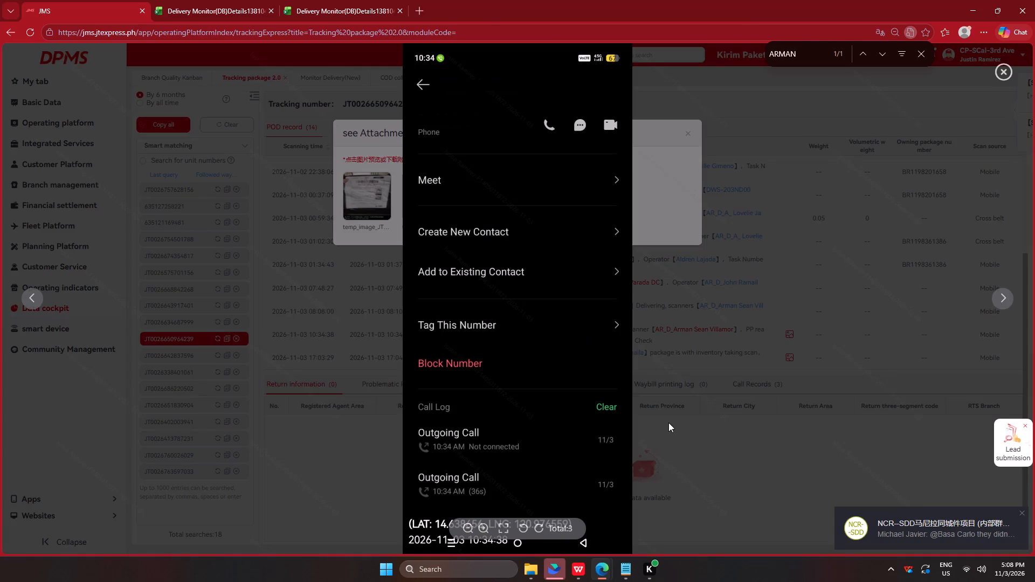
{"action": "left_click", "coordinate": [668, 422]}
{"action": "left_click_drag", "start_coordinate": [668, 423], "coordinate": [668, 428]}
{"action": "key", "text": "alt+Tab"}
{"action": "left_click", "coordinate": [326, 377]}
{"action": "key", "text": "ctrl+v"}
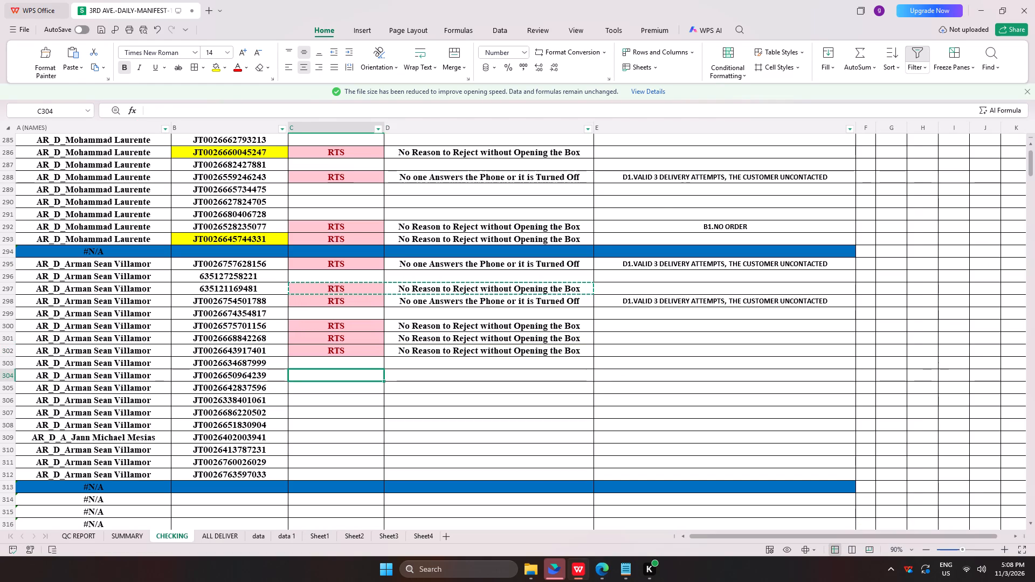
{"action": "key", "text": "alt+Tab"}
{"action": "left_click", "coordinate": [167, 351]}
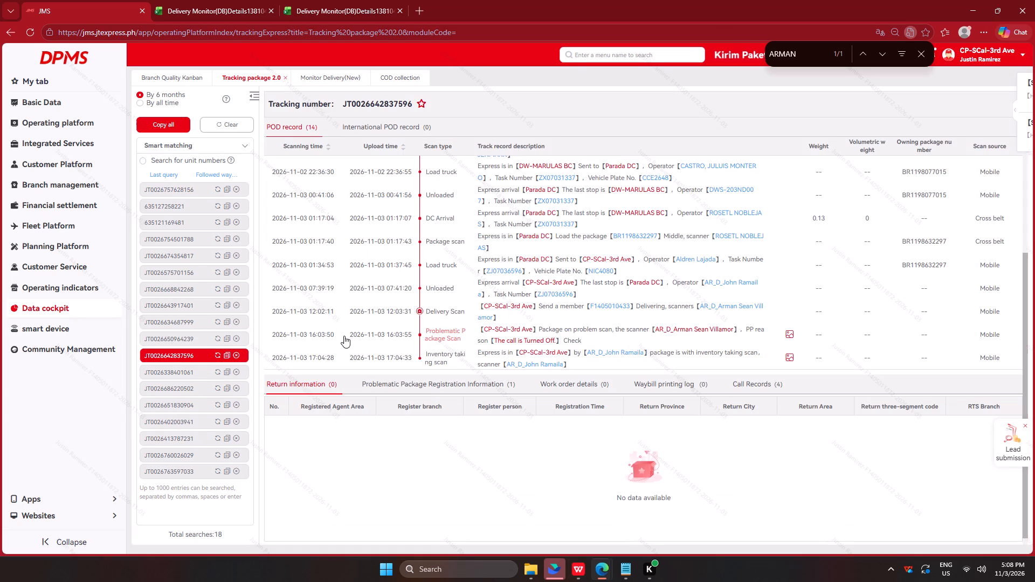
{"action": "left_click", "coordinate": [176, 376]}
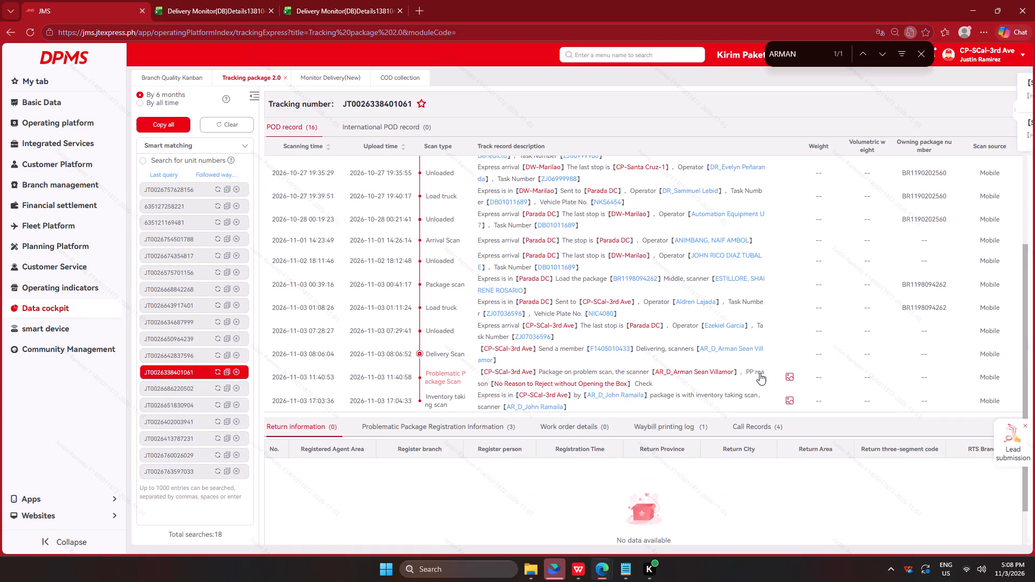
{"action": "left_click", "coordinate": [789, 376]}
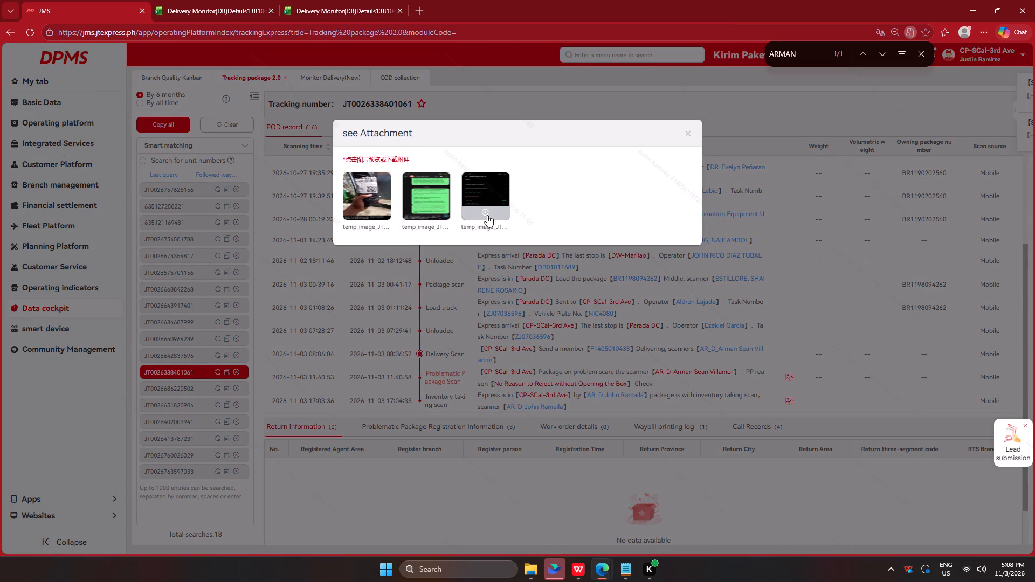
{"action": "left_click", "coordinate": [484, 213]}
{"action": "double_click", "coordinate": [716, 470]}
{"action": "key", "text": "alt+Tab"}
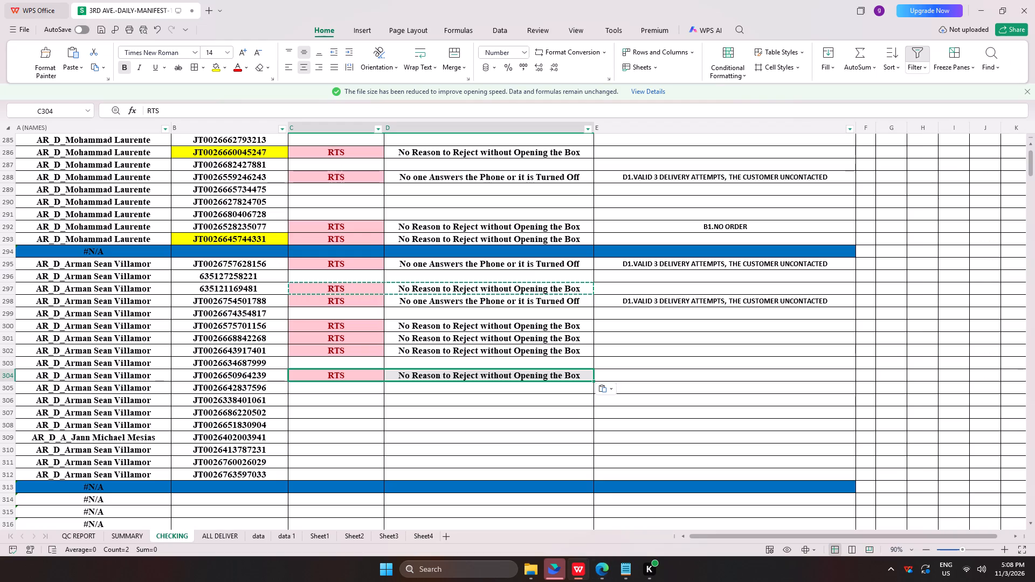
{"action": "left_click", "coordinate": [332, 398]}
{"action": "key", "text": "ctrl+v"}
{"action": "key", "text": "alt+Tab"}
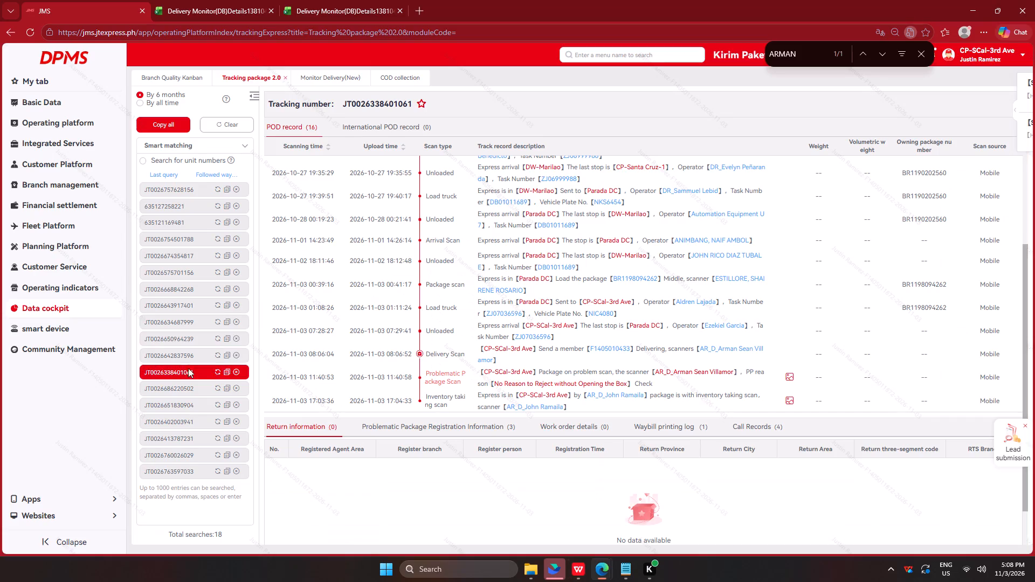
{"action": "left_click", "coordinate": [181, 393]}
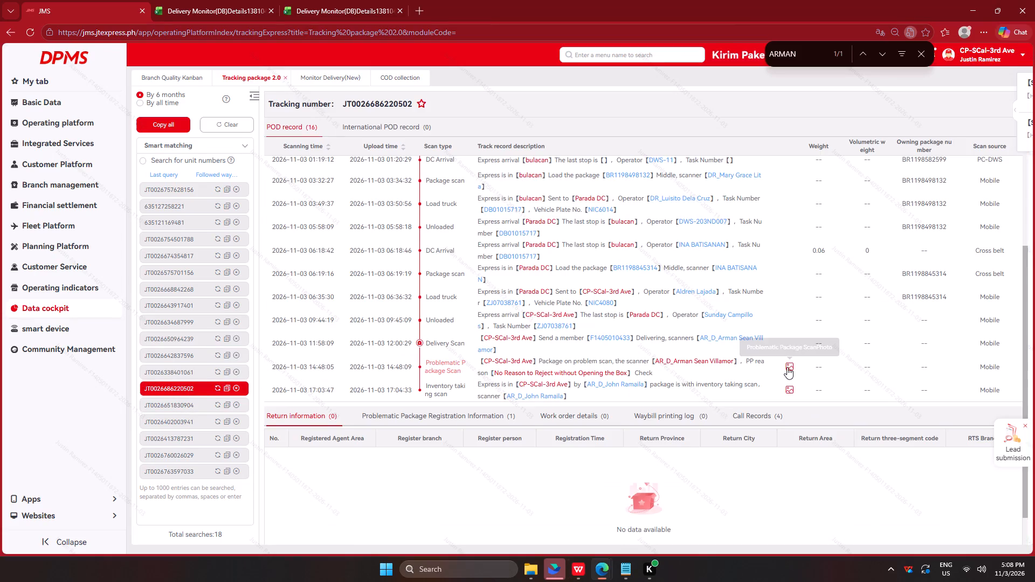
{"action": "left_click", "coordinate": [787, 367]}
{"action": "left_click", "coordinate": [486, 209]}
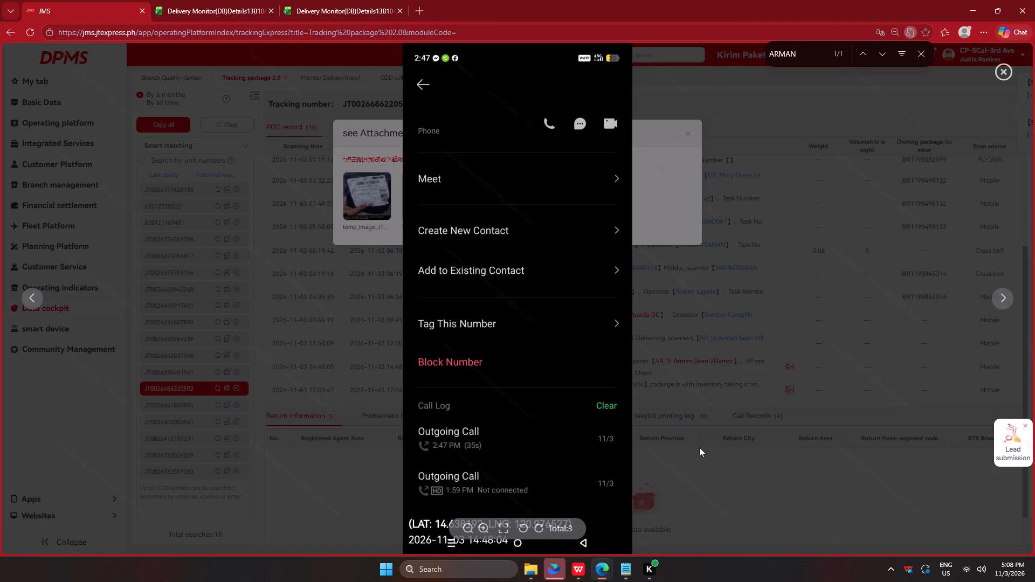
{"action": "double_click", "coordinate": [726, 502]}
{"action": "key", "text": "alt+Tab"}
{"action": "left_click", "coordinate": [307, 415]}
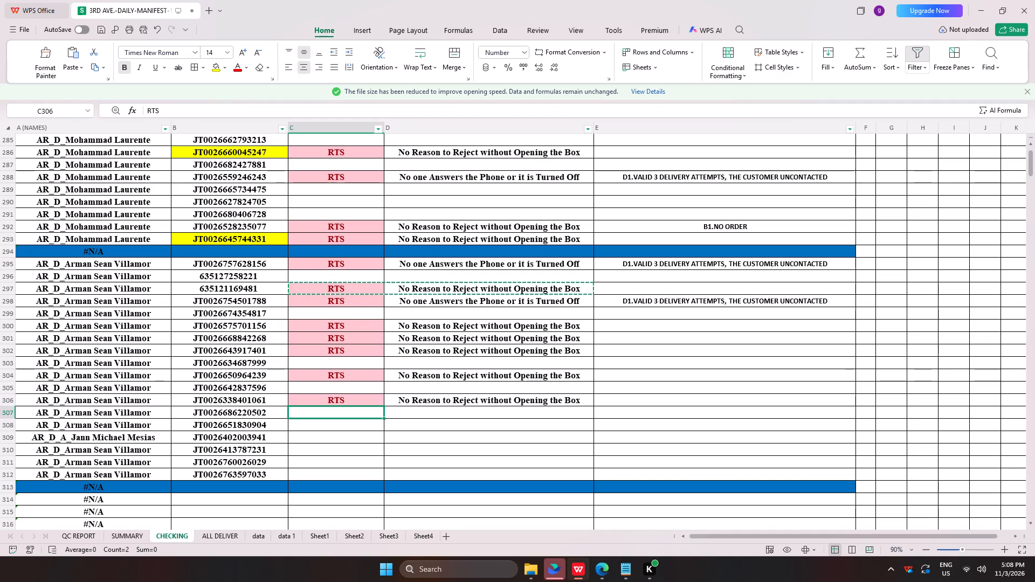
{"action": "key", "text": "ctrl+v"}
{"action": "key", "text": "alt+Tab"}
{"action": "left_click", "coordinate": [185, 404]}
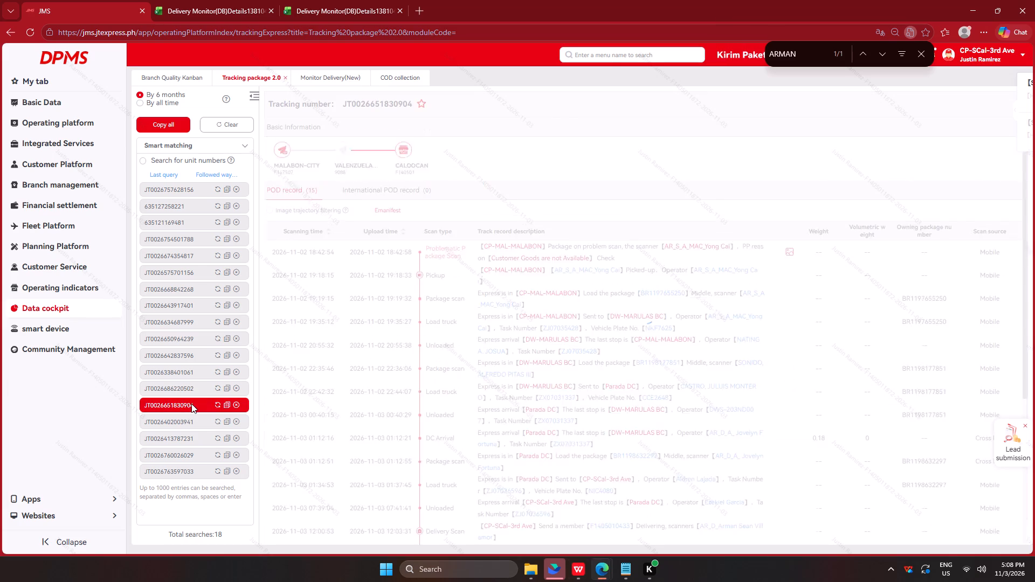
{"action": "left_click", "coordinate": [173, 420]}
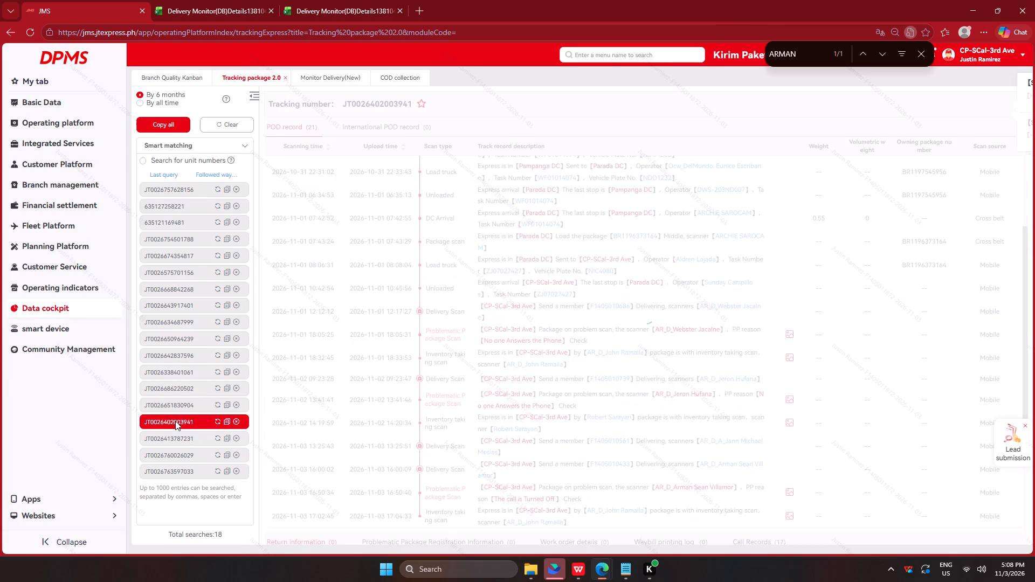
{"action": "scroll", "coordinate": [498, 379], "scroll_direction": "down", "scroll_amount": 1}
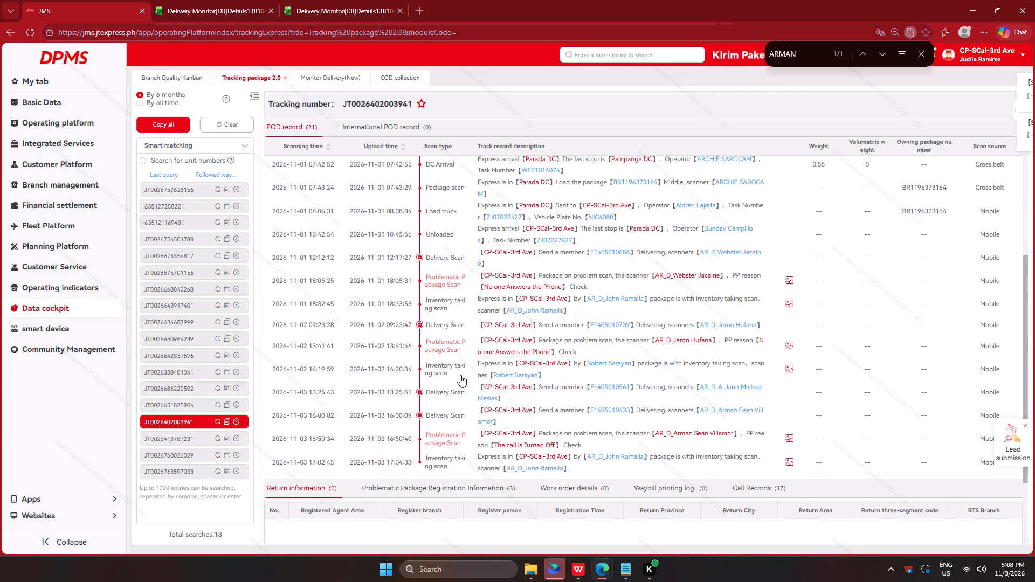
{"action": "key", "text": "alt+Tab"}
{"action": "left_click_drag", "start_coordinate": [365, 300], "coordinate": [639, 313]}
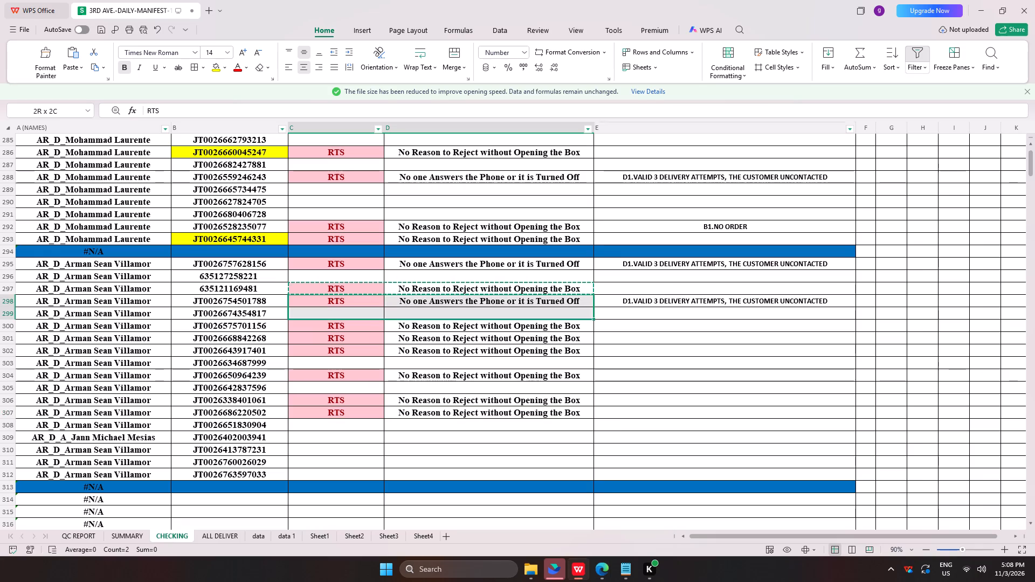
{"action": "left_click_drag", "start_coordinate": [639, 313], "coordinate": [675, 304]}
{"action": "key", "text": "ctrl+c"}
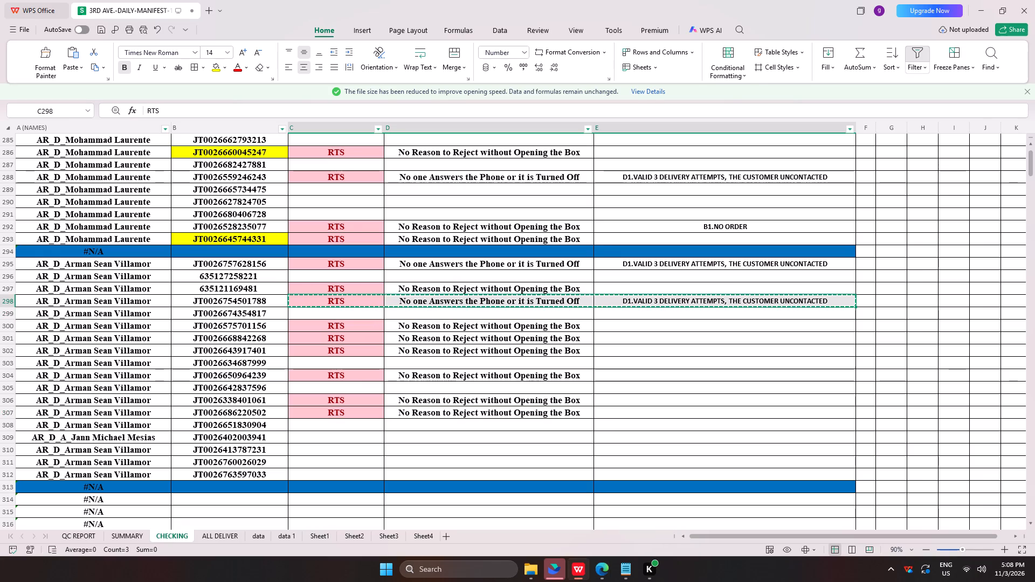
{"action": "left_click", "coordinate": [303, 440]}
{"action": "key", "text": "ctrl+v"}
{"action": "key", "text": "alt+Tab"}
{"action": "left_click", "coordinate": [172, 437]}
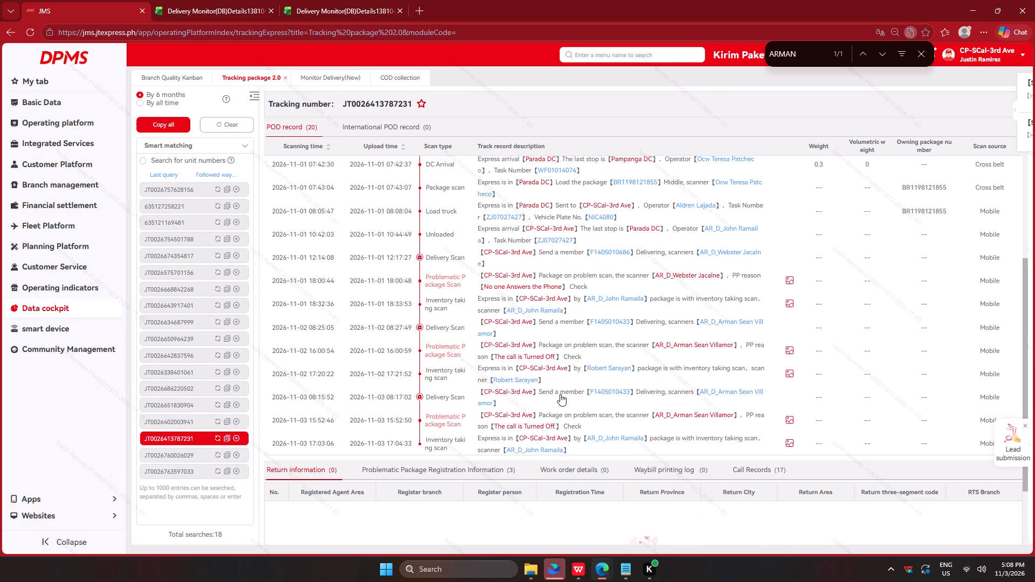
{"action": "key", "text": "alt+Tab"}
{"action": "left_click", "coordinate": [301, 452]}
{"action": "key", "text": "ctrl+v"}
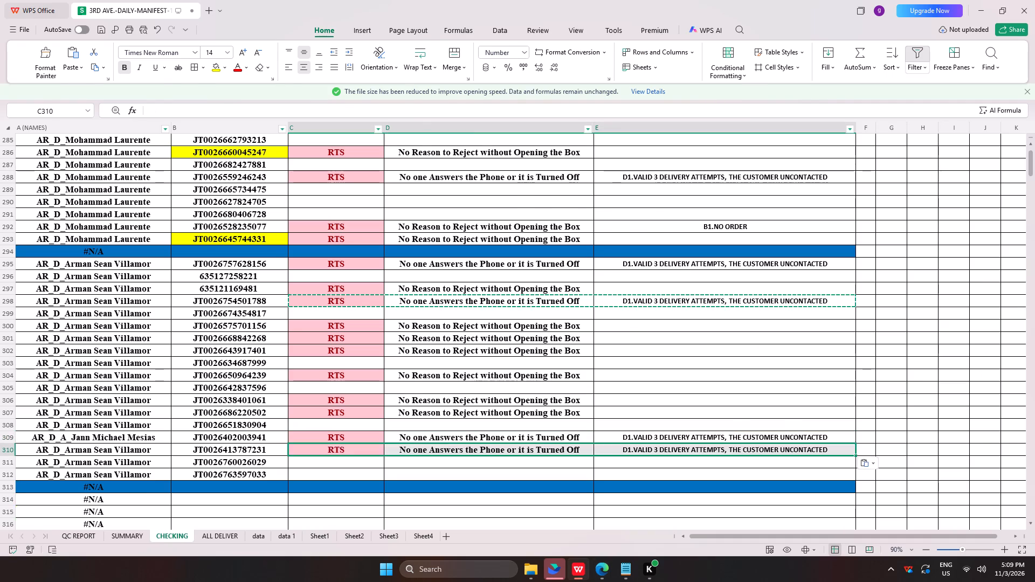
{"action": "key", "text": "alt+Tab"}
{"action": "left_click", "coordinate": [163, 455]}
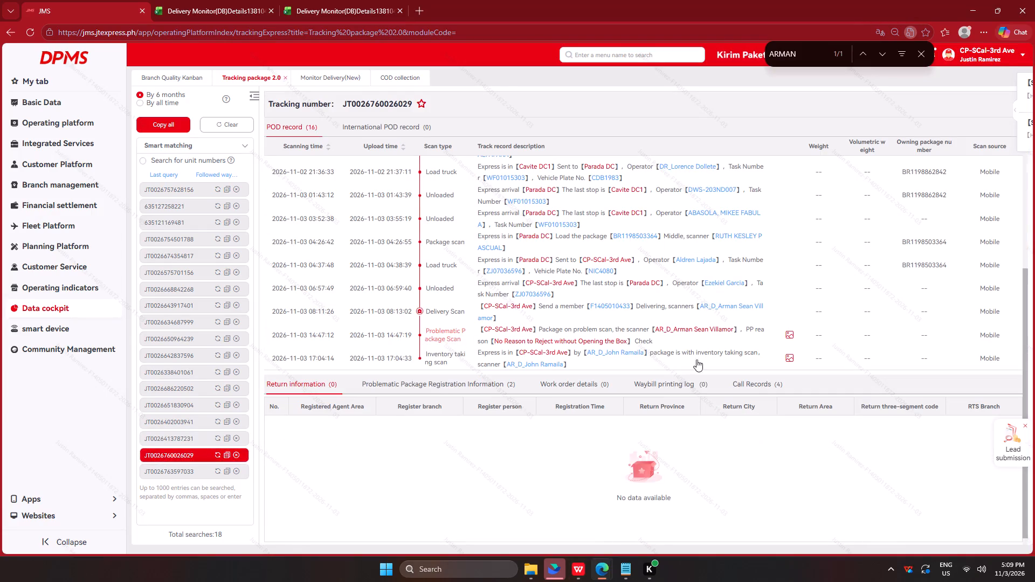
{"action": "left_click", "coordinate": [785, 334]}
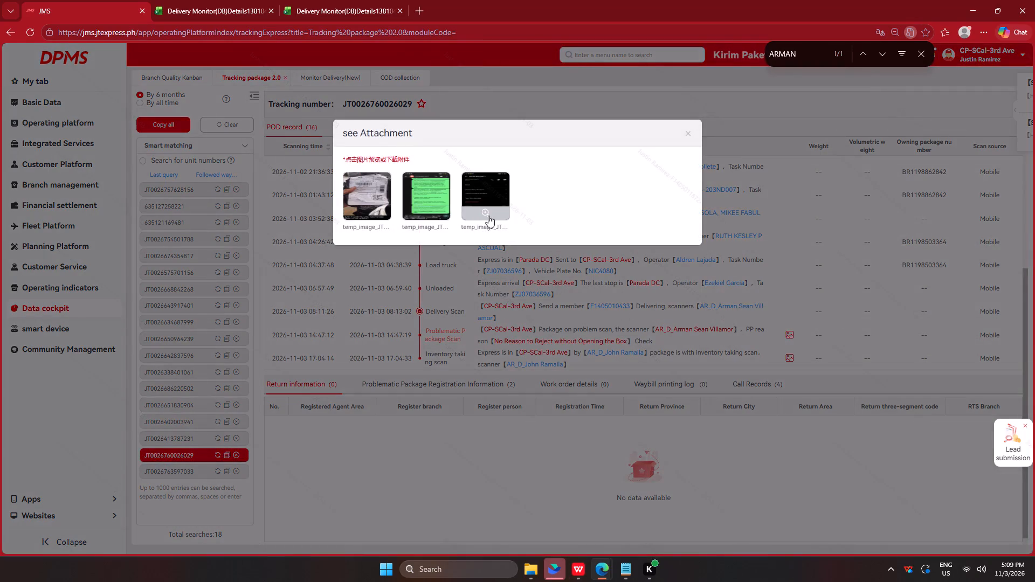
{"action": "left_click", "coordinate": [488, 210]}
{"action": "double_click", "coordinate": [782, 456]}
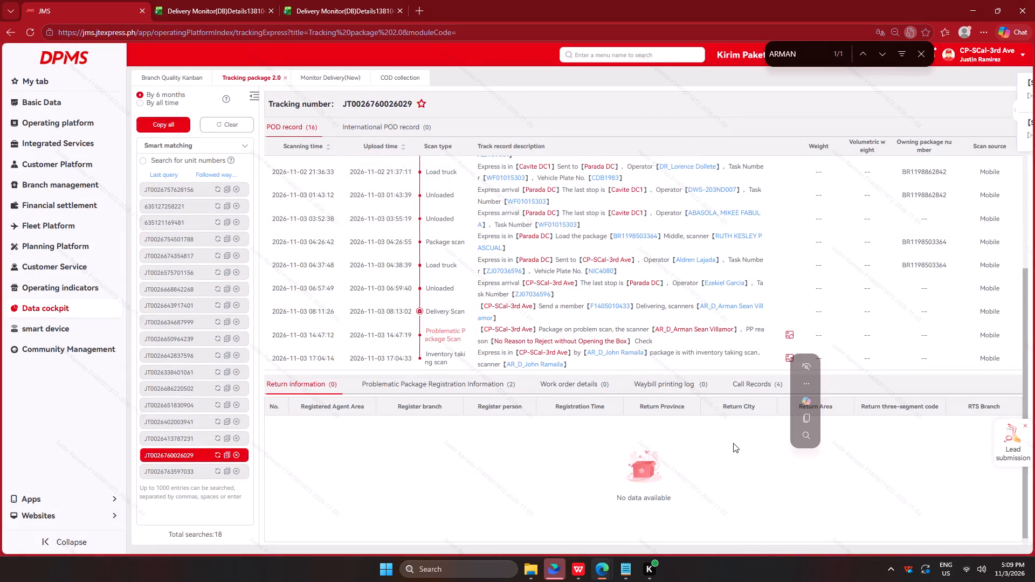
{"action": "key", "text": "alt+Tab"}
{"action": "left_click_drag", "start_coordinate": [370, 410], "coordinate": [437, 413]}
{"action": "key", "text": "ctrl+c"}
{"action": "left_click", "coordinate": [300, 466]}
{"action": "key", "text": "ctrl+v"}
{"action": "key", "text": "alt+Tab"}
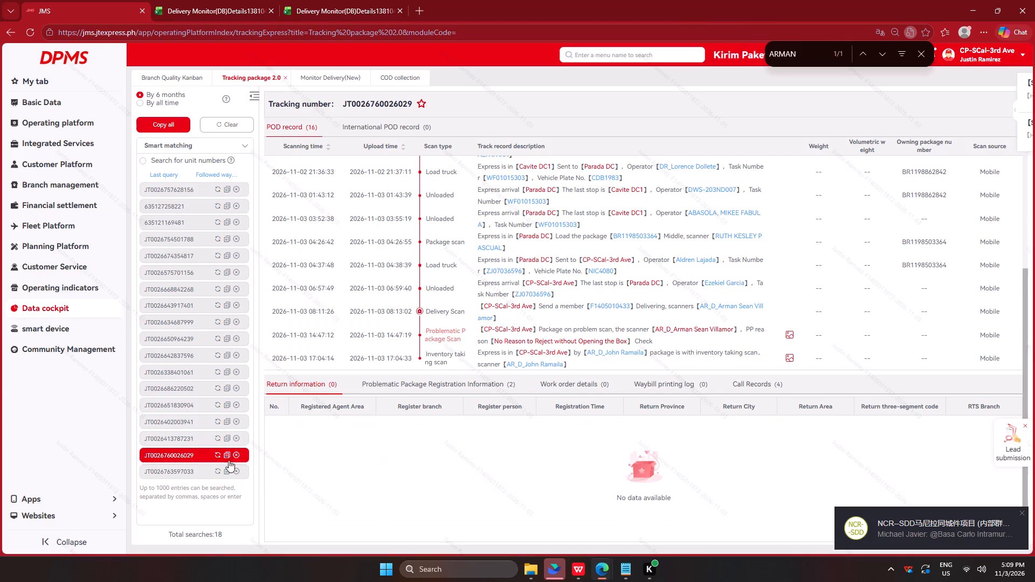
{"action": "left_click", "coordinate": [146, 467]}
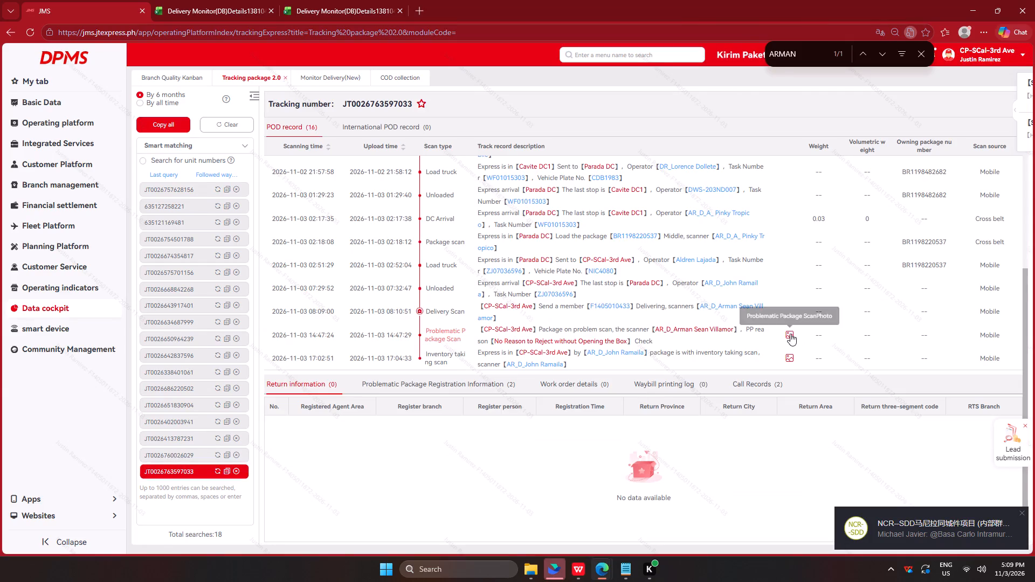
{"action": "left_click", "coordinate": [789, 334]}
{"action": "double_click", "coordinate": [480, 213]}
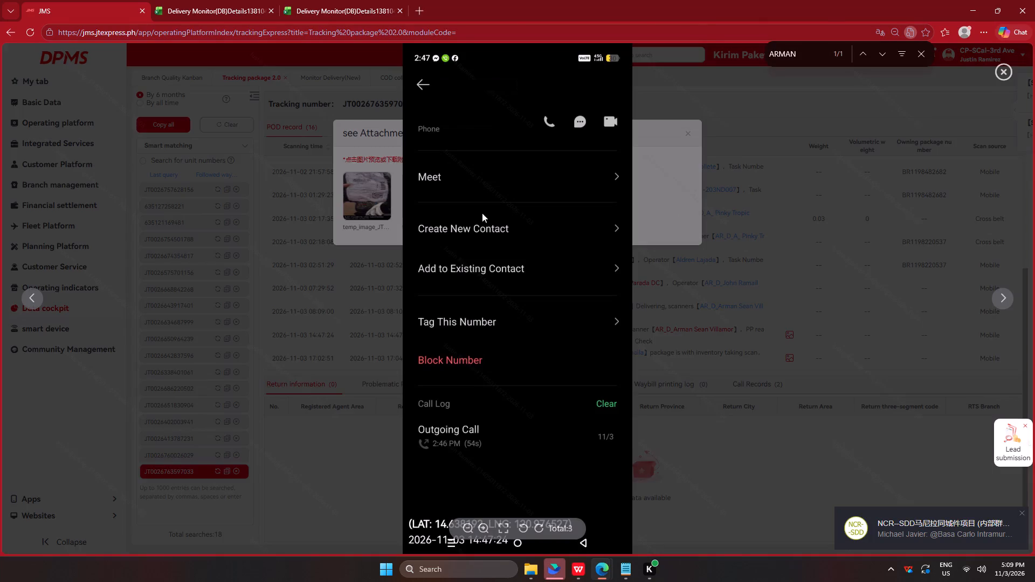
{"action": "double_click", "coordinate": [730, 481]}
{"action": "key", "text": "alt+Tab"}
{"action": "left_click", "coordinate": [329, 473]}
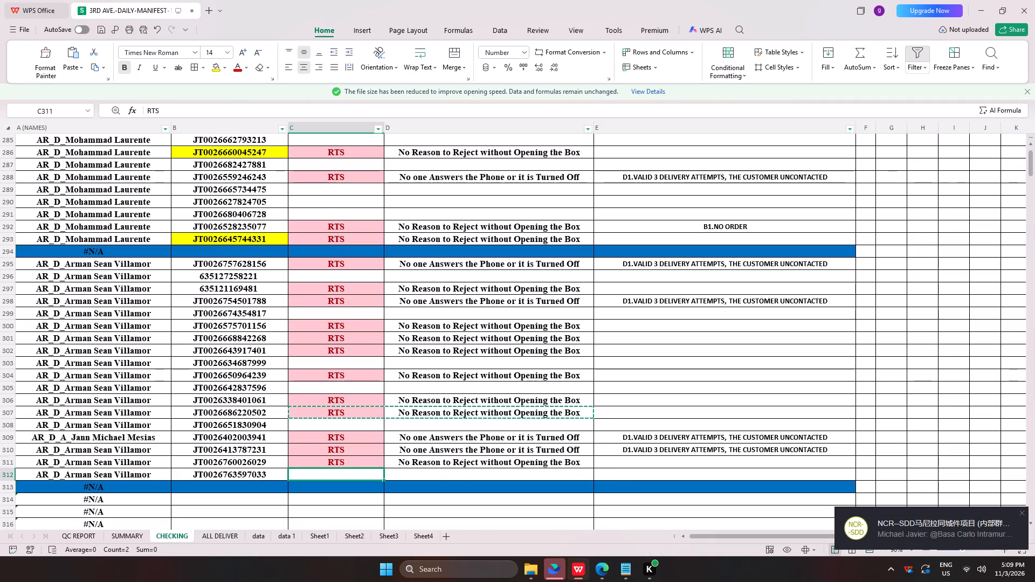
{"action": "key", "text": "ctrl+v"}
Return to the Monitor Delivery summary in JMS and find ARMAN in the courier list.
{"action": "key", "text": "alt+Tab"}
{"action": "key", "text": "alt+Tab"}
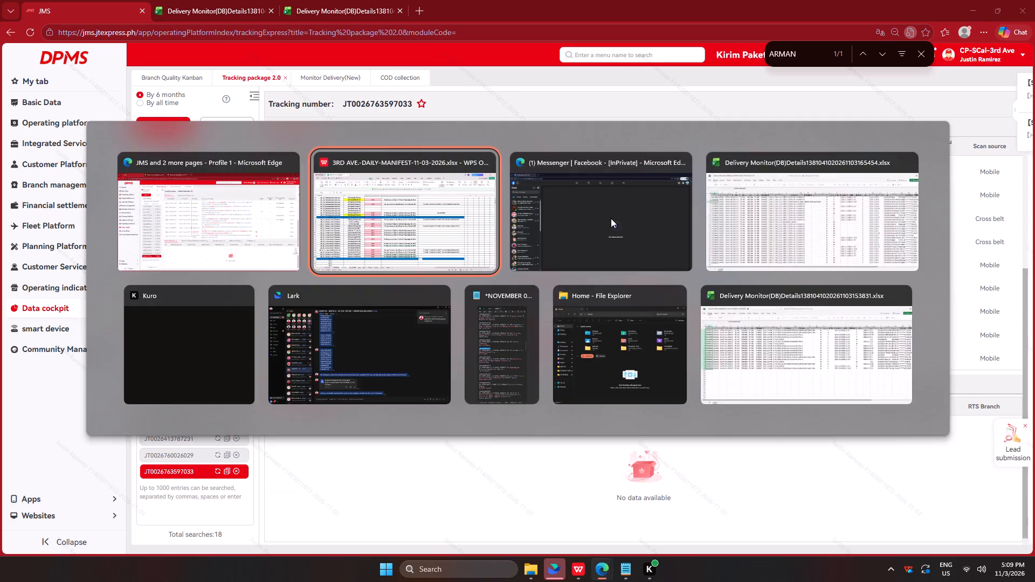
{"action": "key", "text": "alt+Tab"}
{"action": "left_click", "coordinate": [325, 77]}
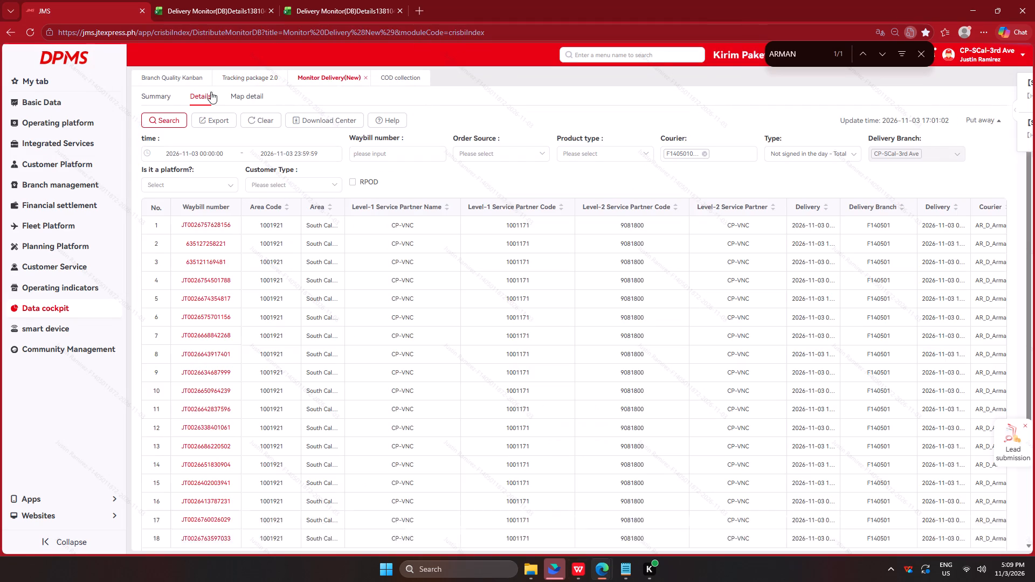
{"action": "left_click", "coordinate": [157, 92]}
{"action": "left_click", "coordinate": [796, 52]}
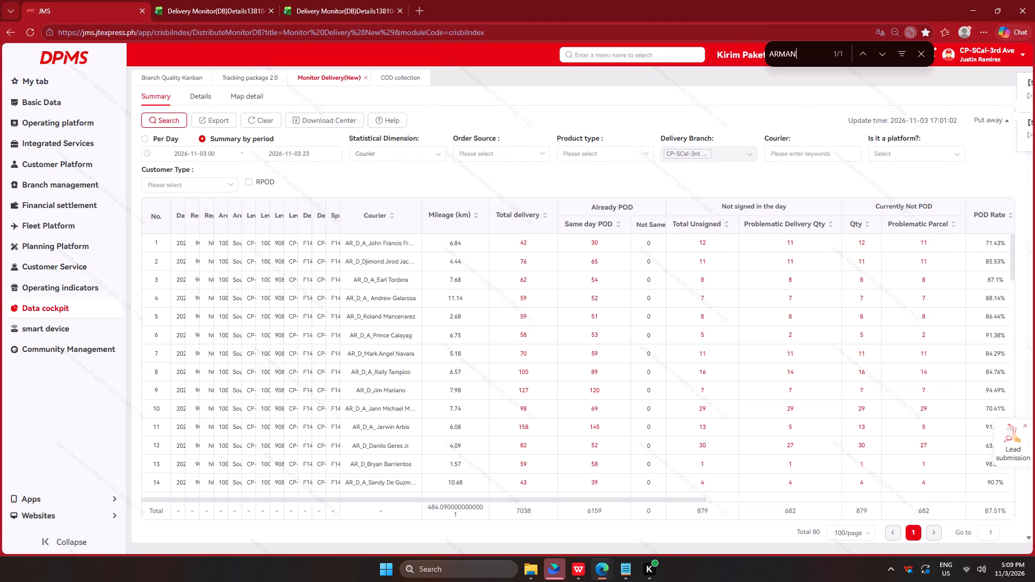
{"action": "key", "text": "Return"}
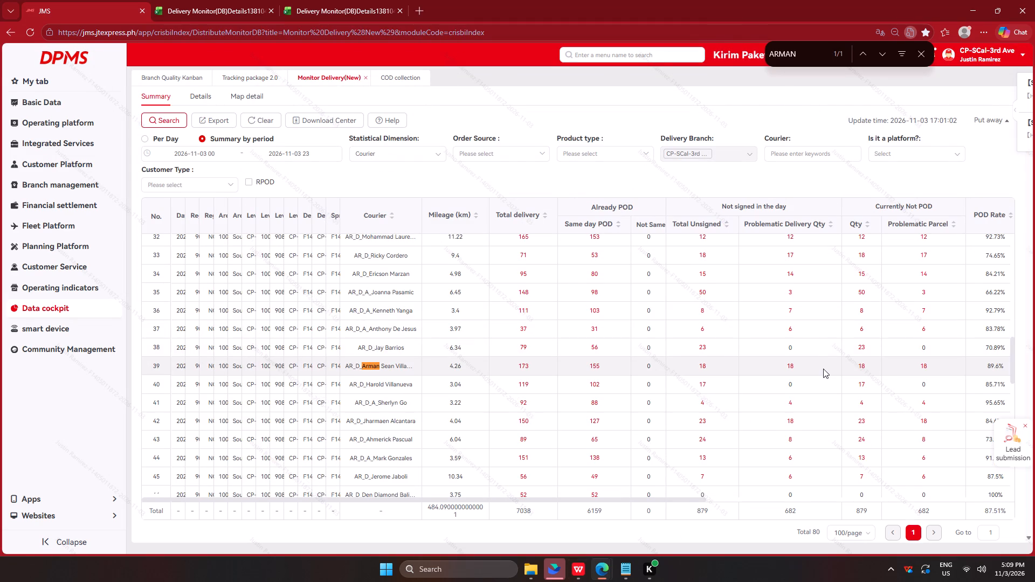
Back in CHECKING, highlight the waybill cells of the unanswered-phone rows 310, 309, 295 and 298 in yellow.
{"action": "key", "text": "alt+Tab"}
{"action": "left_click", "coordinate": [373, 254], "text": "alt"}
{"action": "left_click", "coordinate": [729, 341]}
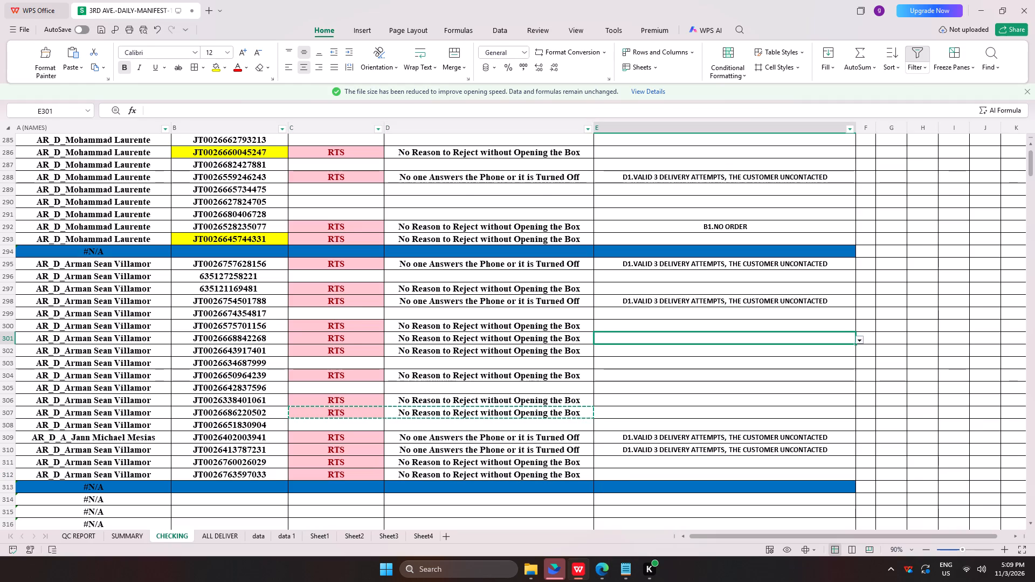
{"action": "left_click", "coordinate": [277, 455]}
{"action": "left_click", "coordinate": [213, 67]}
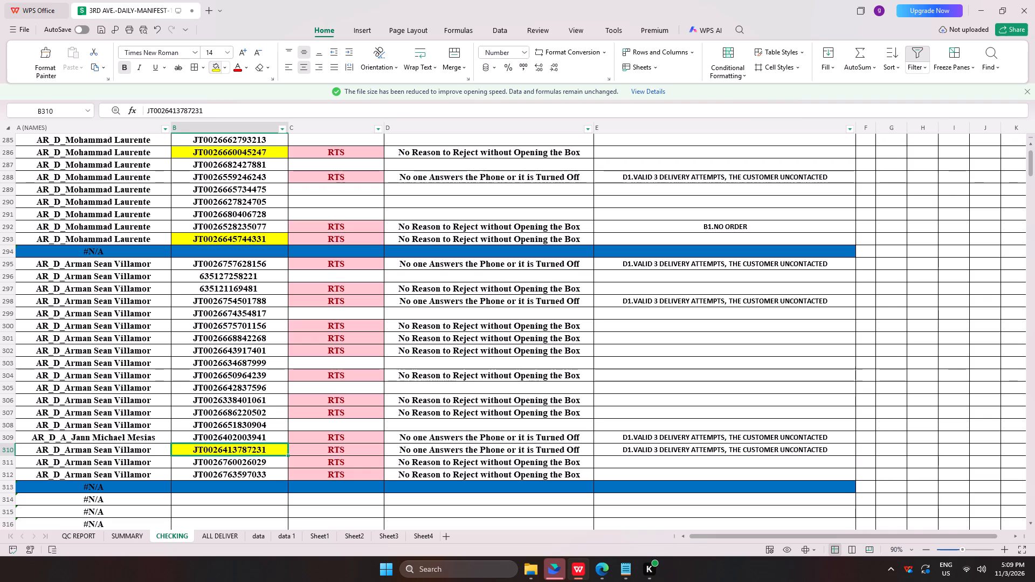
{"action": "left_click", "coordinate": [268, 436]}
{"action": "left_click", "coordinate": [214, 70]}
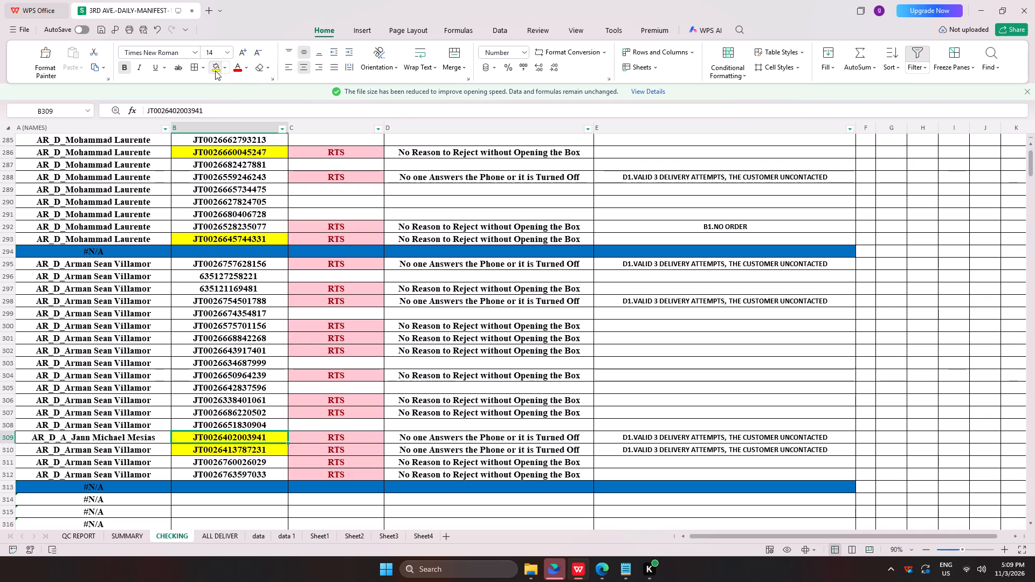
{"action": "left_click", "coordinate": [265, 264]}
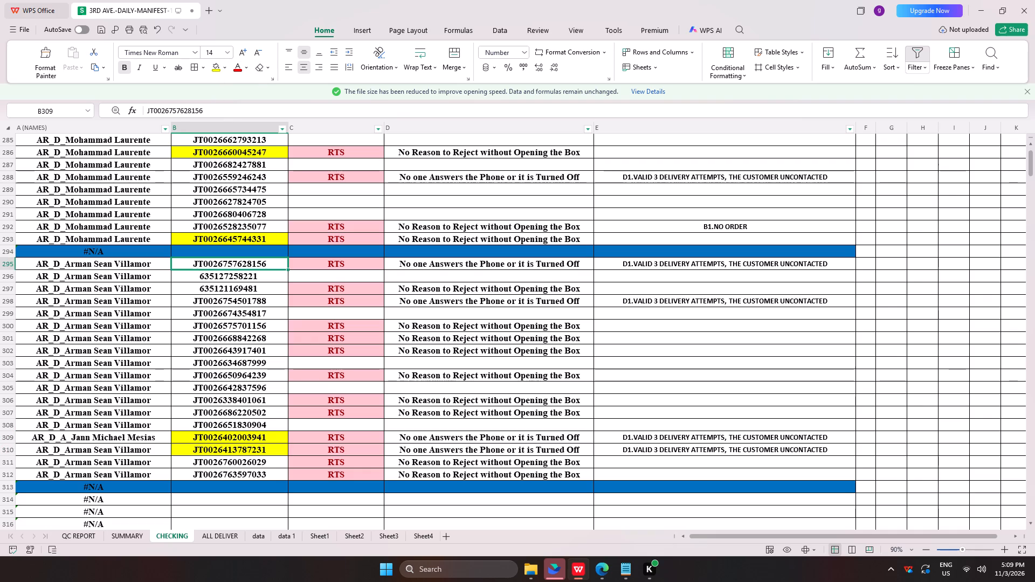
{"action": "left_click", "coordinate": [218, 63]}
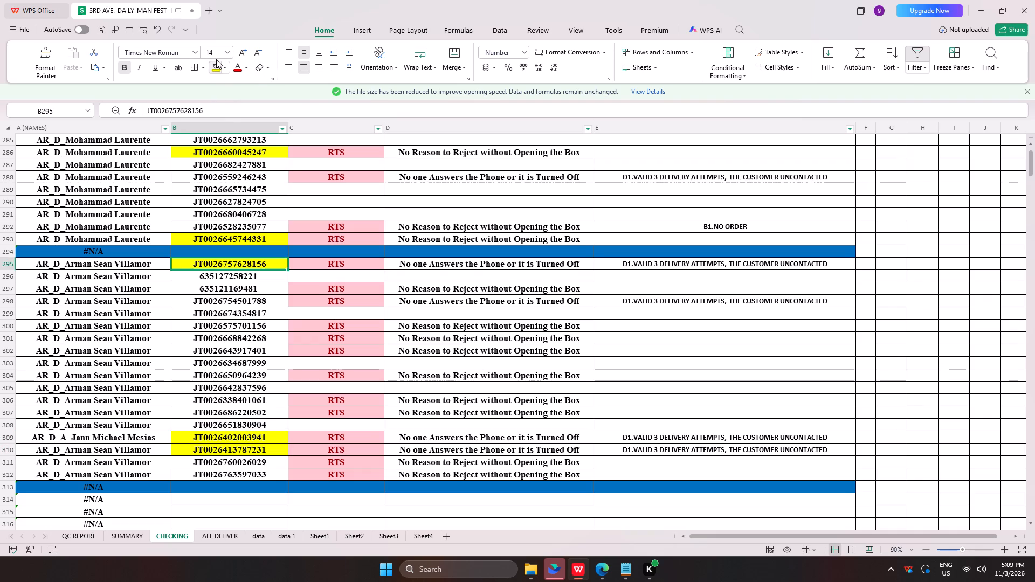
{"action": "left_click", "coordinate": [271, 301]}
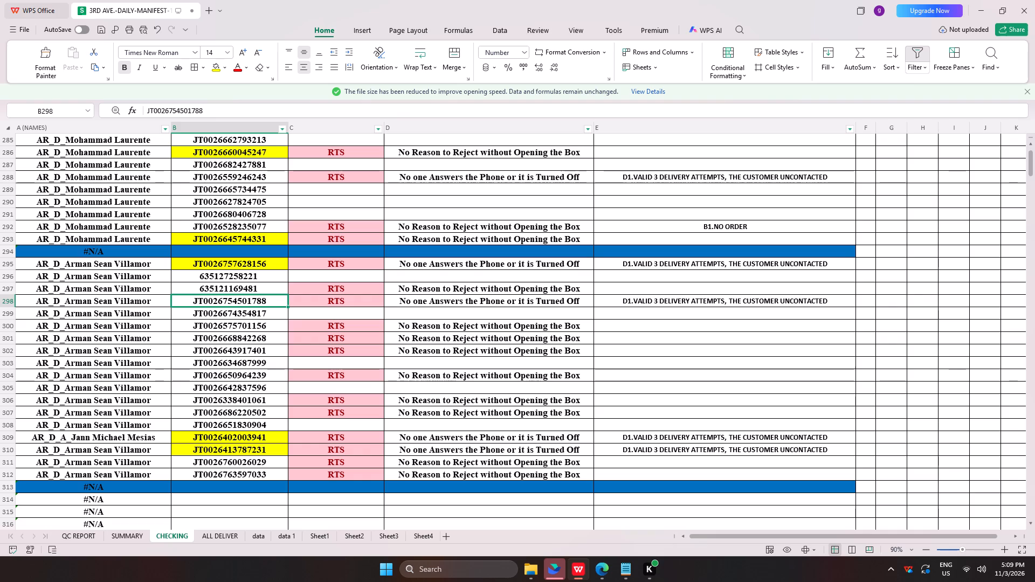
{"action": "left_click", "coordinate": [215, 68]}
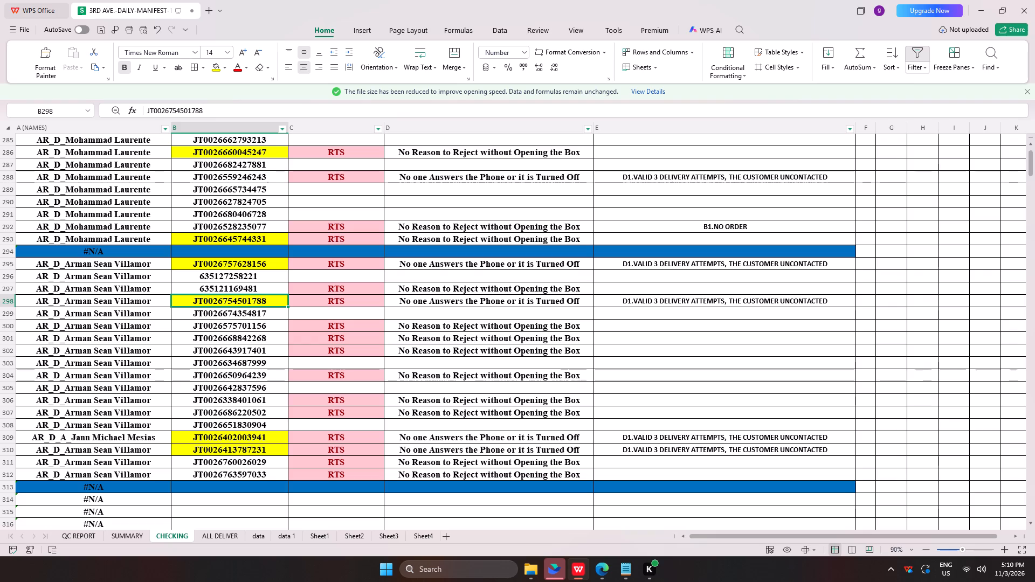
Set the column E remark to B1.NO ORDER for CHECKING rows 311 and 312.
{"action": "left_click", "coordinate": [612, 466]}
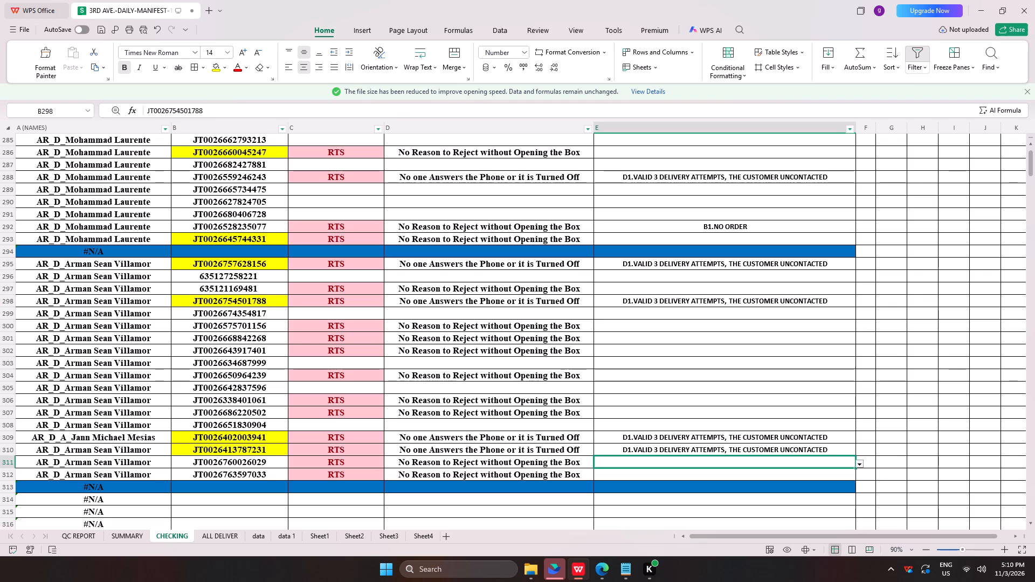
{"action": "type", "text": "NO O"}
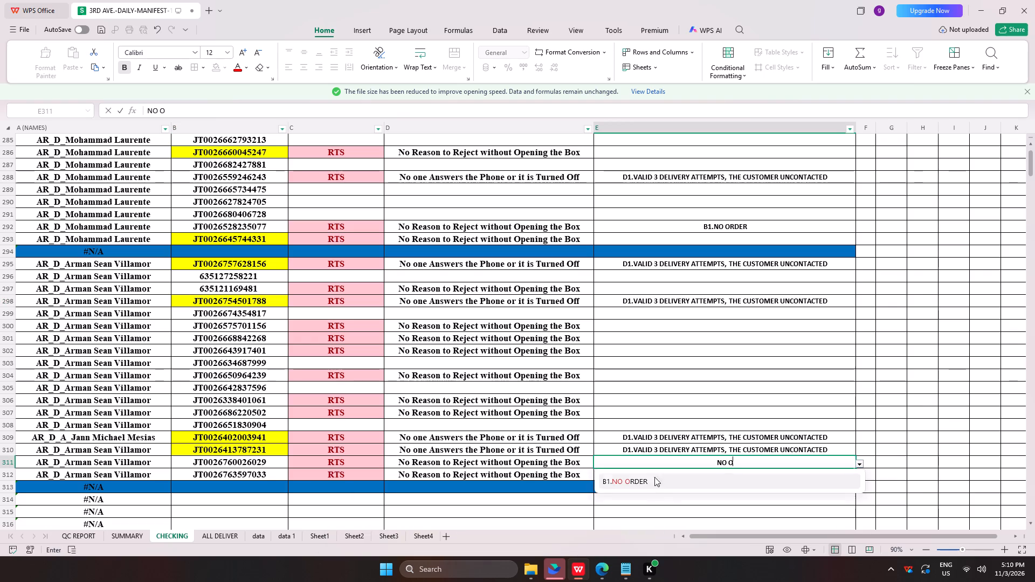
{"action": "left_click", "coordinate": [674, 484]}
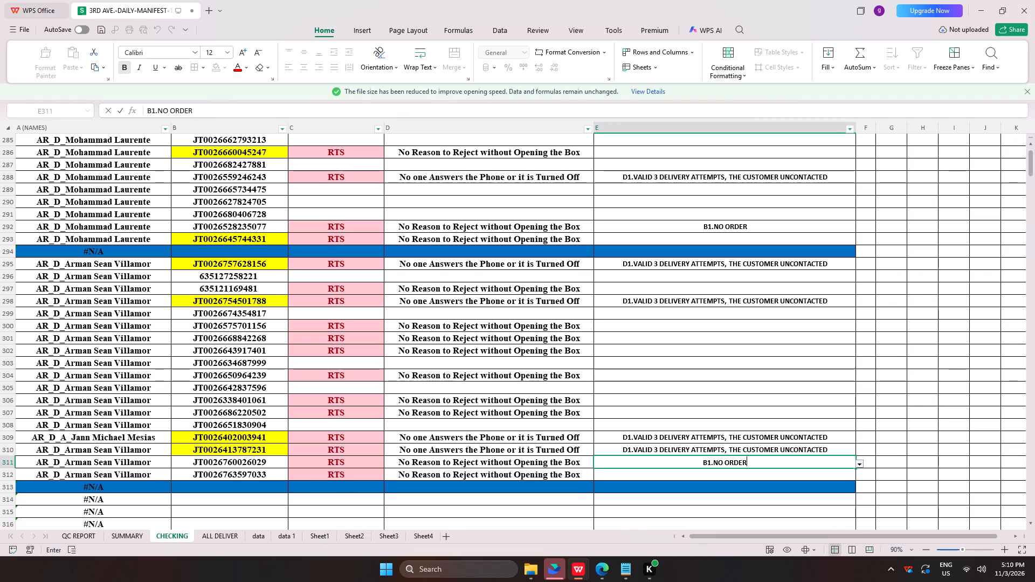
{"action": "left_click", "coordinate": [637, 481]}
{"action": "left_click", "coordinate": [639, 475]}
{"action": "type", "text": "NO O"}
{"action": "left_click", "coordinate": [736, 490]}
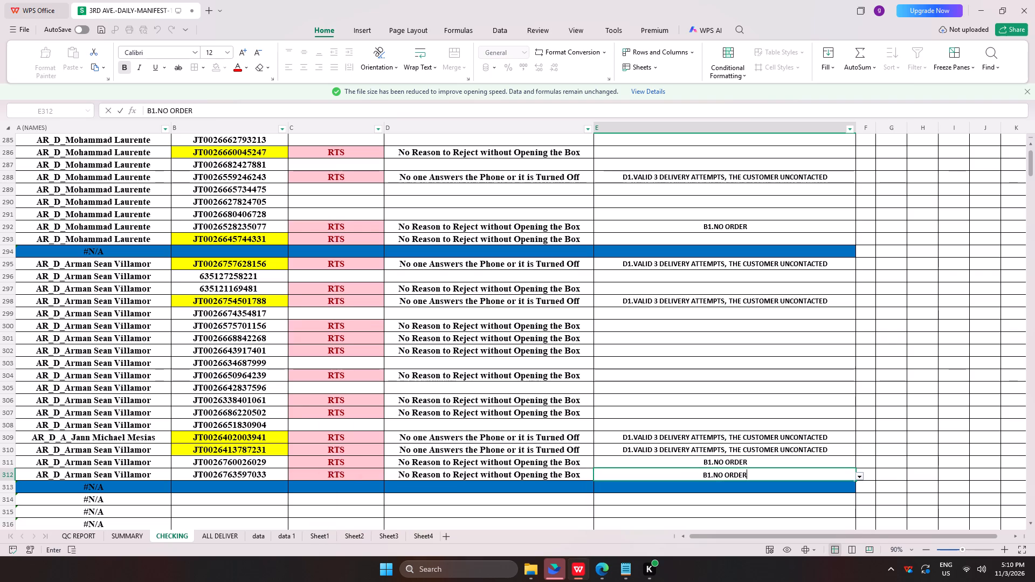
Set the column E remark to A2.NO LONGER INTERESTED for CHECKING rows 300 and 307.
{"action": "left_click", "coordinate": [632, 322]}
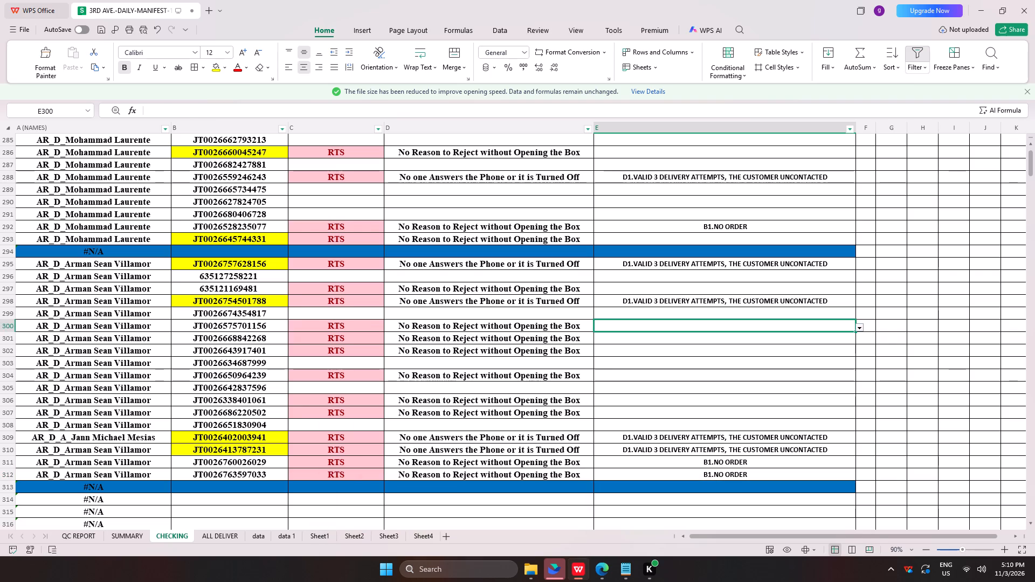
{"action": "type", "text": "NO LO"}
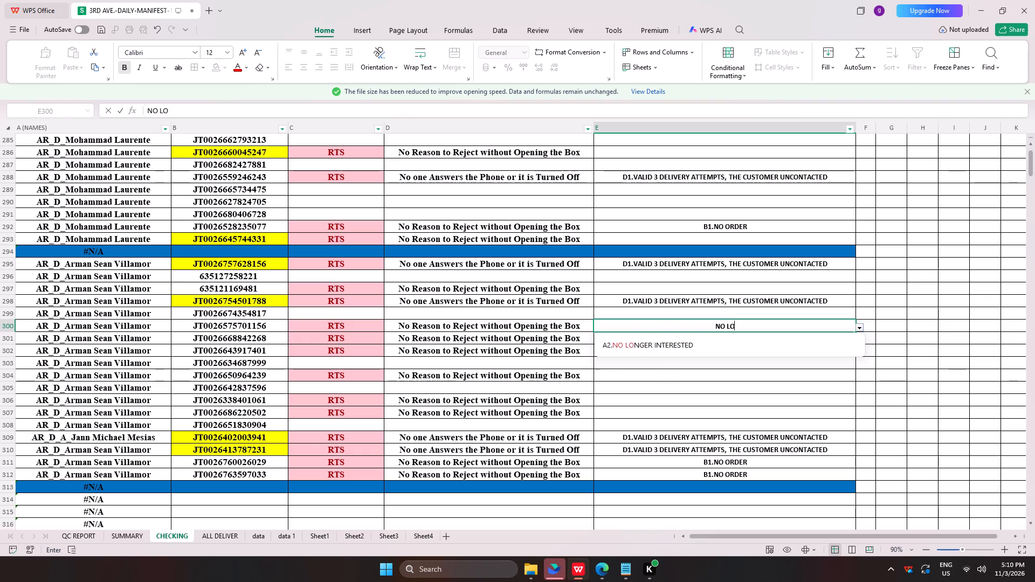
{"action": "left_click", "coordinate": [664, 351]}
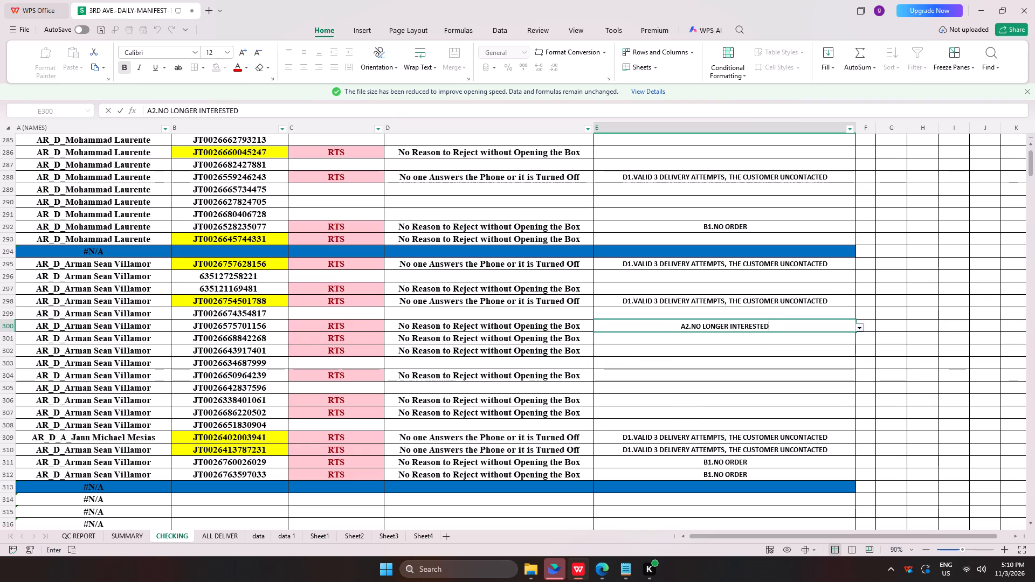
{"action": "left_click", "coordinate": [615, 410]}
{"action": "type", "text": "NO"}
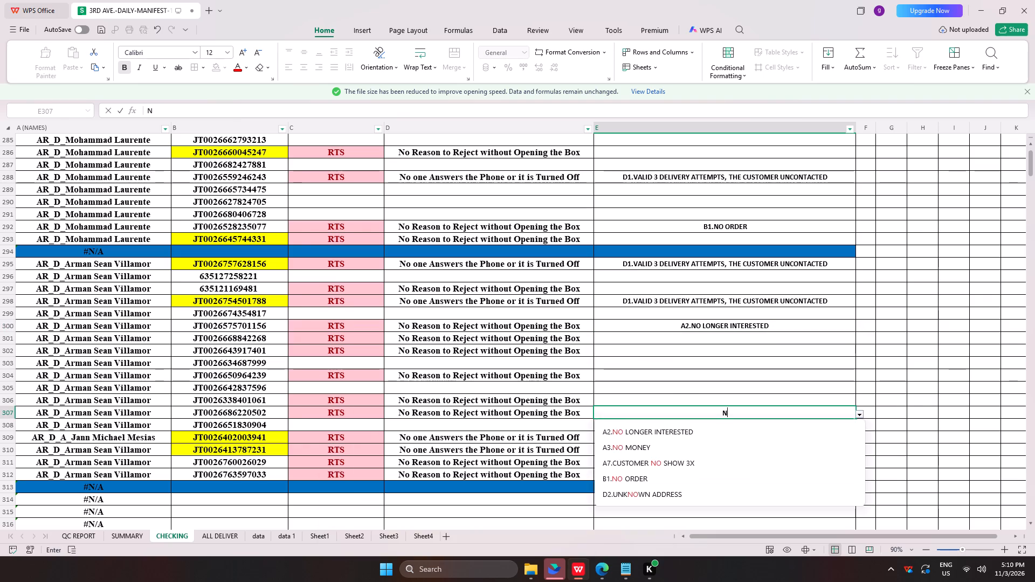
{"action": "key", "text": "space"}
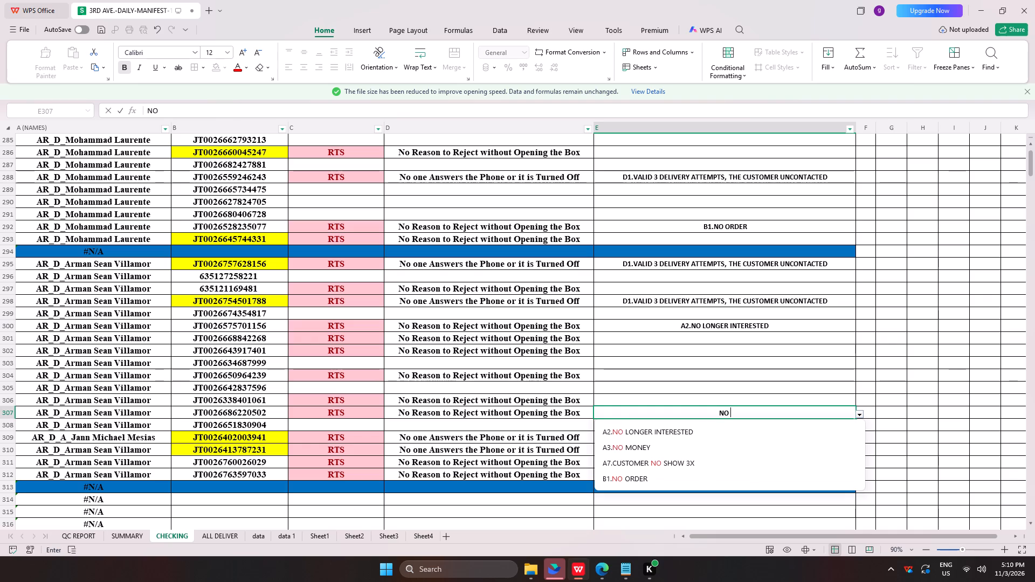
{"action": "type", "text": "LO"}
{"action": "left_click", "coordinate": [668, 431]}
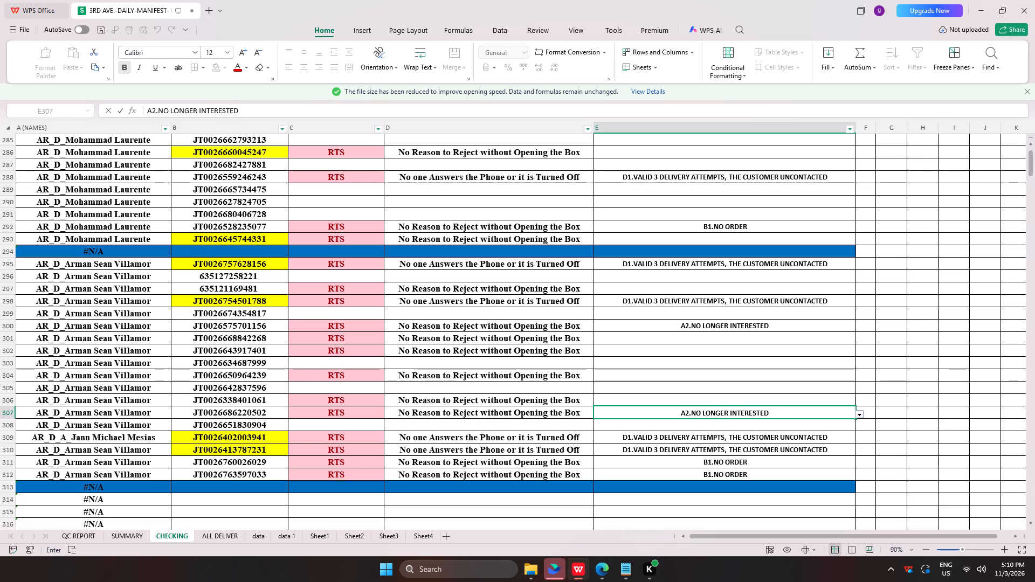
Set the column E remarks to B1.NO ORDER for CHECKING rows 304 and 306 and A3.NO MONEY for row 297.
{"action": "left_click", "coordinate": [616, 376]}
{"action": "type", "text": "NO O"}
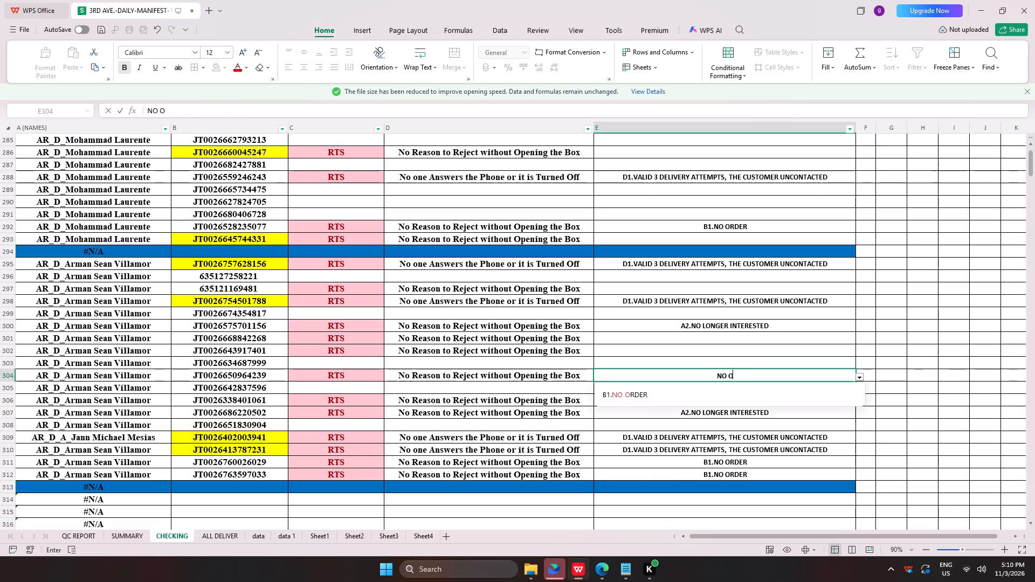
{"action": "left_click", "coordinate": [678, 393]}
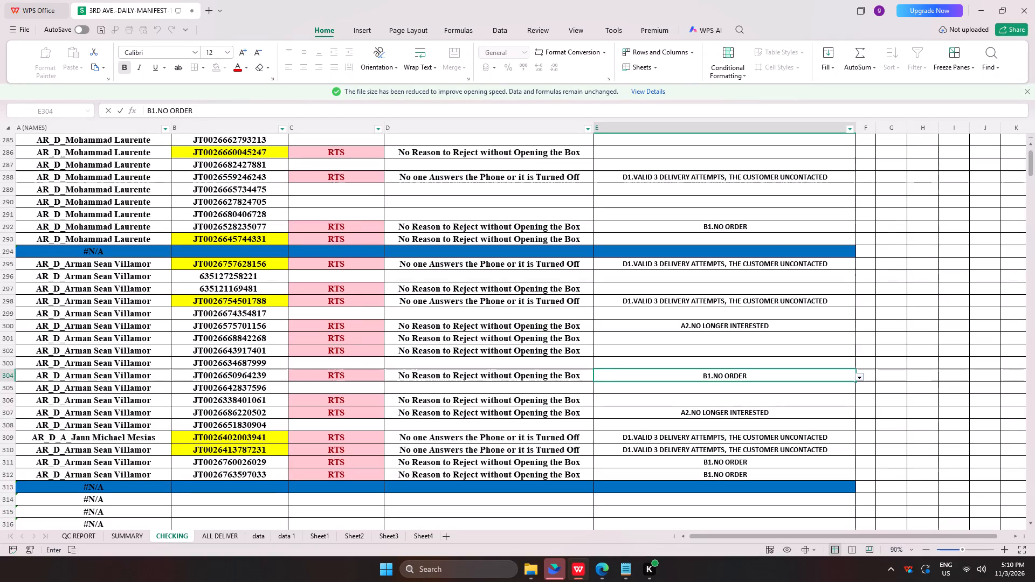
{"action": "left_click", "coordinate": [632, 283]}
{"action": "type", "text": "NO MO"}
{"action": "left_click", "coordinate": [655, 303]}
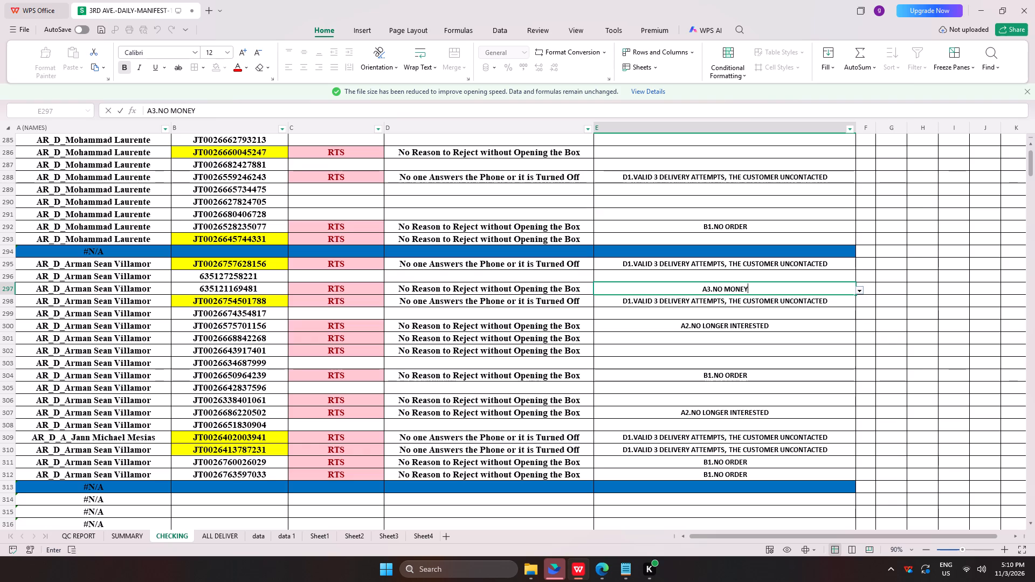
{"action": "left_click", "coordinate": [609, 396]}
{"action": "type", "text": "NO O"}
{"action": "left_click", "coordinate": [643, 419]}
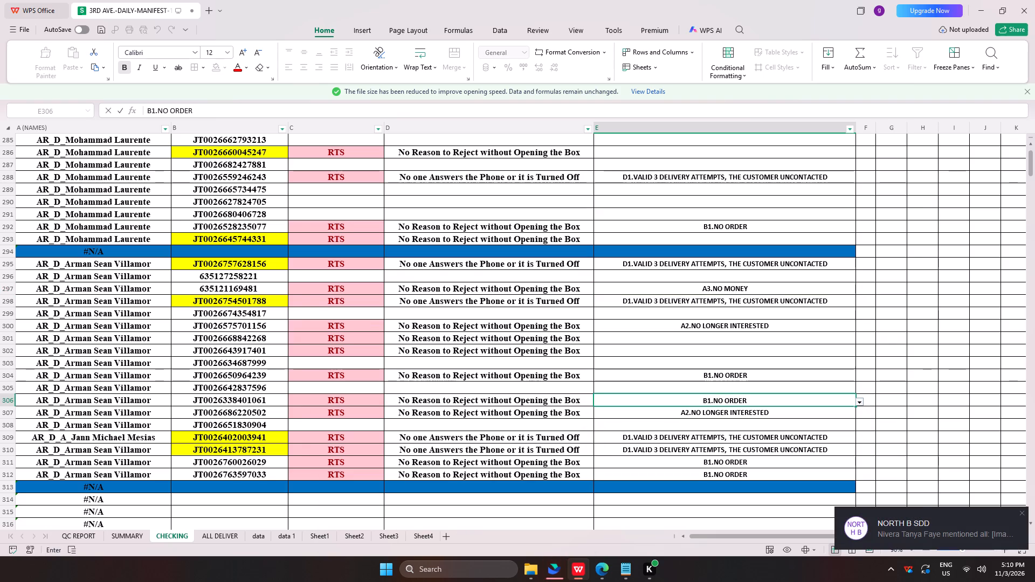
Set the column E remark to A2.NO LONGER INTERESTED for CHECKING rows 301 and 305, and save the workbook.
{"action": "left_click", "coordinate": [629, 338]}
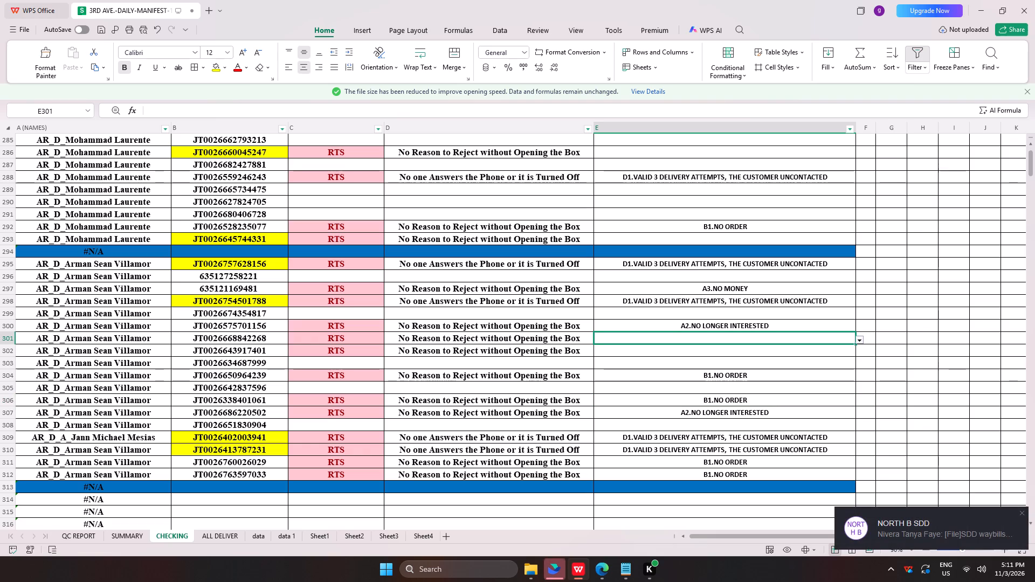
{"action": "type", "text": "NO LO"}
{"action": "left_click", "coordinate": [652, 359]}
{"action": "left_click", "coordinate": [616, 382]}
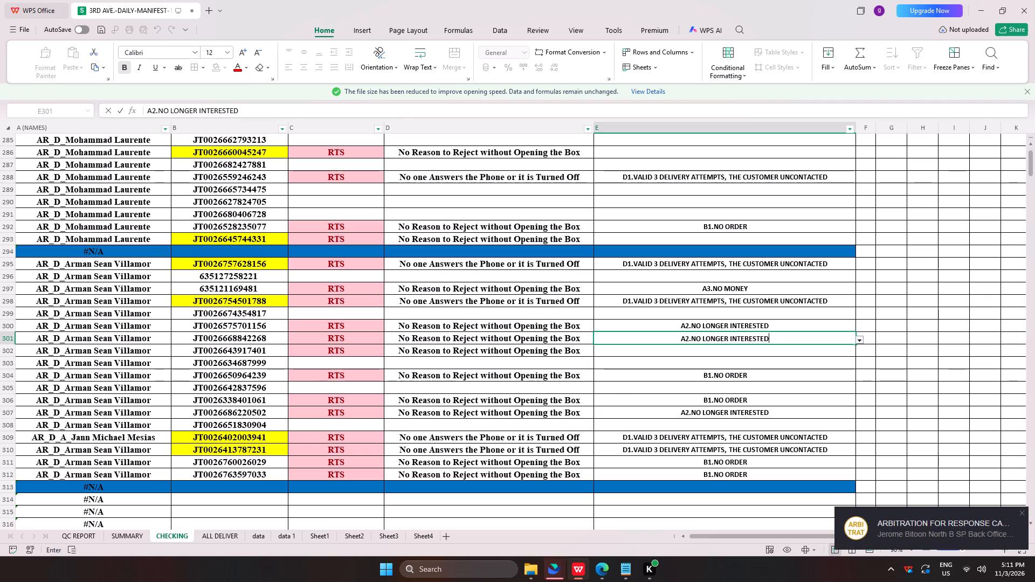
{"action": "key", "text": "ctrl+s"}
{"action": "left_click", "coordinate": [615, 348]}
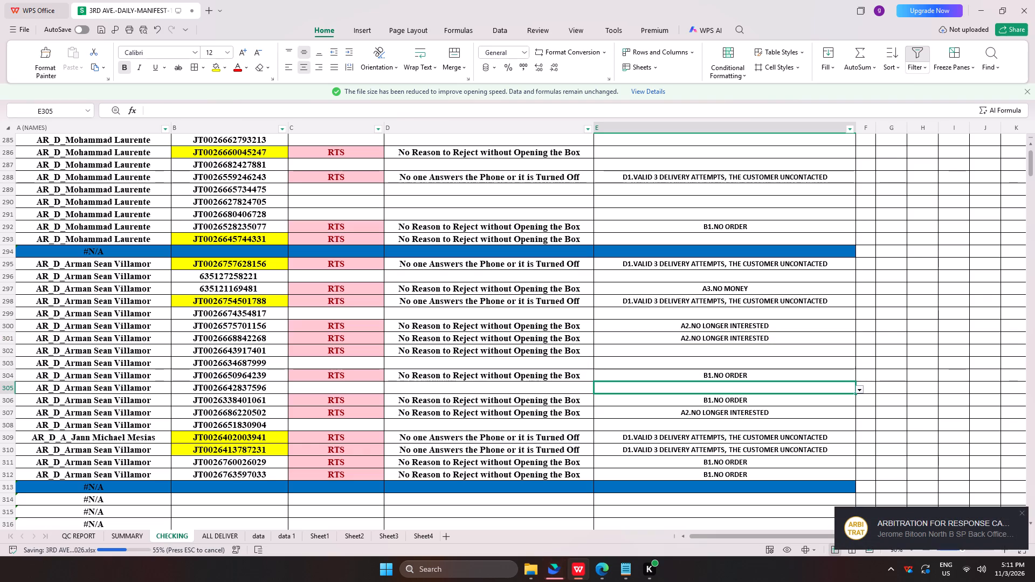
{"action": "key", "text": "n"}
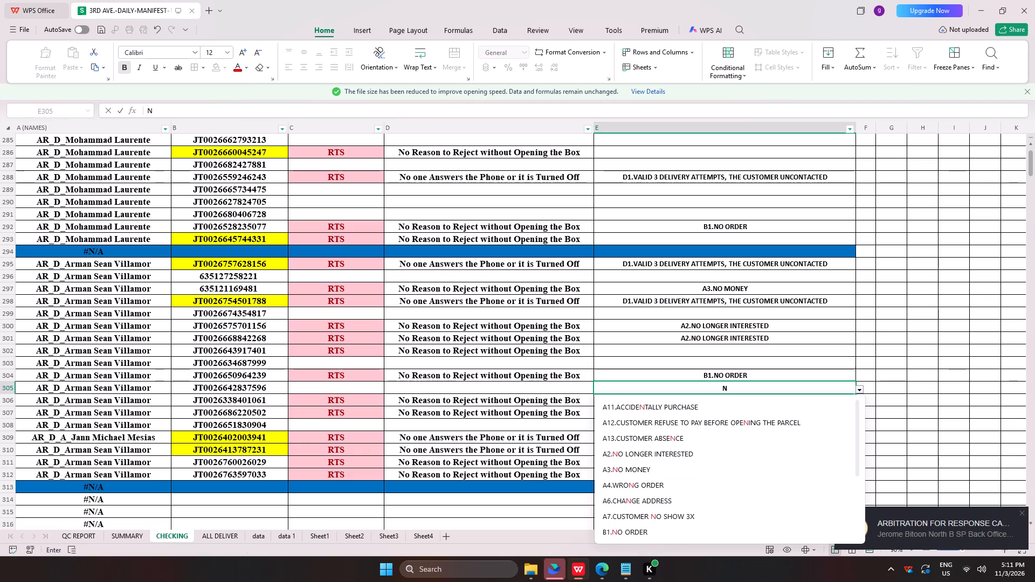
{"action": "type", "text": "O LO"}
{"action": "left_click", "coordinate": [636, 410]}
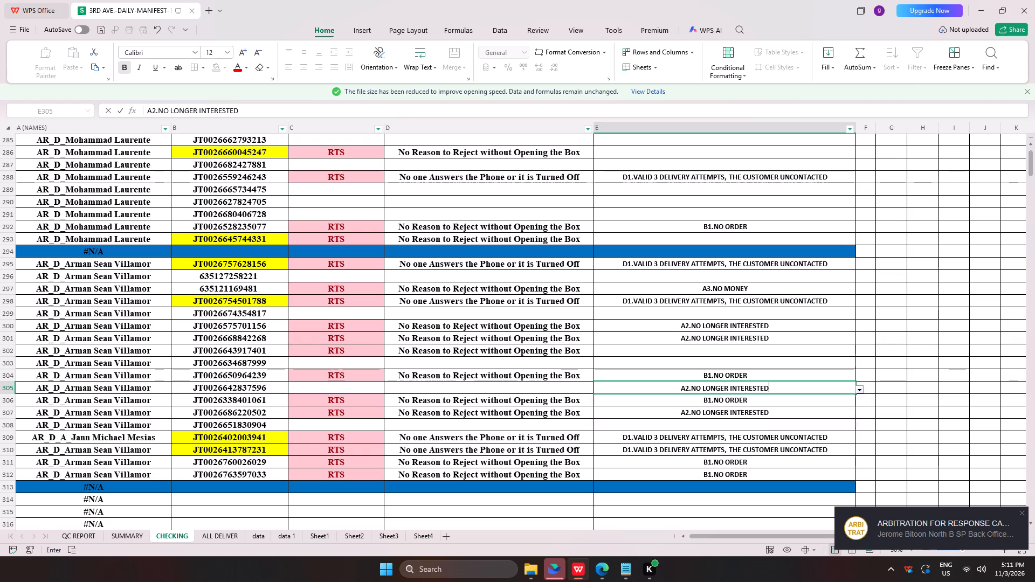
{"action": "left_click", "coordinate": [640, 380]}
{"action": "key", "text": "ctrl+s"}
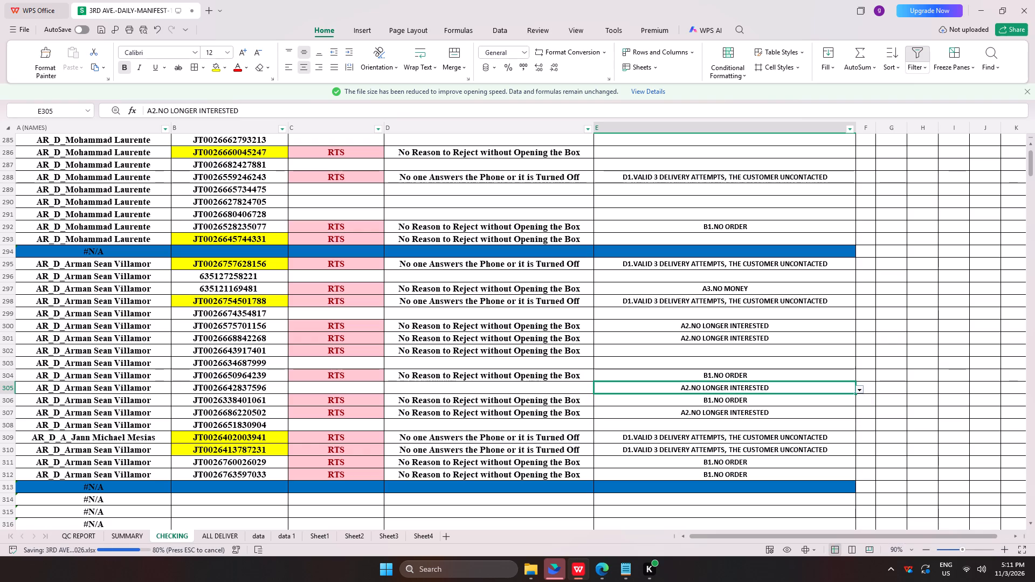
Switch to JMS and search COD collection for Pod Rider ARMAN.
{"action": "key", "text": "alt+Tab"}
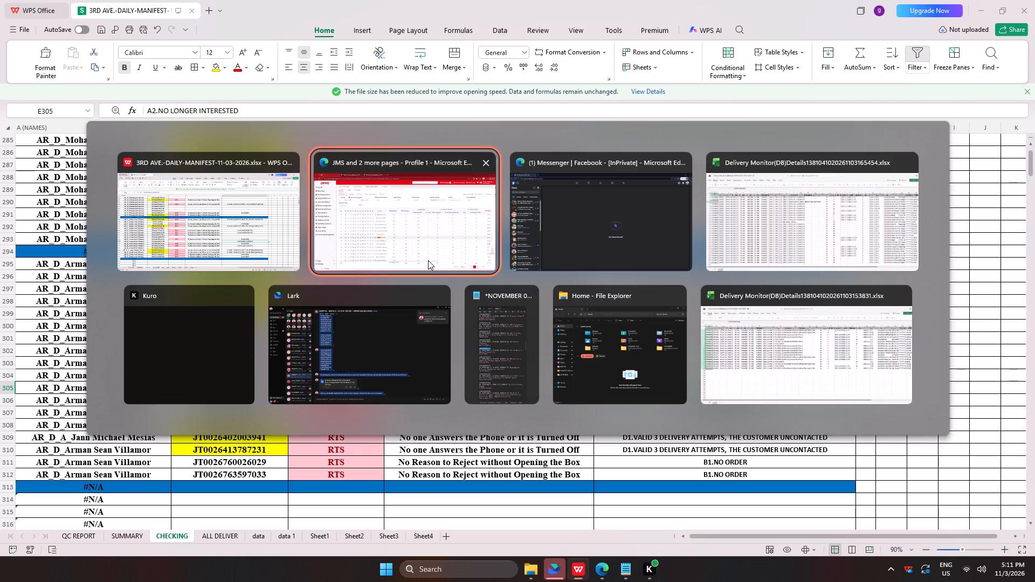
{"action": "left_click", "coordinate": [428, 260], "text": "alt"}
{"action": "left_click", "coordinate": [398, 69]}
{"action": "left_click", "coordinate": [401, 74]}
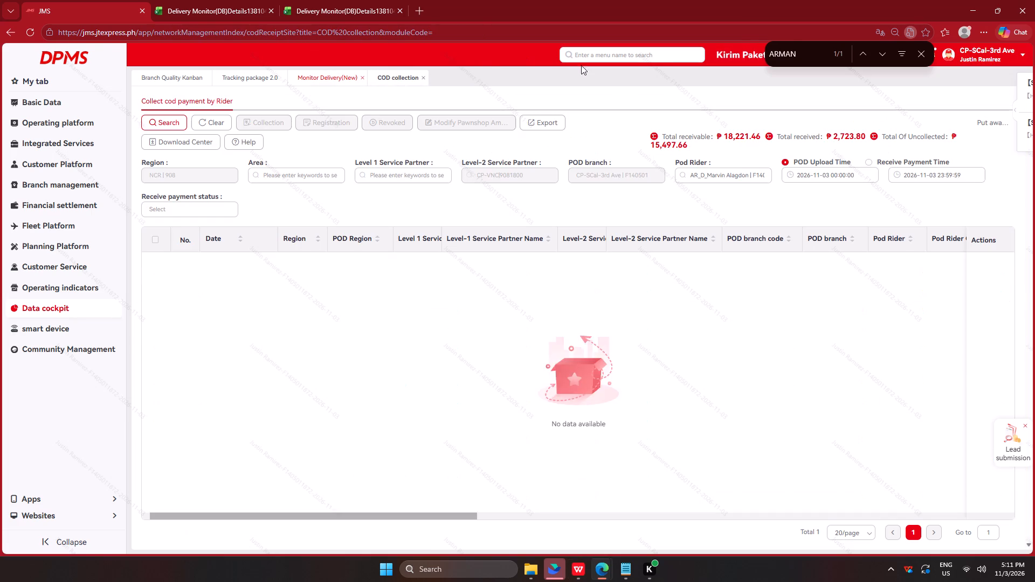
{"action": "left_click", "coordinate": [721, 174]}
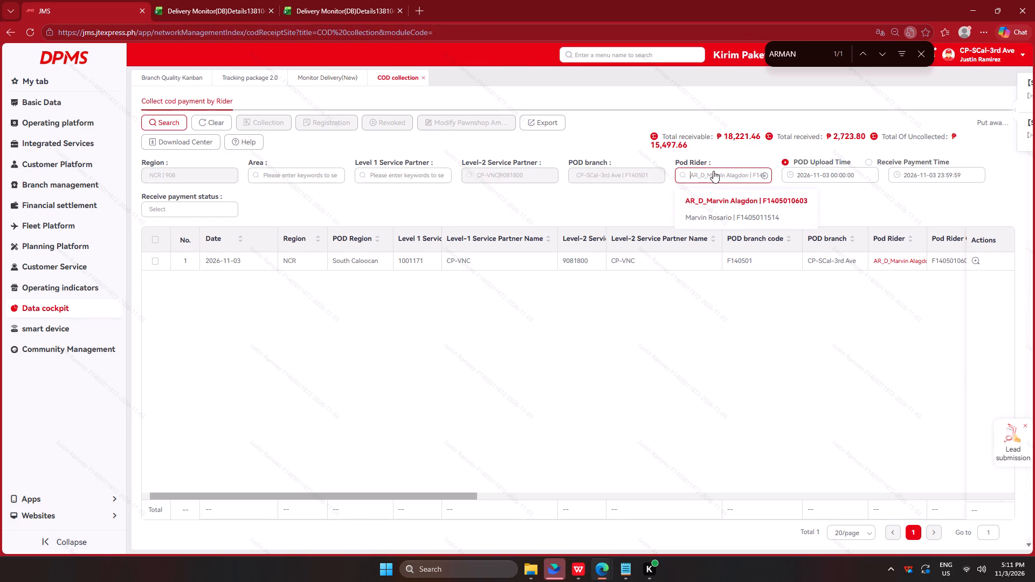
{"action": "type", "text": "ARMAN"}
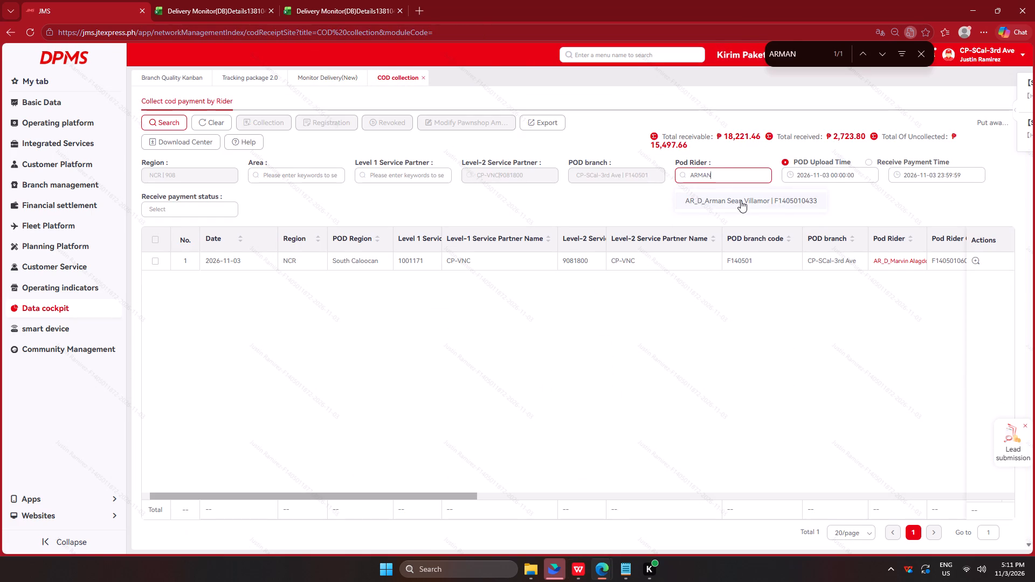
{"action": "left_click", "coordinate": [741, 200]}
{"action": "left_click", "coordinate": [168, 126]}
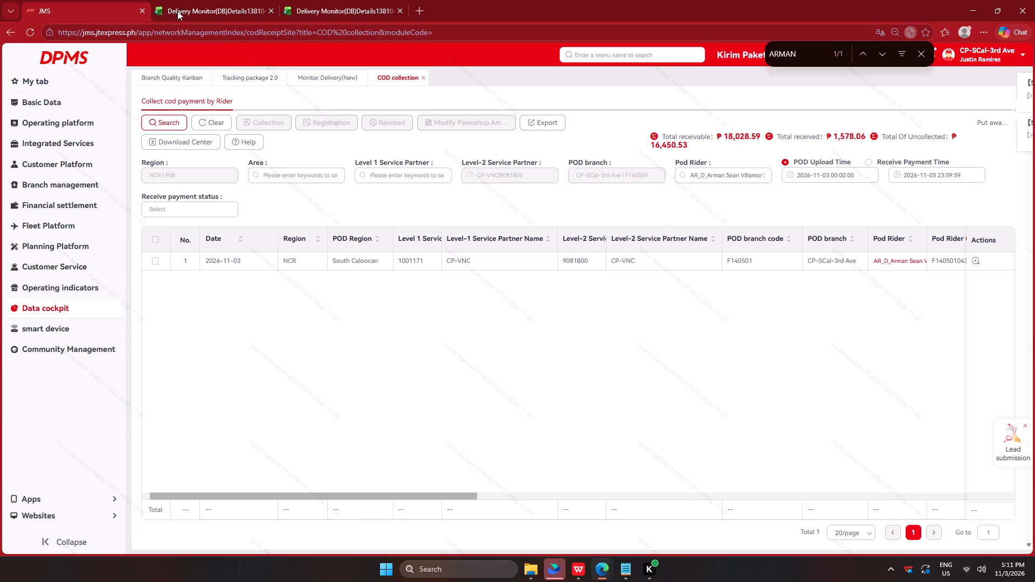
In Monitor Delivery, refresh the summary, find courier LEOPOL and open the details of his total unsigned parcels.
{"action": "left_click", "coordinate": [327, 71]}
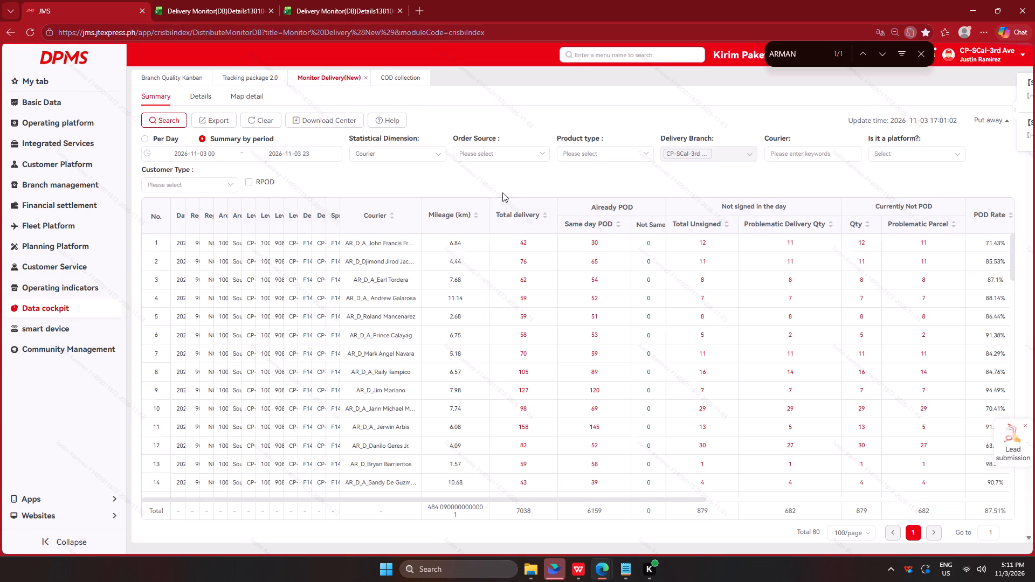
{"action": "double_click", "coordinate": [802, 54]}
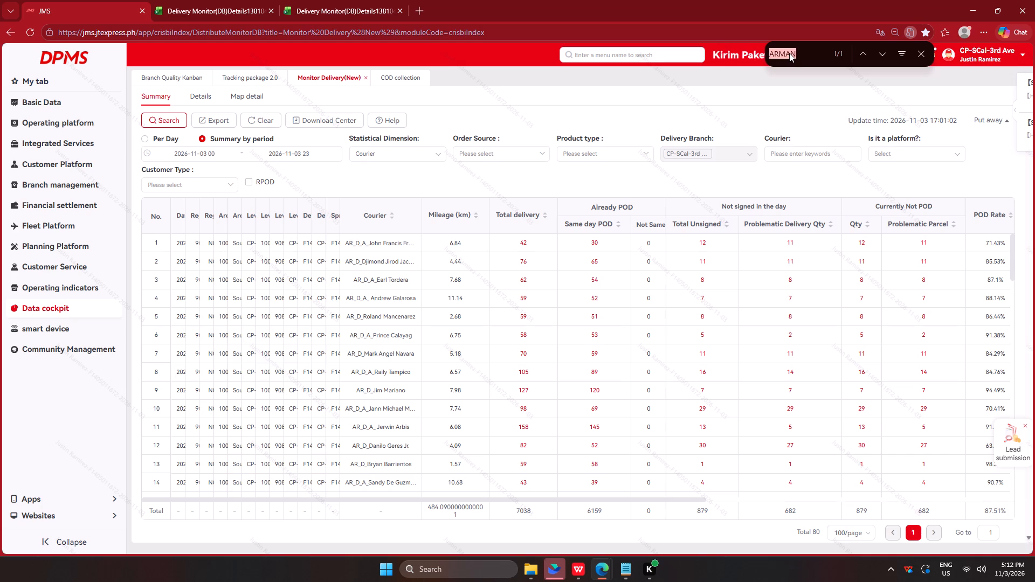
{"action": "type", "text": "LEO"}
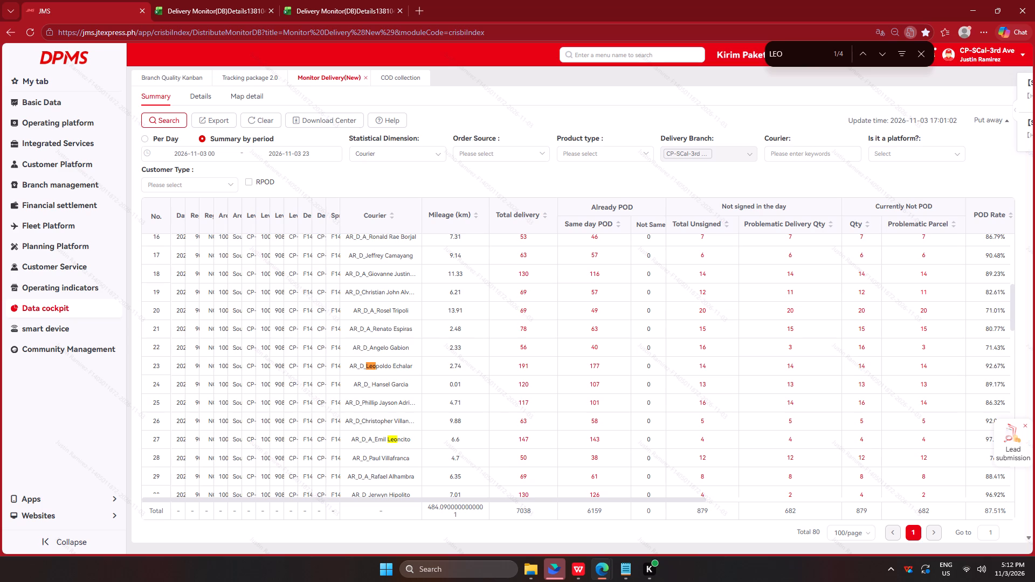
{"action": "type", "text": "POL"}
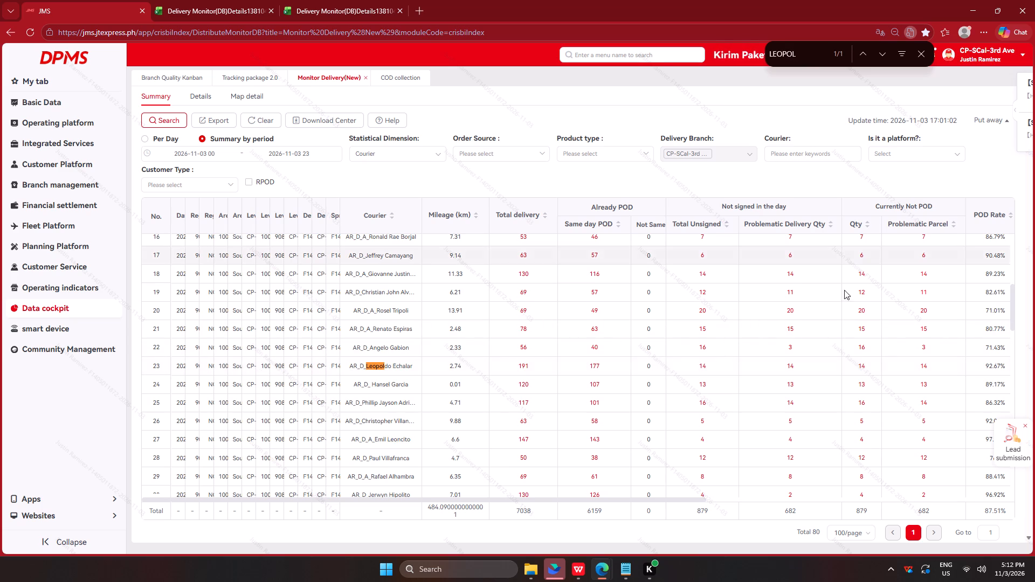
{"action": "left_click", "coordinate": [172, 116]}
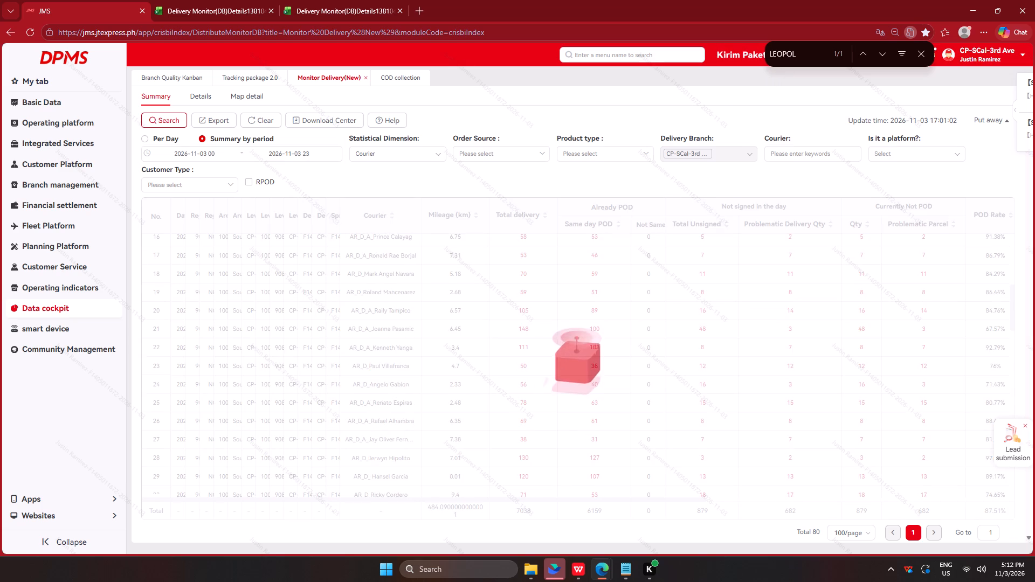
{"action": "left_click", "coordinate": [804, 57]}
{"action": "key", "text": "Return"}
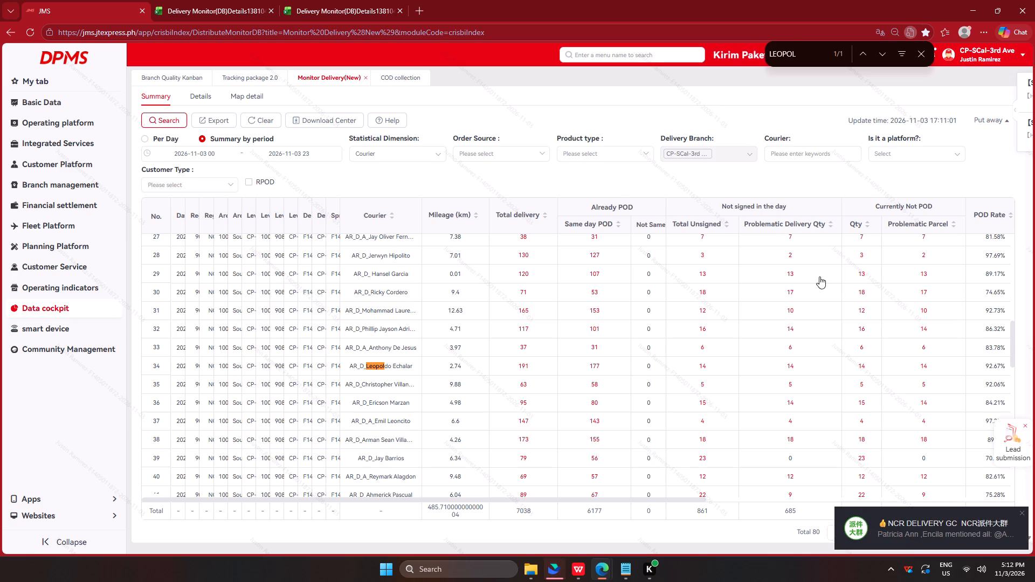
{"action": "left_click", "coordinate": [701, 366]}
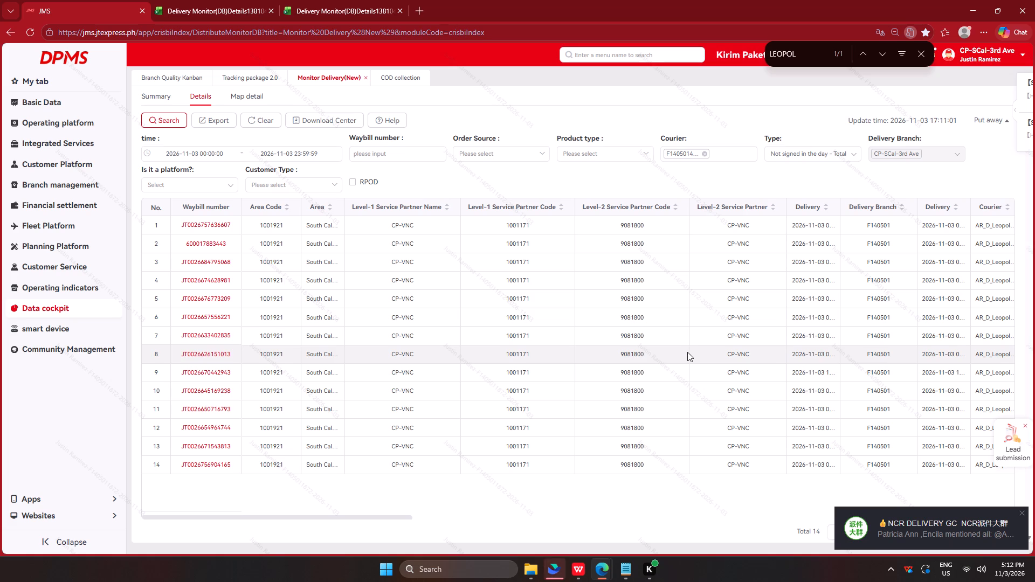
Capture Leopoldo's listed waybill numbers as text, look them up in Tracking package 2.0 and copy all of them.
{"action": "key", "text": "shift+super+t"}
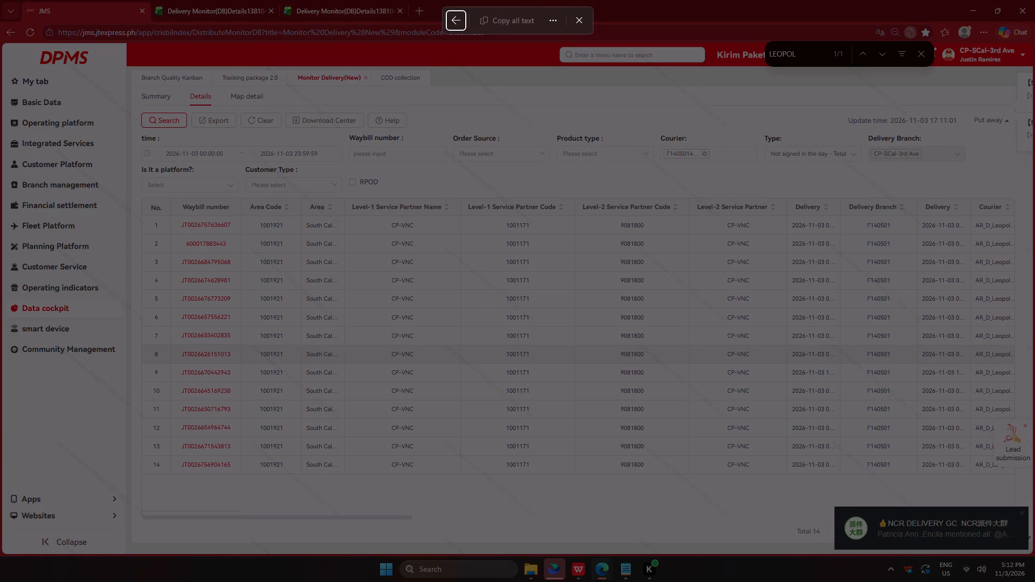
{"action": "left_click_drag", "start_coordinate": [172, 215], "coordinate": [241, 477]}
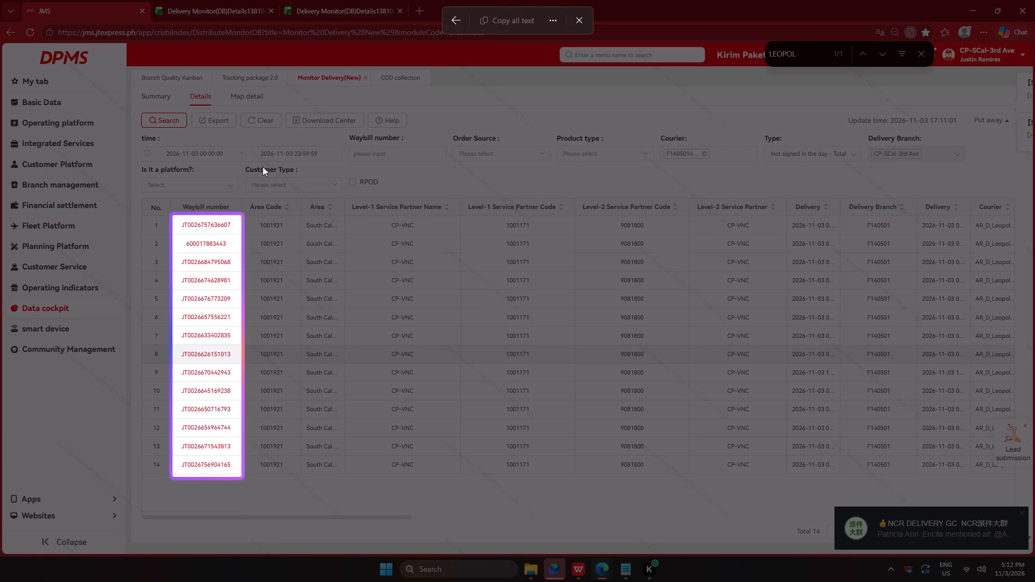
{"action": "left_click", "coordinate": [236, 74]}
{"action": "left_click", "coordinate": [234, 127]}
{"action": "left_click_drag", "start_coordinate": [227, 341], "coordinate": [224, 347]}
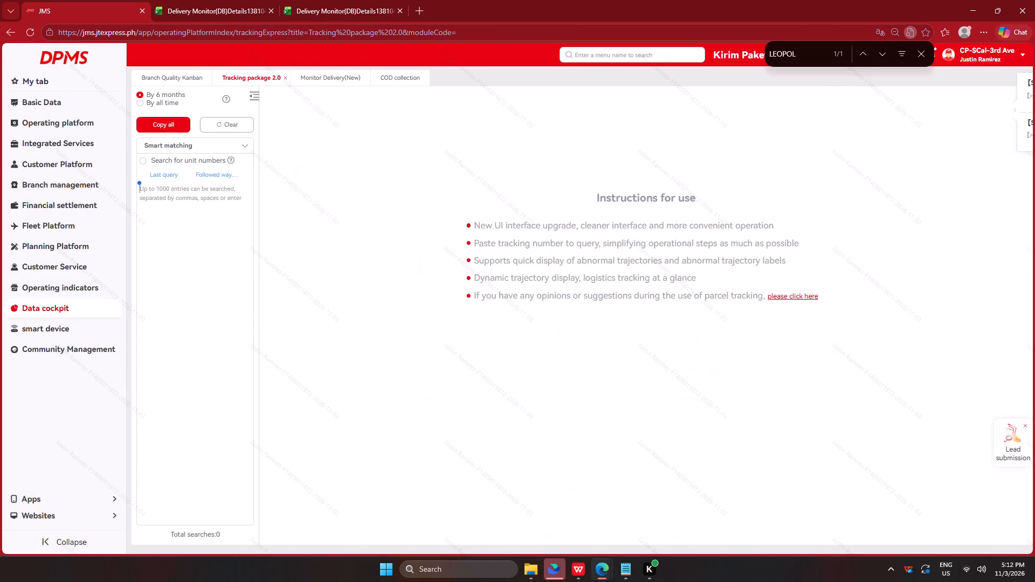
{"action": "key", "text": "ctrl+v"}
{"action": "left_click", "coordinate": [170, 121]}
Back in the CHECKING sheet, paste Leopoldo's waybill numbers into column B starting at row 314.
{"action": "key", "text": "alt+Tab"}
{"action": "left_click", "coordinate": [426, 238], "text": "alt"}
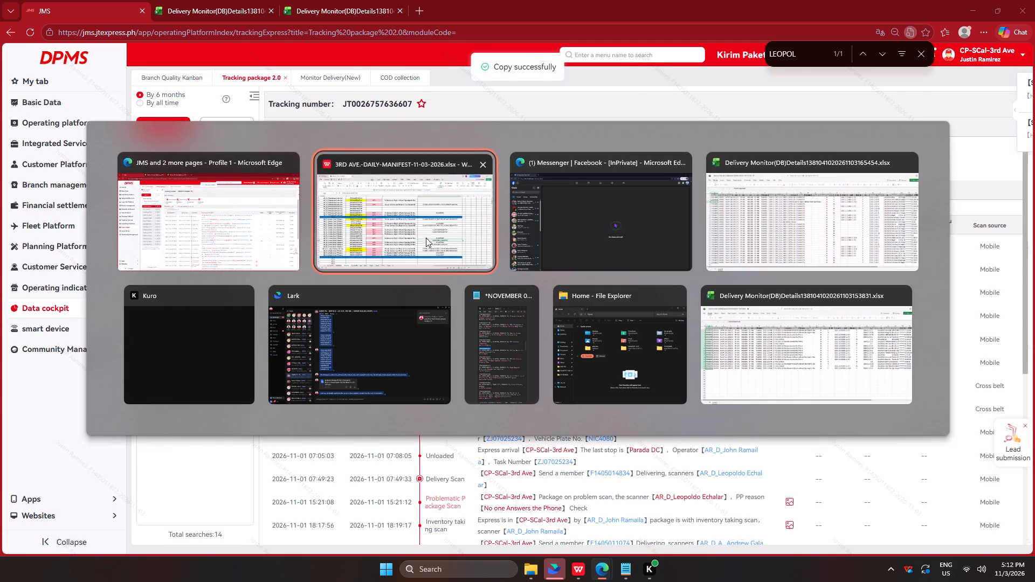
{"action": "left_click", "coordinate": [276, 335]}
{"action": "scroll", "coordinate": [282, 337], "scroll_direction": "down", "scroll_amount": 6}
{"action": "left_click", "coordinate": [259, 348]}
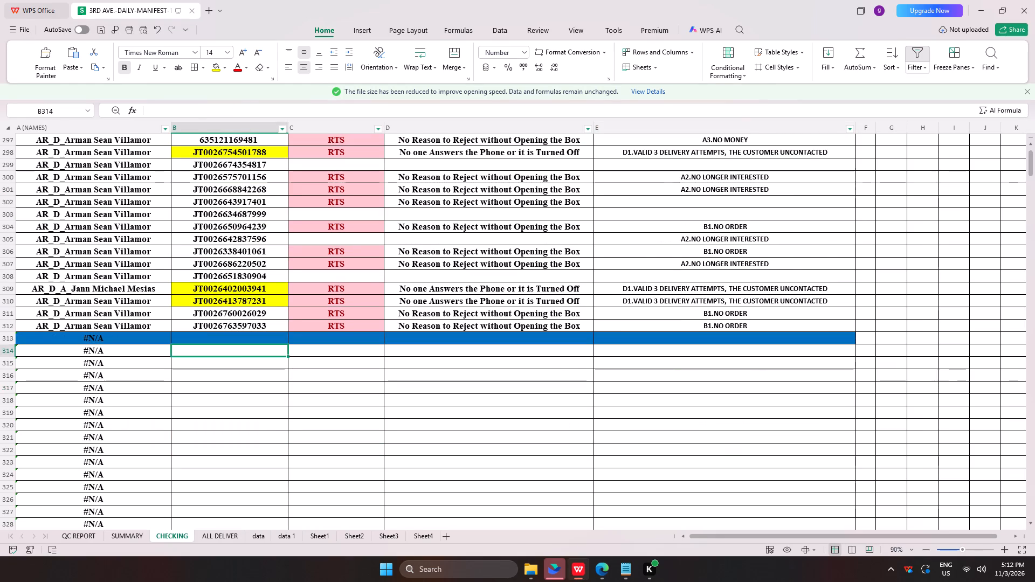
{"action": "key", "text": "ctrl+v"}
Remove the fill colour from Arman's waybill cells B295 to B312.
{"action": "scroll", "coordinate": [261, 332], "scroll_direction": "up", "scroll_amount": 5}
{"action": "left_click_drag", "start_coordinate": [265, 240], "coordinate": [263, 255]}
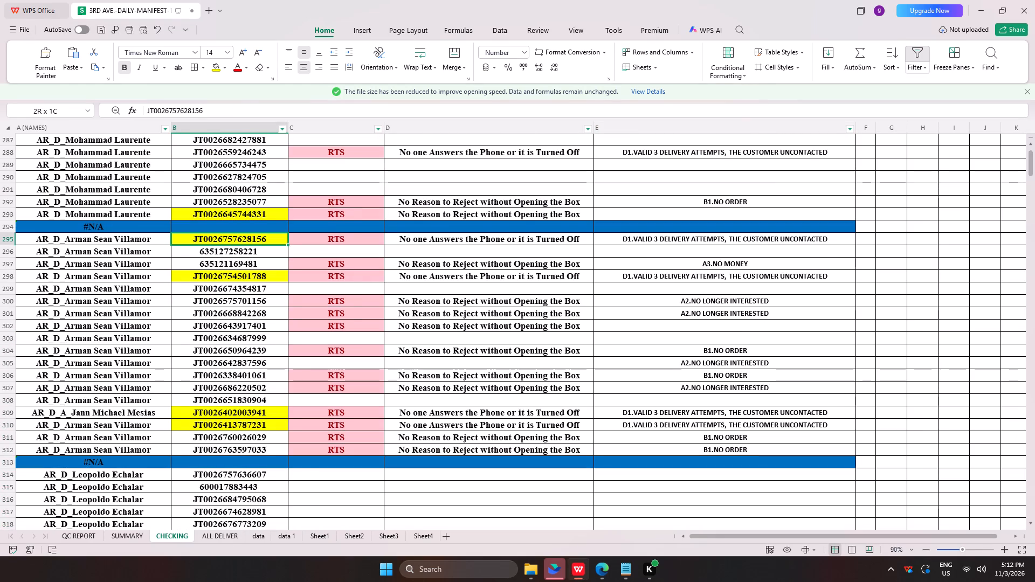
{"action": "left_click_drag", "start_coordinate": [263, 255], "coordinate": [252, 447]}
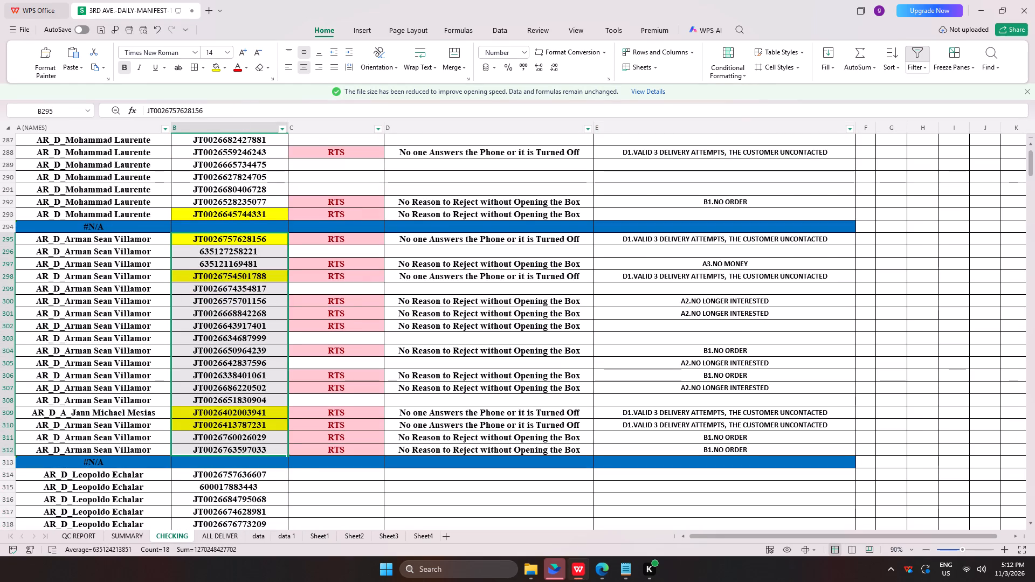
{"action": "left_click", "coordinate": [223, 72]}
{"action": "left_click", "coordinate": [218, 81]}
Copy the REDELIVER status from row 278 into Mohammad's blank column C cells in rows 282, 284, 285, 287 and 289 to 291.
{"action": "scroll", "coordinate": [251, 325], "scroll_direction": "down", "scroll_amount": 3}
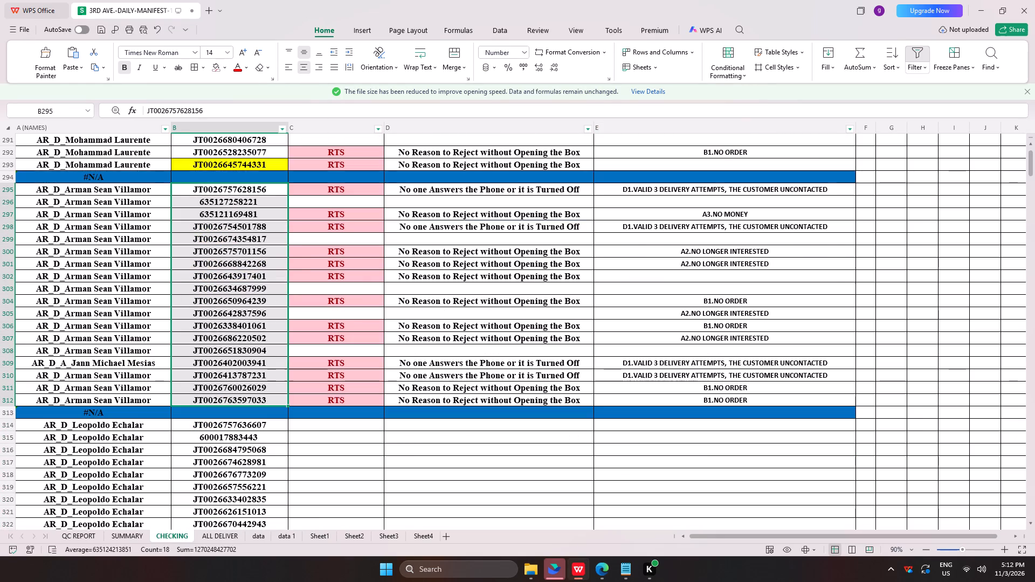
{"action": "scroll", "coordinate": [294, 294], "scroll_direction": "up", "scroll_amount": 3}
{"action": "scroll", "coordinate": [355, 229], "scroll_direction": "up", "scroll_amount": 6}
{"action": "left_click", "coordinate": [361, 175]}
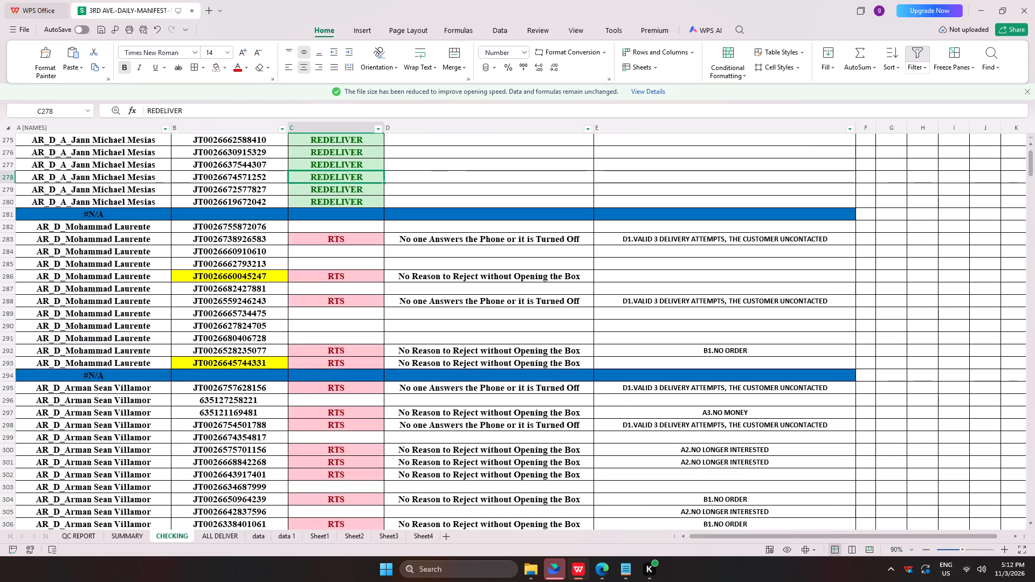
{"action": "key", "text": "ctrl+c"}
{"action": "left_click", "coordinate": [338, 230], "text": "ctrl"}
{"action": "left_click_drag", "start_coordinate": [342, 252], "coordinate": [343, 260], "text": "ctrl"}
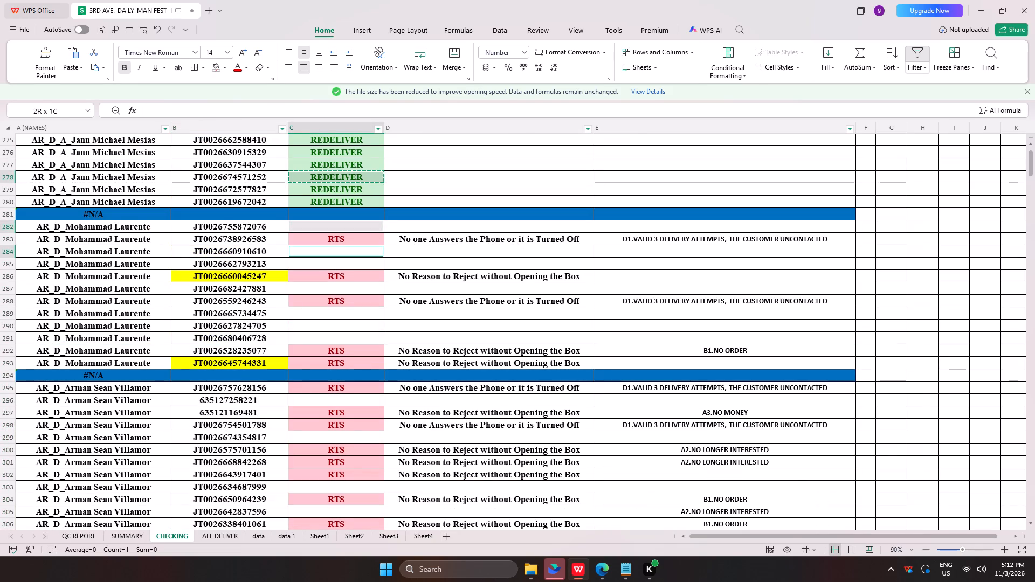
{"action": "left_click_drag", "start_coordinate": [343, 260], "coordinate": [343, 262], "text": "ctrl"}
{"action": "left_click", "coordinate": [336, 289], "text": "ctrl"}
{"action": "left_click_drag", "start_coordinate": [338, 311], "coordinate": [336, 342], "text": "ctrl"}
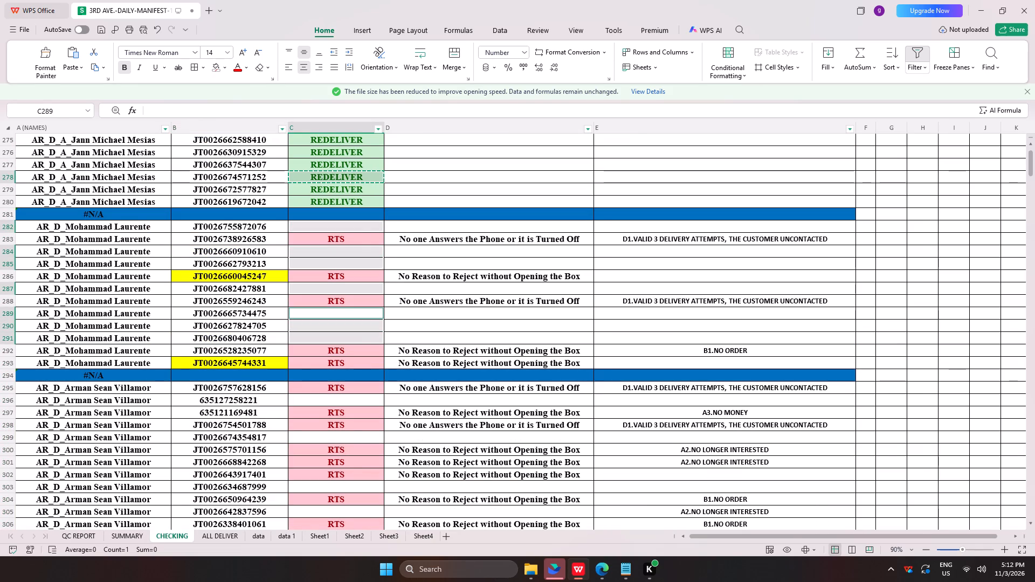
{"action": "key", "text": "ctrl+v"}
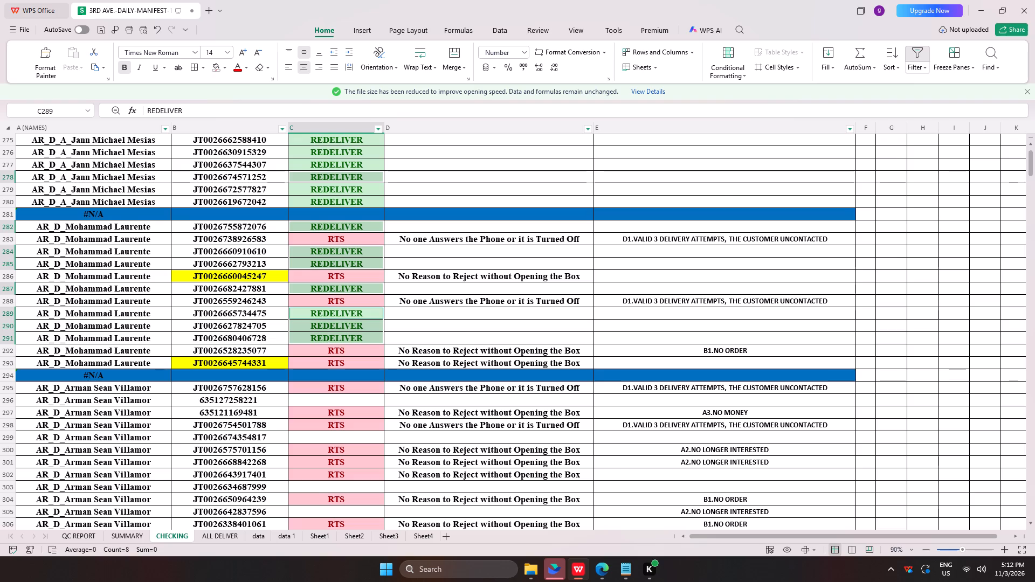
Copy the REDELIVER status from row 290 into Arman's blank column C cells in rows 296, 299, 303, 305 and 308, and save the workbook.
{"action": "scroll", "coordinate": [305, 312], "scroll_direction": "down", "scroll_amount": 4}
{"action": "left_click", "coordinate": [345, 221]}
{"action": "key", "text": "ctrl+c"}
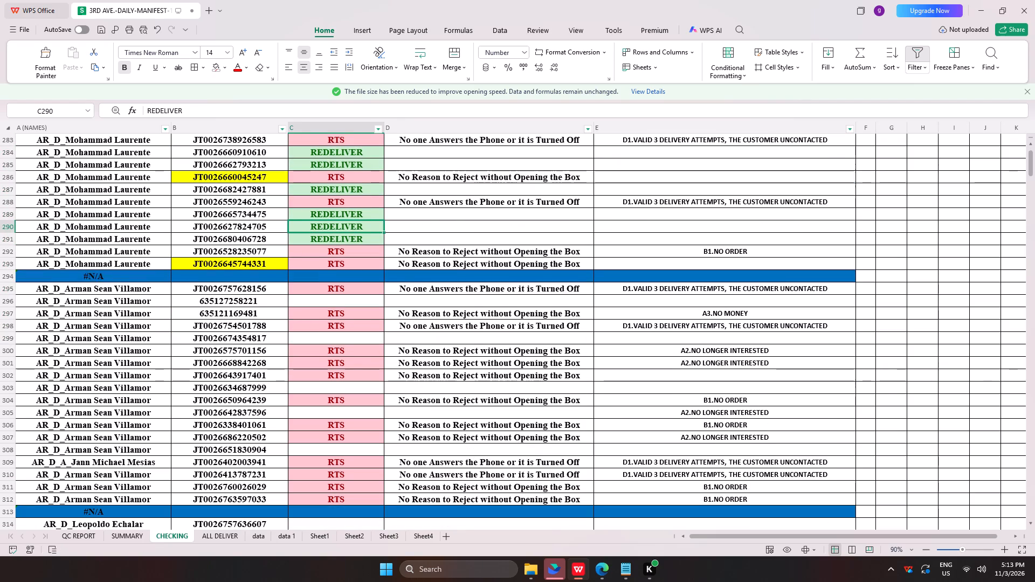
{"action": "left_click", "coordinate": [345, 296], "text": "ctrl"}
{"action": "left_click", "coordinate": [350, 338], "text": "ctrl"}
{"action": "left_click", "coordinate": [349, 387], "text": "ctrl"}
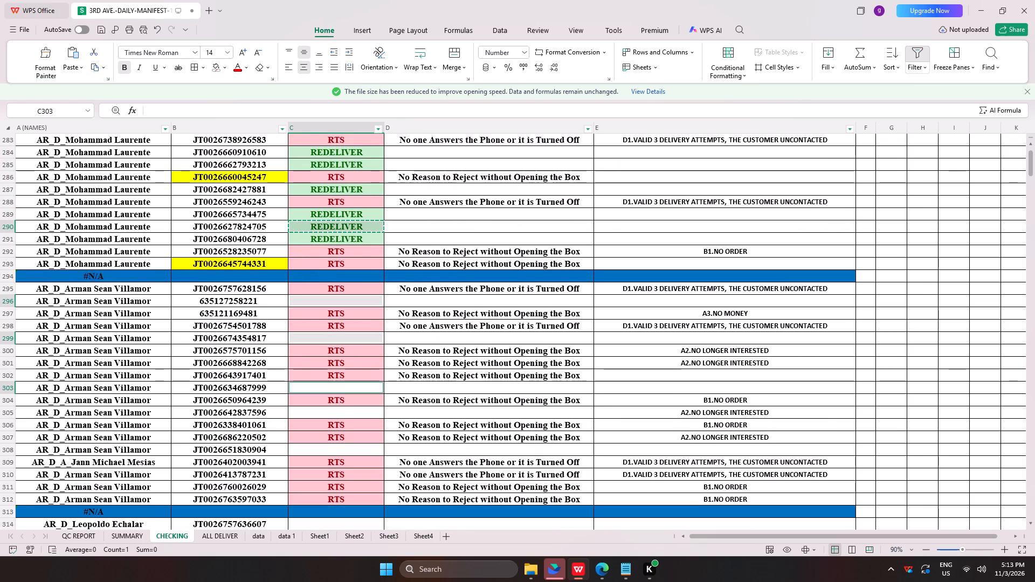
{"action": "left_click", "coordinate": [348, 412], "text": "ctrl"}
{"action": "left_click", "coordinate": [347, 451], "text": "ctrl"}
{"action": "key", "text": "ctrl+v"}
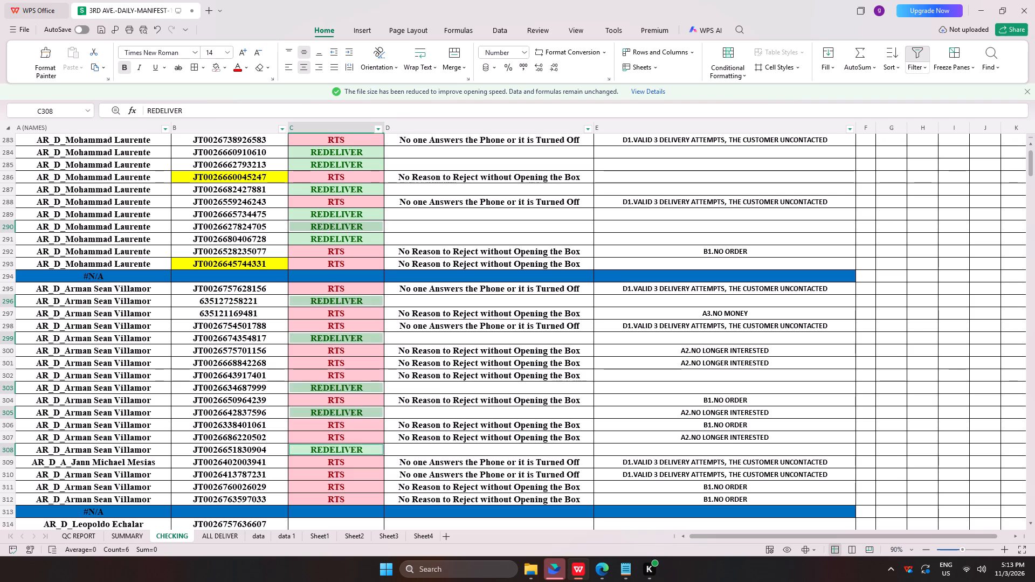
{"action": "left_click", "coordinate": [364, 382]}
{"action": "key", "text": "ctrl+s"}
Copy the blue separator row 313 across columns A to E into row 328 below Leopoldo's block, dismissing the file request.
{"action": "scroll", "coordinate": [368, 375], "scroll_direction": "down", "scroll_amount": 7}
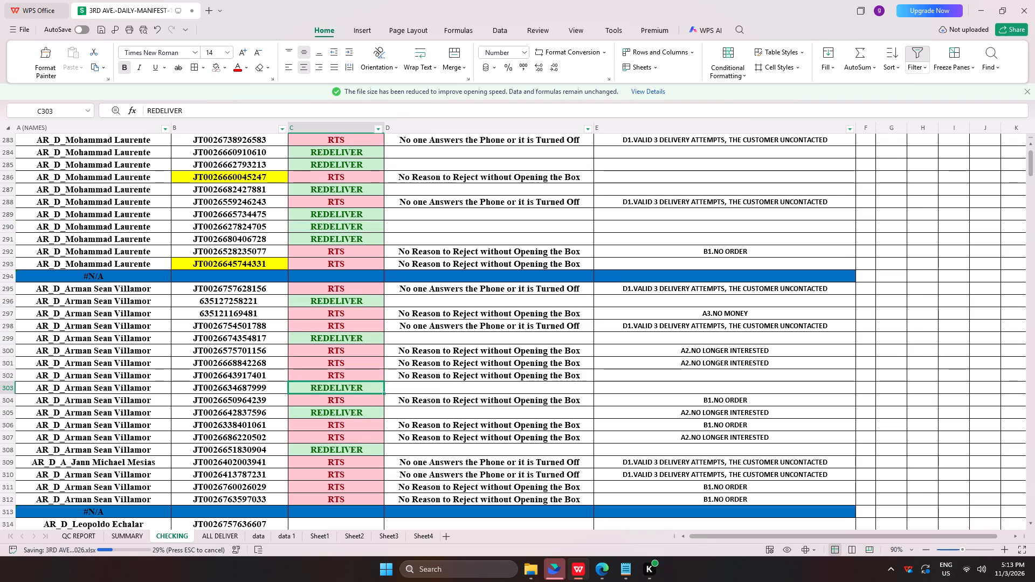
{"action": "left_click", "coordinate": [251, 418]}
{"action": "scroll", "coordinate": [319, 407], "scroll_direction": "down", "scroll_amount": 4}
{"action": "left_click", "coordinate": [60, 380]}
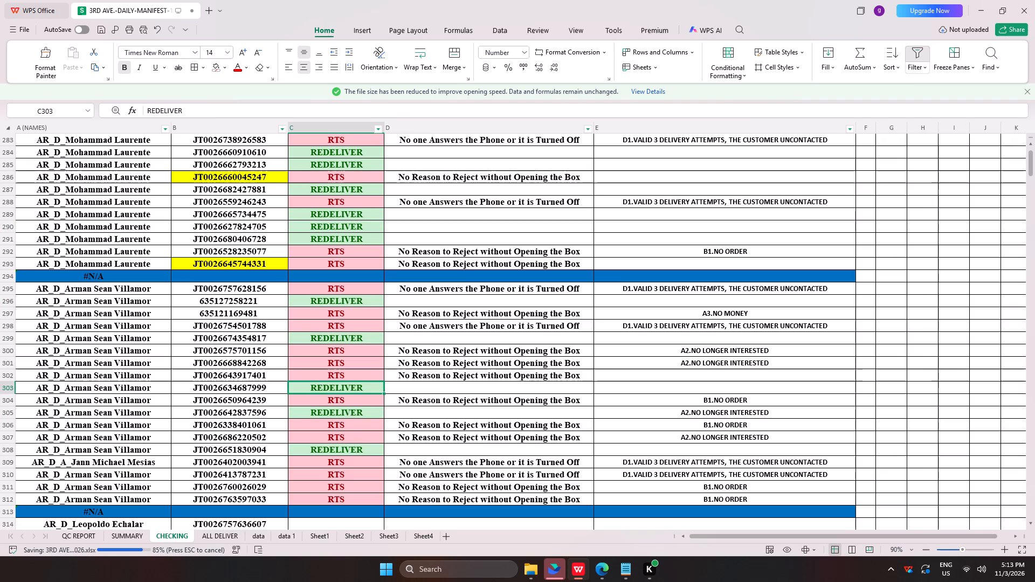
{"action": "left_click", "coordinate": [472, 214]}
{"action": "scroll", "coordinate": [359, 275], "scroll_direction": "down", "scroll_amount": 3}
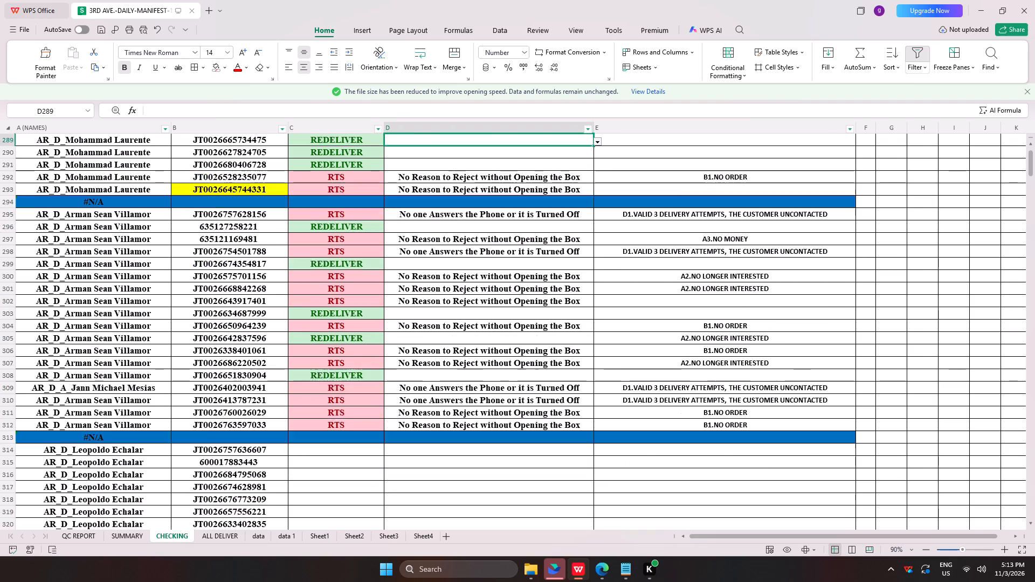
{"action": "scroll", "coordinate": [385, 279], "scroll_direction": "down", "scroll_amount": 6}
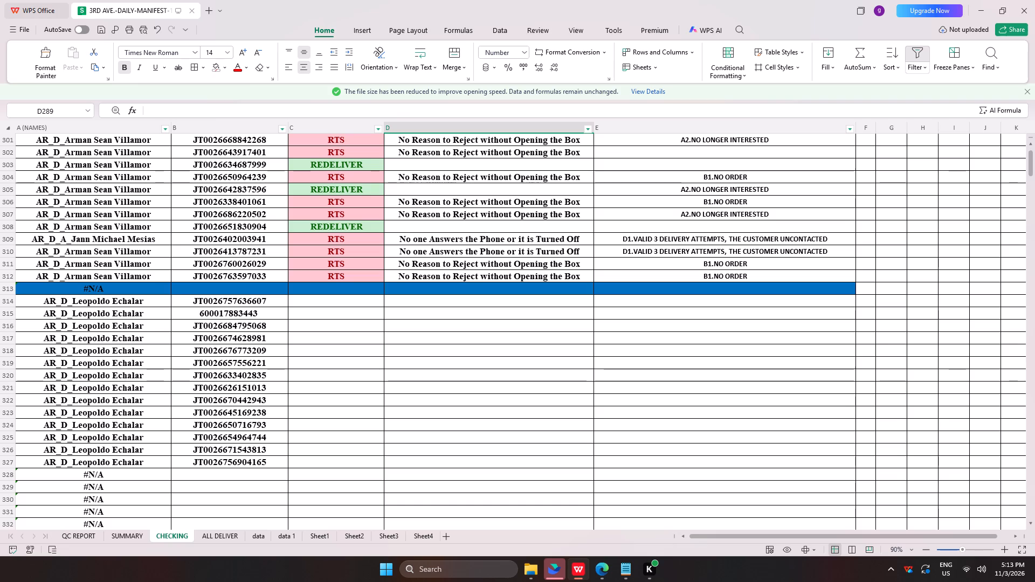
{"action": "left_click_drag", "start_coordinate": [152, 289], "coordinate": [611, 288]}
{"action": "key", "text": "ctrl+c"}
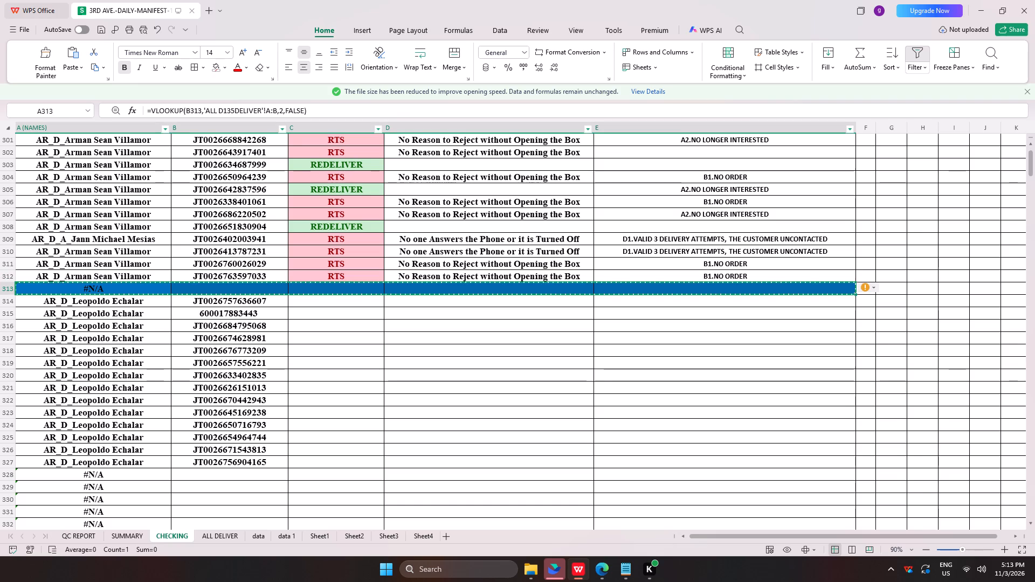
{"action": "left_click", "coordinate": [114, 473]}
{"action": "key", "text": "ctrl+v"}
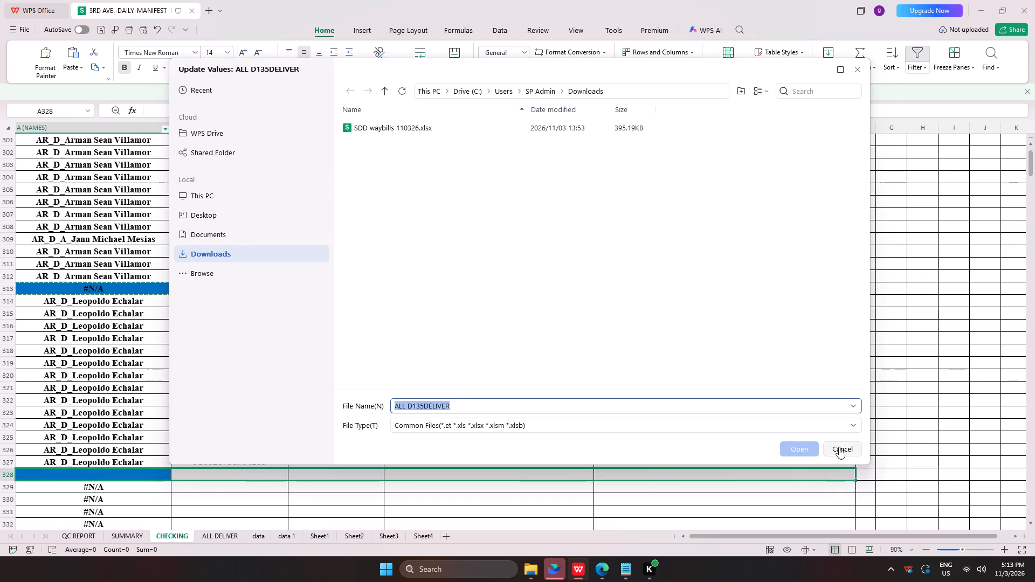
{"action": "left_click", "coordinate": [844, 447]}
Check the JMS tracking records of Leopoldo's first two waybills and copy row 309's RTS status, unanswered-phone reason and D1 remark into rows 314 and 315.
{"action": "key", "text": "alt+Tab"}
{"action": "scroll", "coordinate": [379, 343], "scroll_direction": "down", "scroll_amount": 5}
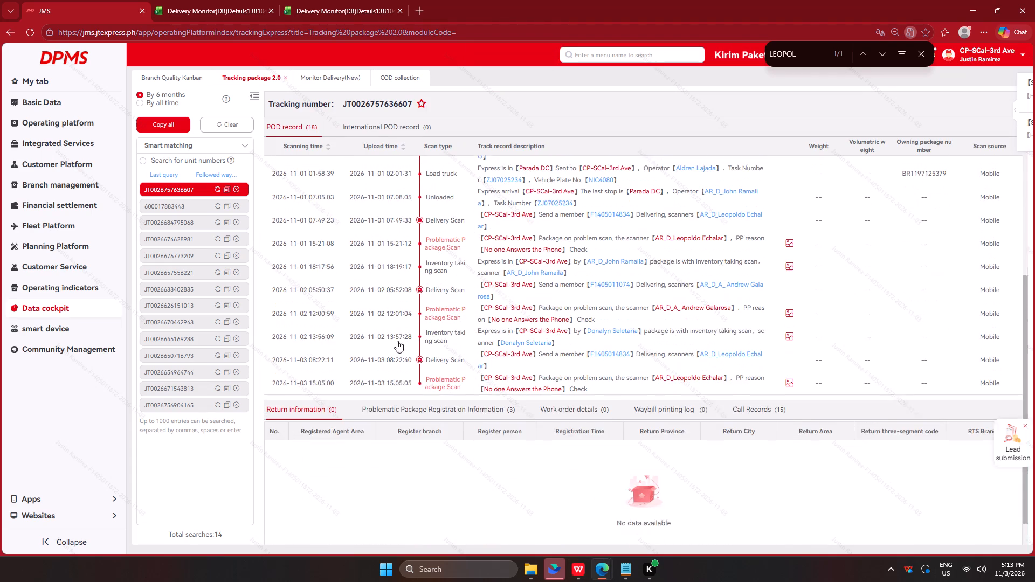
{"action": "key", "text": "alt+Tab"}
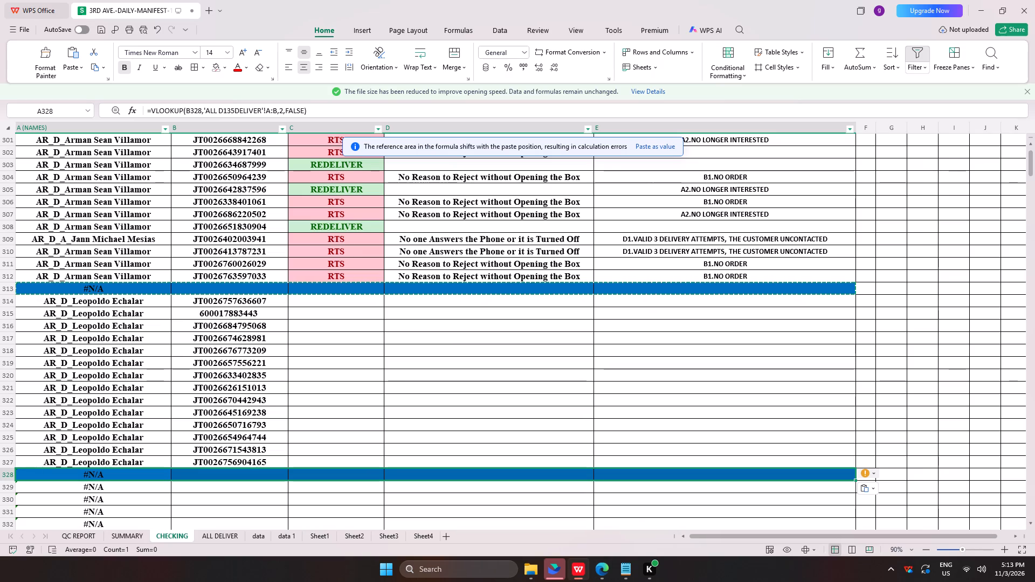
{"action": "left_click_drag", "start_coordinate": [372, 240], "coordinate": [624, 237]}
{"action": "key", "text": "ctrl+c"}
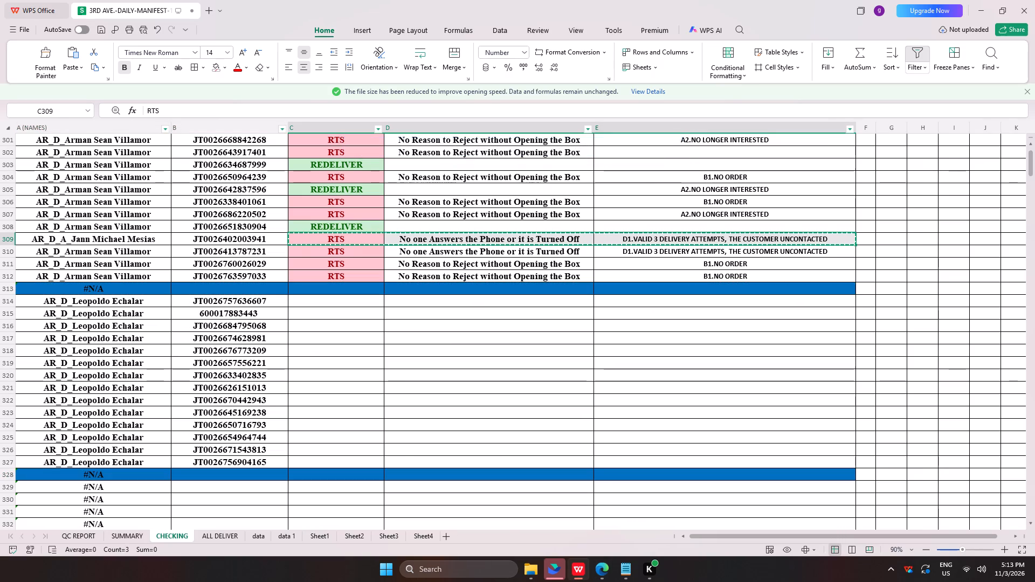
{"action": "left_click", "coordinate": [338, 304]}
{"action": "key", "text": "ctrl+v"}
{"action": "key", "text": "alt+Tab"}
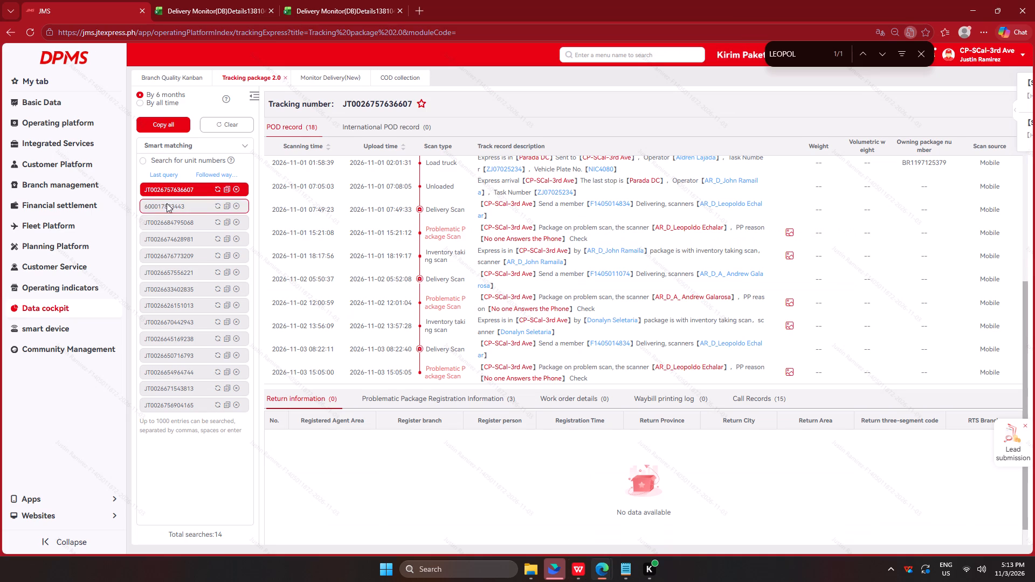
{"action": "left_click", "coordinate": [167, 203]}
{"action": "scroll", "coordinate": [570, 373], "scroll_direction": "down", "scroll_amount": 3}
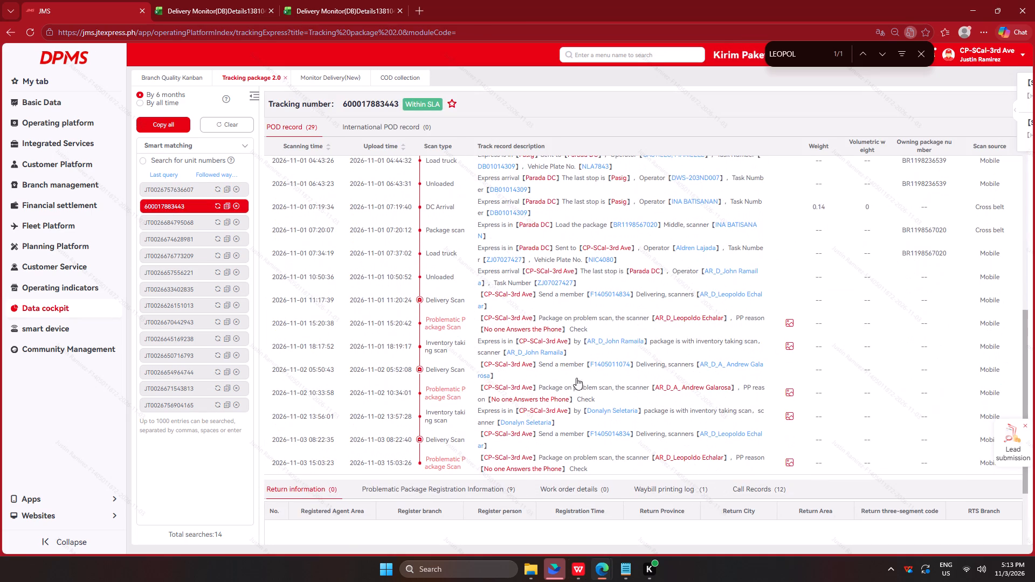
{"action": "key", "text": "alt+Tab"}
{"action": "left_click", "coordinate": [313, 314]}
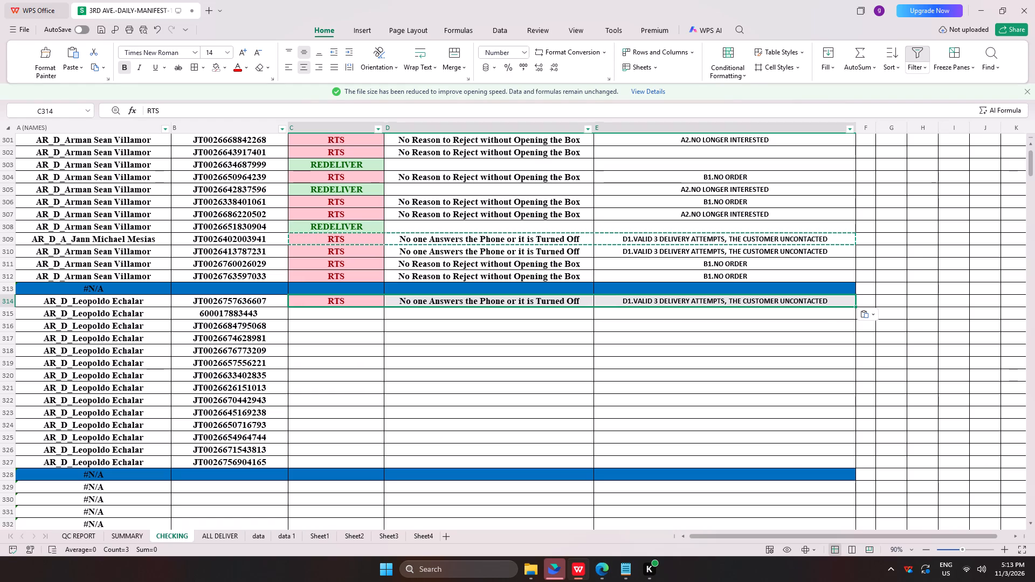
{"action": "key", "text": "ctrl+v"}
In JMS, examine the problem scans in the tracking records of Leopoldo's waybills listed in rows 316 to 323.
{"action": "key", "text": "alt+Tab"}
{"action": "left_click", "coordinate": [171, 222]}
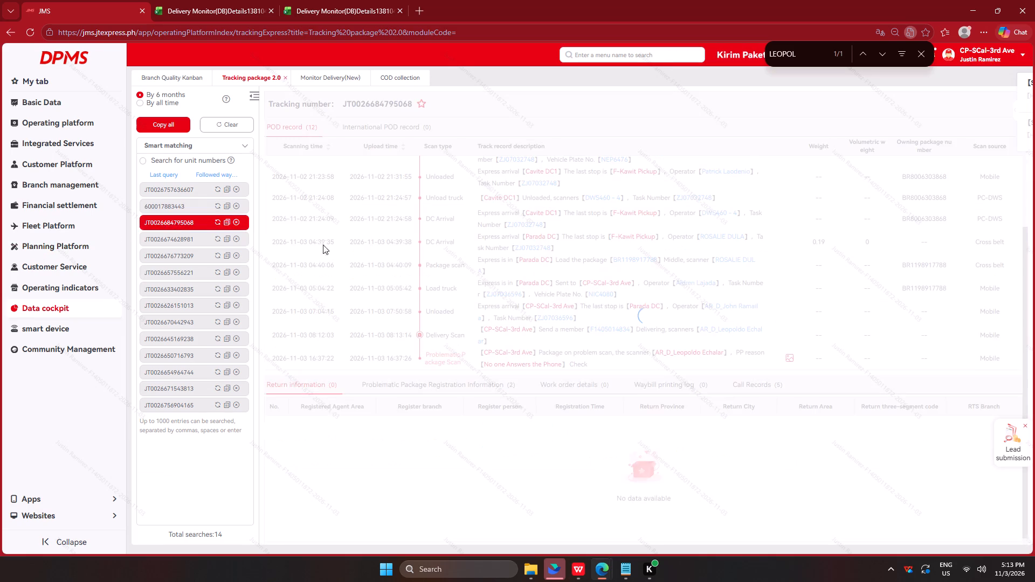
{"action": "left_click", "coordinate": [195, 238]}
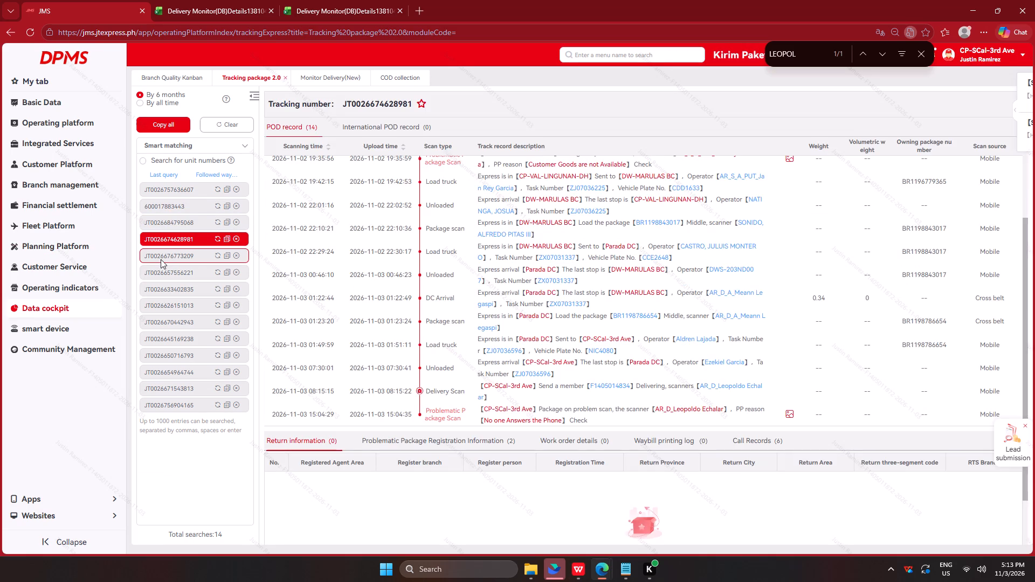
{"action": "left_click", "coordinate": [161, 259]}
{"action": "left_click", "coordinate": [176, 274]}
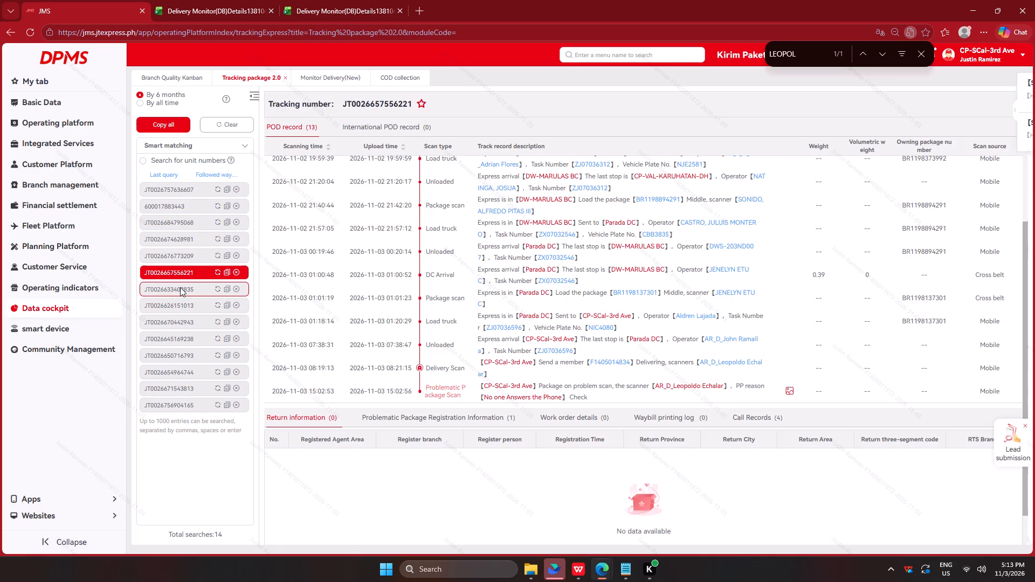
{"action": "left_click", "coordinate": [180, 287]}
{"action": "left_click", "coordinate": [180, 309]}
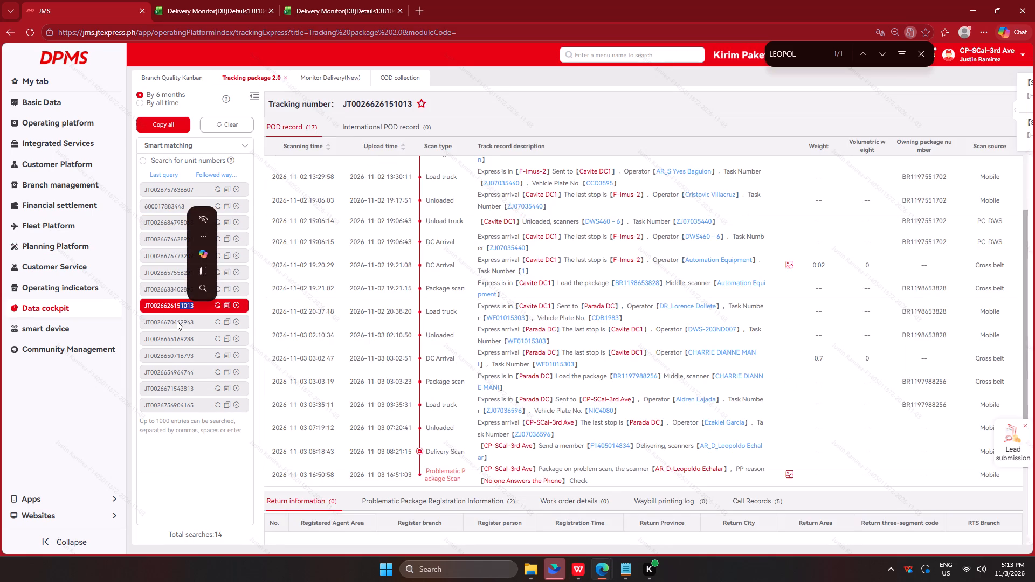
{"action": "left_click", "coordinate": [177, 321]}
{"action": "left_click", "coordinate": [174, 332]}
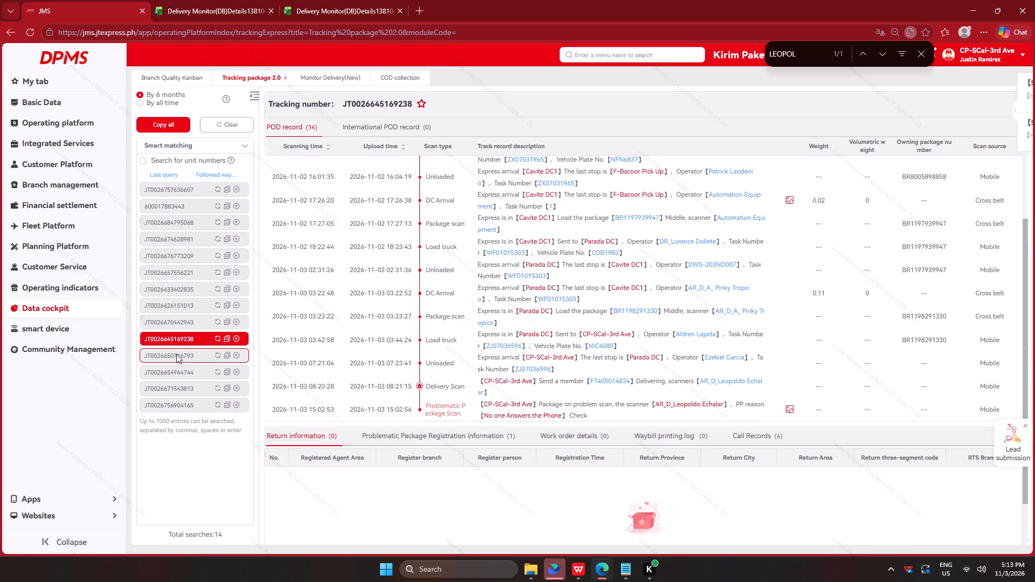
Check row 324's waybill and its problem-scan attachment in JMS, and copy RTS with "No Reason to Reject without Opening the Box" from row 312 into row 324.
{"action": "left_click", "coordinate": [176, 354]}
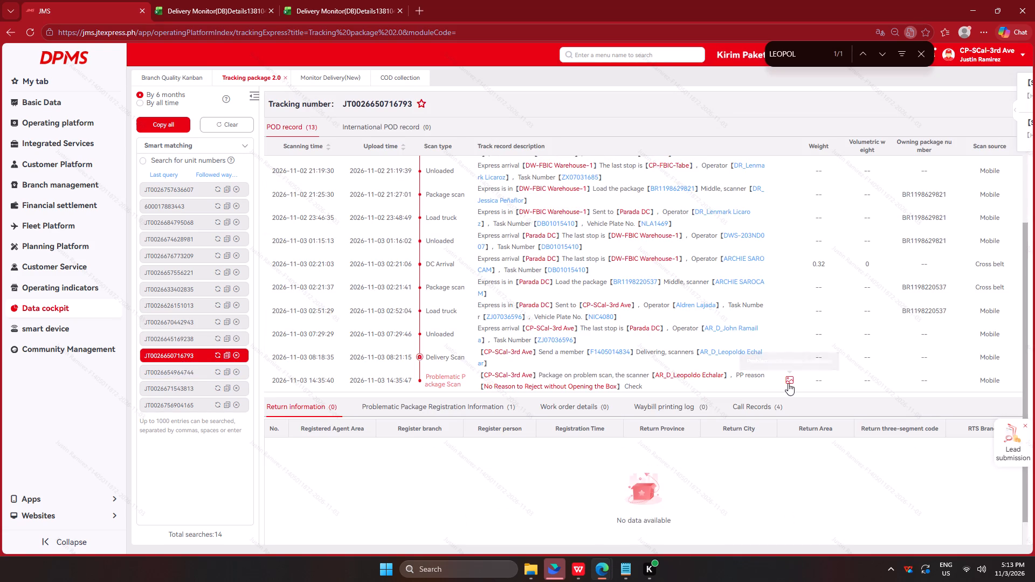
{"action": "left_click", "coordinate": [788, 379]}
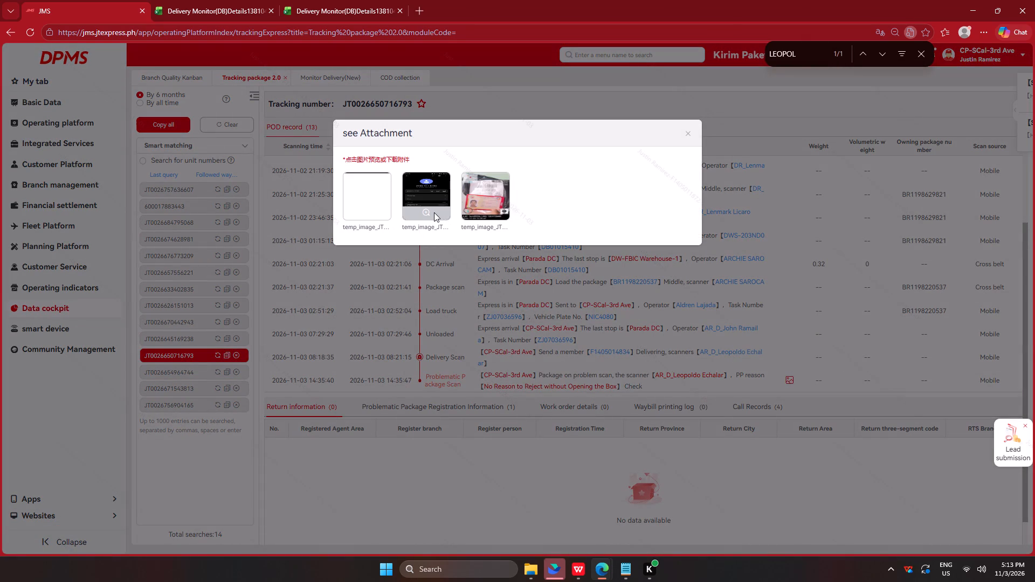
{"action": "left_click", "coordinate": [486, 213]}
{"action": "key", "text": "Escape"}
{"action": "key", "text": "alt+Tab"}
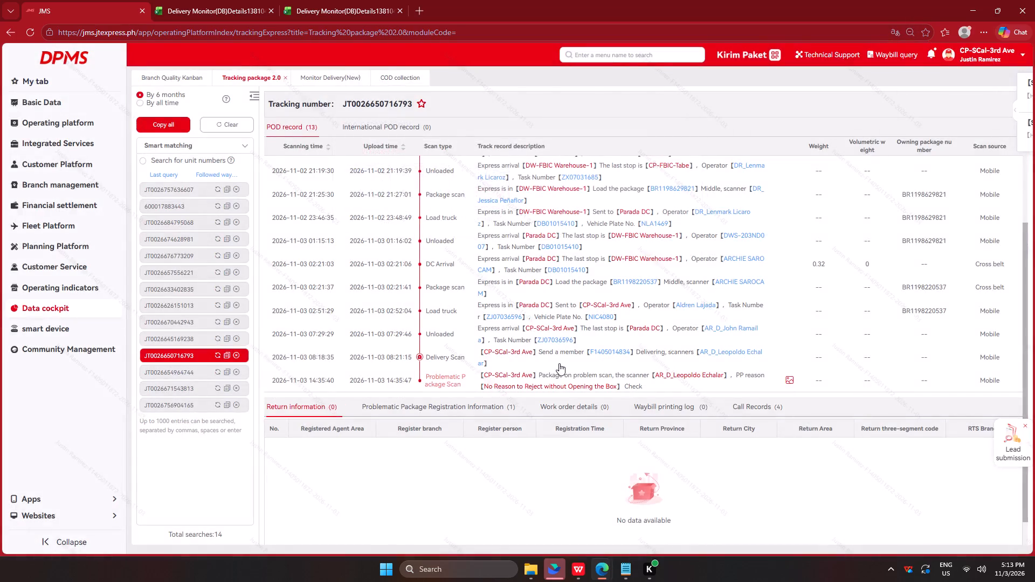
{"action": "left_click_drag", "start_coordinate": [369, 273], "coordinate": [397, 276]}
{"action": "key", "text": "ctrl+c"}
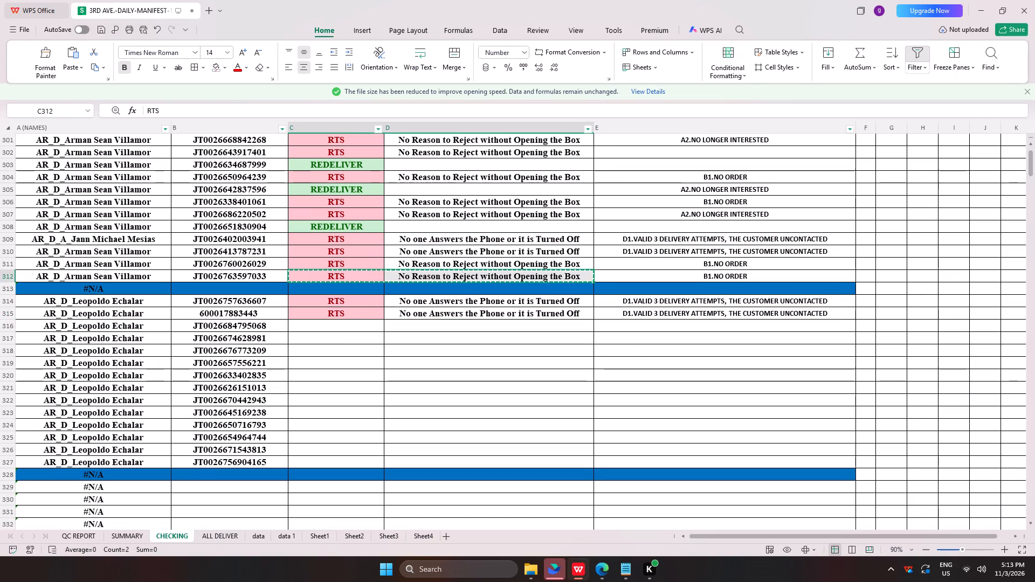
{"action": "key", "text": "alt+Tab"}
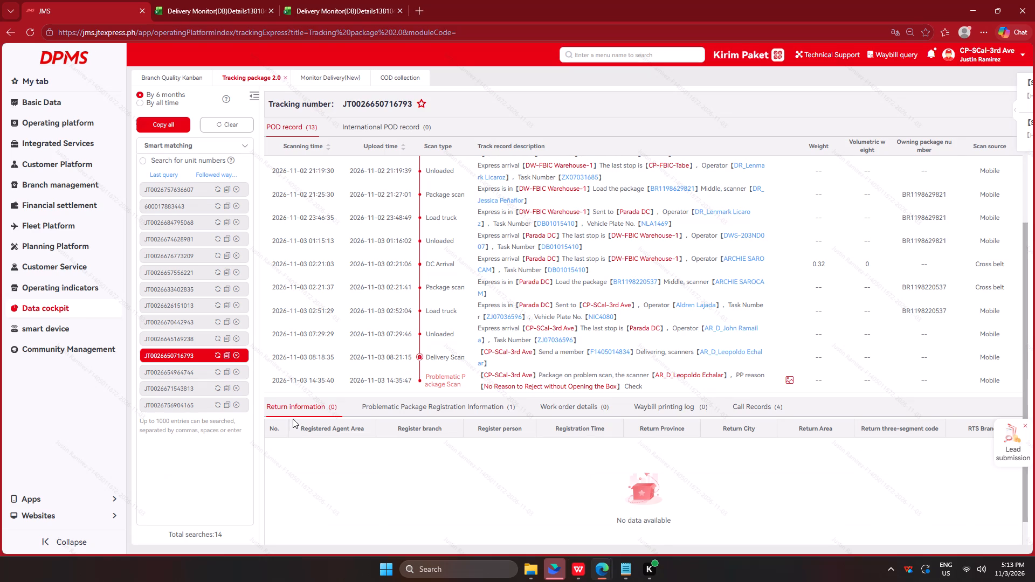
{"action": "key", "text": "alt+Tab"}
{"action": "left_click", "coordinate": [295, 427]}
{"action": "key", "text": "ctrl+v"}
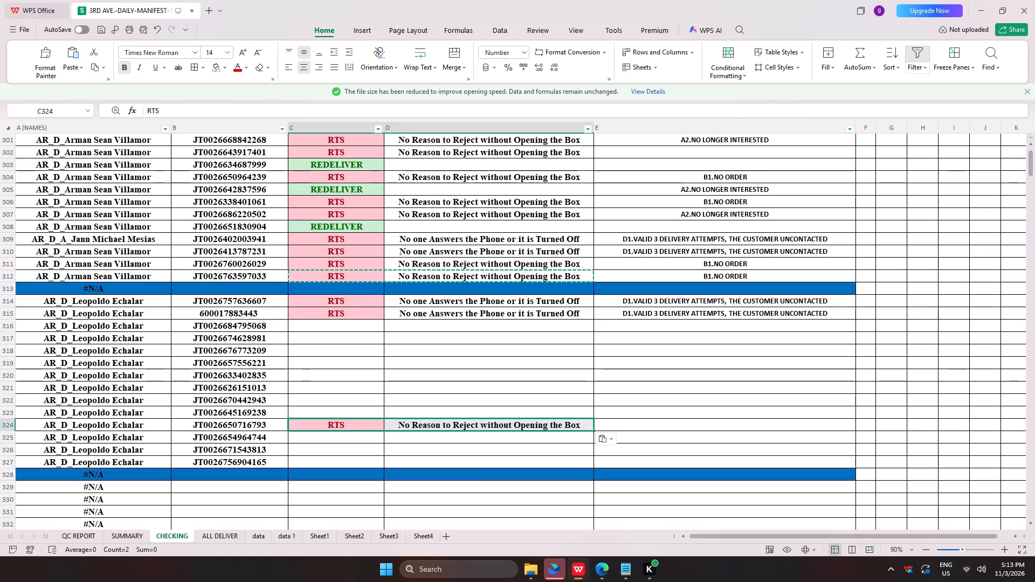
Check Leopoldo's last three waybills in JMS and copy row 315's RTS status, unanswered-phone reason and D1 remark into row 327.
{"action": "key", "text": "alt+Tab"}
{"action": "left_click", "coordinate": [188, 369]}
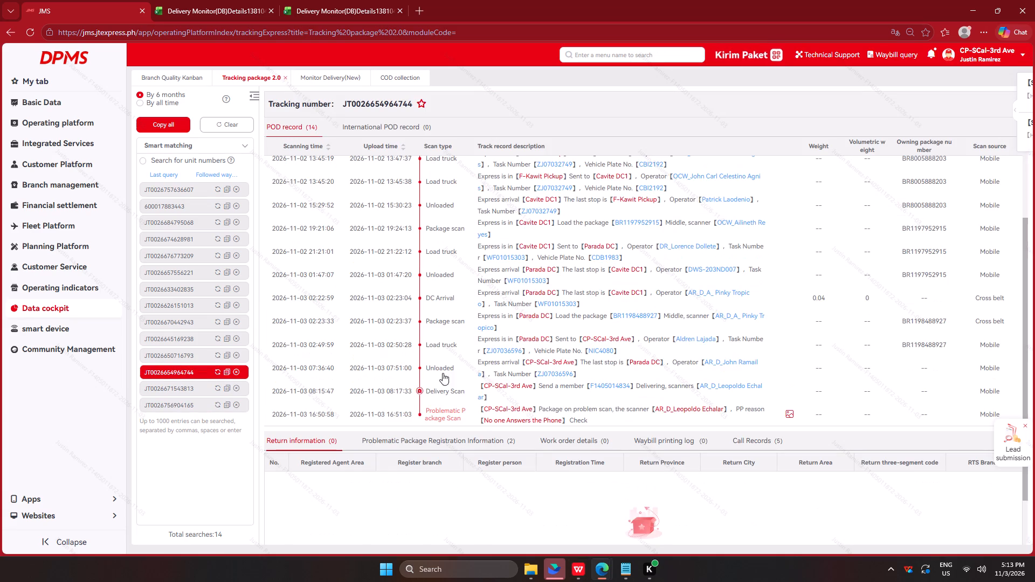
{"action": "left_click", "coordinate": [184, 384]}
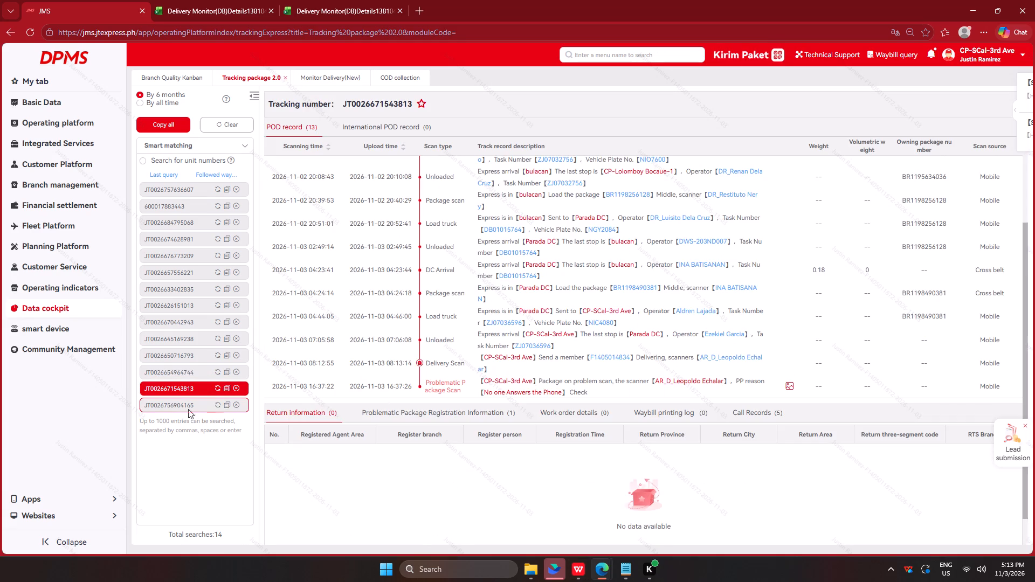
{"action": "left_click", "coordinate": [183, 408]}
{"action": "scroll", "coordinate": [507, 361], "scroll_direction": "down", "scroll_amount": 3}
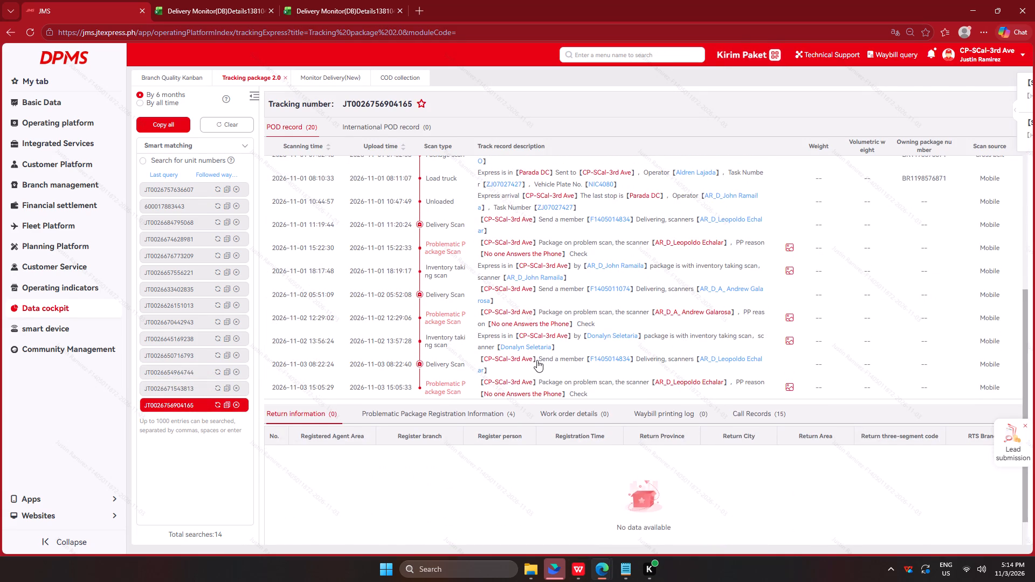
{"action": "key", "text": "alt+Tab"}
{"action": "left_click_drag", "start_coordinate": [372, 310], "coordinate": [632, 318]}
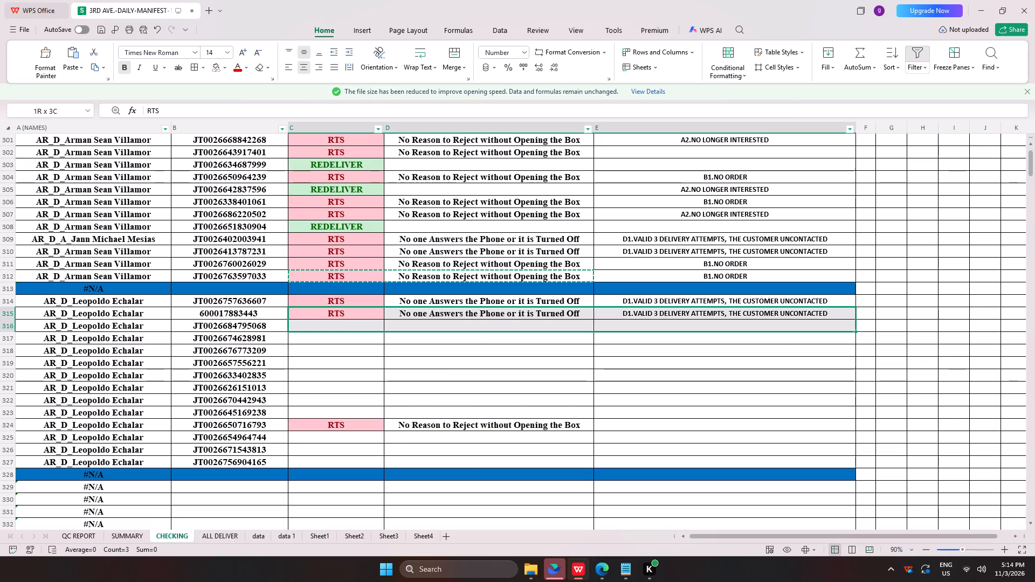
{"action": "left_click_drag", "start_coordinate": [632, 318], "coordinate": [627, 314]}
{"action": "key", "text": "ctrl+c"}
{"action": "left_click", "coordinate": [308, 461]}
{"action": "key", "text": "ctrl+v"}
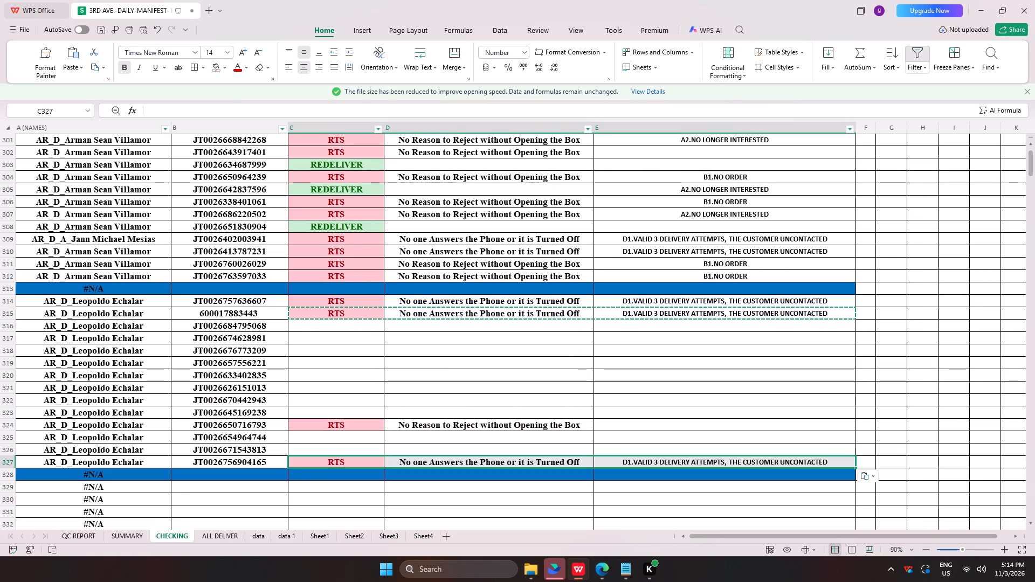
Copy the REDELIVER status from row 308 into Leopoldo's blank column C cells in rows 316 to 323, 325 and 326, and save the workbook.
{"action": "left_click", "coordinate": [368, 225]}
{"action": "key", "text": "ctrl+c"}
{"action": "left_click_drag", "start_coordinate": [358, 328], "coordinate": [359, 332], "text": "ctrl"}
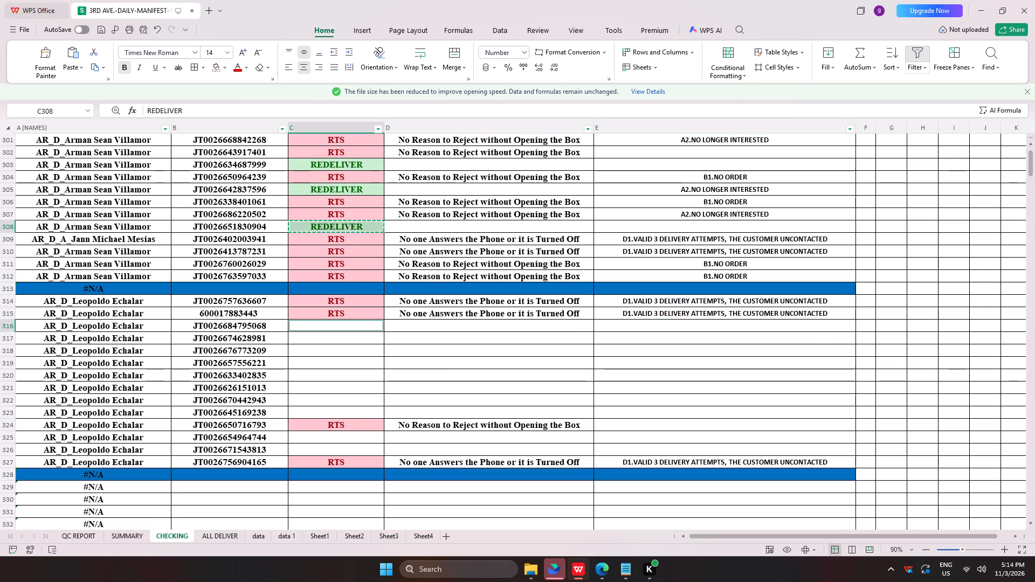
{"action": "left_click_drag", "start_coordinate": [359, 332], "coordinate": [359, 411], "text": "ctrl"}
{"action": "left_click_drag", "start_coordinate": [363, 435], "coordinate": [361, 451], "text": "ctrl"}
{"action": "key", "text": "ctrl+v"}
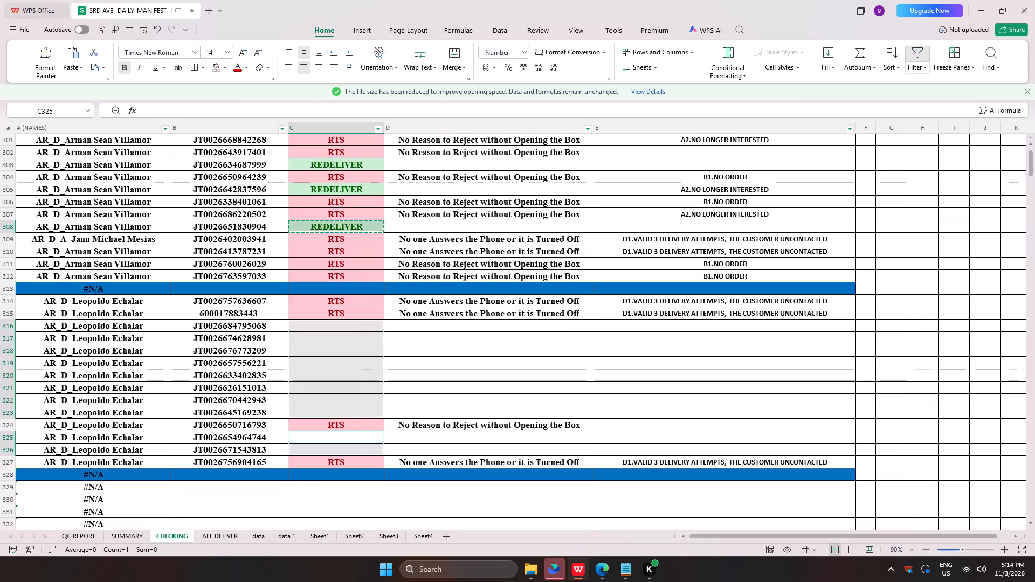
{"action": "left_click", "coordinate": [524, 375]}
{"action": "key", "text": "ctrl+s"}
In JMS, find courier RAILY in the Monitor Delivery summary and open his total unsigned parcels for the day.
{"action": "key", "text": "alt+Tab"}
{"action": "left_click", "coordinate": [394, 192], "text": "alt"}
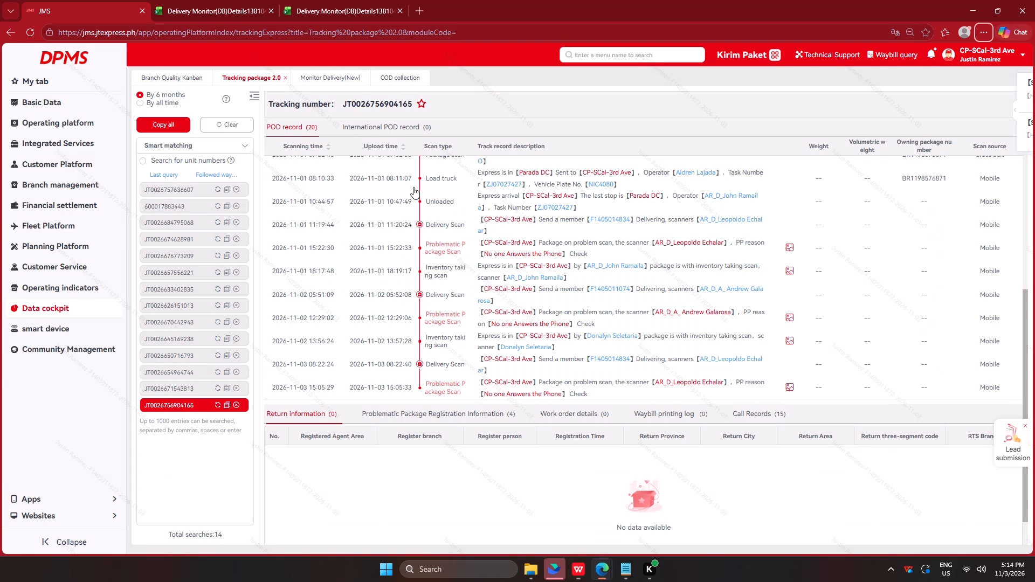
{"action": "left_click", "coordinate": [339, 75]}
{"action": "left_click", "coordinate": [152, 94]}
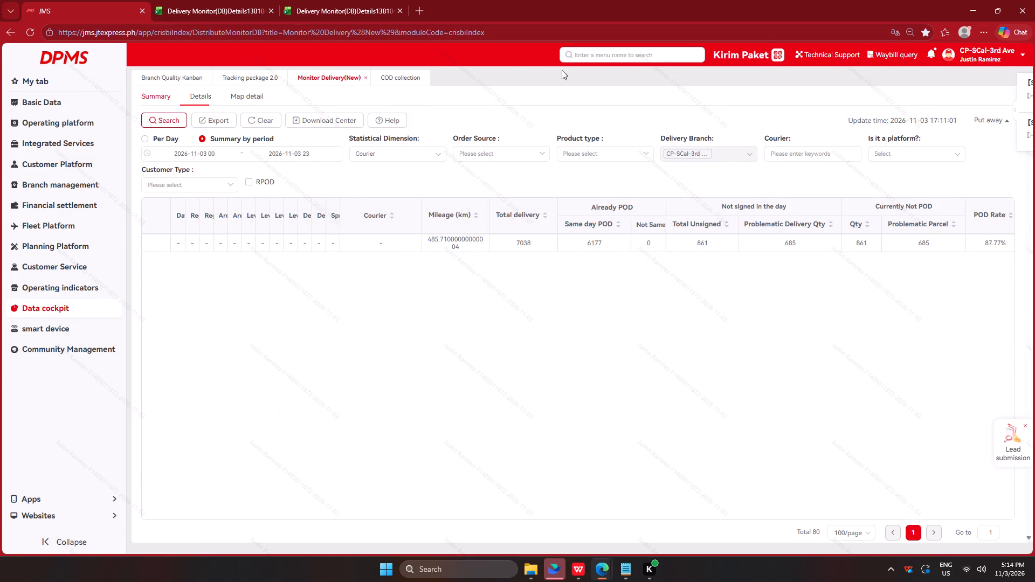
{"action": "key", "text": "ctrl+f"}
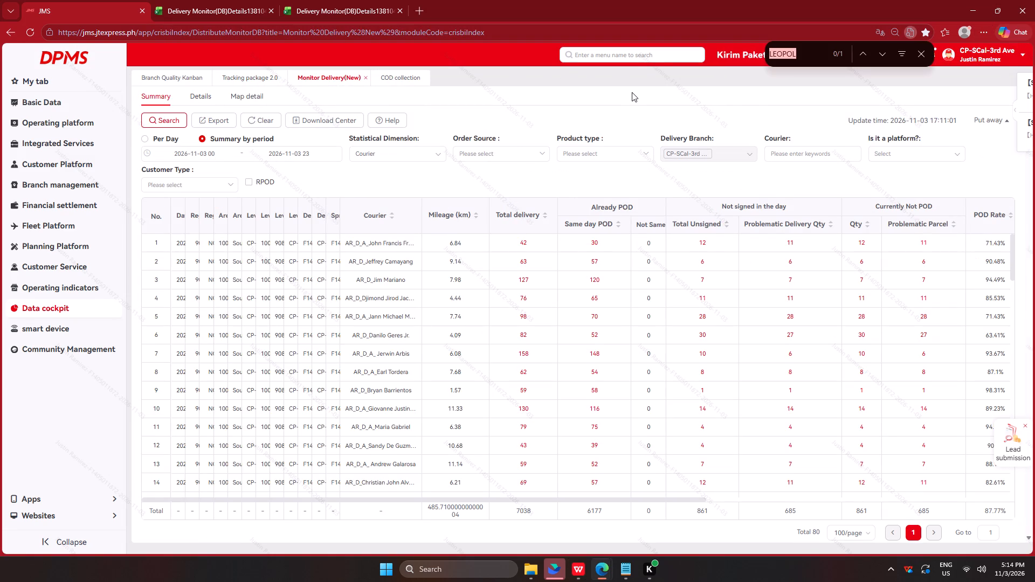
{"action": "type", "text": "RAILY"}
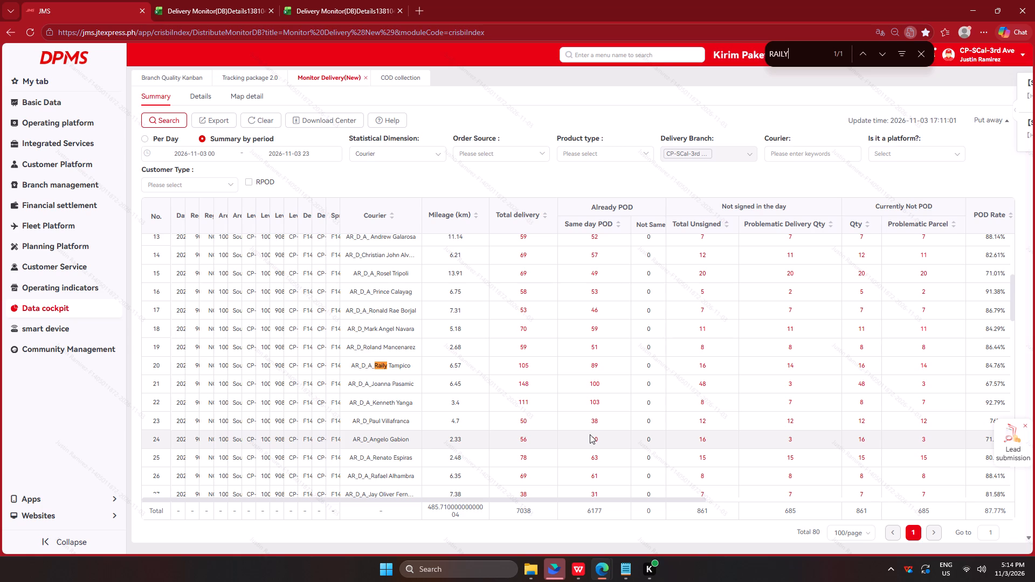
{"action": "left_click", "coordinate": [702, 365]}
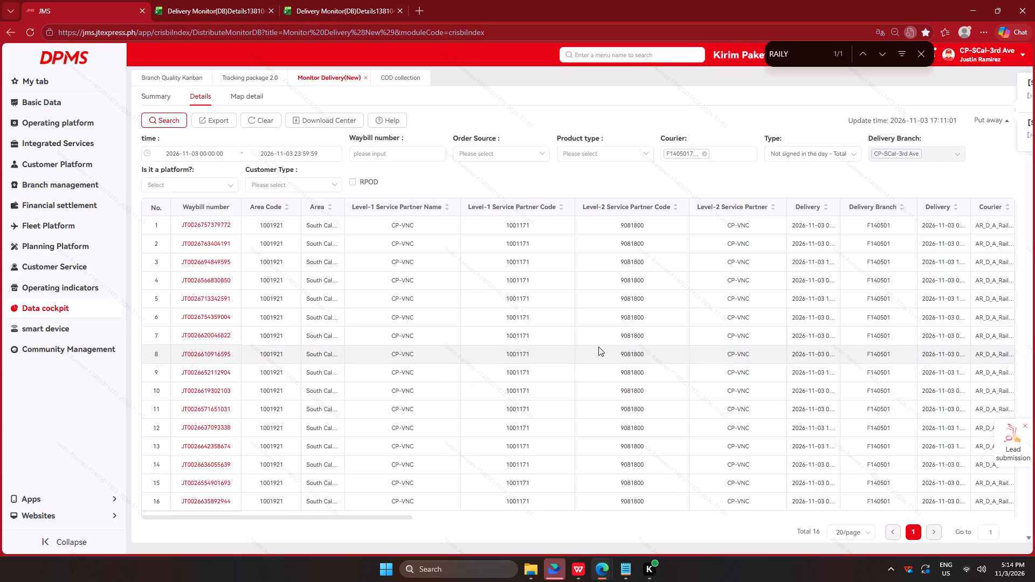
Capture Raily's unsigned waybill numbers as text, clear the previous list in Tracking package 2.0, and query the captured numbers.
{"action": "scroll", "coordinate": [274, 212], "scroll_direction": "down", "scroll_amount": 2, "text": "ctrl"}
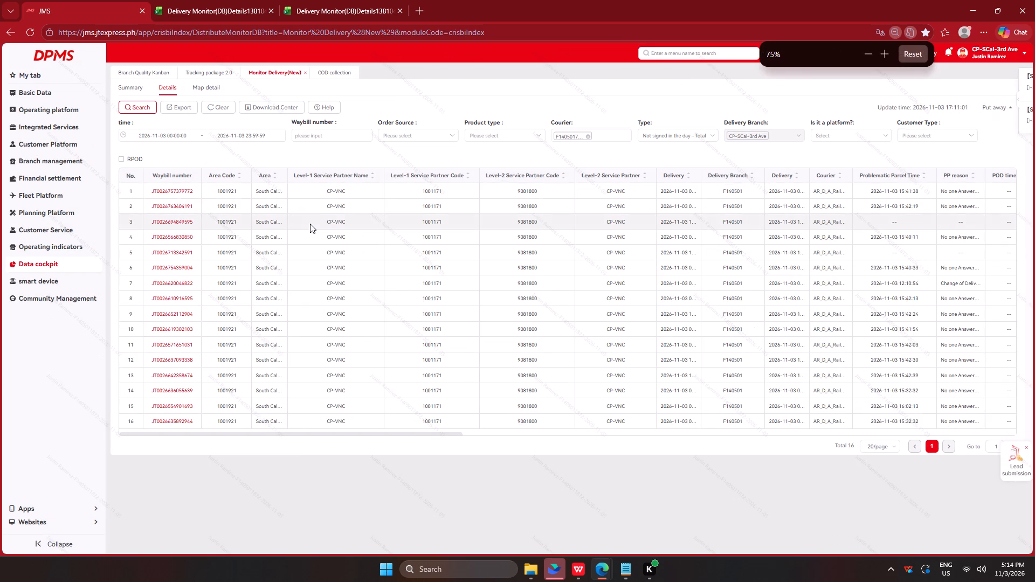
{"action": "key", "text": "shift+super+t"}
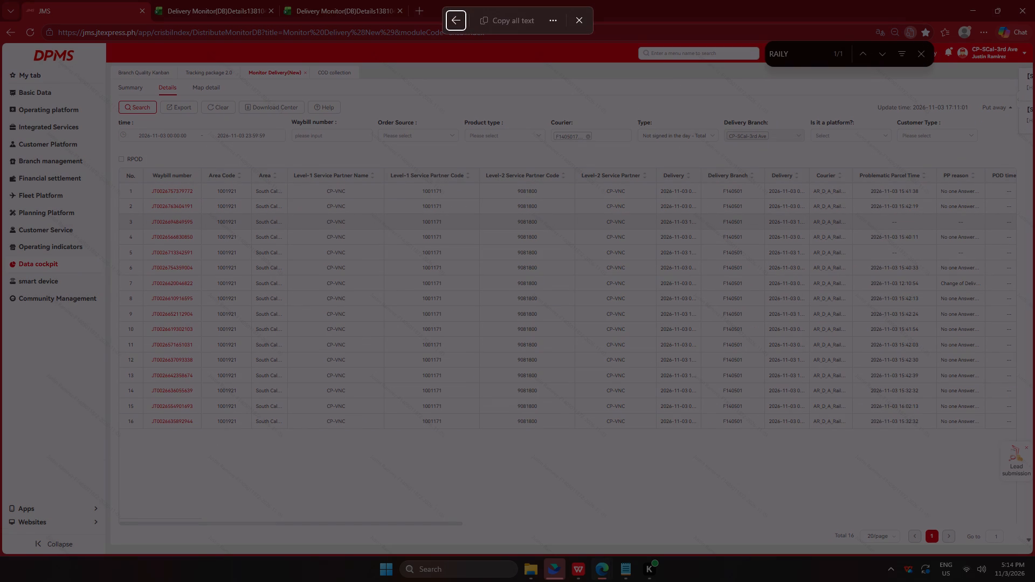
{"action": "left_click_drag", "start_coordinate": [146, 183], "coordinate": [202, 439]}
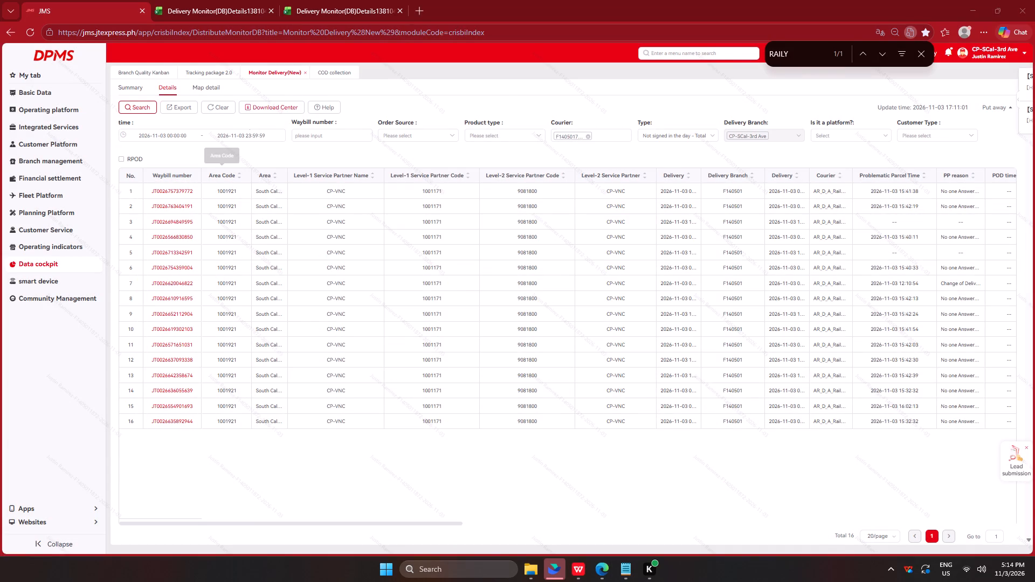
{"action": "scroll", "coordinate": [249, 137], "scroll_direction": "up", "scroll_amount": 1, "text": "ctrl"}
{"action": "left_click", "coordinate": [227, 72]}
{"action": "left_click", "coordinate": [209, 115]}
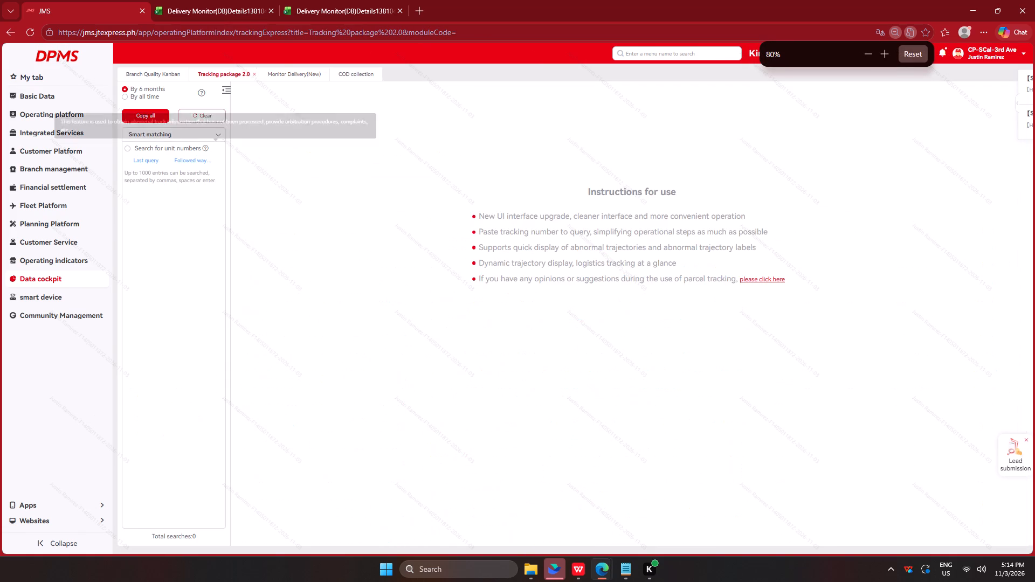
{"action": "left_click", "coordinate": [133, 337]}
{"action": "key", "text": "ctrl+v"}
Copy all of Raily's waybill numbers from JMS and paste them into column B of CHECKING, starting at B329.
{"action": "left_click", "coordinate": [142, 112]}
{"action": "key", "text": "alt+Tab"}
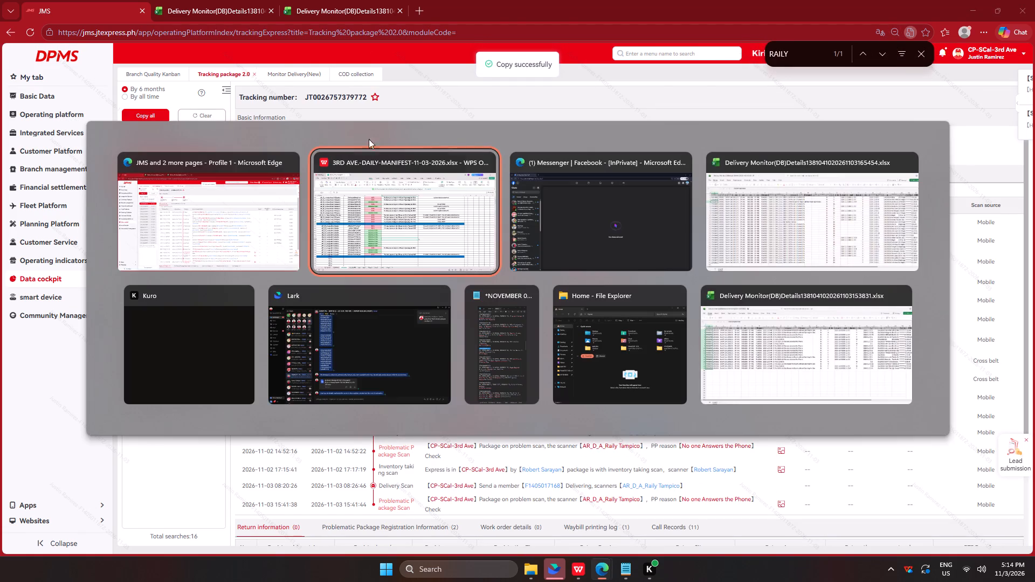
{"action": "left_click", "coordinate": [420, 236], "text": "alt"}
{"action": "left_click", "coordinate": [221, 488]}
{"action": "key", "text": "ctrl+v"}
Copy the blue separator row 328, columns A to E, into row 345 below Raily's block, without updating the linked values.
{"action": "scroll", "coordinate": [241, 402], "scroll_direction": "down", "scroll_amount": 2}
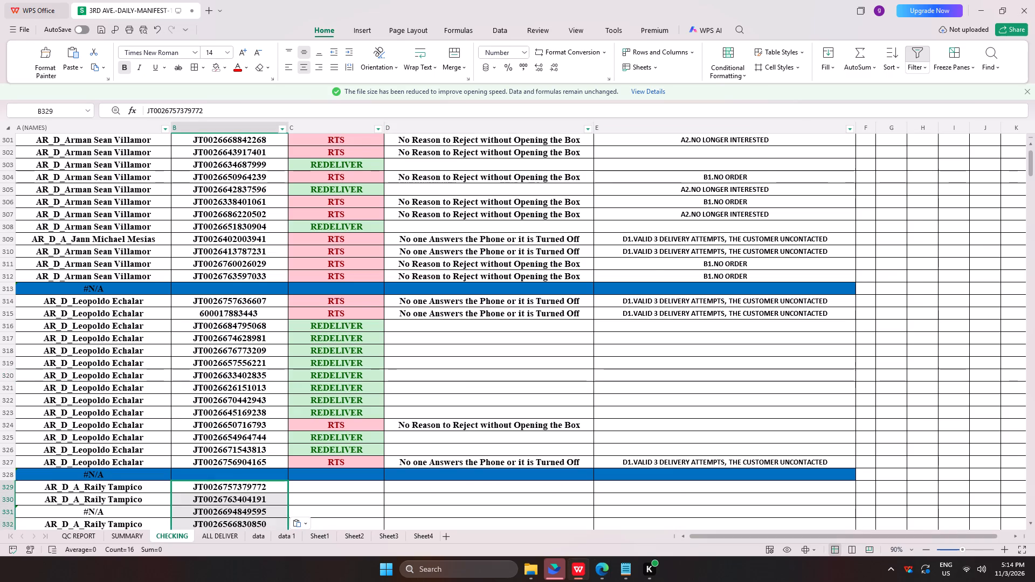
{"action": "scroll", "coordinate": [240, 399], "scroll_direction": "down", "scroll_amount": 9}
{"action": "left_click_drag", "start_coordinate": [153, 199], "coordinate": [592, 210]}
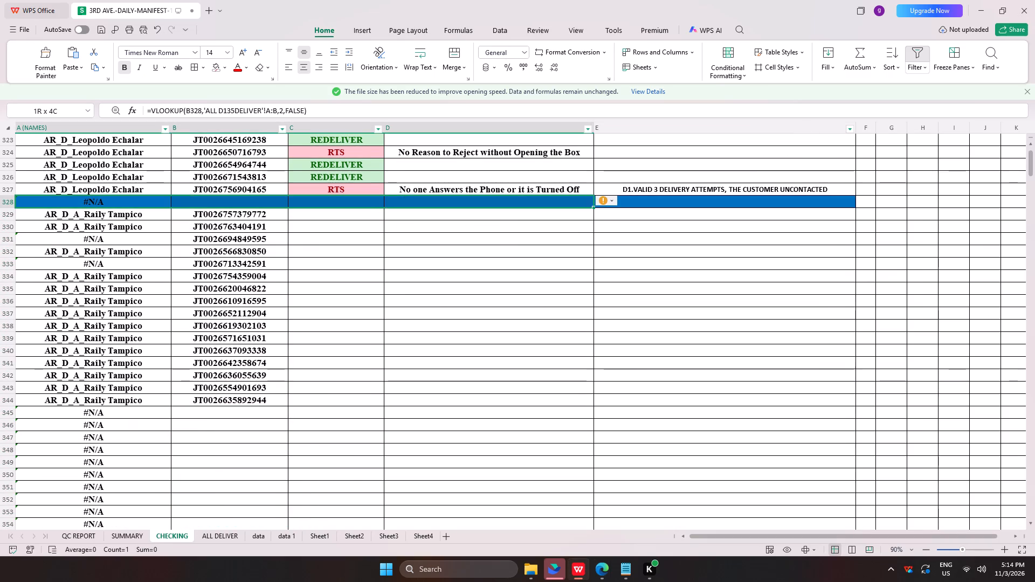
{"action": "left_click_drag", "start_coordinate": [592, 210], "coordinate": [600, 205]}
{"action": "key", "text": "ctrl+c"}
{"action": "left_click", "coordinate": [125, 409]}
{"action": "key", "text": "ctrl+v"}
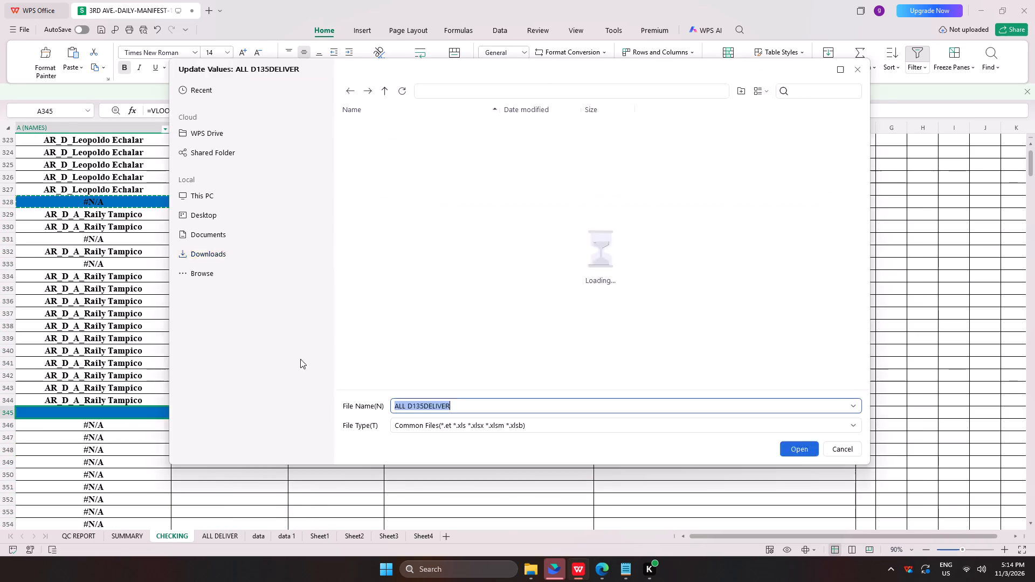
{"action": "key", "text": "alt+Tab"}
{"action": "key", "text": "alt+Tab"}
{"action": "left_click", "coordinate": [844, 446]}
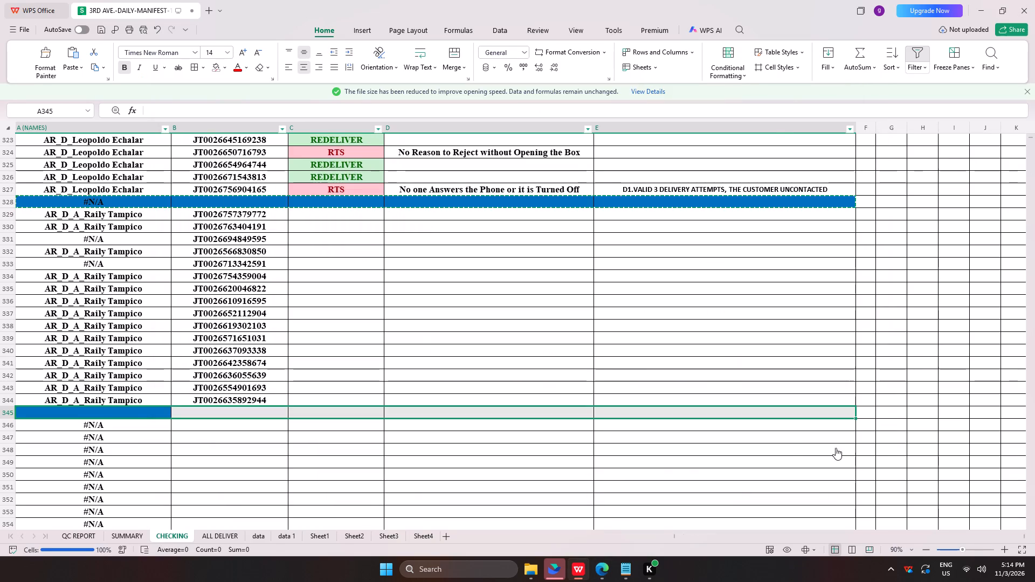
Check Raily's first three waybills in JMS and fill the third one's number in B331 with yellow.
{"action": "scroll", "coordinate": [434, 351], "scroll_direction": "down", "scroll_amount": 2}
{"action": "key", "text": "alt+Tab"}
{"action": "scroll", "coordinate": [400, 309], "scroll_direction": "down", "scroll_amount": 2}
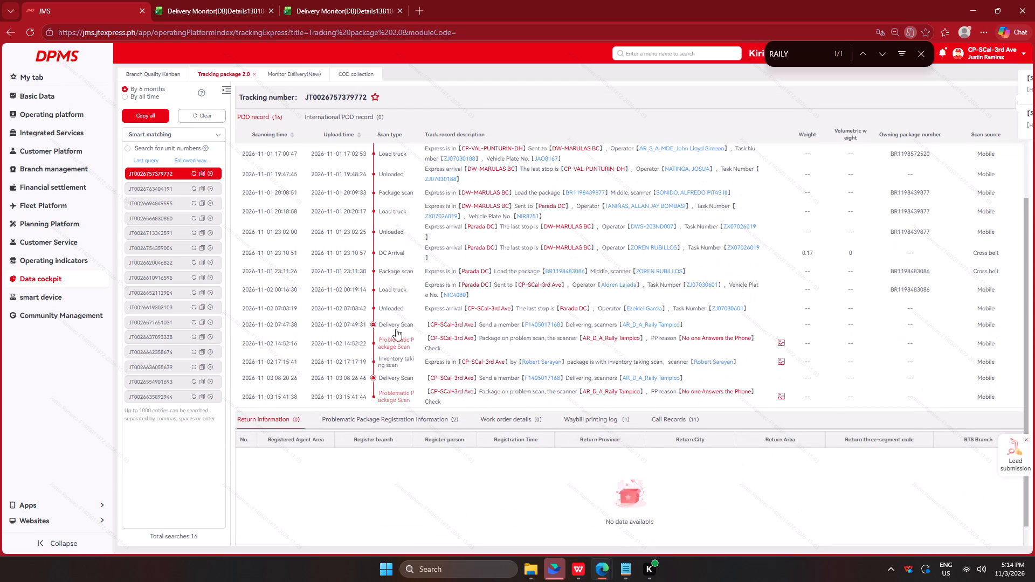
{"action": "scroll", "coordinate": [616, 346], "scroll_direction": "up", "scroll_amount": 1, "text": "ctrl"}
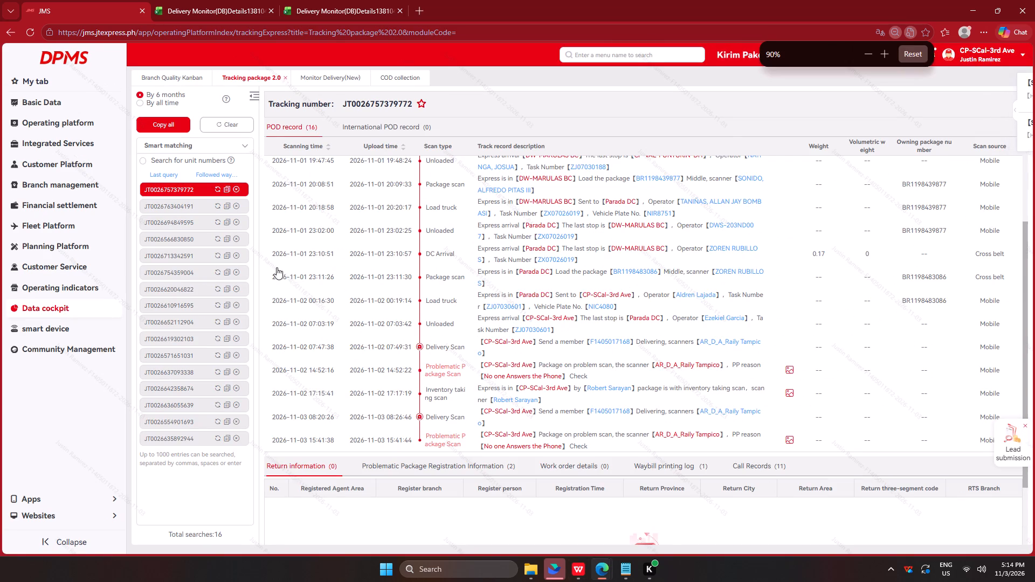
{"action": "left_click", "coordinate": [185, 209]}
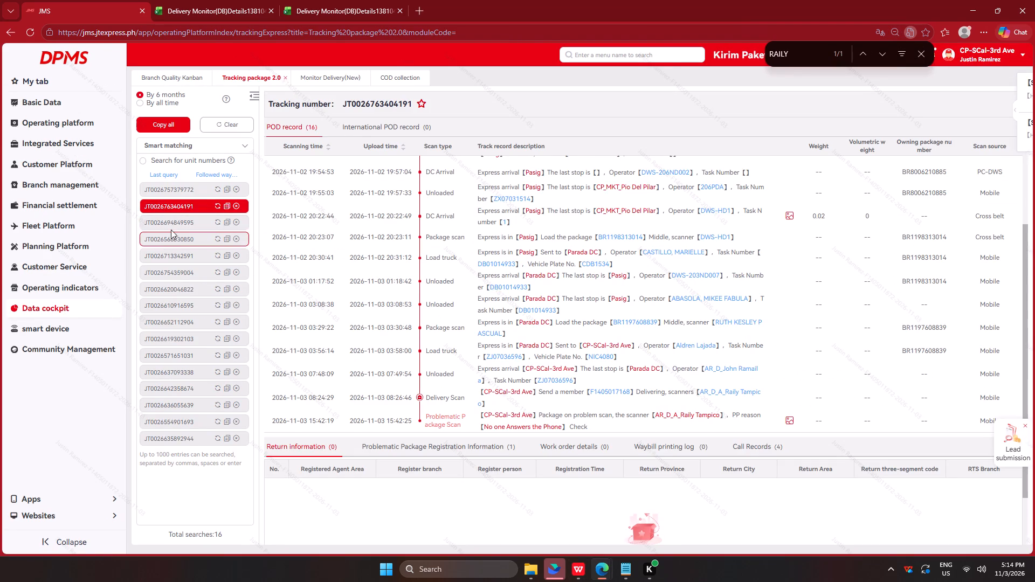
{"action": "left_click", "coordinate": [171, 225]}
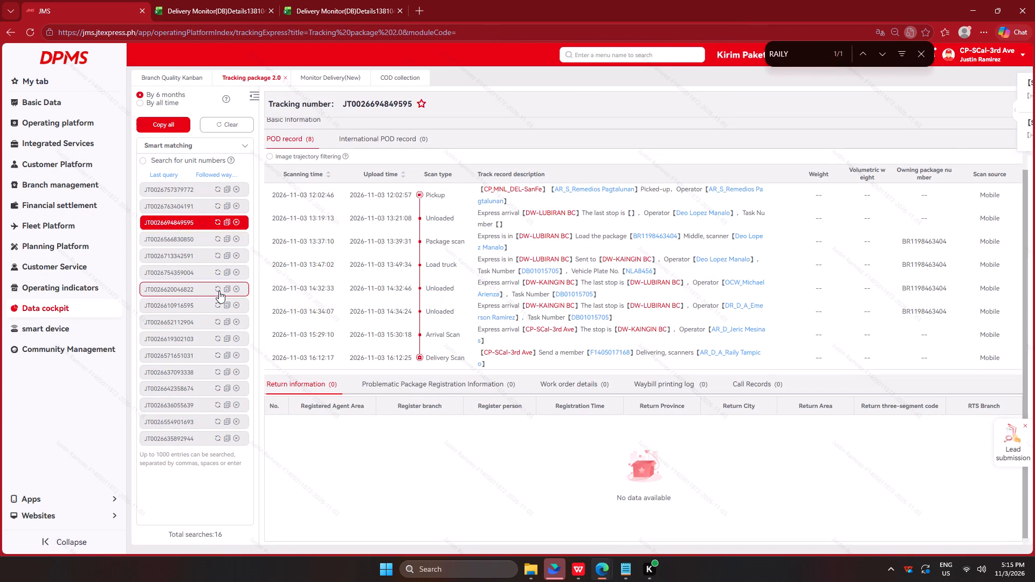
{"action": "key", "text": "alt+Tab"}
{"action": "left_click", "coordinate": [246, 189]}
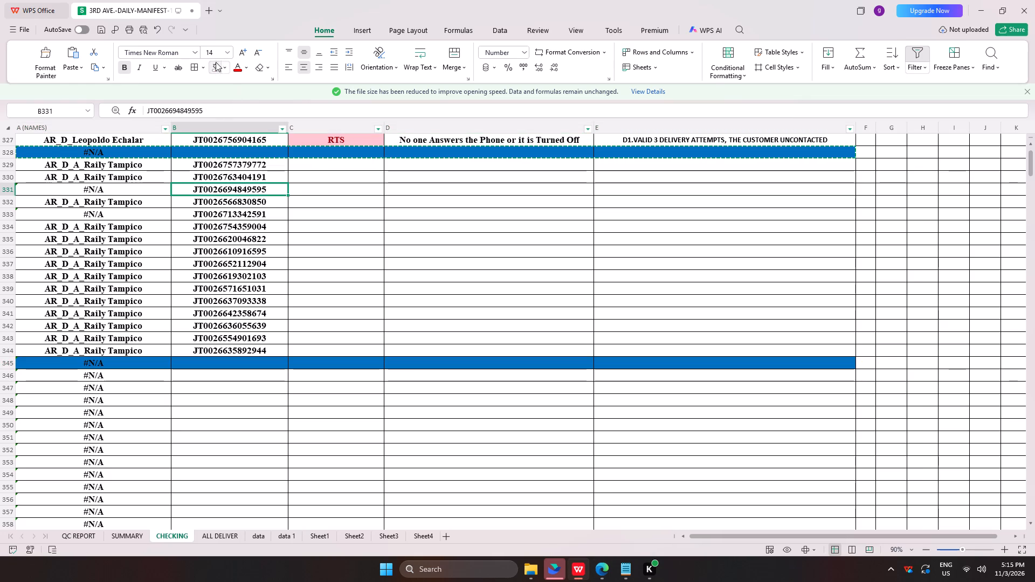
{"action": "left_click", "coordinate": [227, 64]}
{"action": "left_click", "coordinate": [247, 170]}
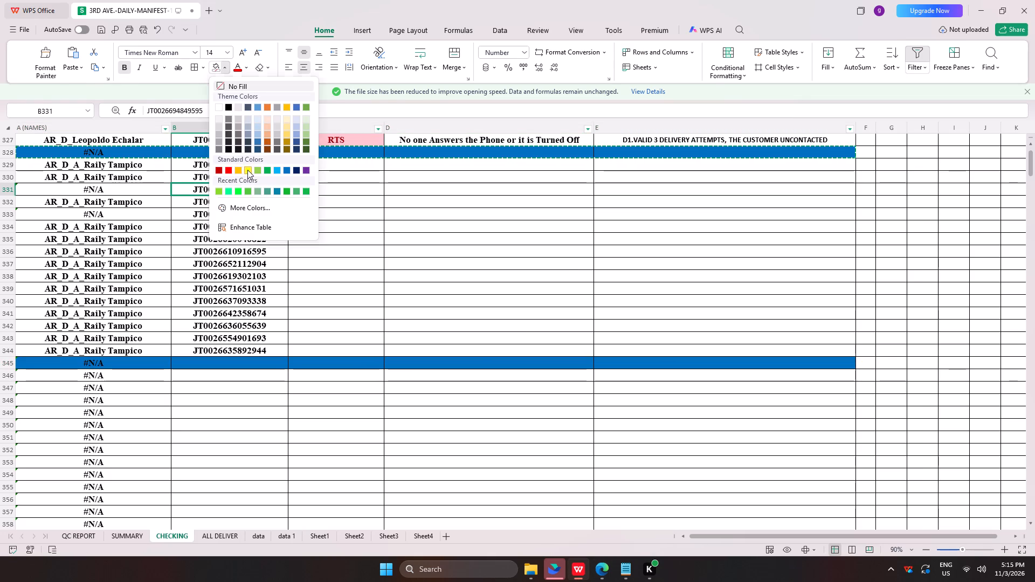
Check row 332's waybill in JMS and copy row 327's RTS status, unanswered-phone reason and D1 remark into row 332.
{"action": "key", "text": "alt+Tab"}
{"action": "left_click", "coordinate": [190, 243]}
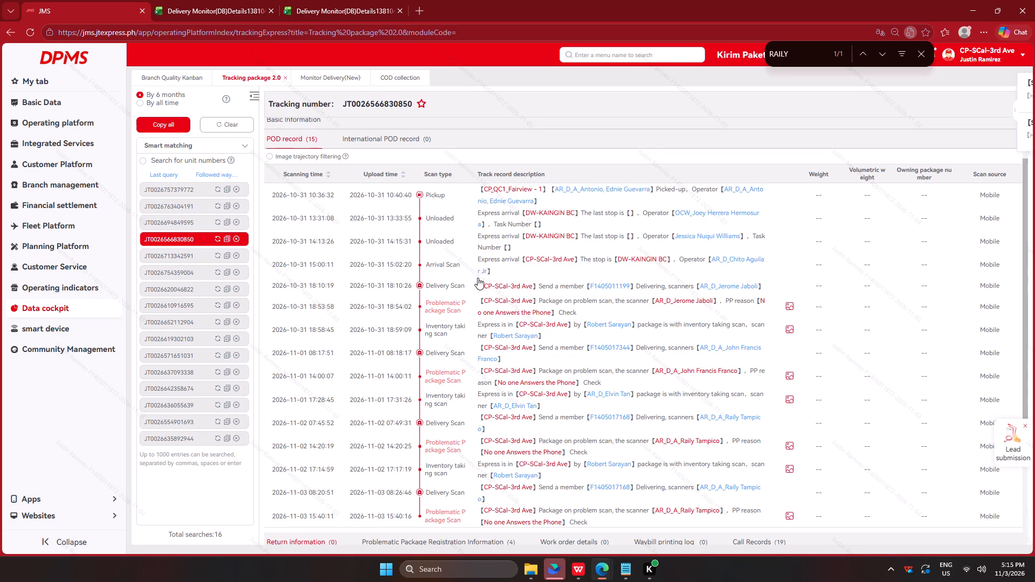
{"action": "scroll", "coordinate": [489, 324], "scroll_direction": "down", "scroll_amount": 2}
{"action": "key", "text": "alt+Tab"}
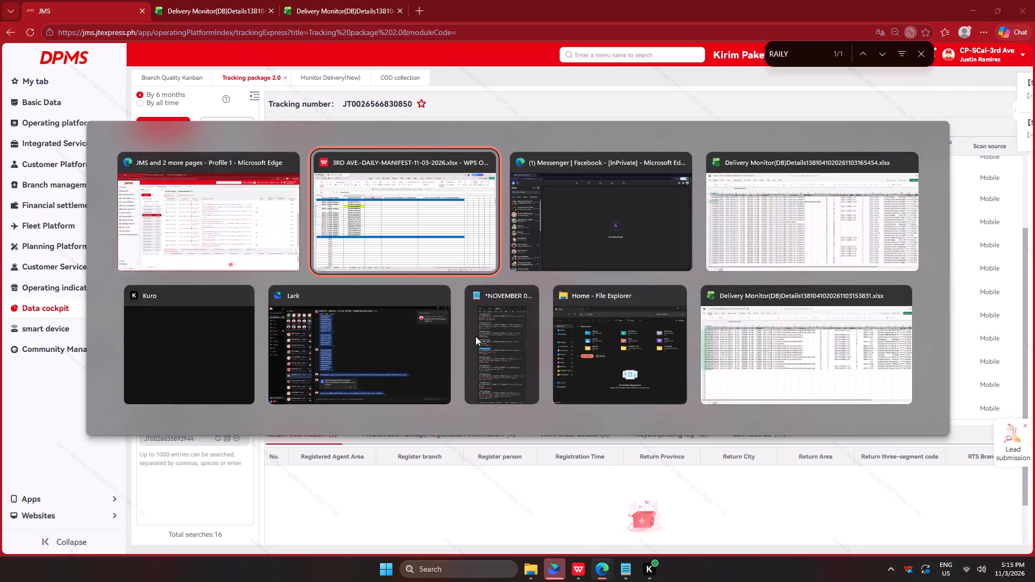
{"action": "left_click_drag", "start_coordinate": [364, 140], "coordinate": [615, 144]}
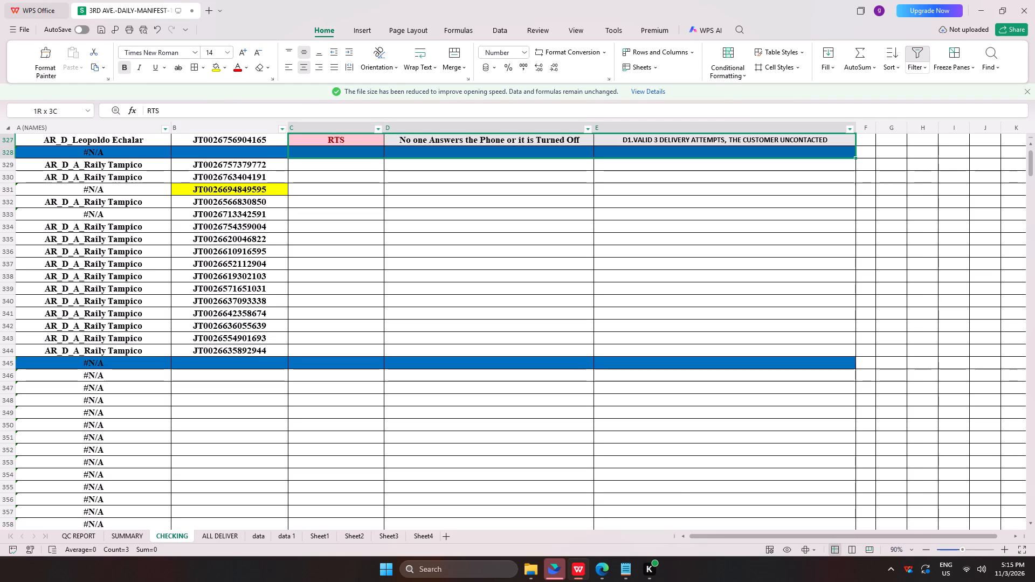
{"action": "left_click_drag", "start_coordinate": [615, 144], "coordinate": [615, 143]}
{"action": "key", "text": "ctrl+c"}
{"action": "left_click", "coordinate": [306, 206]}
{"action": "key", "text": "ctrl+v"}
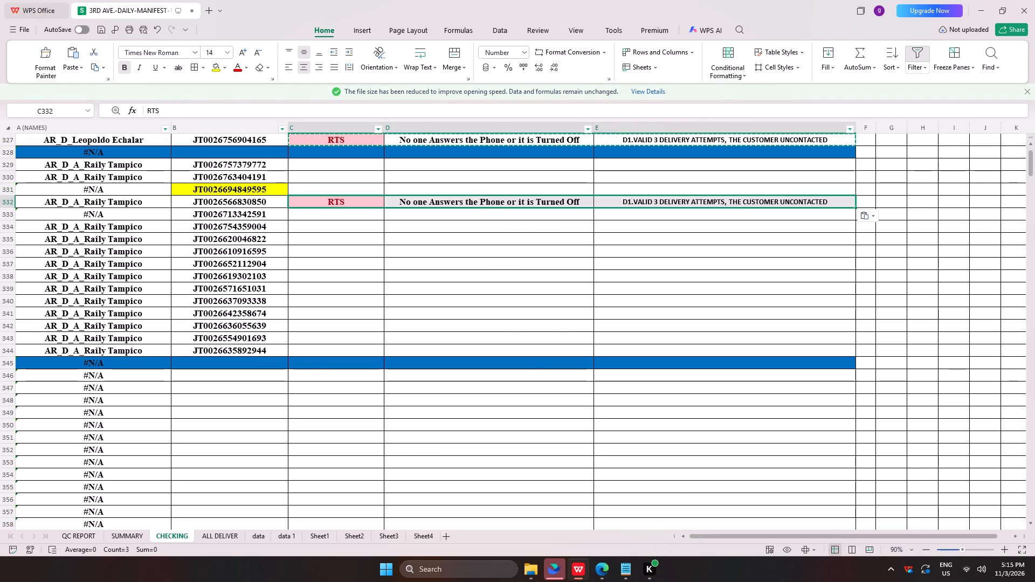
Check row 333's waybill in JMS and fill its number in B333 with yellow.
{"action": "key", "text": "alt+Tab"}
{"action": "left_click", "coordinate": [161, 255]}
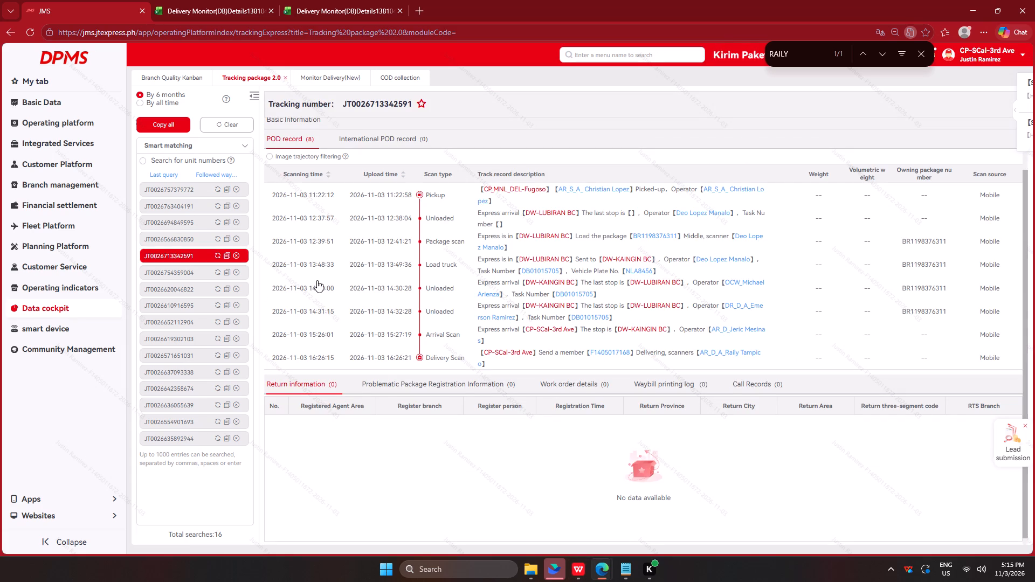
{"action": "key", "text": "alt+Tab"}
{"action": "left_click", "coordinate": [263, 217]}
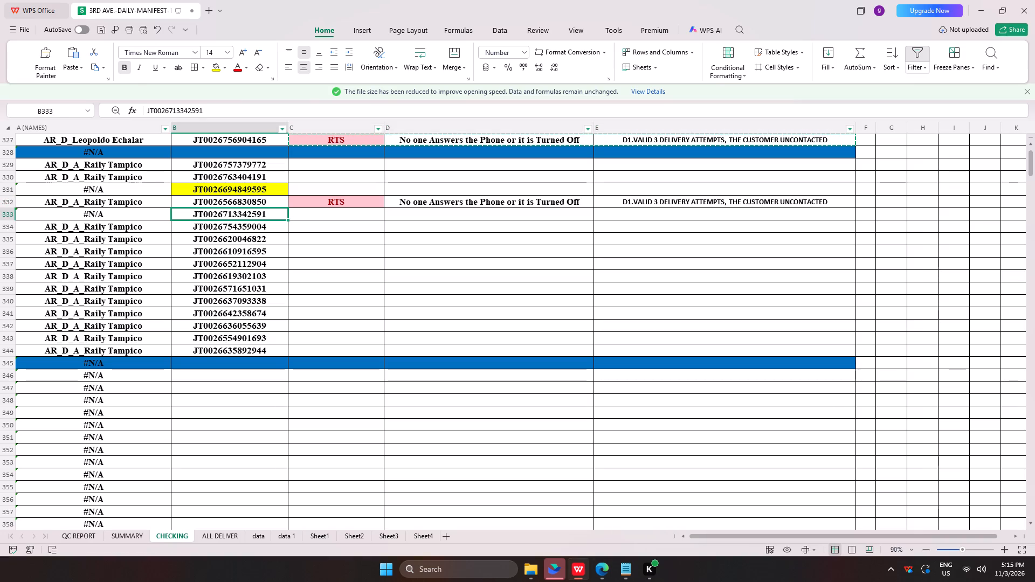
{"action": "left_click", "coordinate": [217, 67]}
Check row 334's waybill in JMS and copy row 332's RTS status, unanswered-phone reason and D1 remark into row 334.
{"action": "key", "text": "alt+Tab"}
{"action": "left_click", "coordinate": [168, 275]}
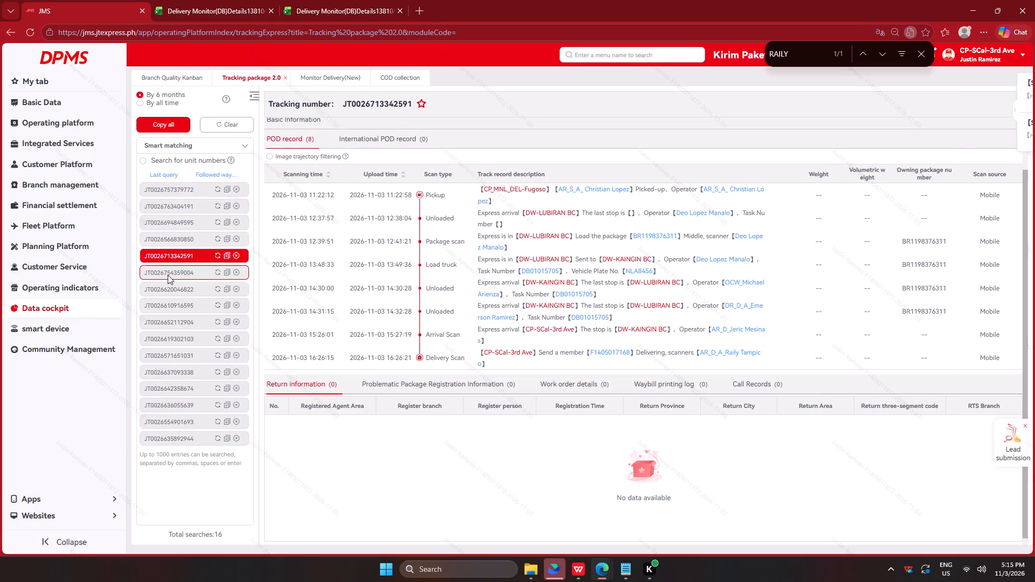
{"action": "scroll", "coordinate": [363, 292], "scroll_direction": "down", "scroll_amount": 3}
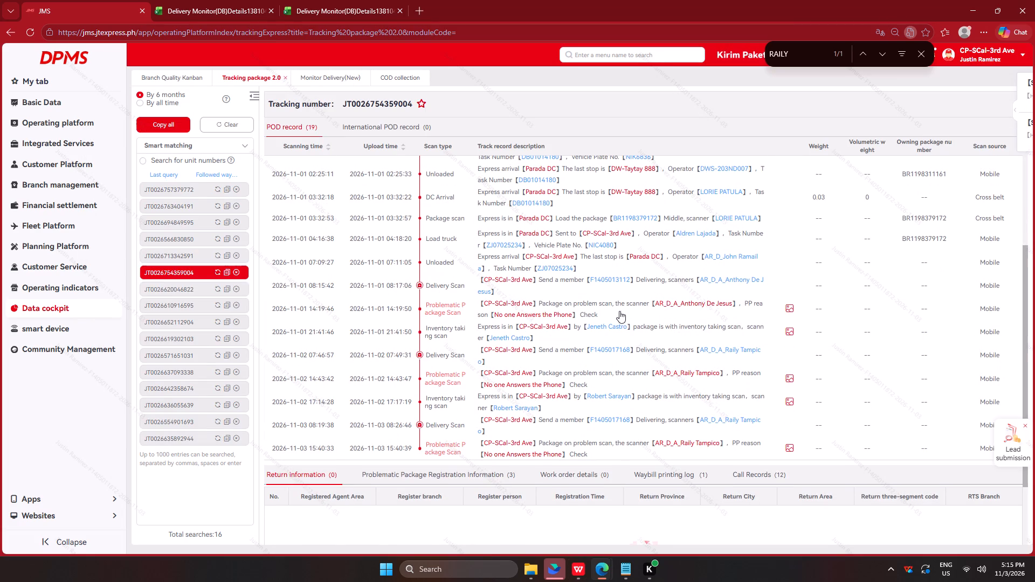
{"action": "key", "text": "alt+Tab"}
{"action": "left_click", "coordinate": [314, 228]}
{"action": "key", "text": "ctrl+v"}
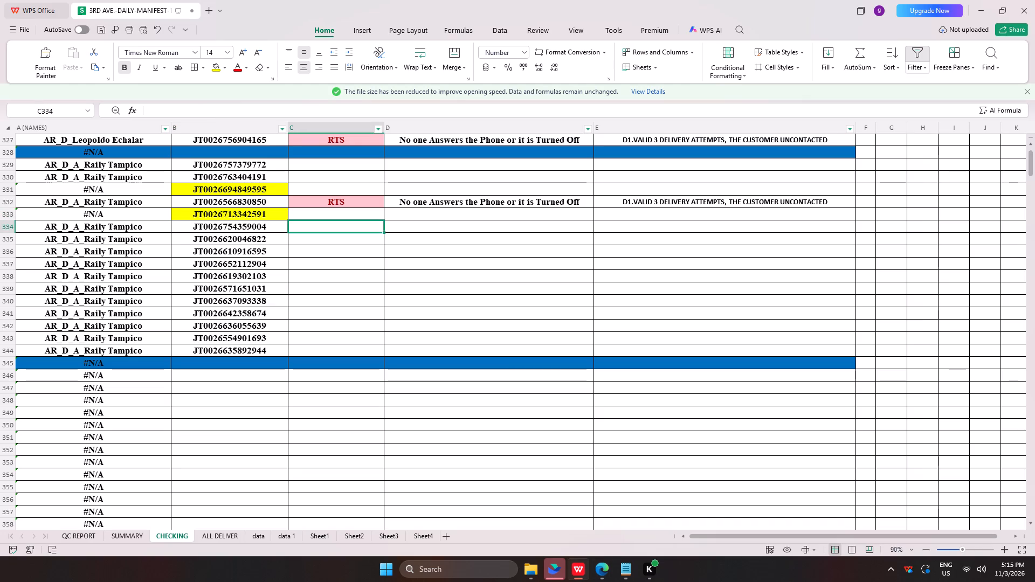
{"action": "key", "text": "alt+Tab"}
{"action": "key", "text": "alt+Tab"}
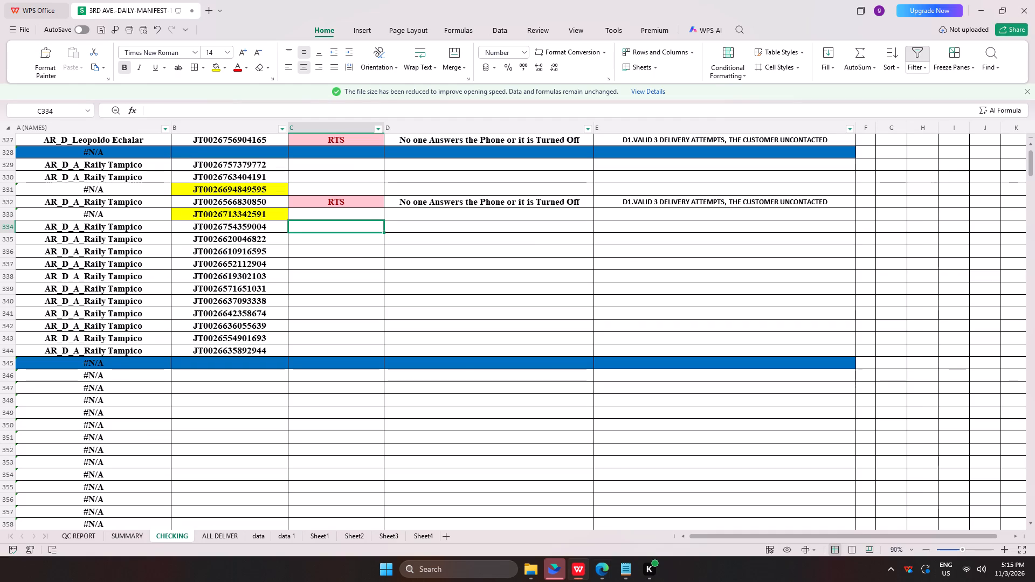
{"action": "left_click", "coordinate": [368, 204]}
{"action": "left_click_drag", "start_coordinate": [374, 202], "coordinate": [612, 201]}
{"action": "key", "text": "ctrl+c"}
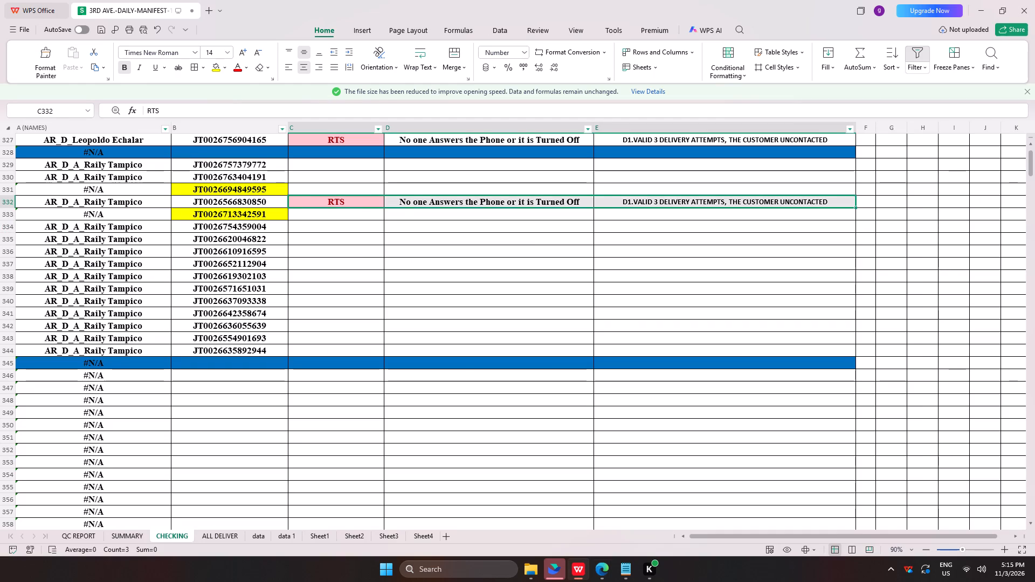
{"action": "left_click", "coordinate": [312, 227]}
{"action": "key", "text": "ctrl+v"}
Check the waybills of rows 335 to 339 in JMS and paste row 332's copied RTS status, unanswered-phone reason and D1 remark into row 339.
{"action": "key", "text": "alt+Tab"}
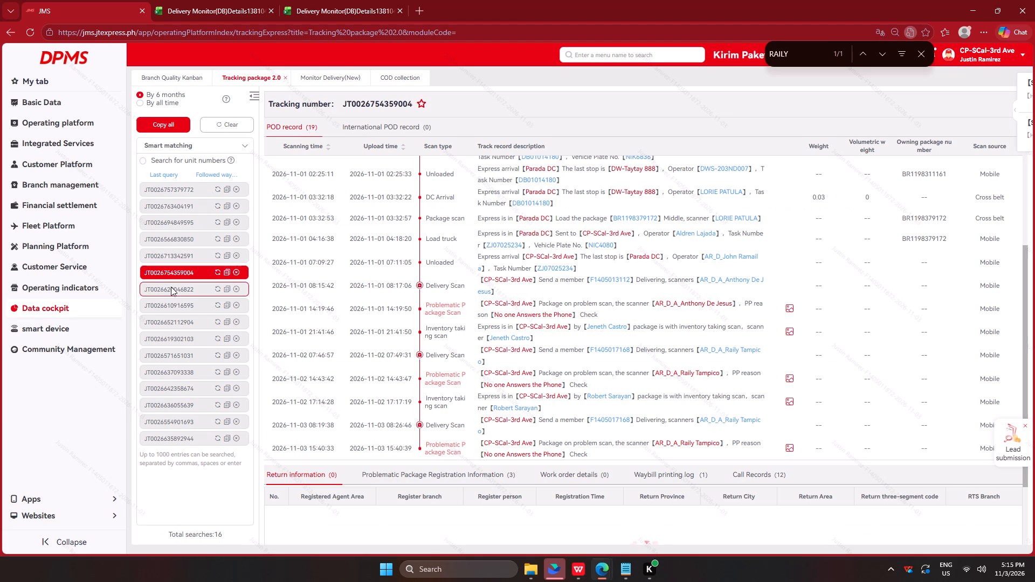
{"action": "left_click", "coordinate": [172, 288]}
{"action": "scroll", "coordinate": [409, 283], "scroll_direction": "down", "scroll_amount": 1}
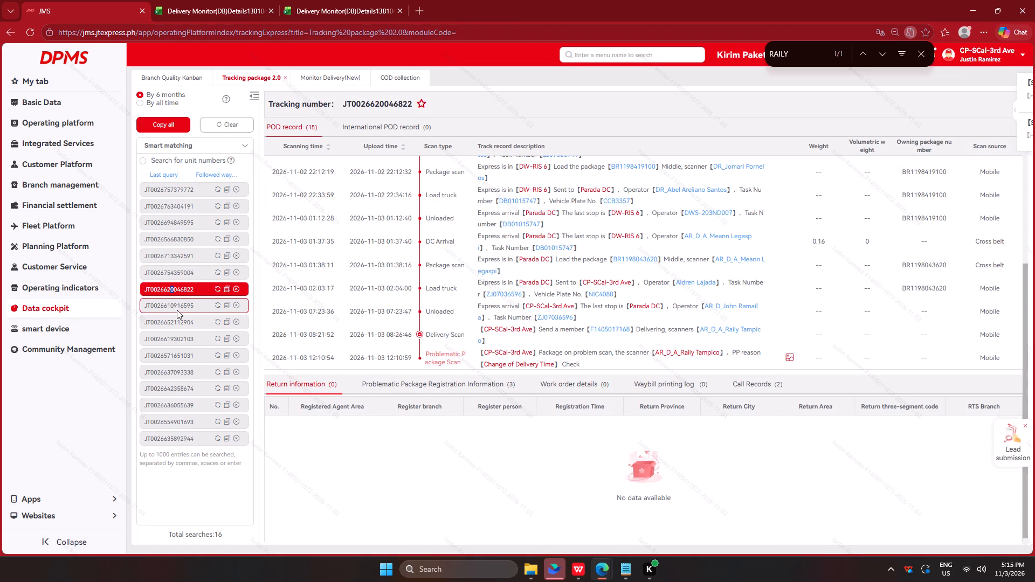
{"action": "left_click", "coordinate": [177, 310]}
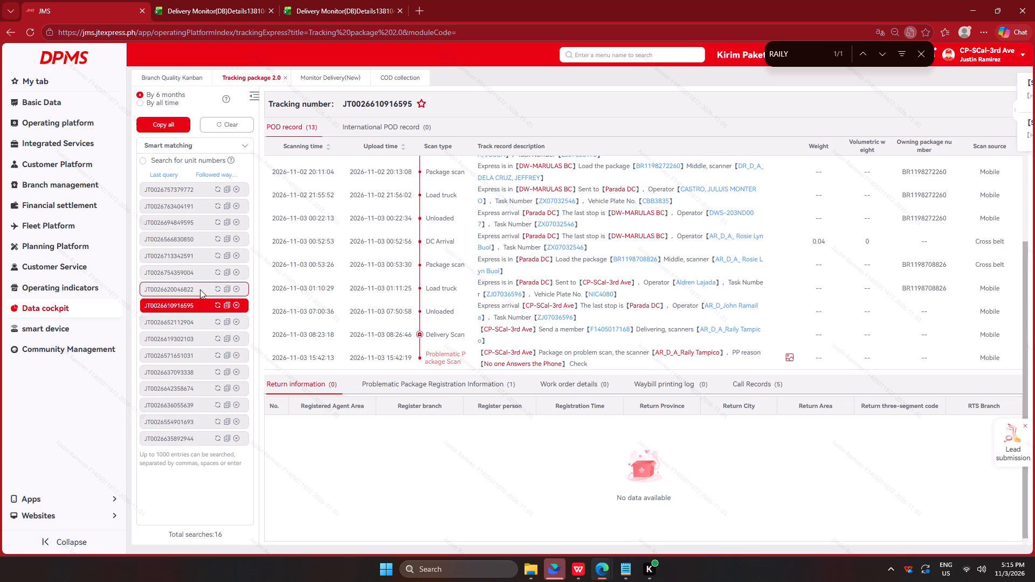
{"action": "left_click", "coordinate": [184, 317]}
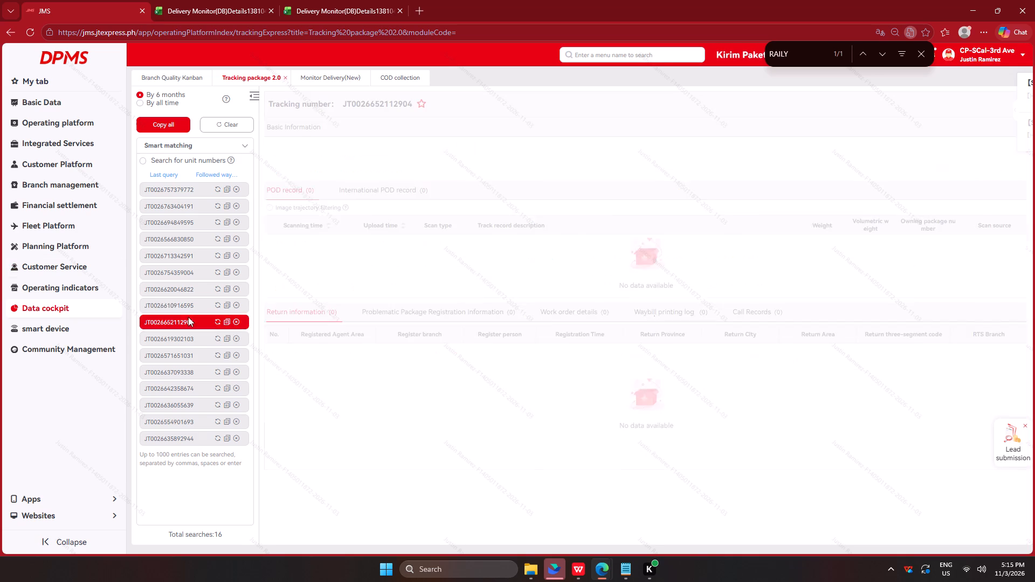
{"action": "left_click", "coordinate": [191, 344]}
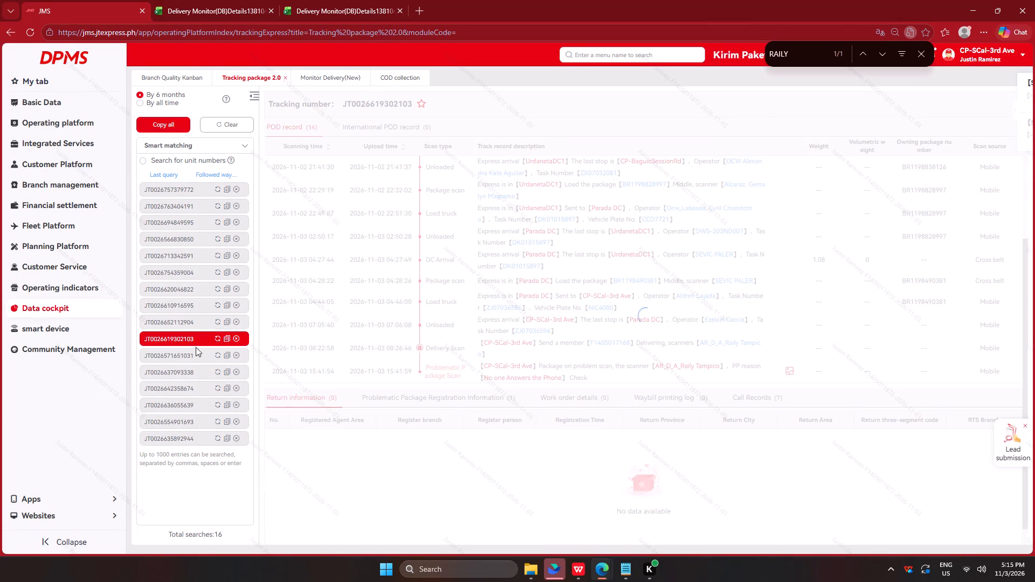
{"action": "left_click", "coordinate": [163, 351]}
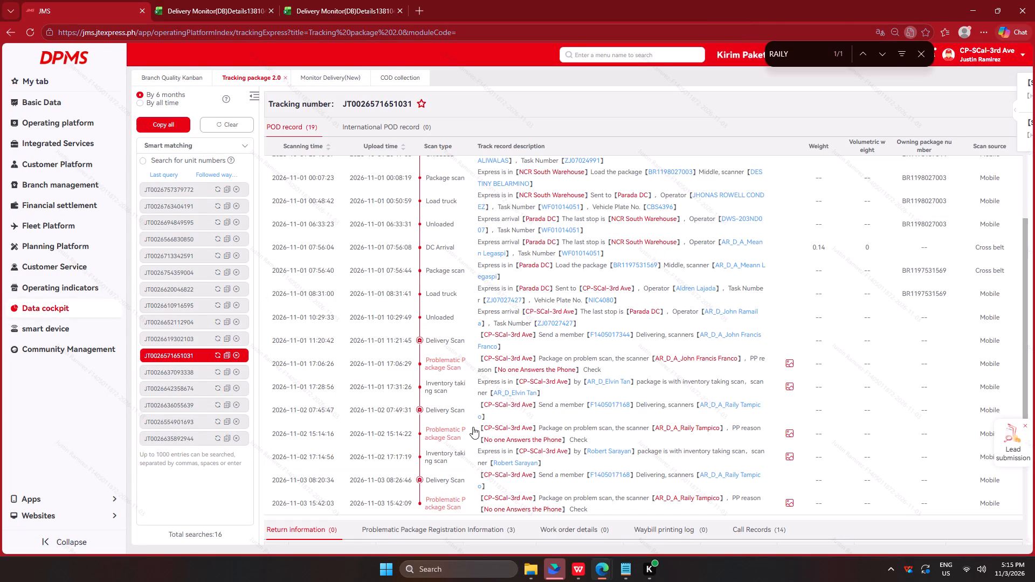
{"action": "key", "text": "alt+Tab"}
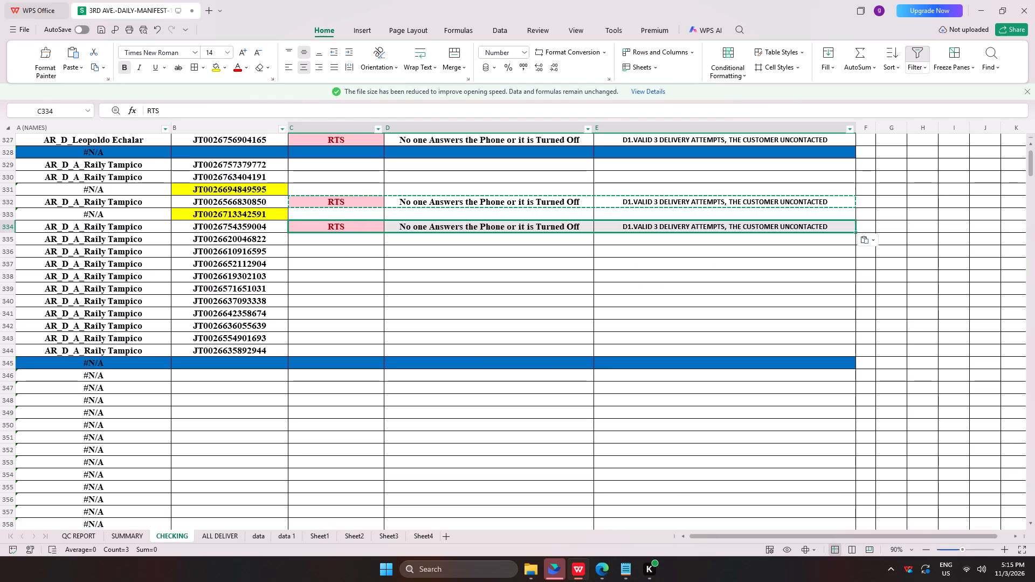
{"action": "left_click", "coordinate": [312, 289]}
{"action": "key", "text": "ctrl+v"}
Check the waybills of rows 340 to 343 in JMS and paste the same RTS status, unanswered-phone reason and D1 remark into row 343.
{"action": "key", "text": "alt+Tab"}
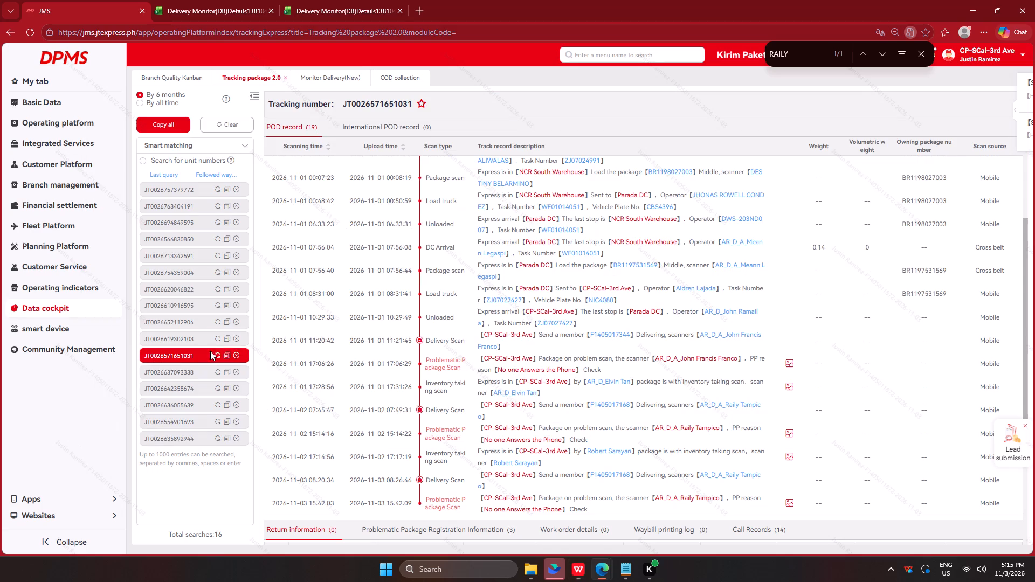
{"action": "left_click", "coordinate": [178, 370]}
{"action": "left_click", "coordinate": [185, 387]}
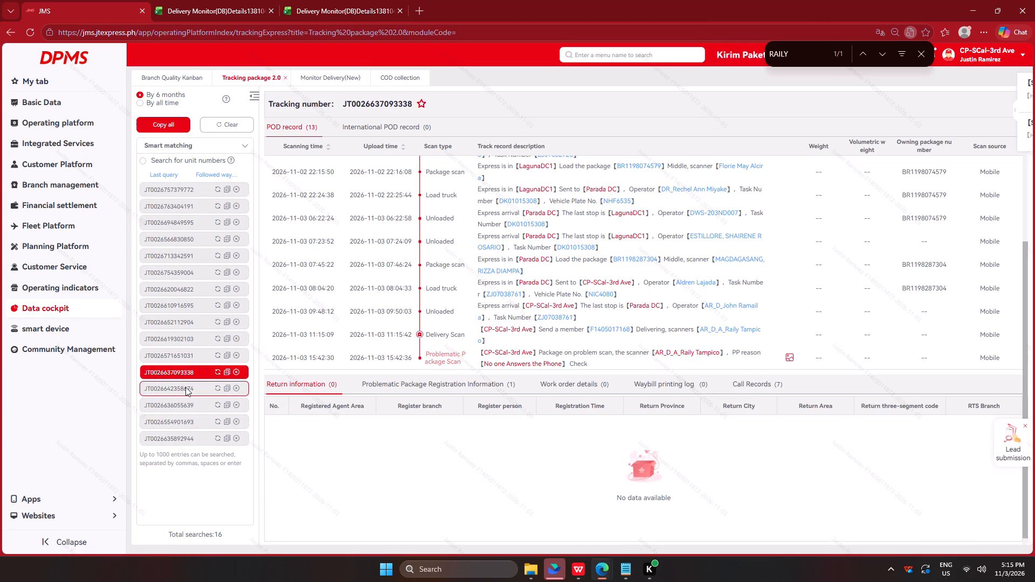
{"action": "left_click", "coordinate": [182, 406]}
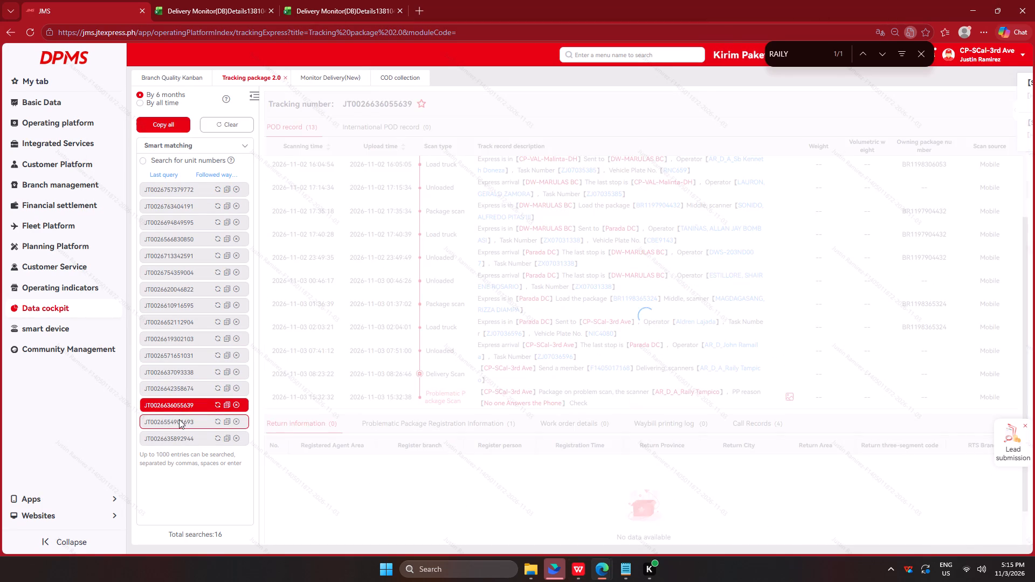
{"action": "left_click", "coordinate": [179, 419]}
{"action": "scroll", "coordinate": [463, 383], "scroll_direction": "down", "scroll_amount": 3}
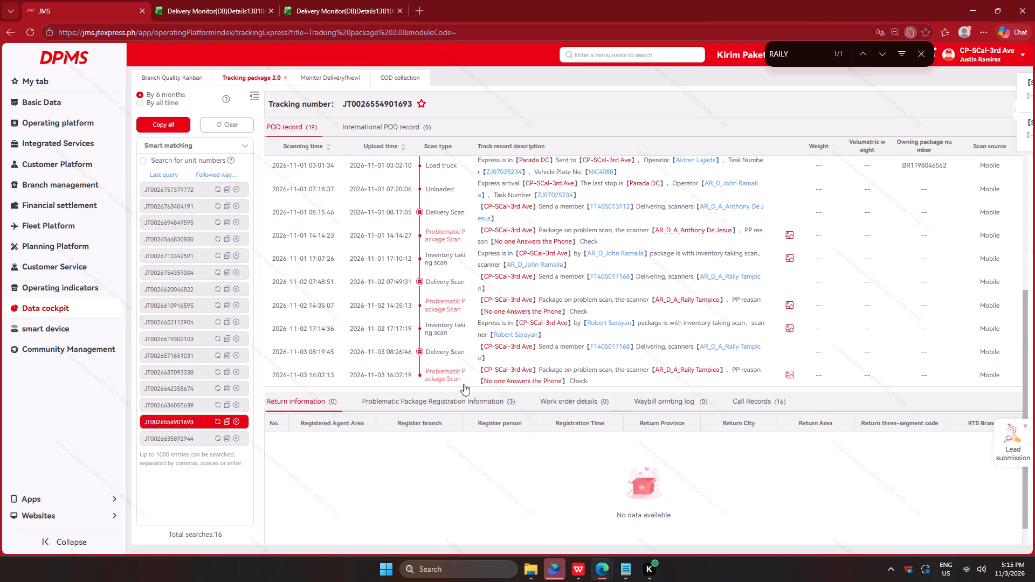
{"action": "key", "text": "alt+Tab"}
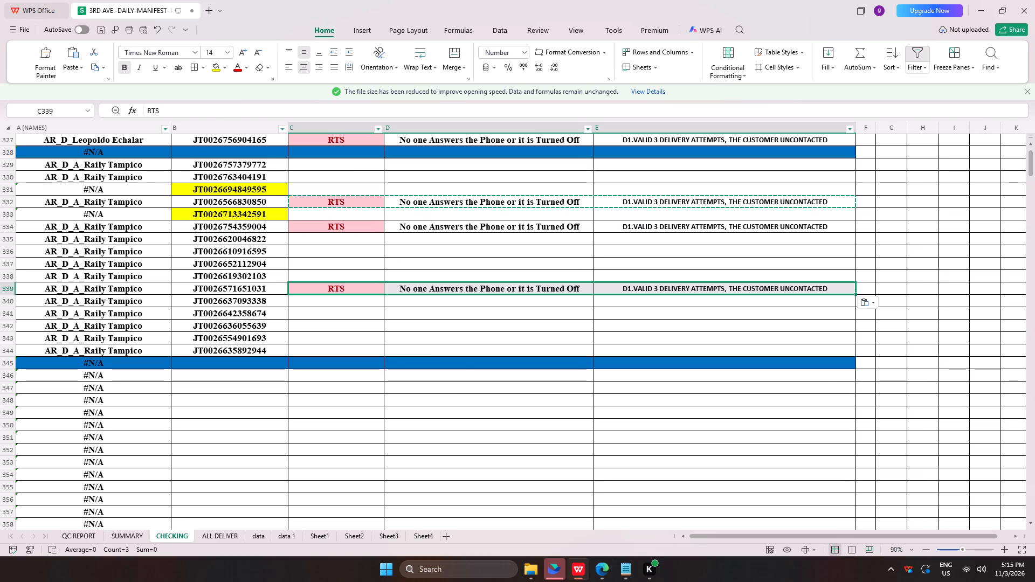
{"action": "left_click", "coordinate": [298, 337]}
{"action": "key", "text": "ctrl+v"}
Check the tracking record of Raily's last waybill, from row 344, in JMS.
{"action": "key", "text": "alt+Tab"}
{"action": "left_click", "coordinate": [178, 441]}
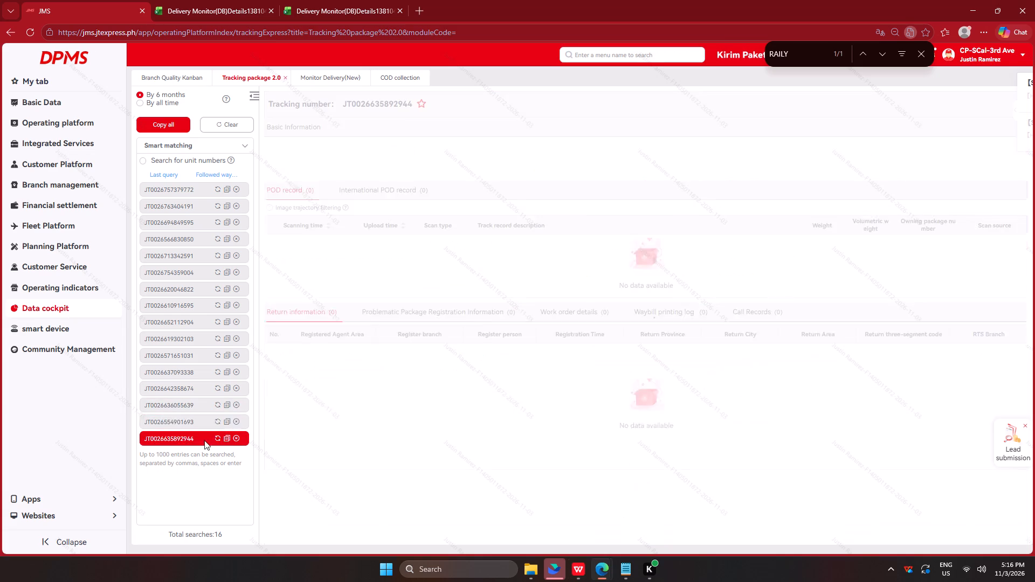
Search the COD collection records in JMS with Raily as the Pod Rider.
{"action": "left_click", "coordinate": [389, 74]}
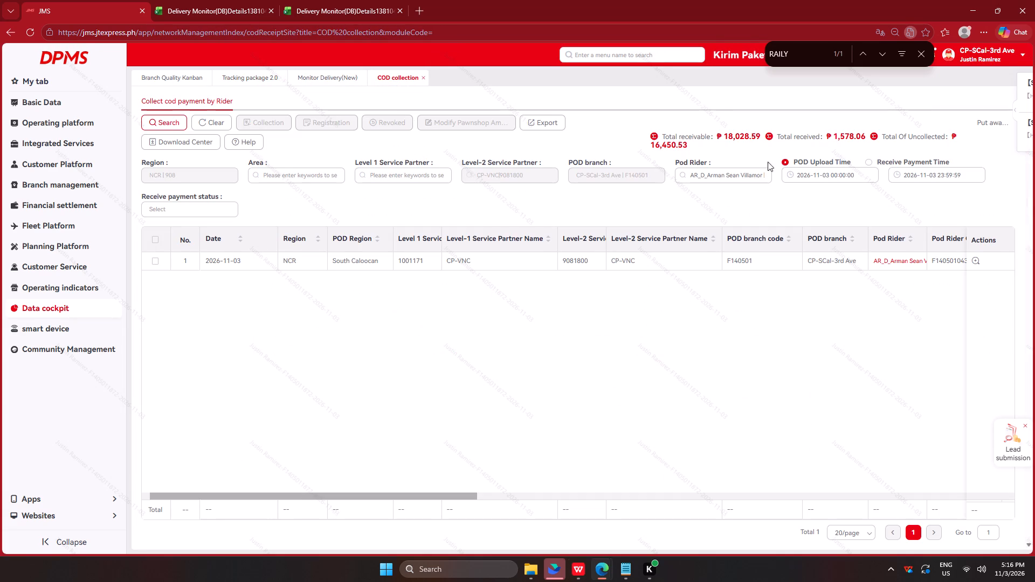
{"action": "left_click", "coordinate": [735, 177]}
{"action": "type", "text": "RAILY"}
{"action": "left_click", "coordinate": [763, 197]}
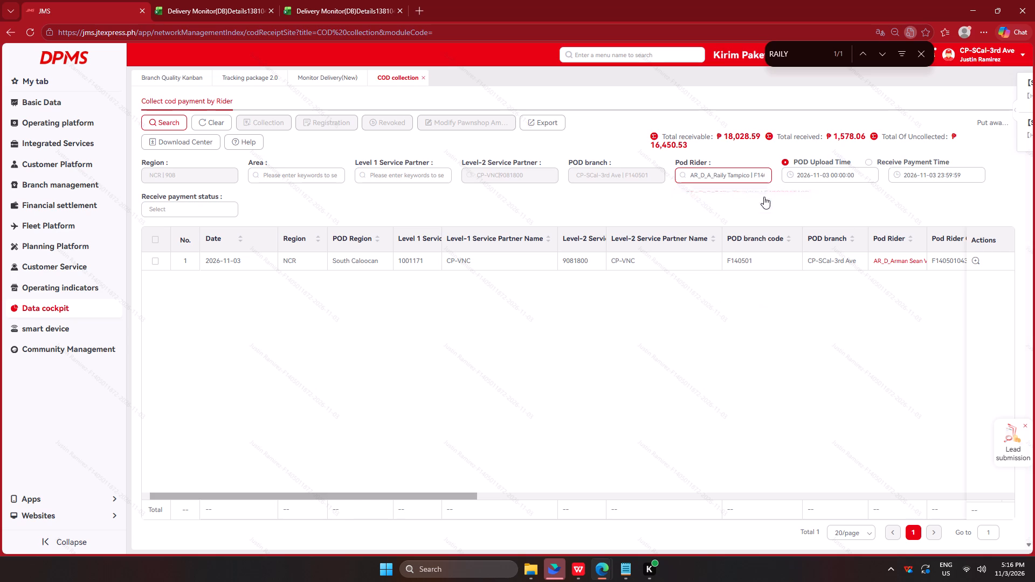
{"action": "left_click", "coordinate": [147, 122]}
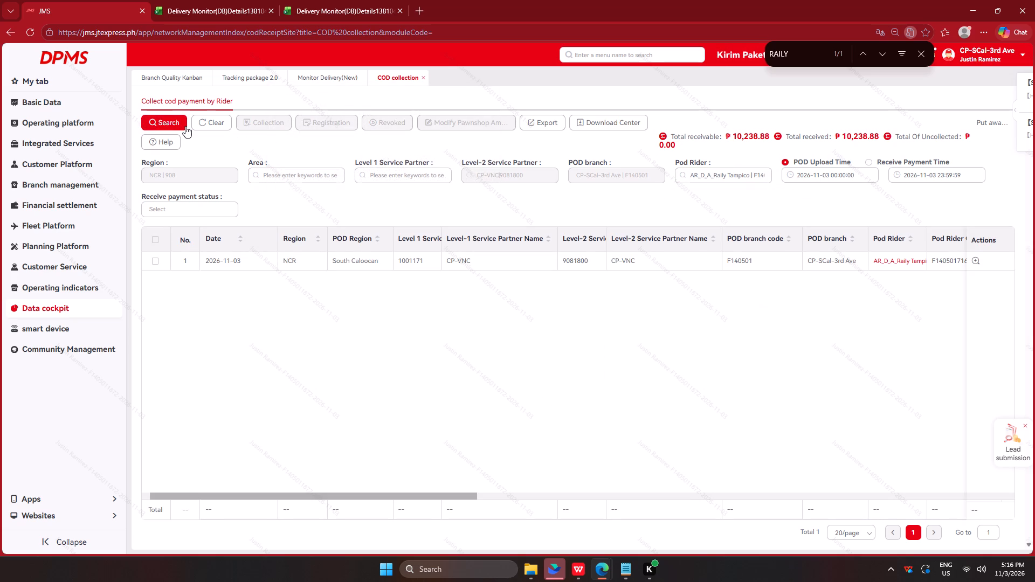
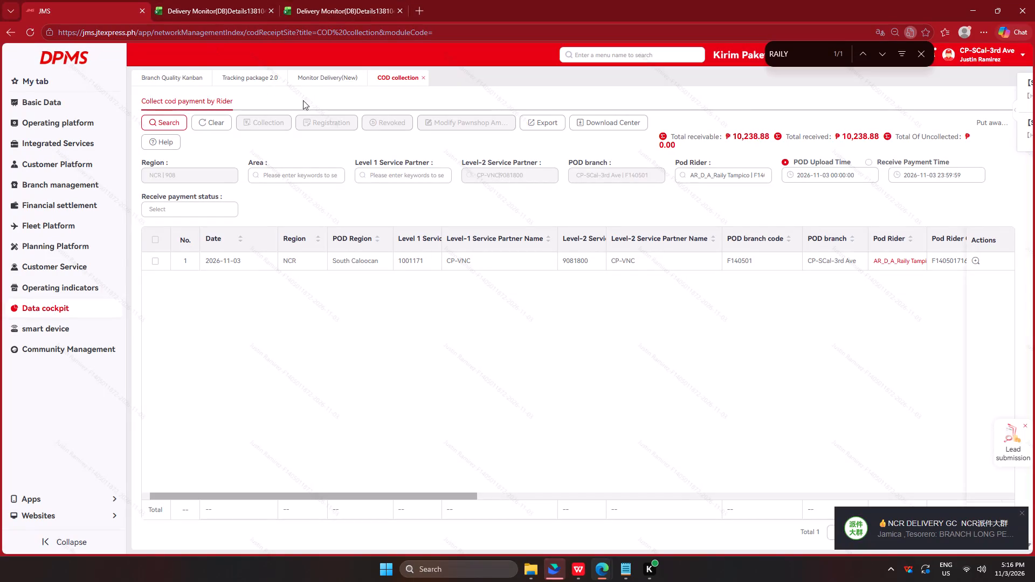
Find courier NOEL in the Monitor Delivery summary and open the details of his total unsigned parcels.
{"action": "left_click", "coordinate": [328, 80]}
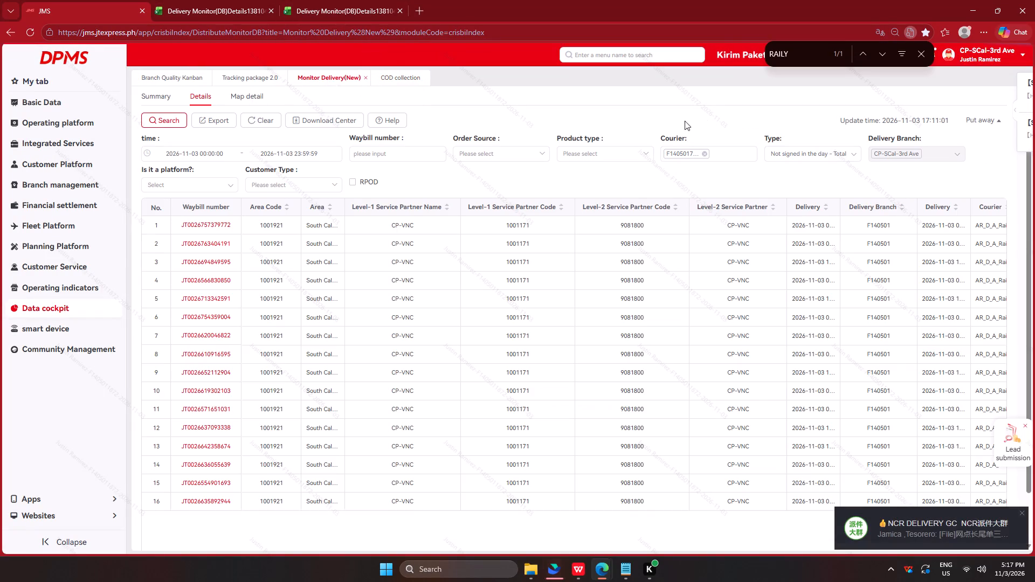
{"action": "left_click", "coordinate": [161, 100]}
{"action": "double_click", "coordinate": [789, 50]}
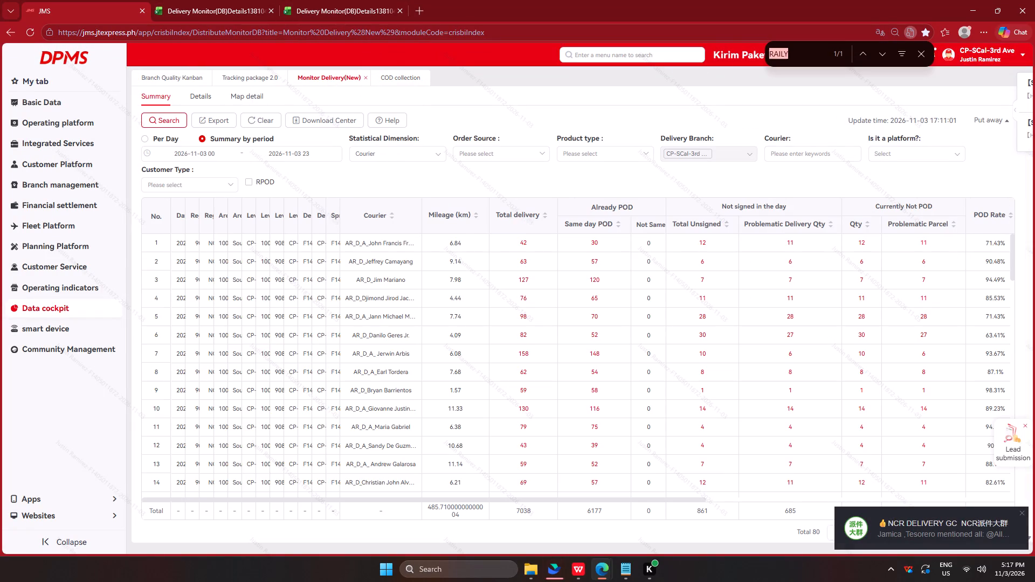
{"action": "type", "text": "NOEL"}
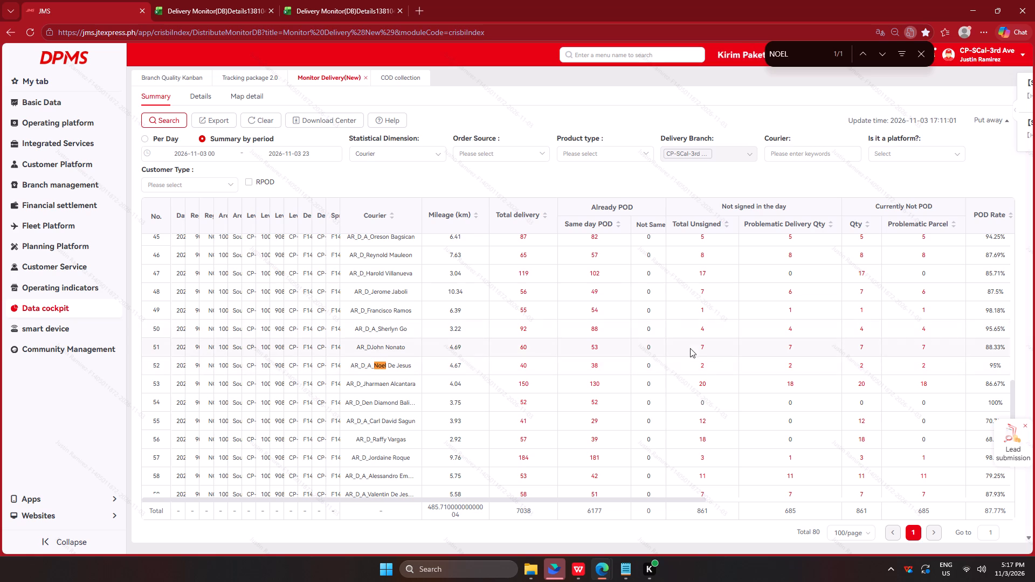
{"action": "left_click", "coordinate": [700, 365]}
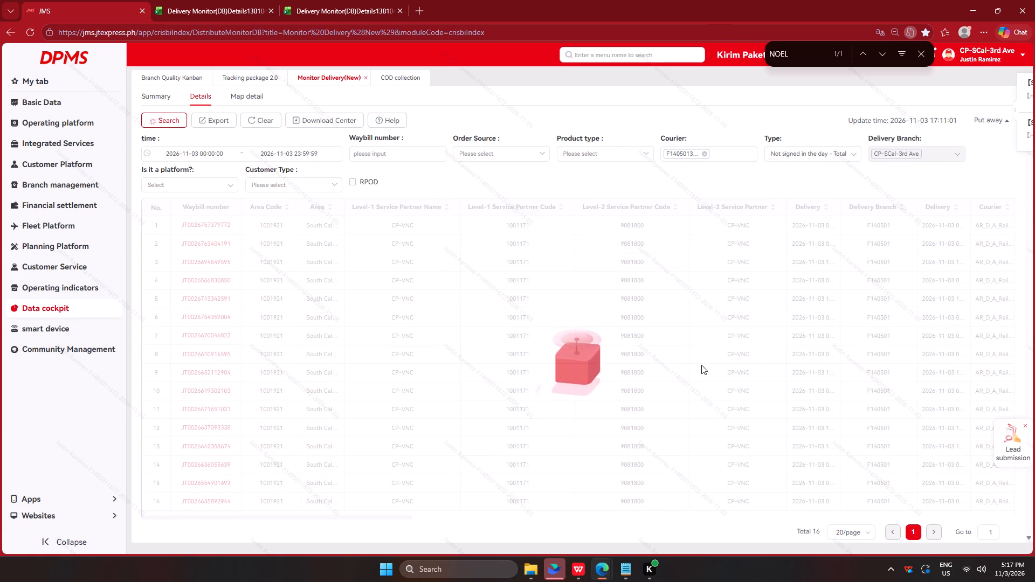
Capture Noel's waybill numbers from the details list and search them in Tracking package 2.0 in place of Raily's.
{"action": "key", "text": "shift+super+t"}
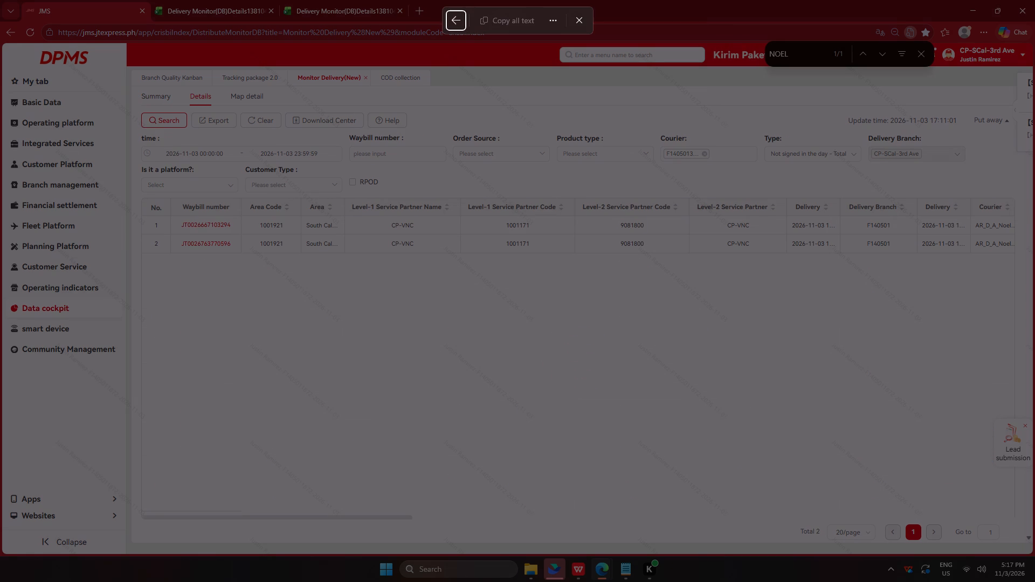
{"action": "left_click_drag", "start_coordinate": [171, 217], "coordinate": [237, 317]}
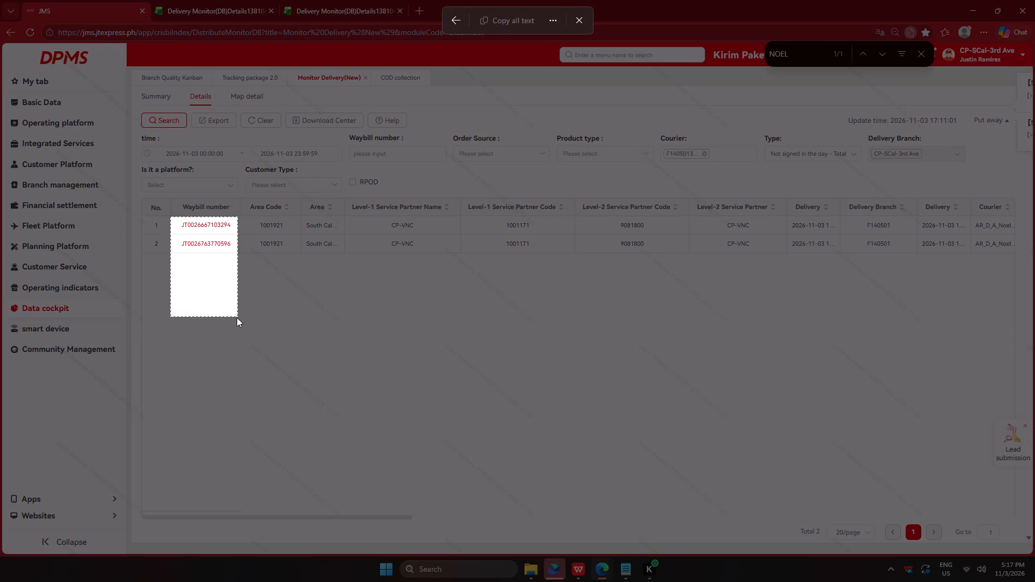
{"action": "left_click_drag", "start_coordinate": [237, 317], "coordinate": [237, 316]}
{"action": "left_click", "coordinate": [245, 74]}
{"action": "left_click", "coordinate": [218, 121]}
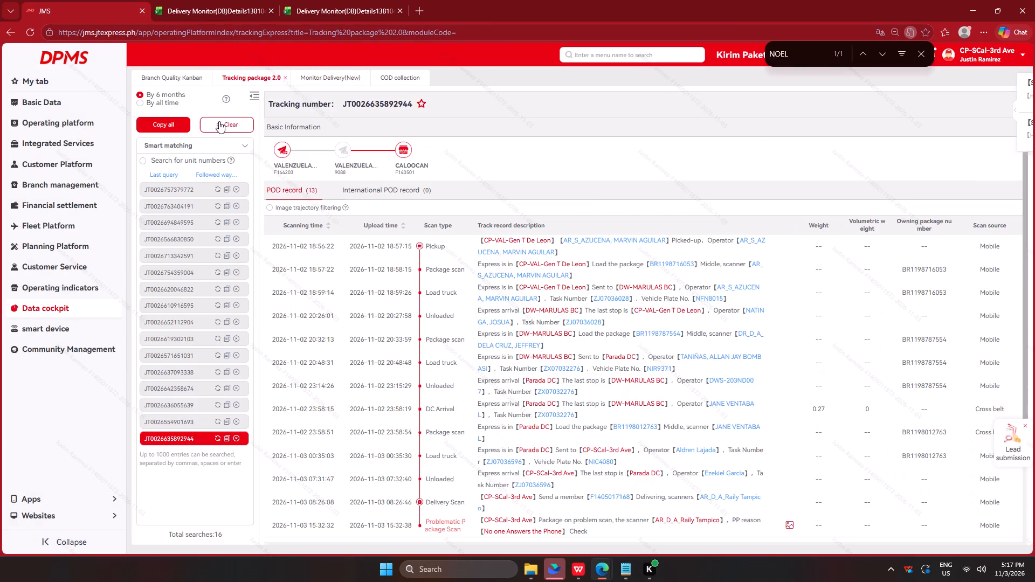
{"action": "left_click", "coordinate": [189, 269]}
{"action": "key", "text": "ctrl+v"}
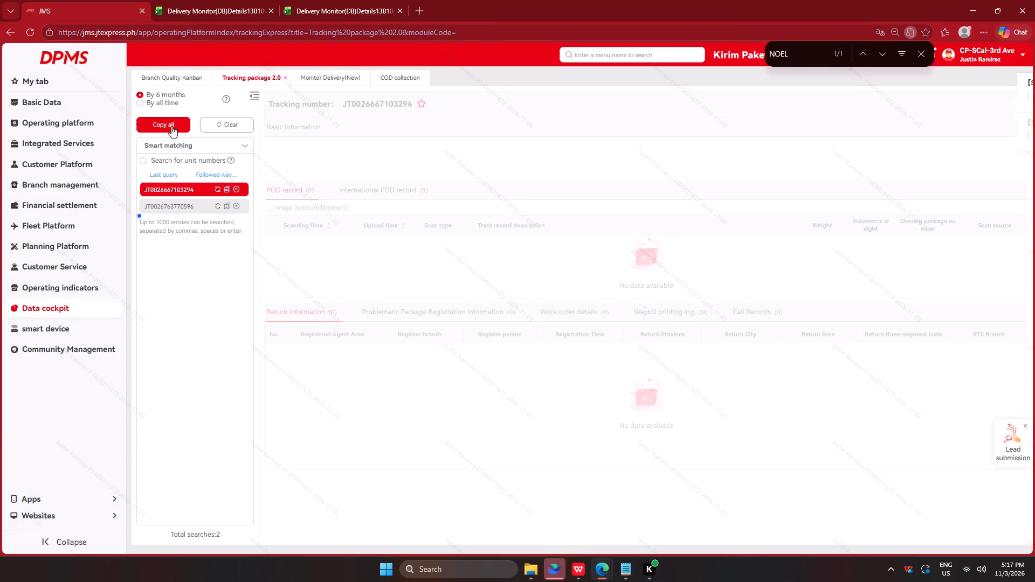
Copy all of Noel's tracked waybill numbers and paste them into column B of CHECKING from row 346.
{"action": "left_click", "coordinate": [160, 120]}
{"action": "key", "text": "alt+Tab"}
{"action": "left_click", "coordinate": [415, 221], "text": "alt"}
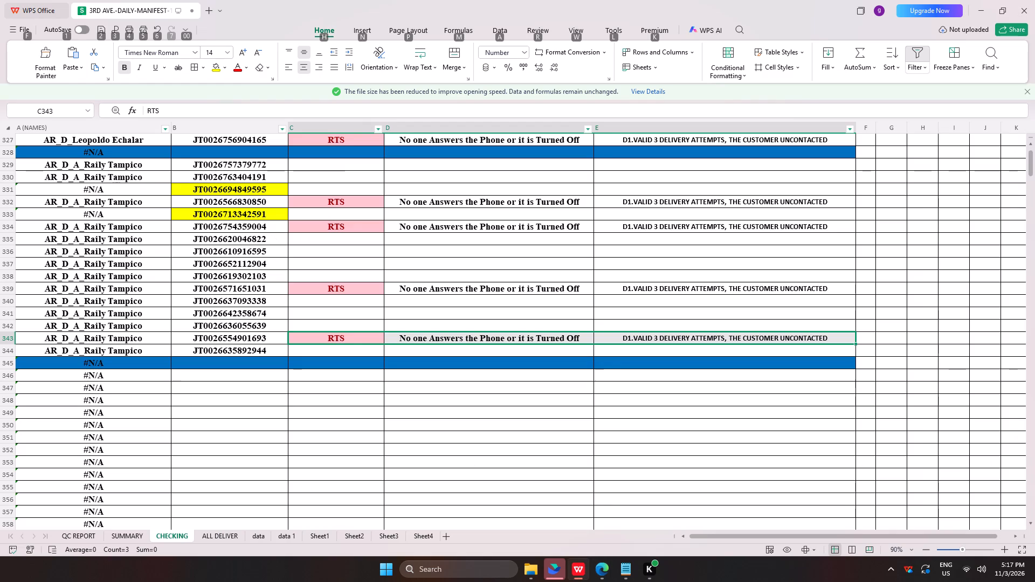
{"action": "left_click", "coordinate": [231, 376]}
{"action": "key", "text": "ctrl+v"}
Copy the blue separator row 345 and paste it into row 348, below Noel's waybills, skipping the linked-file update.
{"action": "left_click_drag", "start_coordinate": [162, 365], "coordinate": [191, 363]}
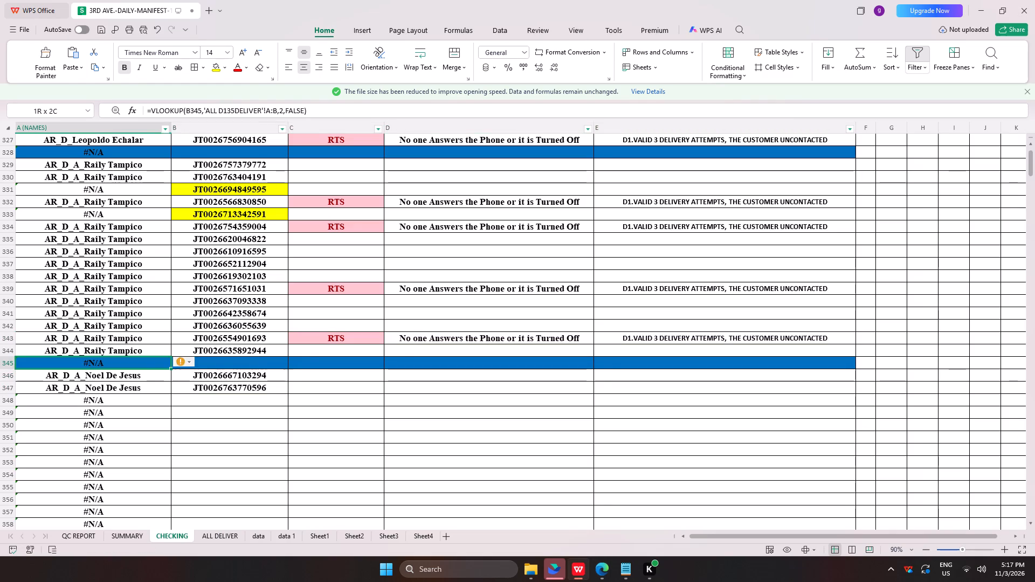
{"action": "left_click_drag", "start_coordinate": [191, 363], "coordinate": [659, 362]}
{"action": "key", "text": "ctrl+c"}
{"action": "left_click", "coordinate": [129, 393]}
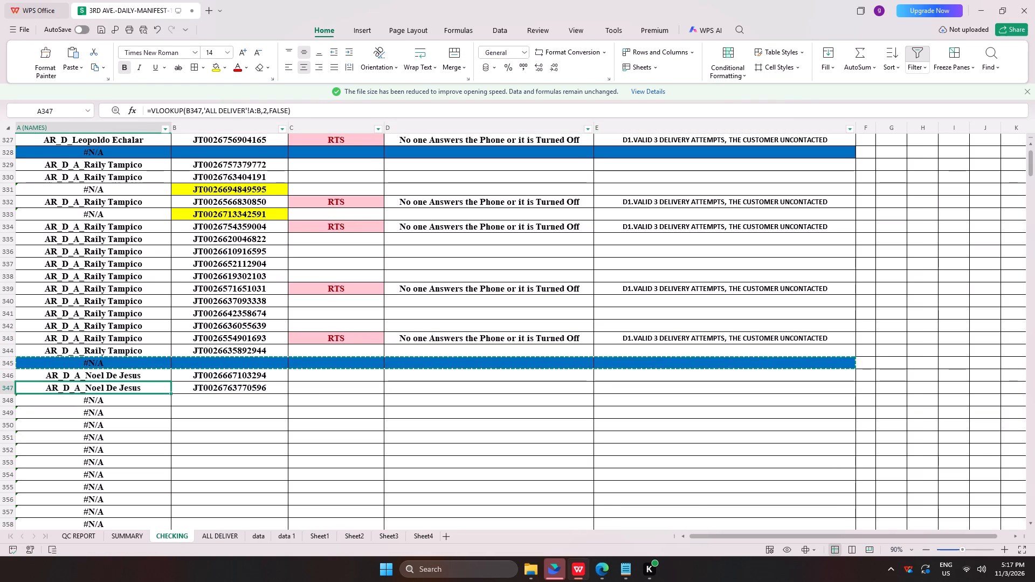
{"action": "left_click", "coordinate": [133, 399]}
{"action": "key", "text": "ctrl+v"}
{"action": "left_click", "coordinate": [851, 453]}
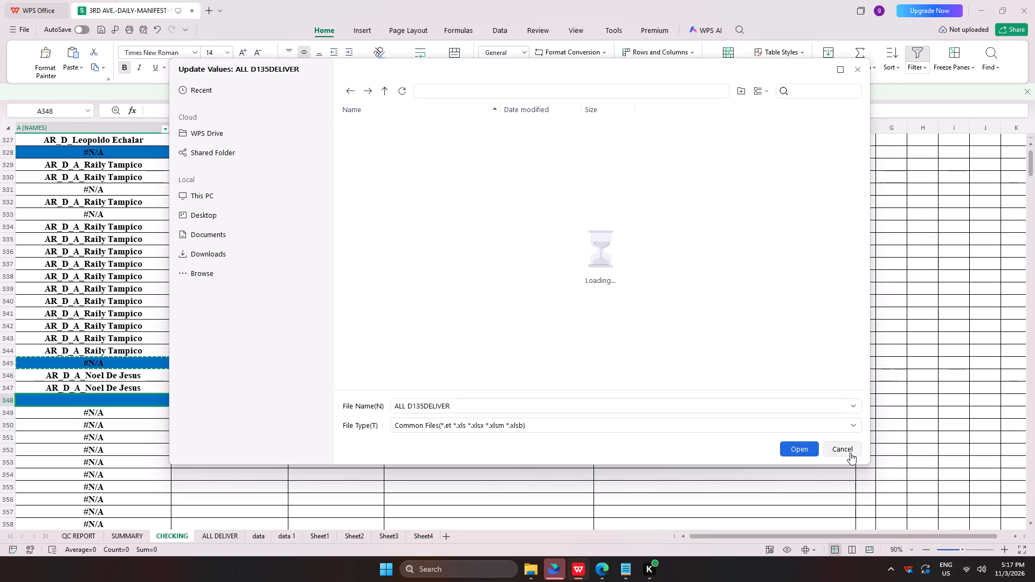
{"action": "key", "text": "alt+Tab"}
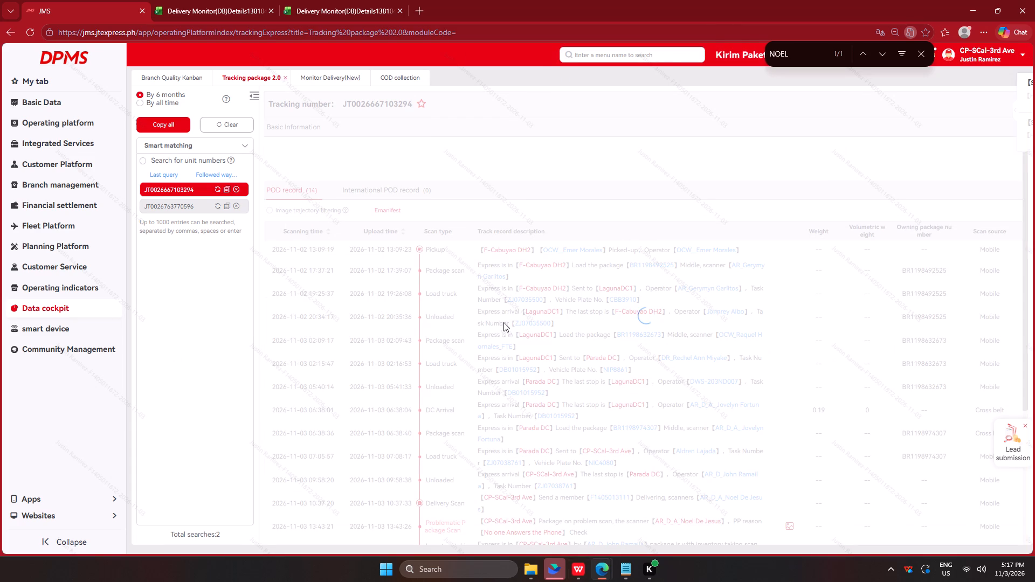
{"action": "left_click", "coordinate": [175, 207]}
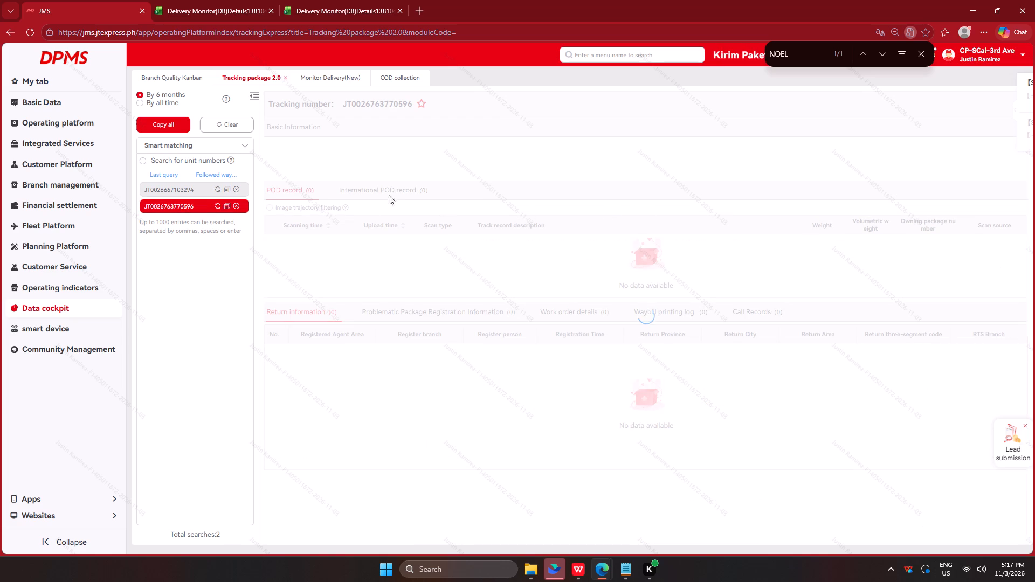
{"action": "left_click", "coordinate": [168, 189]}
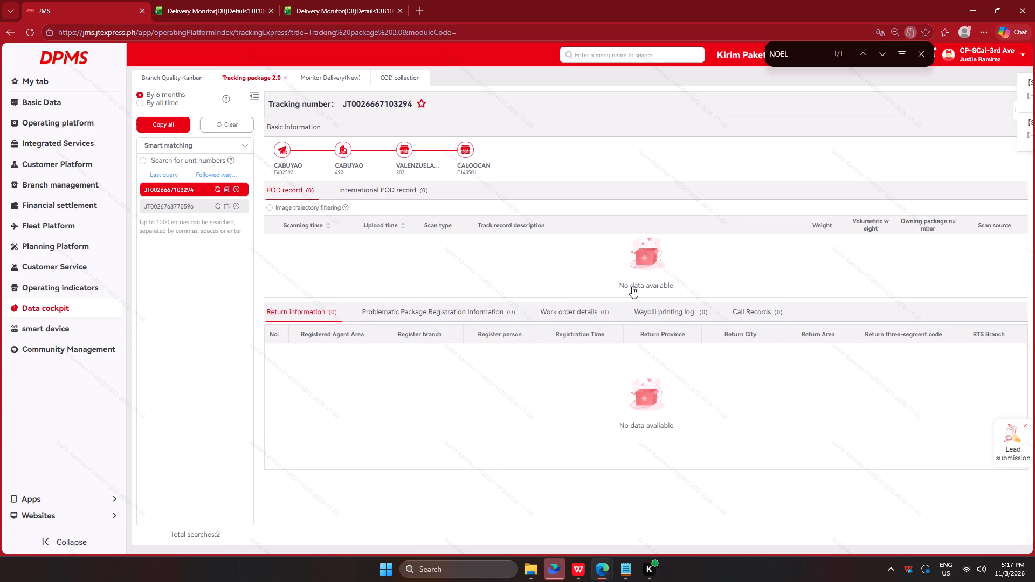
{"action": "left_click", "coordinate": [218, 190]}
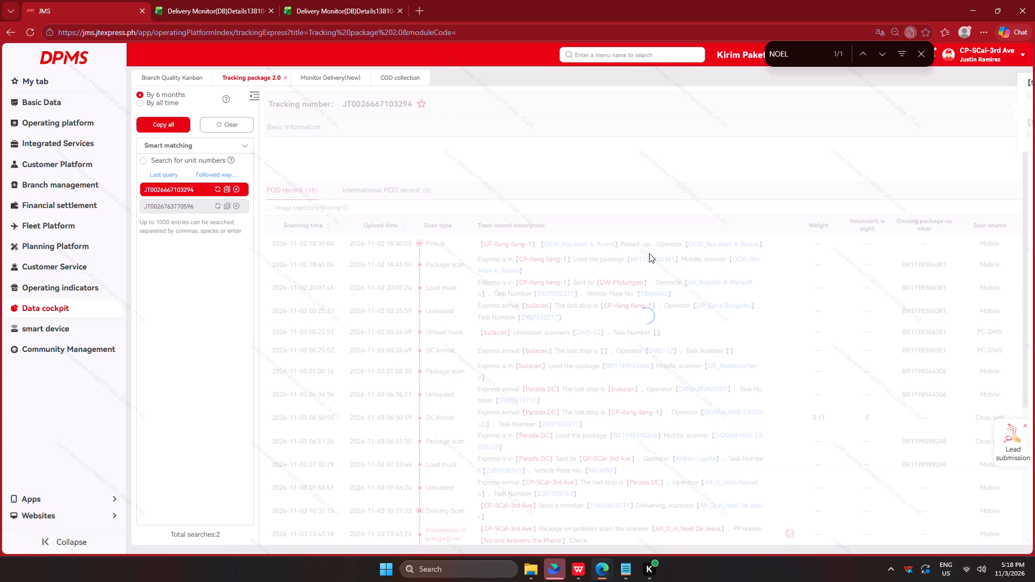
{"action": "scroll", "coordinate": [527, 258], "scroll_direction": "down", "scroll_amount": 4}
{"action": "scroll", "coordinate": [626, 282], "scroll_direction": "down", "scroll_amount": 2}
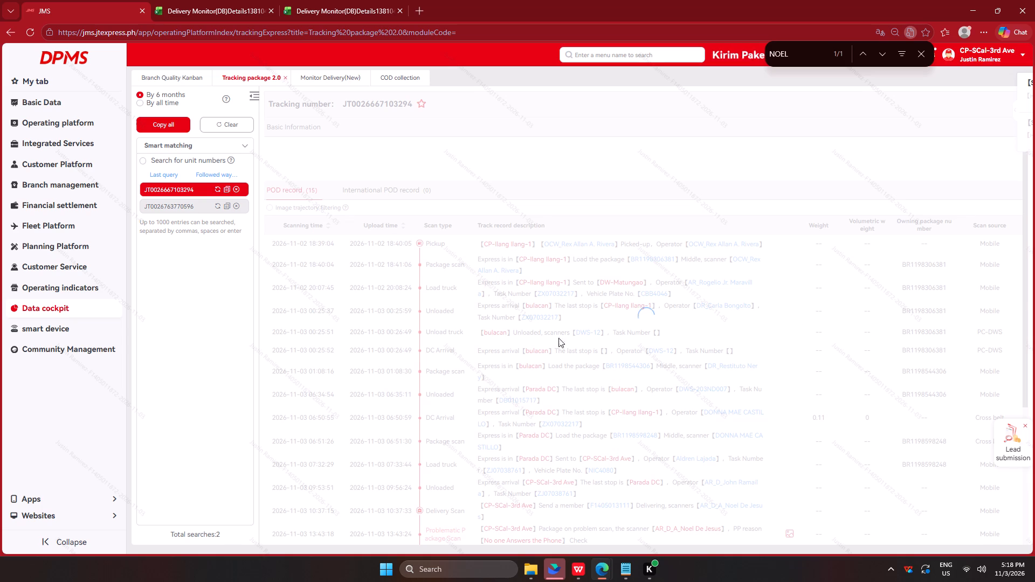
{"action": "left_click", "coordinate": [190, 203]}
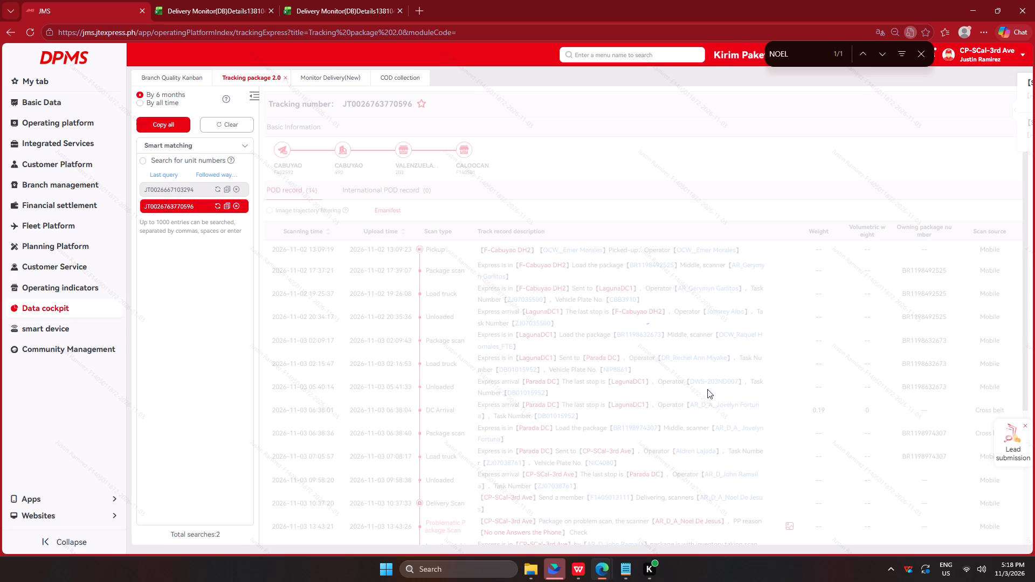
{"action": "scroll", "coordinate": [489, 337], "scroll_direction": "down", "scroll_amount": 5}
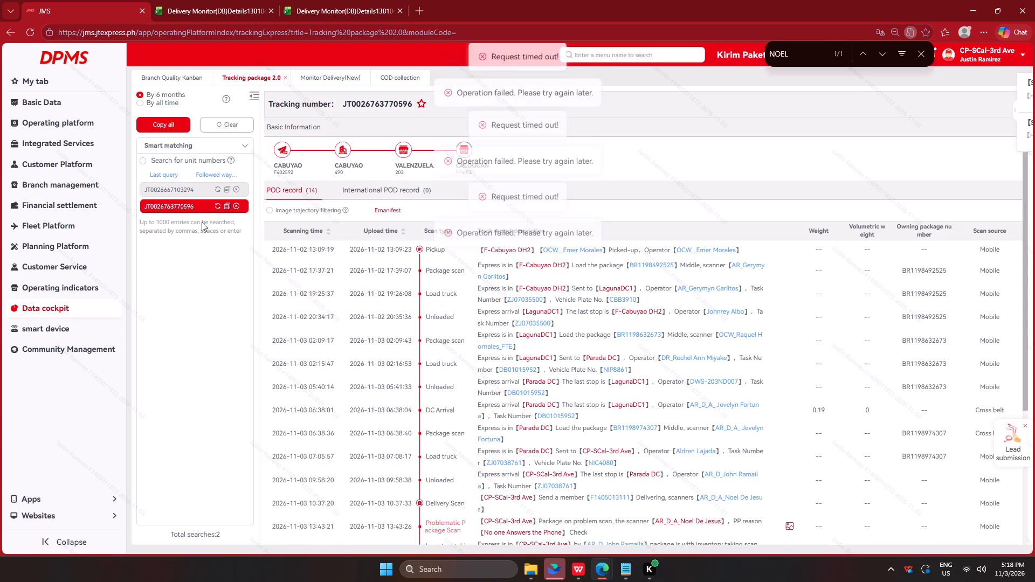
{"action": "left_click", "coordinate": [190, 190]}
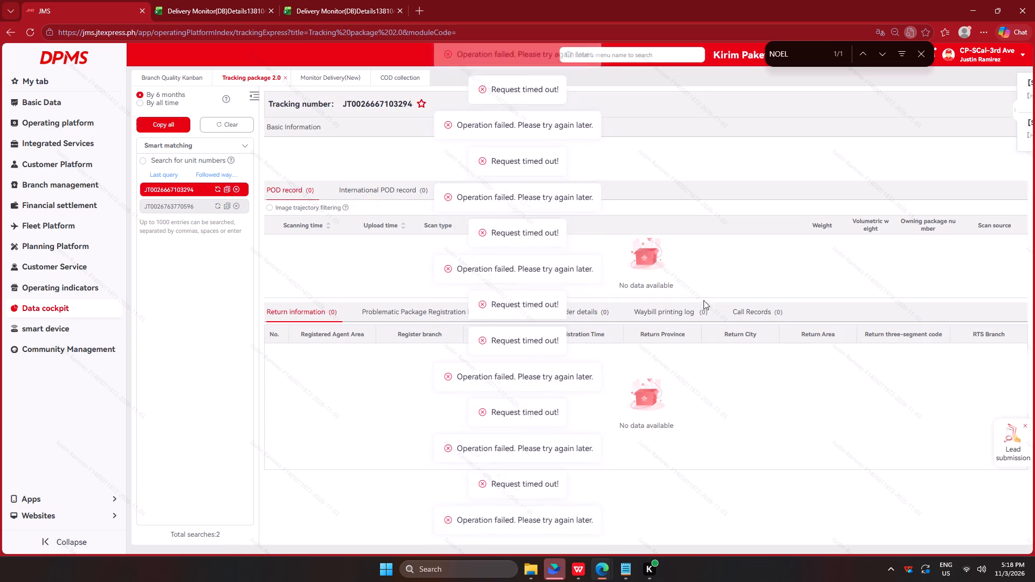
{"action": "left_click", "coordinate": [216, 191]}
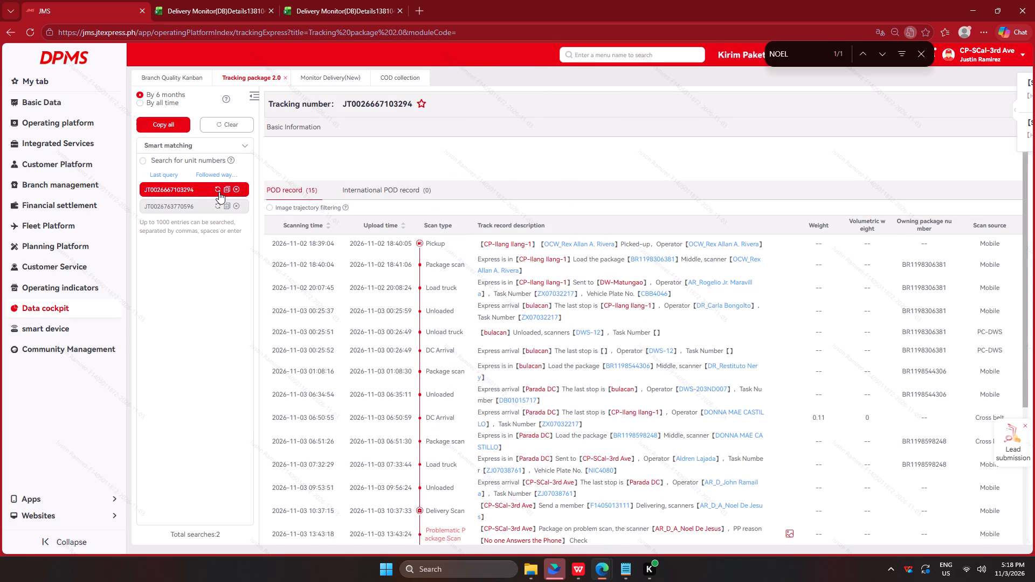
{"action": "scroll", "coordinate": [220, 191], "scroll_direction": "down", "scroll_amount": 4}
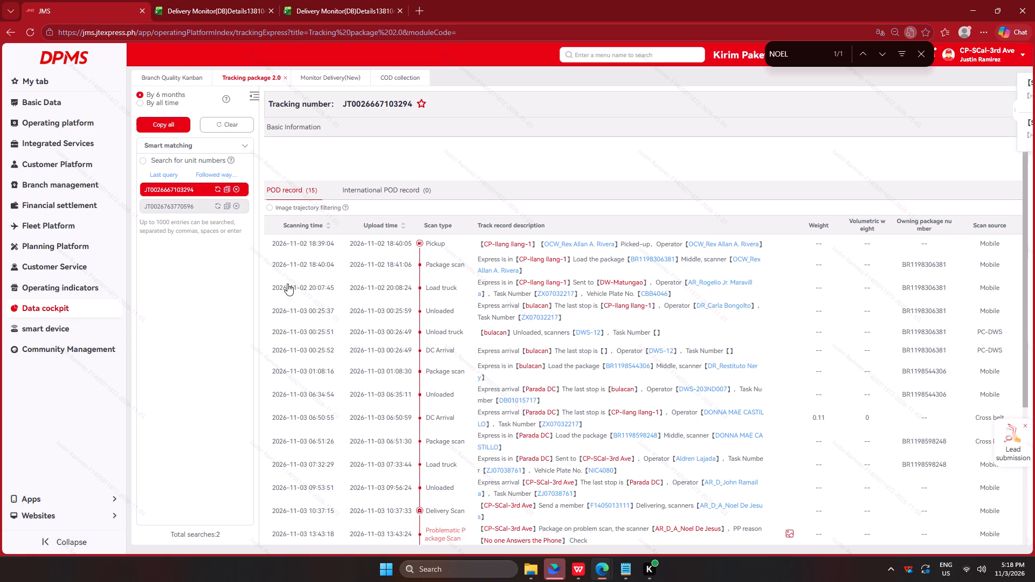
{"action": "scroll", "coordinate": [408, 316], "scroll_direction": "down", "scroll_amount": 3}
{"action": "left_click", "coordinate": [177, 204]}
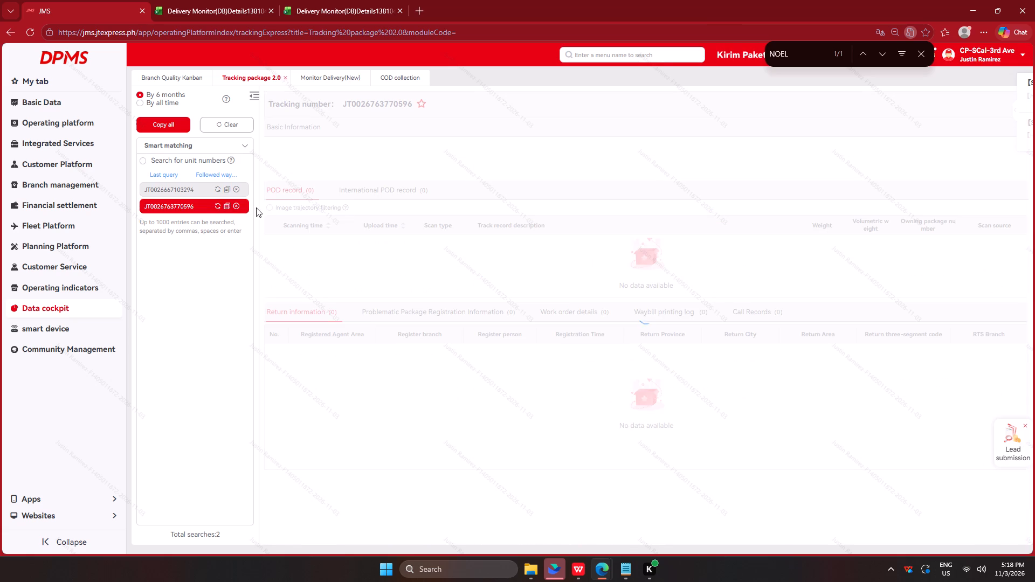
Set the status of Noel's parcels in rows 346 and 347 of CHECKING to REDELIVER.
{"action": "key", "text": "alt+Tab"}
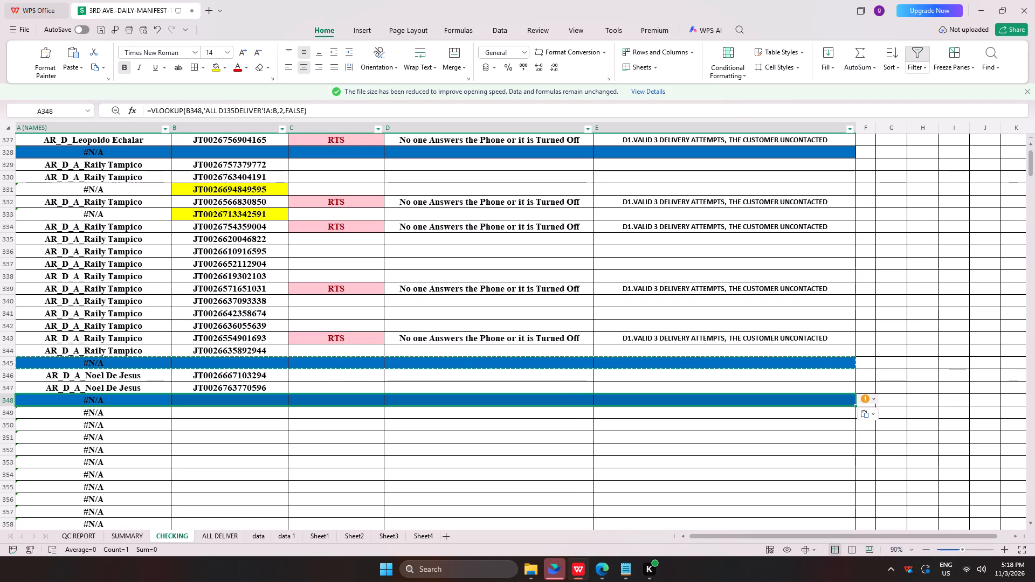
{"action": "left_click", "coordinate": [339, 377]}
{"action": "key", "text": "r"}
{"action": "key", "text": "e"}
{"action": "left_click", "coordinate": [416, 379]}
{"action": "left_click", "coordinate": [350, 379]}
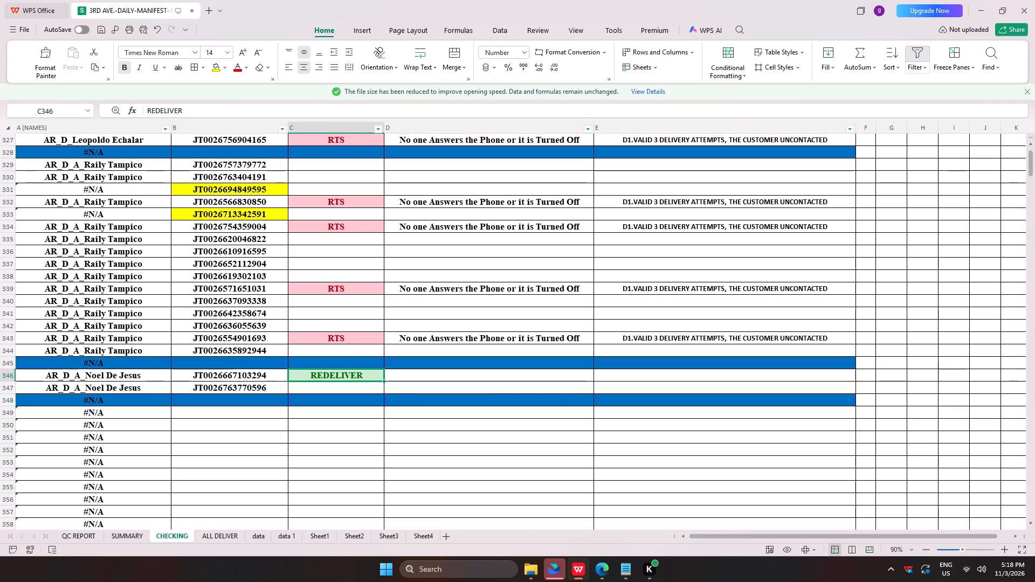
{"action": "key", "text": "ctrl+c"}
{"action": "left_click", "coordinate": [347, 389]}
{"action": "key", "text": "ctrl+v"}
{"action": "left_click", "coordinate": [434, 377]}
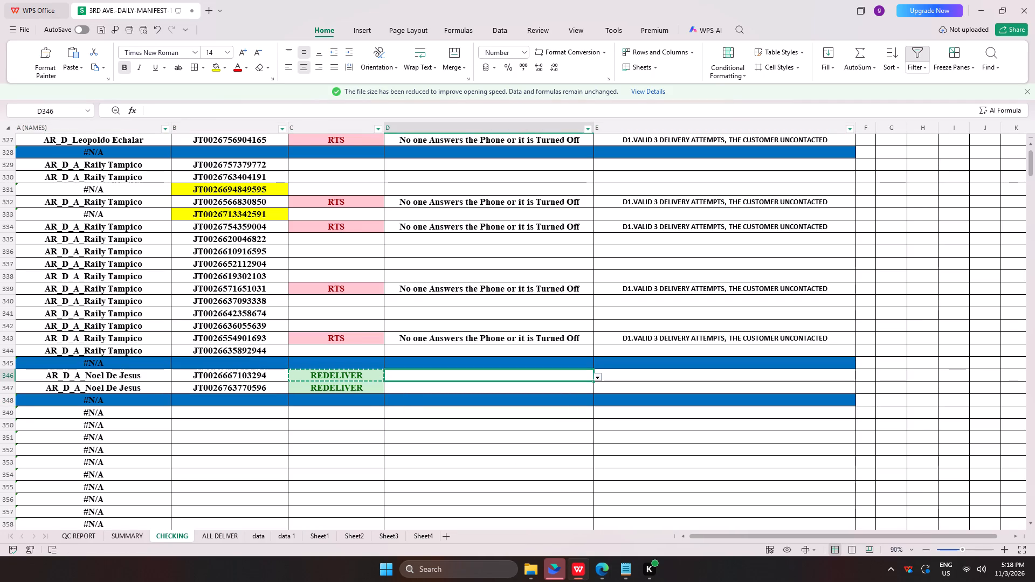
Copy the REDELIVER status into Raily's blank status cells in rows 329–330, 335–338, 340–342 and 344.
{"action": "left_click", "coordinate": [355, 382]}
{"action": "key", "text": "ctrl+c"}
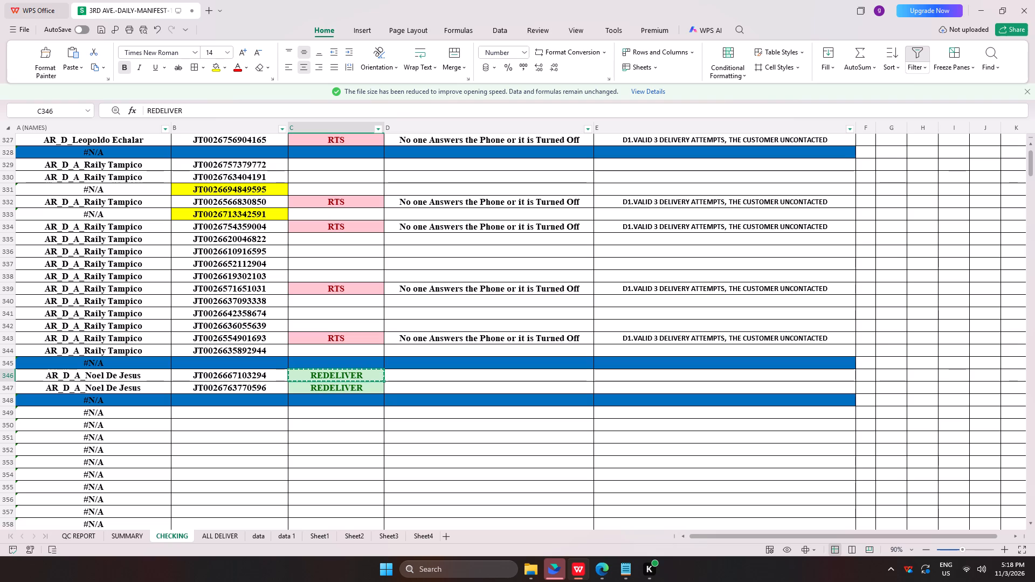
{"action": "left_click_drag", "start_coordinate": [344, 164], "coordinate": [343, 179], "text": "ctrl"}
{"action": "left_click_drag", "start_coordinate": [325, 239], "coordinate": [327, 246], "text": "ctrl"}
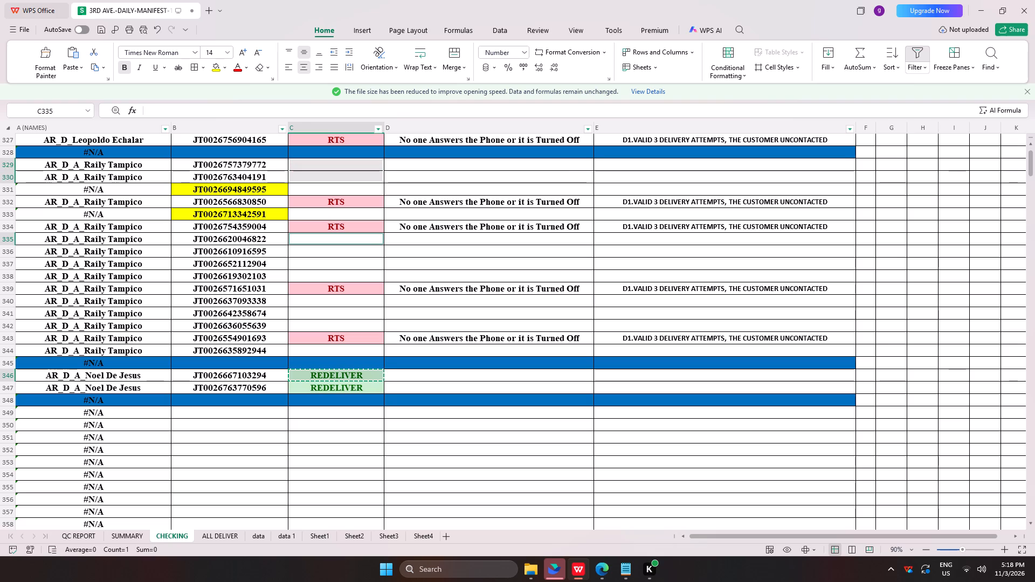
{"action": "left_click_drag", "start_coordinate": [327, 246], "coordinate": [327, 279], "text": "ctrl"}
{"action": "left_click_drag", "start_coordinate": [325, 304], "coordinate": [323, 328], "text": "ctrl"}
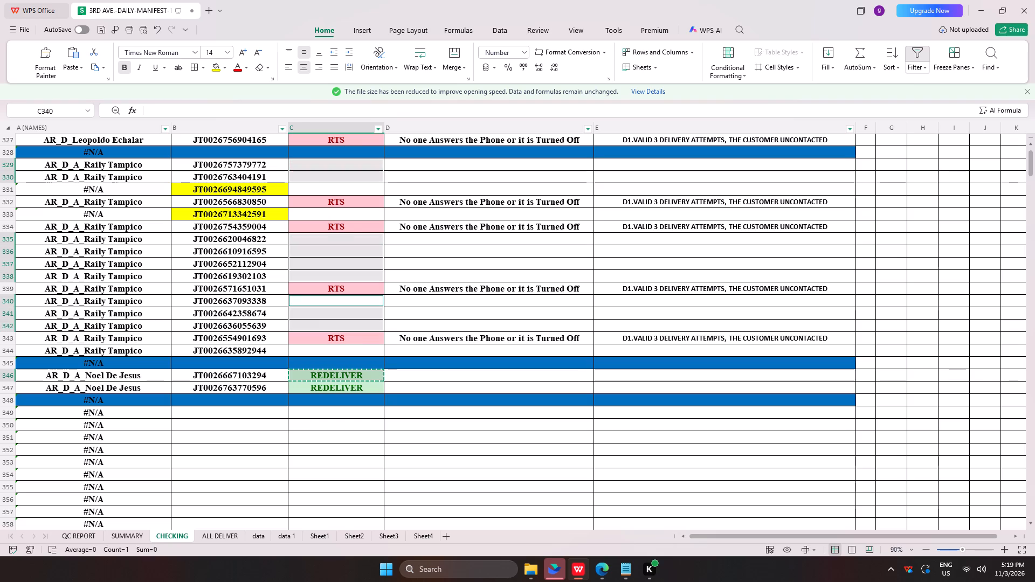
{"action": "left_click", "coordinate": [322, 350], "text": "ctrl"}
{"action": "key", "text": "ctrl+v"}
Save the manifest workbook.
{"action": "left_click", "coordinate": [437, 258]}
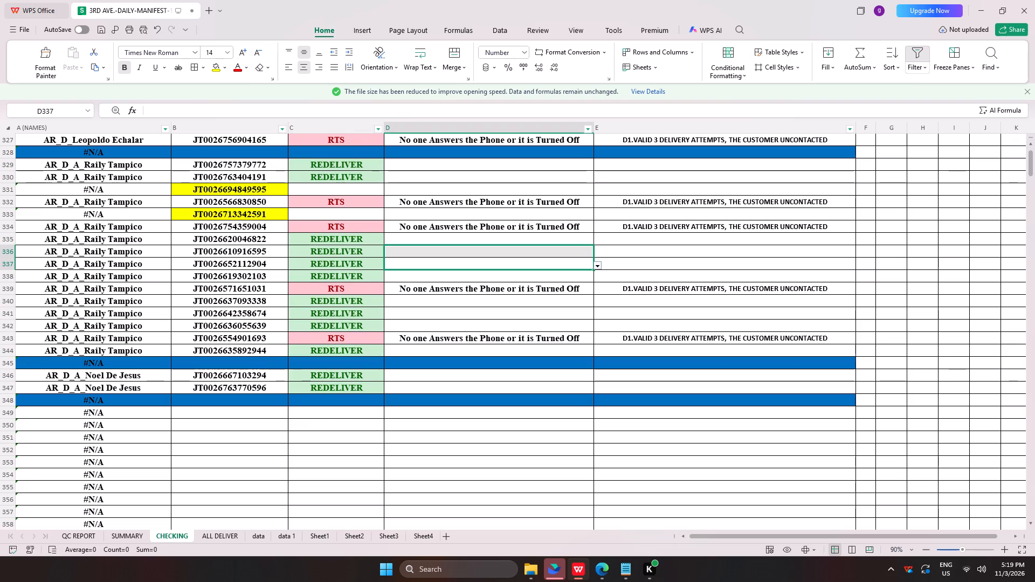
{"action": "key", "text": "ctrl+s"}
Review the logged statuses, reasons and remarks for Leopoldo's, Raily's and Noel's parcels in CHECKING.
{"action": "scroll", "coordinate": [503, 168], "scroll_direction": "up", "scroll_amount": 3}
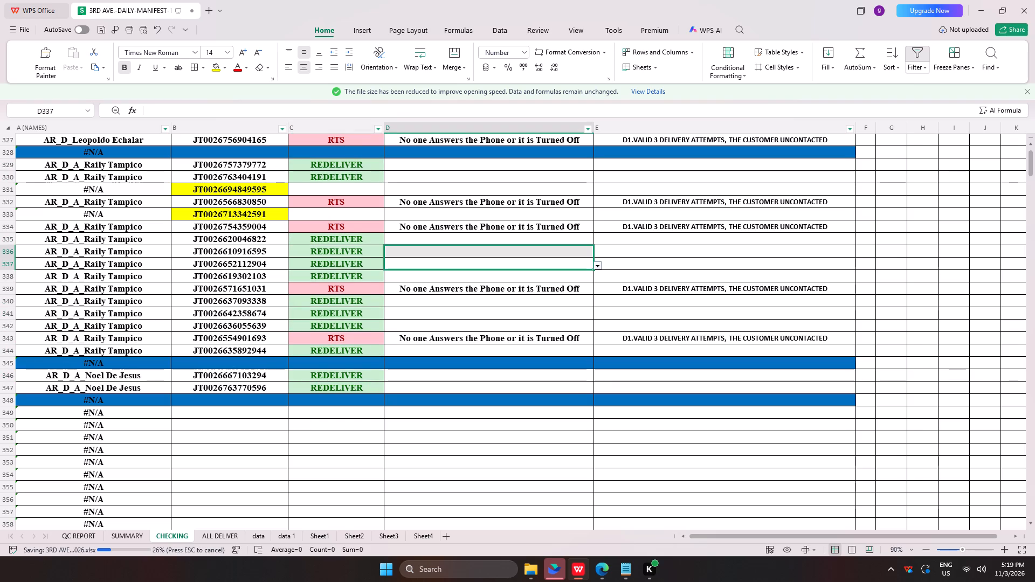
{"action": "left_click", "coordinate": [438, 504]}
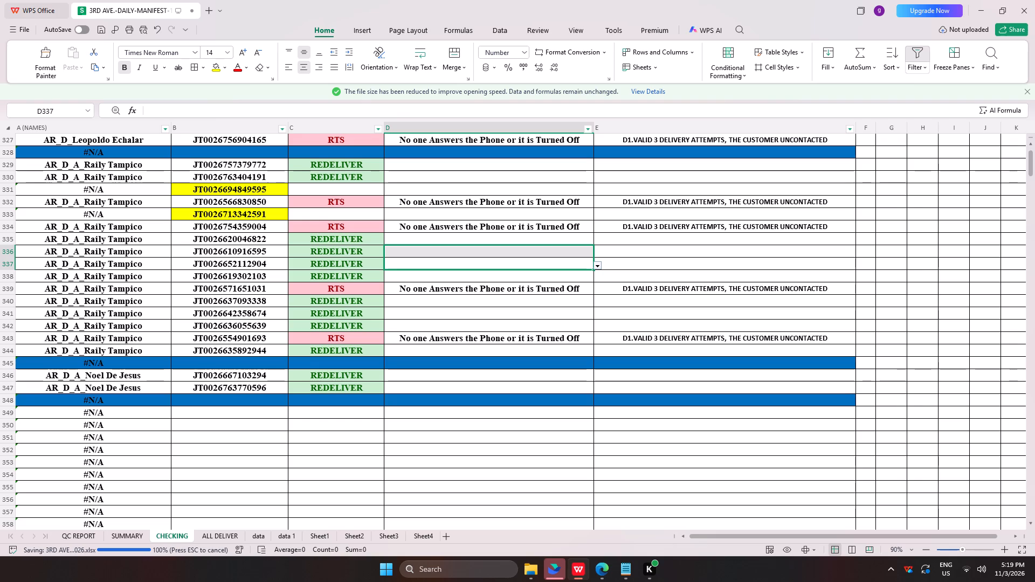
{"action": "left_click", "coordinate": [935, 252]}
{"action": "scroll", "coordinate": [935, 252], "scroll_direction": "up", "scroll_amount": 1}
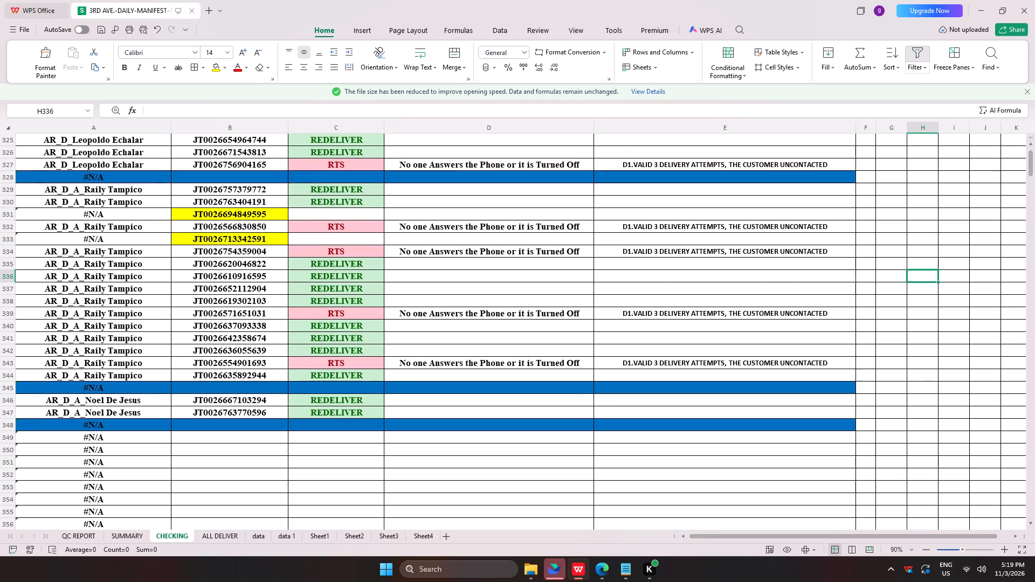
{"action": "left_click", "coordinate": [437, 311]}
{"action": "scroll", "coordinate": [449, 306], "scroll_direction": "up", "scroll_amount": 6}
{"action": "scroll", "coordinate": [450, 305], "scroll_direction": "down", "scroll_amount": 5}
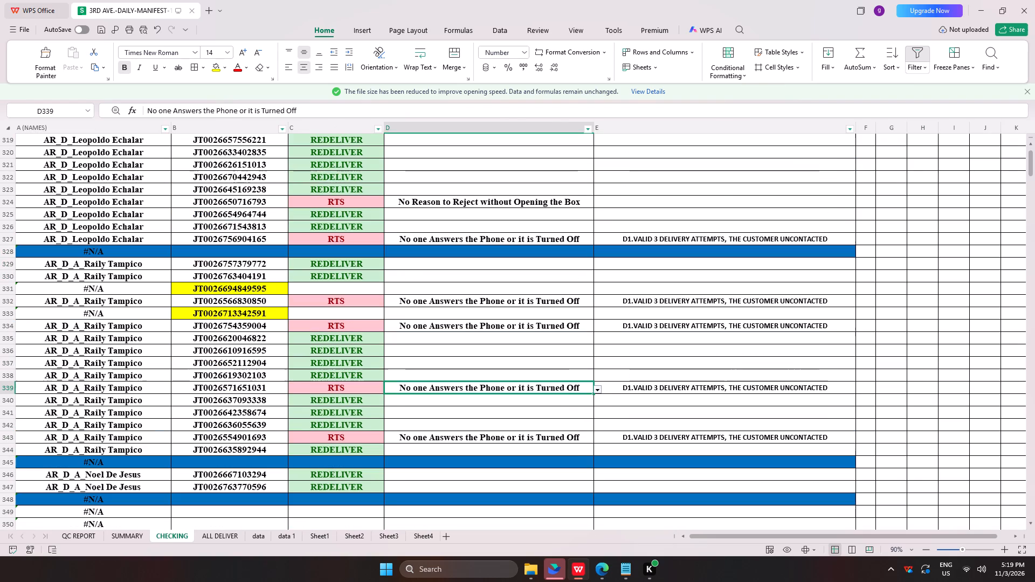
{"action": "scroll", "coordinate": [451, 320], "scroll_direction": "up", "scroll_amount": 6}
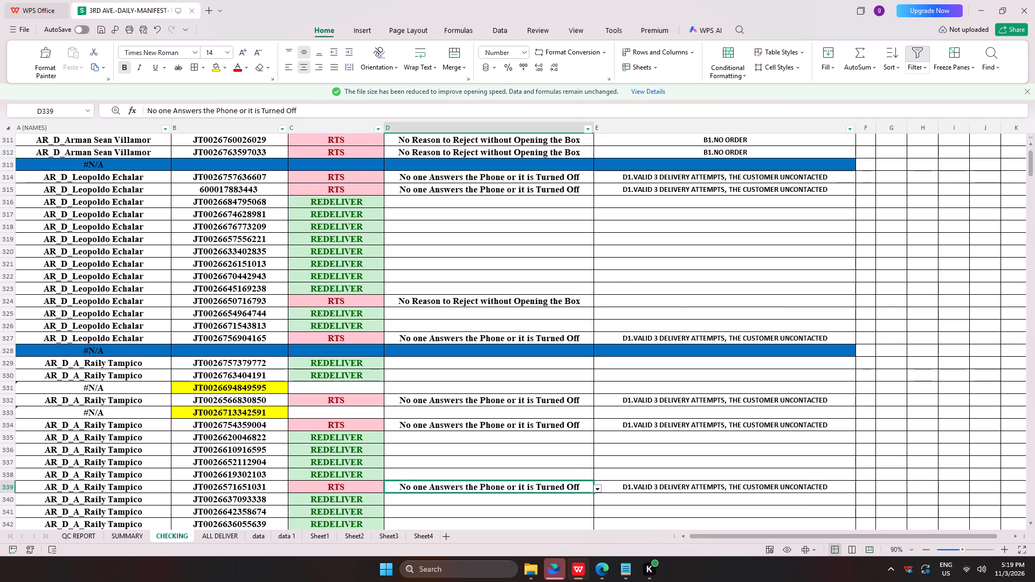
Save the manifest workbook.
{"action": "left_click", "coordinate": [665, 260]}
{"action": "key", "text": "ctrl+s"}
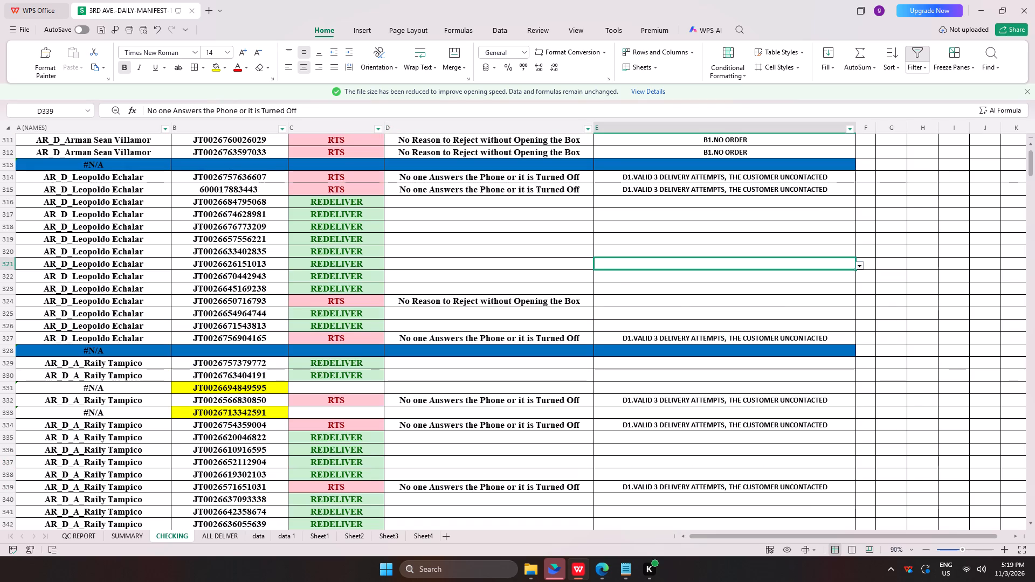
Copy Leopoldo's tracking numbers from rows 314–327 of CHECKING and search them in the JMS package tracking in Edge.
{"action": "left_click_drag", "start_coordinate": [247, 181], "coordinate": [251, 312]}
{"action": "left_click", "coordinate": [536, 250]}
{"action": "left_click", "coordinate": [708, 309]}
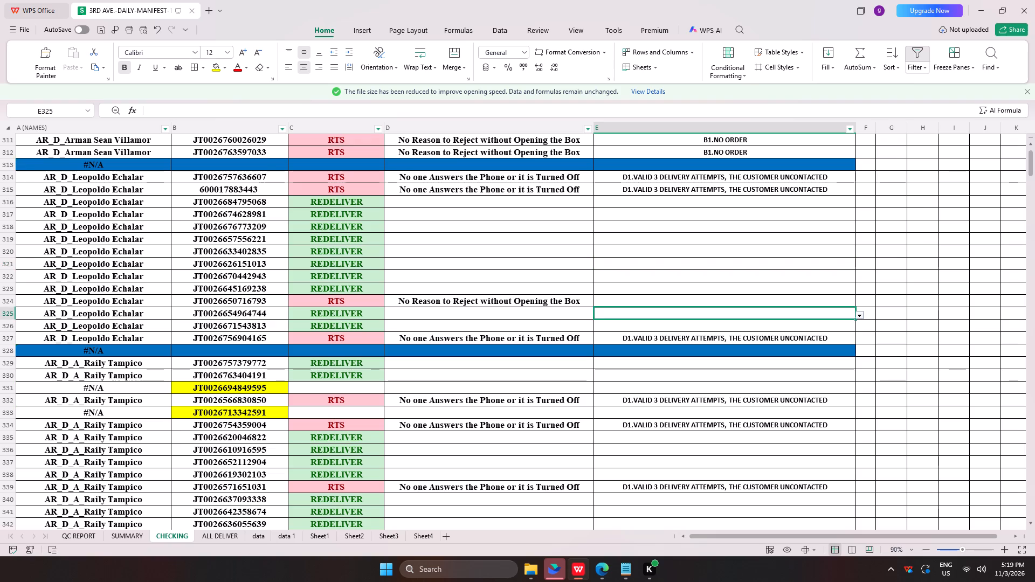
{"action": "left_click", "coordinate": [942, 290]}
{"action": "left_click_drag", "start_coordinate": [260, 177], "coordinate": [262, 336]}
{"action": "key", "text": "ctrl+c"}
{"action": "key", "text": "alt+Tab"}
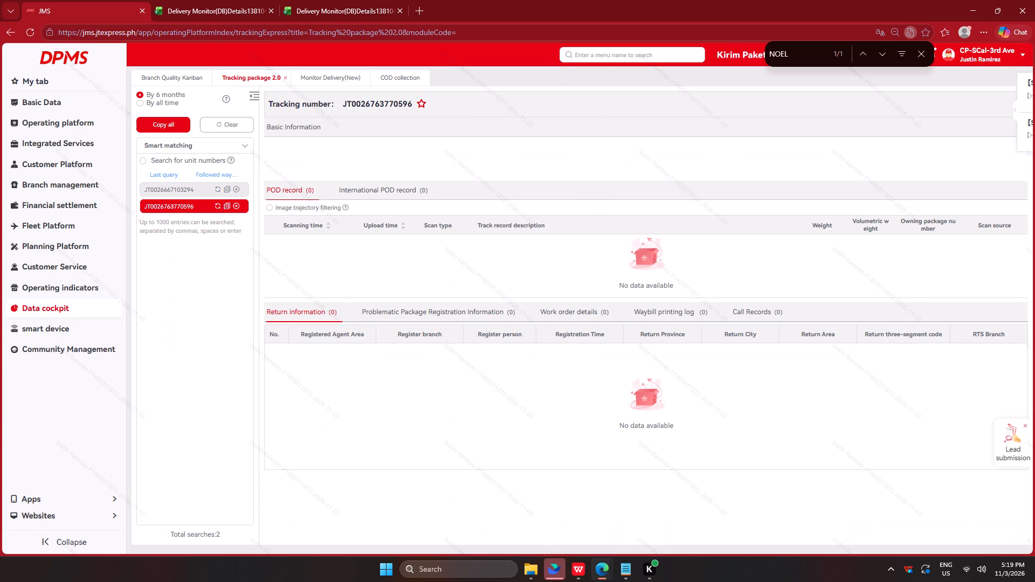
{"action": "left_click", "coordinate": [230, 121]}
{"action": "left_click", "coordinate": [190, 295]}
{"action": "key", "text": "ctrl+v"}
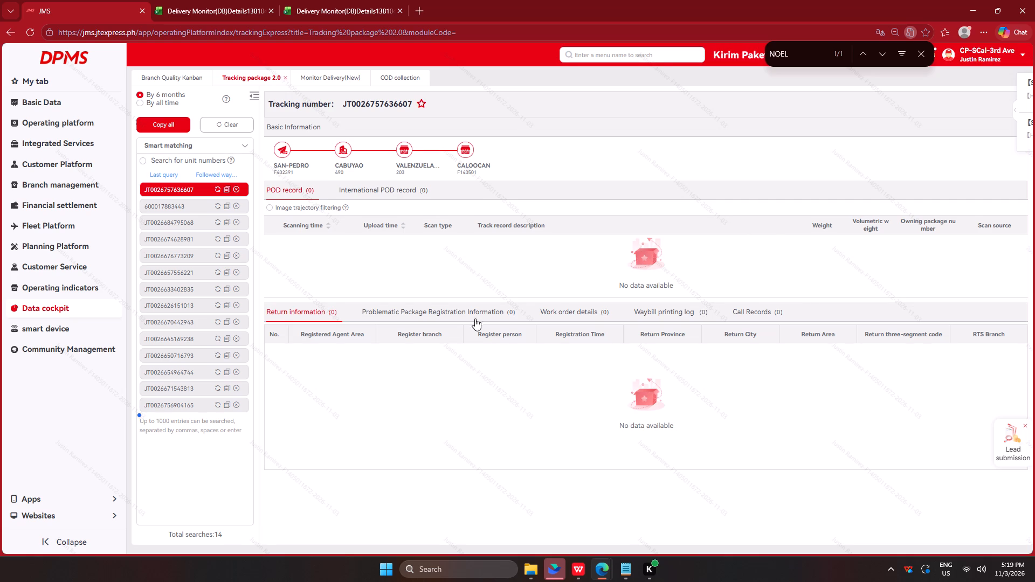
{"action": "left_click", "coordinate": [175, 203]}
{"action": "left_click", "coordinate": [189, 228]}
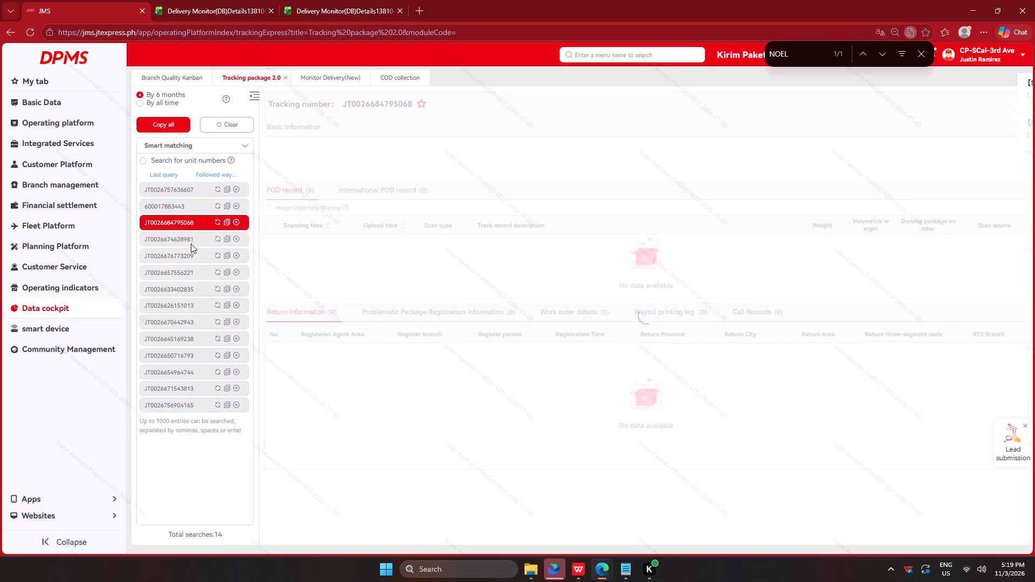
{"action": "left_click", "coordinate": [197, 265]}
{"action": "left_click", "coordinate": [199, 328]}
{"action": "left_click", "coordinate": [204, 383]}
{"action": "left_click", "coordinate": [204, 312]}
{"action": "left_click", "coordinate": [210, 275]}
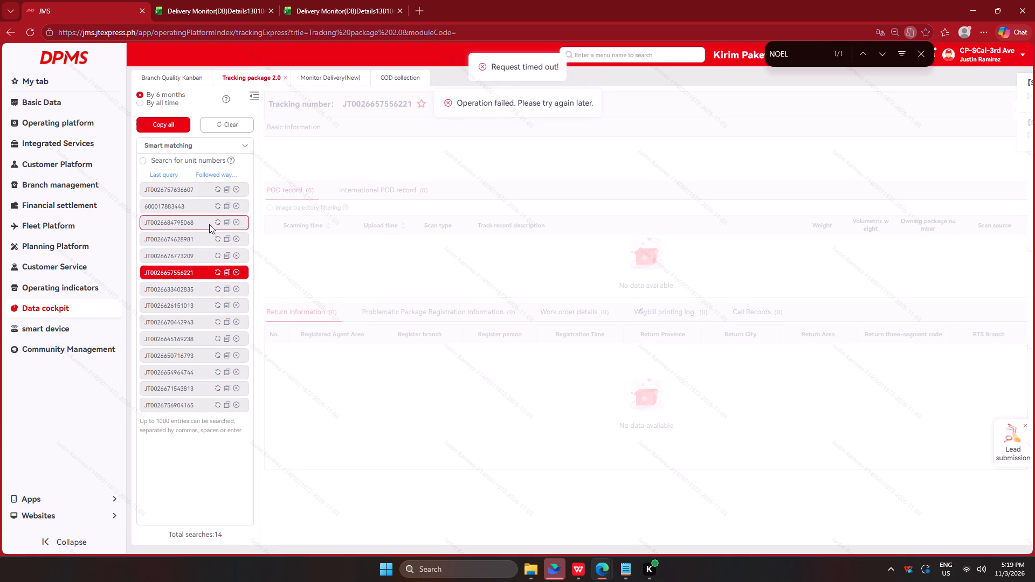
{"action": "left_click", "coordinate": [209, 223]}
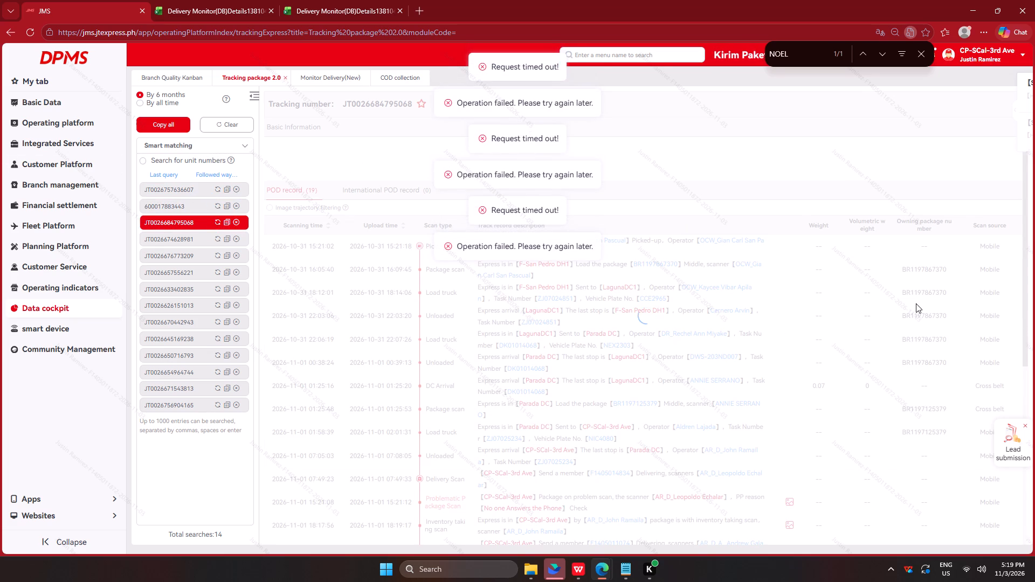
{"action": "scroll", "coordinate": [841, 191], "scroll_direction": "down", "scroll_amount": 4}
{"action": "scroll", "coordinate": [532, 204], "scroll_direction": "down", "scroll_amount": 1}
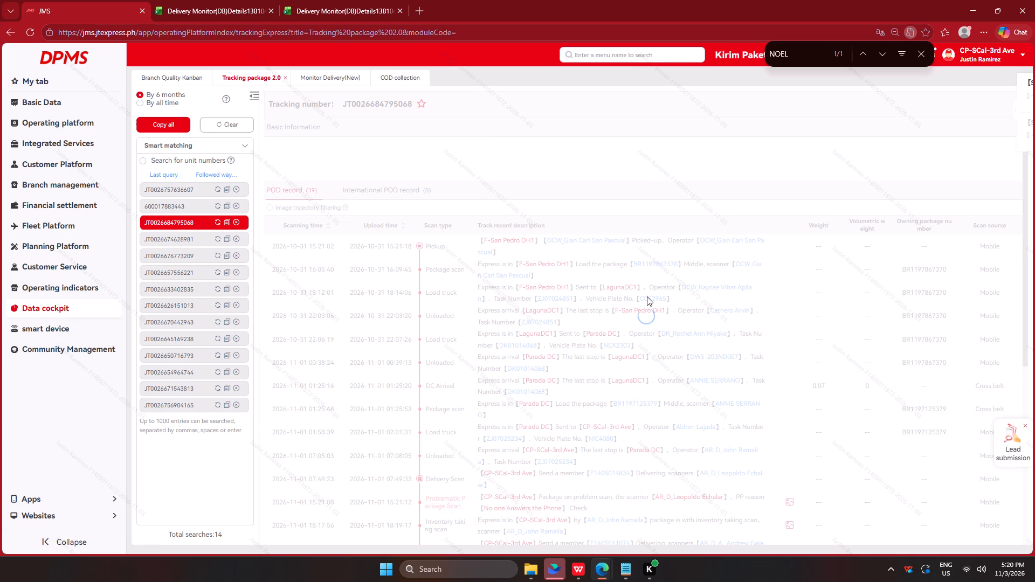
{"action": "left_click", "coordinate": [174, 192]}
{"action": "left_click", "coordinate": [191, 211]}
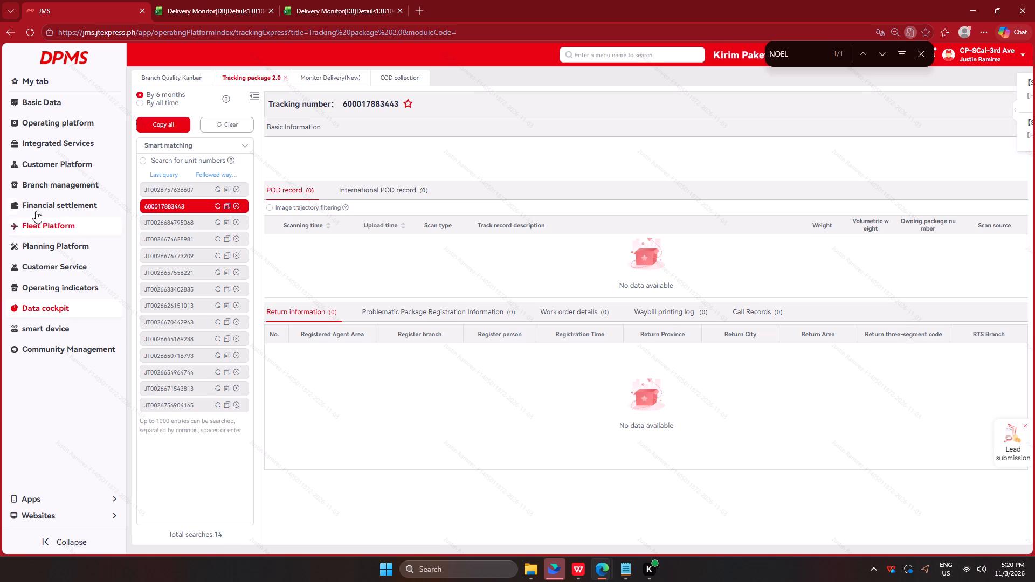
{"action": "left_click", "coordinate": [215, 188]}
{"action": "scroll", "coordinate": [594, 341], "scroll_direction": "down", "scroll_amount": 5}
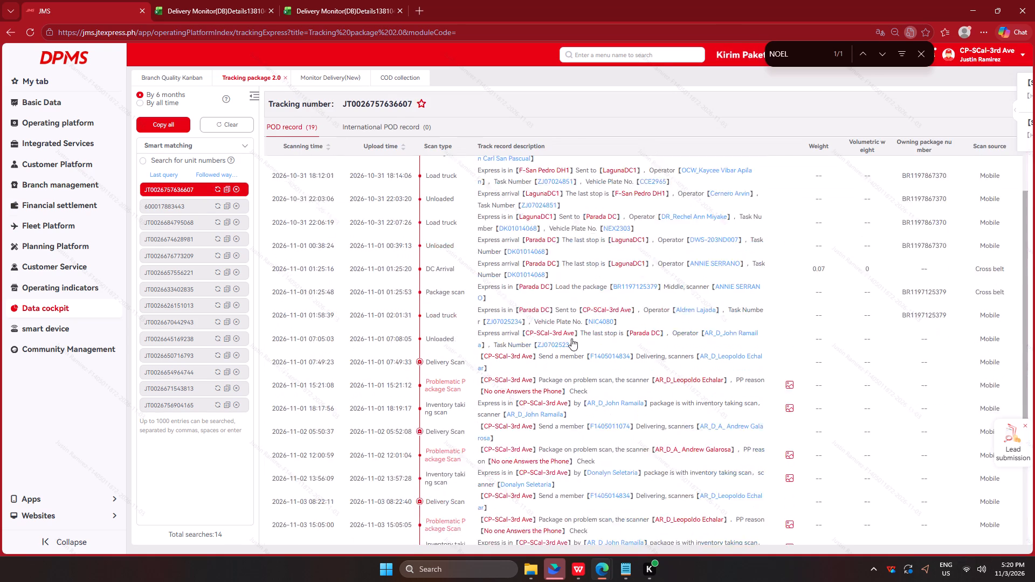
{"action": "left_click", "coordinate": [165, 208]}
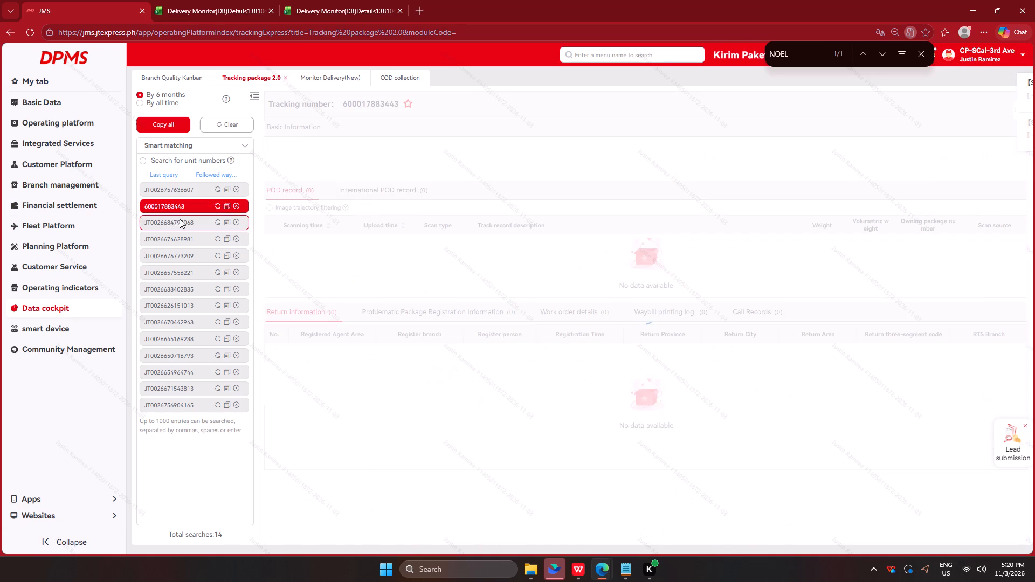
{"action": "scroll", "coordinate": [360, 253], "scroll_direction": "down", "scroll_amount": 5}
{"action": "left_click", "coordinate": [187, 229]}
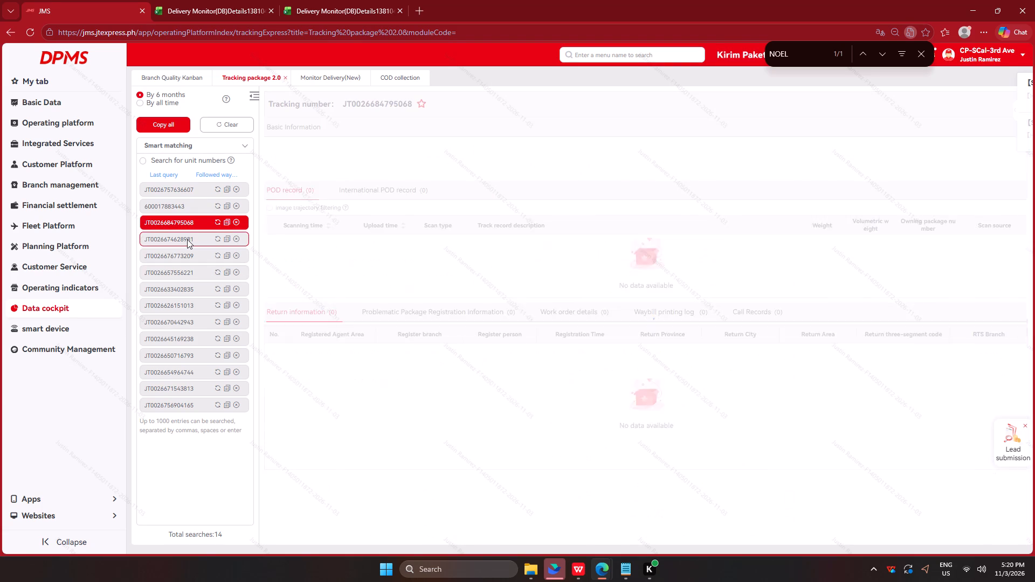
{"action": "left_click", "coordinate": [187, 239]}
{"action": "left_click", "coordinate": [184, 257]}
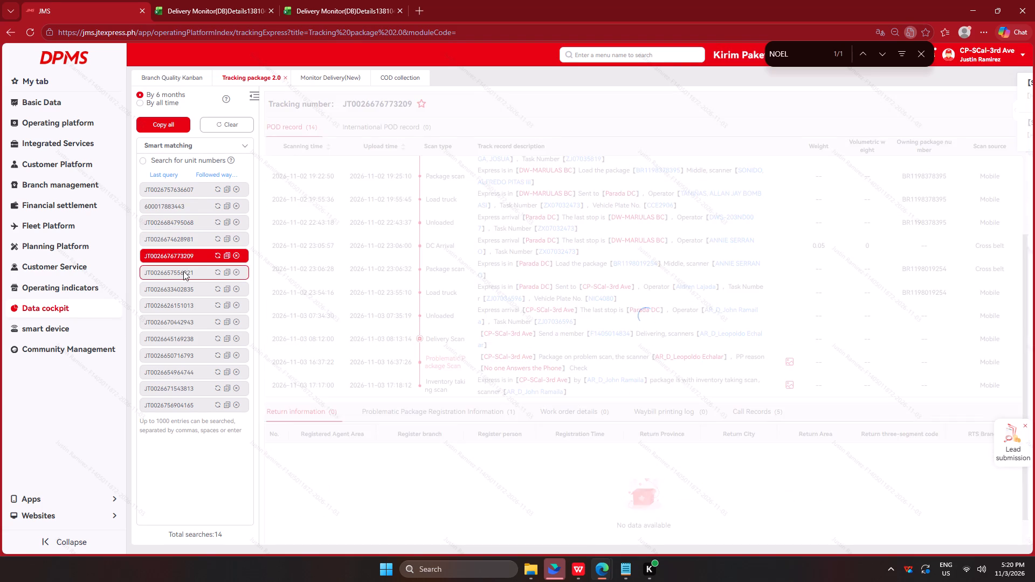
{"action": "left_click", "coordinate": [183, 271]}
{"action": "left_click", "coordinate": [185, 294]}
{"action": "left_click", "coordinate": [186, 309]}
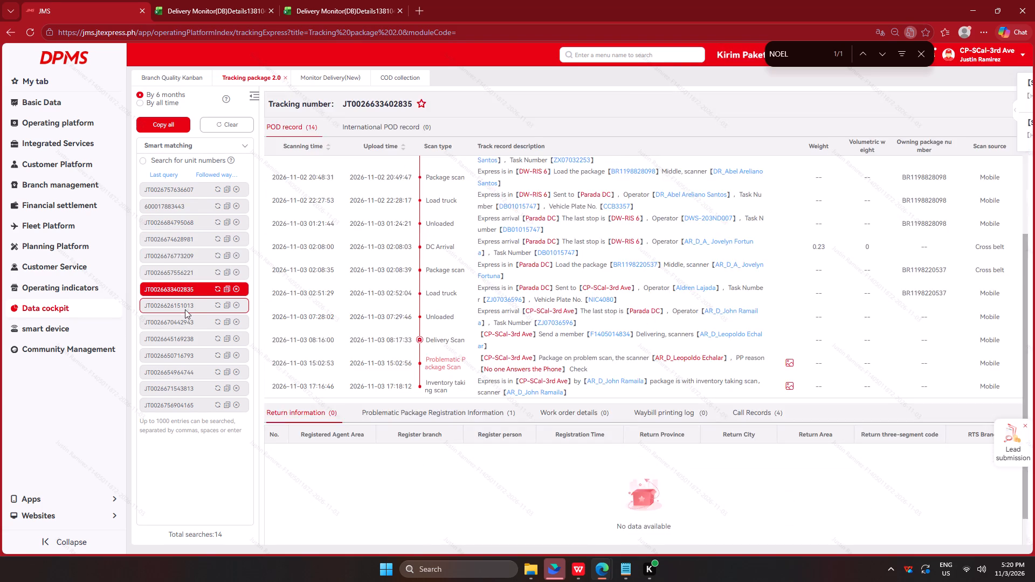
{"action": "left_click", "coordinate": [185, 321]}
{"action": "left_click", "coordinate": [185, 341]}
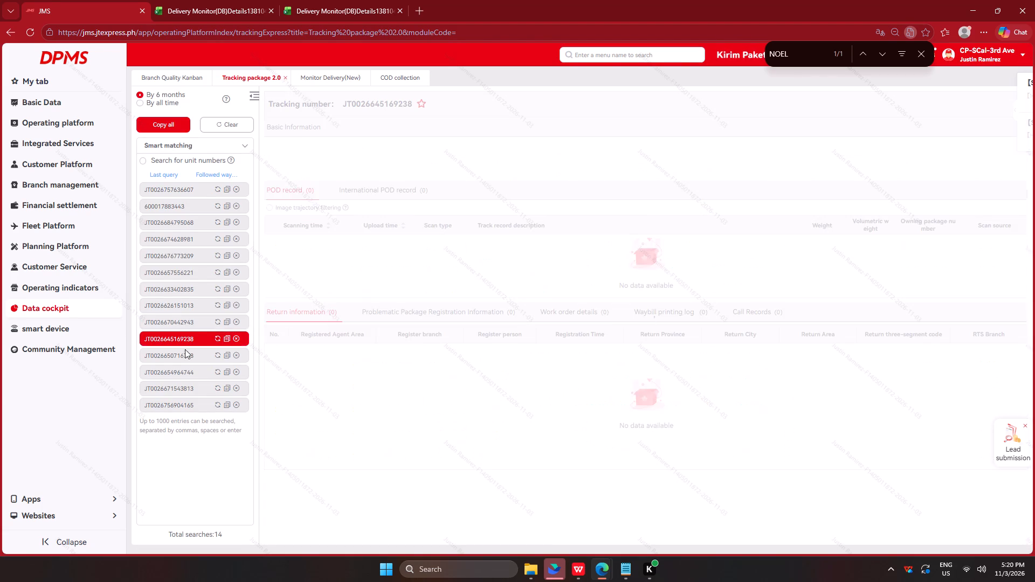
{"action": "left_click", "coordinate": [185, 356]}
{"action": "left_click", "coordinate": [170, 339]}
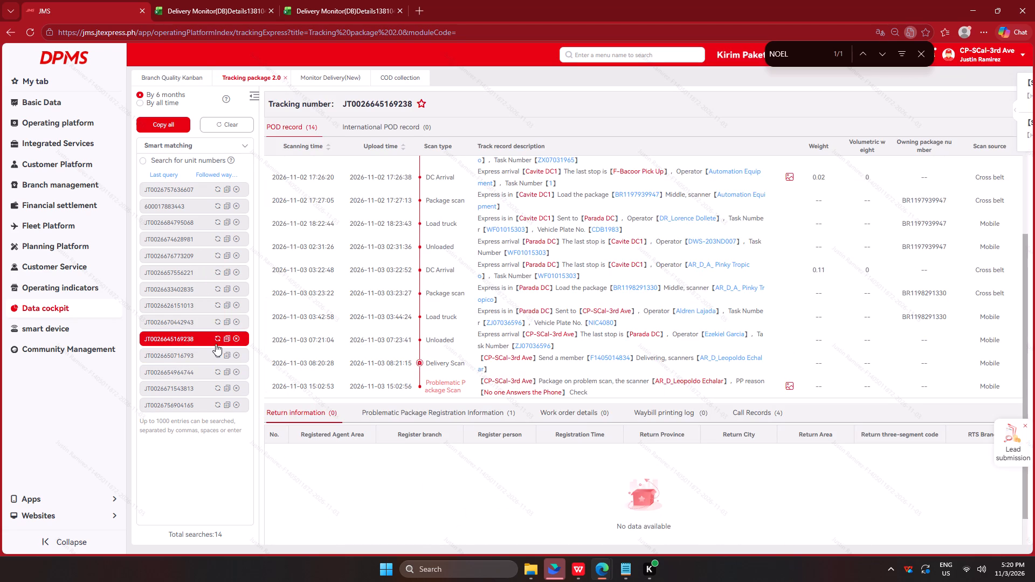
{"action": "left_click", "coordinate": [188, 359]}
{"action": "left_click", "coordinate": [180, 372]}
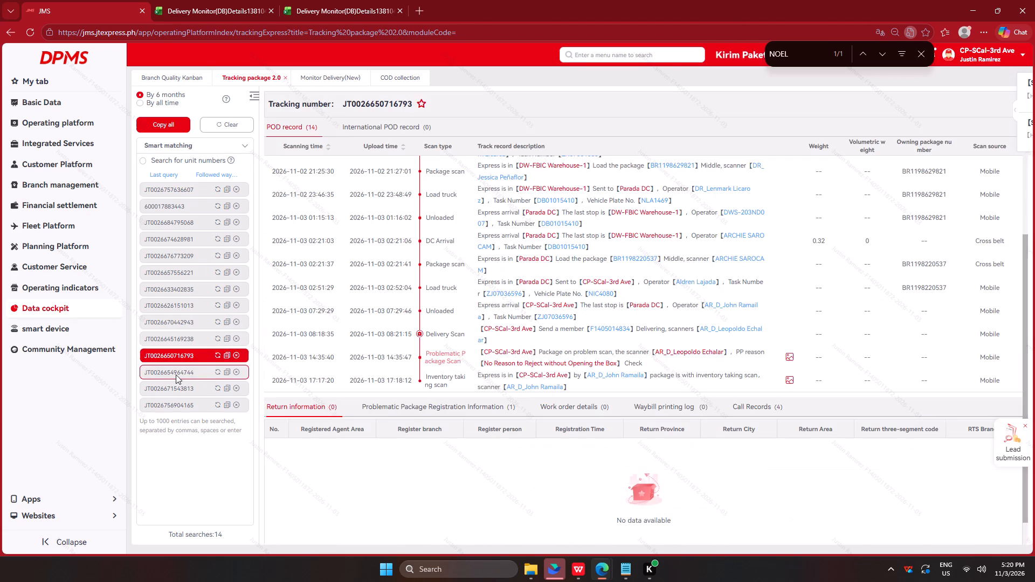
{"action": "left_click", "coordinate": [181, 393]}
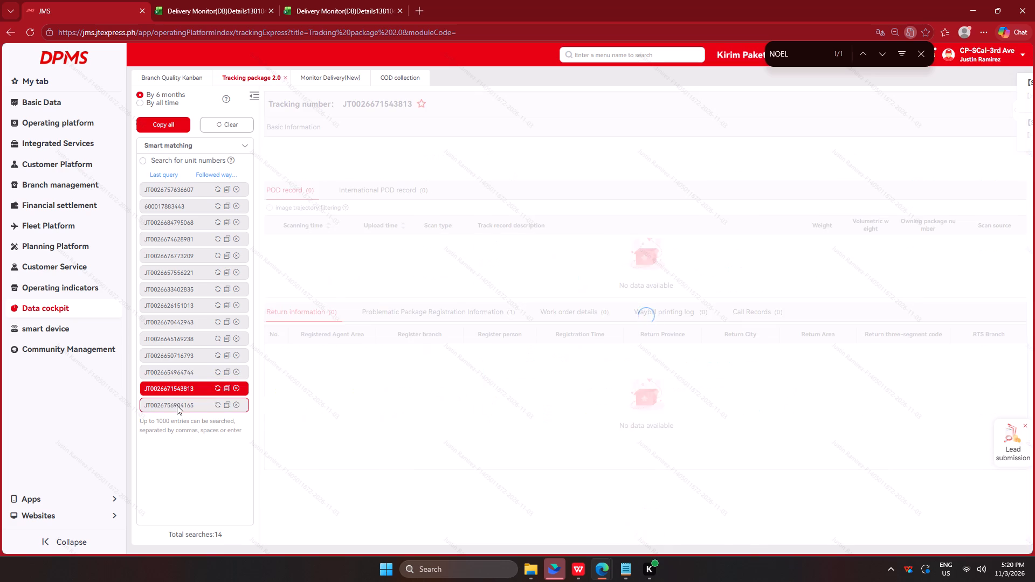
{"action": "left_click", "coordinate": [177, 405]}
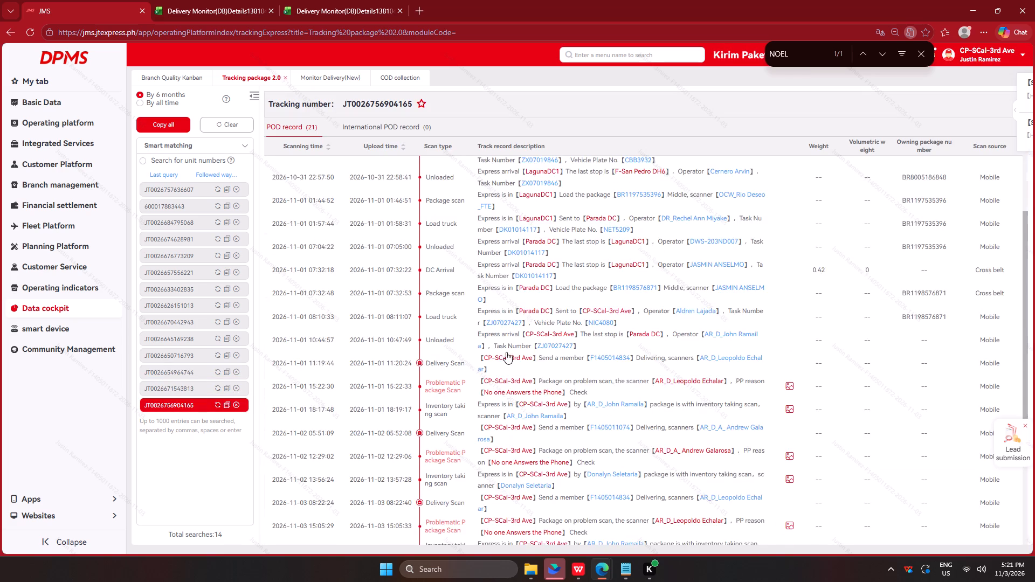
{"action": "scroll", "coordinate": [508, 351], "scroll_direction": "down", "scroll_amount": 3}
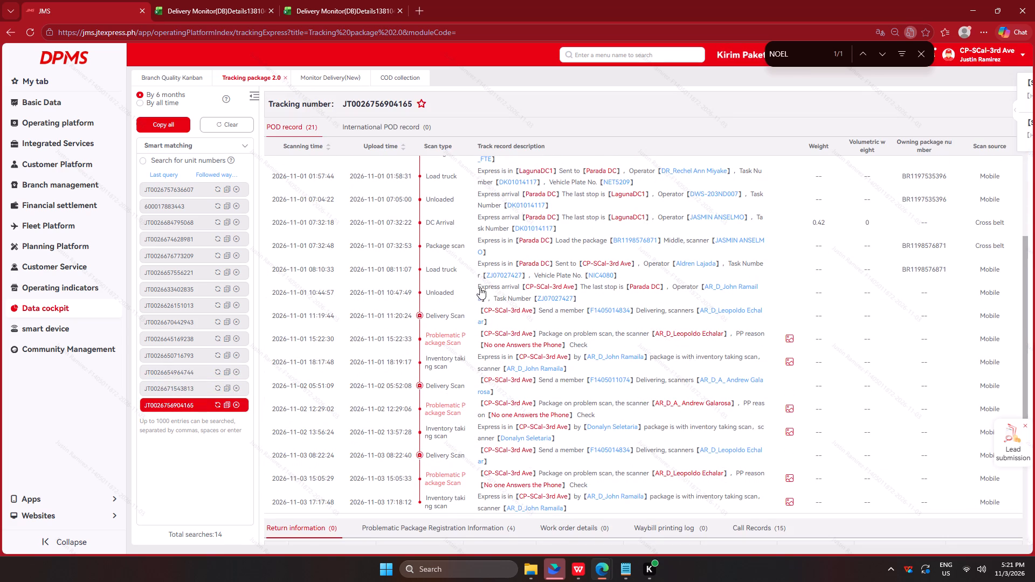
{"action": "key", "text": "alt+Tab"}
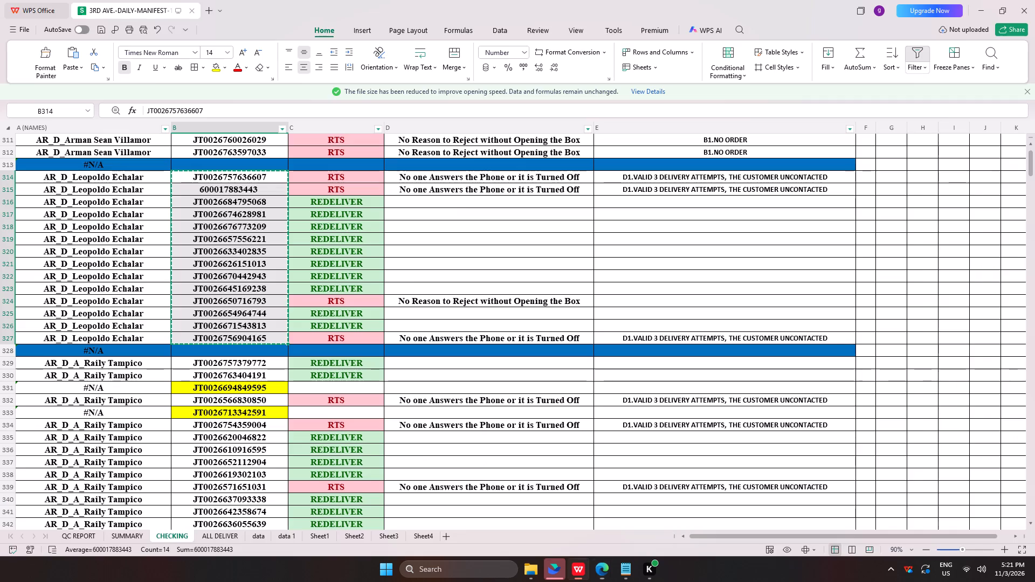
{"action": "key", "text": "alt+Tab"}
{"action": "left_click", "coordinate": [182, 362]}
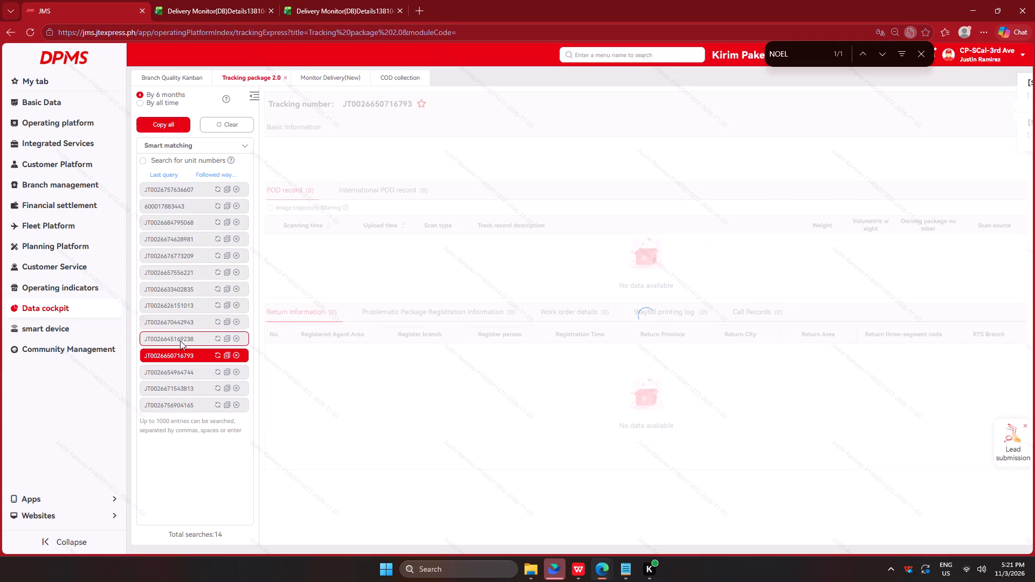
{"action": "left_click", "coordinate": [180, 341]}
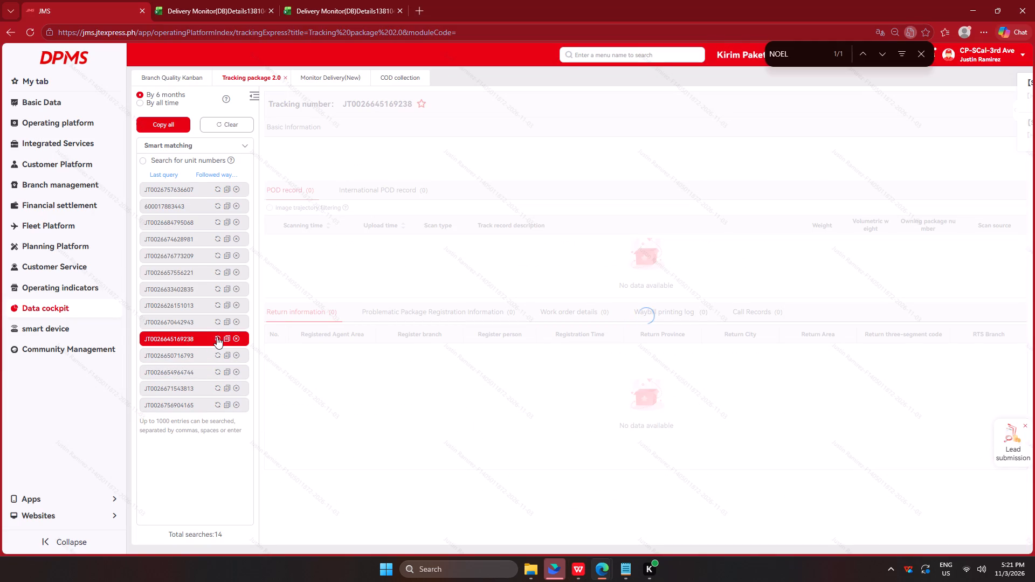
{"action": "left_click", "coordinate": [216, 337]}
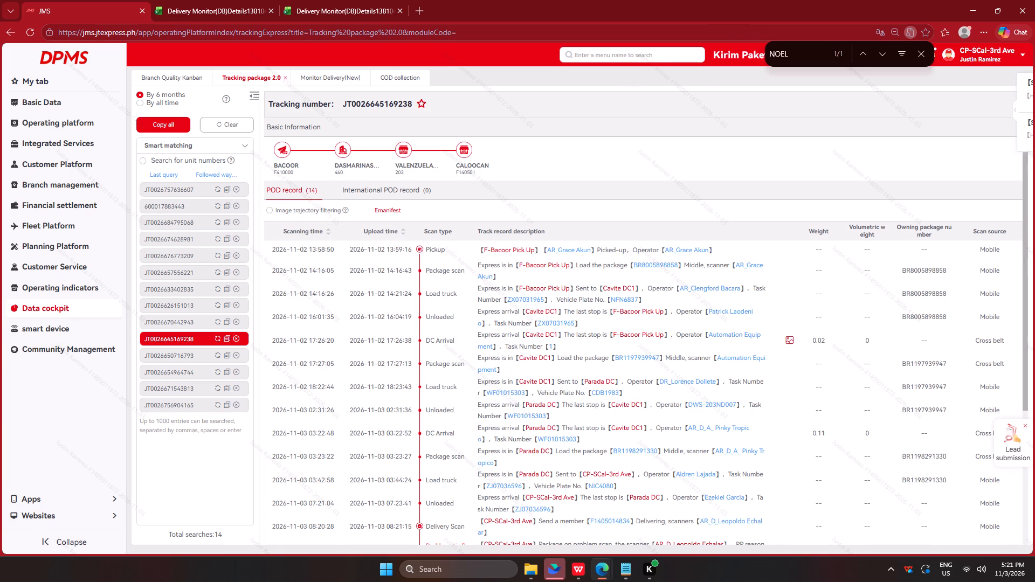
{"action": "scroll", "coordinate": [515, 195], "scroll_direction": "down", "scroll_amount": 5}
{"action": "left_click", "coordinate": [215, 338]}
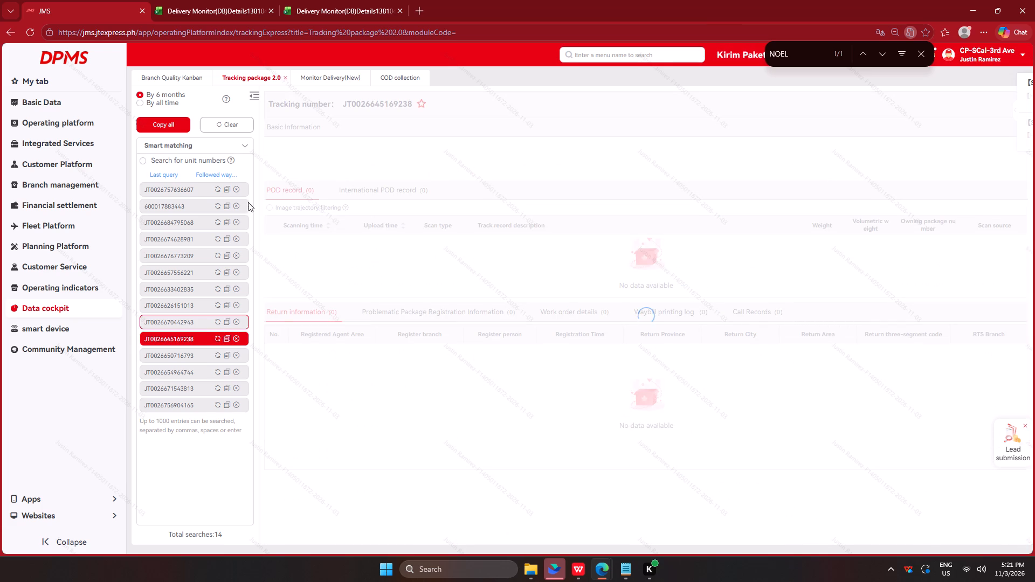
{"action": "left_click", "coordinate": [216, 337]}
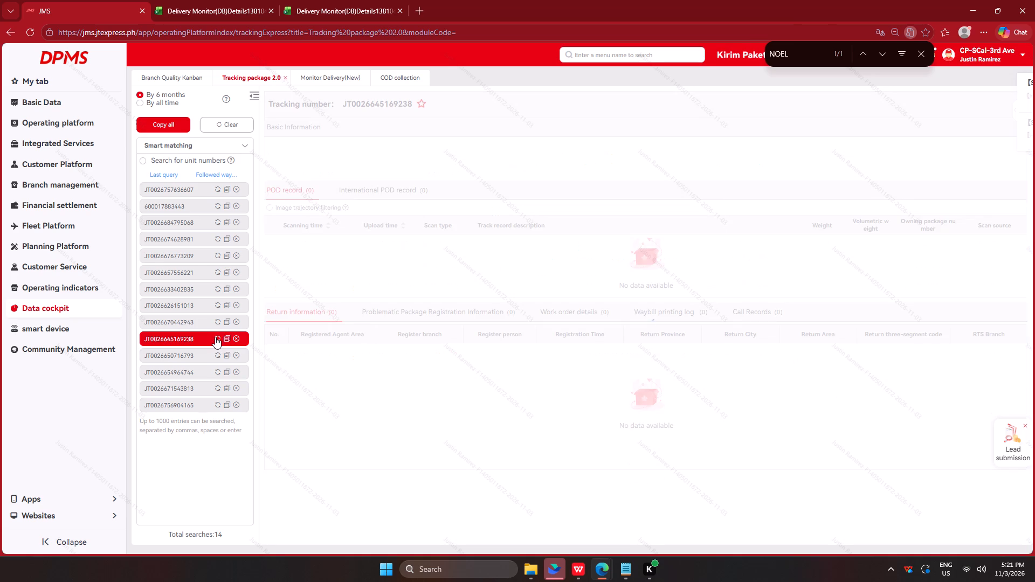
{"action": "left_click", "coordinate": [215, 337]}
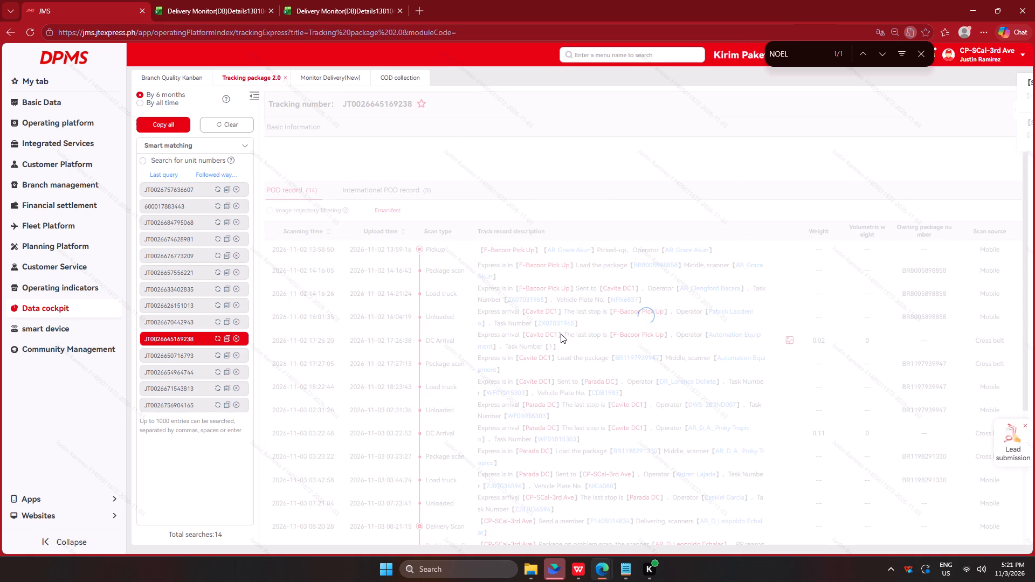
{"action": "scroll", "coordinate": [561, 334], "scroll_direction": "down", "scroll_amount": 11}
{"action": "scroll", "coordinate": [677, 329], "scroll_direction": "down", "scroll_amount": 3}
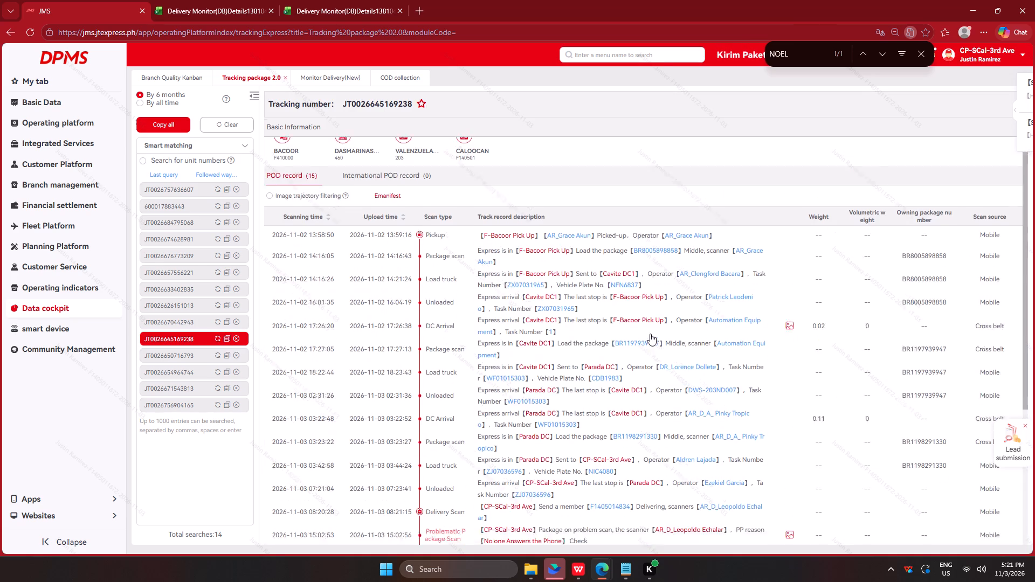
{"action": "scroll", "coordinate": [650, 334], "scroll_direction": "down", "scroll_amount": 1}
In WPS, set the remark of Leopoldo's RTS parcel in row 324 of CHECKING to B1.NO ORDER.
{"action": "key", "text": "alt+Tab"}
{"action": "left_click", "coordinate": [471, 240]}
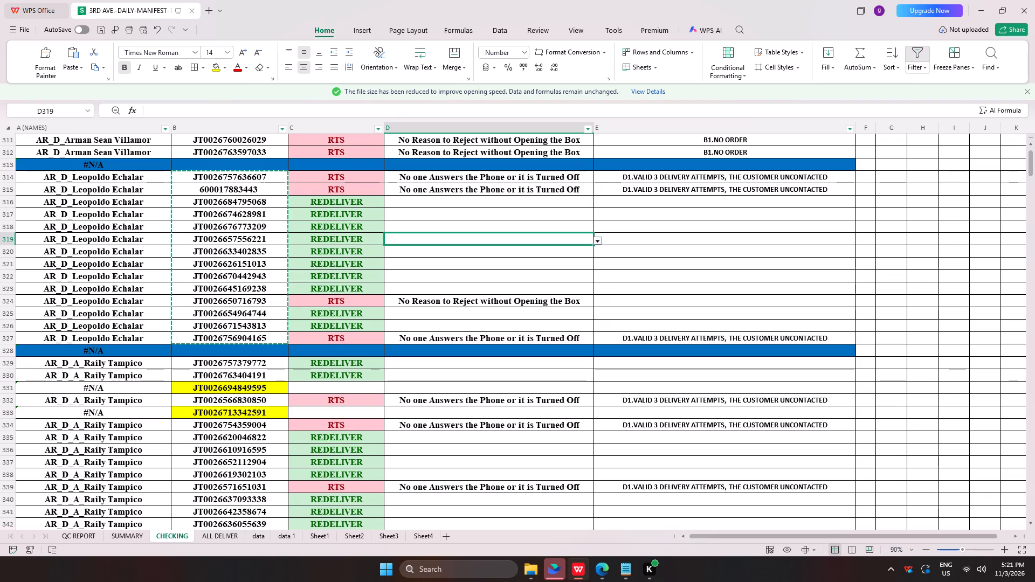
{"action": "left_click", "coordinate": [268, 335]}
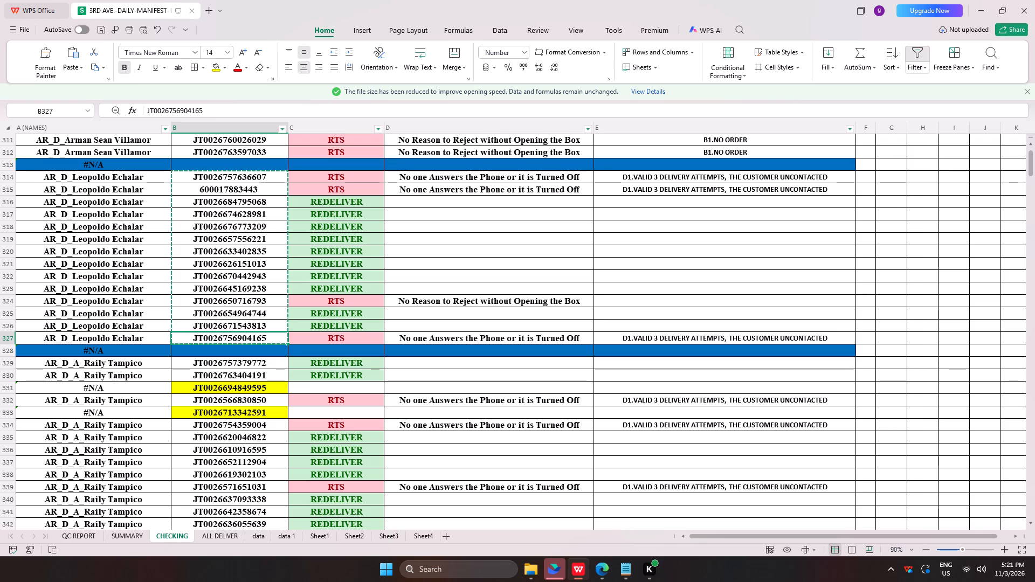
{"action": "left_click", "coordinate": [267, 308]}
{"action": "left_click", "coordinate": [522, 264]}
{"action": "left_click", "coordinate": [631, 304]}
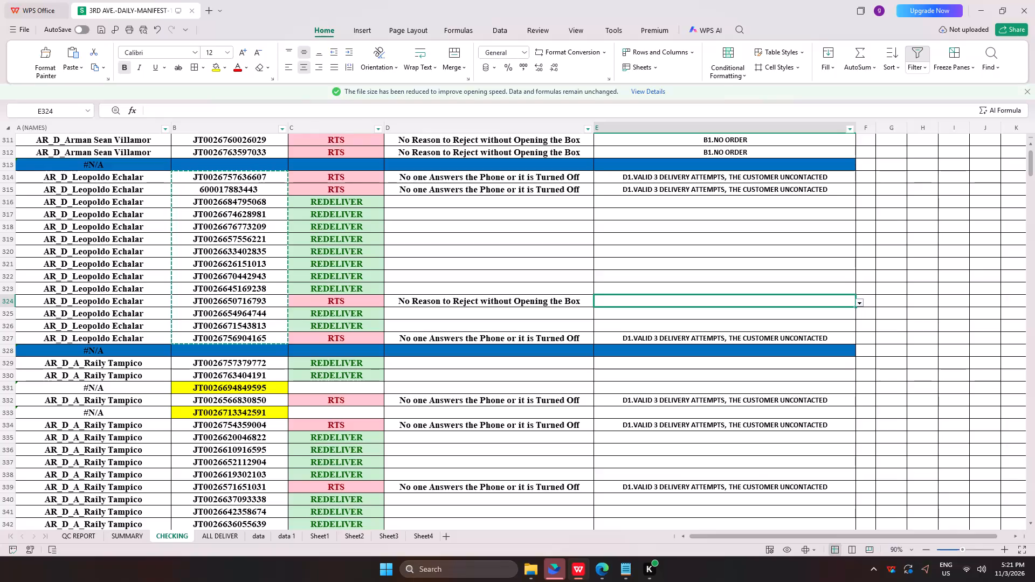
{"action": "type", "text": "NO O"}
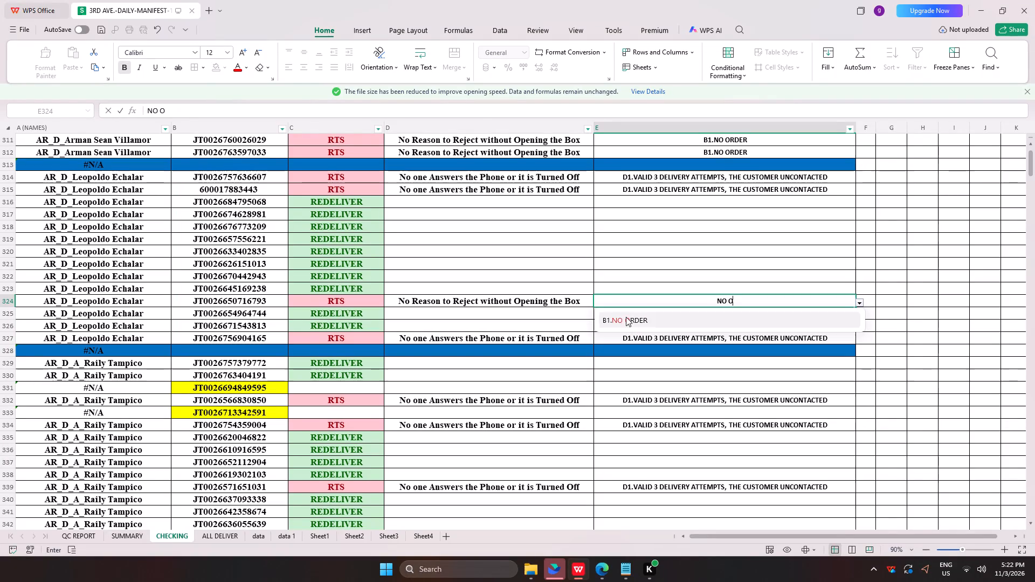
{"action": "left_click", "coordinate": [637, 321]}
Save the manifest workbook.
{"action": "left_click", "coordinate": [653, 261]}
{"action": "key", "text": "ctrl+s"}
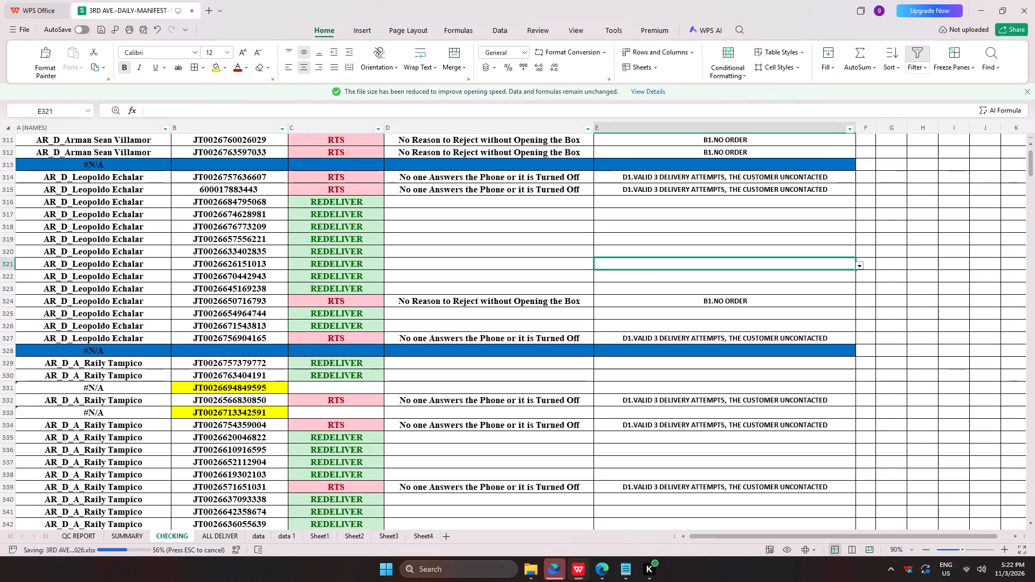
Copy Raily's tracking numbers from rows 329 to 344 of CHECKING and look them up in JMS package tracking.
{"action": "scroll", "coordinate": [211, 336], "scroll_direction": "down", "scroll_amount": 4}
{"action": "left_click", "coordinate": [219, 382]}
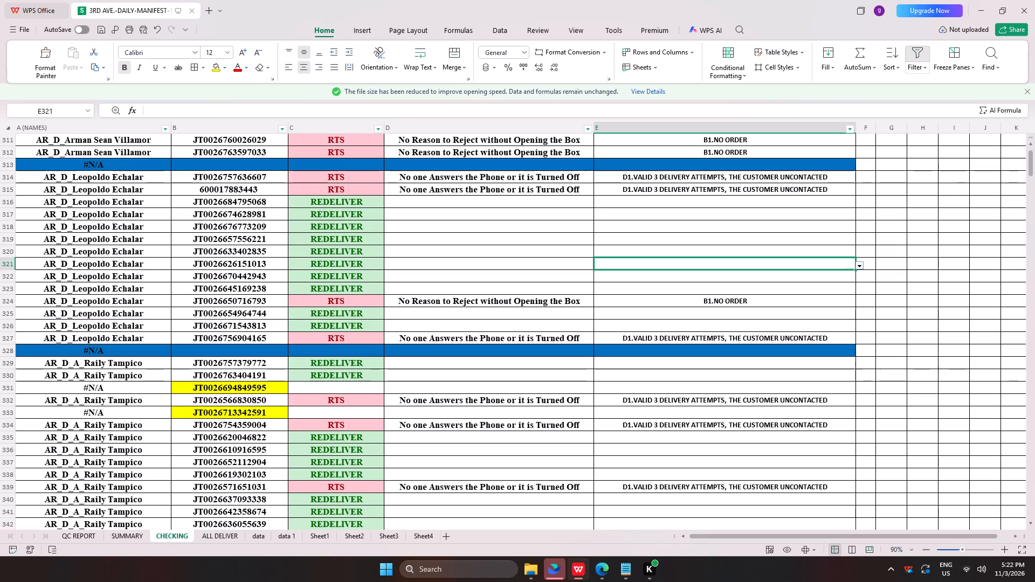
{"action": "left_click", "coordinate": [456, 246]}
{"action": "scroll", "coordinate": [344, 255], "scroll_direction": "down", "scroll_amount": 4}
{"action": "left_click_drag", "start_coordinate": [243, 263], "coordinate": [243, 300]}
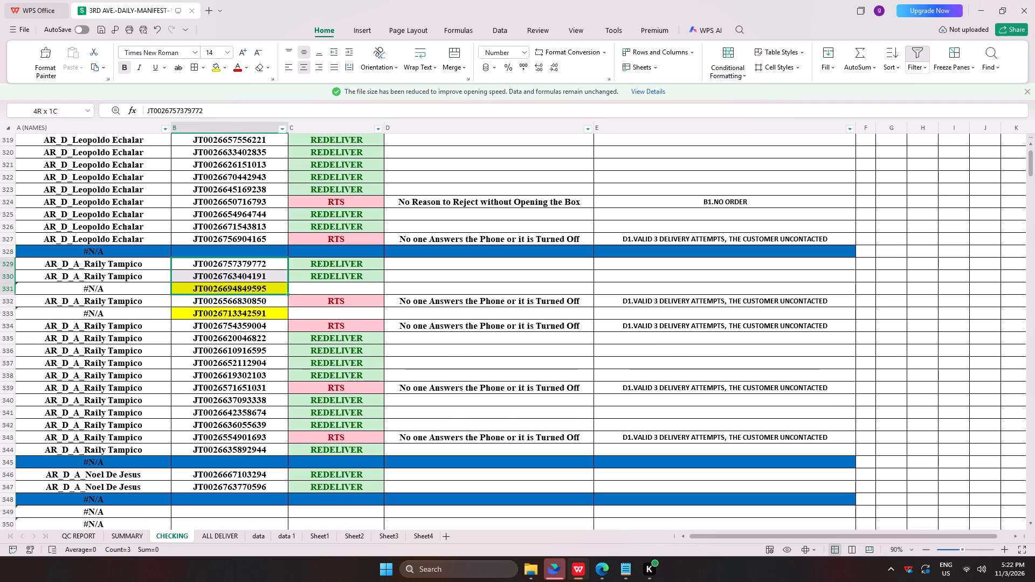
{"action": "left_click_drag", "start_coordinate": [243, 300], "coordinate": [237, 450]}
{"action": "key", "text": "ctrl+c"}
{"action": "key", "text": "alt+Tab"}
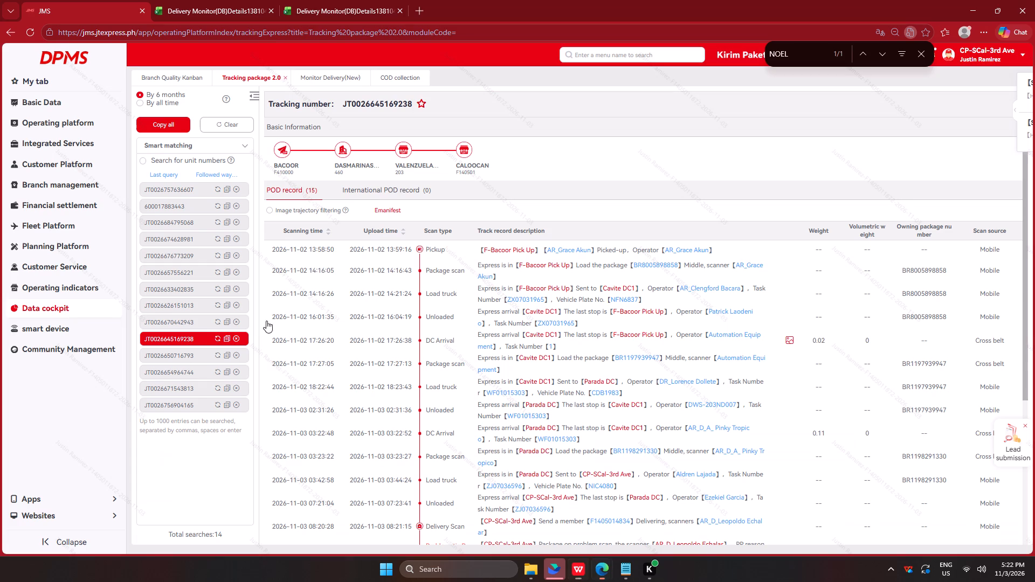
{"action": "left_click", "coordinate": [217, 121]}
{"action": "left_click", "coordinate": [204, 293]}
{"action": "key", "text": "ctrl+v"}
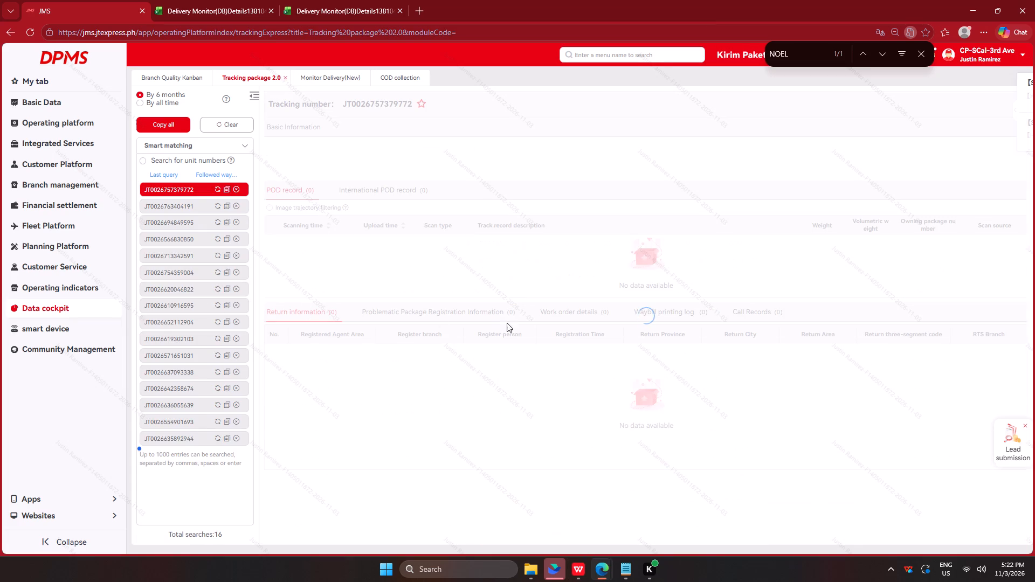
{"action": "scroll", "coordinate": [590, 297], "scroll_direction": "down", "scroll_amount": 4}
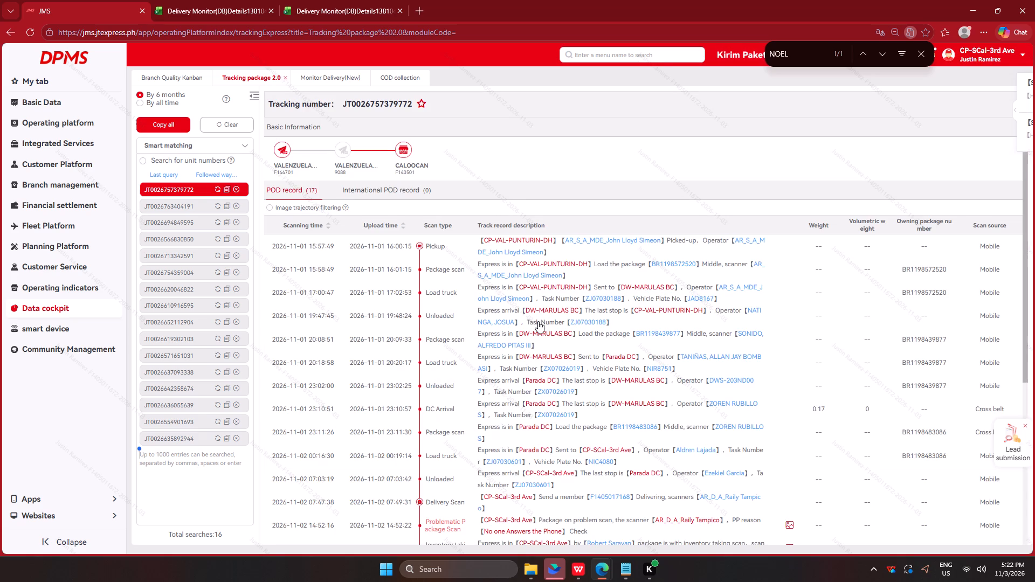
{"action": "scroll", "coordinate": [549, 309], "scroll_direction": "down", "scroll_amount": 5}
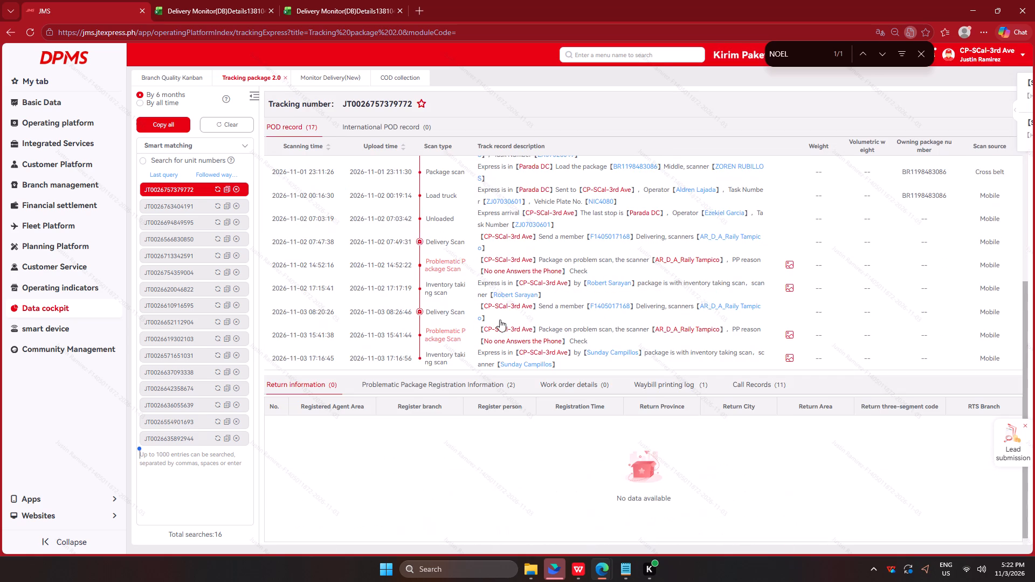
{"action": "left_click", "coordinate": [180, 213]}
{"action": "left_click", "coordinate": [180, 210]}
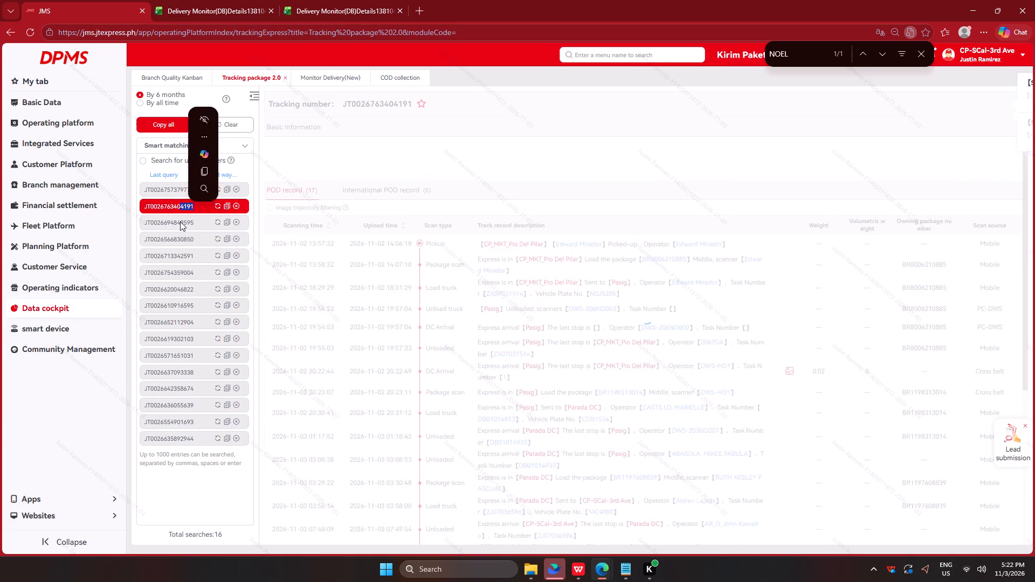
{"action": "left_click", "coordinate": [181, 222]}
{"action": "left_click", "coordinate": [184, 237]}
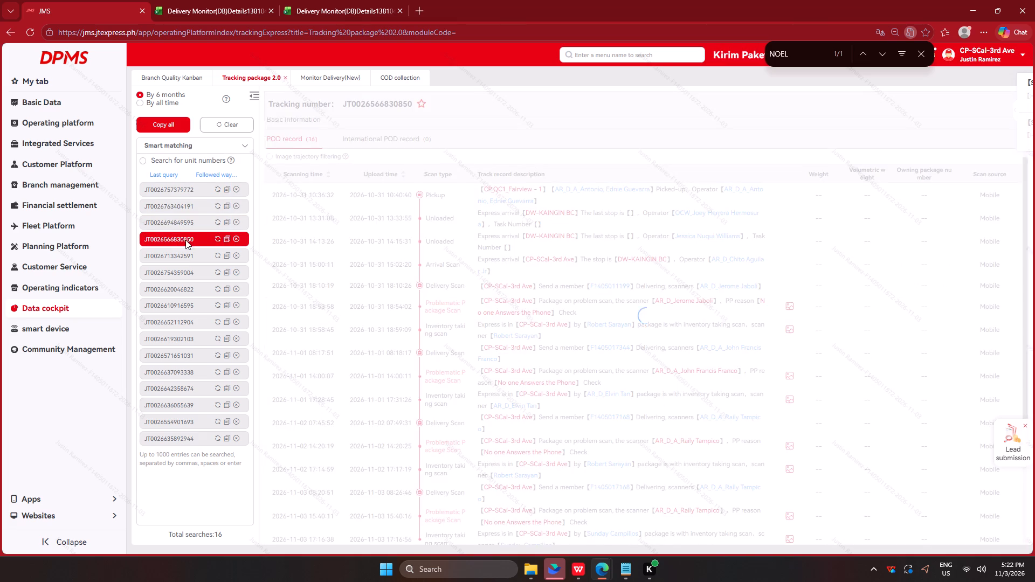
{"action": "scroll", "coordinate": [605, 292], "scroll_direction": "down", "scroll_amount": 4}
{"action": "left_click", "coordinate": [177, 252]}
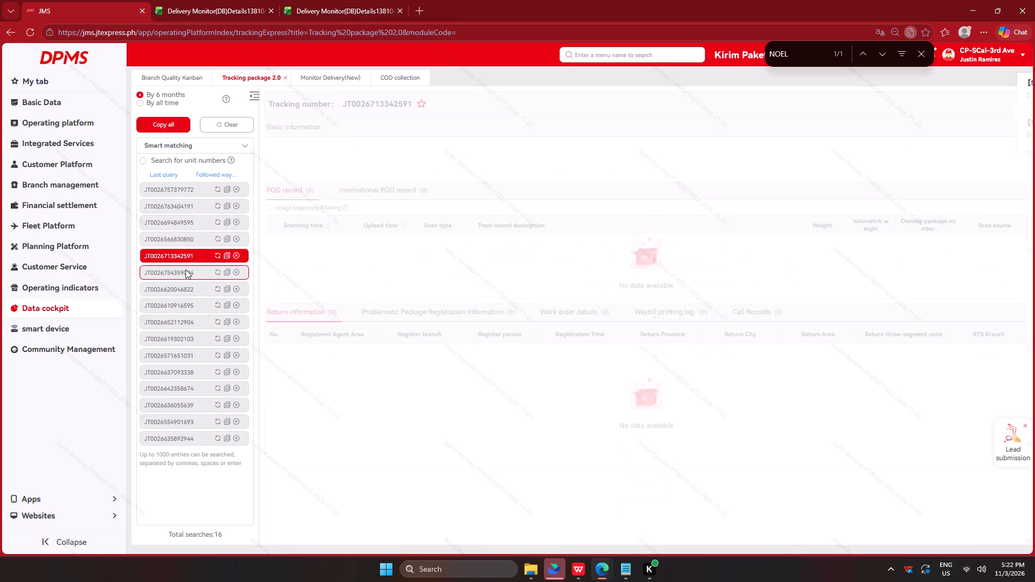
{"action": "left_click", "coordinate": [188, 274]}
{"action": "scroll", "coordinate": [462, 288], "scroll_direction": "down", "scroll_amount": 3}
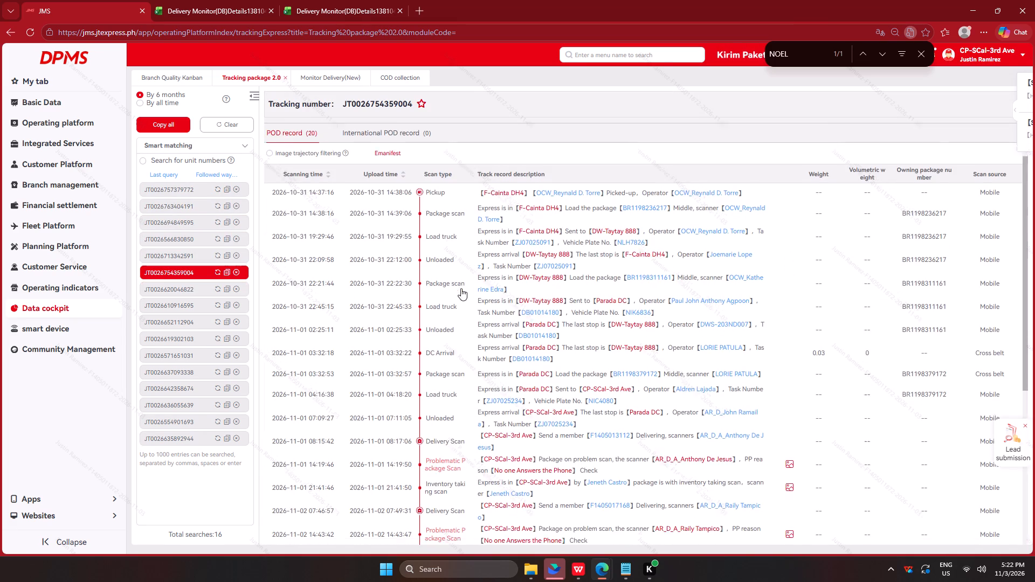
{"action": "left_click", "coordinate": [183, 296]}
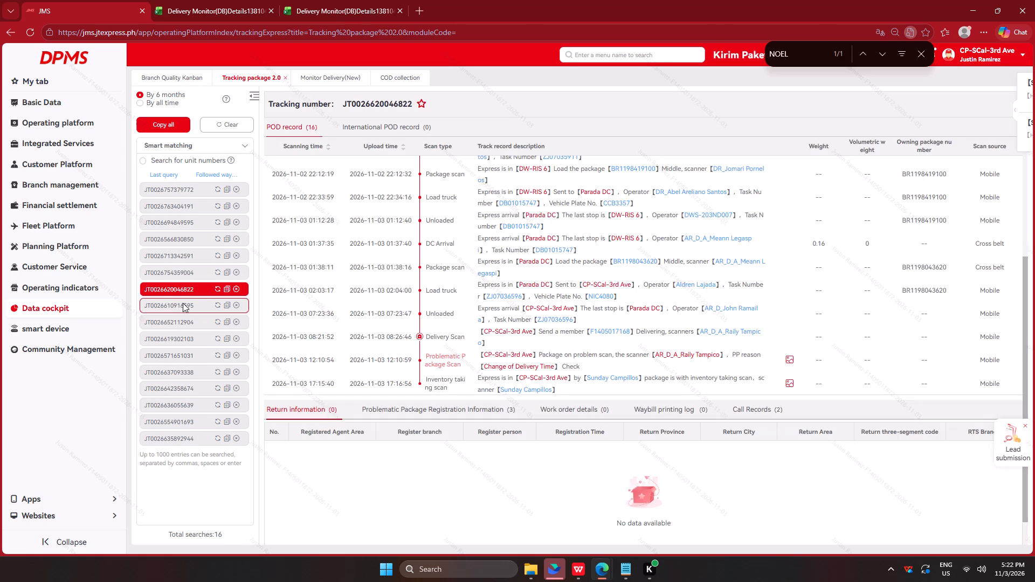
{"action": "left_click", "coordinate": [183, 302]}
{"action": "left_click", "coordinate": [187, 322]}
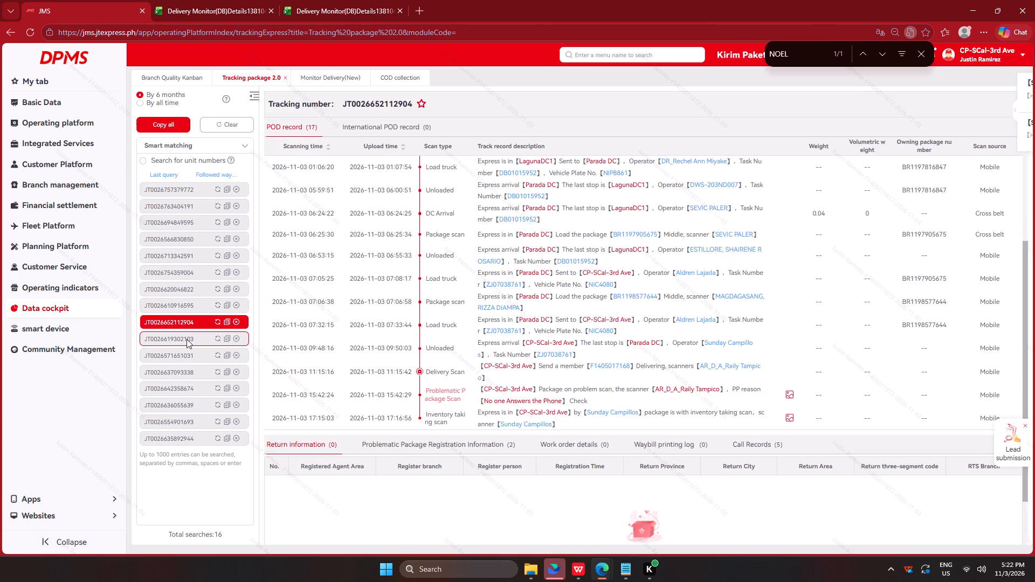
{"action": "left_click", "coordinate": [187, 339]}
{"action": "left_click", "coordinate": [187, 354]}
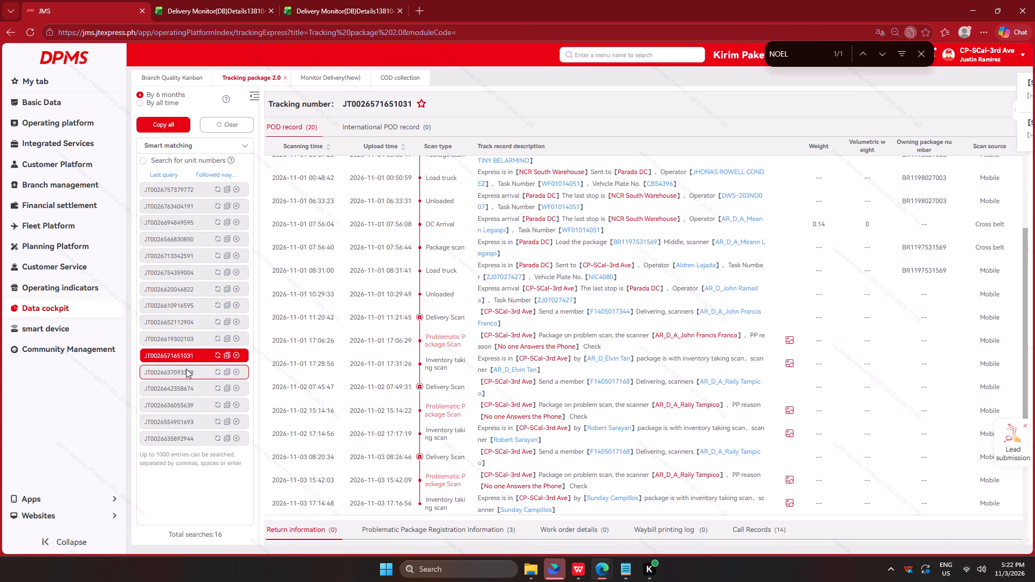
{"action": "left_click", "coordinate": [186, 369]}
{"action": "left_click", "coordinate": [183, 385]}
{"action": "left_click", "coordinate": [180, 405]}
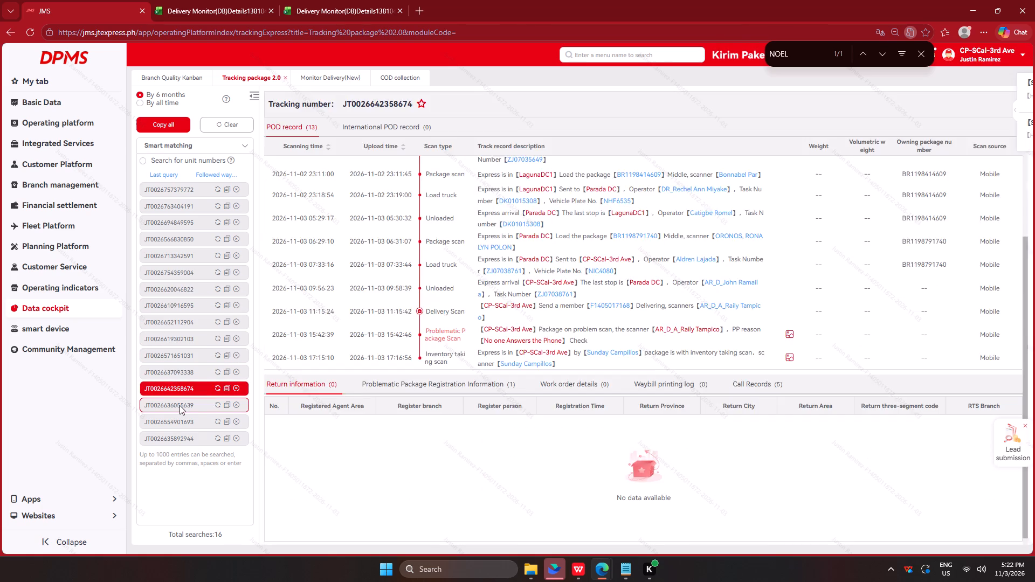
{"action": "left_click", "coordinate": [182, 418]}
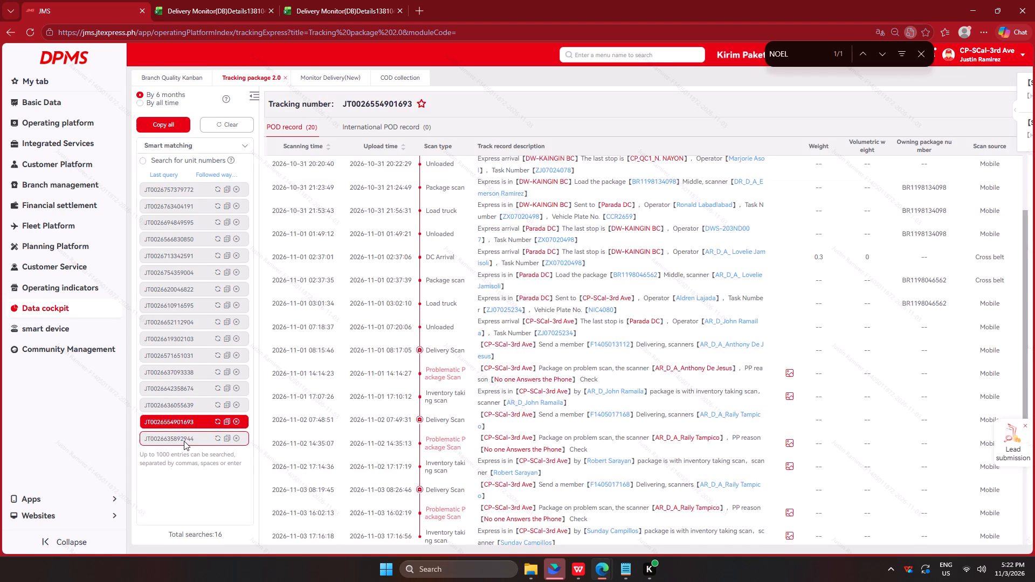
{"action": "scroll", "coordinate": [633, 334], "scroll_direction": "down", "scroll_amount": 4}
{"action": "left_click", "coordinate": [184, 439]}
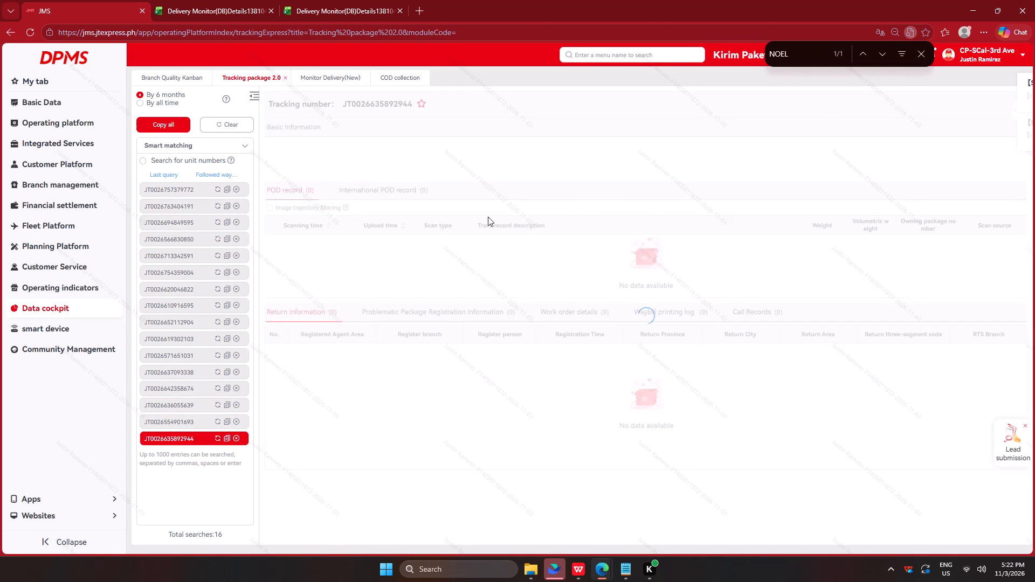
{"action": "scroll", "coordinate": [512, 252], "scroll_direction": "down", "scroll_amount": 2}
In WPS, review Raily's logged statuses, reasons and remarks in CHECKING against the scans and save the manifest workbook.
{"action": "key", "text": "alt+Tab"}
{"action": "left_click", "coordinate": [387, 411]}
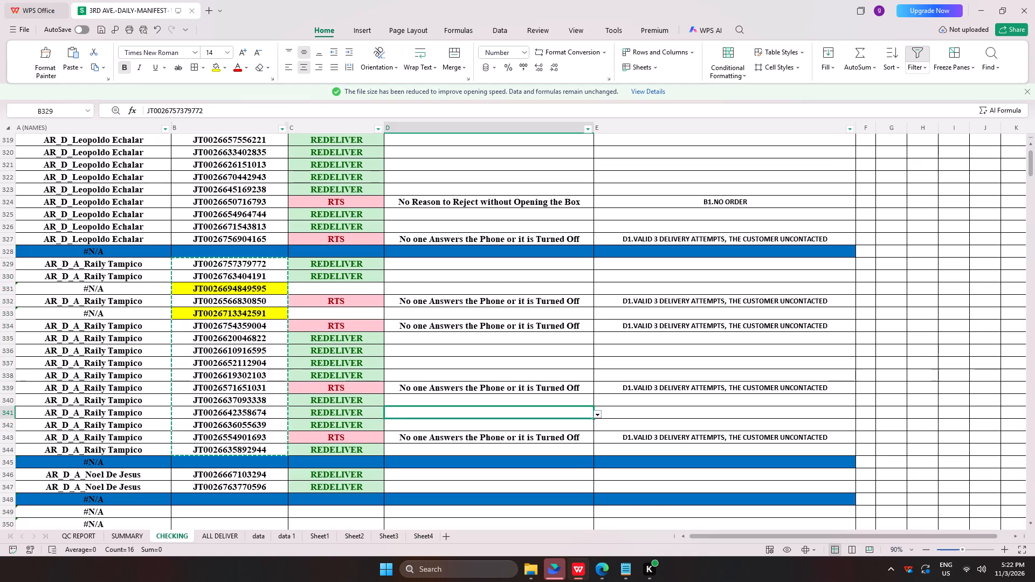
{"action": "left_click", "coordinate": [489, 321]}
{"action": "key", "text": "ctrl+s"}
{"action": "scroll", "coordinate": [301, 330], "scroll_direction": "down", "scroll_amount": 4}
{"action": "left_click", "coordinate": [414, 274]}
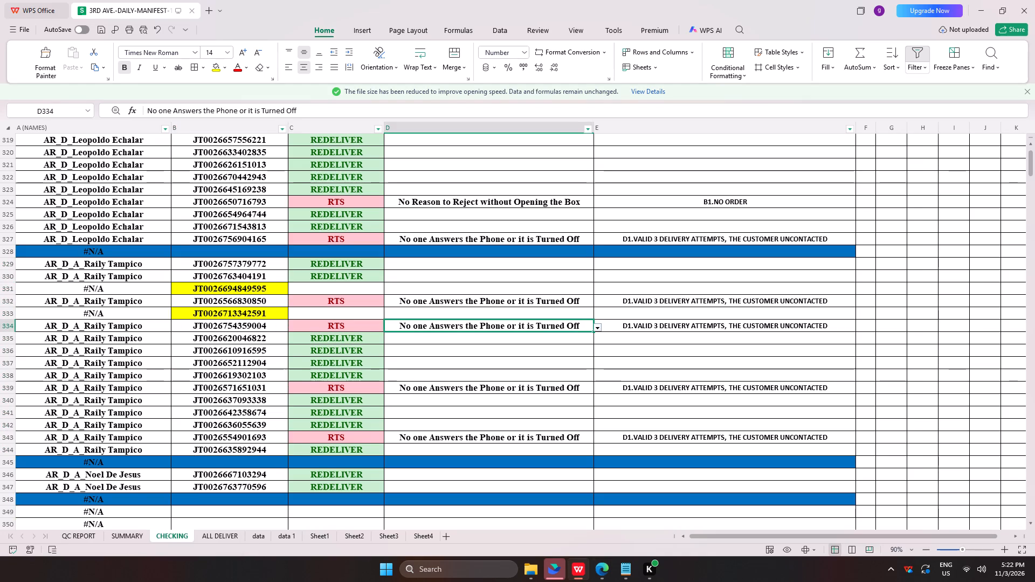
{"action": "left_click", "coordinate": [469, 269]}
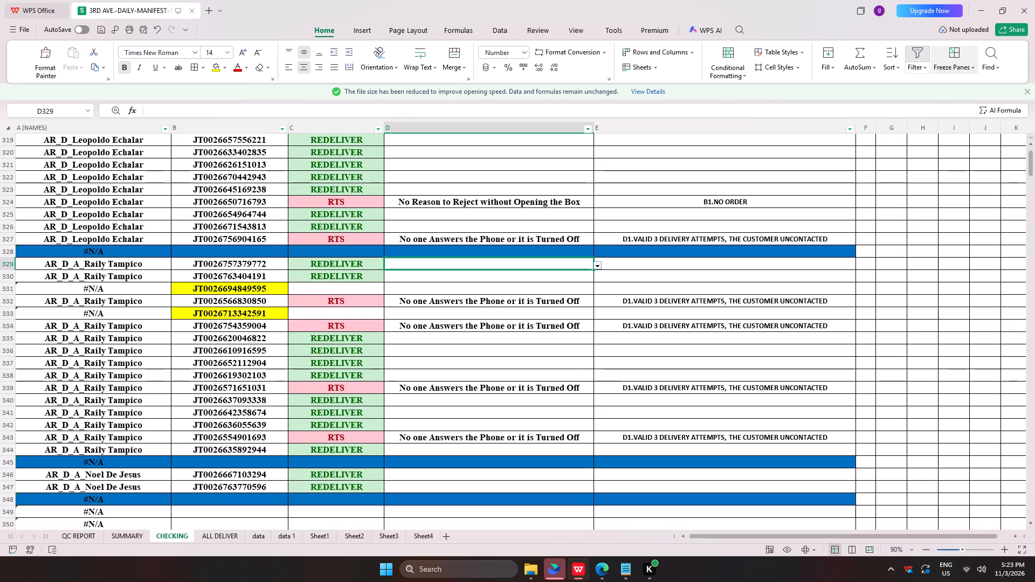
{"action": "left_click", "coordinate": [270, 432]}
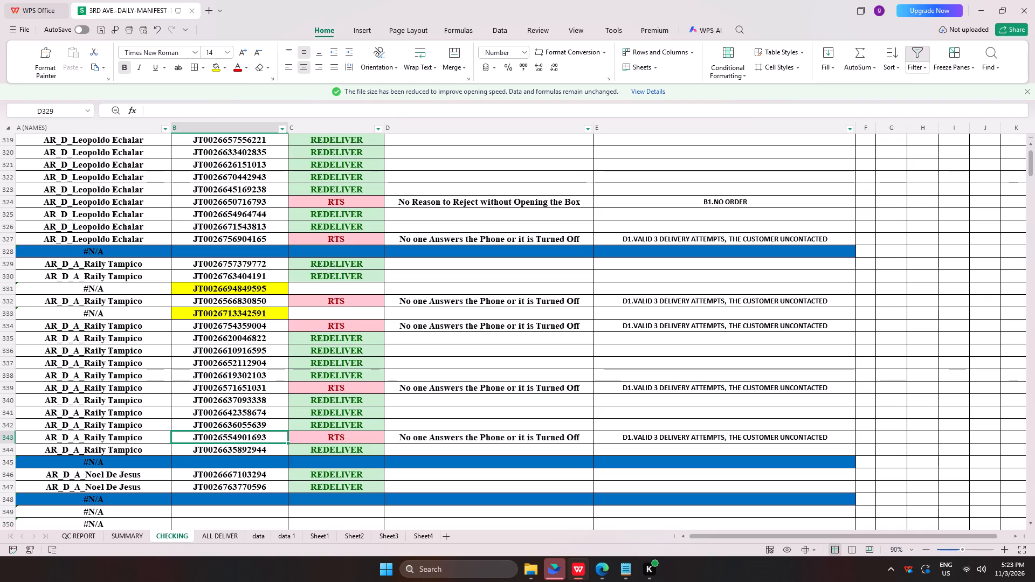
{"action": "left_click", "coordinate": [252, 328]}
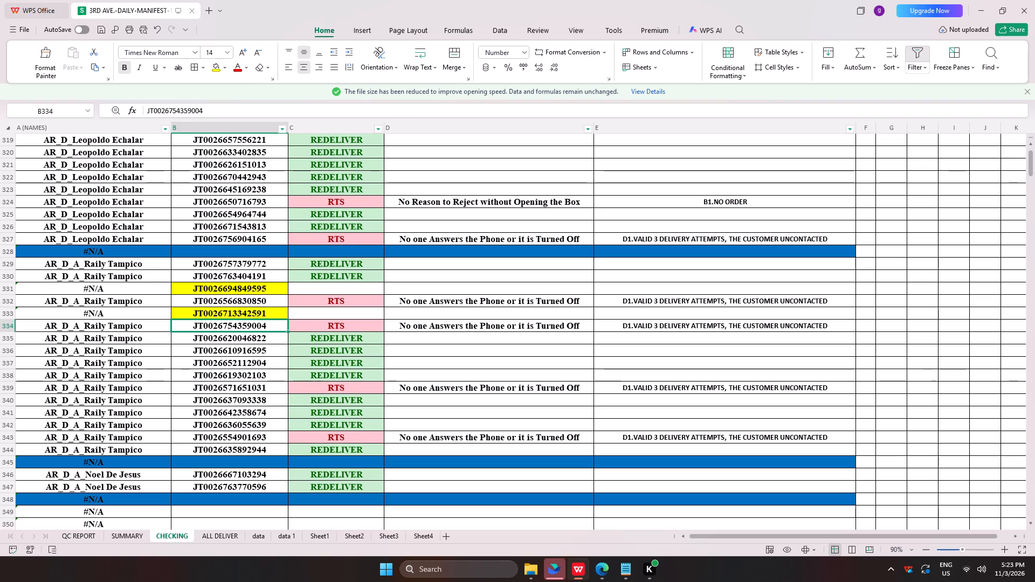
{"action": "left_click", "coordinate": [475, 351]}
{"action": "key", "text": "ctrl+s"}
In the JMS Monitor Delivery summary, find courier ALCANTARA and open the details of the courier's total unsigned parcels.
{"action": "key", "text": "alt+Tab"}
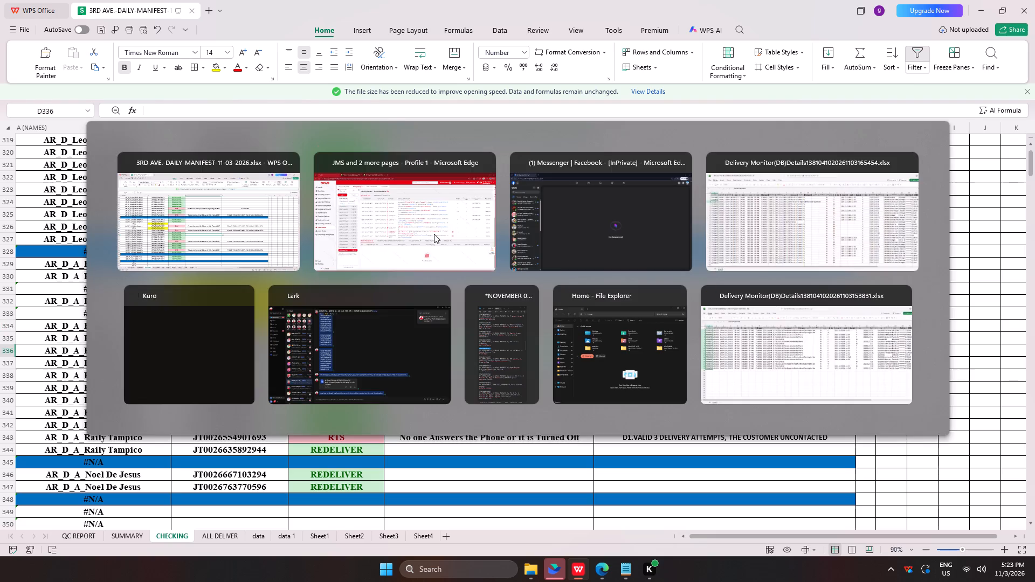
{"action": "left_click", "coordinate": [434, 233], "text": "alt"}
{"action": "left_click", "coordinate": [330, 80]}
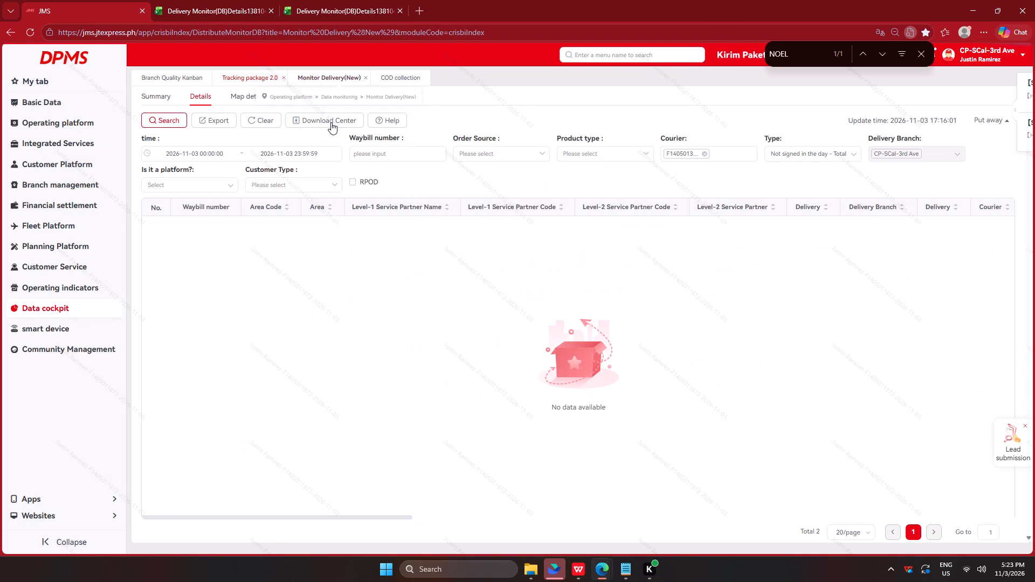
{"action": "left_click", "coordinate": [149, 103]}
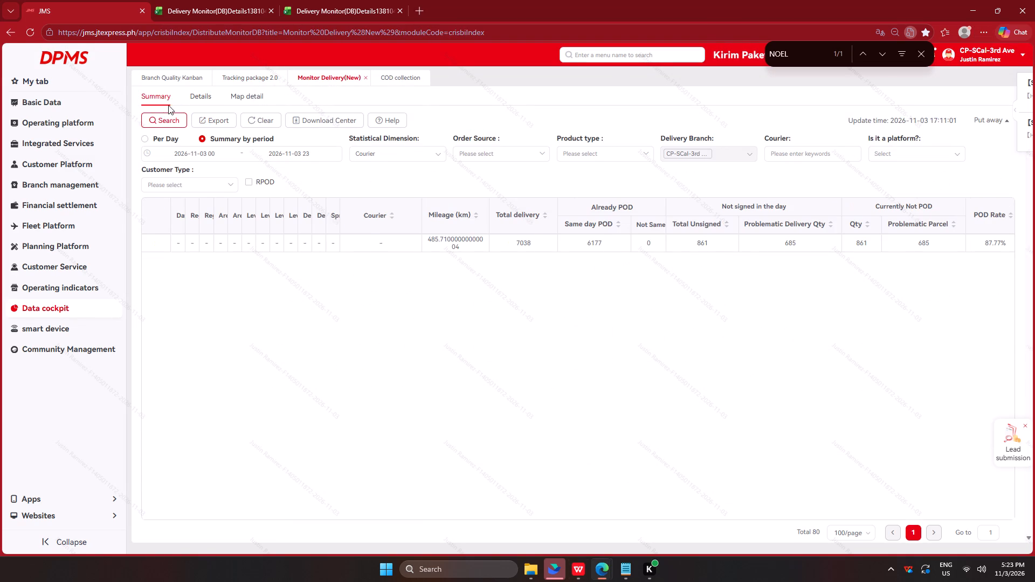
{"action": "double_click", "coordinate": [804, 57]}
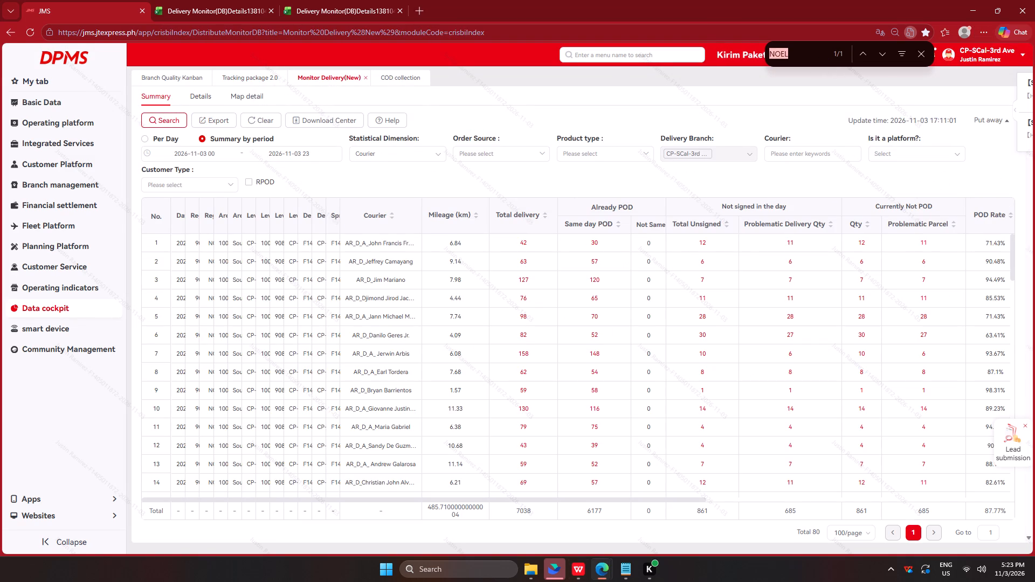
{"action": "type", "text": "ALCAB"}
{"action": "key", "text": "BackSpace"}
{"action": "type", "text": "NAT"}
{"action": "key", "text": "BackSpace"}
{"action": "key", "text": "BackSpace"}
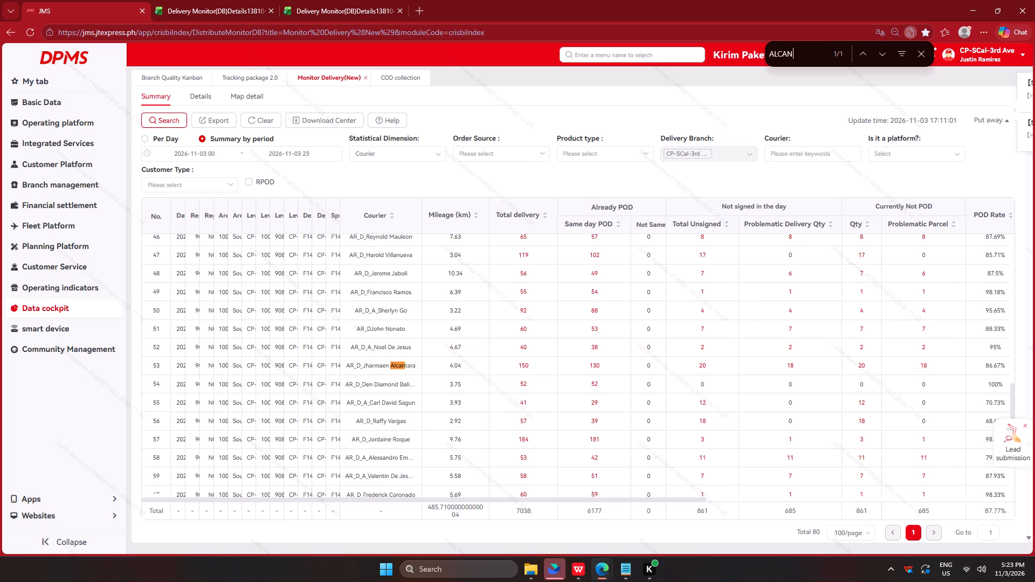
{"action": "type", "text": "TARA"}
{"action": "left_click", "coordinate": [703, 365]}
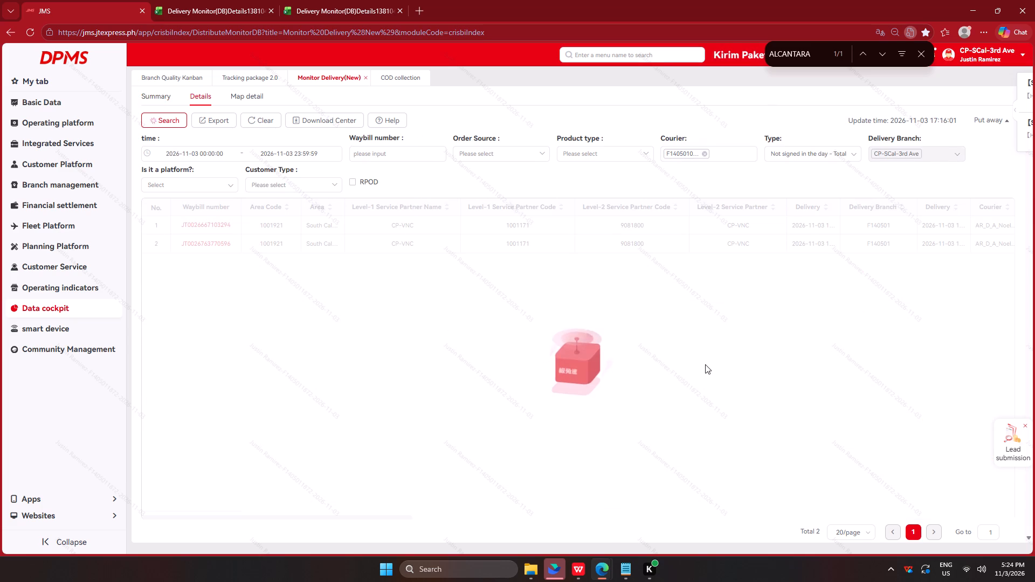
Export Alcantara's unsigned parcel details and open the newest exported file from the download center.
{"action": "left_click", "coordinate": [212, 122]}
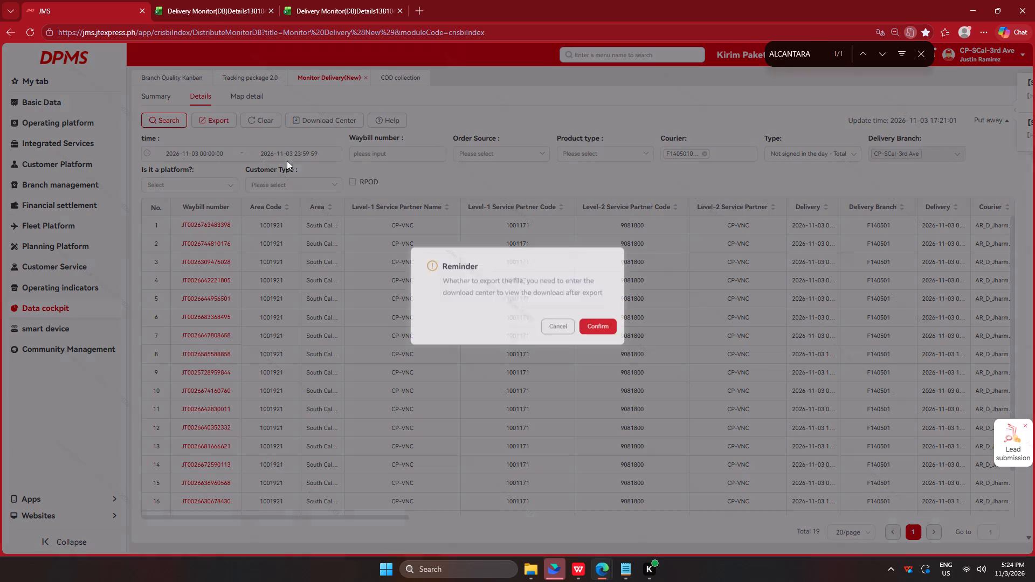
{"action": "left_click", "coordinate": [595, 329]}
{"action": "left_click", "coordinate": [331, 119]}
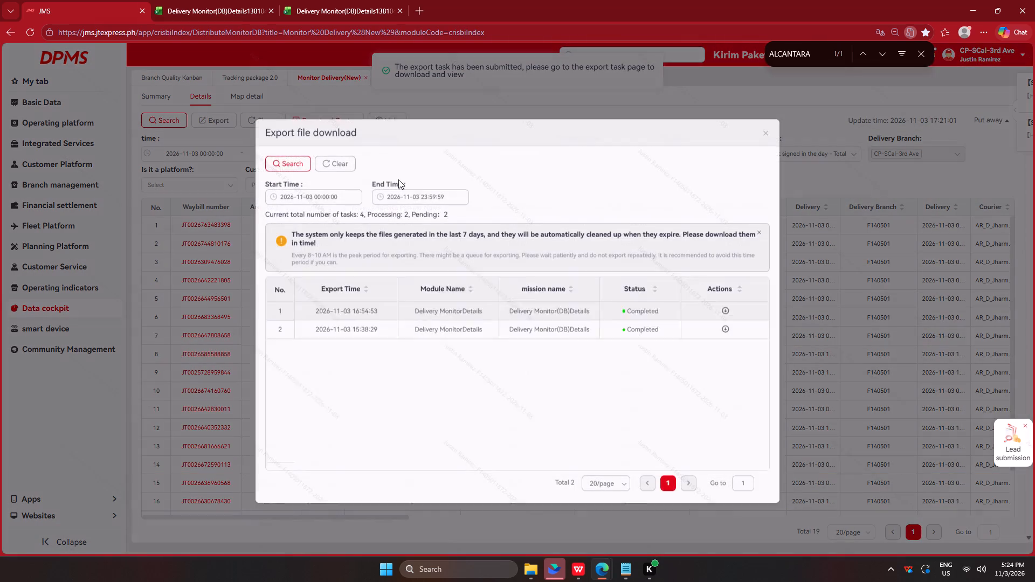
{"action": "left_click", "coordinate": [724, 312]}
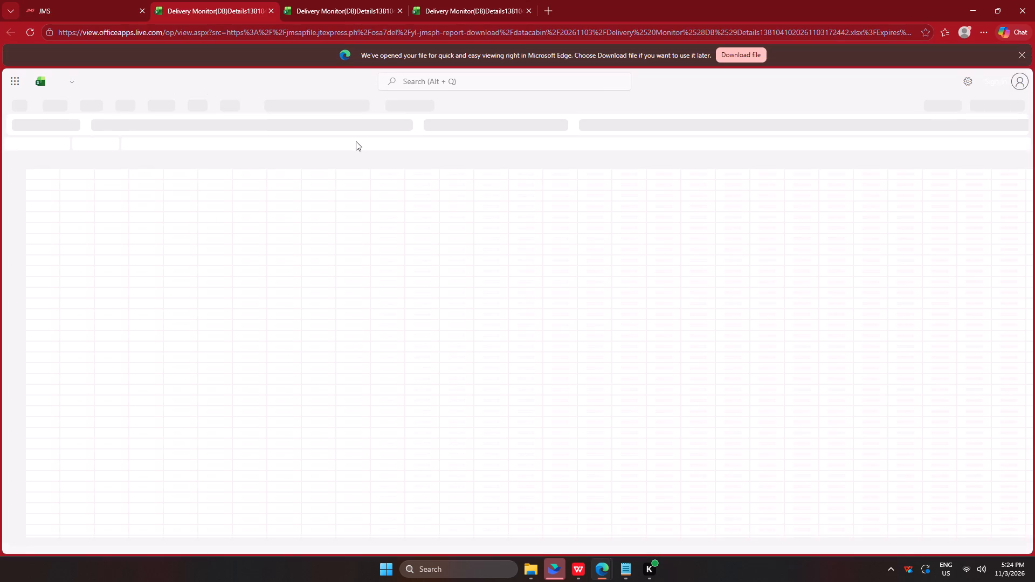
Copy the waybill numbers in A2 to A20 of the exported sheet, return to JMS and close the export download window.
{"action": "key", "text": "Down"}
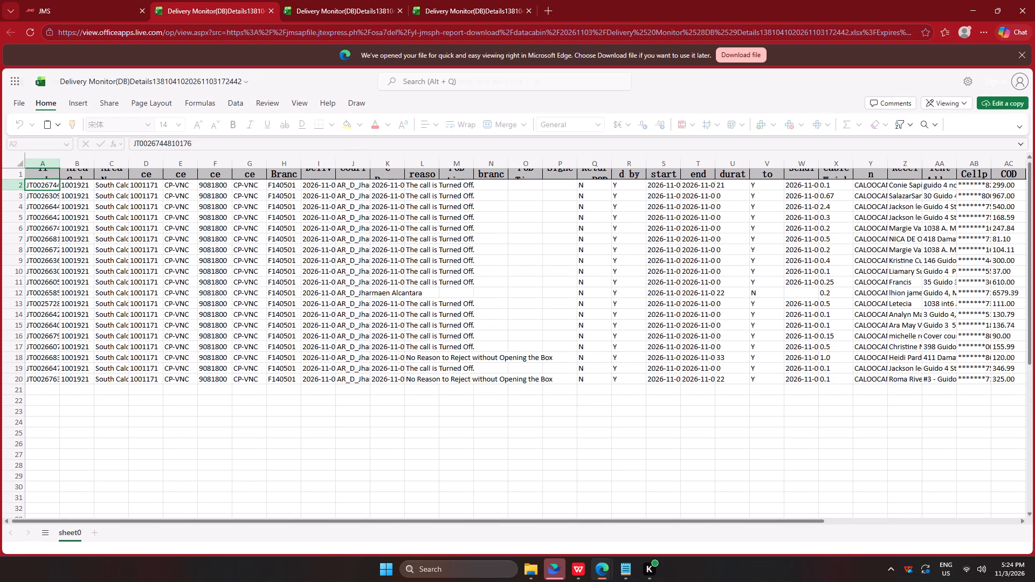
{"action": "key", "text": "ctrl+shift+Down"}
{"action": "right_click", "coordinate": [46, 234]}
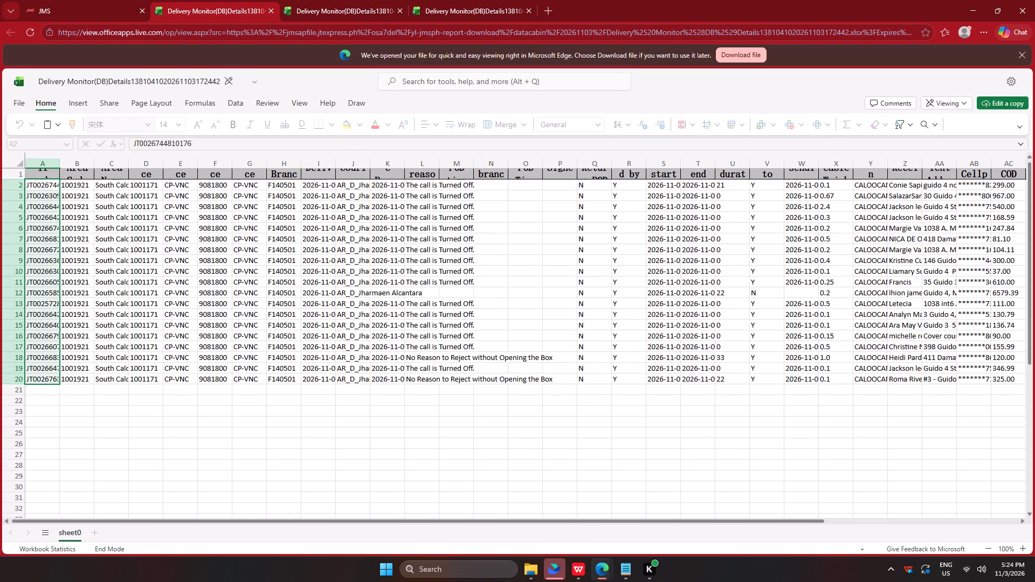
{"action": "right_click", "coordinate": [45, 231]}
{"action": "left_click", "coordinate": [74, 248]}
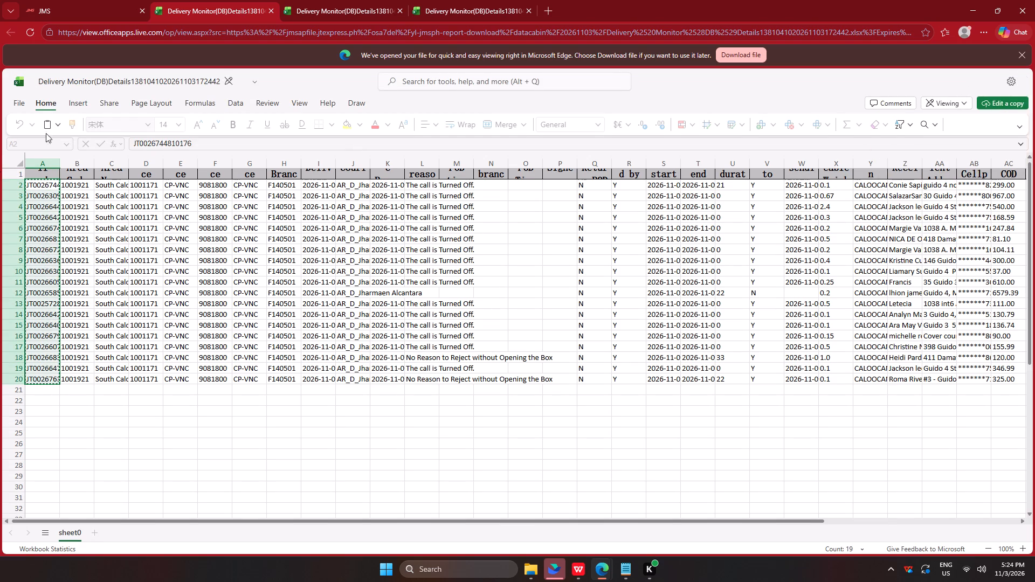
{"action": "left_click", "coordinate": [107, 4]}
{"action": "left_click", "coordinate": [766, 133]}
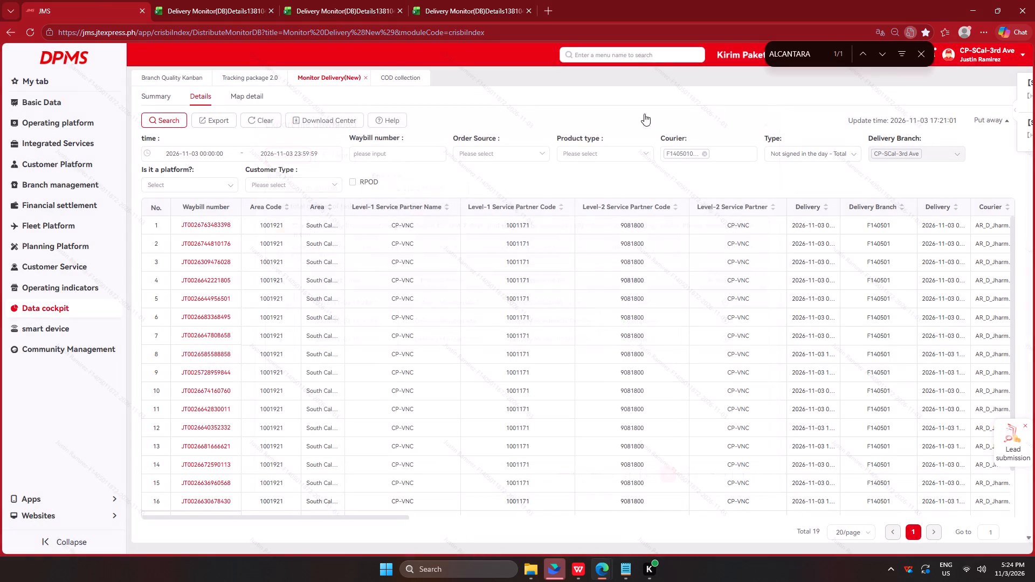
Clear the previous query in Tracking package 2.0, track Alcantara's copied waybills and copy all the tracked numbers.
{"action": "left_click", "coordinate": [258, 72]}
{"action": "left_click", "coordinate": [218, 120]}
{"action": "left_click", "coordinate": [210, 264], "text": "ctrl"}
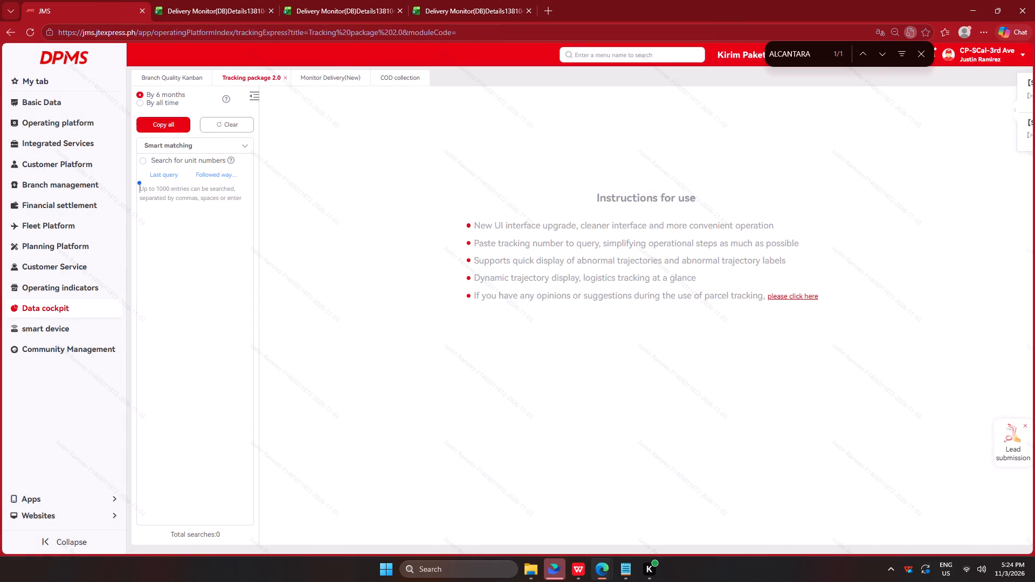
{"action": "key", "text": "ctrl+v"}
{"action": "left_click", "coordinate": [168, 123]}
Switch to the manifest workbook in WPS and paste the tracked waybill numbers into column B of CHECKING, starting at row 349.
{"action": "key", "text": "alt+Tab"}
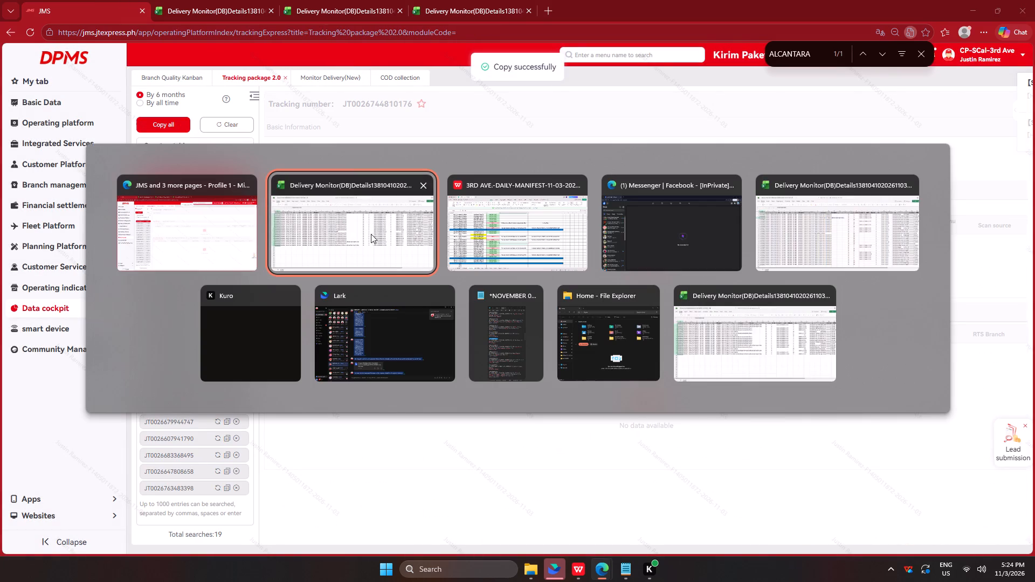
{"action": "left_click", "coordinate": [488, 236], "text": "alt"}
{"action": "left_click", "coordinate": [324, 316]}
{"action": "scroll", "coordinate": [315, 320], "scroll_direction": "down", "scroll_amount": 10}
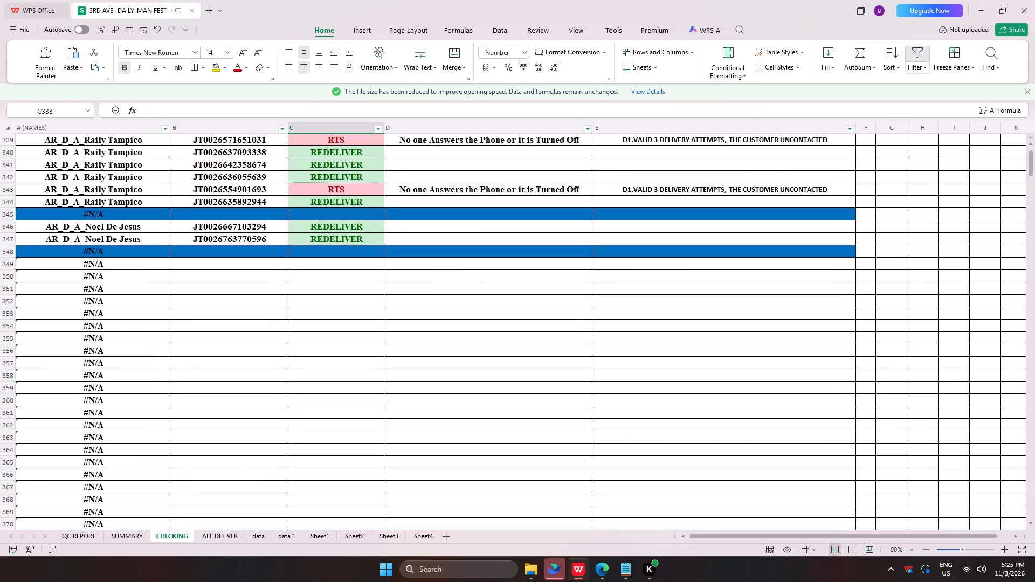
{"action": "left_click", "coordinate": [235, 264]}
{"action": "key", "text": "ctrl+v"}
{"action": "scroll", "coordinate": [248, 257], "scroll_direction": "down", "scroll_amount": 2}
Copy the blue separator row 348, columns A to E, to row 368 below Alcantara's waybills.
{"action": "left_click_drag", "start_coordinate": [153, 200], "coordinate": [156, 201]}
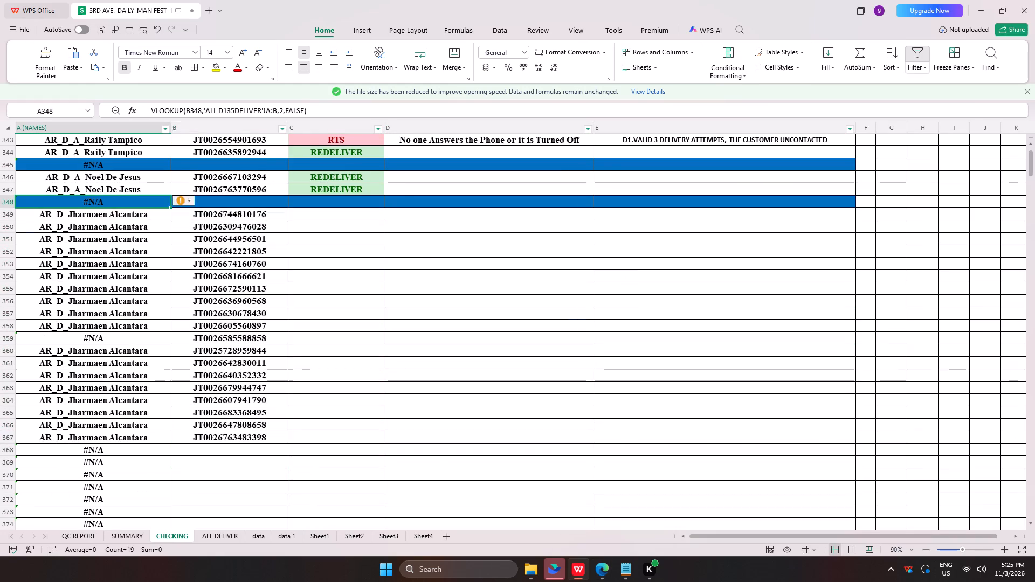
{"action": "left_click_drag", "start_coordinate": [156, 201], "coordinate": [622, 205]}
{"action": "key", "text": "ctrl+c"}
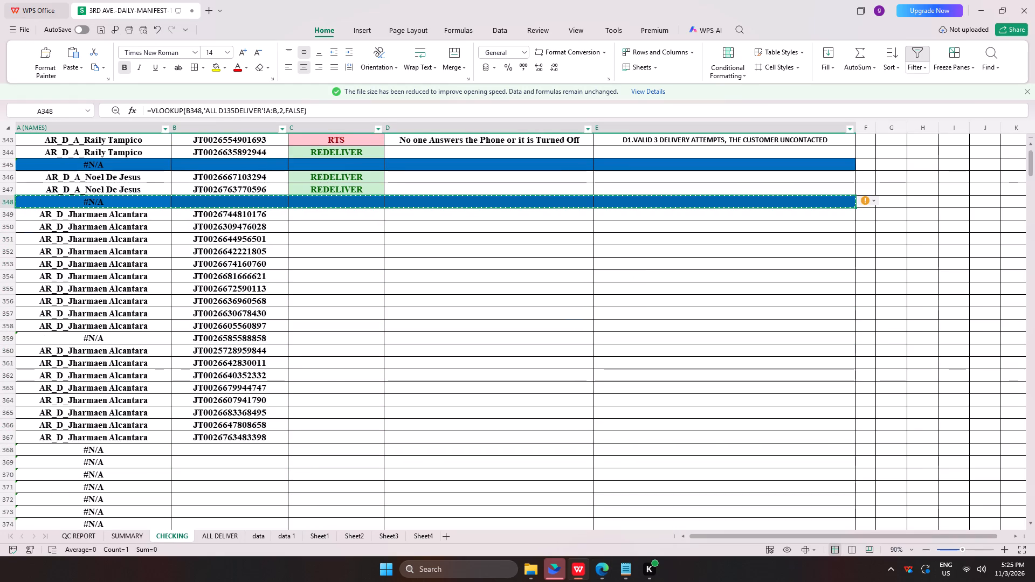
{"action": "left_click", "coordinate": [118, 448]}
{"action": "key", "text": "ctrl+v"}
{"action": "left_click", "coordinate": [843, 450]}
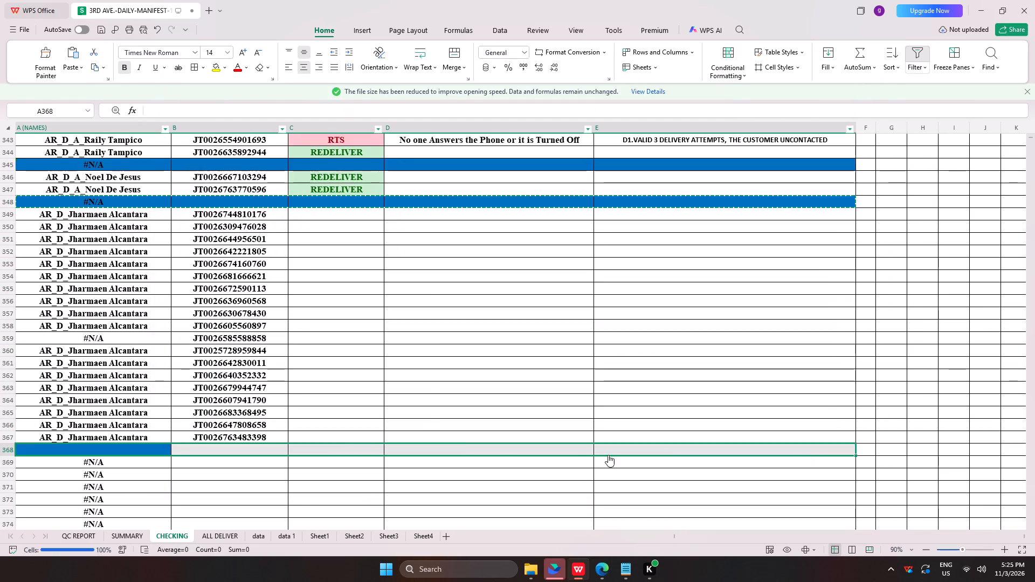
{"action": "key", "text": "alt+Tab"}
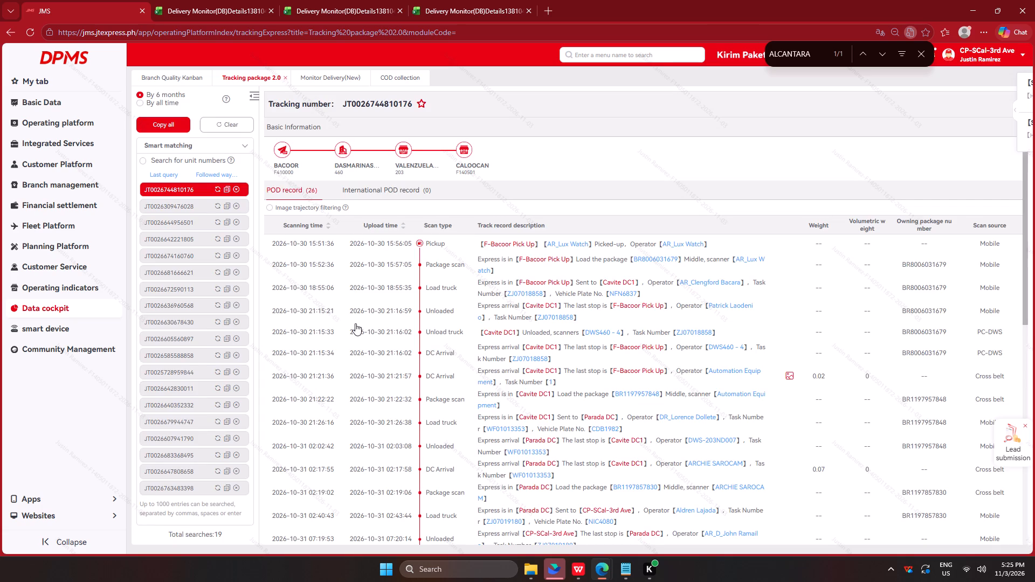
{"action": "scroll", "coordinate": [539, 353], "scroll_direction": "down", "scroll_amount": 9}
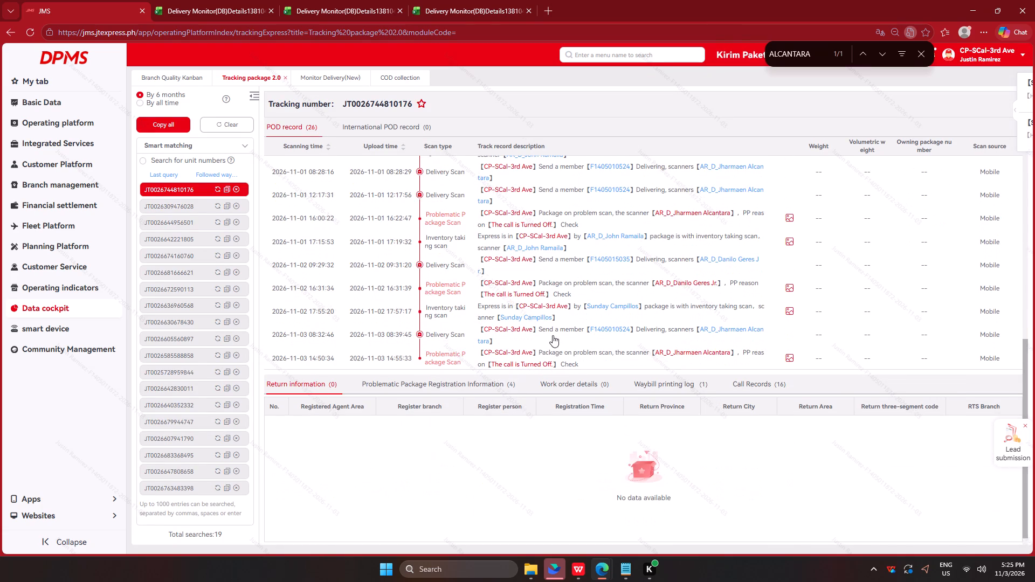
{"action": "scroll", "coordinate": [541, 358], "scroll_direction": "up", "scroll_amount": 2}
{"action": "key", "text": "alt+Tab"}
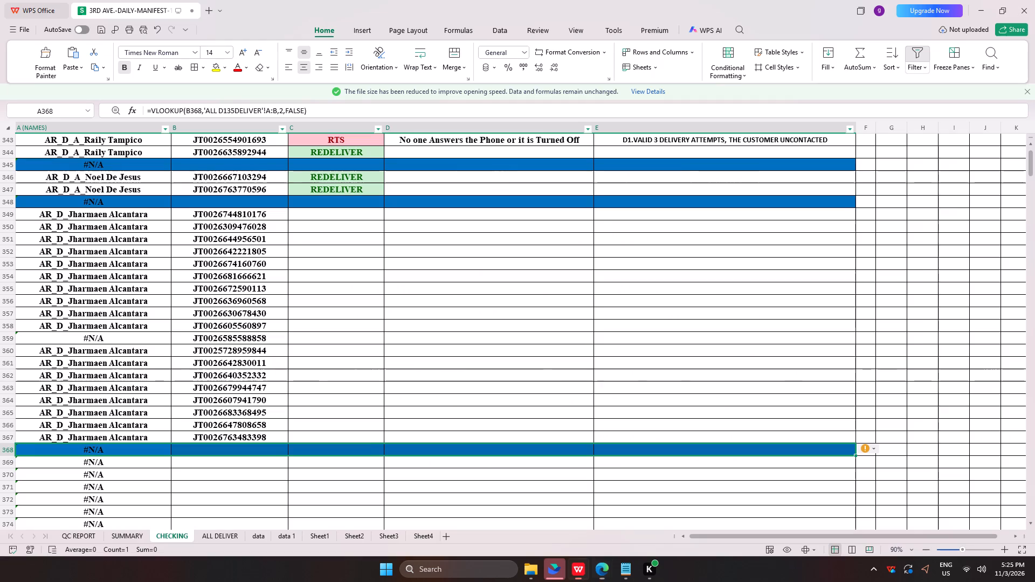
{"action": "scroll", "coordinate": [353, 194], "scroll_direction": "up", "scroll_amount": 1}
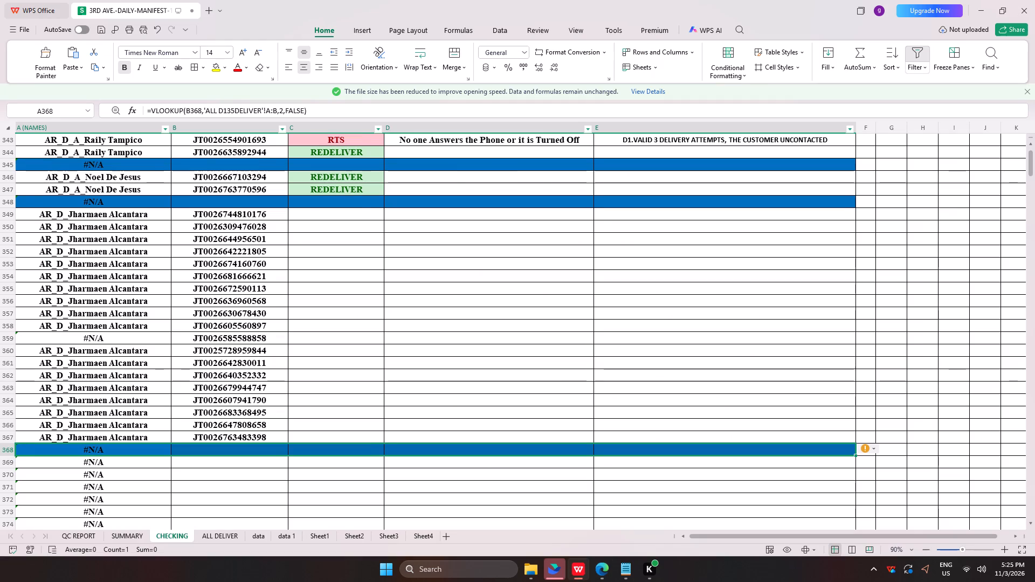
{"action": "left_click_drag", "start_coordinate": [355, 167], "coordinate": [617, 162]}
{"action": "key", "text": "ctrl+c"}
{"action": "left_click", "coordinate": [332, 239]}
{"action": "key", "text": "ctrl+v"}
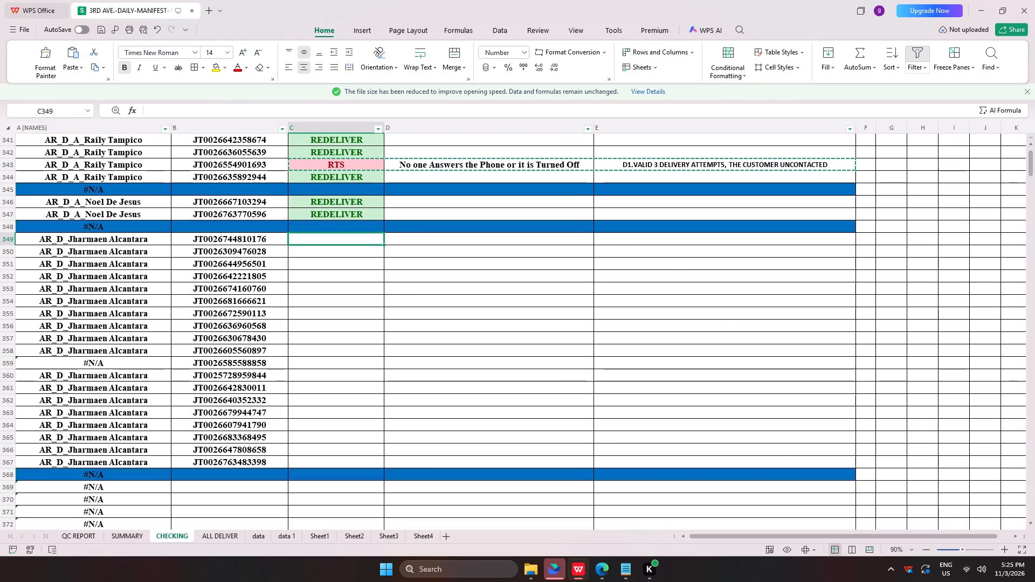
{"action": "key", "text": "alt+Tab"}
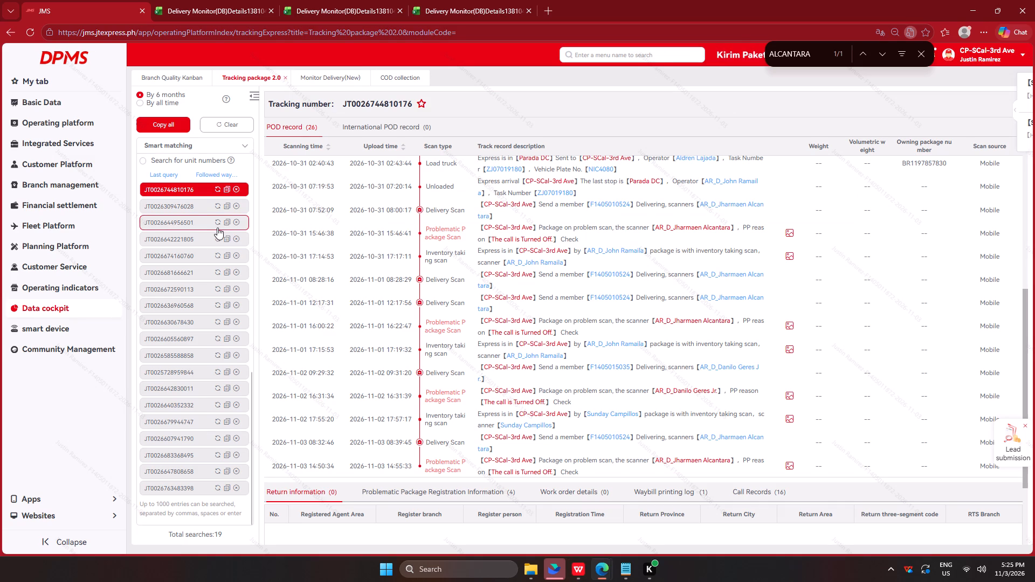
{"action": "left_click", "coordinate": [185, 205]}
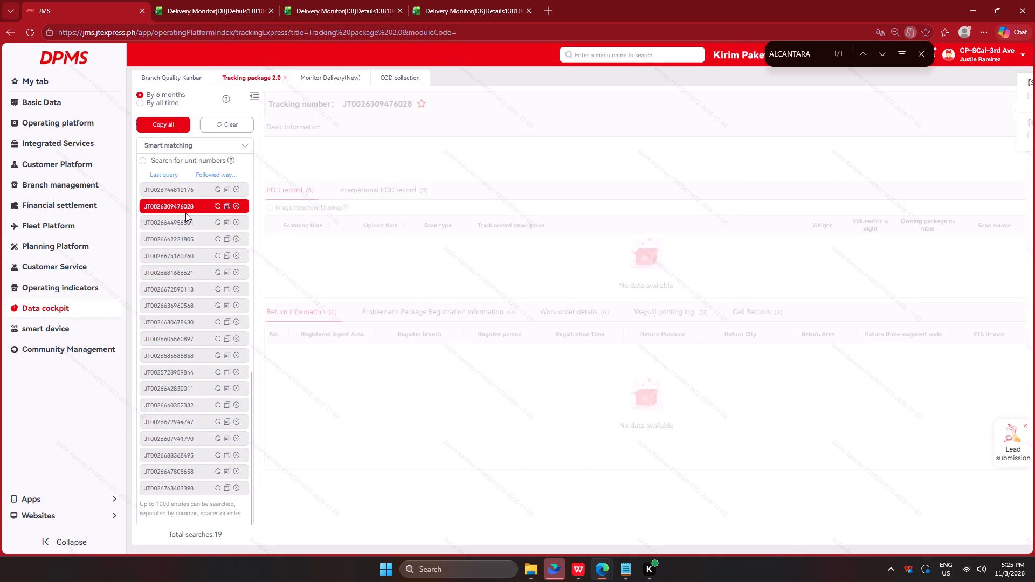
{"action": "scroll", "coordinate": [510, 298], "scroll_direction": "up", "scroll_amount": 2}
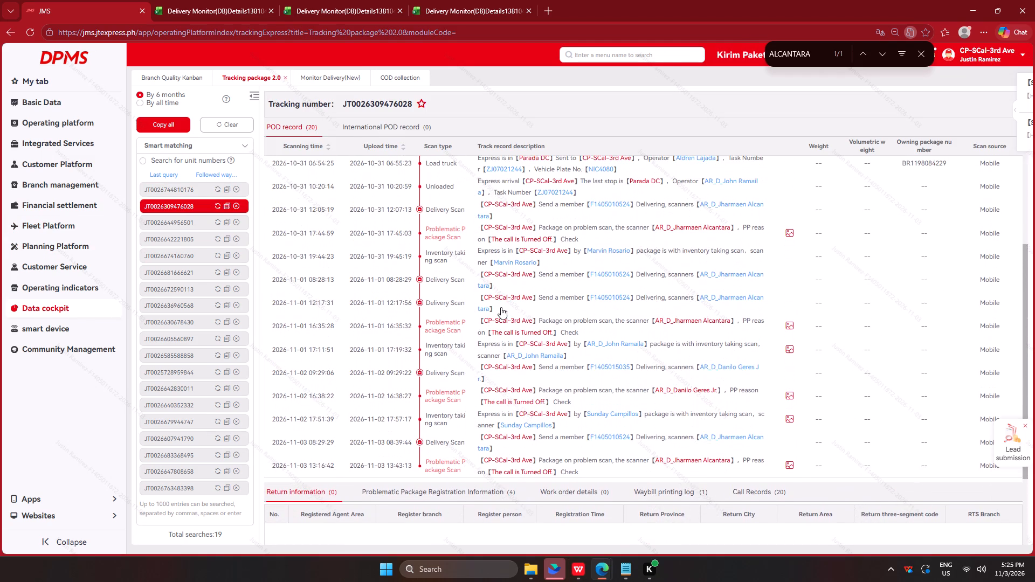
{"action": "key", "text": "alt+Tab"}
{"action": "left_click", "coordinate": [341, 252]}
{"action": "key", "text": "ctrl+v"}
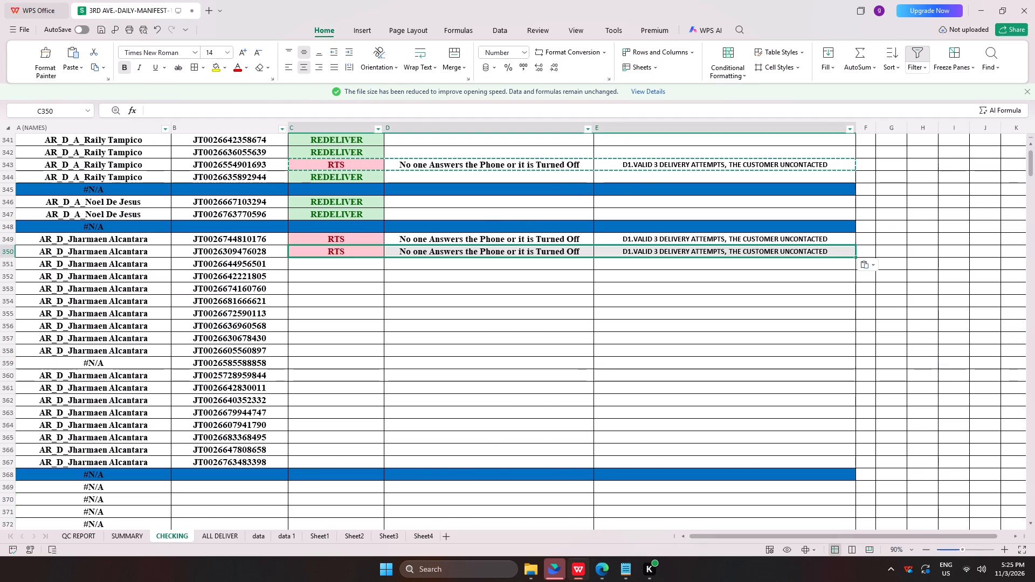
{"action": "key", "text": "alt+Tab"}
{"action": "left_click", "coordinate": [179, 223]}
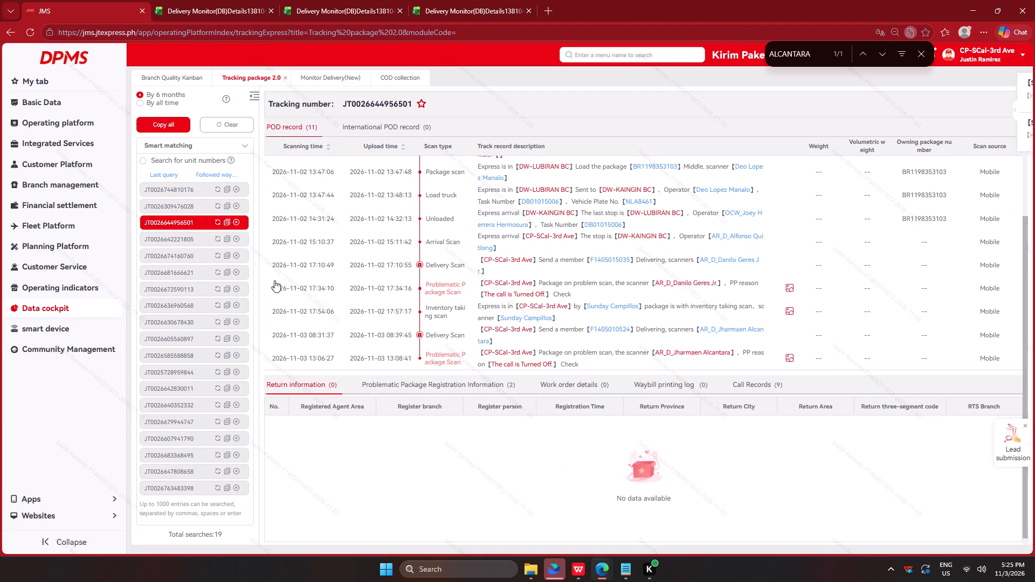
{"action": "scroll", "coordinate": [369, 276], "scroll_direction": "up", "scroll_amount": 3}
{"action": "left_click", "coordinate": [174, 242]}
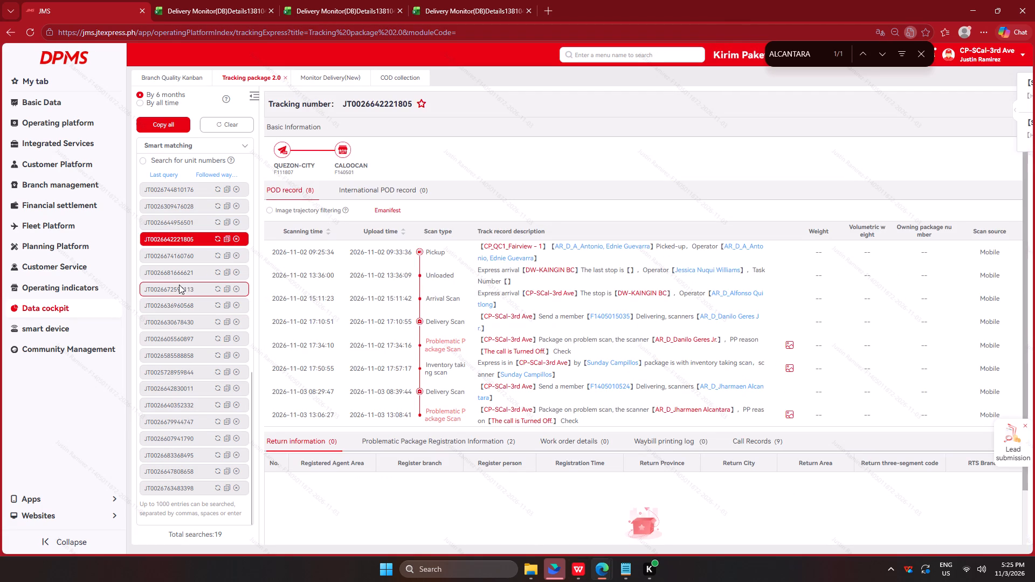
{"action": "left_click", "coordinate": [183, 252]}
{"action": "scroll", "coordinate": [576, 343], "scroll_direction": "down", "scroll_amount": 4}
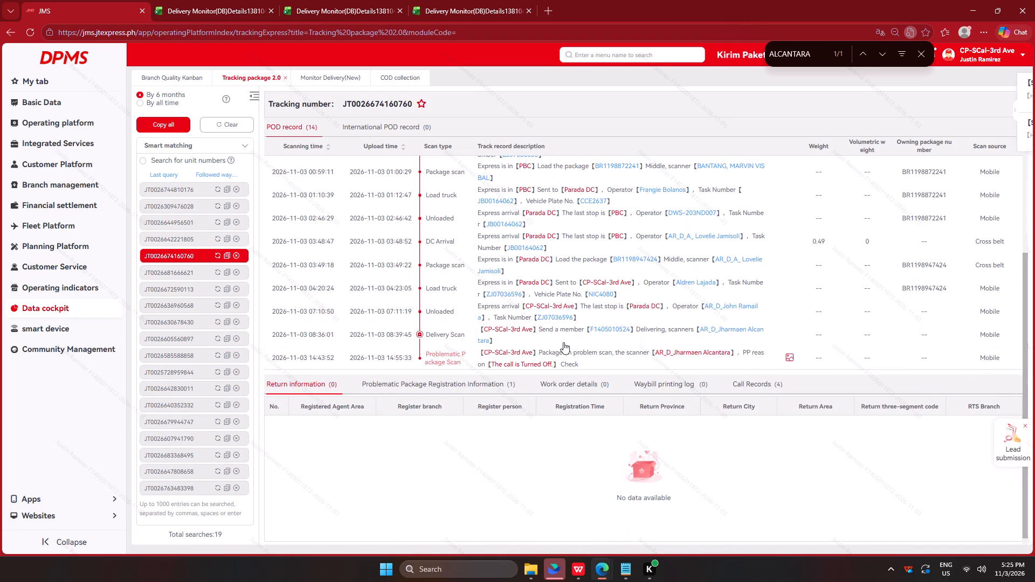
{"action": "left_click", "coordinate": [185, 274]}
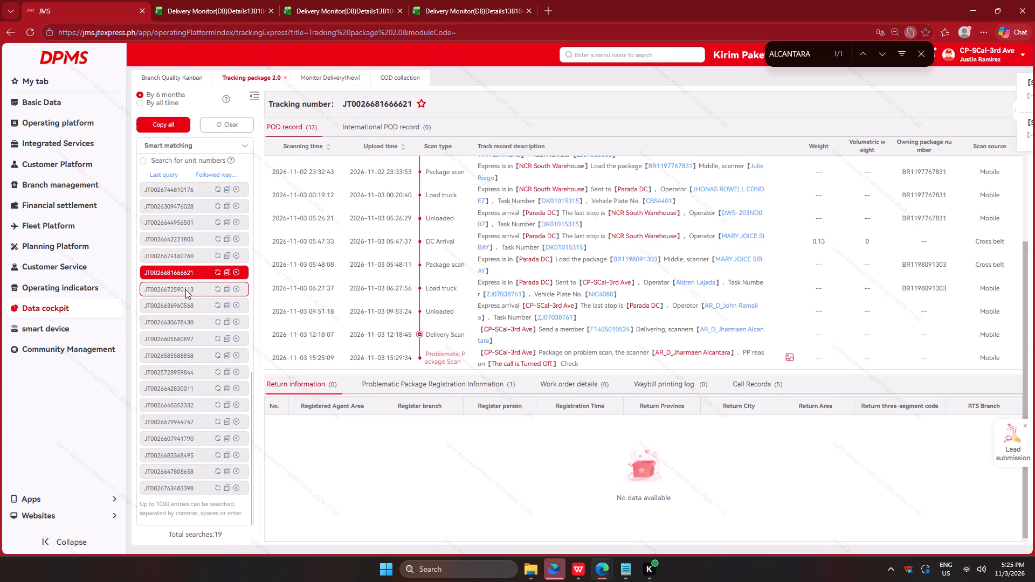
{"action": "left_click", "coordinate": [185, 289]}
{"action": "left_click", "coordinate": [191, 312]}
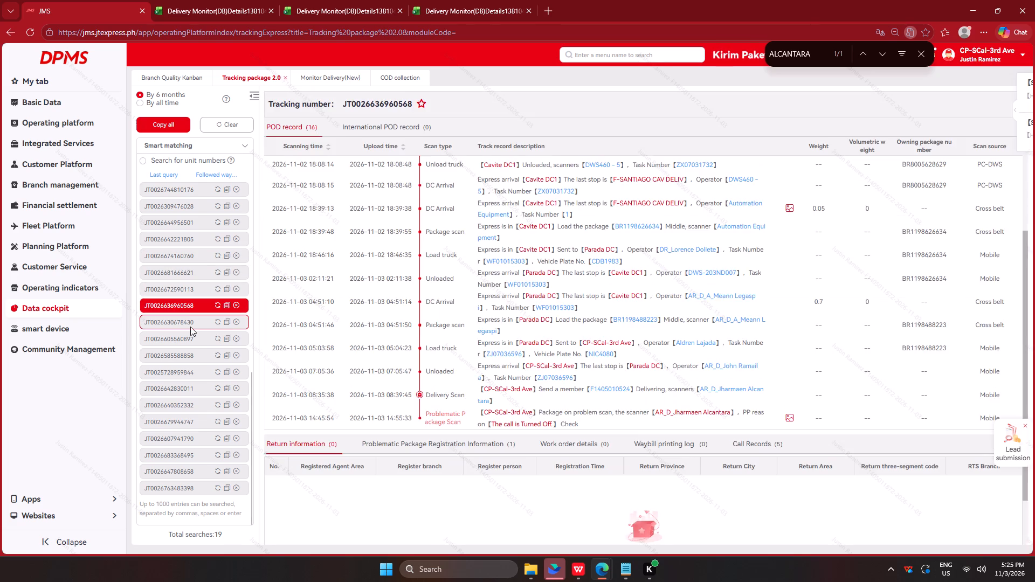
{"action": "left_click", "coordinate": [190, 327]}
{"action": "left_click", "coordinate": [186, 339]}
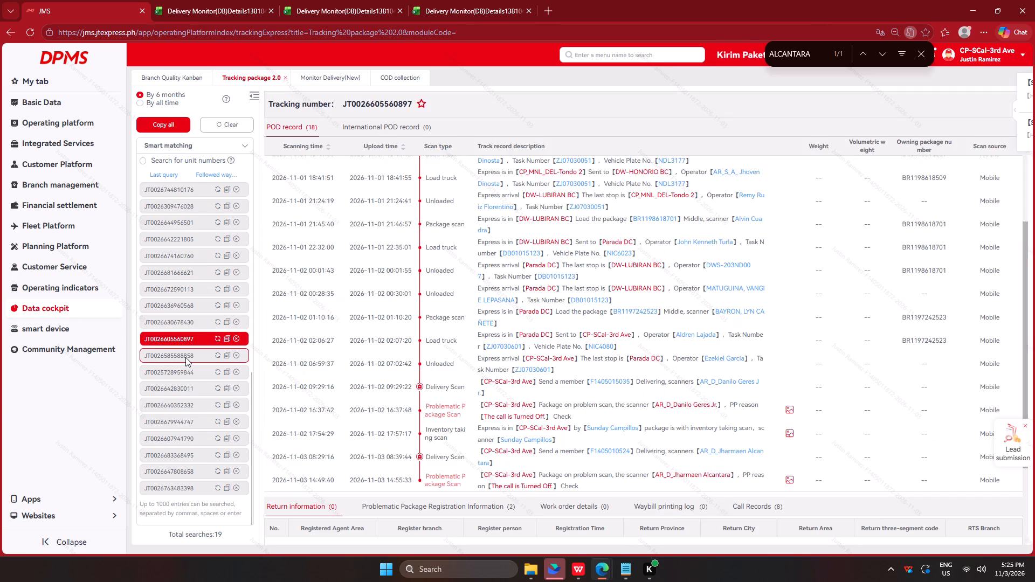
{"action": "left_click", "coordinate": [185, 357]}
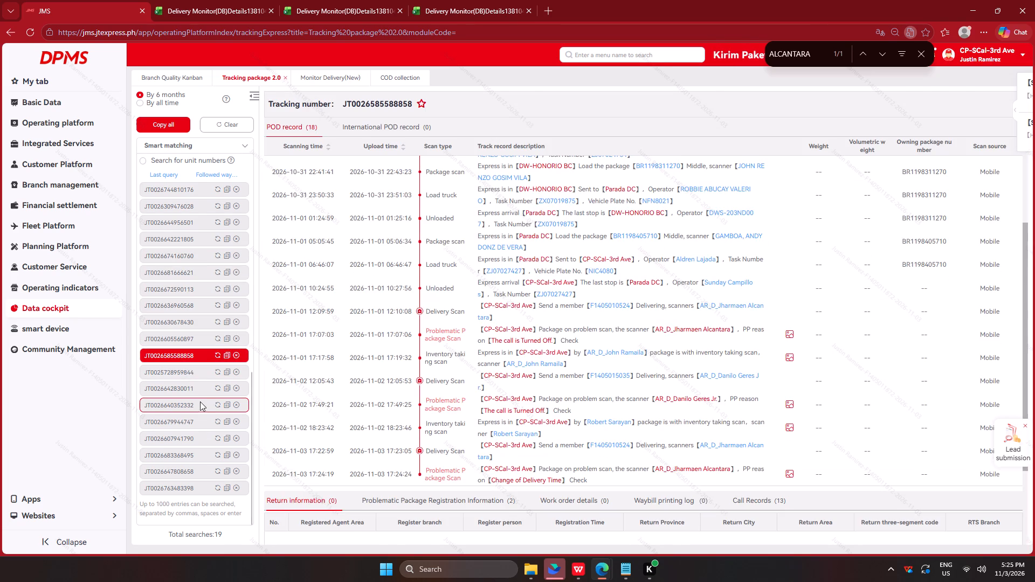
{"action": "key", "text": "alt+Tab"}
{"action": "left_click", "coordinate": [312, 365]}
{"action": "key", "text": "ctrl+v"}
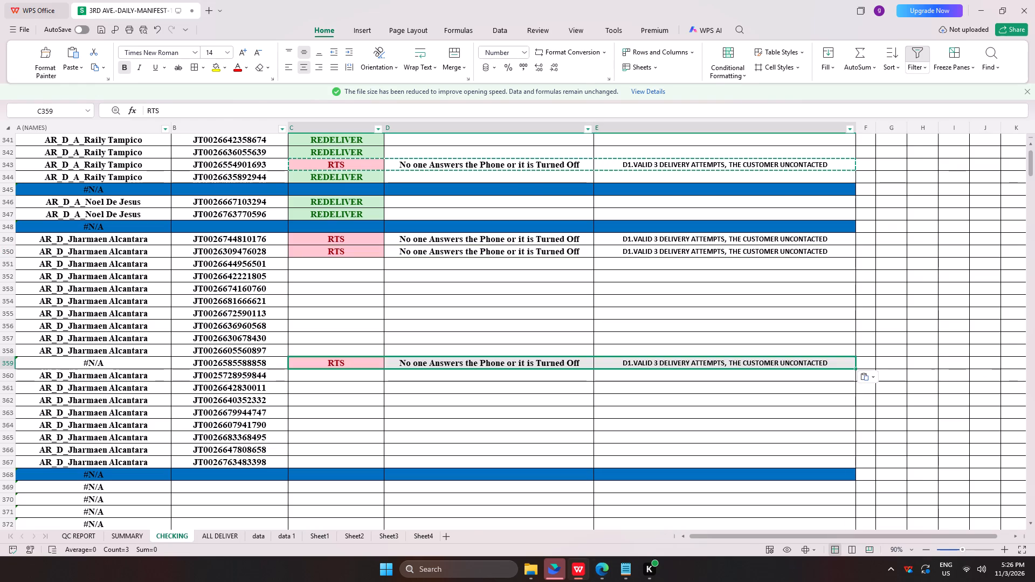
{"action": "key", "text": "alt+Tab"}
{"action": "left_click", "coordinate": [183, 371]}
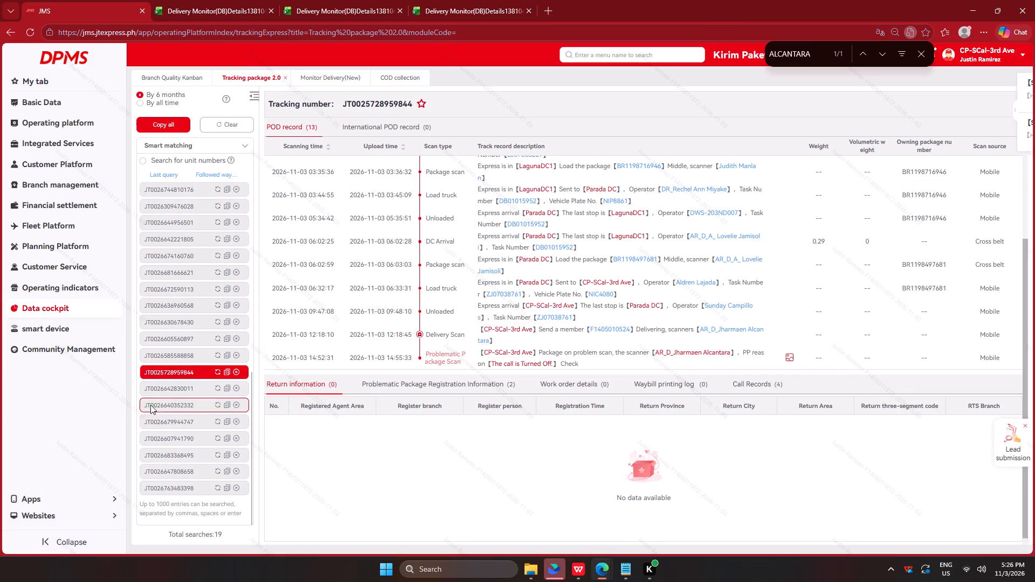
{"action": "left_click", "coordinate": [160, 391]}
{"action": "left_click", "coordinate": [170, 407]}
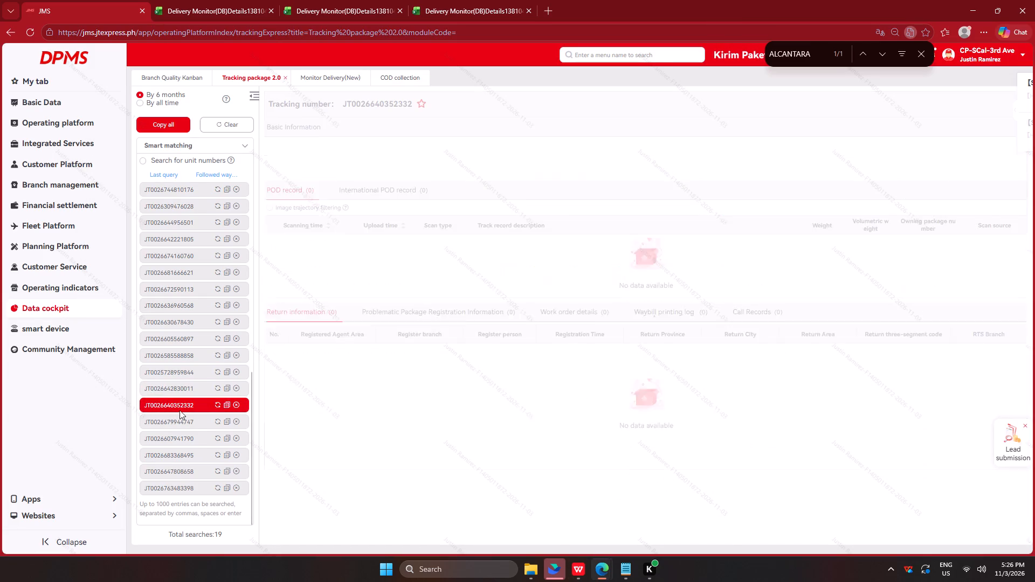
{"action": "scroll", "coordinate": [279, 394], "scroll_direction": "down", "scroll_amount": 1}
{"action": "scroll", "coordinate": [170, 423], "scroll_direction": "down", "scroll_amount": 1}
{"action": "left_click", "coordinate": [186, 431]}
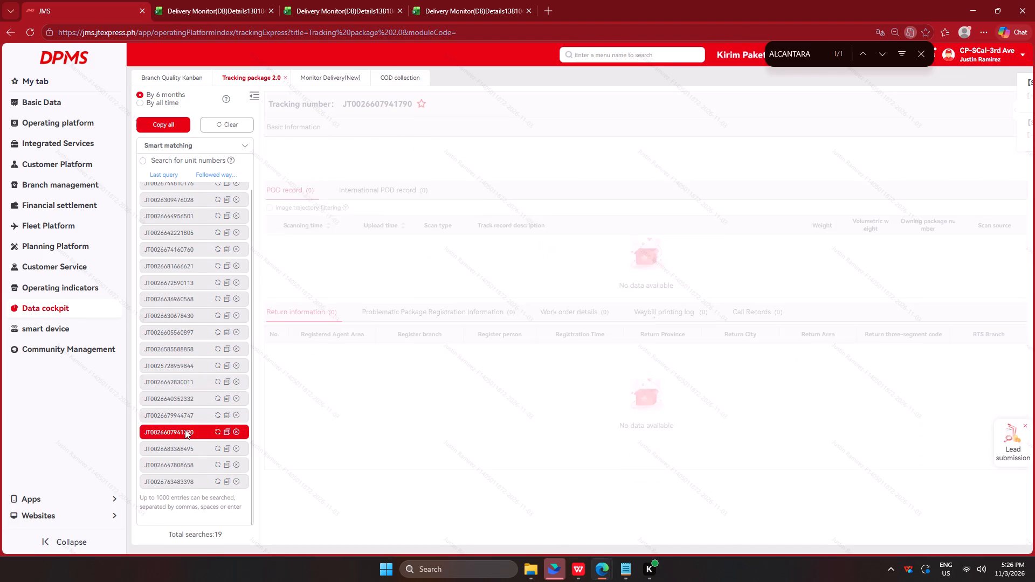
{"action": "left_click", "coordinate": [182, 415]}
{"action": "left_click", "coordinate": [185, 427]}
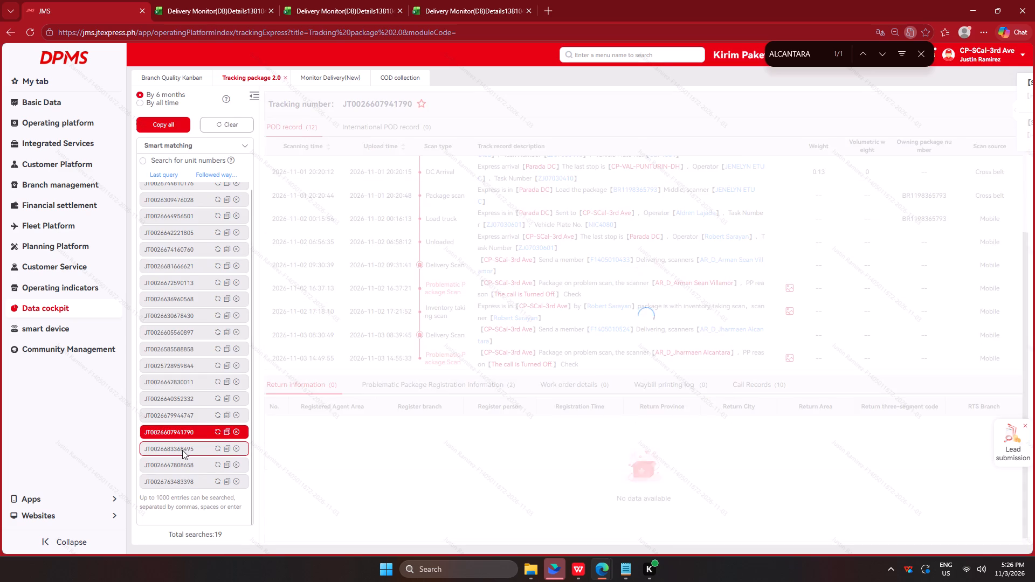
{"action": "left_click", "coordinate": [183, 451]}
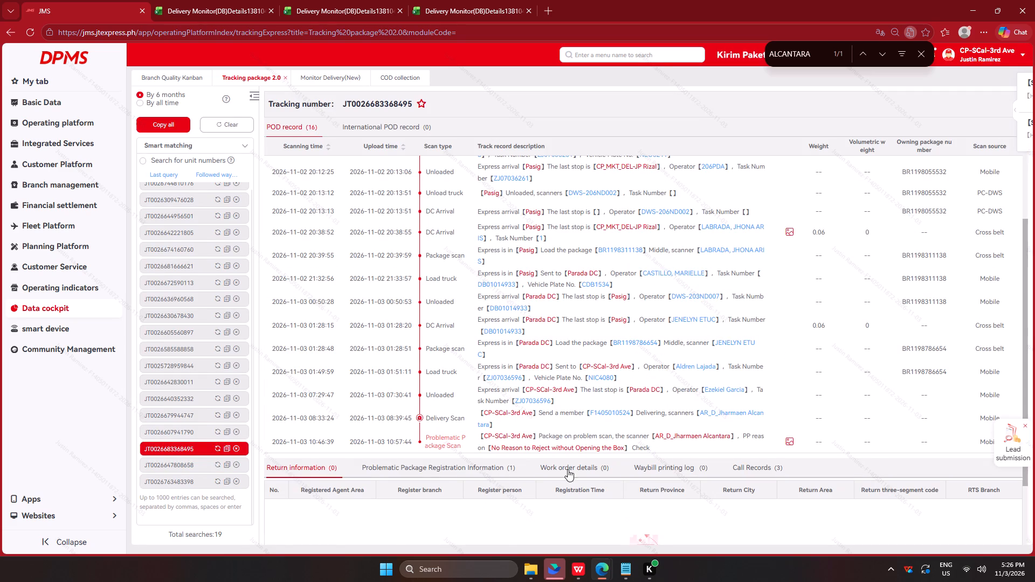
{"action": "left_click", "coordinate": [785, 440]}
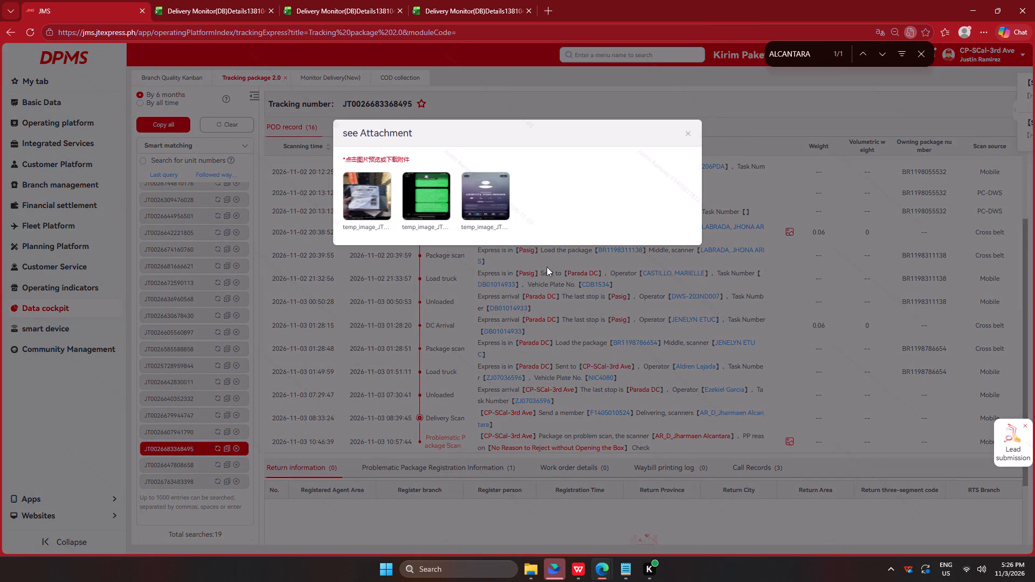
{"action": "left_click", "coordinate": [486, 210]}
{"action": "left_click", "coordinate": [723, 355]}
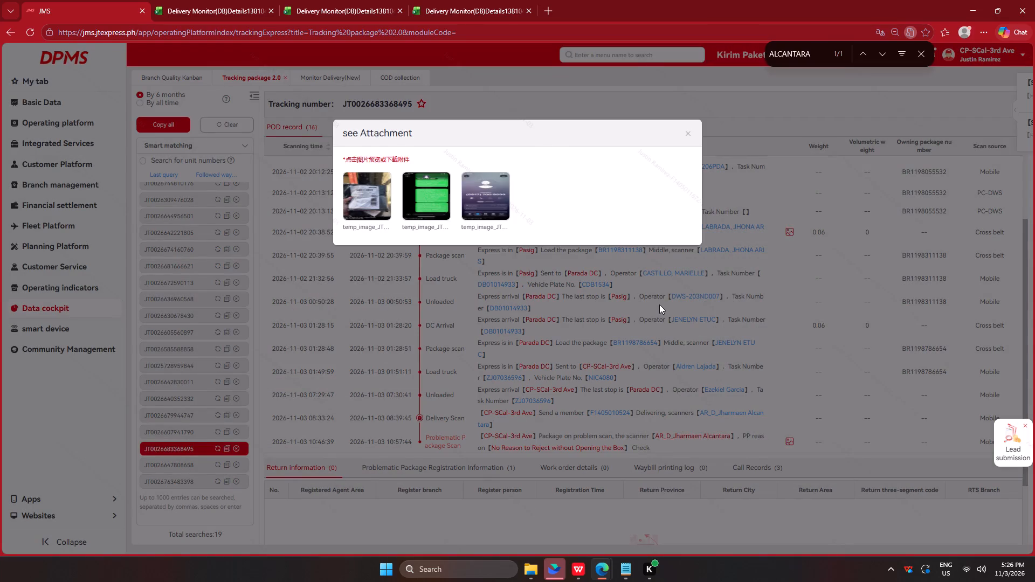
{"action": "left_click", "coordinate": [483, 211]}
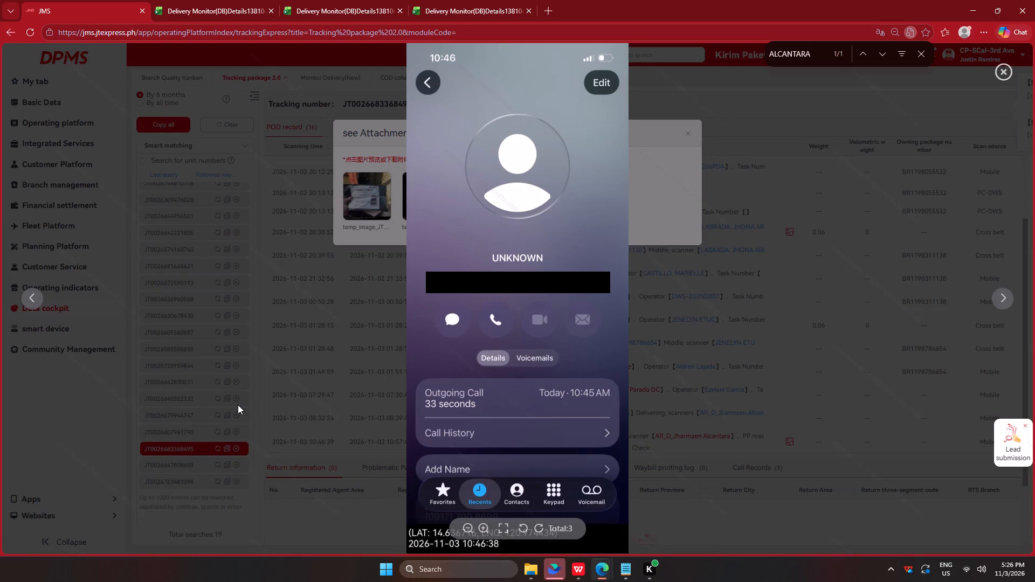
{"action": "double_click", "coordinate": [236, 404]}
{"action": "key", "text": "alt+Tab"}
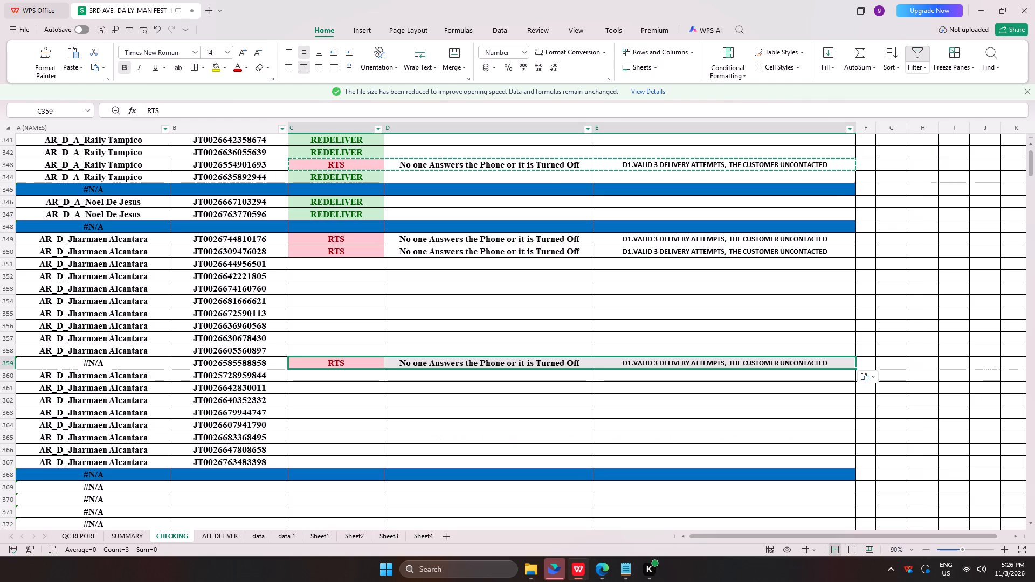
{"action": "left_click", "coordinate": [409, 327]}
{"action": "scroll", "coordinate": [433, 325], "scroll_direction": "up", "scroll_amount": 4}
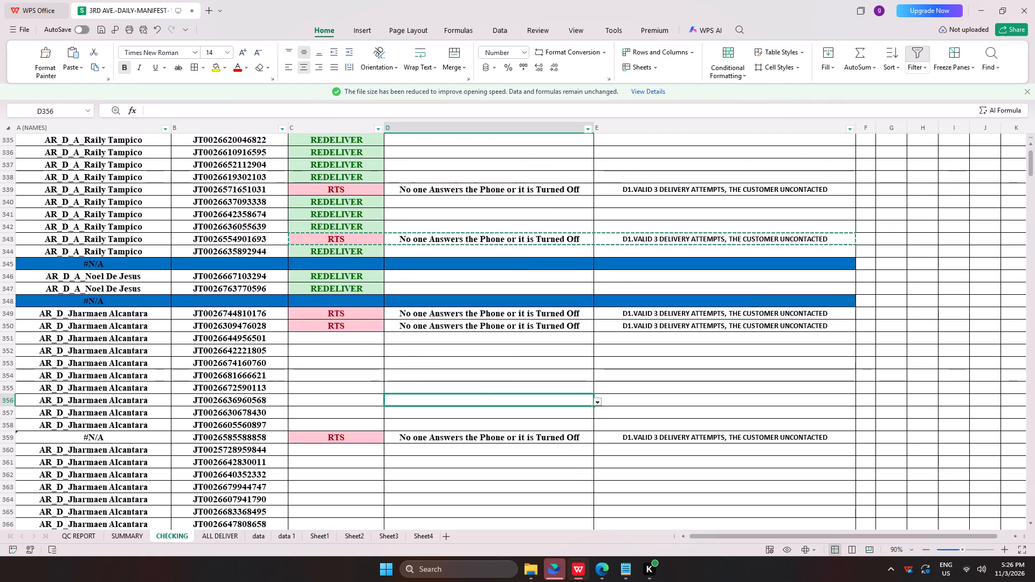
{"action": "scroll", "coordinate": [419, 315], "scroll_direction": "up", "scroll_amount": 6}
{"action": "left_click_drag", "start_coordinate": [370, 176], "coordinate": [404, 179]}
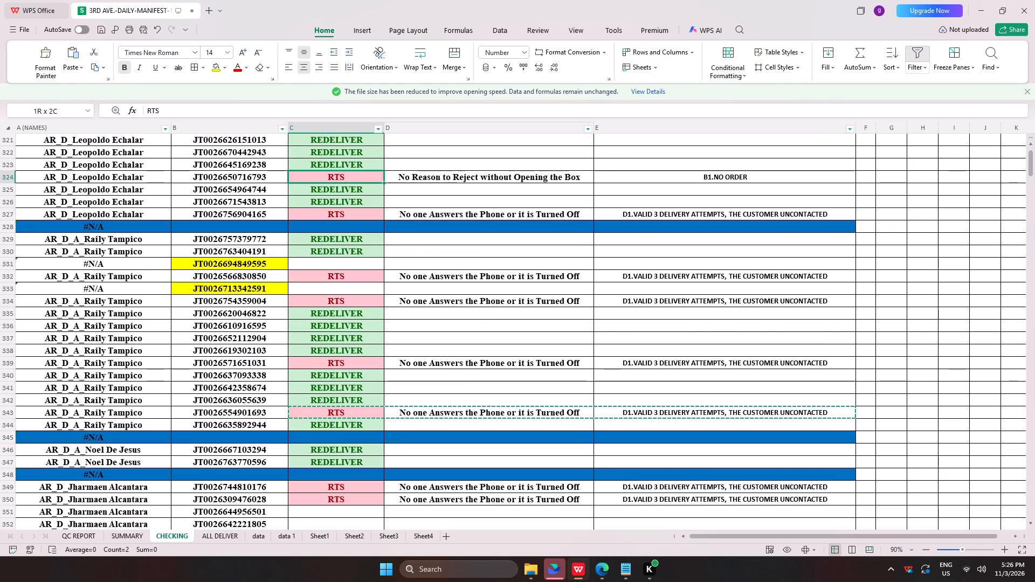
{"action": "left_click_drag", "start_coordinate": [404, 179], "coordinate": [406, 179]}
{"action": "key", "text": "ctrl+c"}
{"action": "scroll", "coordinate": [310, 286], "scroll_direction": "down", "scroll_amount": 6}
{"action": "scroll", "coordinate": [327, 432], "scroll_direction": "down", "scroll_amount": 1}
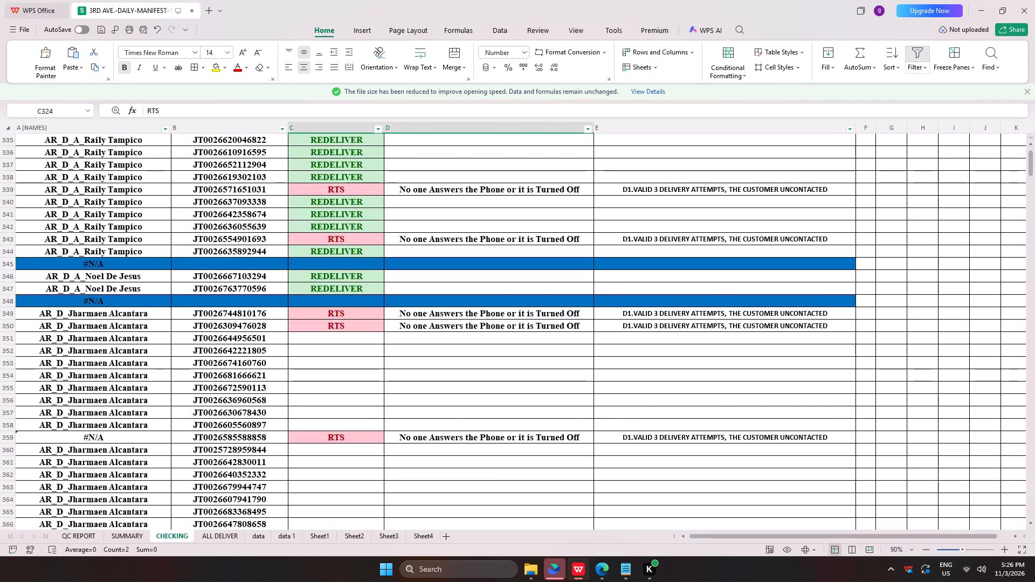
{"action": "scroll", "coordinate": [315, 436], "scroll_direction": "down", "scroll_amount": 1}
{"action": "left_click", "coordinate": [296, 484]}
{"action": "key", "text": "ctrl+v"}
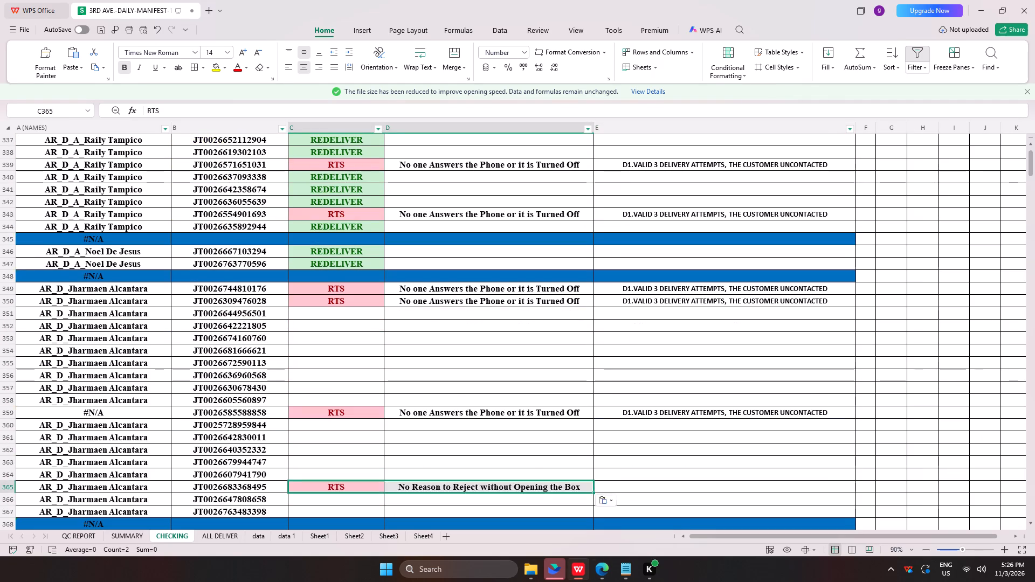
{"action": "scroll", "coordinate": [373, 382], "scroll_direction": "down", "scroll_amount": 4}
{"action": "key", "text": "alt+Tab"}
{"action": "left_click", "coordinate": [192, 464]}
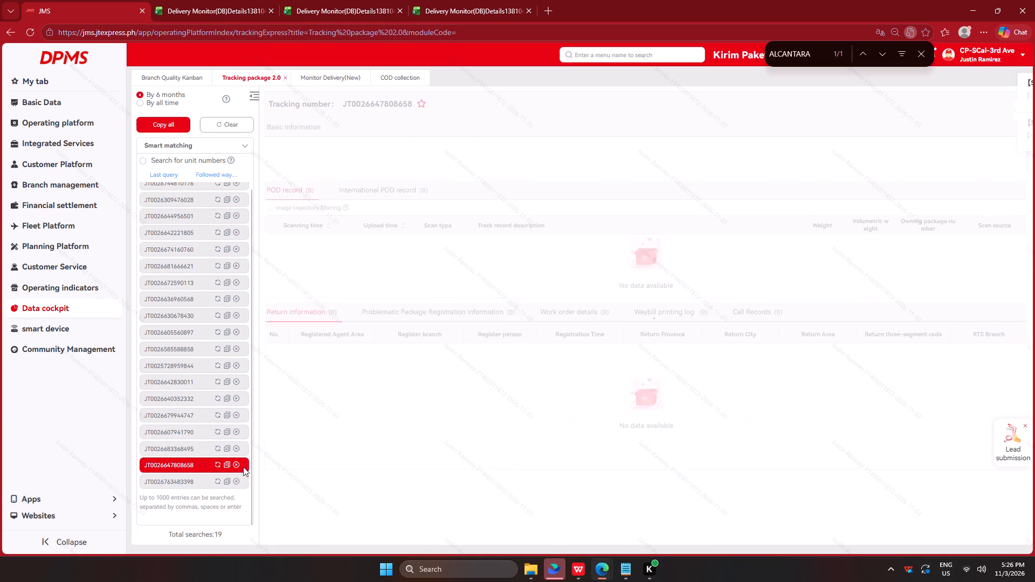
{"action": "scroll", "coordinate": [410, 365], "scroll_direction": "down", "scroll_amount": 1}
{"action": "left_click", "coordinate": [167, 485]}
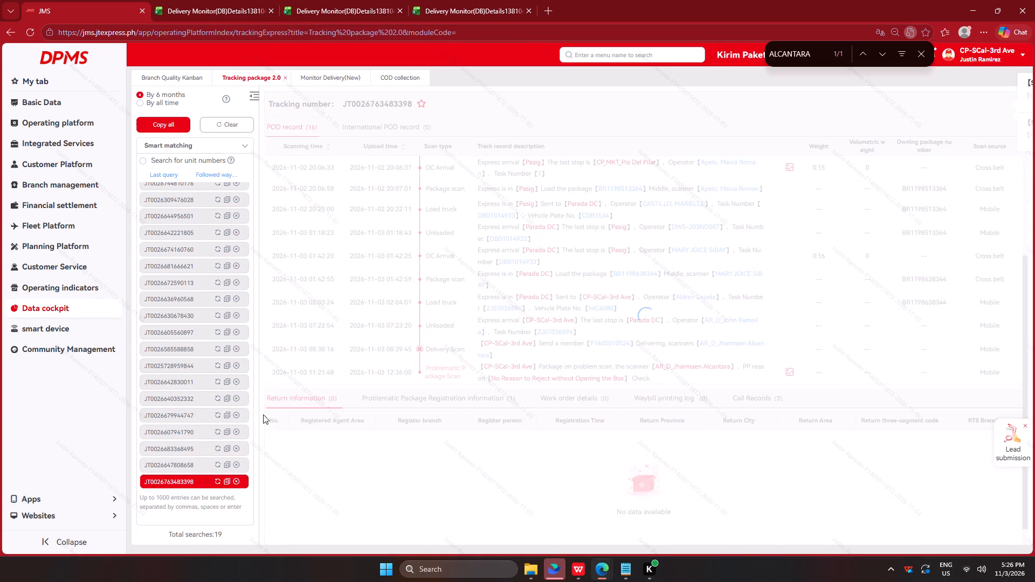
{"action": "left_click", "coordinate": [789, 373]}
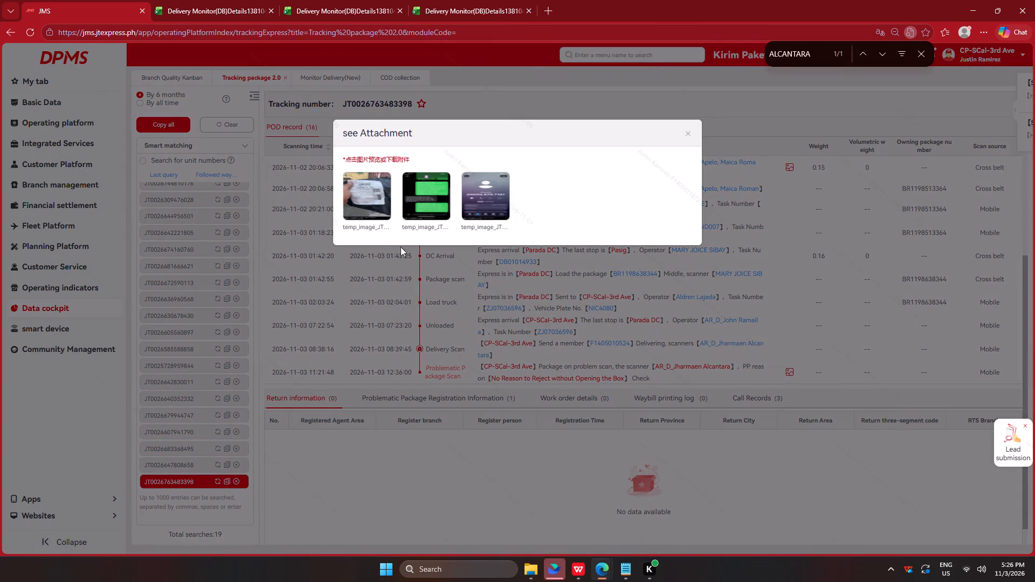
{"action": "left_click", "coordinate": [484, 210]}
{"action": "double_click", "coordinate": [755, 442]}
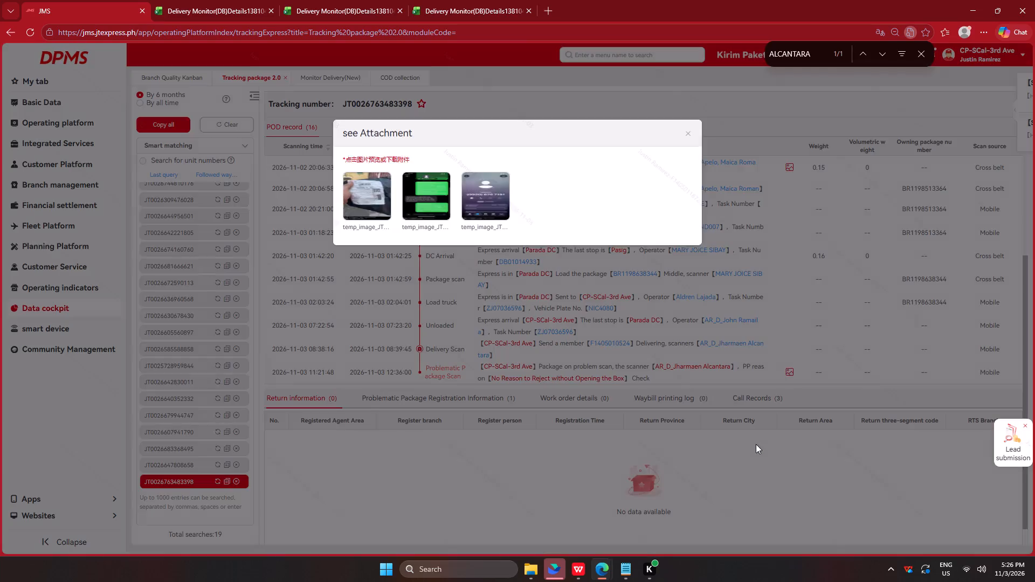
{"action": "key", "text": "alt+Tab"}
{"action": "left_click", "coordinate": [322, 413]}
{"action": "key", "text": "ctrl+v"}
{"action": "left_click", "coordinate": [438, 351]}
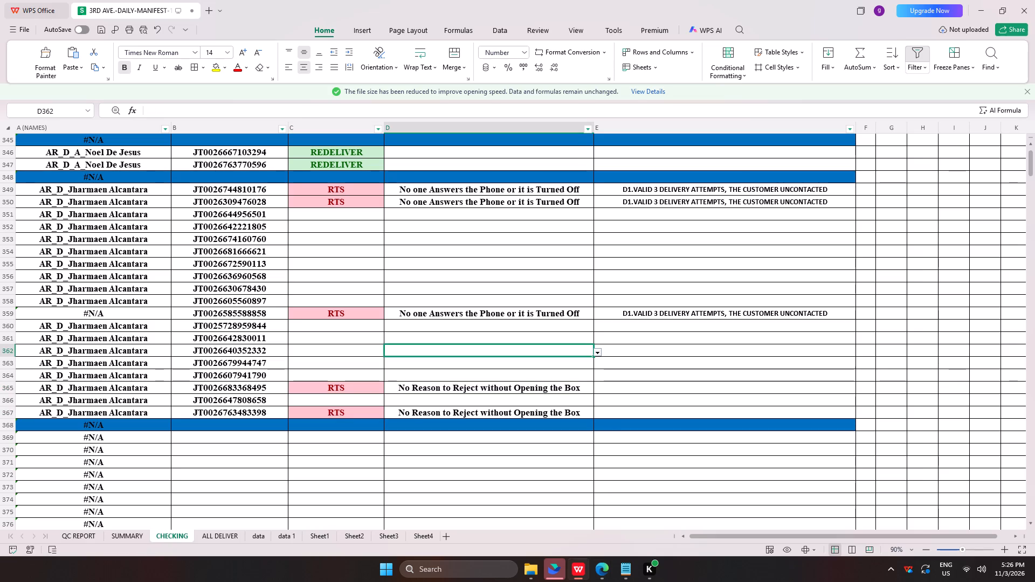
{"action": "key", "text": "ctrl+s"}
Copy the REDELIVER status from row 347 into Alcantara's rows 351–358, 360–364 and 366, and save the workbook.
{"action": "left_click", "coordinate": [343, 163]}
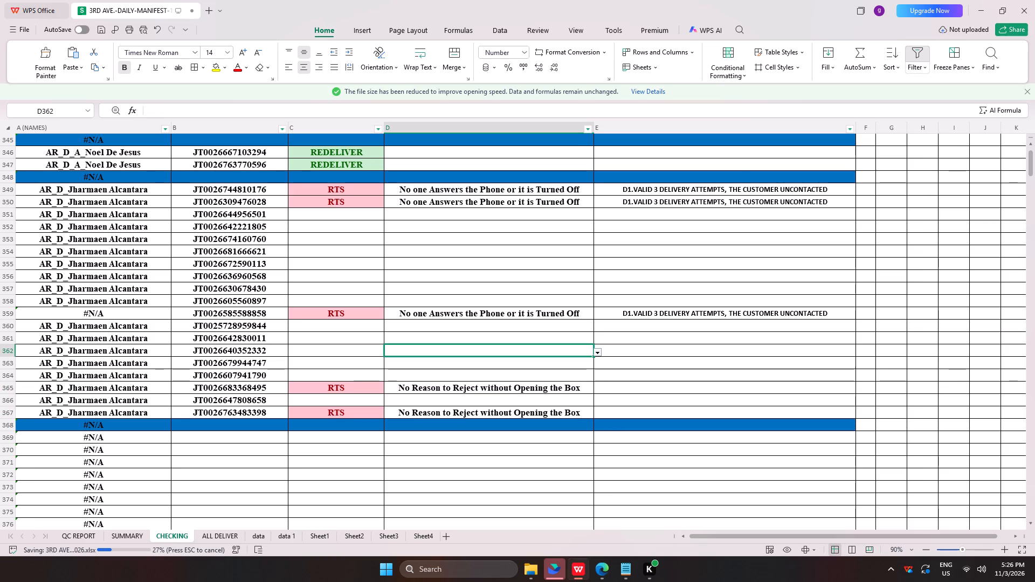
{"action": "left_click", "coordinate": [353, 280]}
{"action": "left_click", "coordinate": [515, 269]}
{"action": "left_click", "coordinate": [642, 269]}
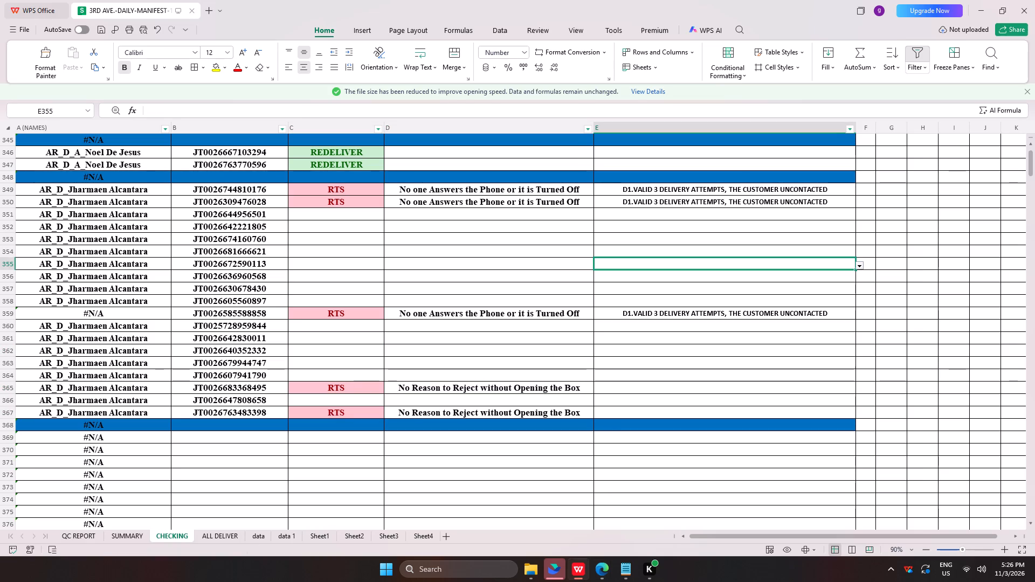
{"action": "left_click", "coordinate": [372, 163]}
{"action": "key", "text": "ctrl+c"}
{"action": "left_click_drag", "start_coordinate": [358, 213], "coordinate": [358, 288], "text": "ctrl"}
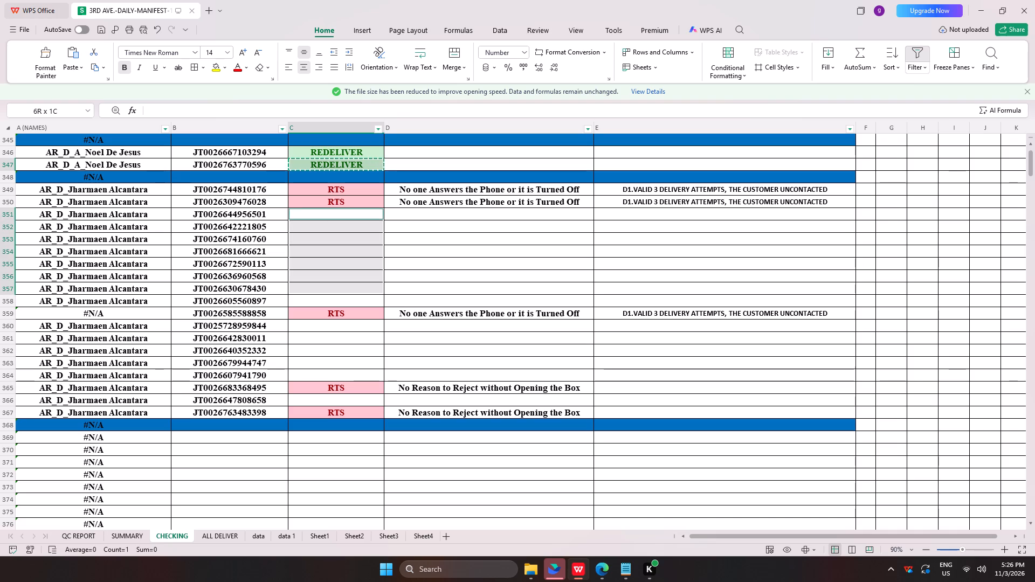
{"action": "left_click_drag", "start_coordinate": [358, 288], "coordinate": [362, 299], "text": "ctrl"}
{"action": "left_click_drag", "start_coordinate": [368, 328], "coordinate": [364, 374], "text": "ctrl"}
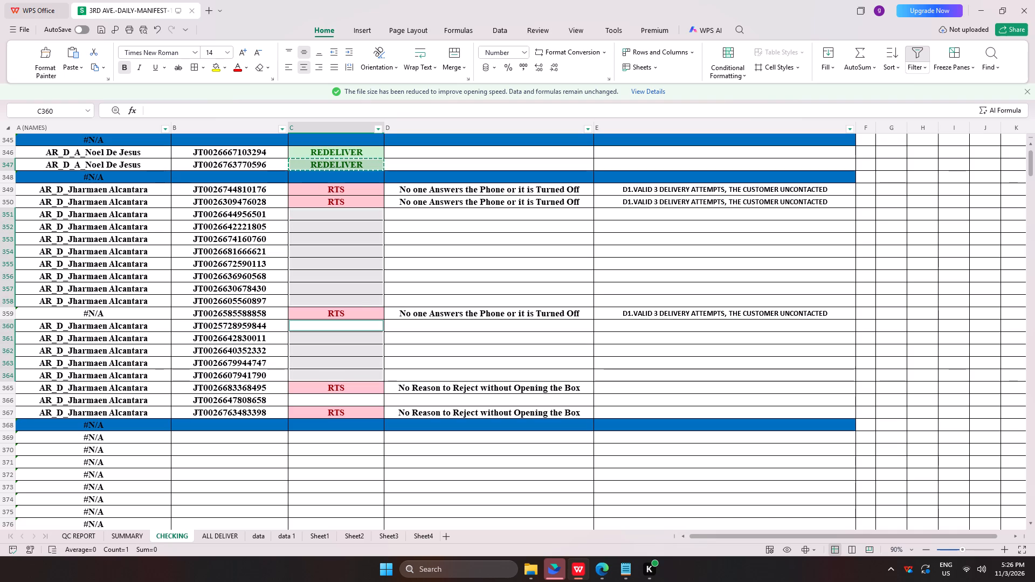
{"action": "left_click", "coordinate": [363, 400], "text": "ctrl"}
{"action": "key", "text": "ctrl+v"}
{"action": "left_click", "coordinate": [516, 284]}
{"action": "key", "text": "ctrl+s"}
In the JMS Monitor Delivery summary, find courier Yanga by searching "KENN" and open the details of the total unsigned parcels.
{"action": "key", "text": "alt+Tab"}
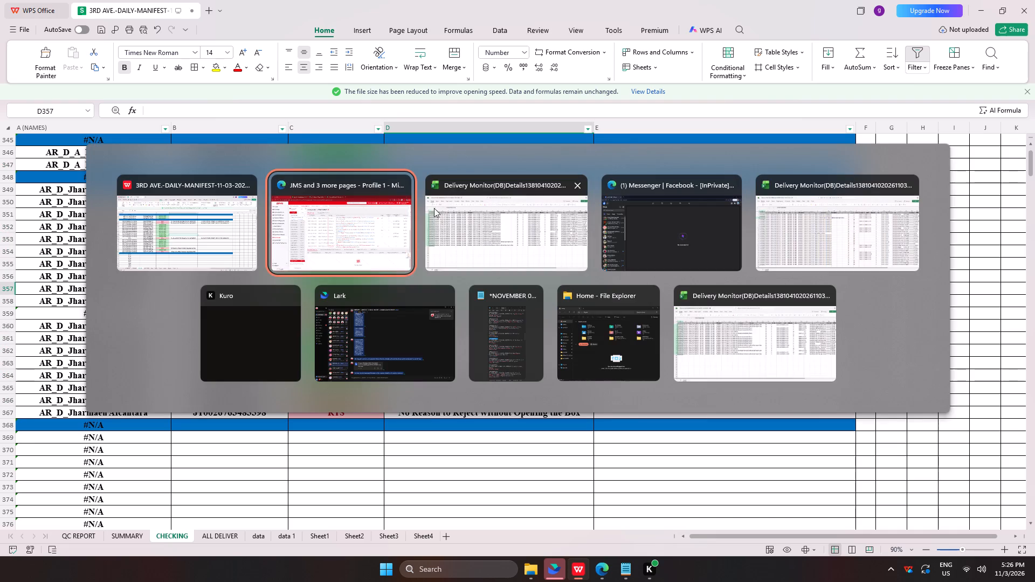
{"action": "left_click", "coordinate": [324, 239], "text": "alt"}
{"action": "left_click", "coordinate": [336, 73]}
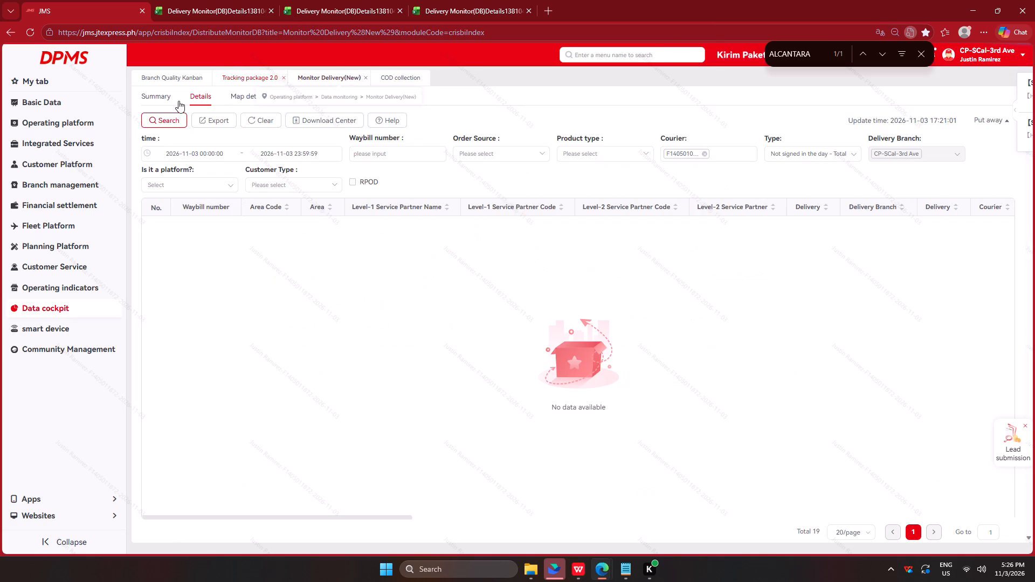
{"action": "left_click", "coordinate": [152, 94]}
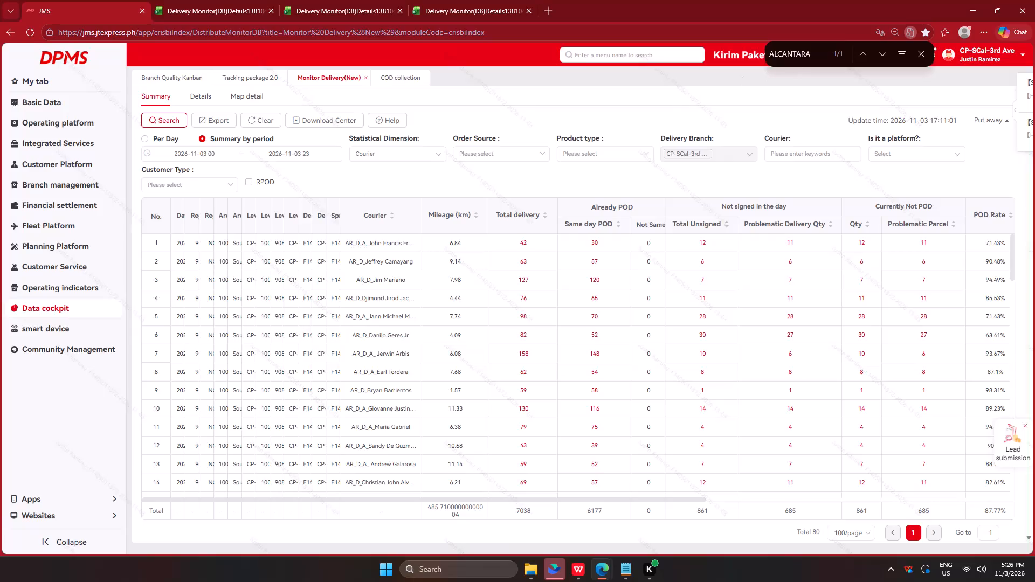
{"action": "double_click", "coordinate": [814, 50]}
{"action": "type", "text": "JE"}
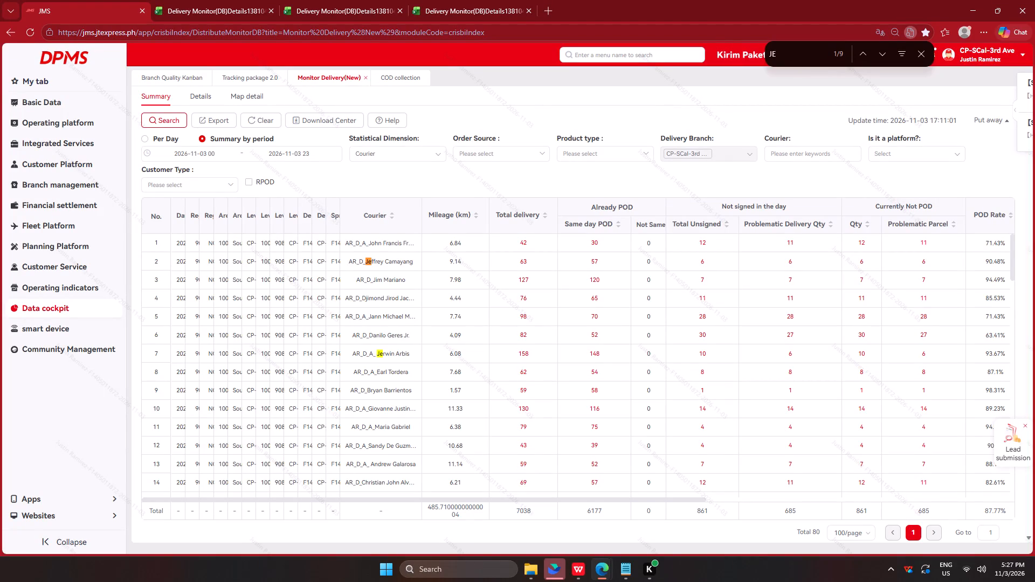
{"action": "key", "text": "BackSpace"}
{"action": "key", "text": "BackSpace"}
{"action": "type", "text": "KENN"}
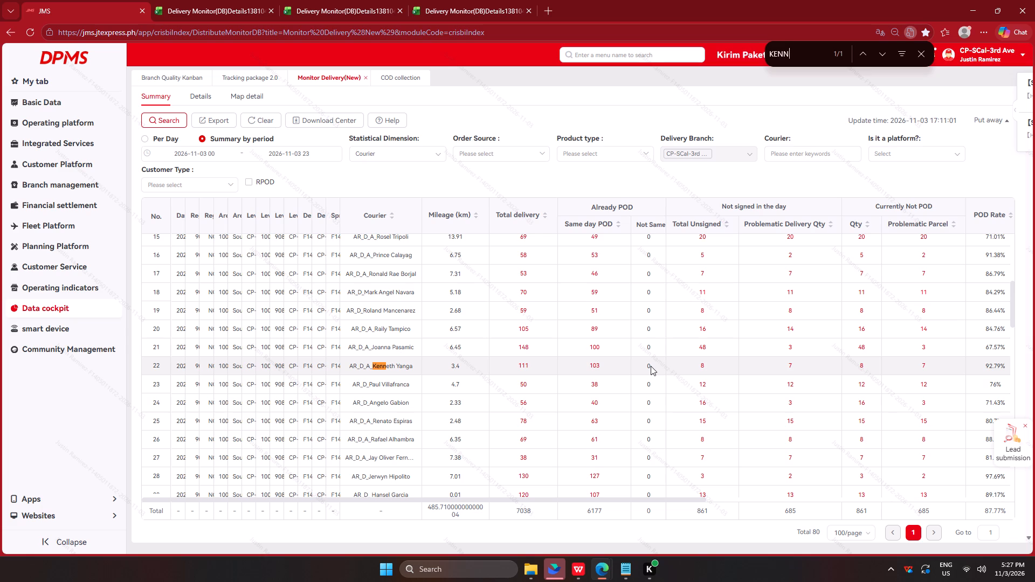
{"action": "left_click", "coordinate": [704, 363]}
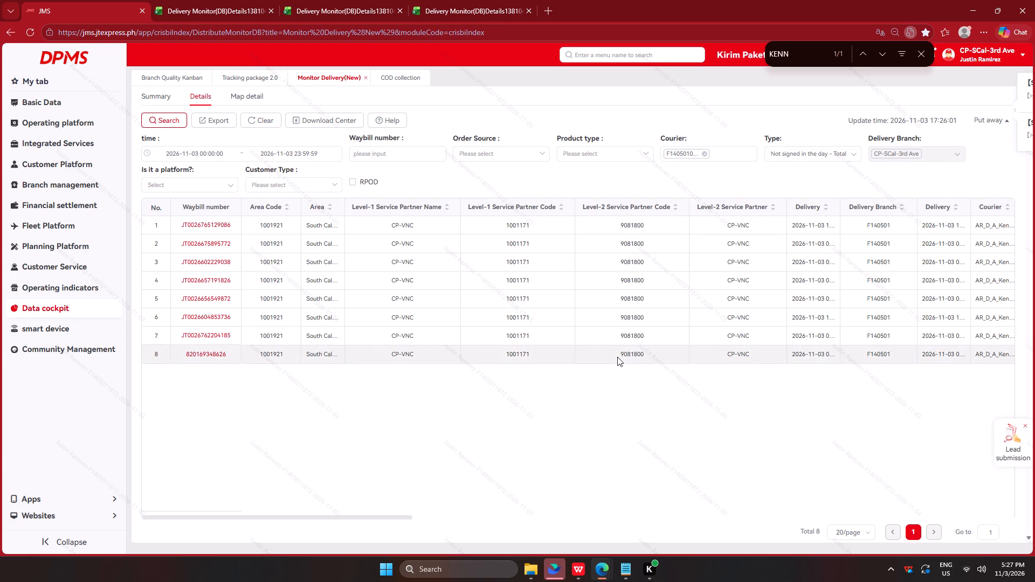
Capture the text of Yanga's eight waybill numbers and look them up in Tracking package 2.0 in place of the previous list.
{"action": "key", "text": "shift+super+t"}
{"action": "left_click_drag", "start_coordinate": [171, 218], "coordinate": [229, 287]}
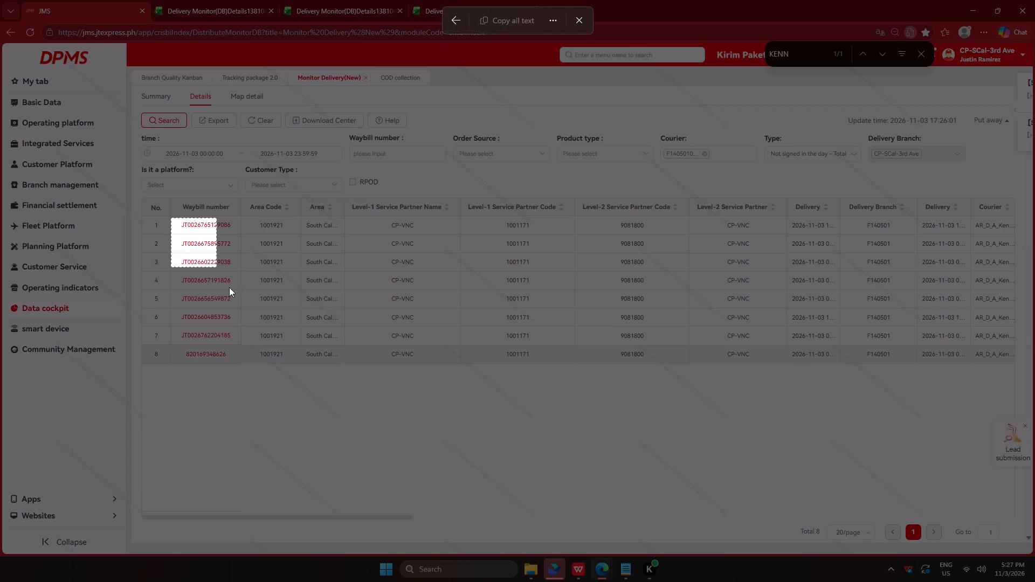
{"action": "left_click_drag", "start_coordinate": [229, 287], "coordinate": [239, 371]}
{"action": "left_click", "coordinate": [253, 73]}
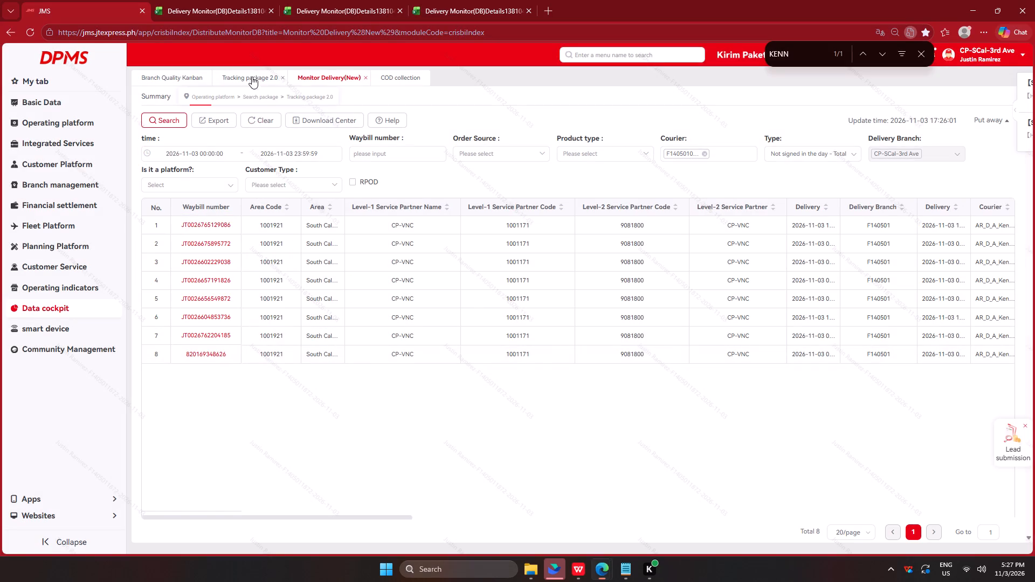
{"action": "left_click", "coordinate": [222, 123]}
{"action": "left_click", "coordinate": [181, 281]}
{"action": "key", "text": "ctrl+v"}
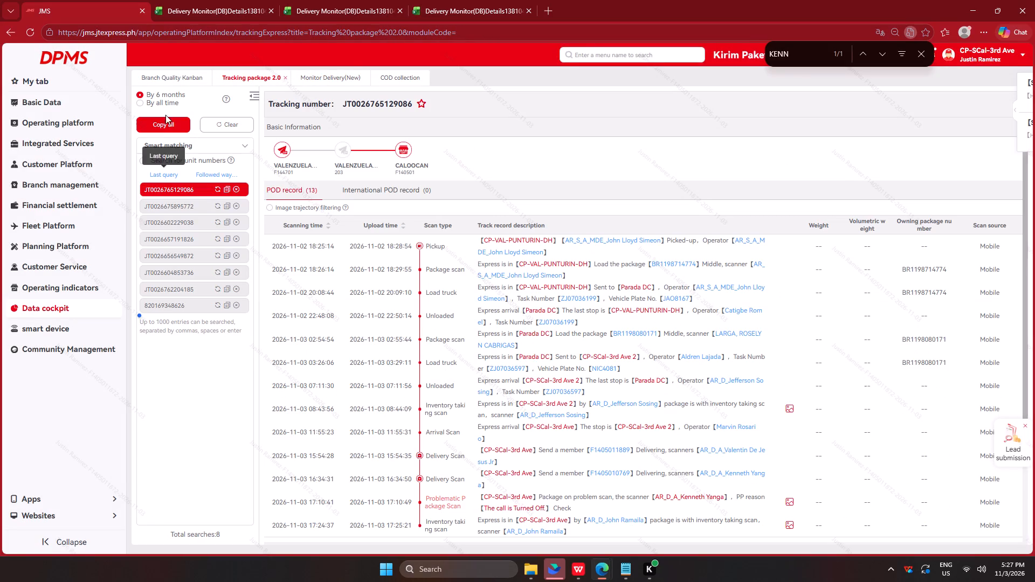
Copy all of Yanga's tracking numbers from JMS and paste them into CHECKING column B from row 369.
{"action": "left_click", "coordinate": [169, 124]}
{"action": "key", "text": "alt+Tab"}
{"action": "left_click", "coordinate": [348, 217], "text": "alt"}
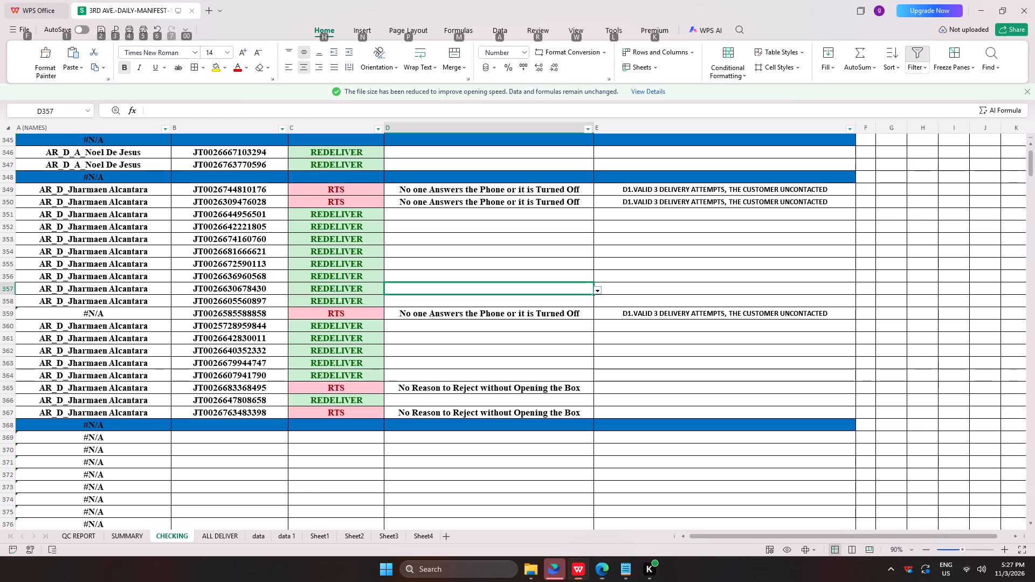
{"action": "left_click", "coordinate": [236, 438]}
{"action": "key", "text": "ctrl+v"}
{"action": "scroll", "coordinate": [197, 355], "scroll_direction": "down", "scroll_amount": 5}
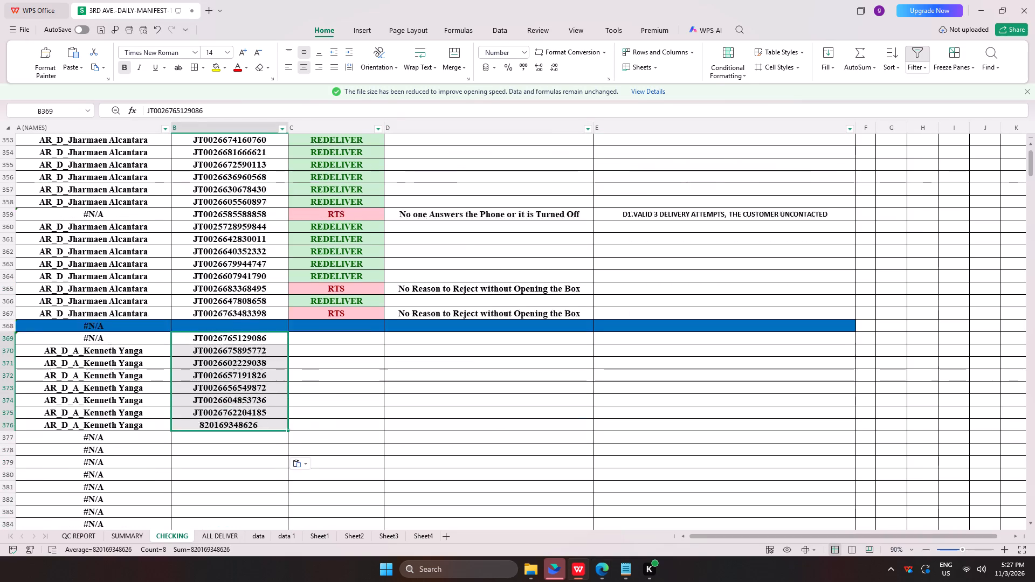
Copy the blue separator row 368 to row 377 below Yanga's waybills, dismissing the update-values file request.
{"action": "left_click_drag", "start_coordinate": [163, 301], "coordinate": [609, 303]}
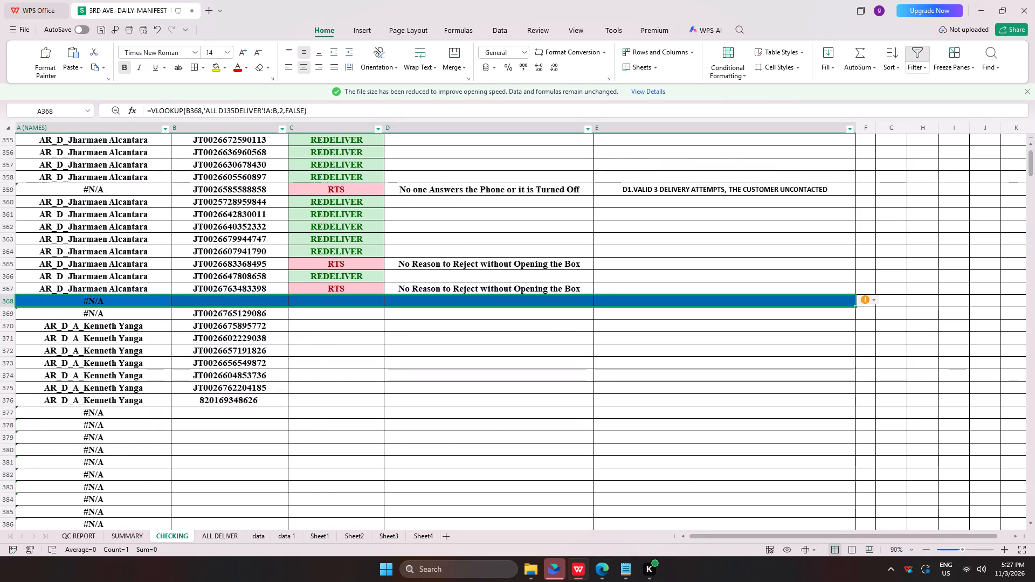
{"action": "key", "text": "ctrl+c"}
{"action": "left_click", "coordinate": [145, 416]}
{"action": "key", "text": "ctrl+v"}
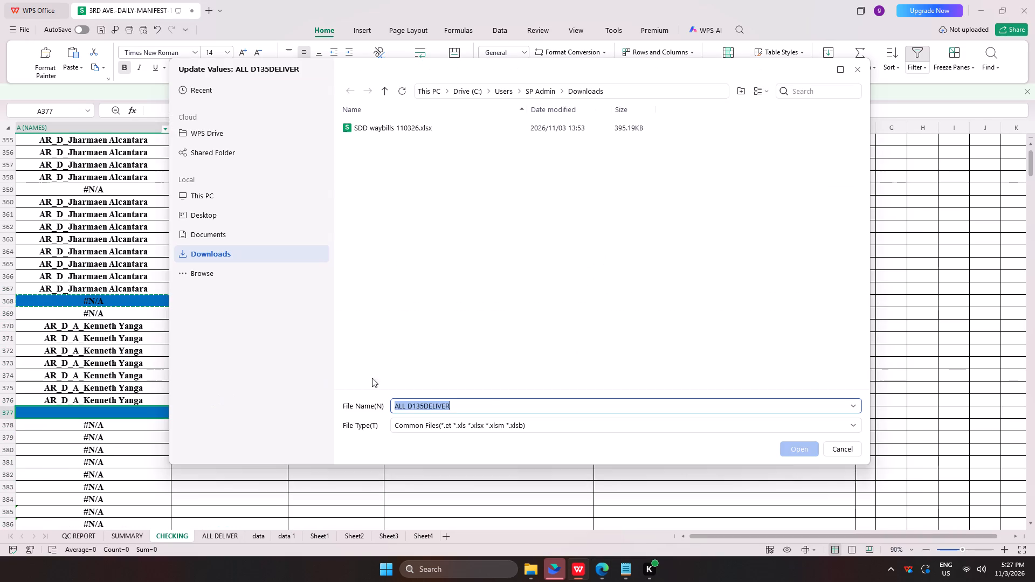
{"action": "left_click", "coordinate": [845, 449]}
{"action": "key", "text": "Tab"}
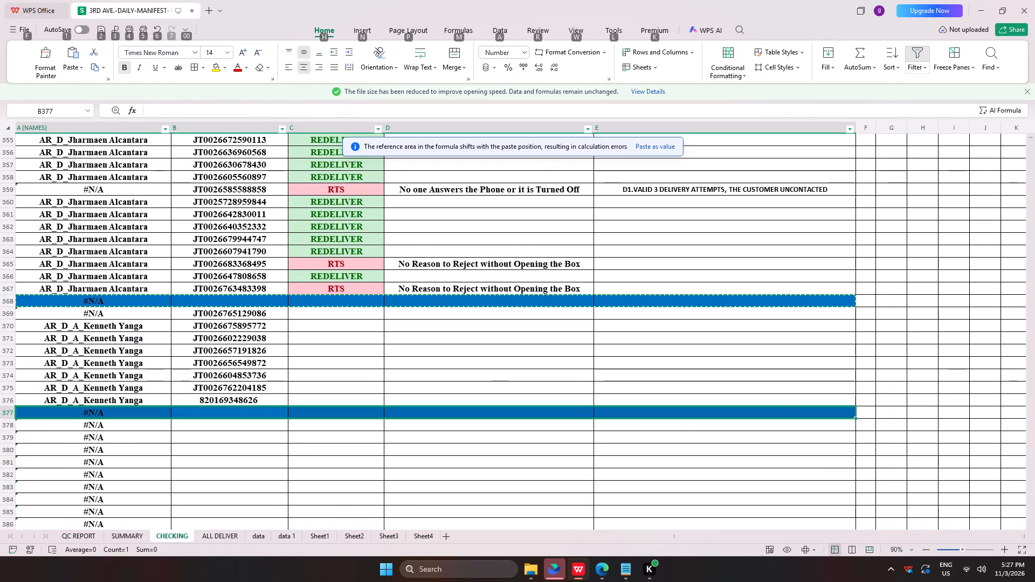
{"action": "key", "text": "alt+Tab"}
{"action": "scroll", "coordinate": [411, 299], "scroll_direction": "down", "scroll_amount": 4}
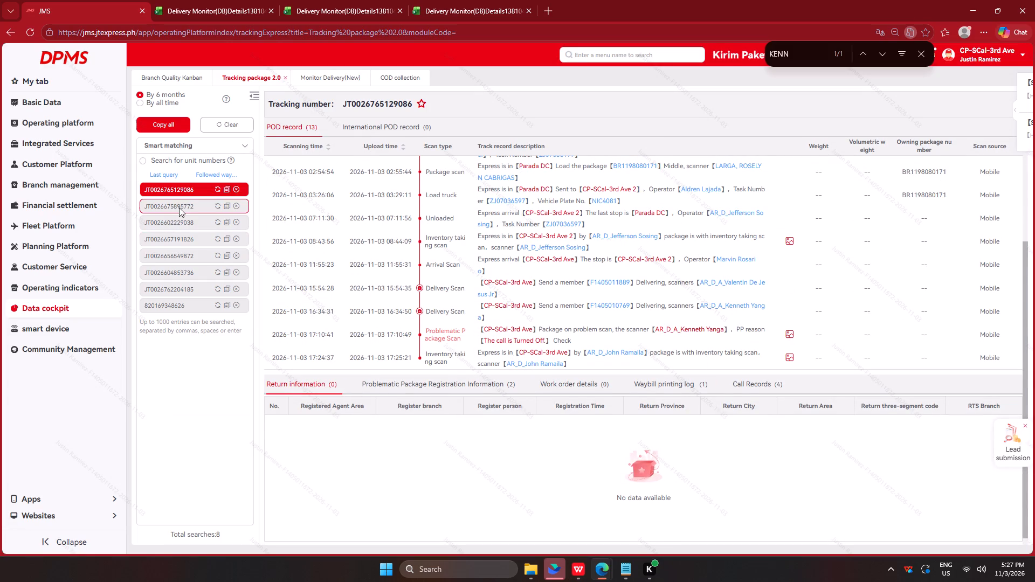
{"action": "left_click", "coordinate": [179, 207]}
{"action": "left_click", "coordinate": [177, 221]}
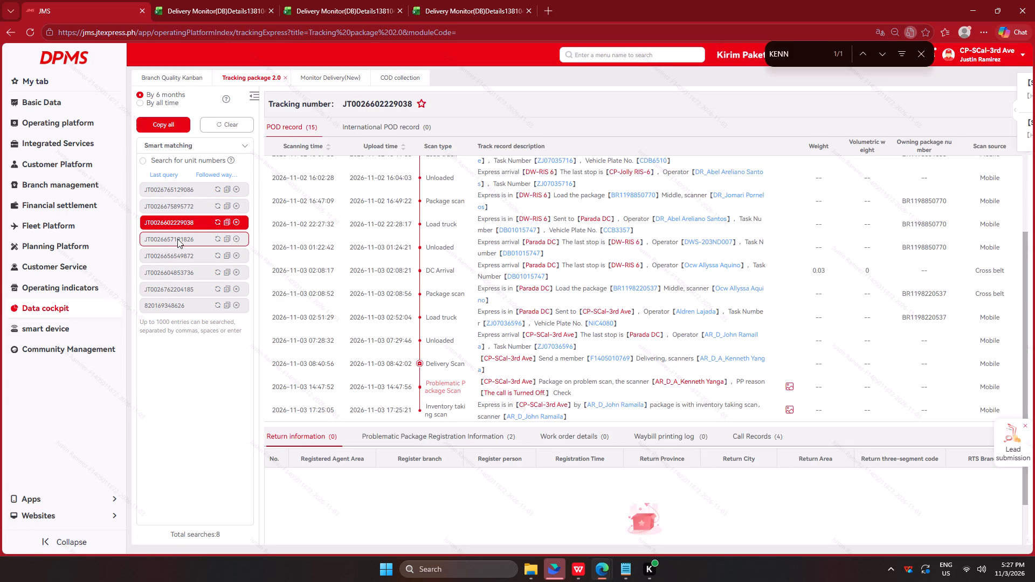
{"action": "left_click", "coordinate": [177, 239]}
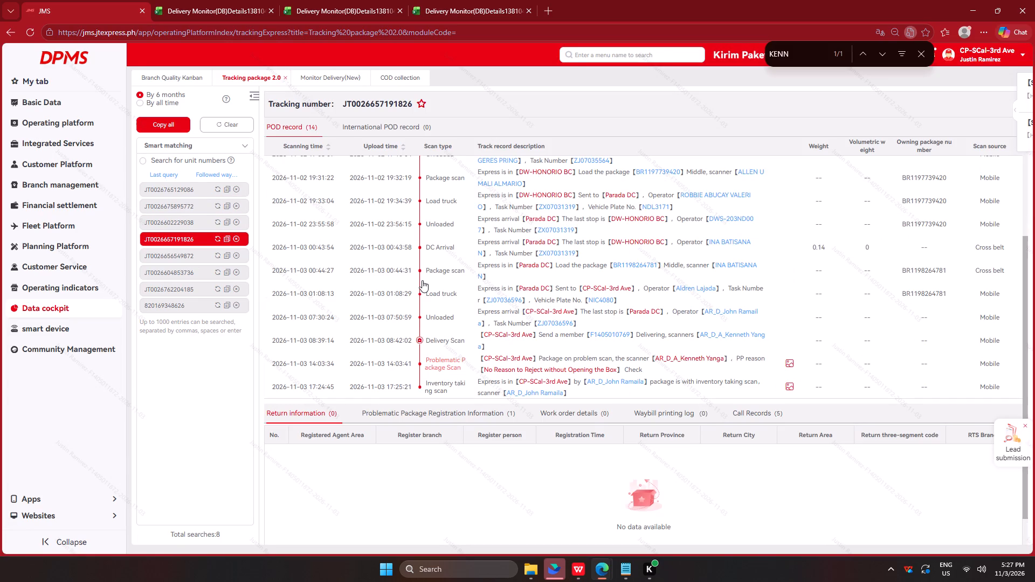
{"action": "key", "text": "alt+Tab"}
{"action": "left_click_drag", "start_coordinate": [379, 288], "coordinate": [406, 286]}
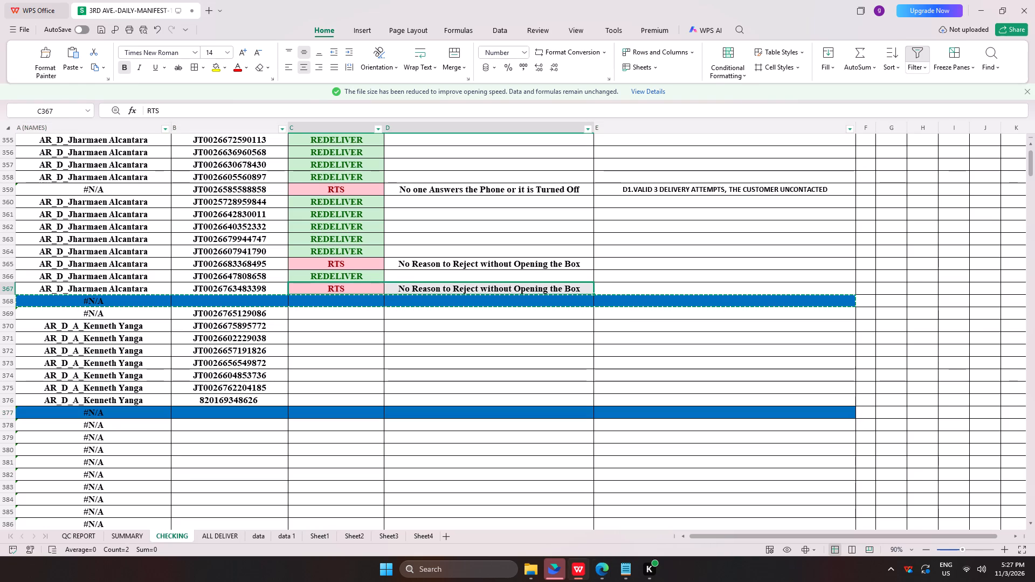
{"action": "key", "text": "ctrl+c"}
{"action": "left_click", "coordinate": [307, 352]}
{"action": "key", "text": "ctrl+v"}
{"action": "key", "text": "alt+Tab"}
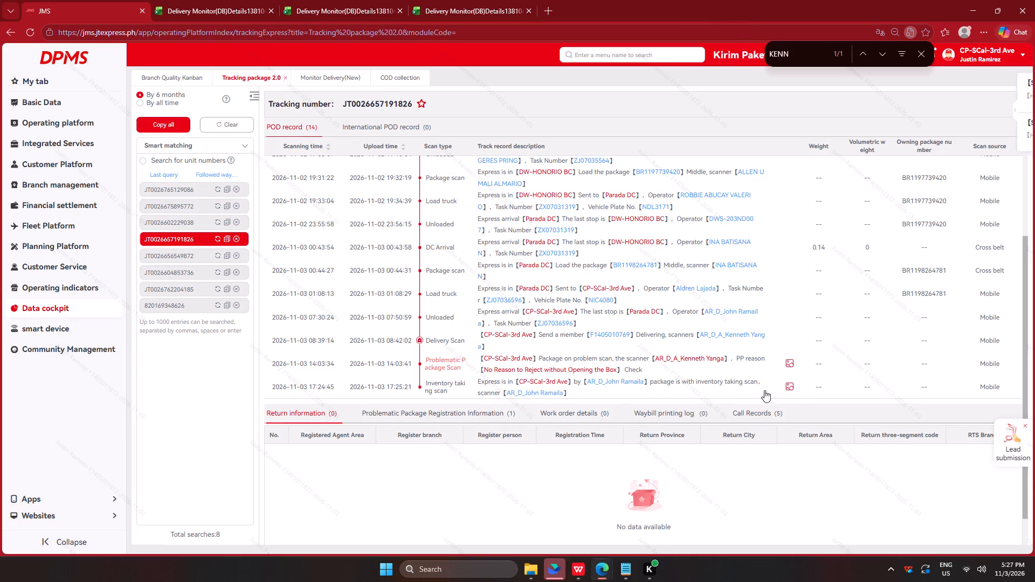
{"action": "left_click", "coordinate": [789, 363]}
{"action": "left_click", "coordinate": [484, 213]}
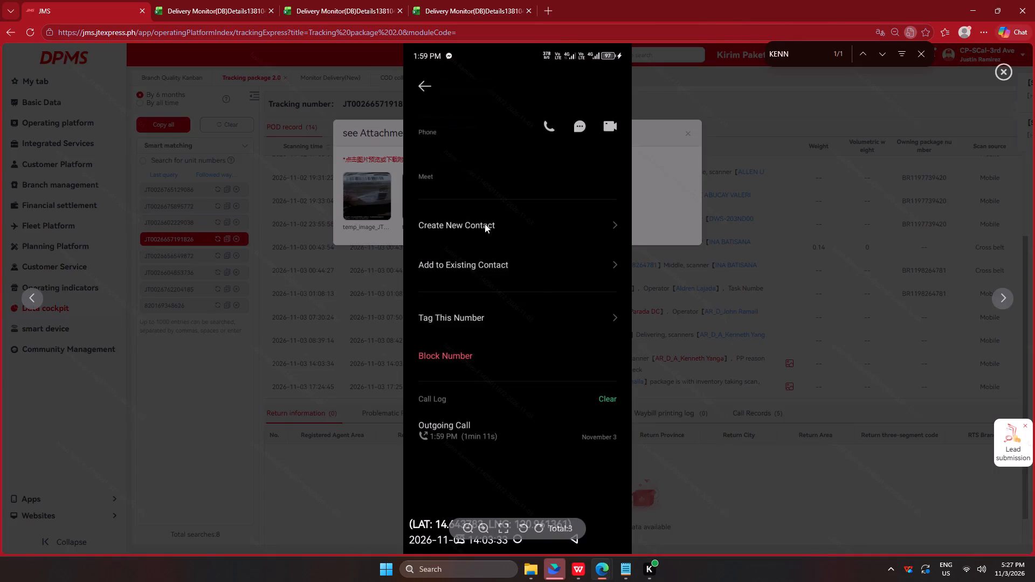
{"action": "double_click", "coordinate": [720, 447]}
{"action": "key", "text": "alt+Tab"}
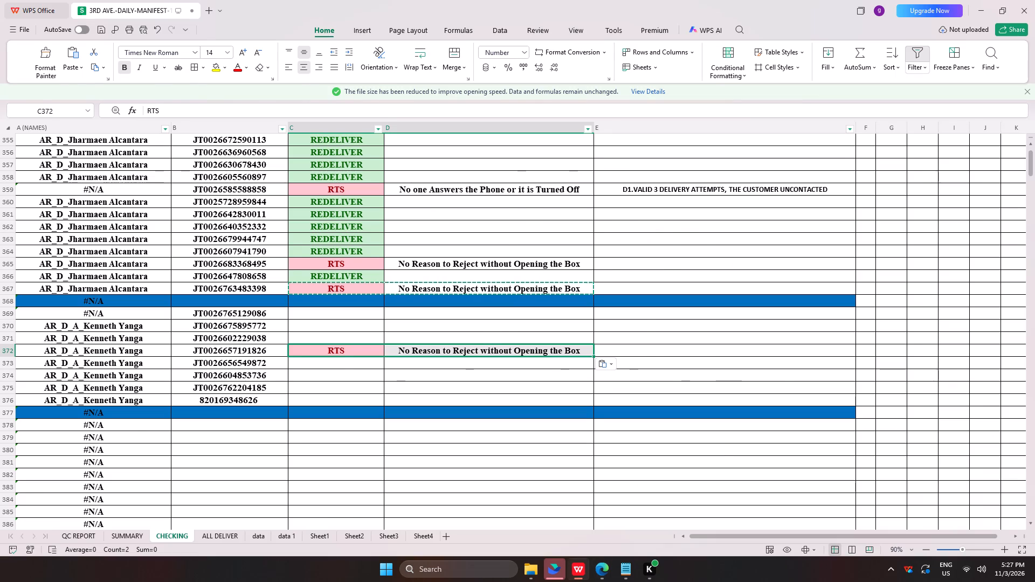
{"action": "key", "text": "alt+Tab"}
{"action": "left_click", "coordinate": [165, 253]}
{"action": "left_click", "coordinate": [165, 273]}
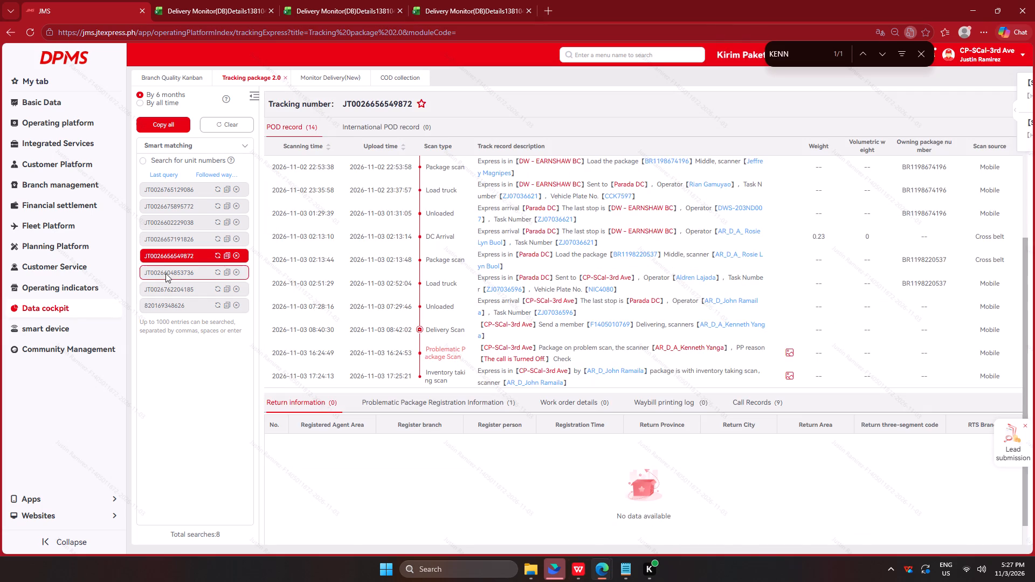
{"action": "left_click", "coordinate": [166, 291]}
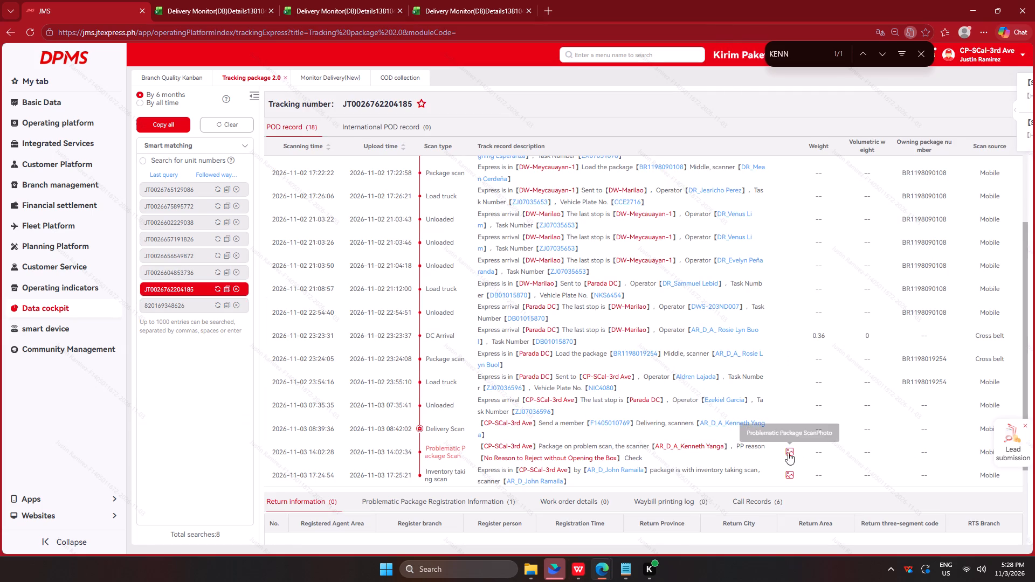
{"action": "left_click", "coordinate": [787, 452]}
{"action": "left_click", "coordinate": [482, 211]}
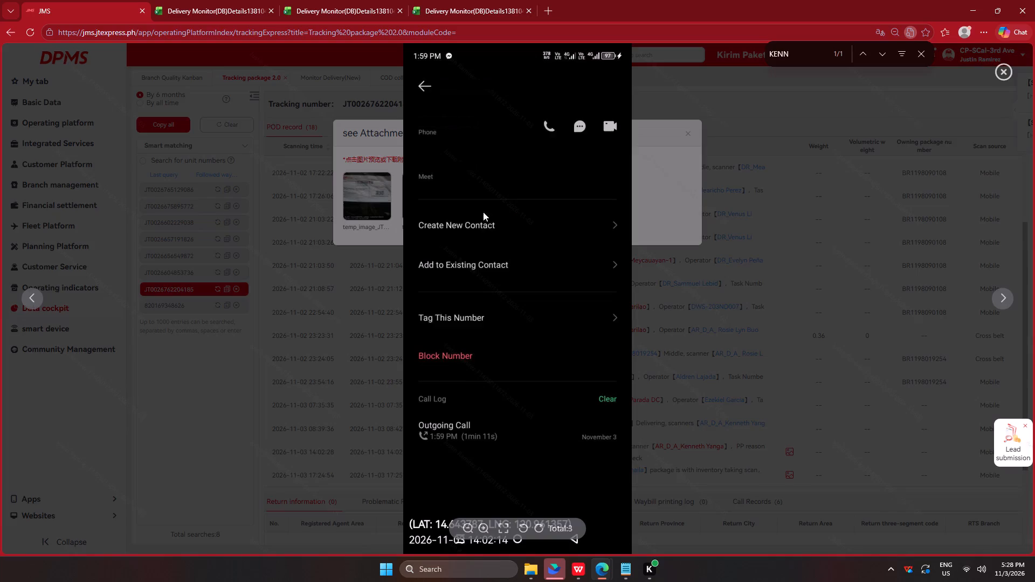
{"action": "double_click", "coordinate": [170, 390]}
{"action": "key", "text": "alt+Tab"}
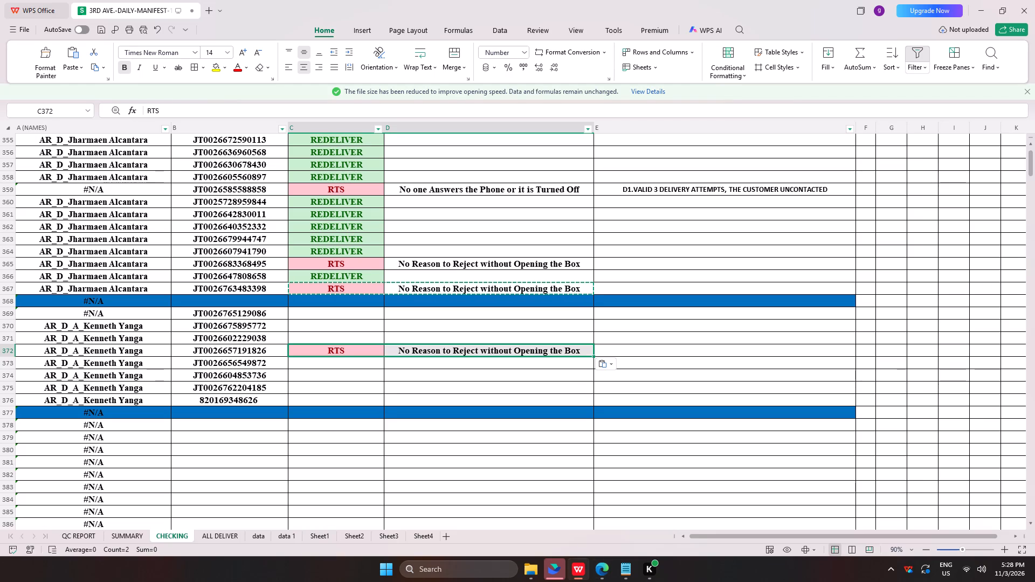
{"action": "left_click", "coordinate": [301, 385]}
{"action": "key", "text": "ctrl+v"}
{"action": "key", "text": "alt+Tab"}
{"action": "left_click", "coordinate": [177, 303]}
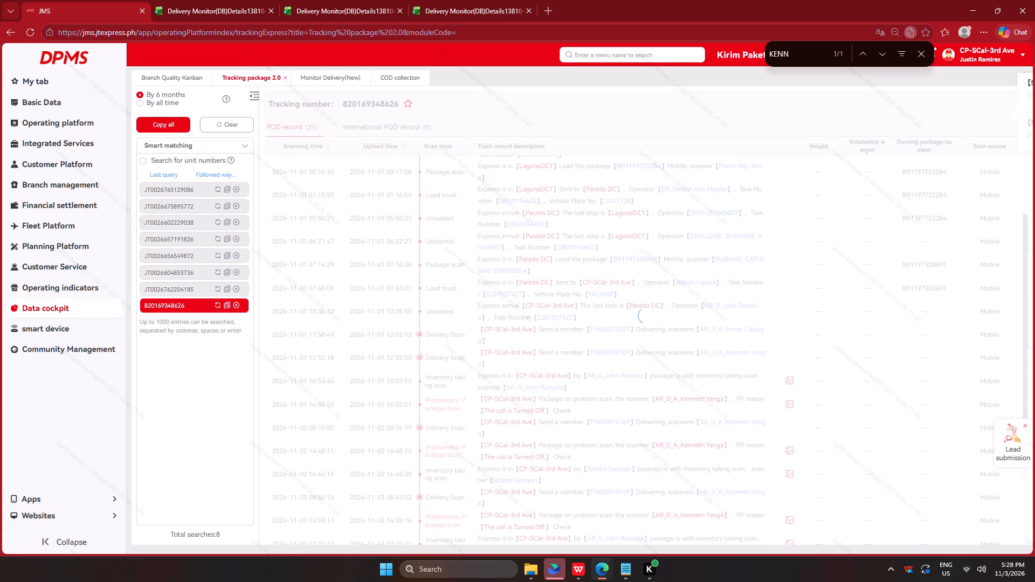
{"action": "scroll", "coordinate": [470, 334], "scroll_direction": "down", "scroll_amount": 3}
{"action": "key", "text": "alt+Tab"}
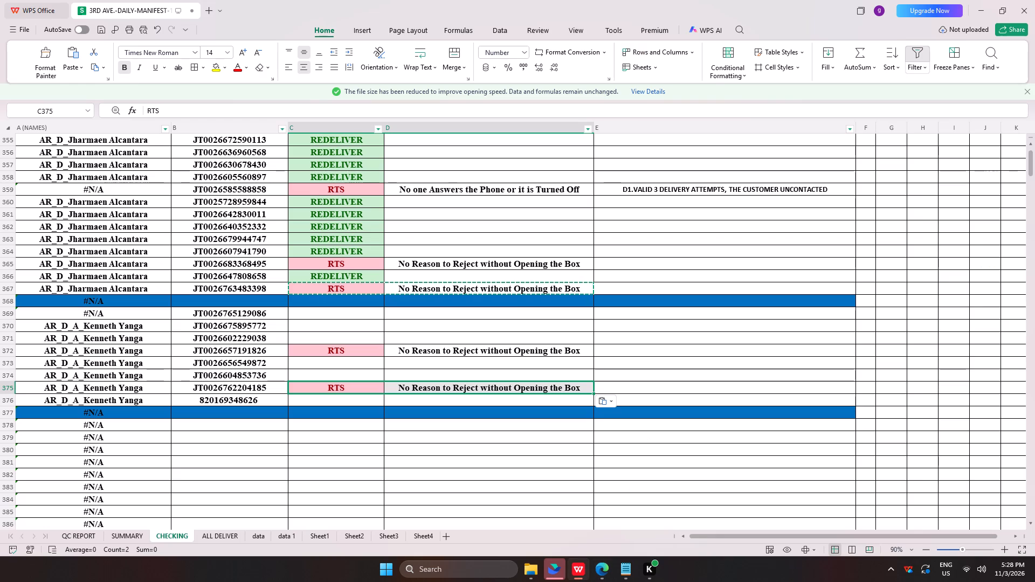
{"action": "left_click_drag", "start_coordinate": [358, 190], "coordinate": [644, 192]}
{"action": "key", "text": "ctrl+c"}
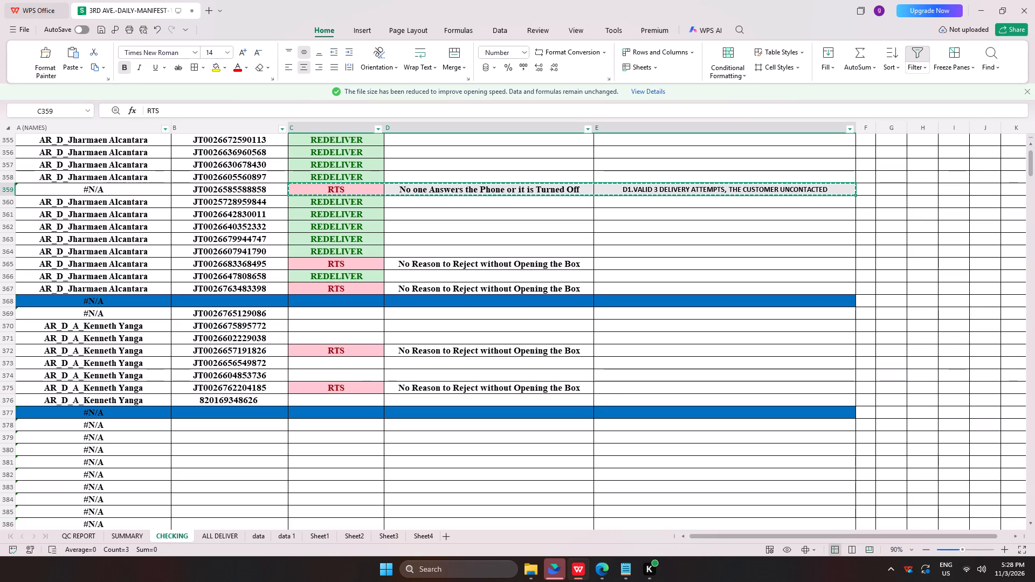
{"action": "left_click", "coordinate": [315, 399]}
{"action": "key", "text": "ctrl+v"}
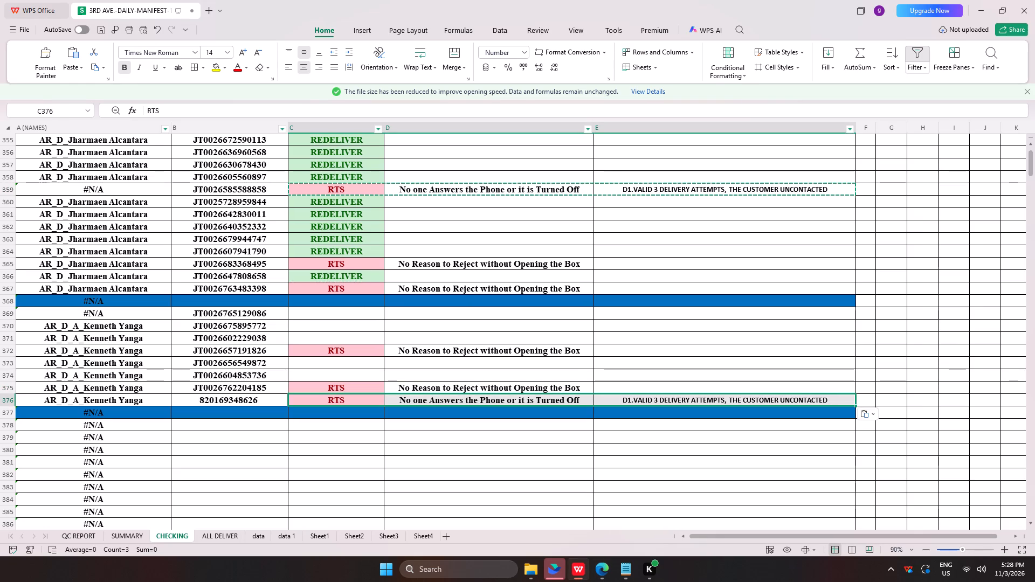
{"action": "left_click", "coordinate": [626, 354]}
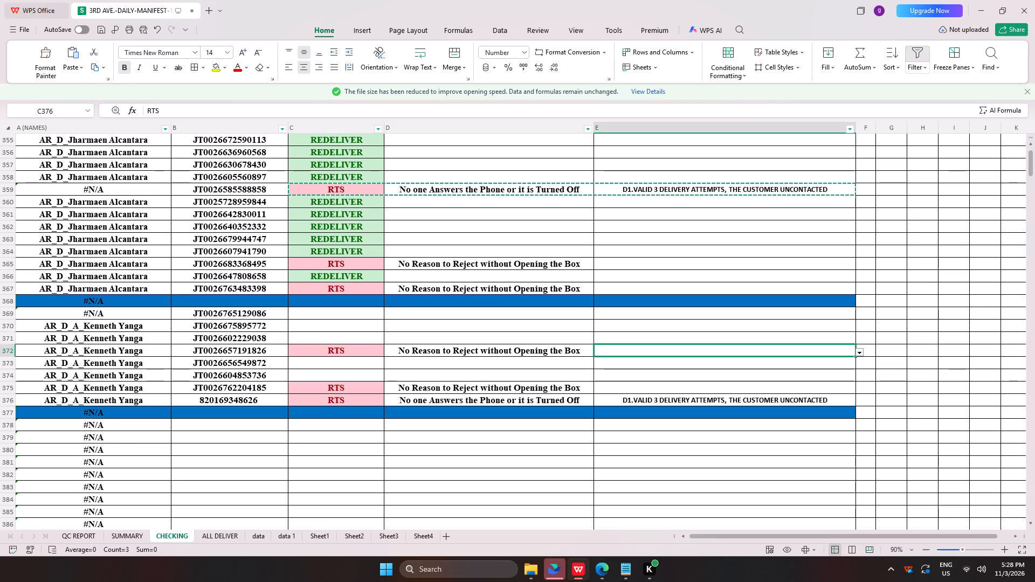
{"action": "key", "text": "ctrl+s"}
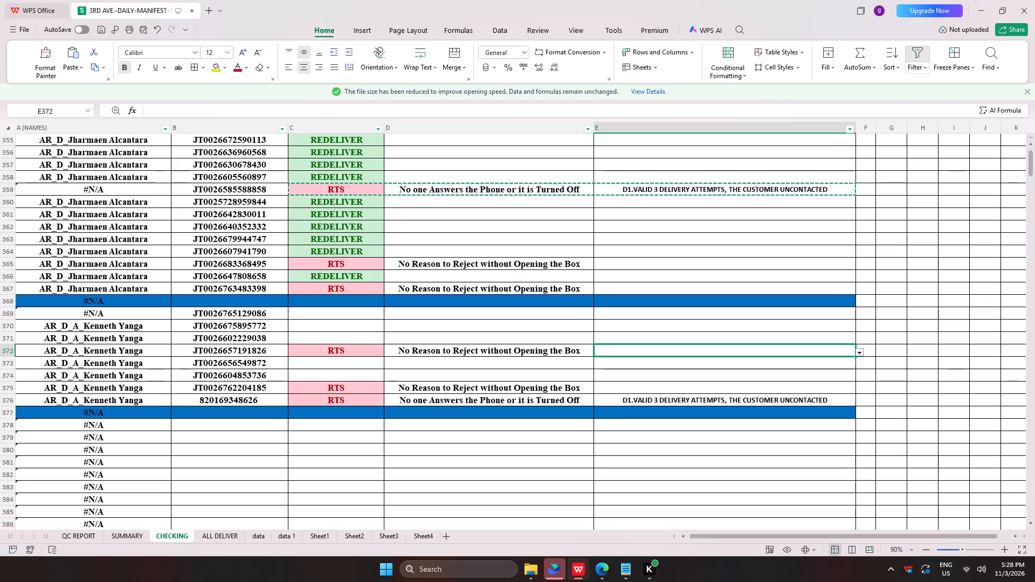
Copy Alcantara's tracking numbers from CHECKING B349:B367 and look them up in JMS package tracking in place of Yanga's list.
{"action": "scroll", "coordinate": [347, 251], "scroll_direction": "up", "scroll_amount": 5}
{"action": "left_click", "coordinate": [243, 219]}
{"action": "scroll", "coordinate": [253, 269], "scroll_direction": "up", "scroll_amount": 2}
{"action": "left_click", "coordinate": [675, 242]}
{"action": "scroll", "coordinate": [667, 251], "scroll_direction": "up", "scroll_amount": 2}
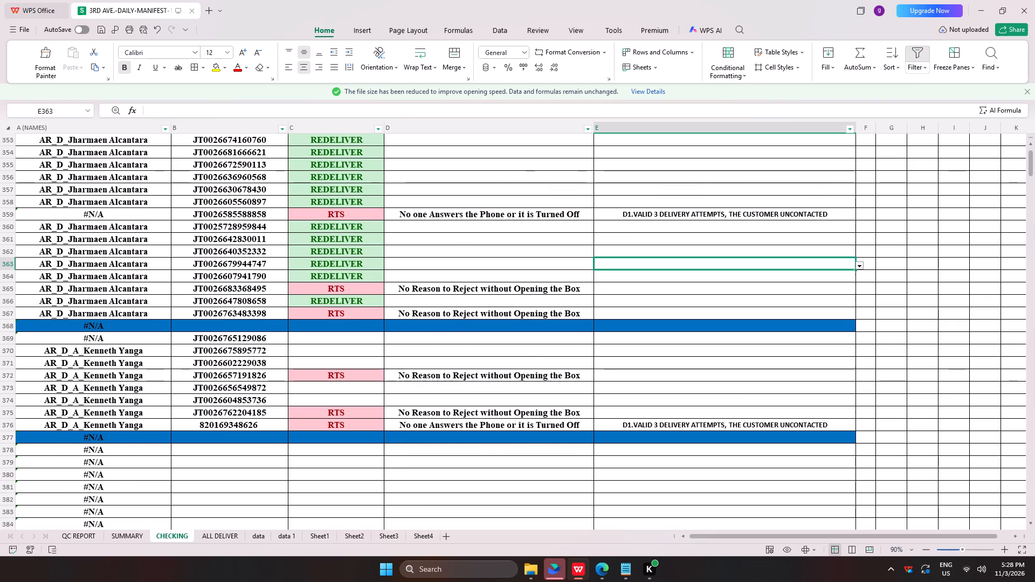
{"action": "scroll", "coordinate": [658, 254], "scroll_direction": "up", "scroll_amount": 2}
{"action": "left_click_drag", "start_coordinate": [266, 162], "coordinate": [260, 378]}
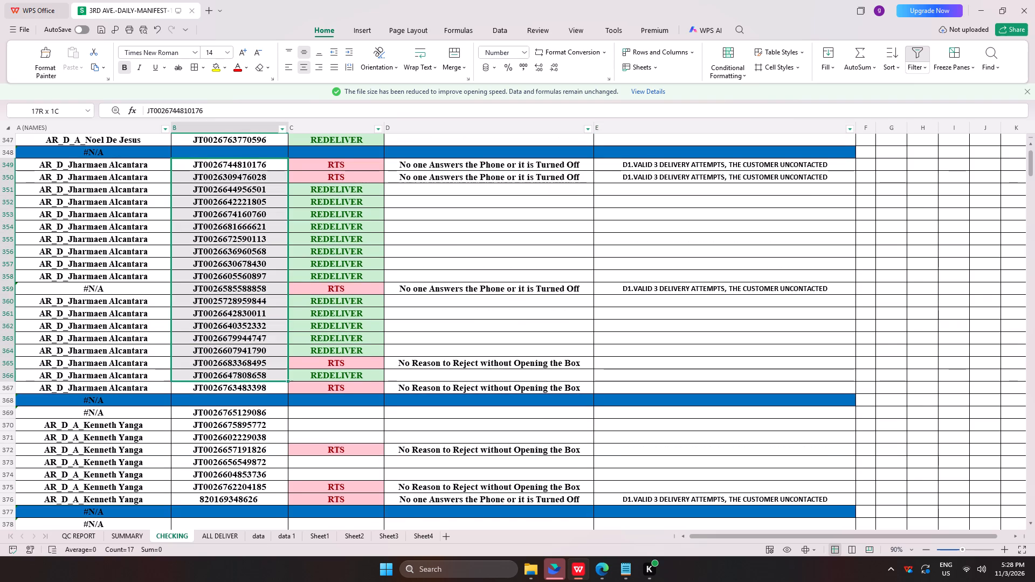
{"action": "left_click_drag", "start_coordinate": [260, 378], "coordinate": [260, 386]}
{"action": "key", "text": "ctrl+c"}
{"action": "key", "text": "alt+Tab"}
{"action": "left_click", "coordinate": [229, 125]}
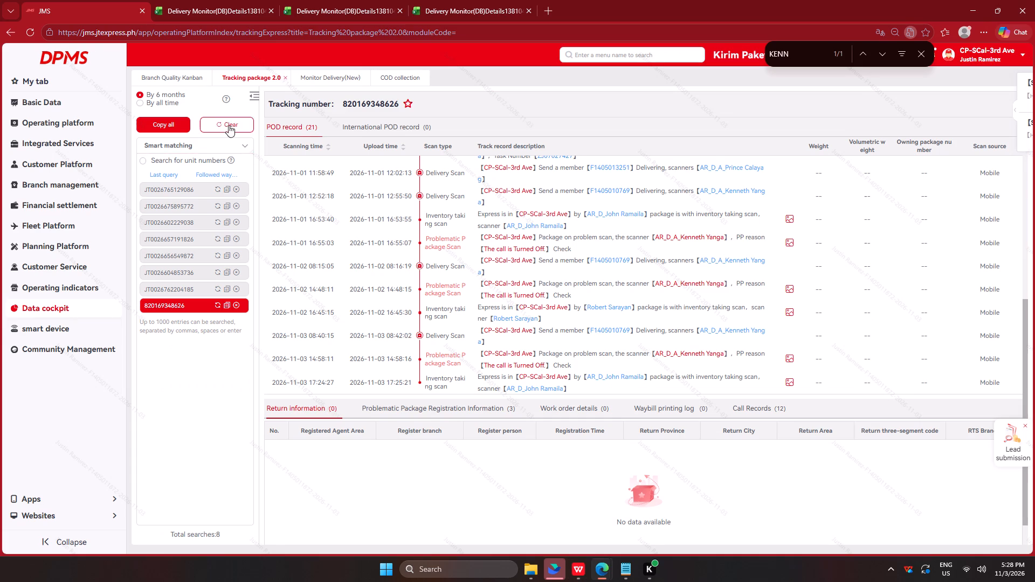
{"action": "left_click", "coordinate": [209, 287]}
{"action": "key", "text": "ctrl+v"}
{"action": "scroll", "coordinate": [356, 266], "scroll_direction": "down", "scroll_amount": 7}
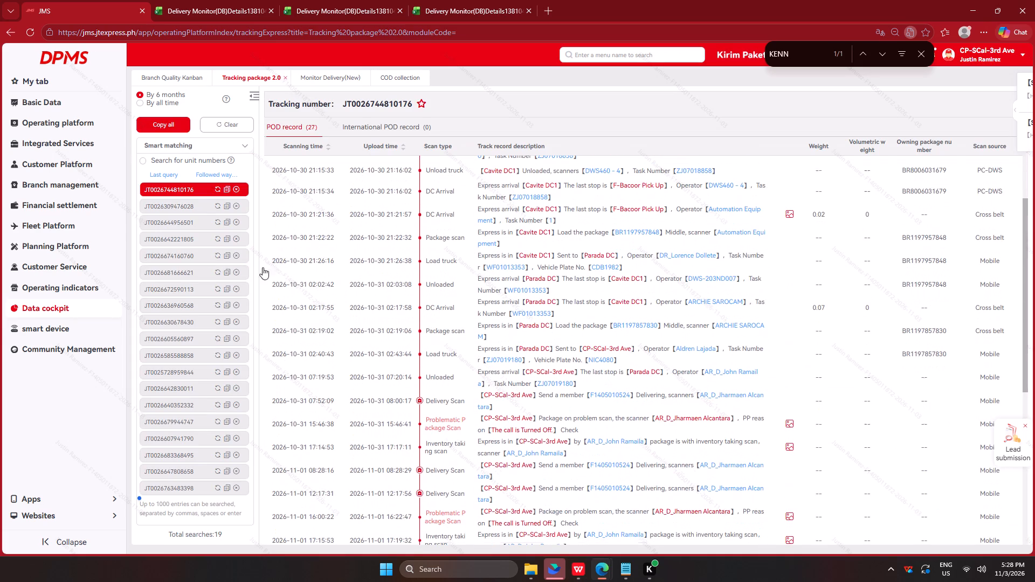
{"action": "scroll", "coordinate": [250, 264], "scroll_direction": "down", "scroll_amount": 3}
{"action": "scroll", "coordinate": [352, 259], "scroll_direction": "down", "scroll_amount": 4}
{"action": "left_click", "coordinate": [177, 200]}
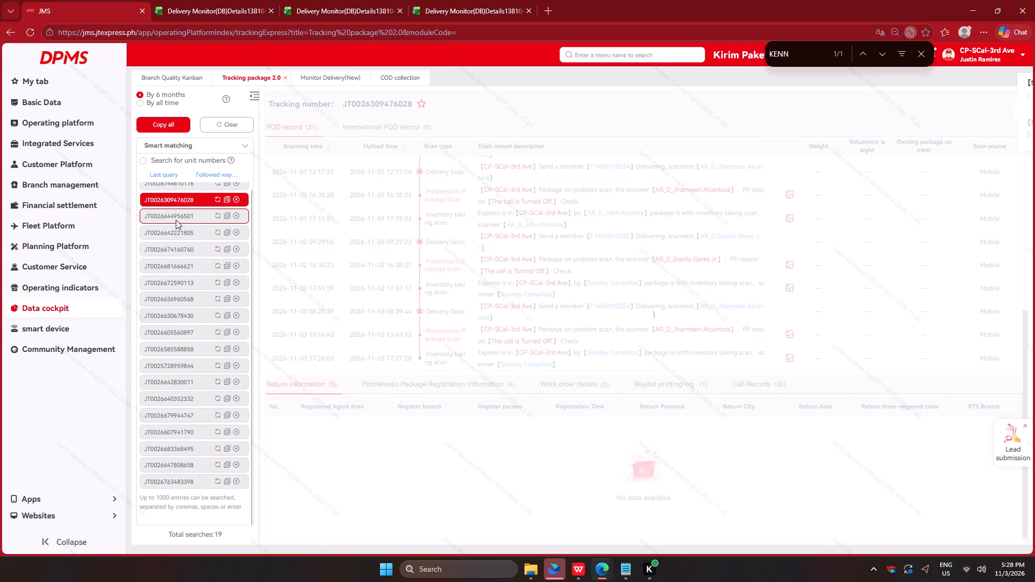
{"action": "left_click", "coordinate": [176, 218]}
{"action": "left_click", "coordinate": [177, 232]}
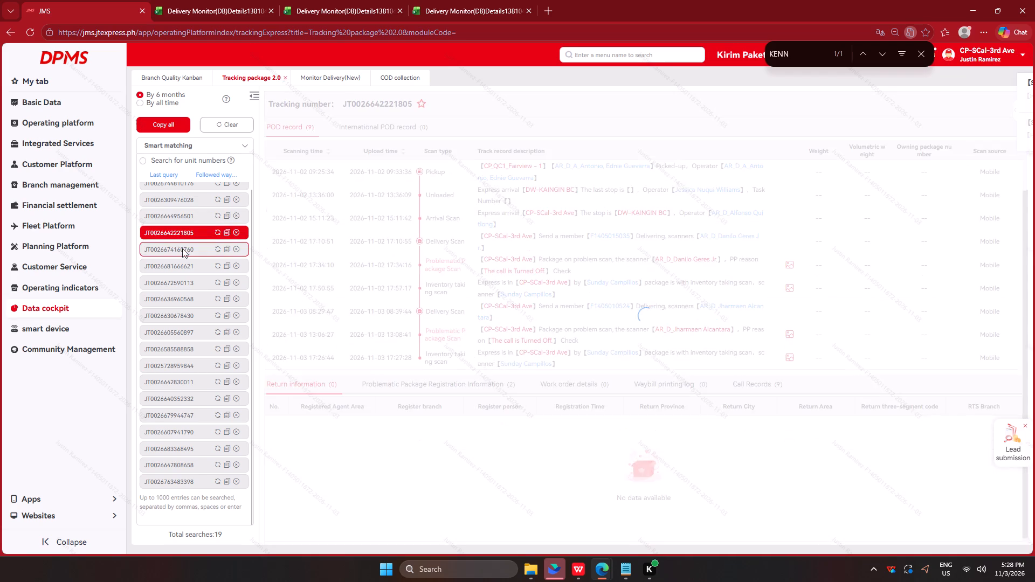
{"action": "left_click", "coordinate": [182, 254]}
{"action": "left_click", "coordinate": [181, 269]}
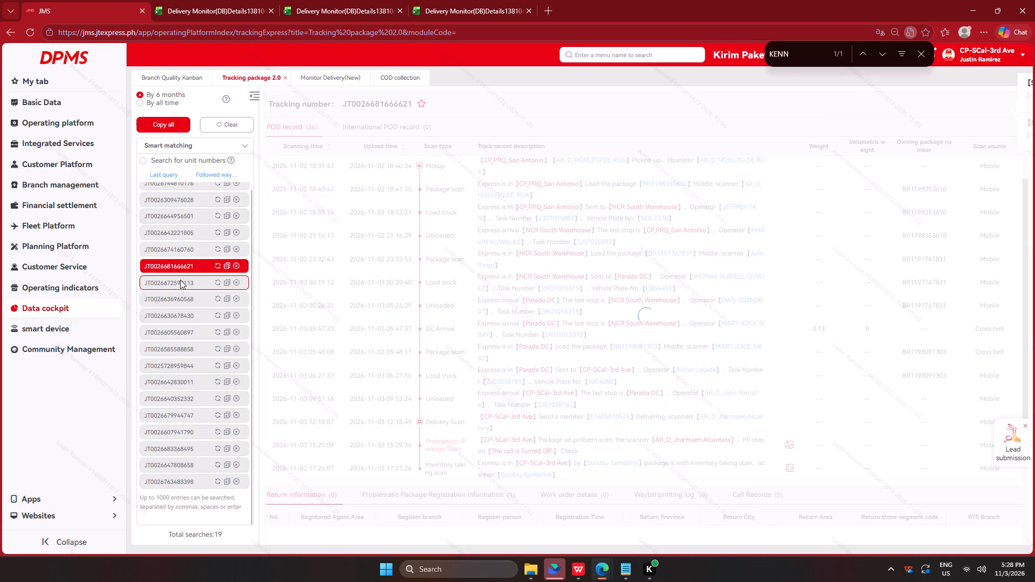
{"action": "left_click", "coordinate": [182, 287]}
{"action": "scroll", "coordinate": [588, 364], "scroll_direction": "down", "scroll_amount": 2}
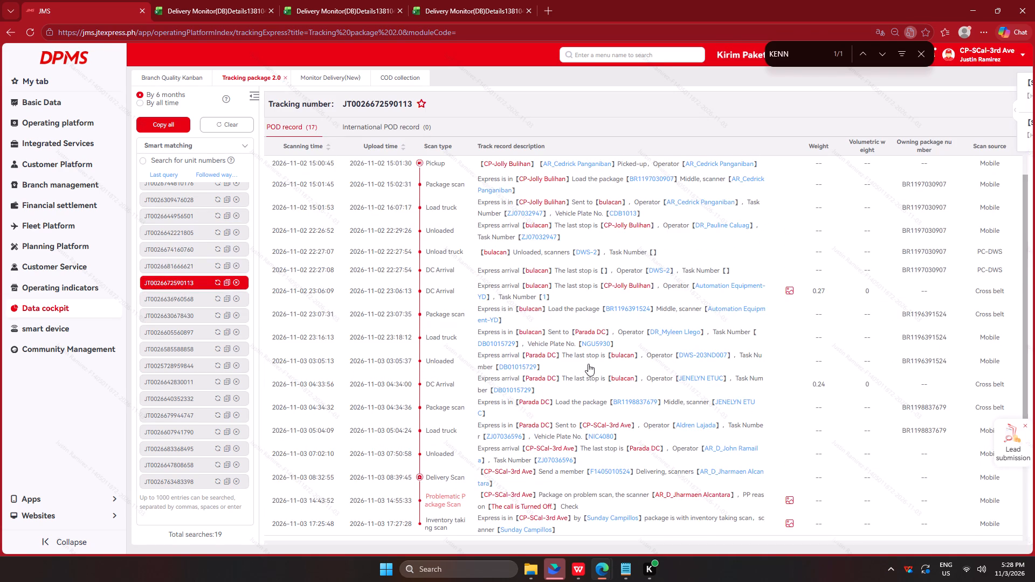
{"action": "scroll", "coordinate": [588, 364], "scroll_direction": "down", "scroll_amount": 2}
{"action": "left_click", "coordinate": [181, 304]}
{"action": "left_click", "coordinate": [177, 315]}
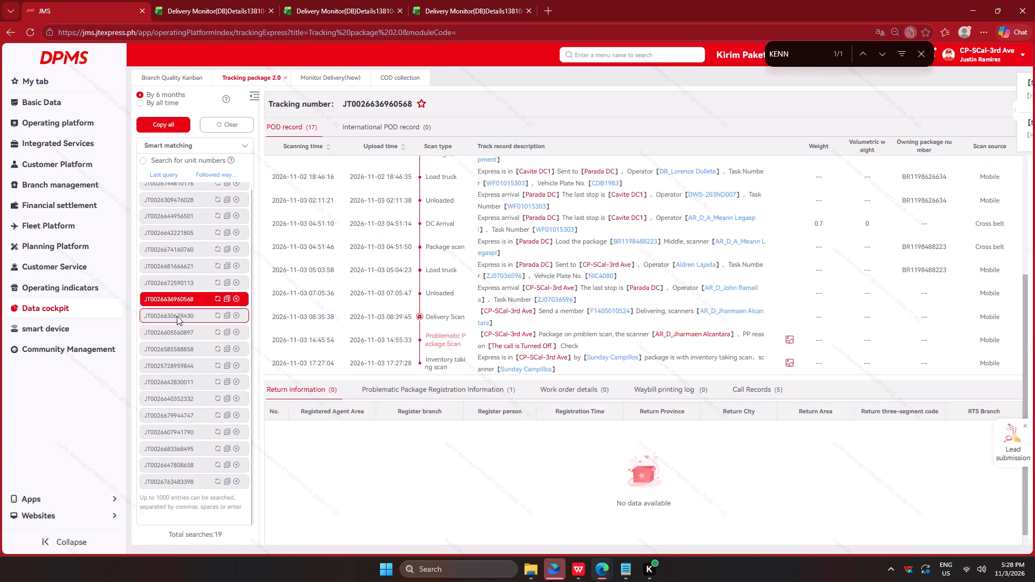
{"action": "left_click", "coordinate": [177, 330]}
{"action": "left_click", "coordinate": [180, 347]}
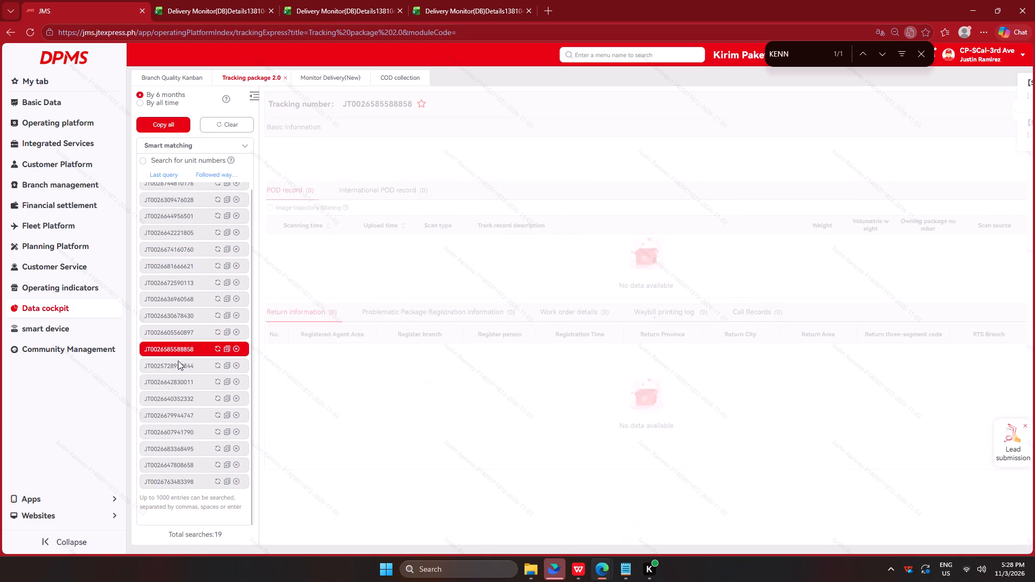
{"action": "left_click", "coordinate": [179, 364]}
{"action": "left_click", "coordinate": [183, 383]}
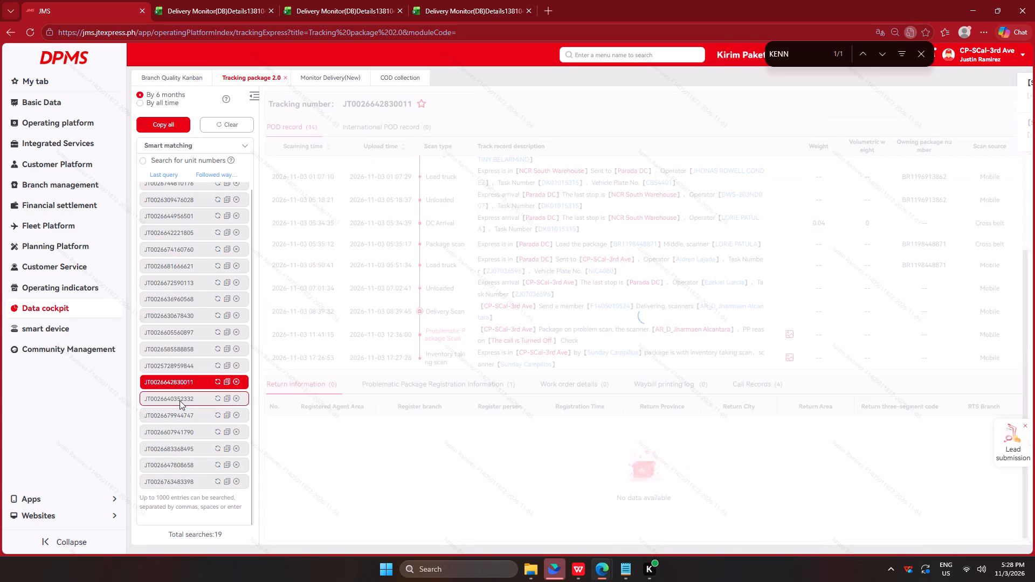
{"action": "left_click", "coordinate": [180, 400]}
{"action": "scroll", "coordinate": [186, 398], "scroll_direction": "down", "scroll_amount": 4}
{"action": "left_click", "coordinate": [169, 417]}
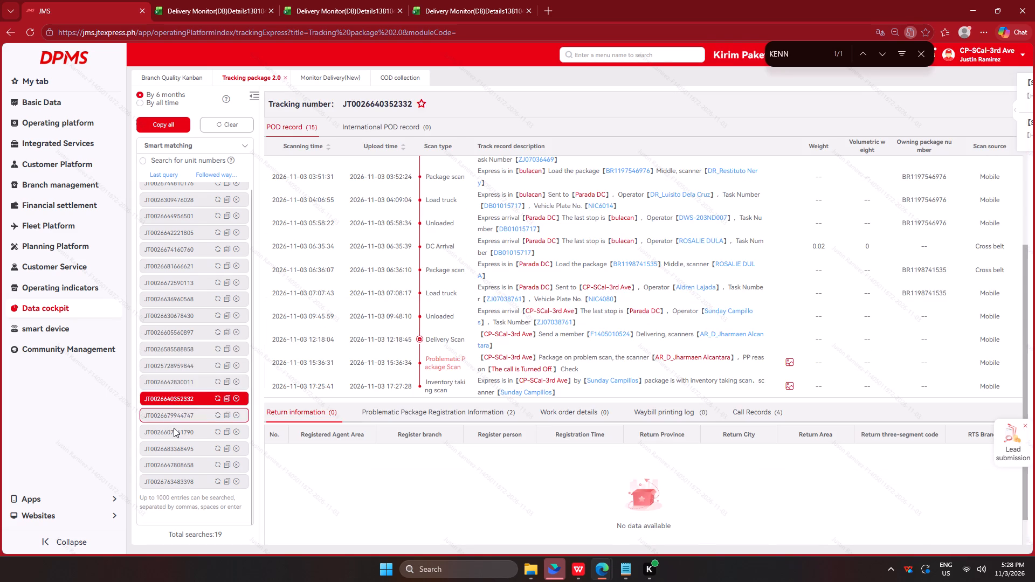
{"action": "left_click", "coordinate": [175, 436]}
{"action": "left_click", "coordinate": [175, 454]}
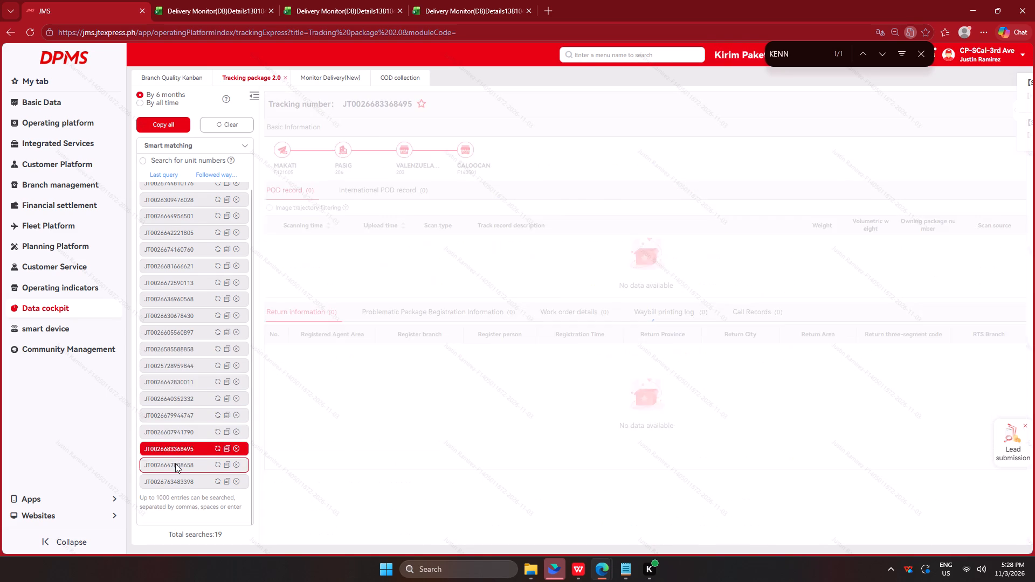
{"action": "left_click", "coordinate": [175, 468]}
{"action": "left_click", "coordinate": [179, 484]}
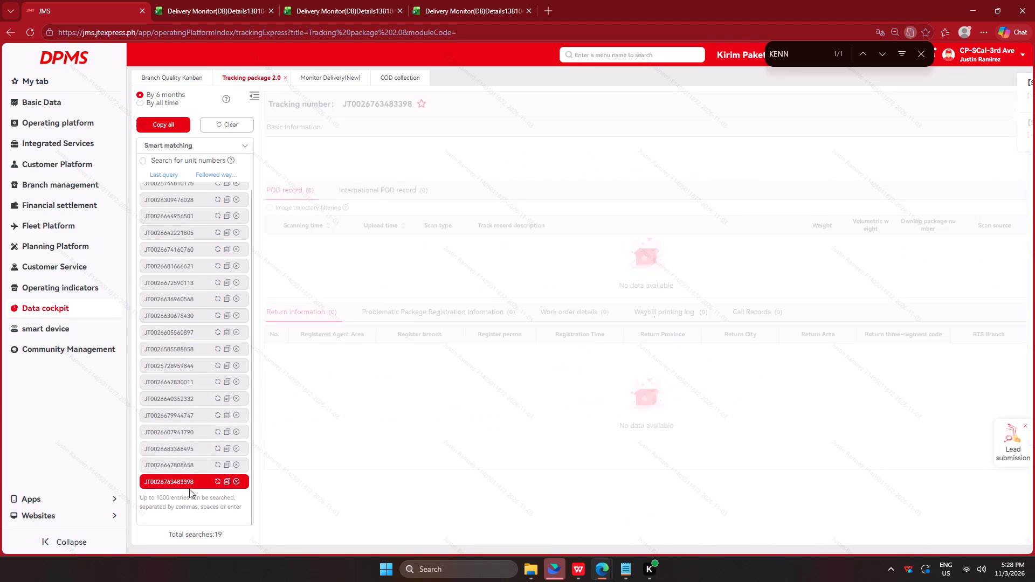
Return to the CHECKING sheet and save the workbook.
{"action": "key", "text": "alt+Tab"}
{"action": "left_click", "coordinate": [347, 216], "text": "alt"}
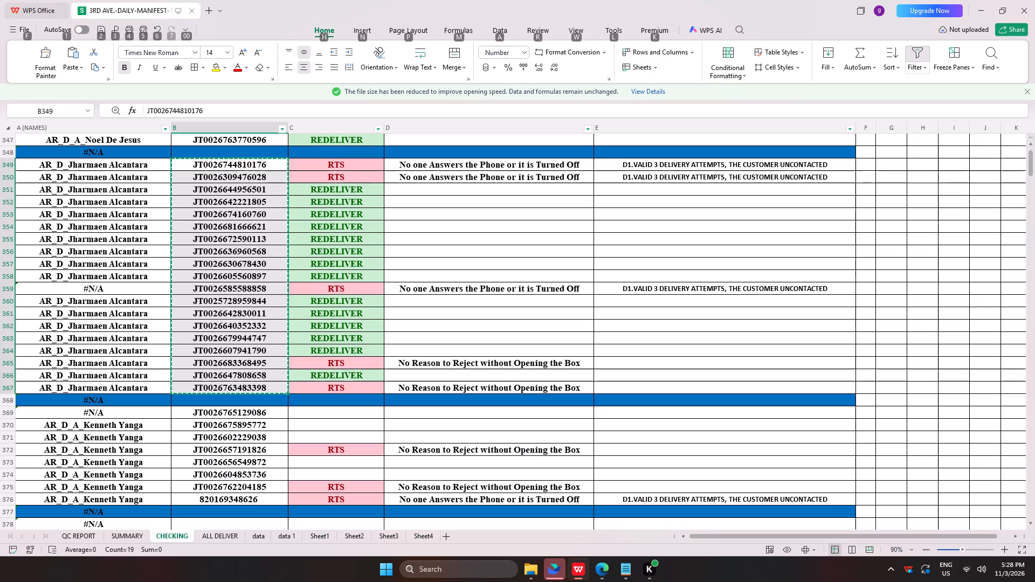
{"action": "left_click", "coordinate": [510, 277]}
{"action": "key", "text": "ctrl+s"}
{"action": "left_click", "coordinate": [481, 239]}
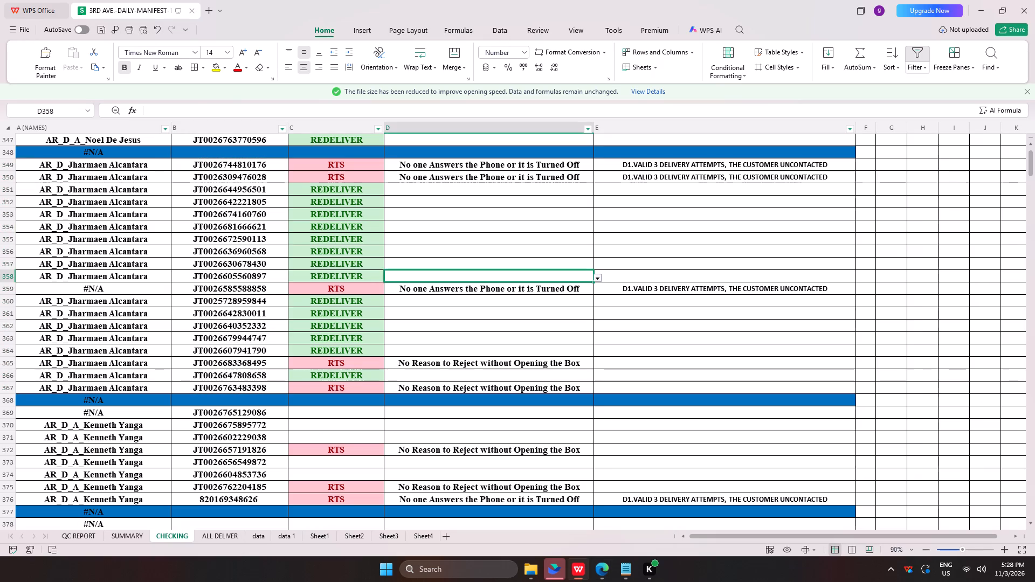
{"action": "left_click", "coordinate": [267, 179]}
{"action": "left_click", "coordinate": [217, 67]}
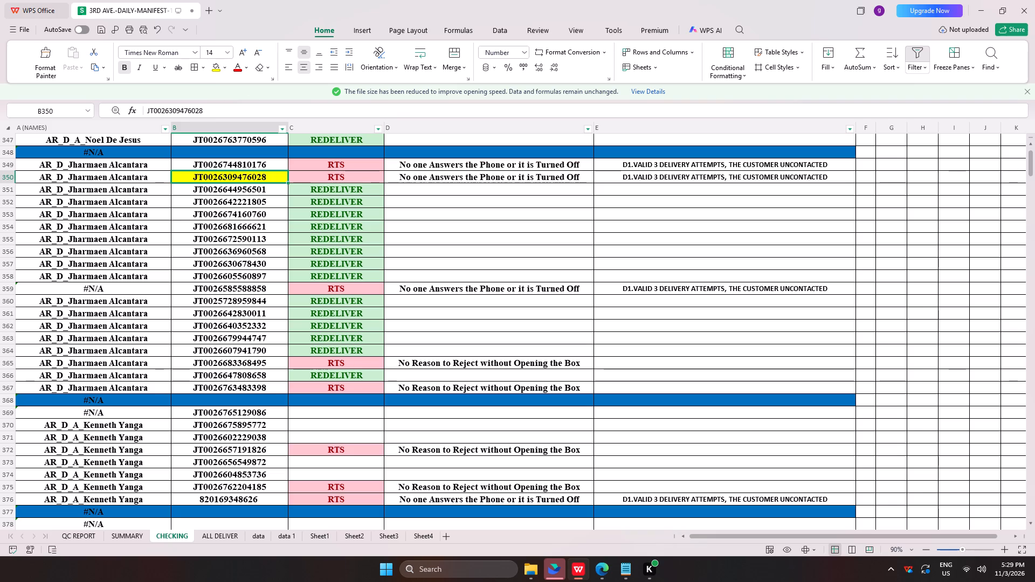
Set the remarks of Alcantara's rejected parcels to A5.DOUBLE ORDER in E365 and B1.NO ORDER in E367.
{"action": "left_click", "coordinate": [625, 363]}
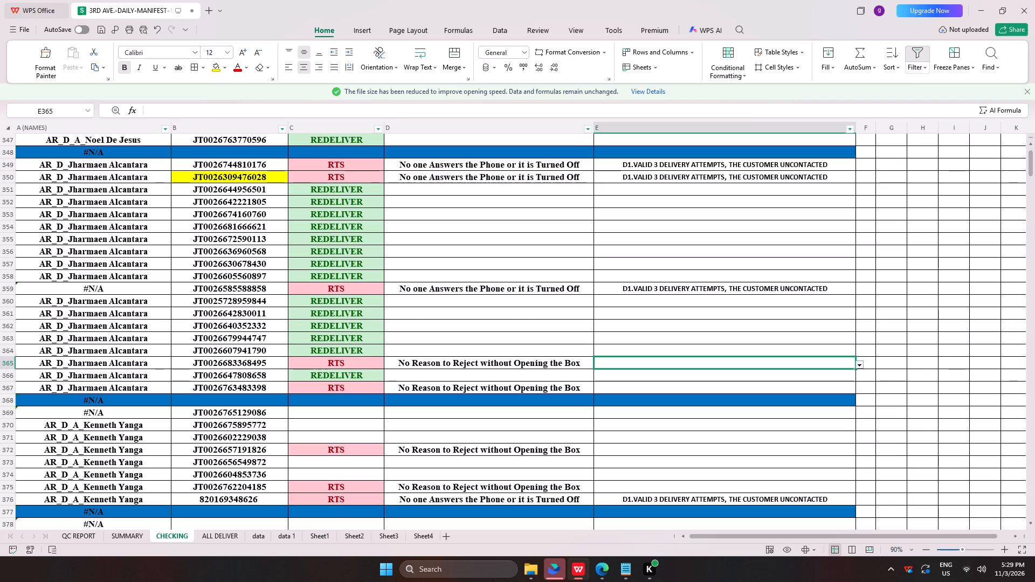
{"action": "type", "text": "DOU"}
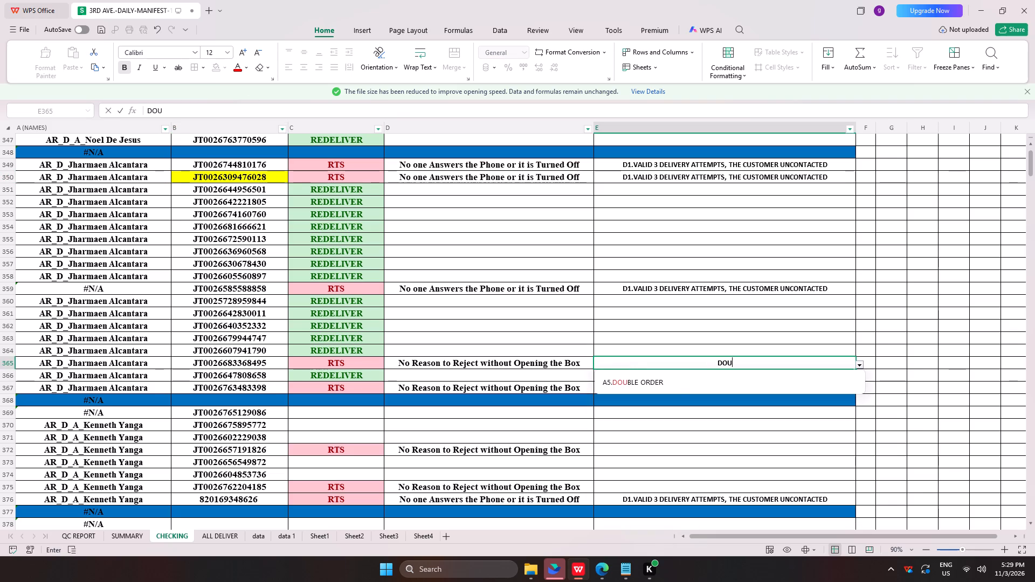
{"action": "left_click", "coordinate": [680, 384]}
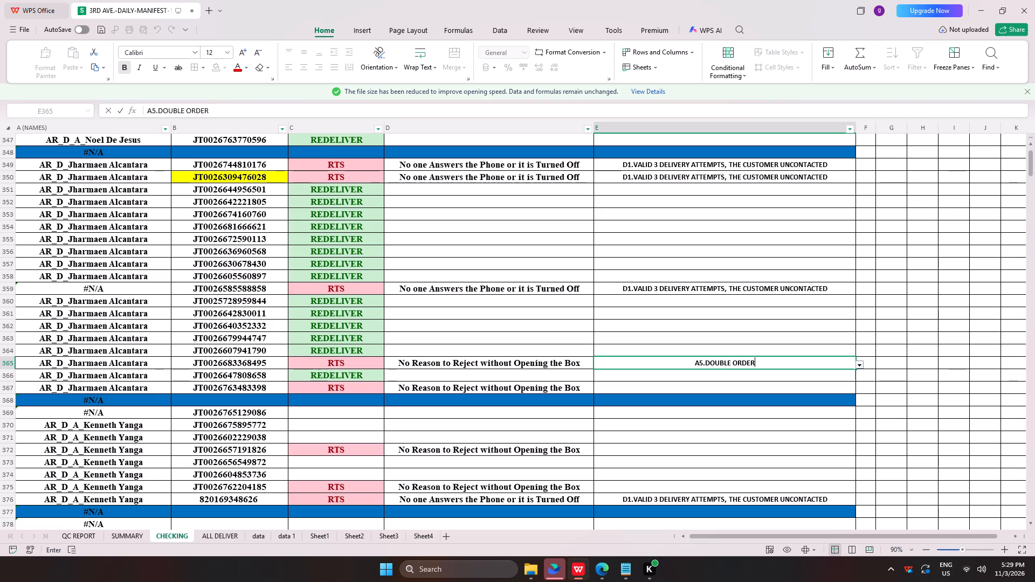
{"action": "left_click", "coordinate": [617, 385]}
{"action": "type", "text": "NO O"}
{"action": "left_click", "coordinate": [687, 405]}
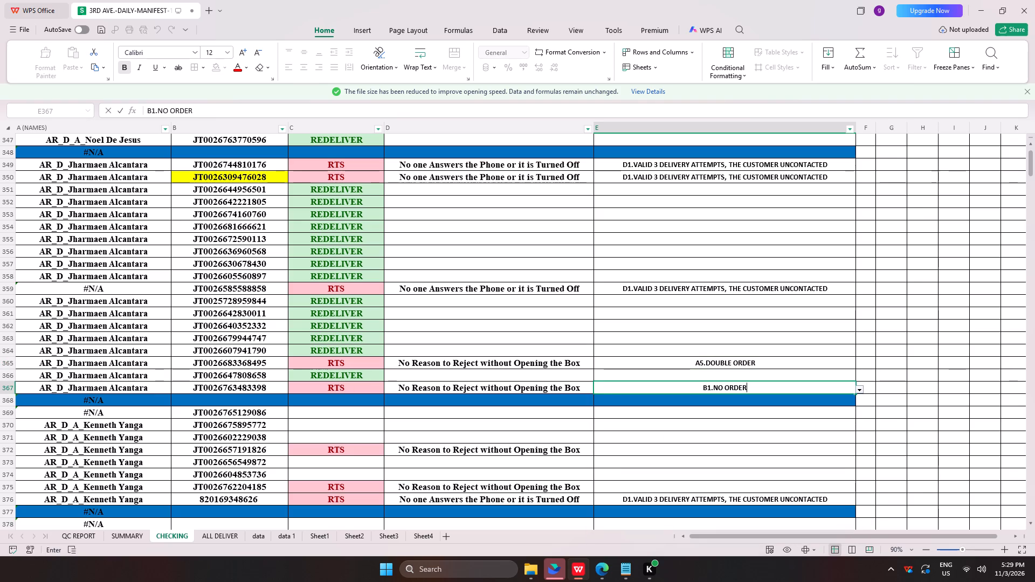
{"action": "left_click", "coordinate": [273, 166]}
{"action": "left_click", "coordinate": [216, 71]}
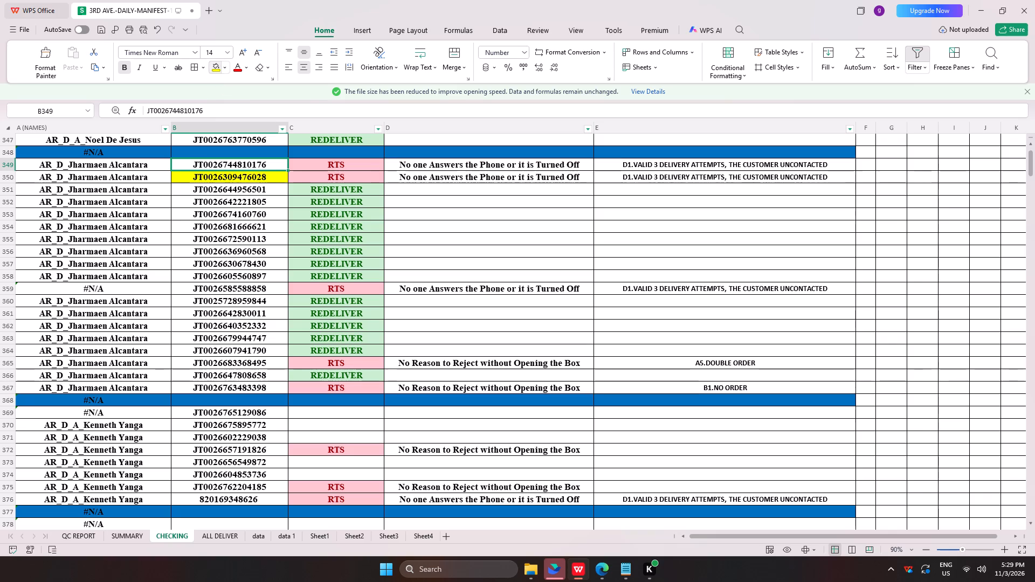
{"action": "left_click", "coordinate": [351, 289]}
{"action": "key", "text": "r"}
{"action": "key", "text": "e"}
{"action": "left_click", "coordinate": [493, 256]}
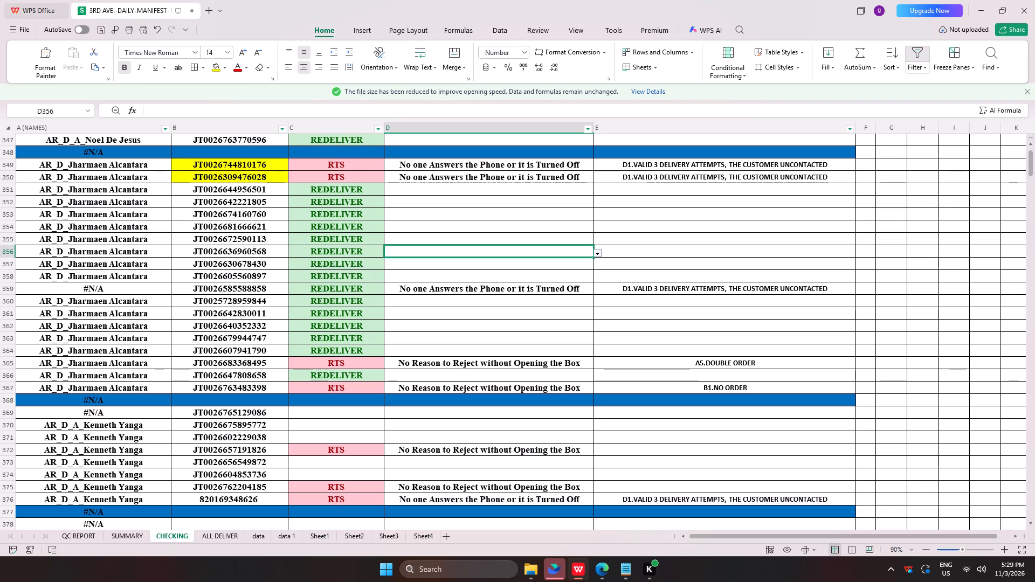
Switch to JMS and search COD collection for rider Alcantara's payments.
{"action": "key", "text": "alt+Tab"}
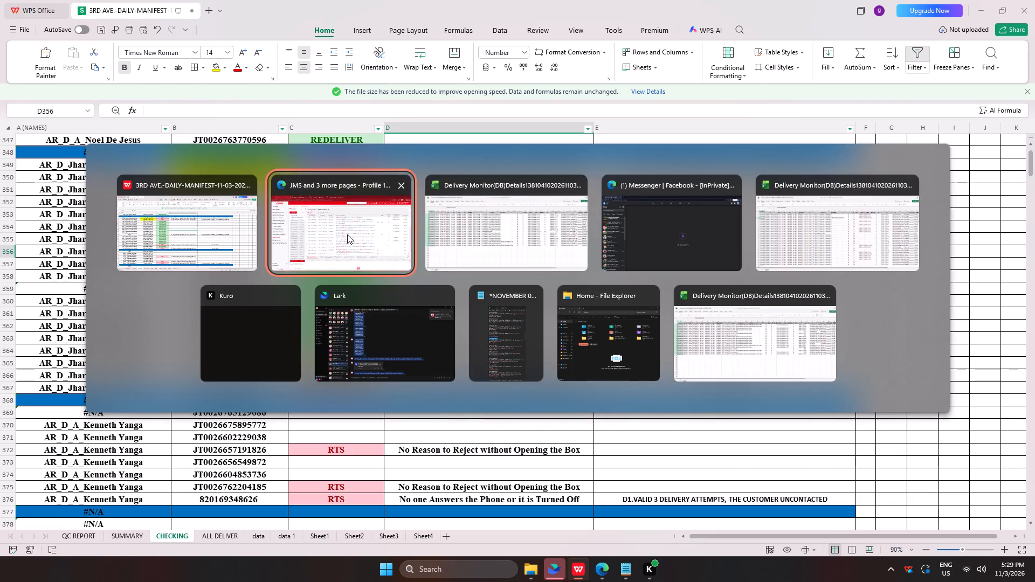
{"action": "left_click", "coordinate": [347, 234], "text": "alt"}
{"action": "left_click", "coordinate": [395, 78]}
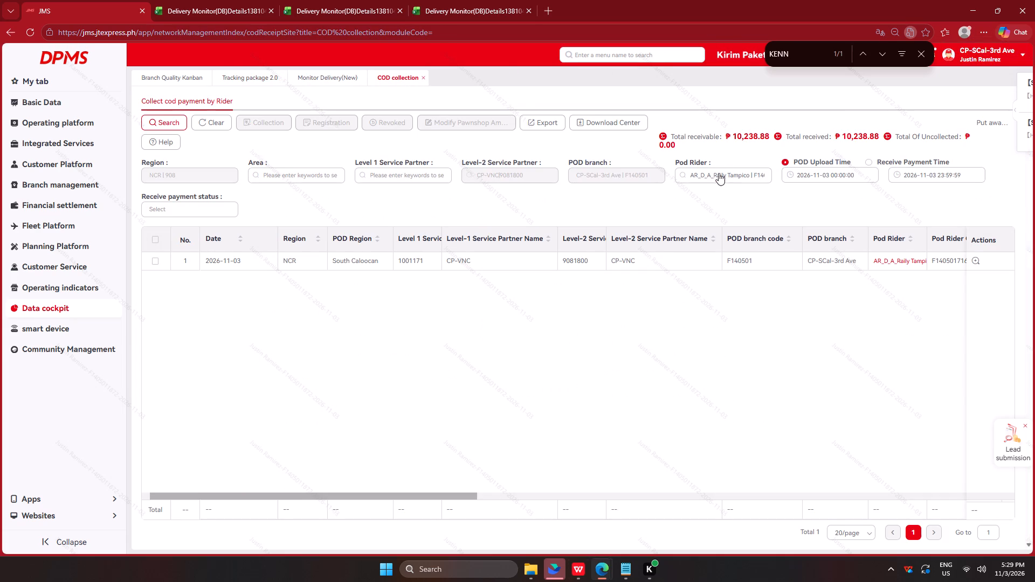
{"action": "left_click", "coordinate": [720, 175]}
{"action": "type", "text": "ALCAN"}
{"action": "left_click", "coordinate": [710, 205]}
{"action": "left_click", "coordinate": [171, 117]}
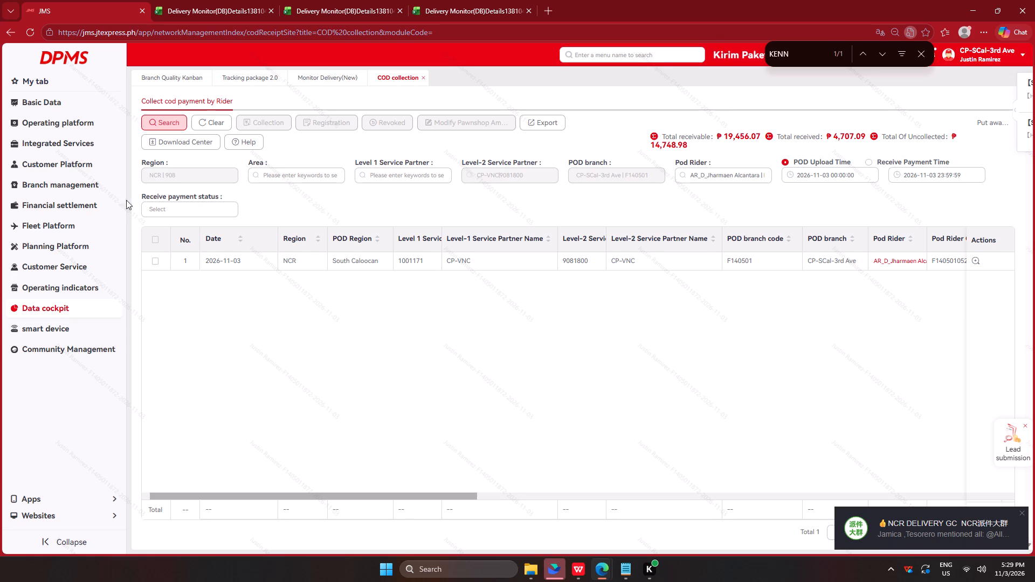
Back in CHECKING, set the remarks of Yanga's rejected parcels in E372 and E375 to B1.NO ORDER, and save the workbook.
{"action": "key", "text": "alt+Tab"}
{"action": "left_click", "coordinate": [341, 242], "text": "alt"}
{"action": "left_click", "coordinate": [418, 225]}
{"action": "scroll", "coordinate": [433, 233], "scroll_direction": "down", "scroll_amount": 9}
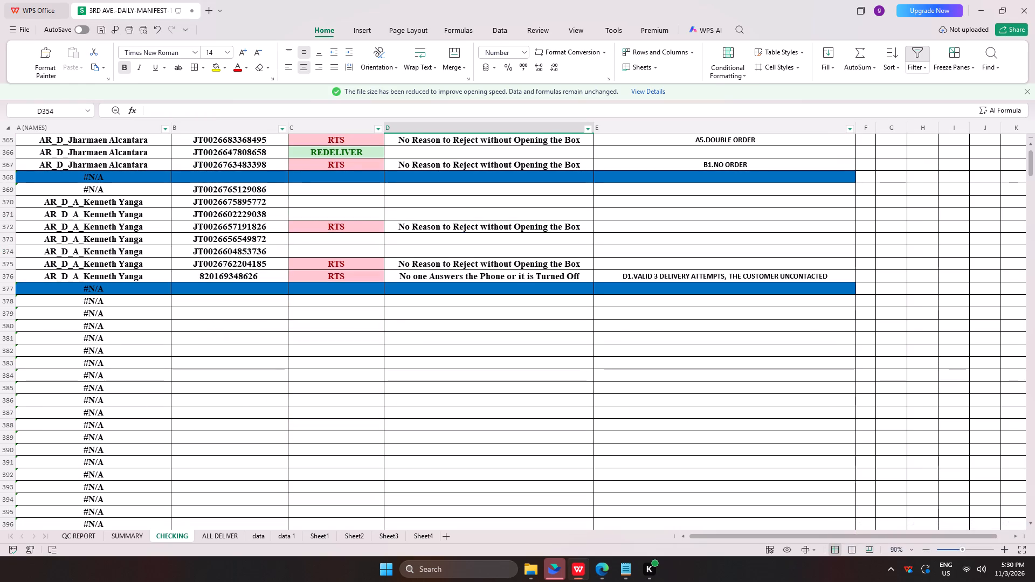
{"action": "left_click", "coordinate": [687, 224]}
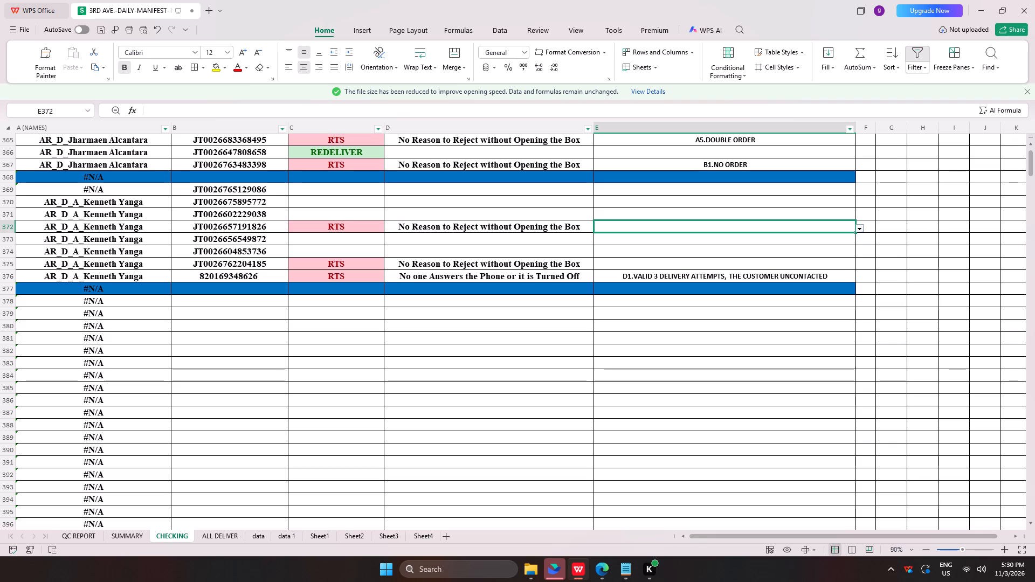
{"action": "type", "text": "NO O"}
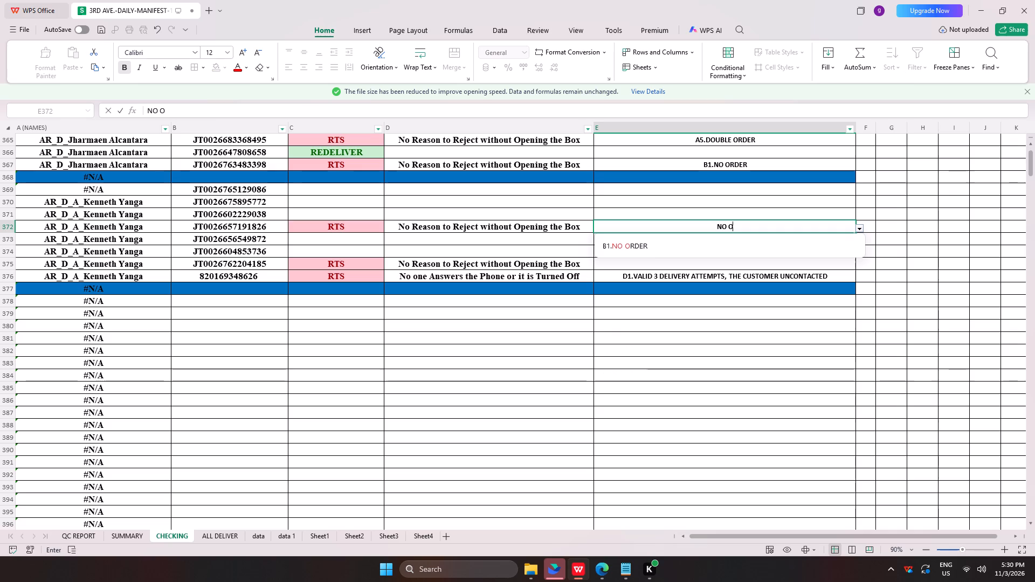
{"action": "left_click", "coordinate": [668, 245]}
{"action": "left_click", "coordinate": [650, 267]}
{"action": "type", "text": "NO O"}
{"action": "left_click", "coordinate": [664, 276]}
{"action": "left_click", "coordinate": [679, 344]}
{"action": "key", "text": "ctrl+s"}
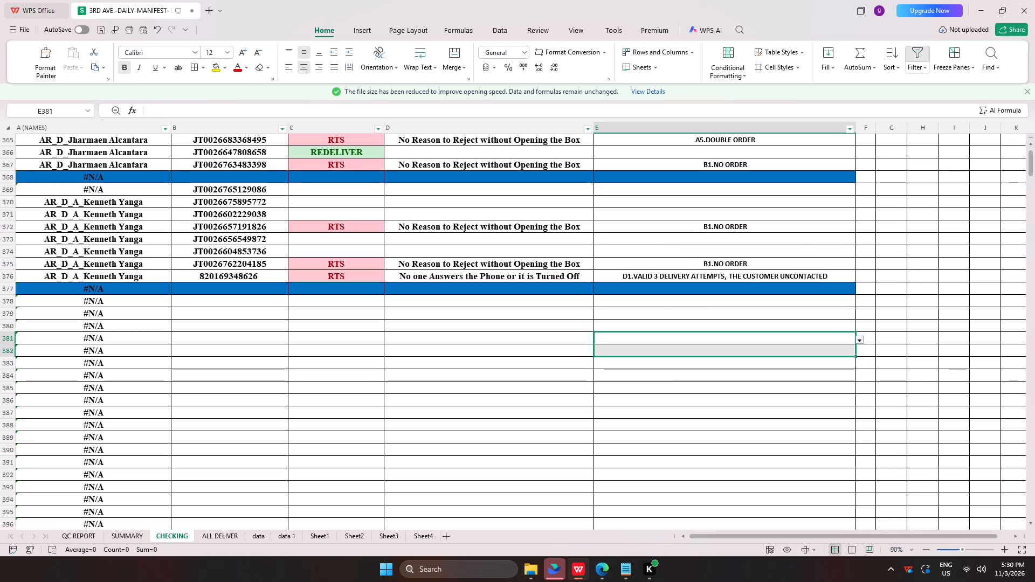
Switch to JMS and search COD collection for rider Yanga's payments.
{"action": "left_click", "coordinate": [354, 150]}
{"action": "key", "text": "alt+Tab"}
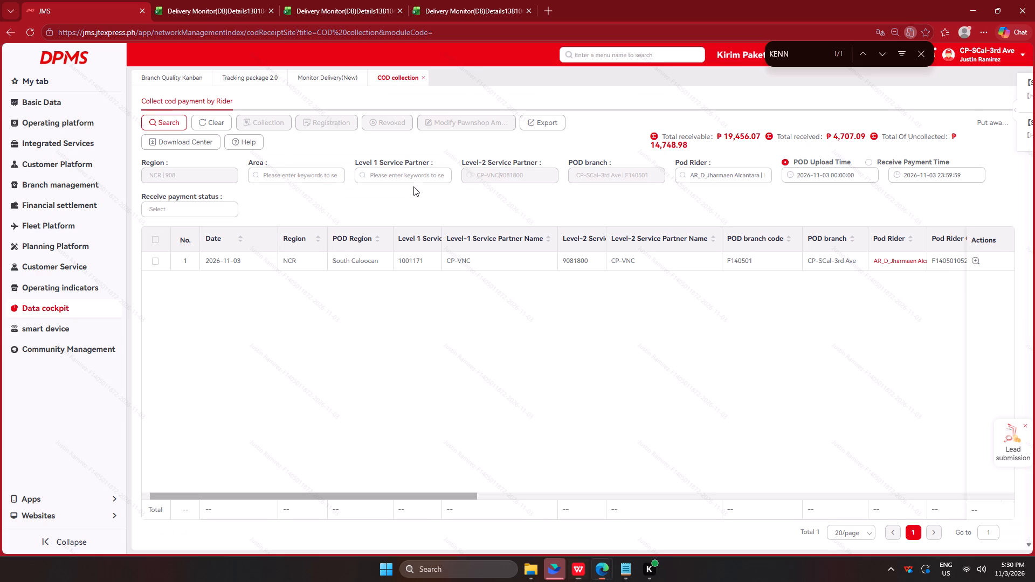
{"action": "left_click", "coordinate": [739, 172]}
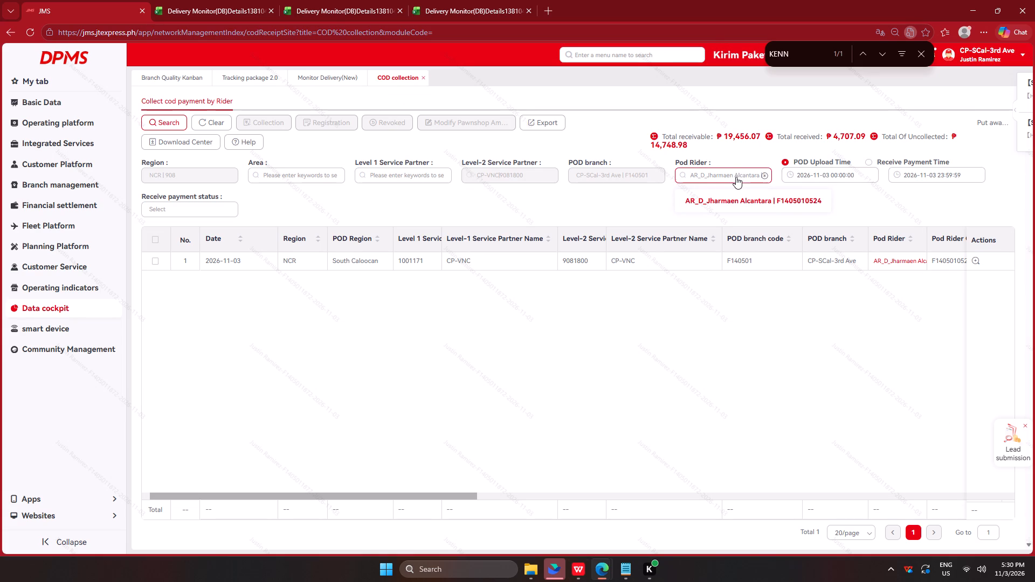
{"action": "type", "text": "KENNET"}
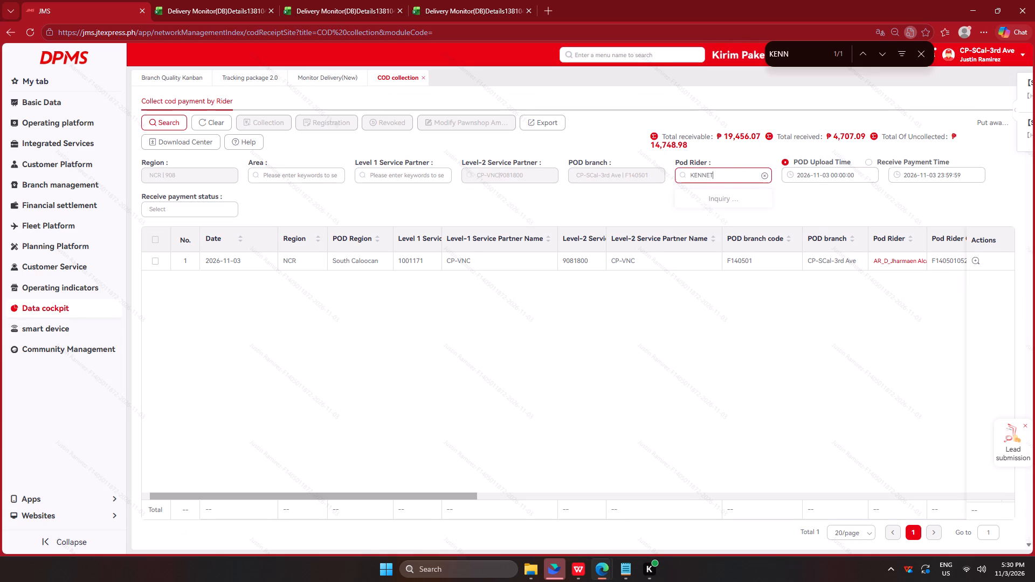
{"action": "left_click", "coordinate": [760, 200]}
{"action": "left_click", "coordinate": [172, 116]}
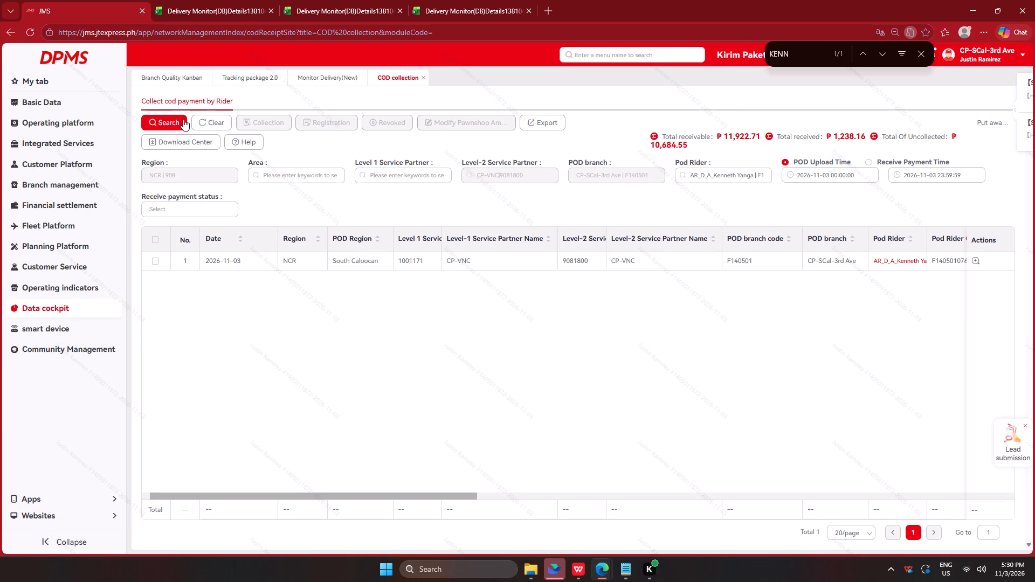
{"action": "left_click", "coordinate": [610, 55]}
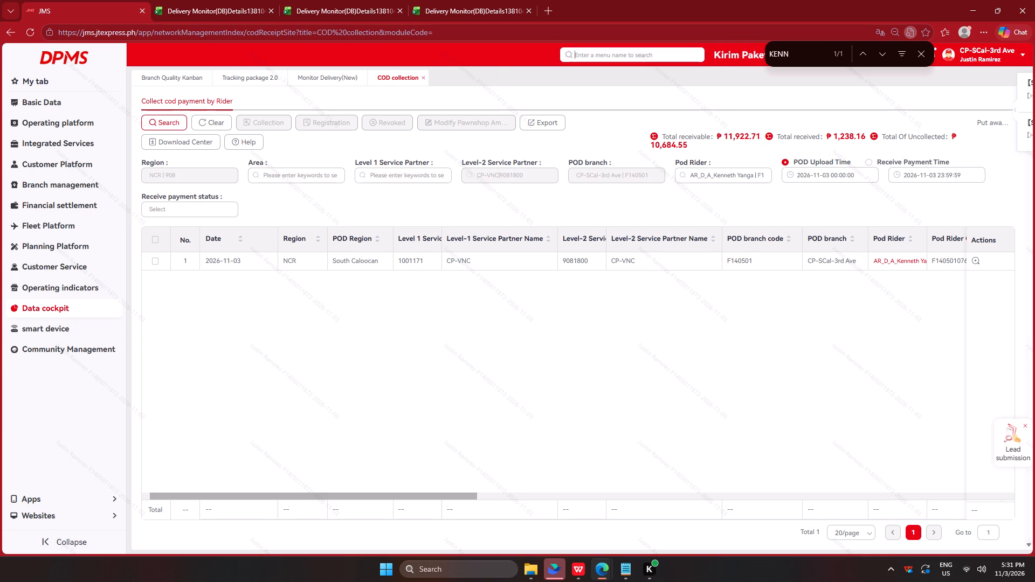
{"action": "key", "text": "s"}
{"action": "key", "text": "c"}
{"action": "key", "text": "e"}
{"action": "key", "text": "BackSpace"}
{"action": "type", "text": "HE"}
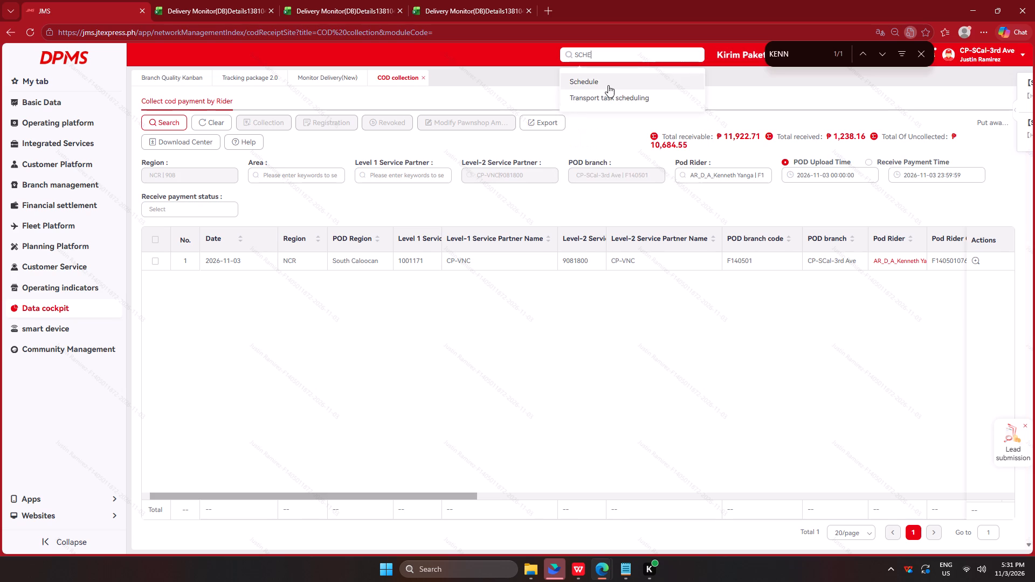
{"action": "left_click", "coordinate": [608, 85]}
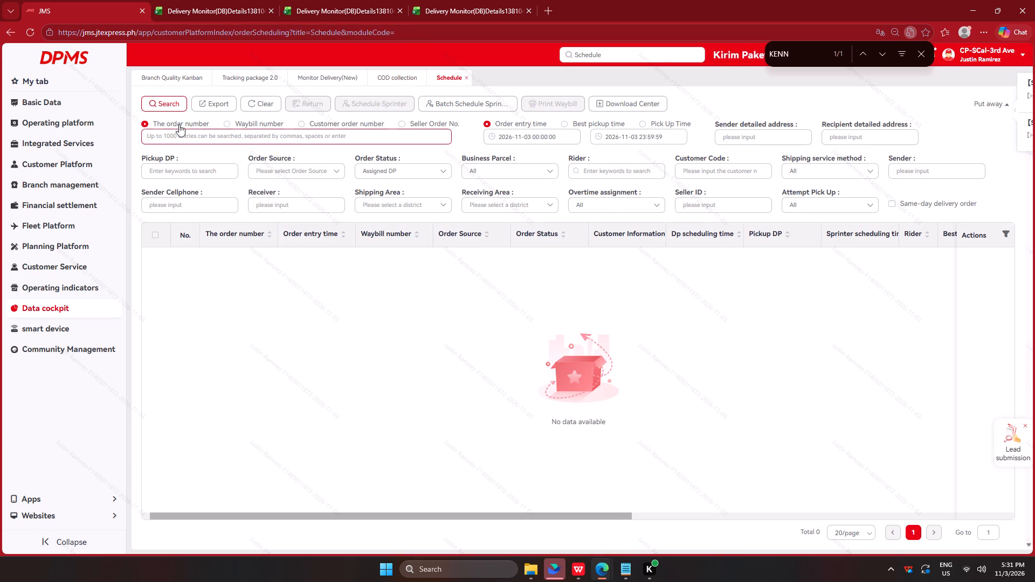
{"action": "left_click", "coordinate": [229, 123]}
{"action": "left_click", "coordinate": [212, 136]}
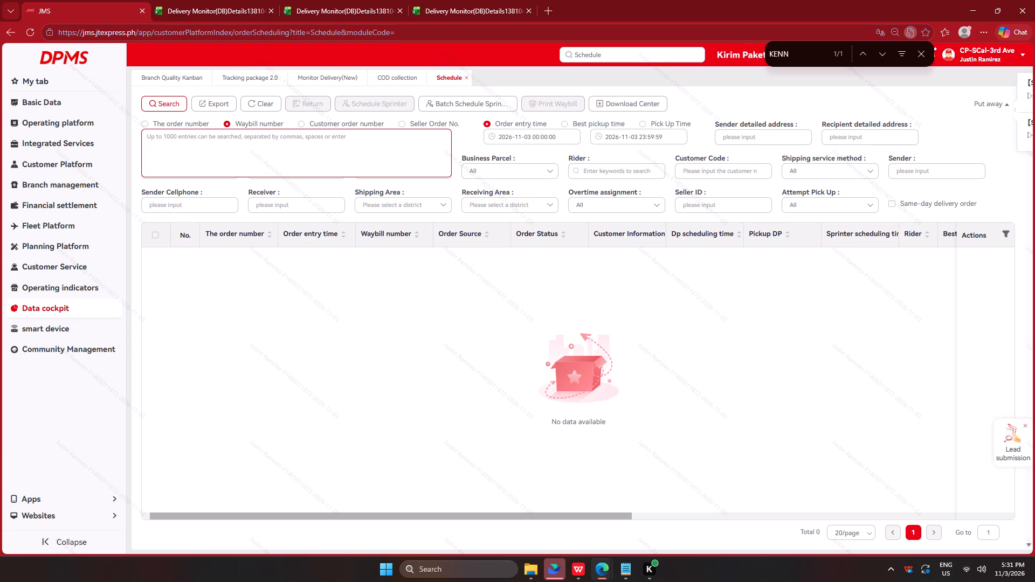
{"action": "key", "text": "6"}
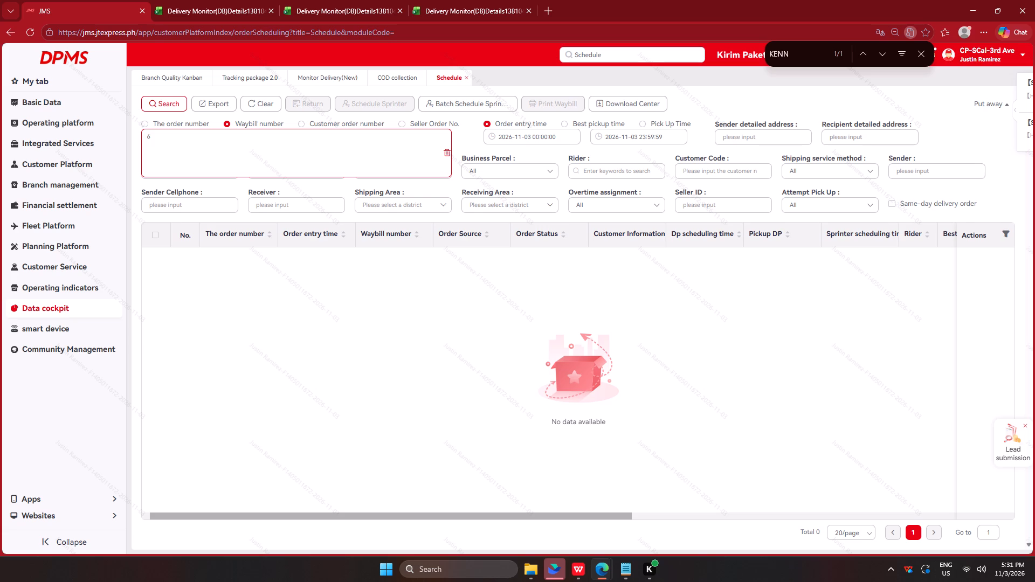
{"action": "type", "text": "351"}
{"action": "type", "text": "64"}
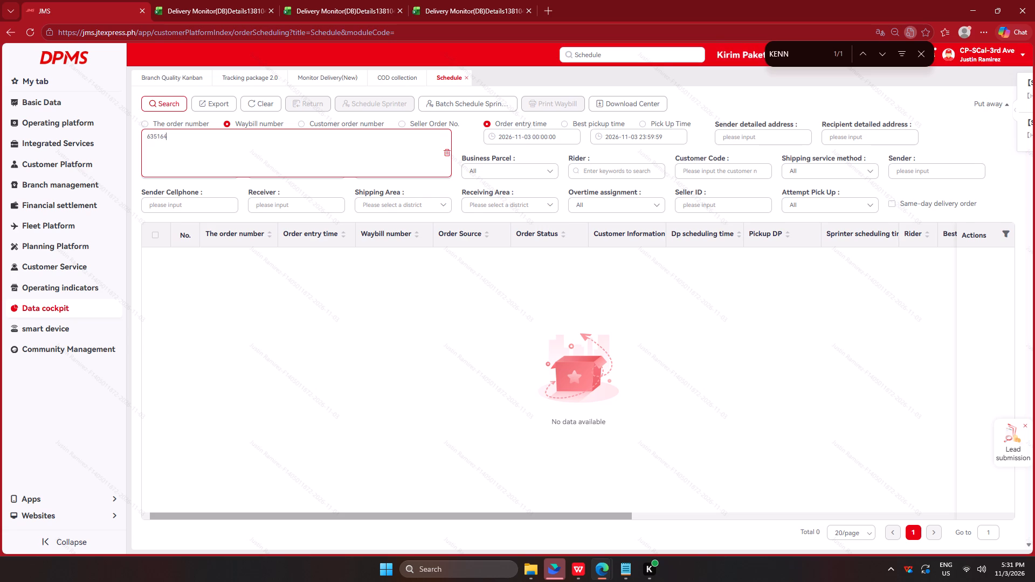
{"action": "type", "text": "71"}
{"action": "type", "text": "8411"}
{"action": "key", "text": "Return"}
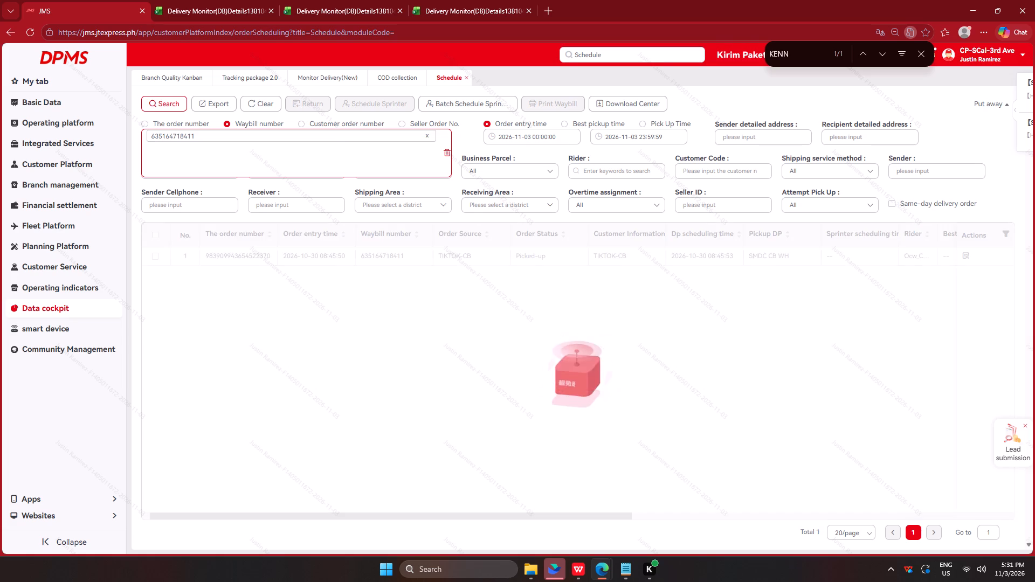
{"action": "left_click", "coordinate": [154, 257]}
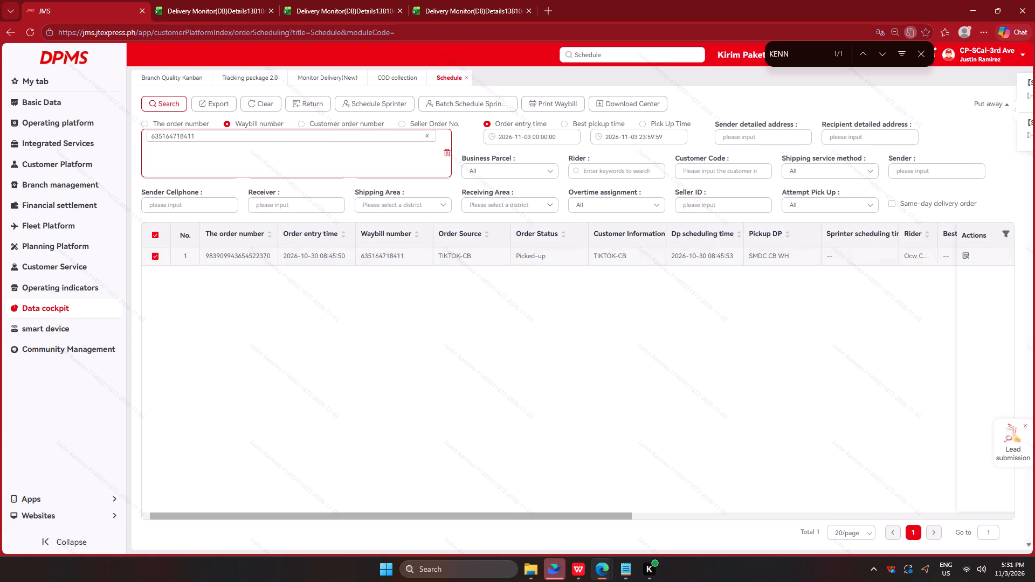
{"action": "left_click", "coordinate": [552, 102]}
{"action": "left_click", "coordinate": [556, 136]}
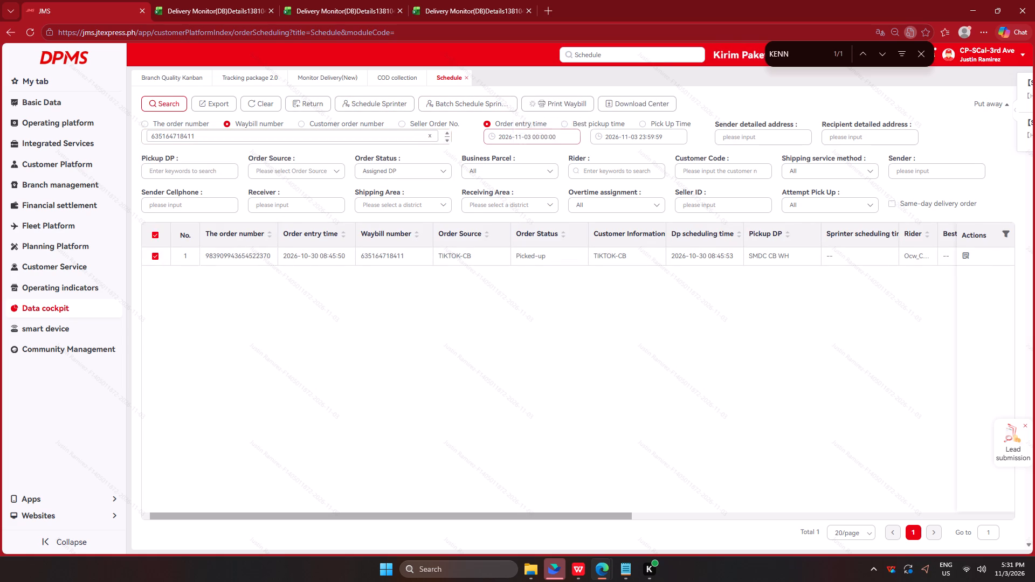
{"action": "left_click", "coordinate": [887, 56]}
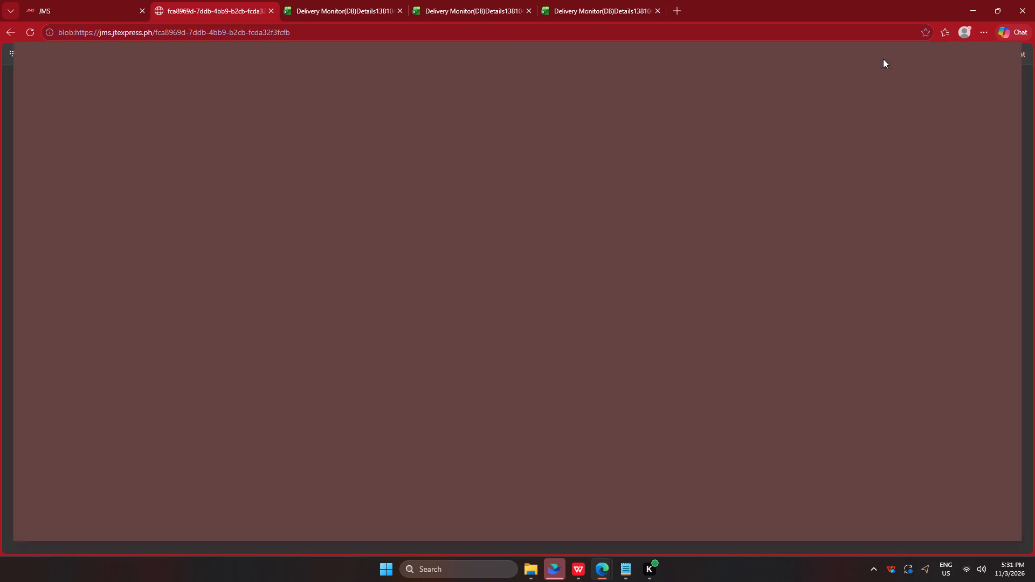
{"action": "left_click", "coordinate": [45, 220]}
{"action": "left_click", "coordinate": [48, 521]}
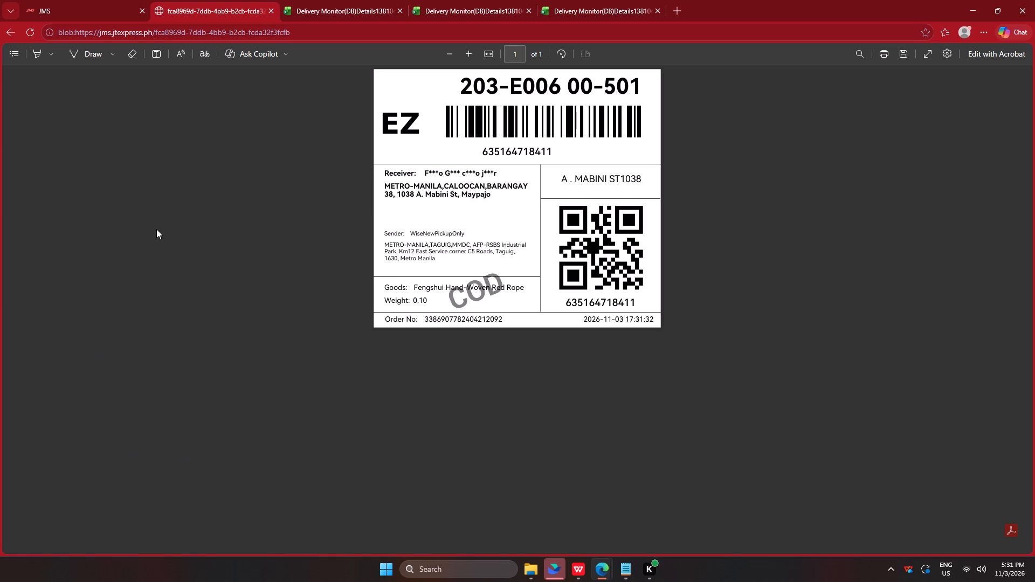
{"action": "left_click", "coordinate": [271, 8]}
{"action": "left_click", "coordinate": [111, 1]}
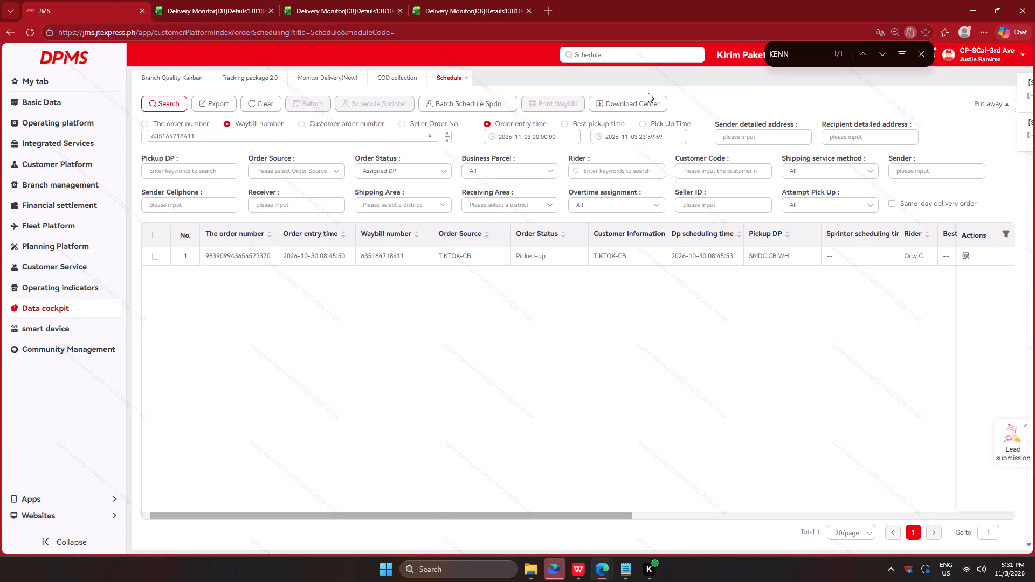
Find courier Jayson in the Monitor Delivery(New) summary and open his total unsigned parcels for the day.
{"action": "left_click", "coordinate": [325, 74]}
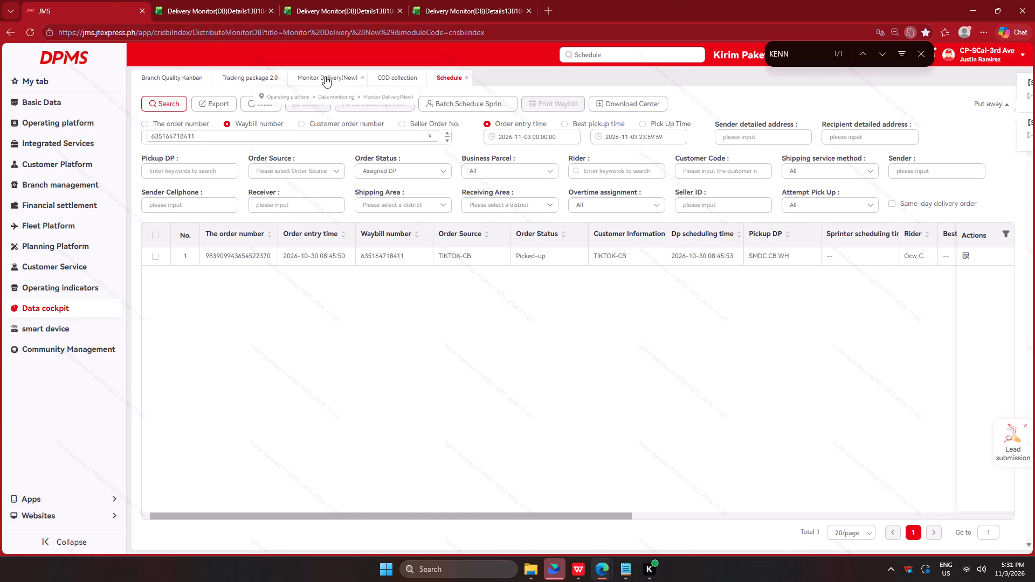
{"action": "left_click", "coordinate": [134, 94]}
{"action": "left_click", "coordinate": [154, 93]}
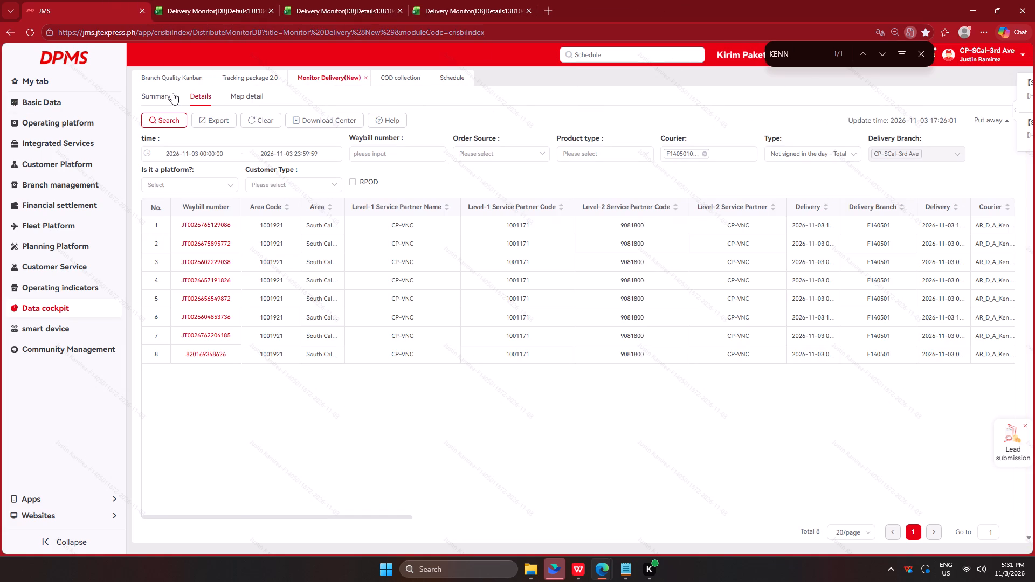
{"action": "double_click", "coordinate": [804, 61]}
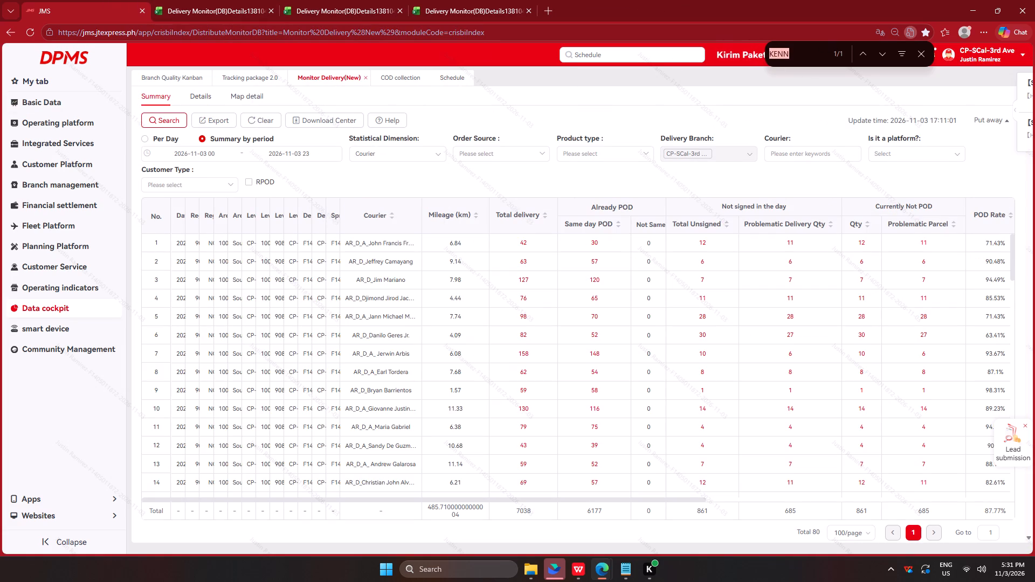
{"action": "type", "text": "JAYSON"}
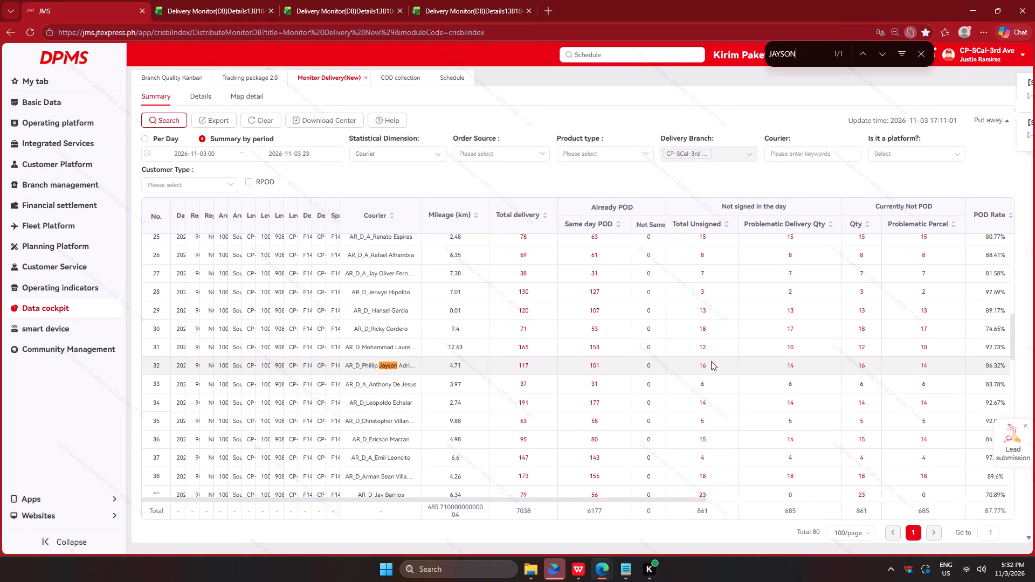
{"action": "left_click", "coordinate": [701, 367]}
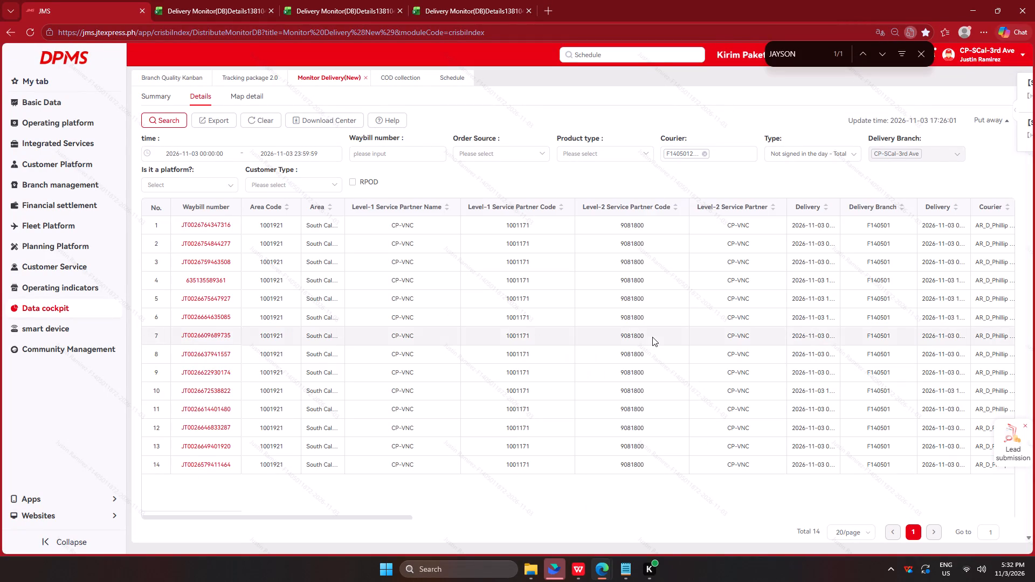
Extract the text of Jayson's waybill number column from the screen and track those waybills in Tracking package 2.0, replacing the previous list.
{"action": "key", "text": "shift+super+t"}
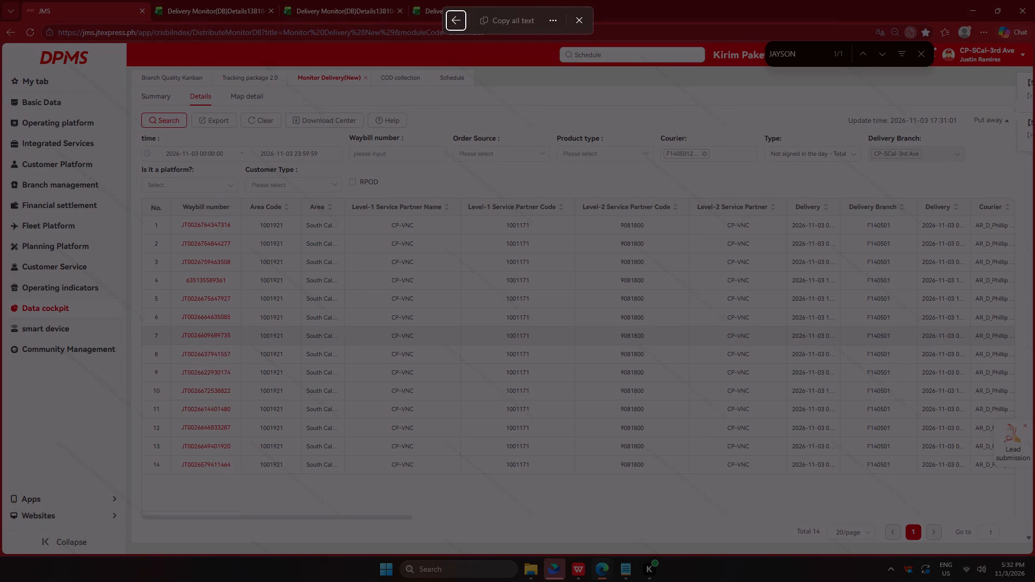
{"action": "left_click_drag", "start_coordinate": [172, 216], "coordinate": [243, 479]}
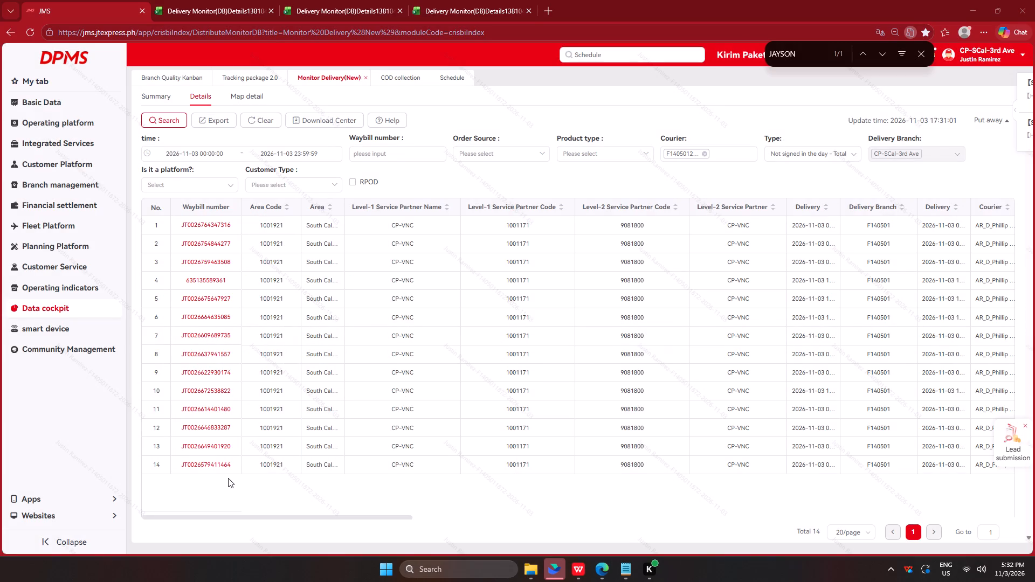
{"action": "left_click", "coordinate": [241, 73]}
{"action": "left_click", "coordinate": [218, 127]}
{"action": "left_click_drag", "start_coordinate": [151, 376], "coordinate": [153, 380]}
{"action": "key", "text": "ctrl+v"}
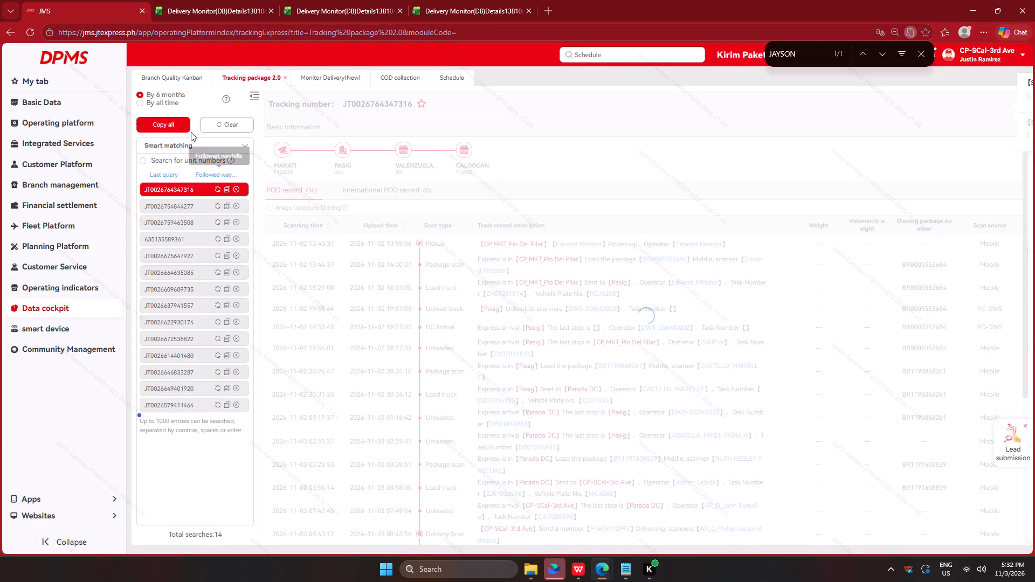
Copy all of Jayson's tracked waybill numbers and paste them into column B of CHECKING from row 378.
{"action": "left_click", "coordinate": [176, 124]}
{"action": "key", "text": "alt+Tab"}
{"action": "left_click", "coordinate": [493, 223], "text": "alt"}
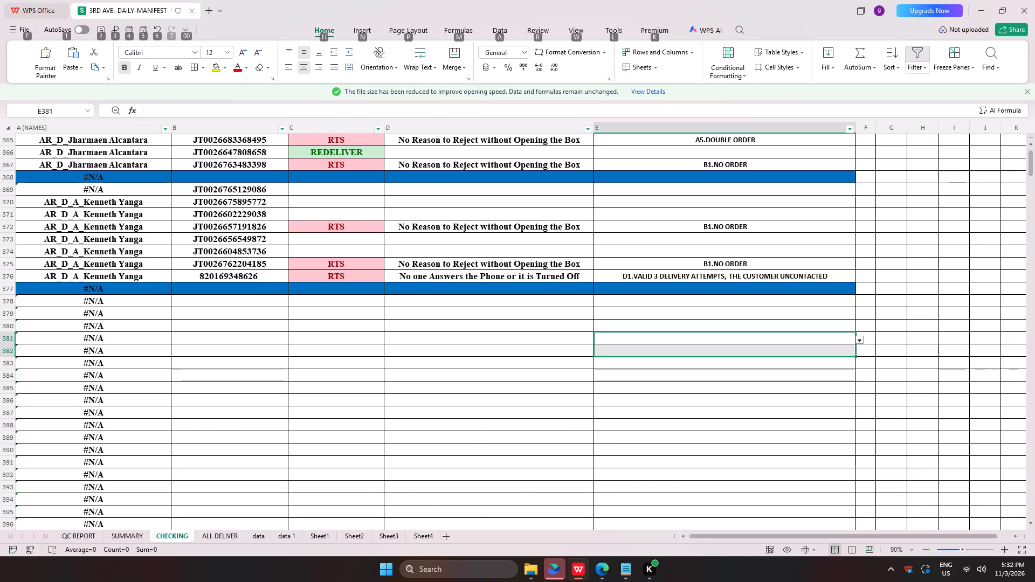
{"action": "left_click", "coordinate": [245, 303]}
{"action": "key", "text": "ctrl+v"}
Copy the blue separator row 377 to row 392 below Jayson's waybills and cancel the Update Values file selection.
{"action": "scroll", "coordinate": [219, 293], "scroll_direction": "down", "scroll_amount": 2}
{"action": "left_click_drag", "start_coordinate": [153, 242], "coordinate": [631, 244]}
{"action": "key", "text": "ctrl+c"}
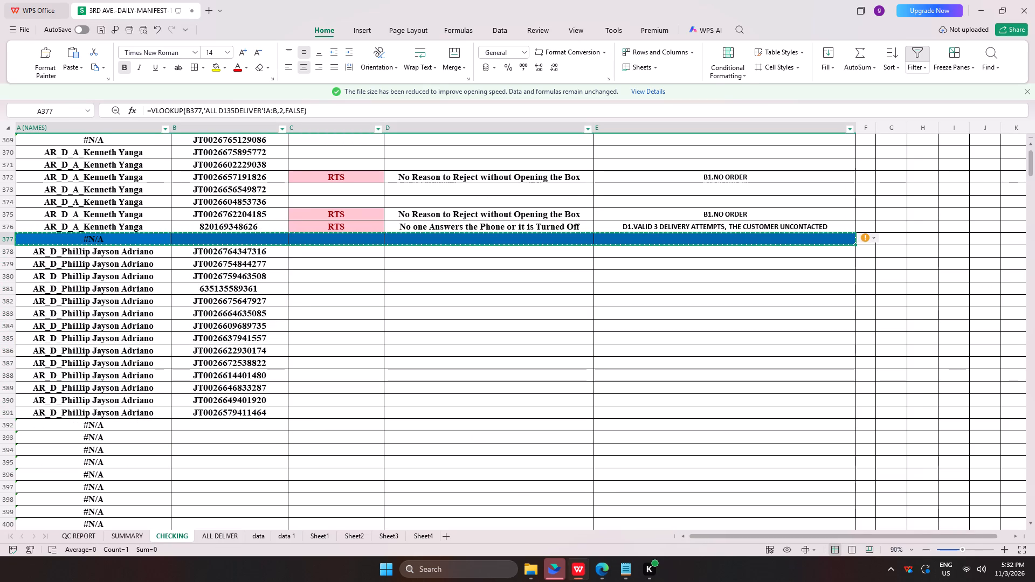
{"action": "left_click", "coordinate": [125, 420]}
{"action": "key", "text": "ctrl+v"}
{"action": "key", "text": "alt+Tab"}
{"action": "key", "text": "alt+Tab"}
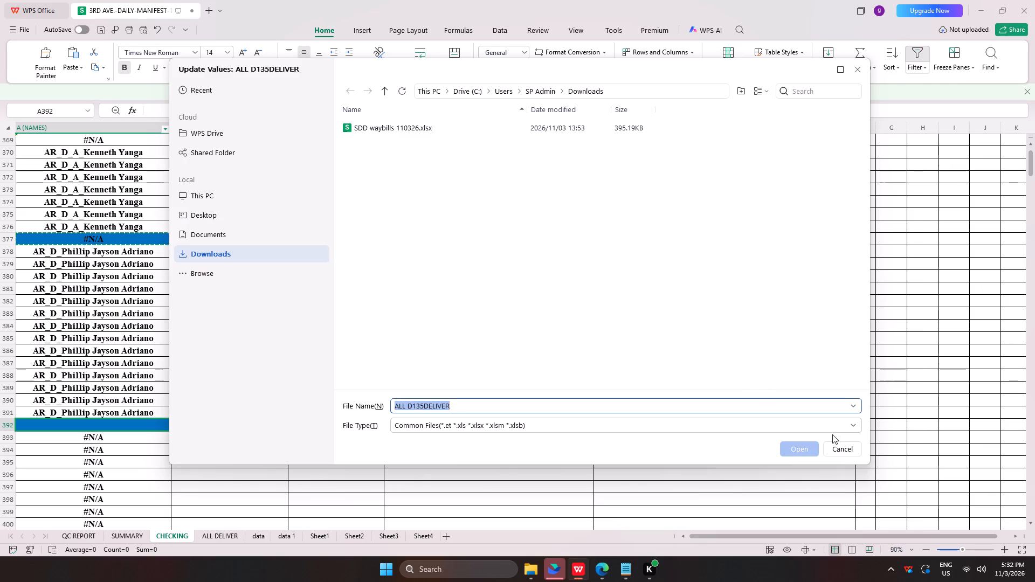
{"action": "left_click", "coordinate": [842, 448]}
{"action": "left_click", "coordinate": [737, 478]}
{"action": "scroll", "coordinate": [403, 321], "scroll_direction": "down", "scroll_amount": 3}
{"action": "key", "text": "alt+Tab"}
{"action": "scroll", "coordinate": [480, 274], "scroll_direction": "down", "scroll_amount": 4}
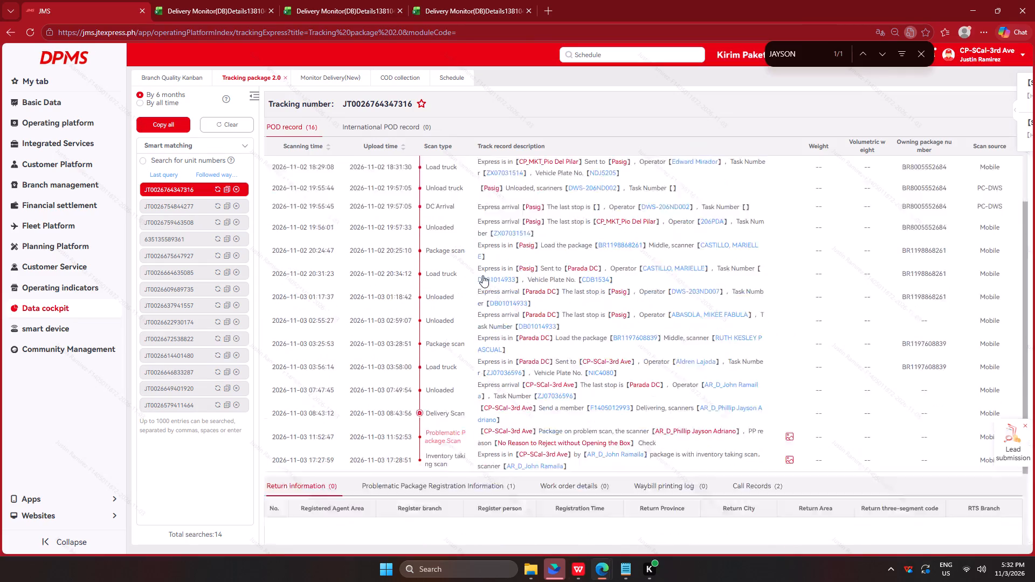
{"action": "left_click", "coordinate": [790, 340]}
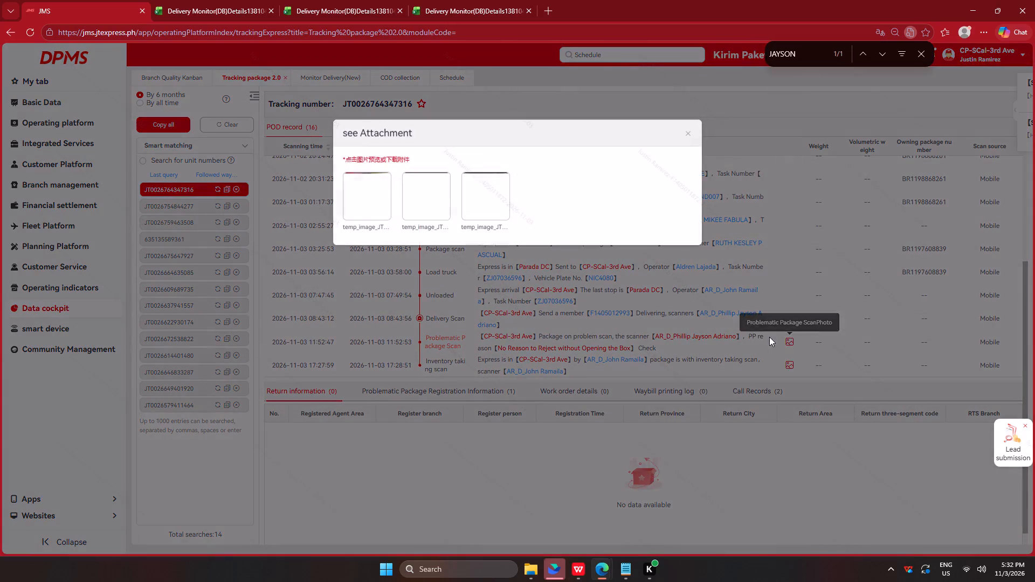
{"action": "left_click", "coordinate": [488, 217]}
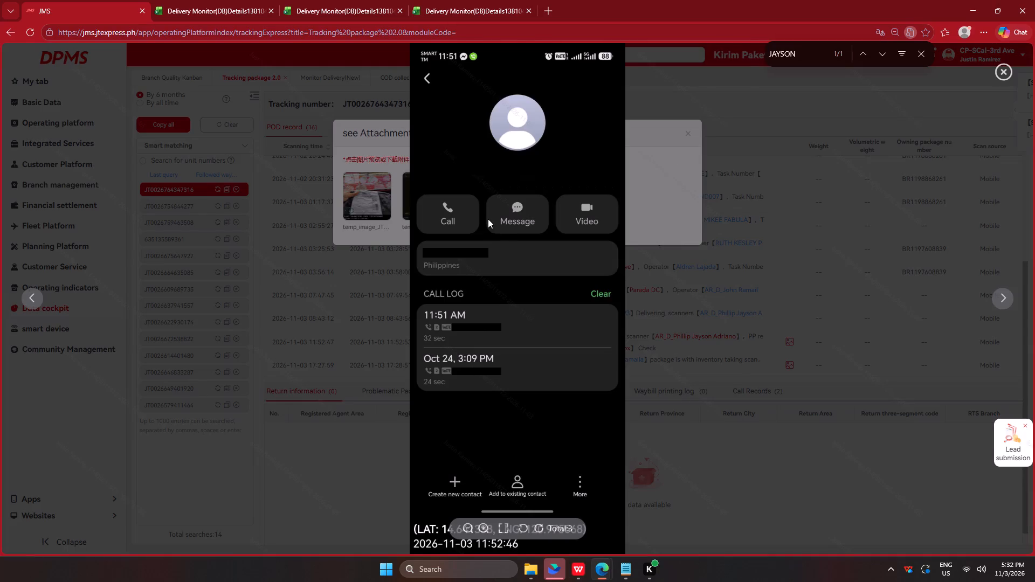
{"action": "double_click", "coordinate": [710, 421]}
{"action": "key", "text": "alt+Tab"}
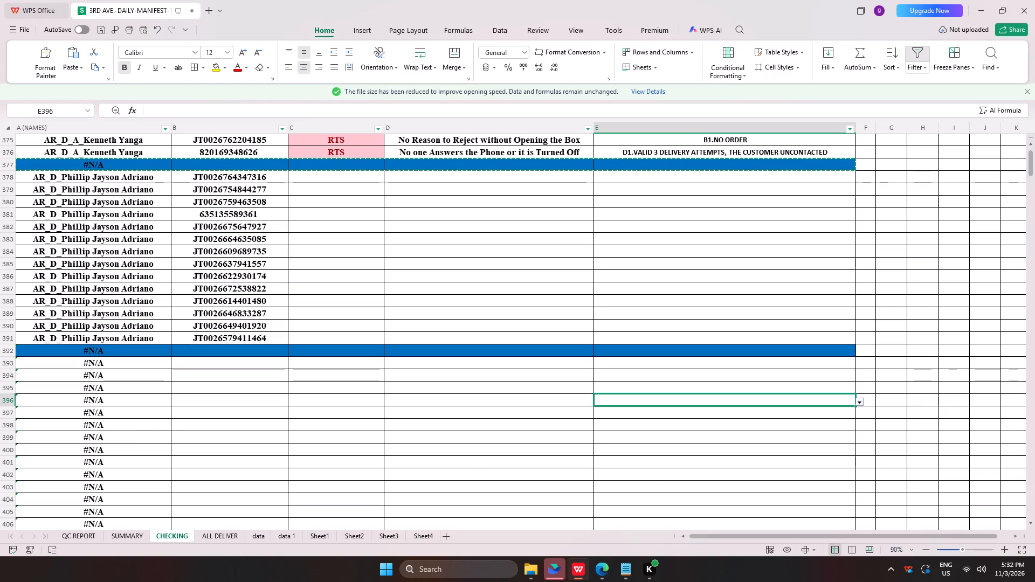
{"action": "left_click_drag", "start_coordinate": [365, 141], "coordinate": [415, 140]}
{"action": "key", "text": "ctrl+c"}
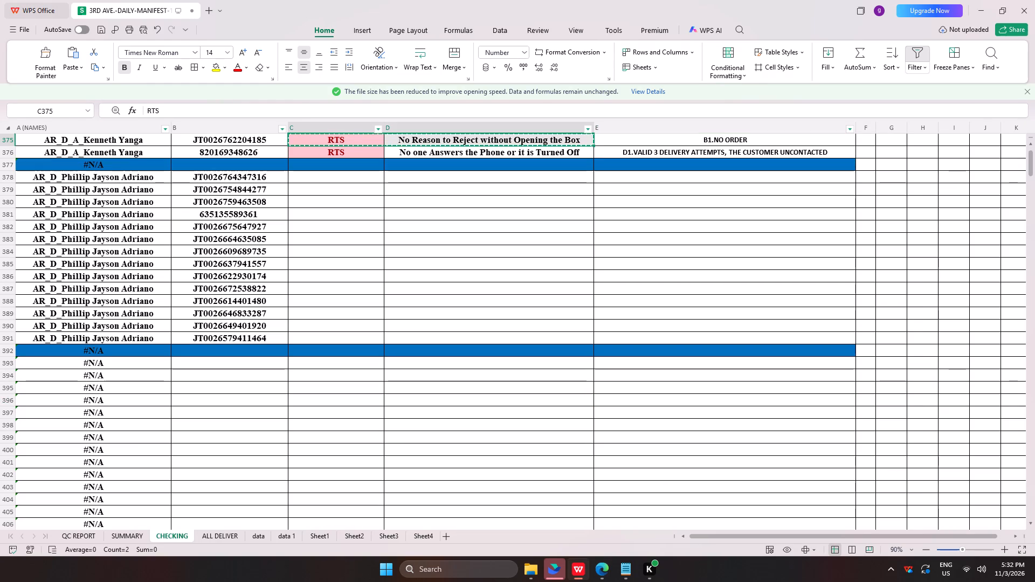
{"action": "left_click", "coordinate": [329, 183]}
{"action": "key", "text": "ctrl+v"}
{"action": "key", "text": "alt+Tab"}
{"action": "left_click", "coordinate": [184, 199]}
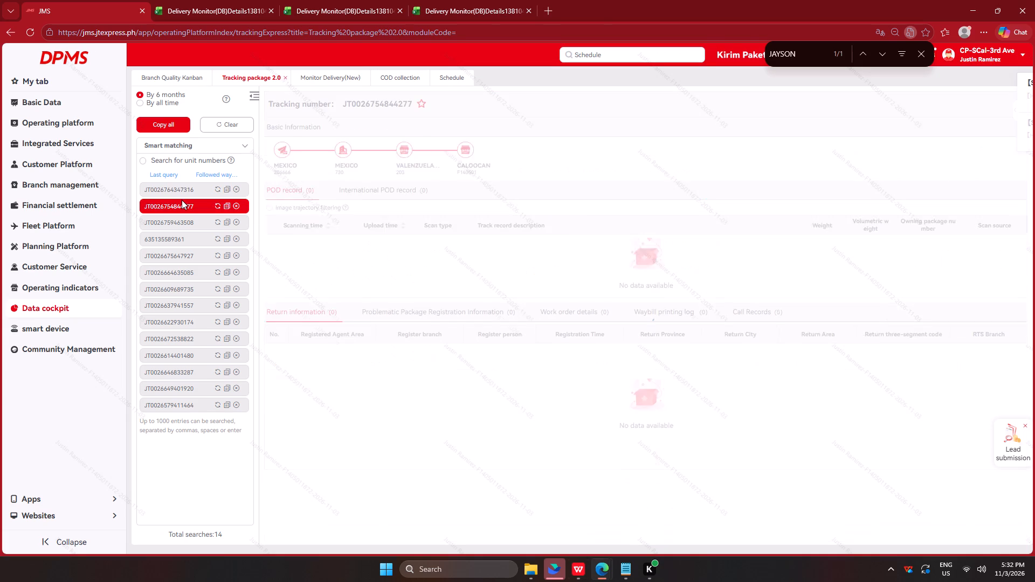
{"action": "left_click", "coordinate": [170, 225]}
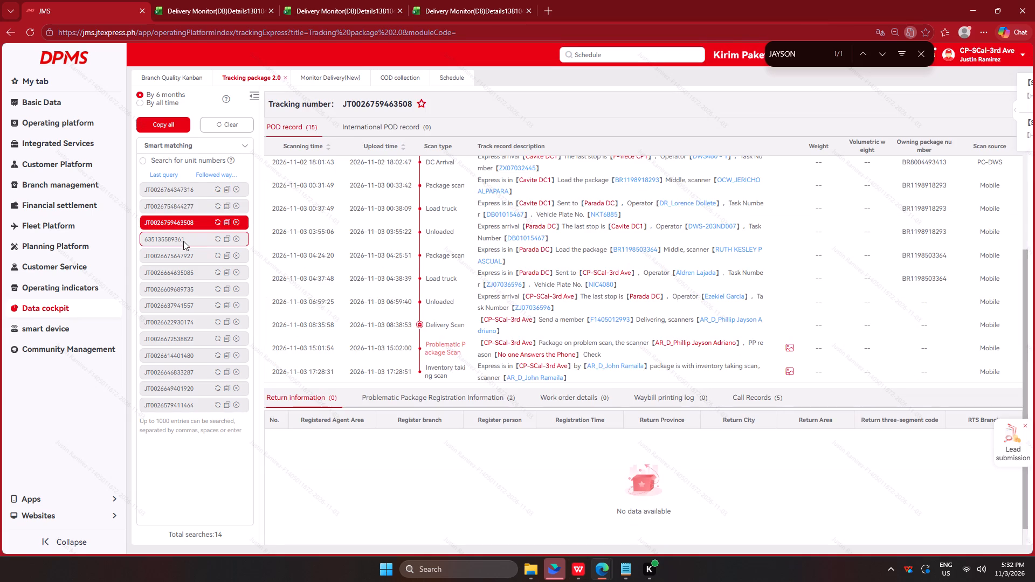
{"action": "left_click", "coordinate": [177, 242]}
{"action": "left_click", "coordinate": [181, 241]}
{"action": "left_click", "coordinate": [178, 254]}
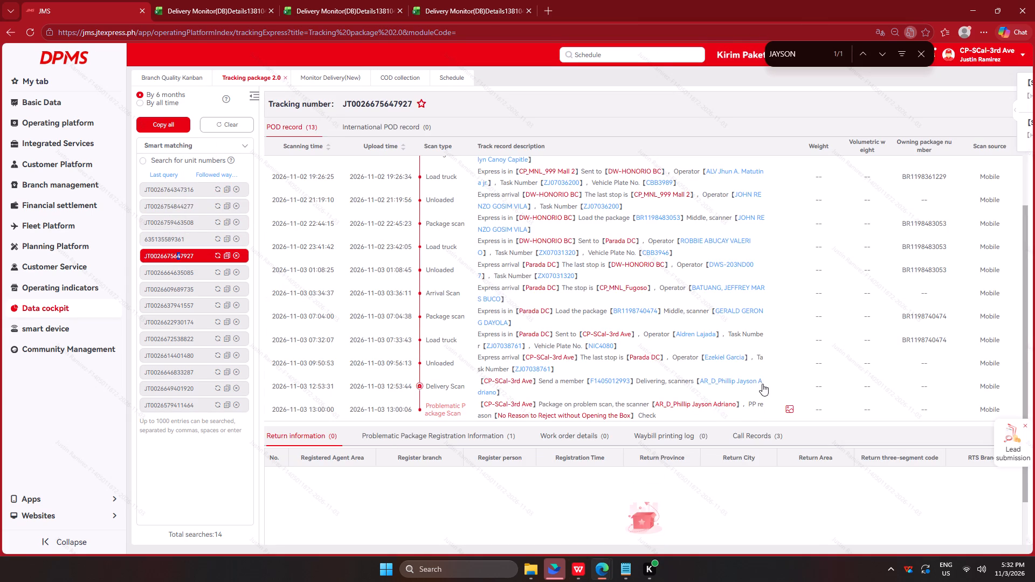
{"action": "left_click", "coordinate": [788, 412]}
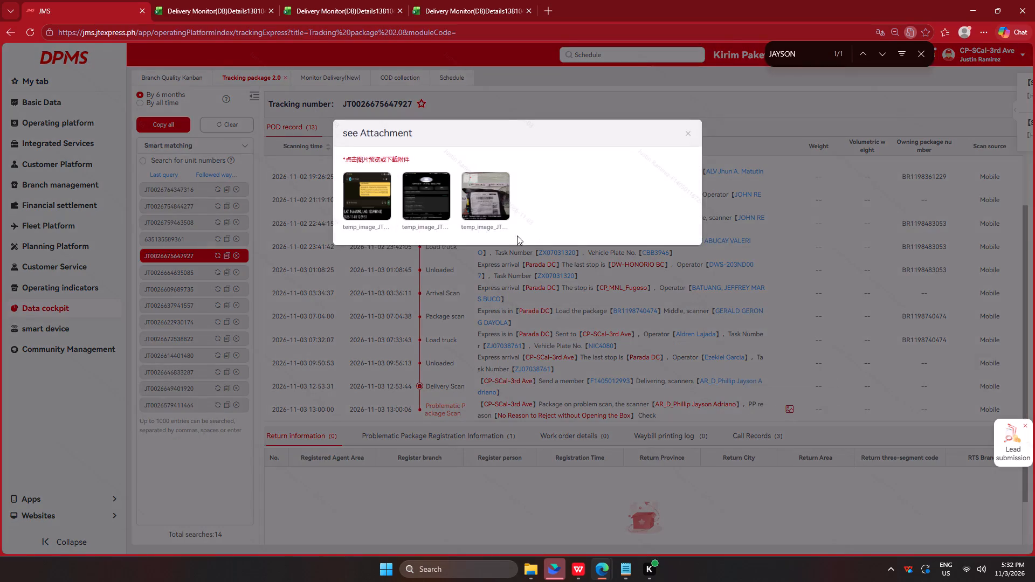
{"action": "left_click", "coordinate": [424, 213]}
{"action": "double_click", "coordinate": [203, 424]}
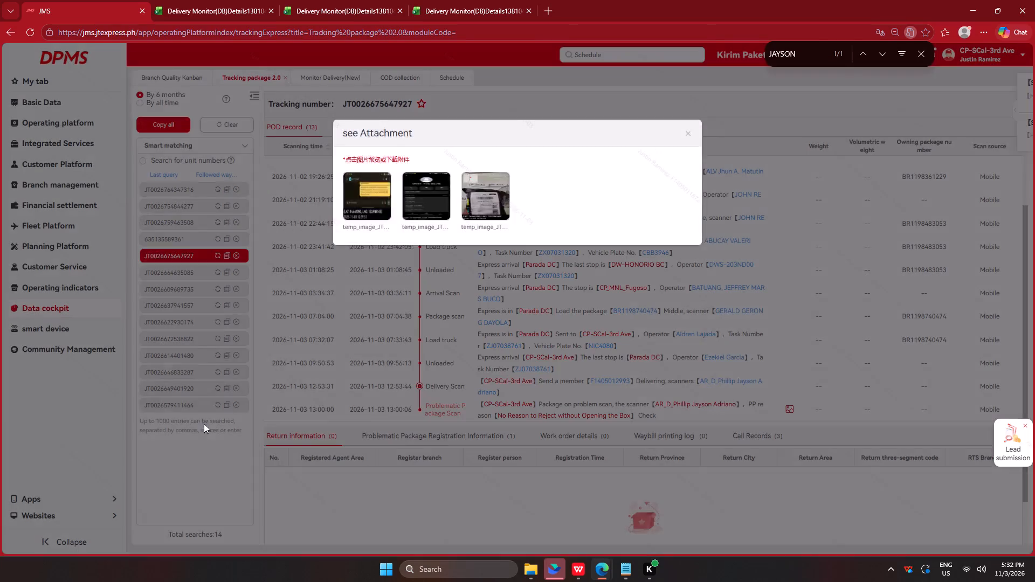
{"action": "key", "text": "alt+Tab"}
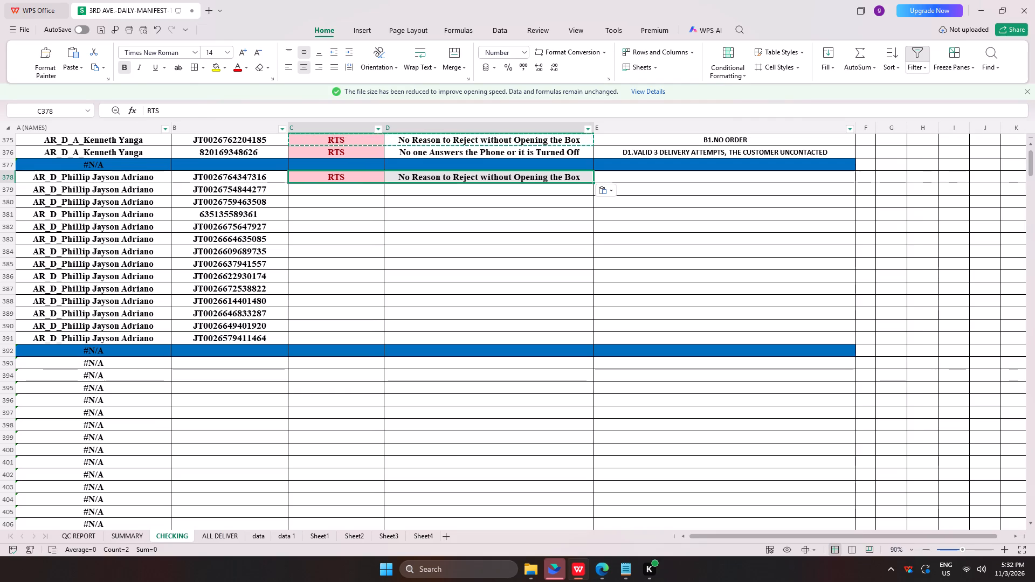
{"action": "left_click", "coordinate": [261, 225]}
{"action": "left_click", "coordinate": [216, 66]}
{"action": "key", "text": "alt+Tab"}
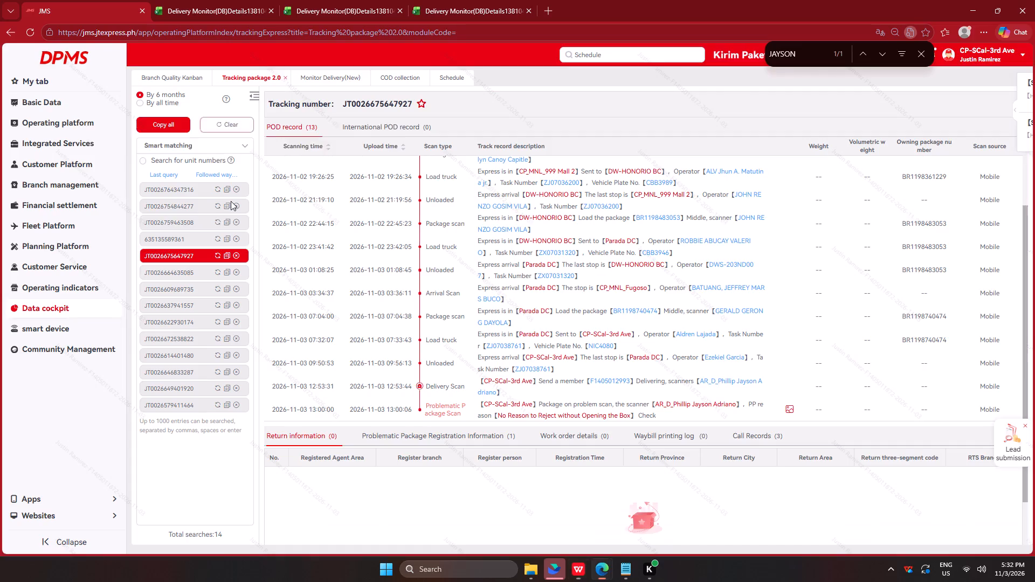
{"action": "left_click", "coordinate": [188, 274]}
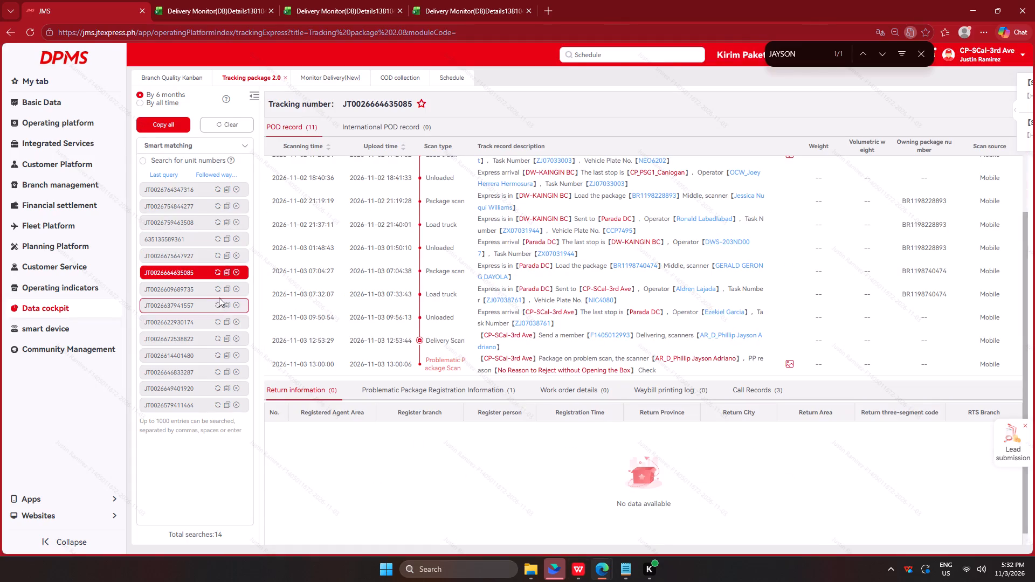
{"action": "left_click", "coordinate": [787, 363]}
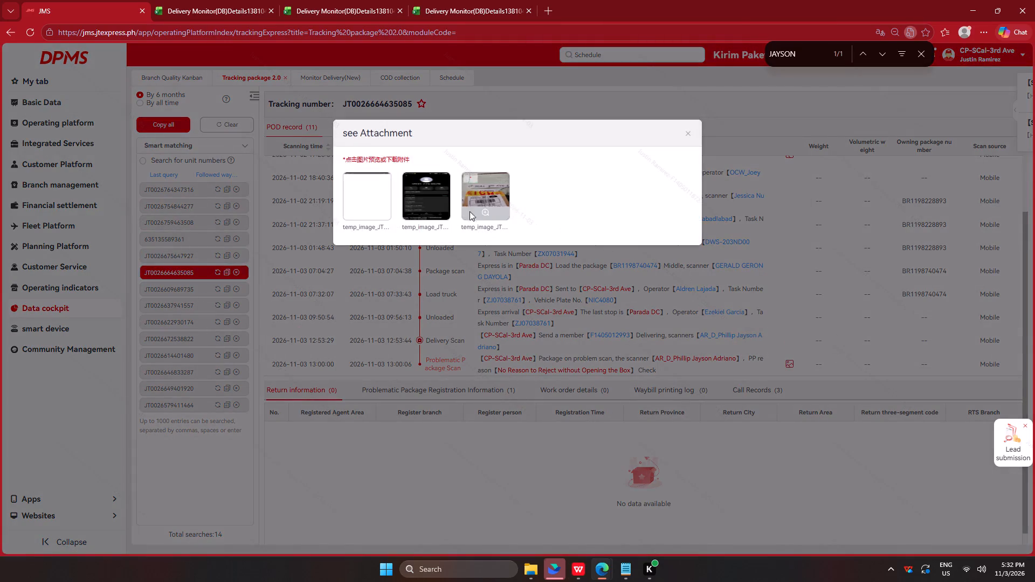
{"action": "left_click", "coordinate": [429, 210]}
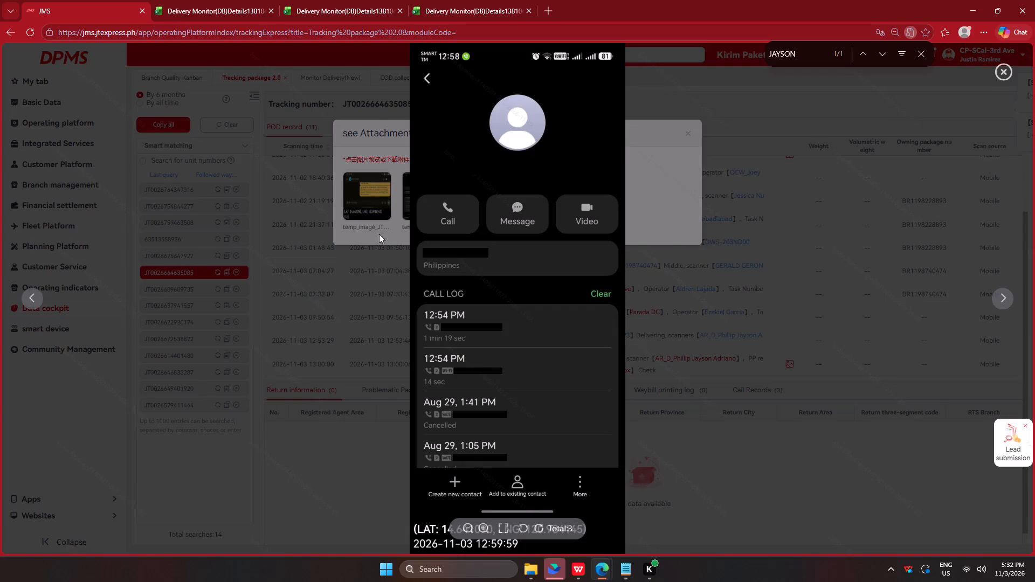
{"action": "double_click", "coordinate": [285, 476]}
{"action": "key", "text": "alt+Tab"}
{"action": "left_click", "coordinate": [248, 240]}
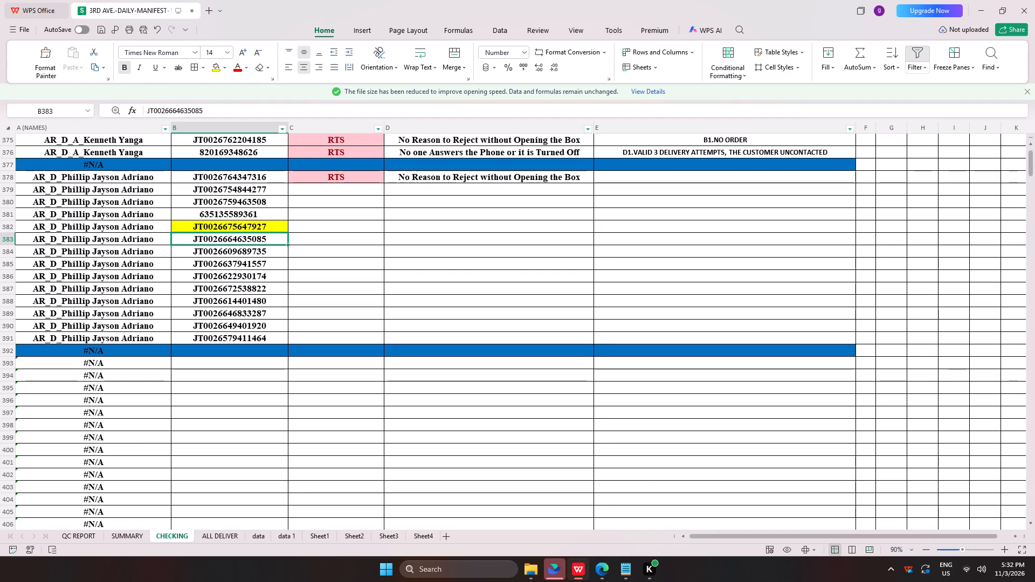
{"action": "left_click", "coordinate": [220, 68]}
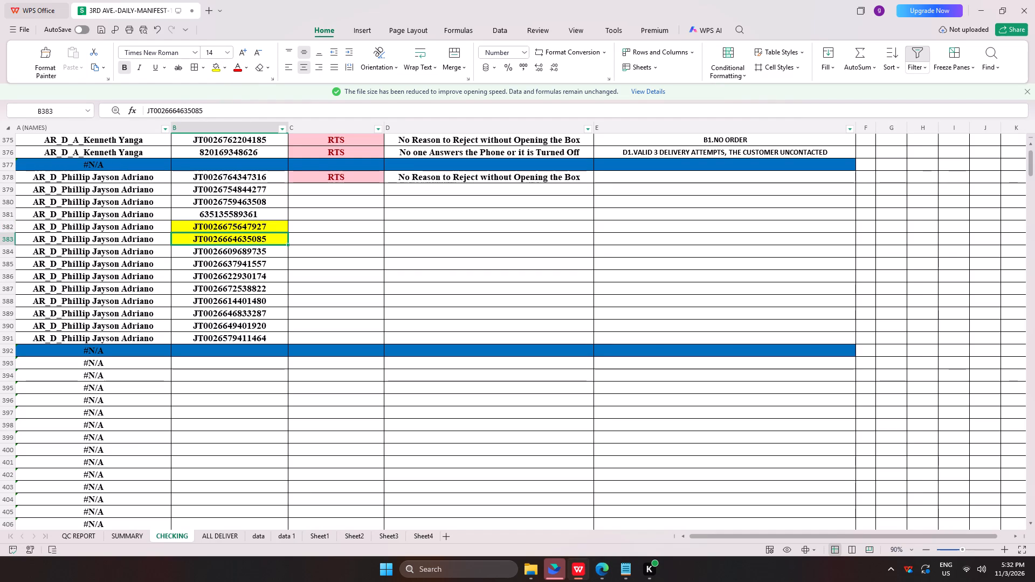
{"action": "left_click_drag", "start_coordinate": [363, 175], "coordinate": [413, 179]}
{"action": "key", "text": "ctrl+c"}
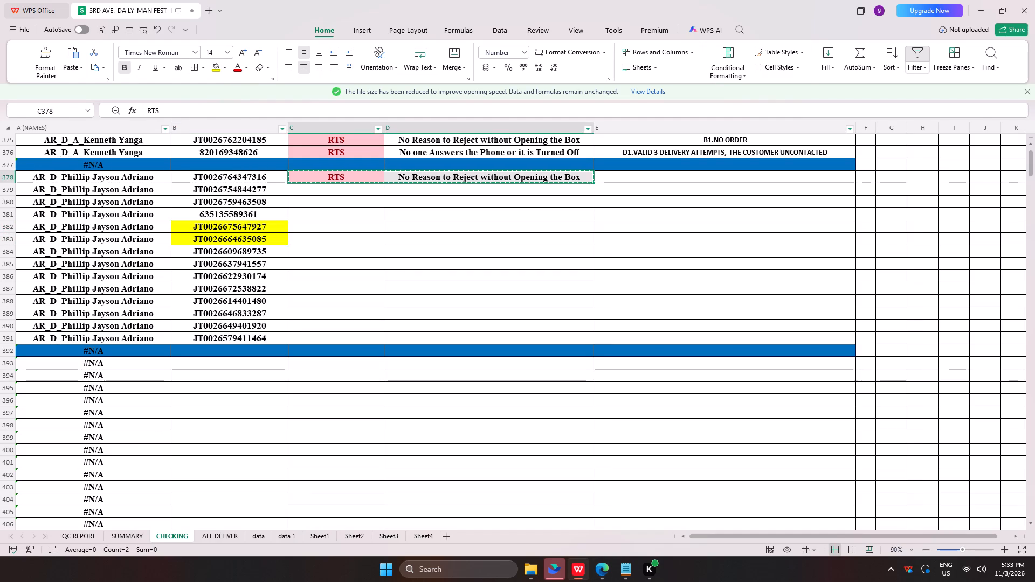
{"action": "left_click", "coordinate": [327, 228]}
{"action": "key", "text": "ctrl+v"}
{"action": "left_click", "coordinate": [333, 241]}
{"action": "key", "text": "ctrl+v"}
{"action": "key", "text": "alt+Tab"}
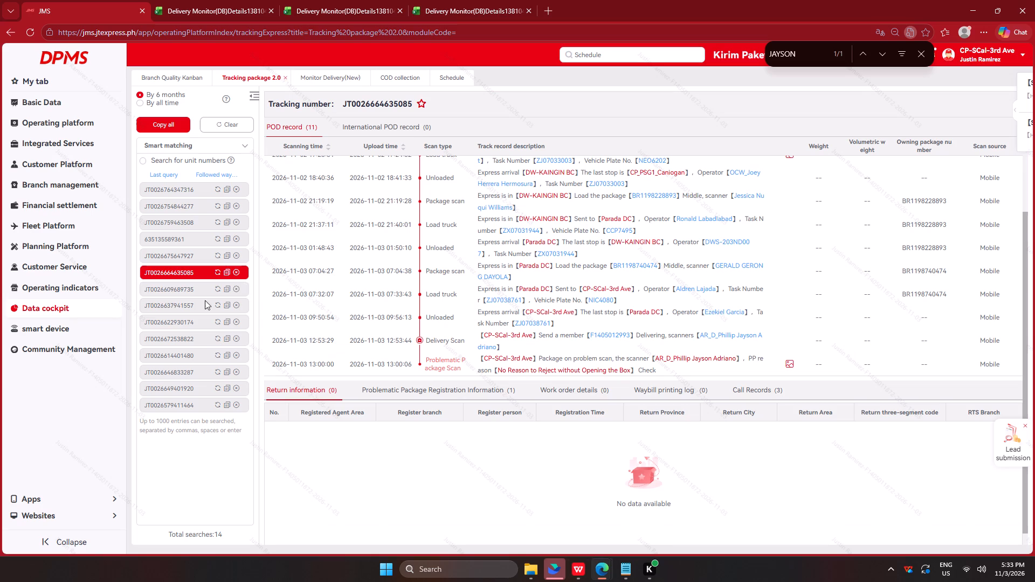
{"action": "left_click", "coordinate": [172, 292]}
{"action": "scroll", "coordinate": [592, 335], "scroll_direction": "down", "scroll_amount": 1}
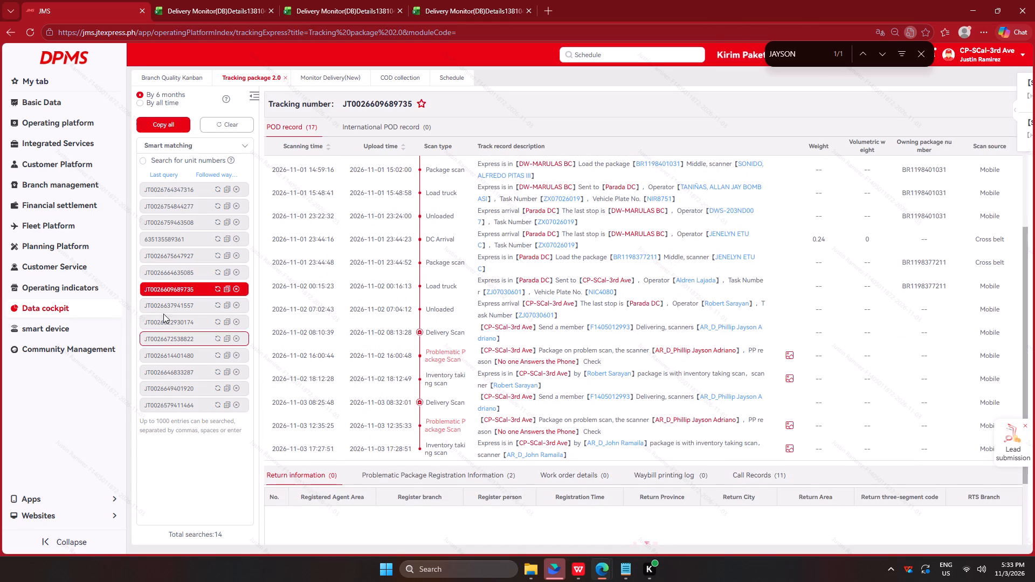
{"action": "left_click", "coordinate": [166, 309]}
{"action": "left_click", "coordinate": [178, 323]}
{"action": "left_click", "coordinate": [174, 311]}
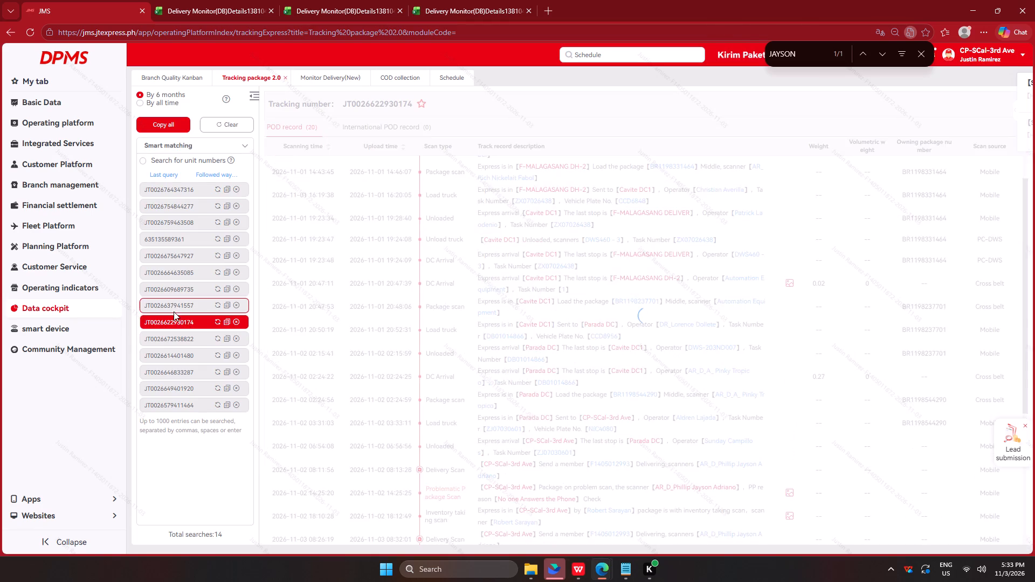
{"action": "left_click", "coordinate": [787, 335]}
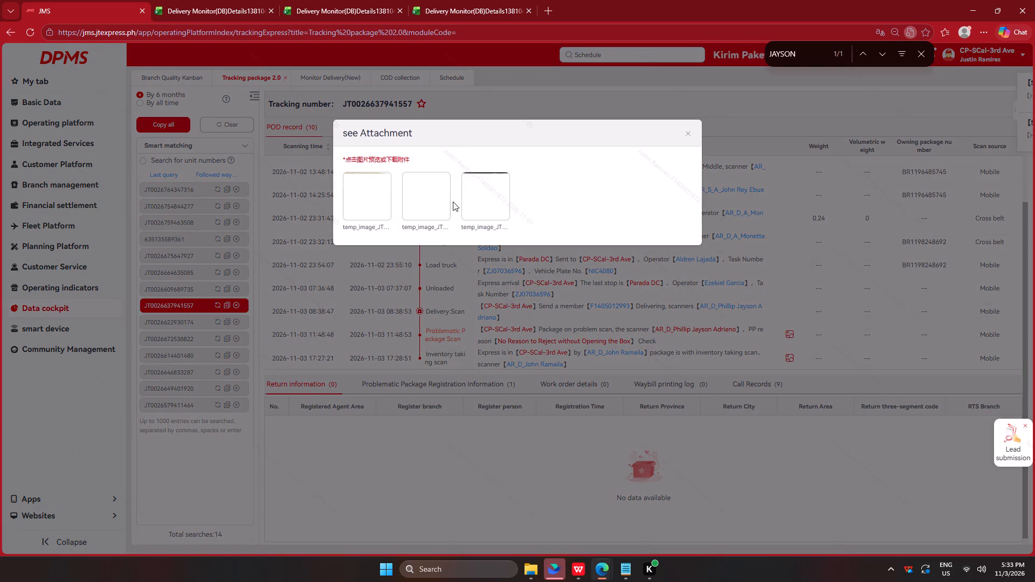
{"action": "left_click", "coordinate": [485, 216]}
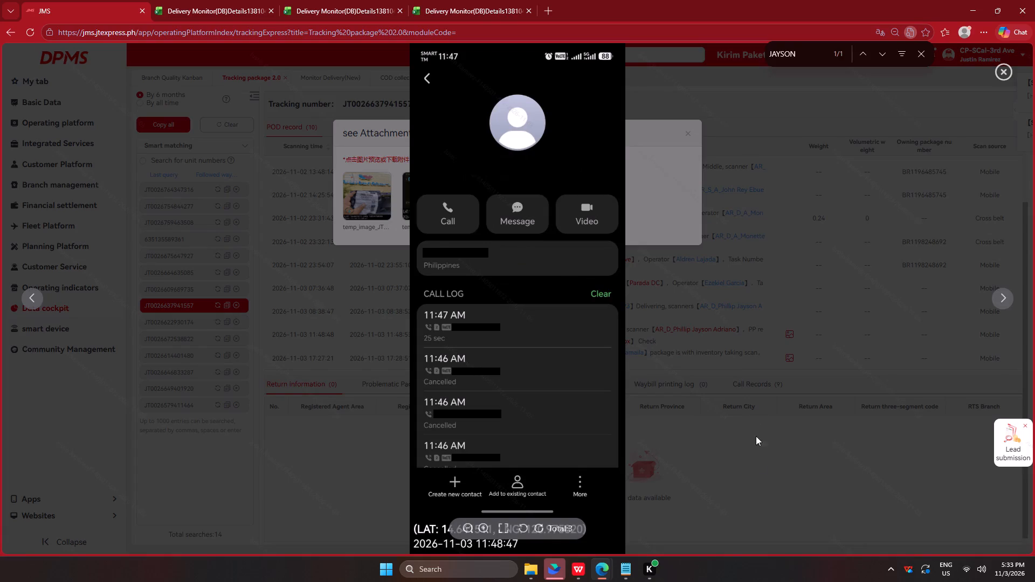
{"action": "double_click", "coordinate": [760, 462]}
{"action": "key", "text": "alt+Tab"}
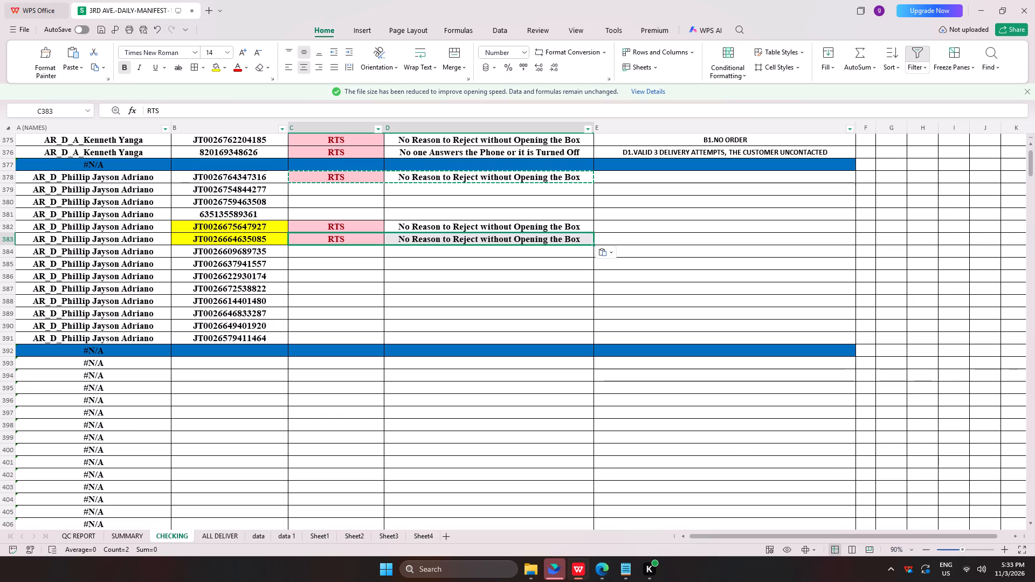
{"action": "left_click", "coordinate": [307, 266]}
{"action": "key", "text": "ctrl+v"}
{"action": "key", "text": "alt+Tab"}
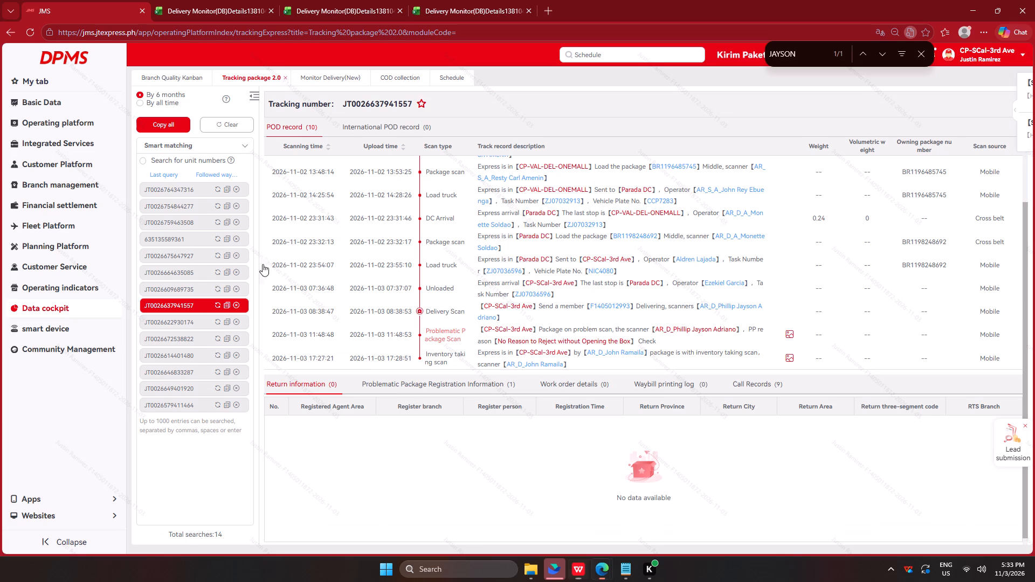
{"action": "left_click", "coordinate": [185, 324]}
{"action": "scroll", "coordinate": [626, 356], "scroll_direction": "down", "scroll_amount": 3}
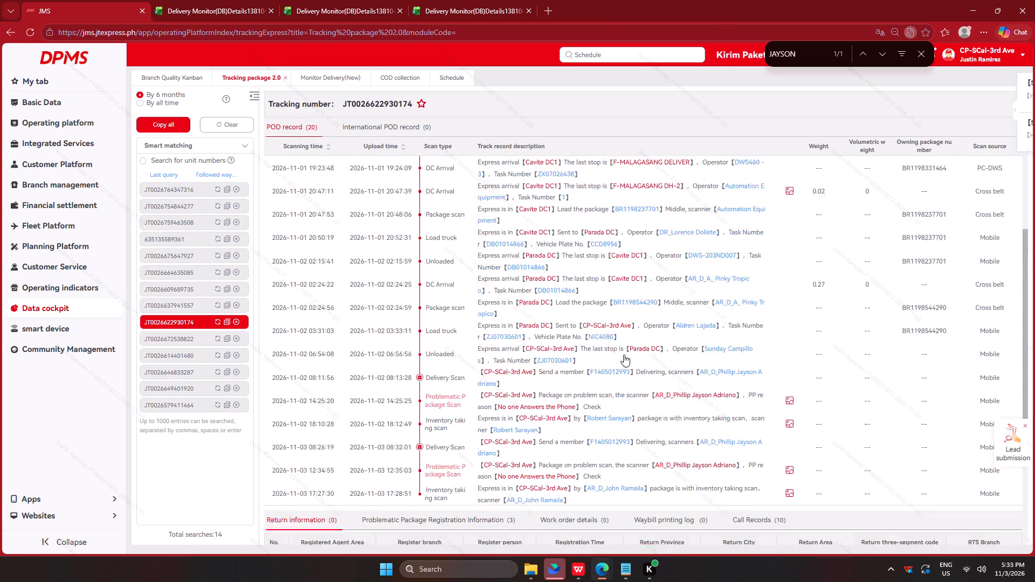
{"action": "left_click", "coordinate": [143, 337]}
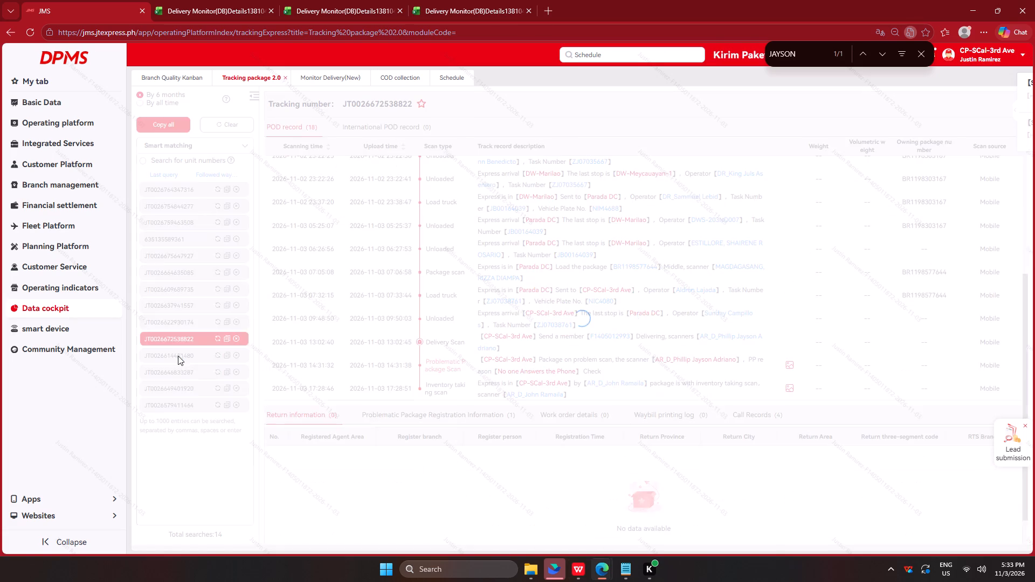
{"action": "left_click", "coordinate": [178, 356]}
{"action": "left_click", "coordinate": [176, 373]}
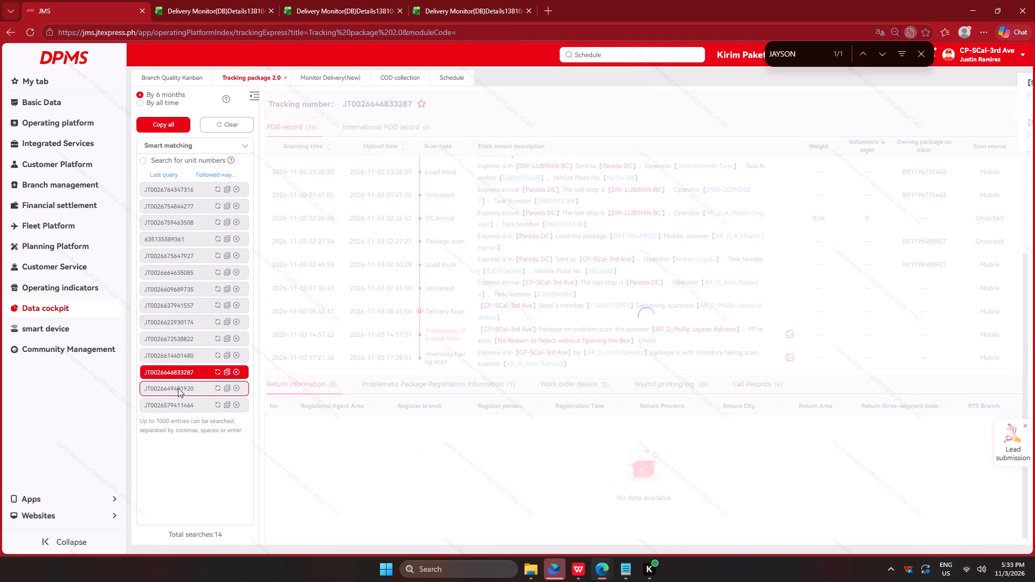
{"action": "left_click_drag", "start_coordinate": [178, 388], "coordinate": [168, 347]}
{"action": "left_click", "coordinate": [303, 460]}
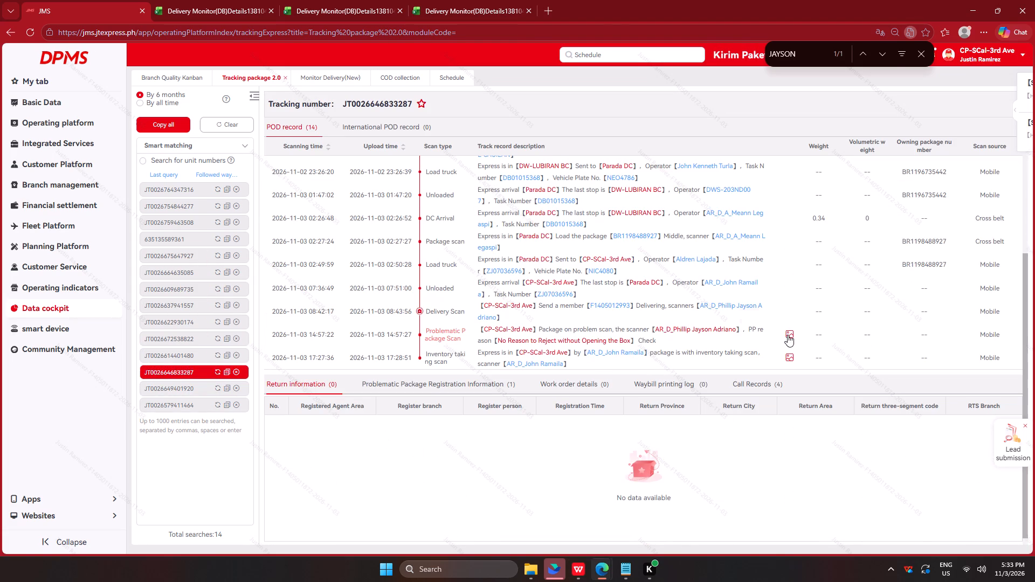
{"action": "left_click", "coordinate": [788, 334]}
{"action": "left_click", "coordinate": [426, 212]}
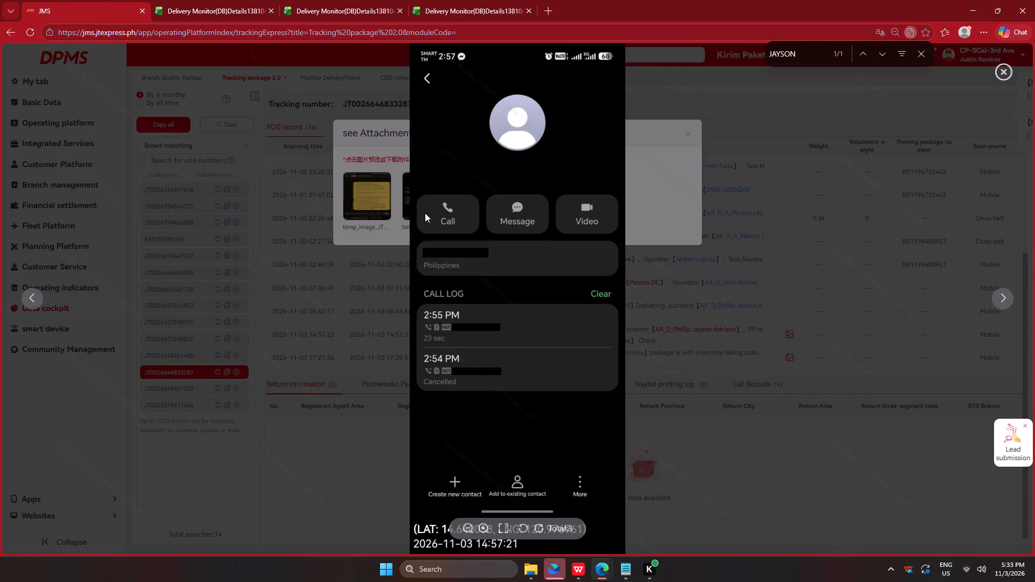
{"action": "double_click", "coordinate": [792, 456]}
{"action": "key", "text": "alt+Tab"}
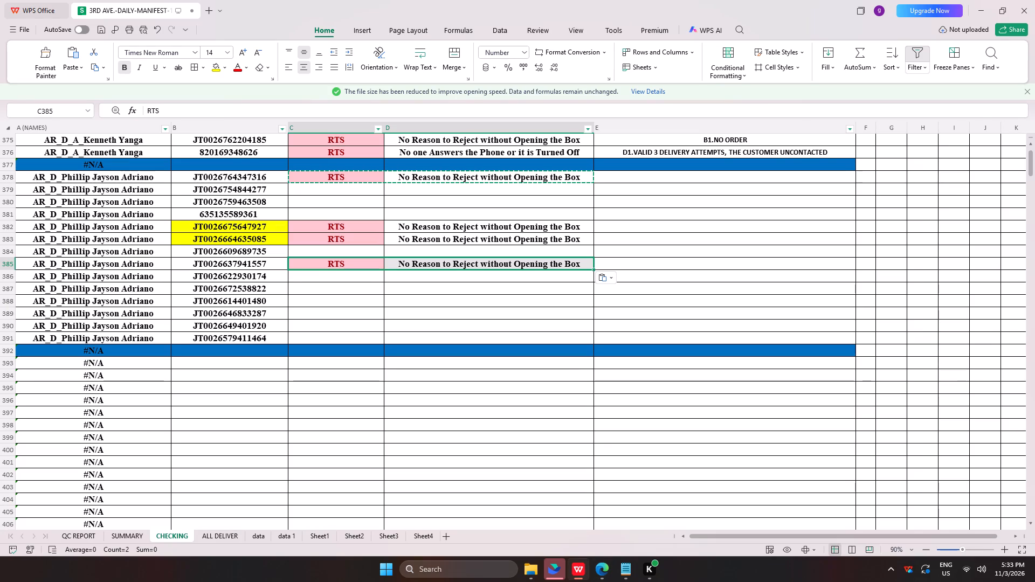
{"action": "left_click", "coordinate": [312, 314]}
{"action": "key", "text": "ctrl+v"}
{"action": "key", "text": "alt+Tab"}
{"action": "left_click", "coordinate": [181, 382]}
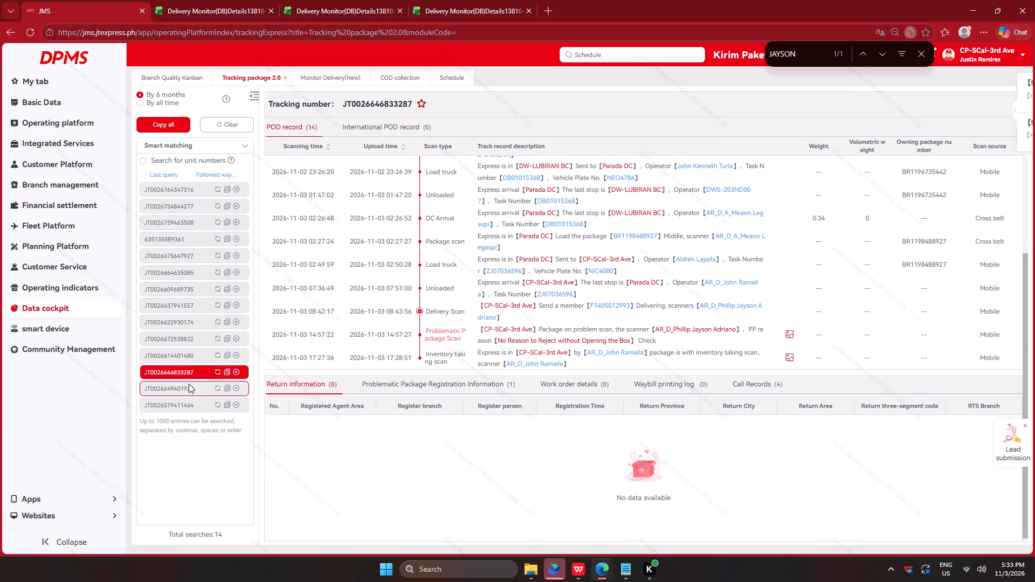
{"action": "left_click", "coordinate": [167, 405]}
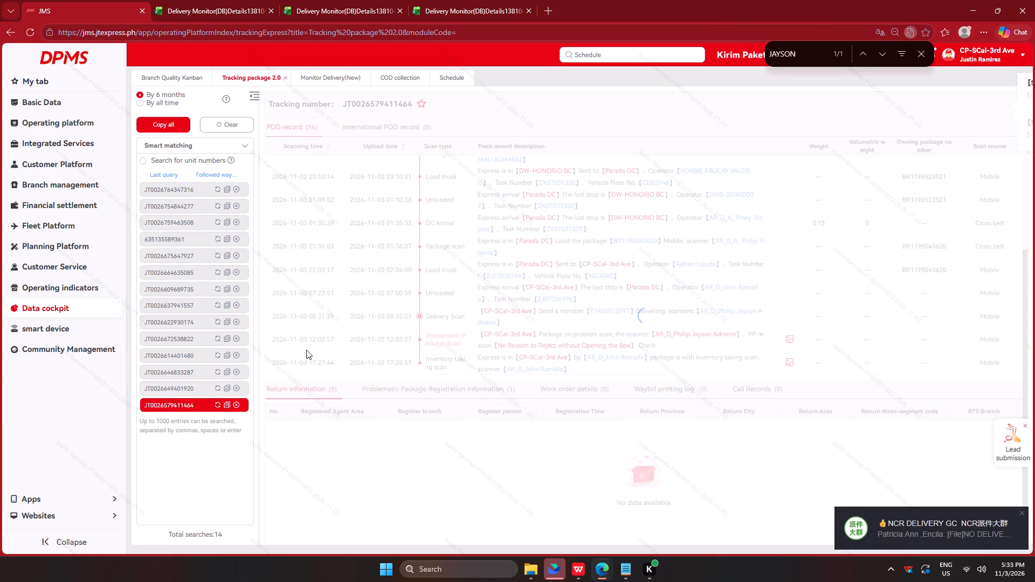
{"action": "left_click", "coordinate": [785, 339]}
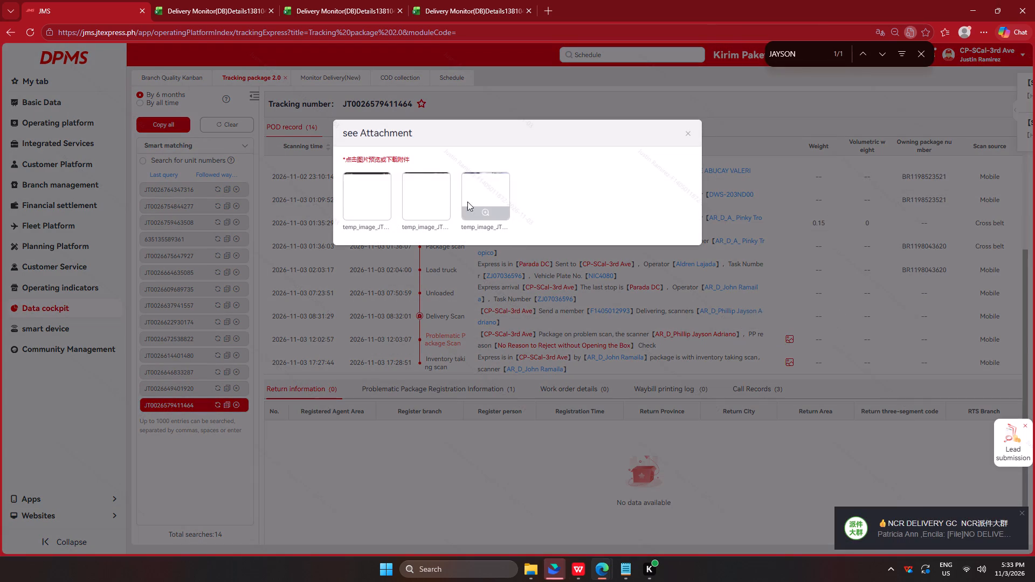
{"action": "left_click", "coordinate": [419, 218]}
{"action": "left_click", "coordinate": [426, 214]}
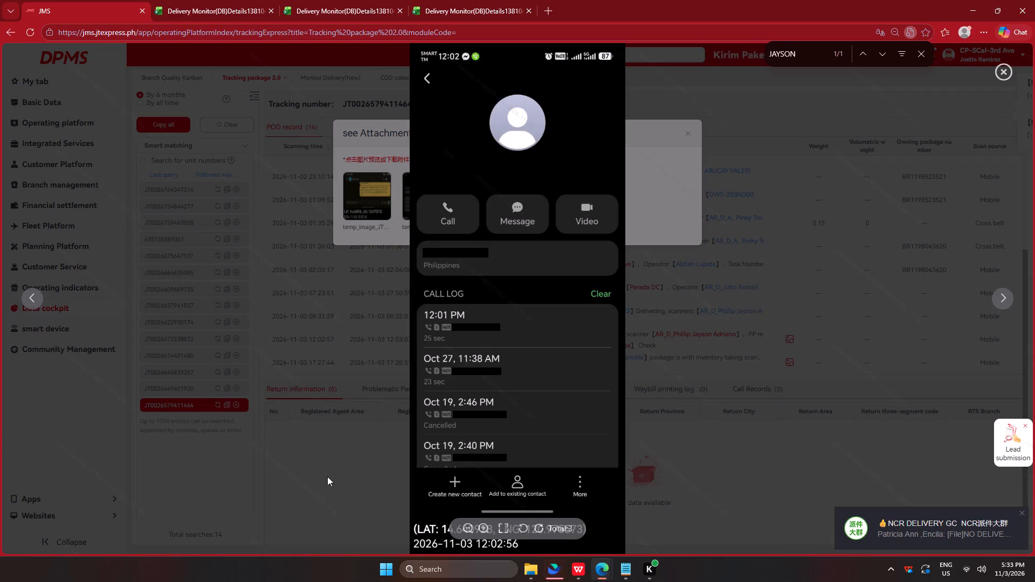
{"action": "double_click", "coordinate": [298, 502]}
{"action": "key", "text": "alt+Tab"}
{"action": "left_click", "coordinate": [303, 337]}
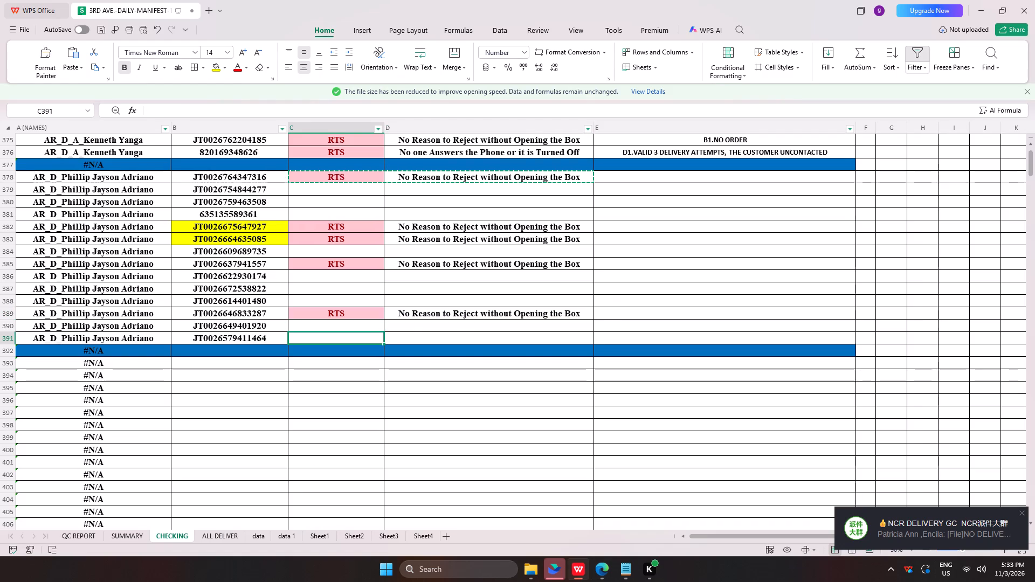
{"action": "key", "text": "ctrl+v"}
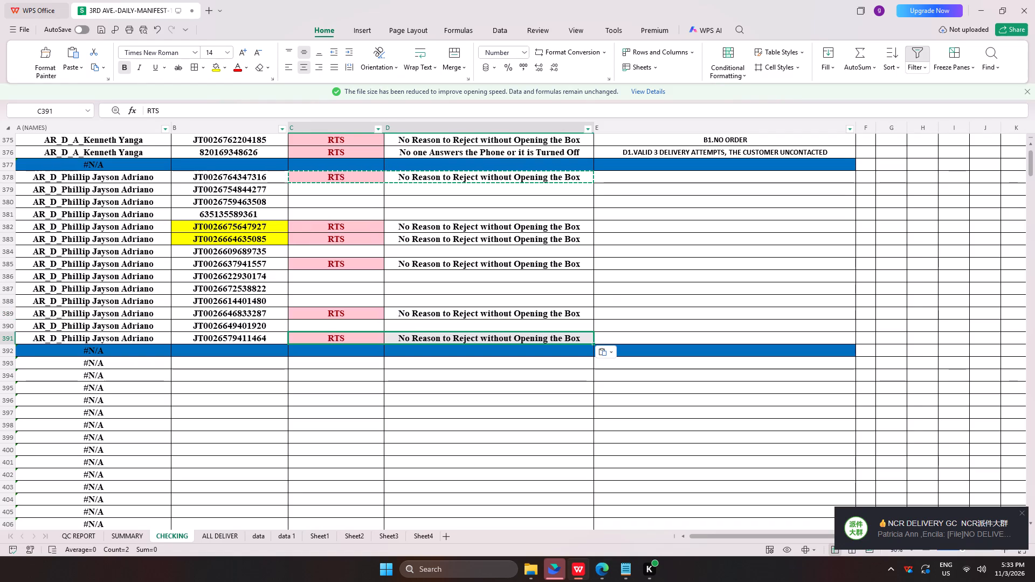
Save the daily manifest workbook with the new CHECKING entries.
{"action": "left_click", "coordinate": [627, 262]}
{"action": "key", "text": "ctrl+s"}
{"action": "key", "text": "ctrl+s"}
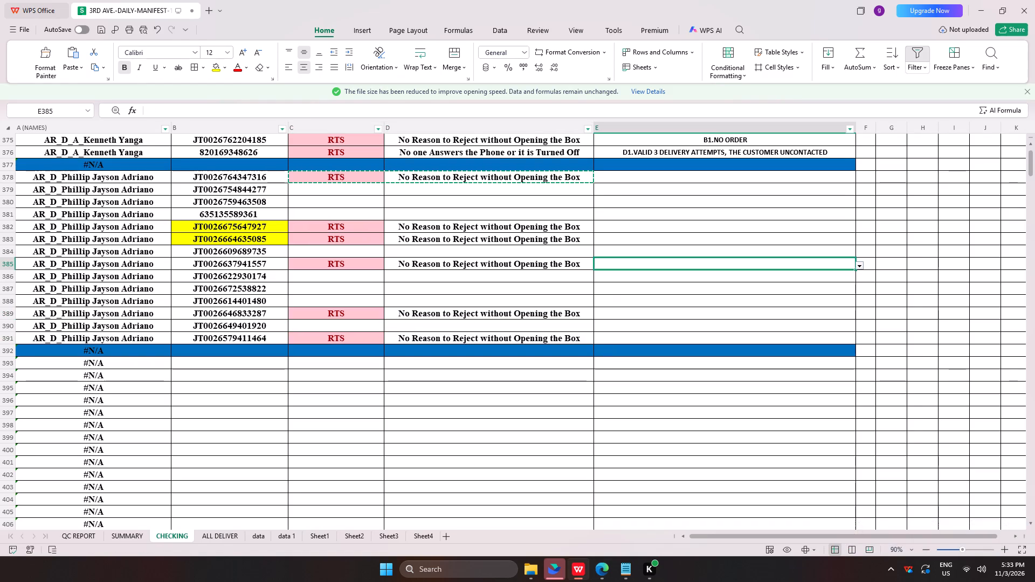
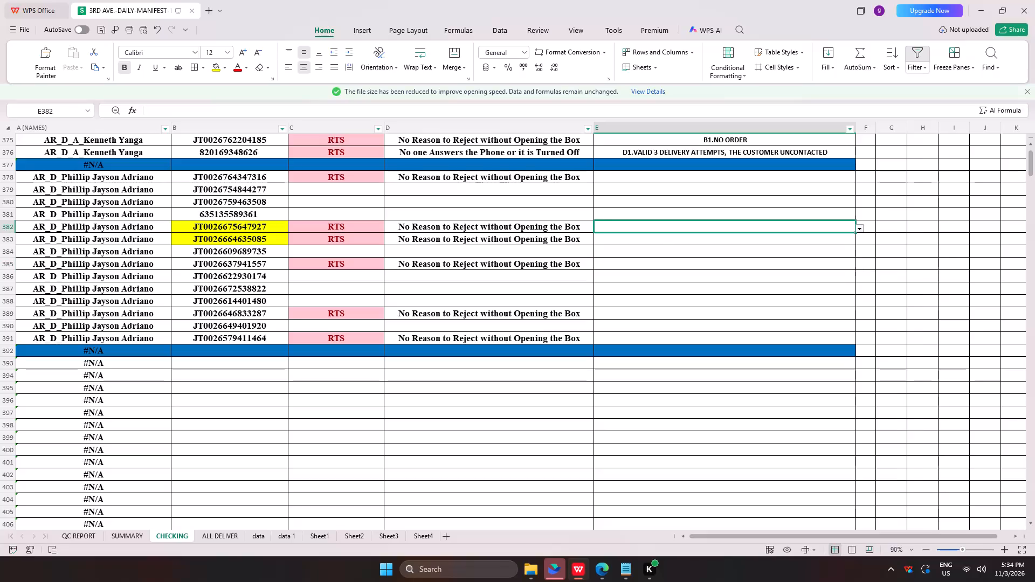
Set the column E reason for rows 382 and 383 to A2.NO LONGER INTERESTED and save the workbook.
{"action": "type", "text": "NO LO"}
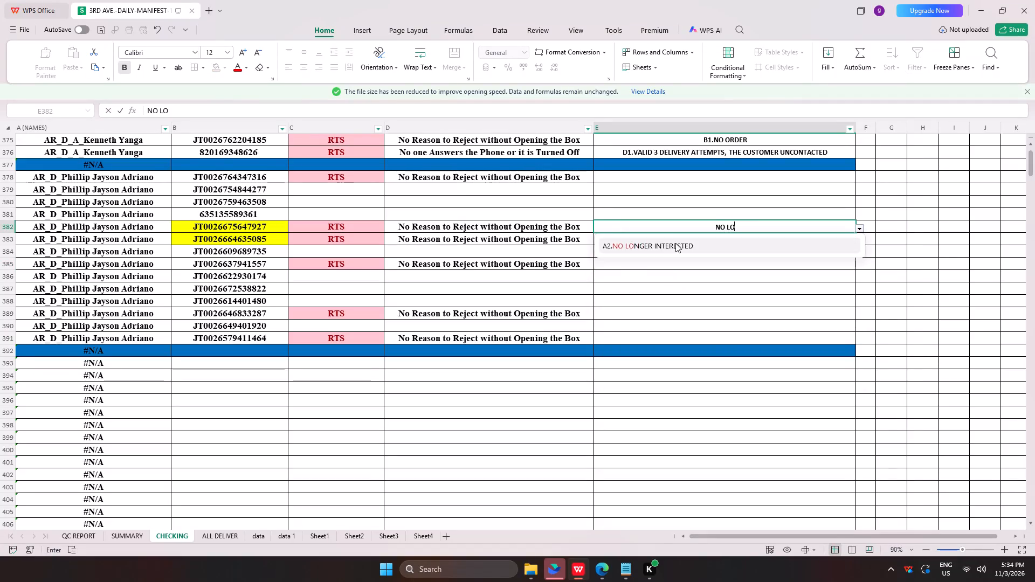
{"action": "left_click", "coordinate": [675, 243]}
{"action": "left_click", "coordinate": [673, 241]}
{"action": "type", "text": "NO LO"}
{"action": "left_click", "coordinate": [706, 264]}
{"action": "left_click", "coordinate": [716, 290]}
{"action": "key", "text": "ctrl+s"}
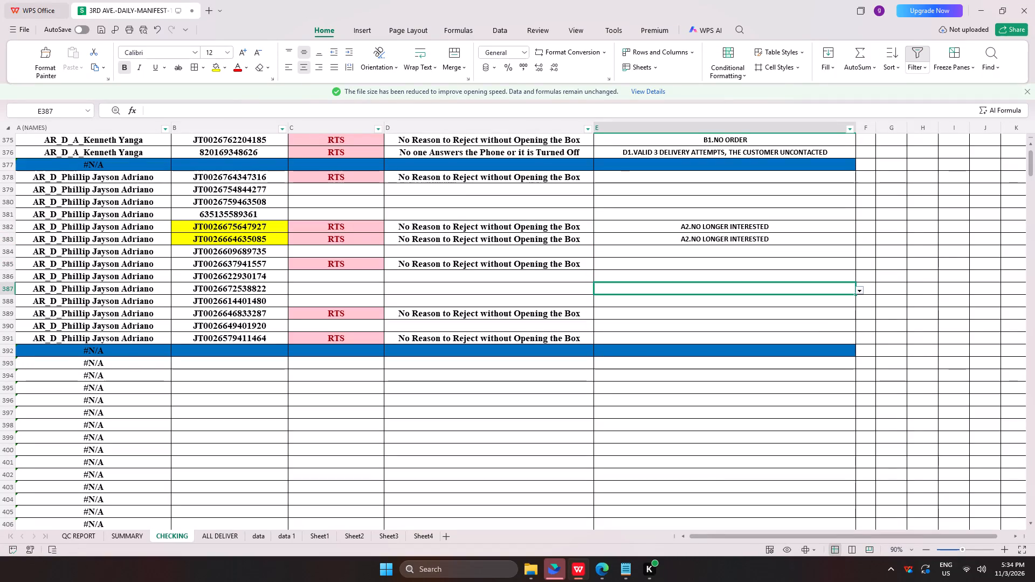
Set the column E reason for the RTS parcel in row 378 to B1.NO ORDER.
{"action": "left_click", "coordinate": [625, 173]}
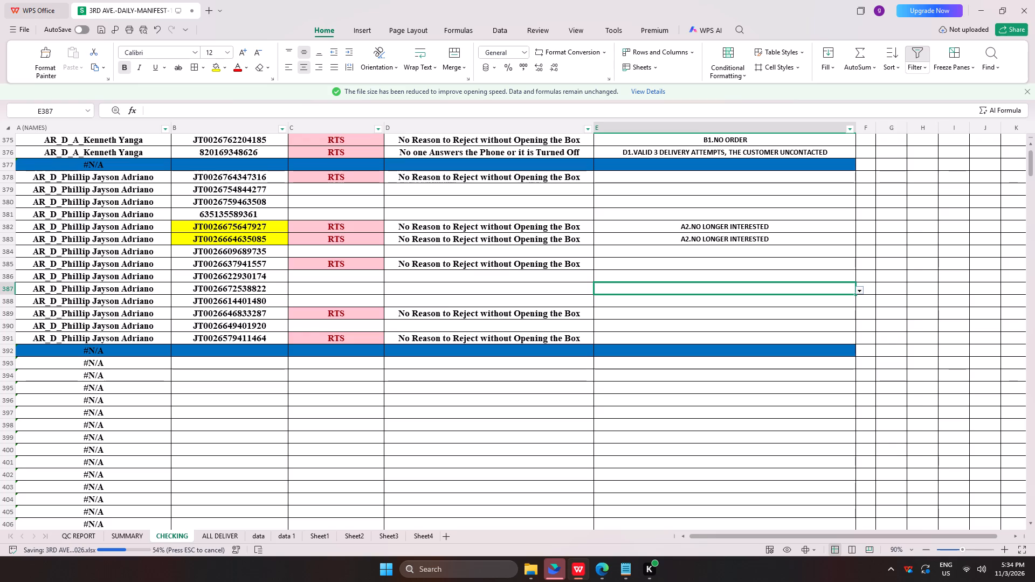
{"action": "left_click", "coordinate": [631, 175]}
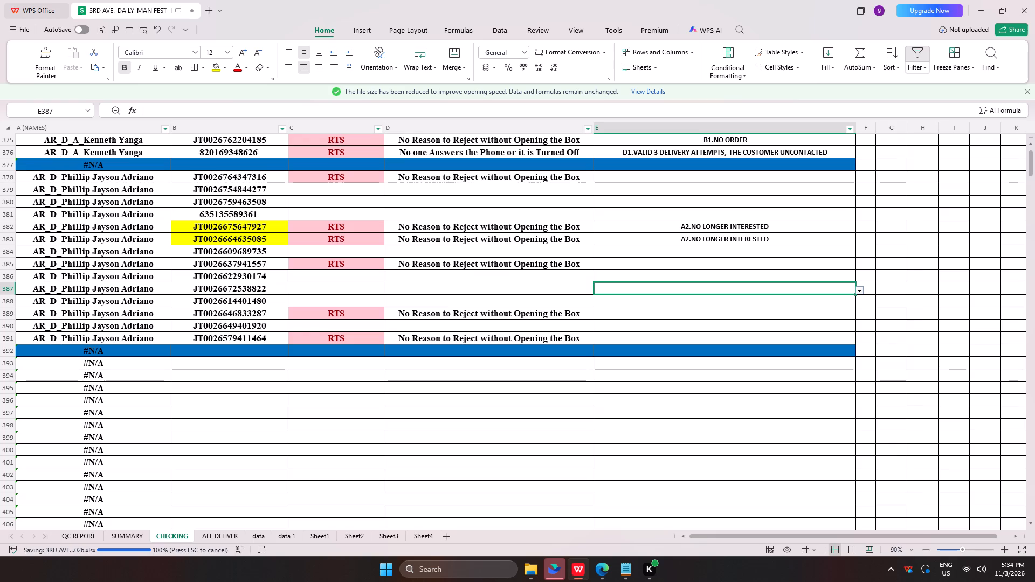
{"action": "left_click", "coordinate": [640, 175]}
{"action": "type", "text": "NO O"}
{"action": "left_click", "coordinate": [645, 190]}
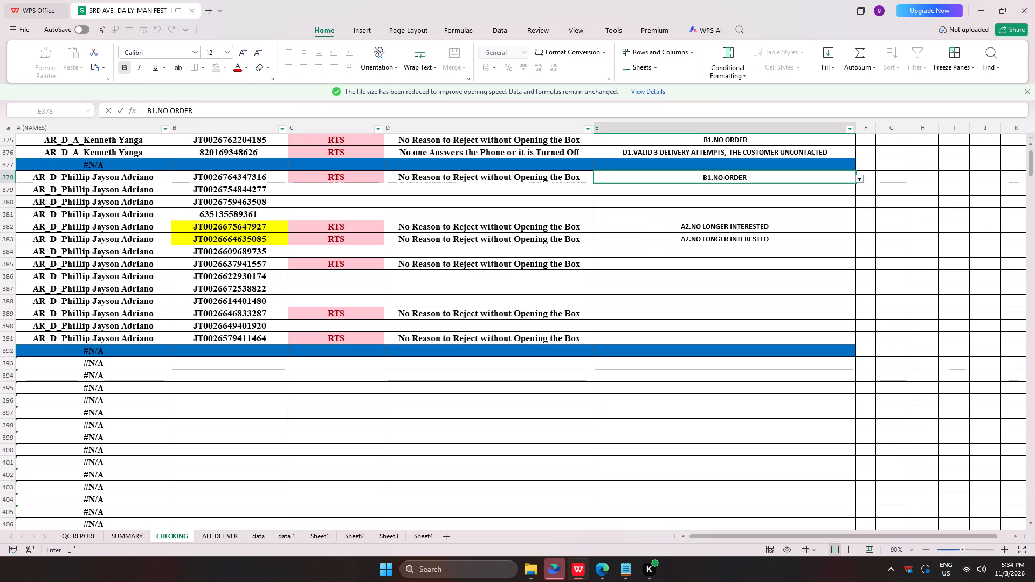
Set the column E reason for the RTS parcel in row 385 to A3.NO MONEY.
{"action": "left_click", "coordinate": [653, 278]}
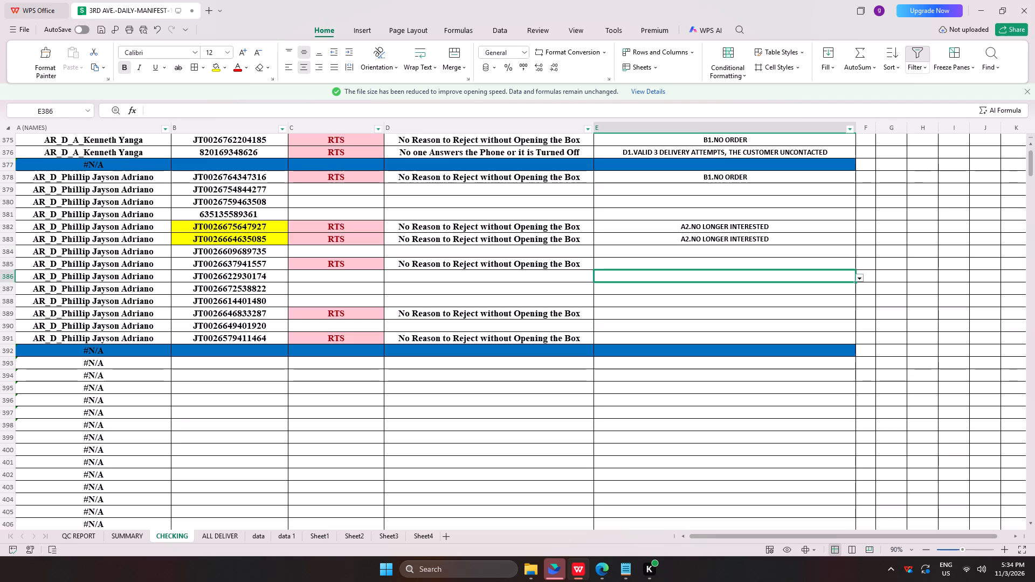
{"action": "left_click", "coordinate": [652, 265]}
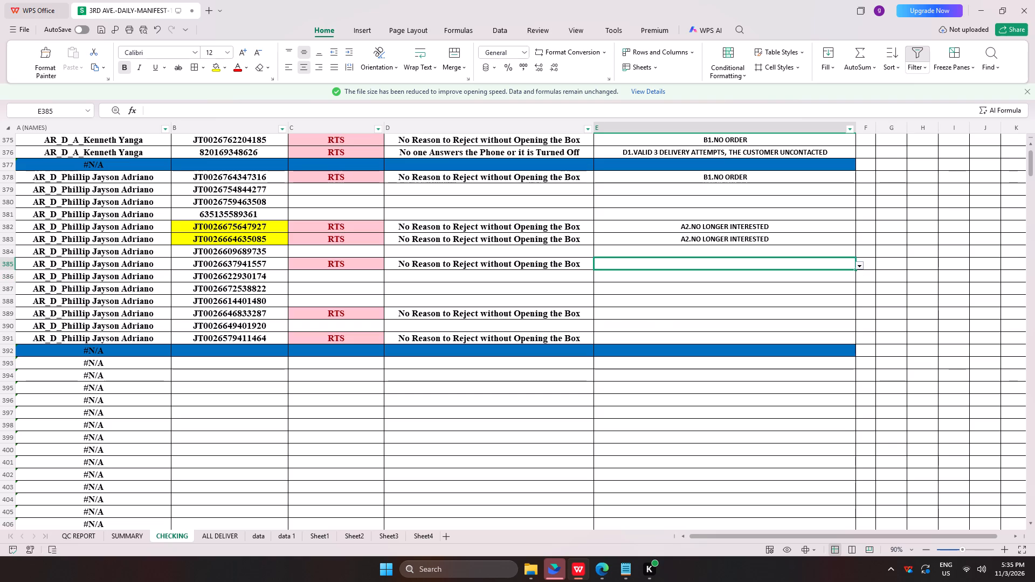
{"action": "type", "text": "NO MO"}
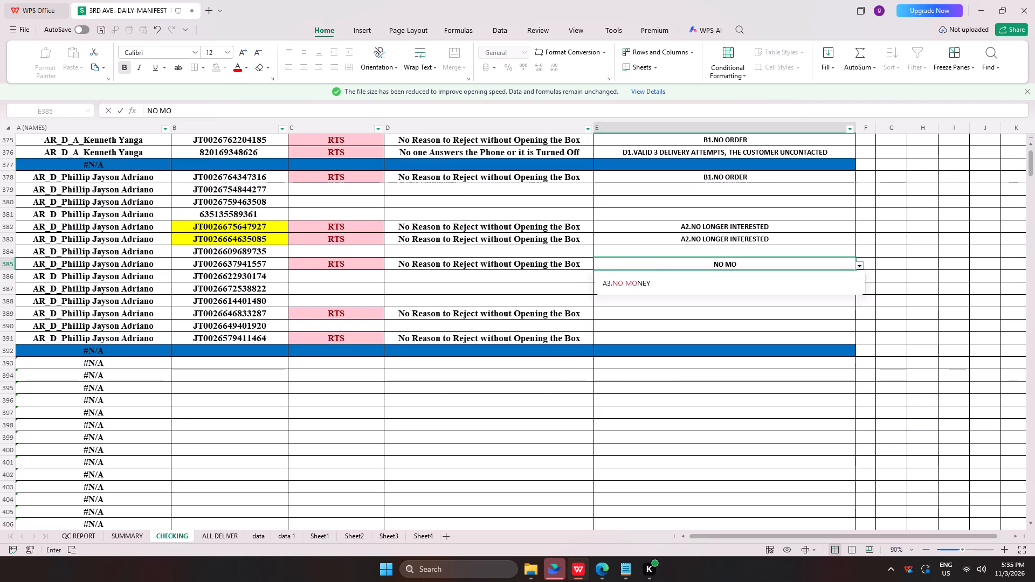
{"action": "left_click", "coordinate": [680, 285]}
Set the column E reason for rows 391 and 389 to B1.NO ORDER and save the workbook.
{"action": "left_click", "coordinate": [649, 335]}
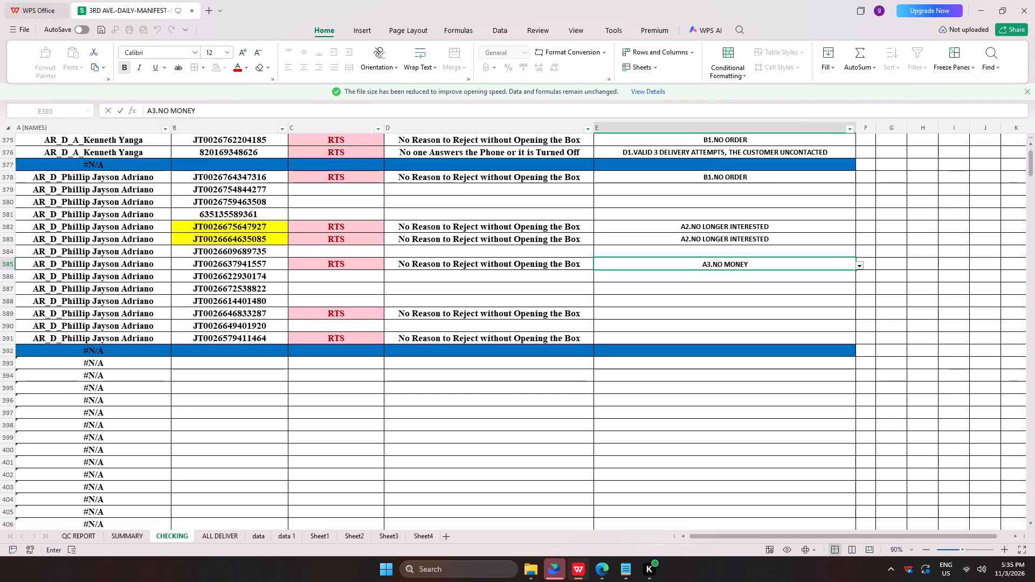
{"action": "type", "text": "NO O"}
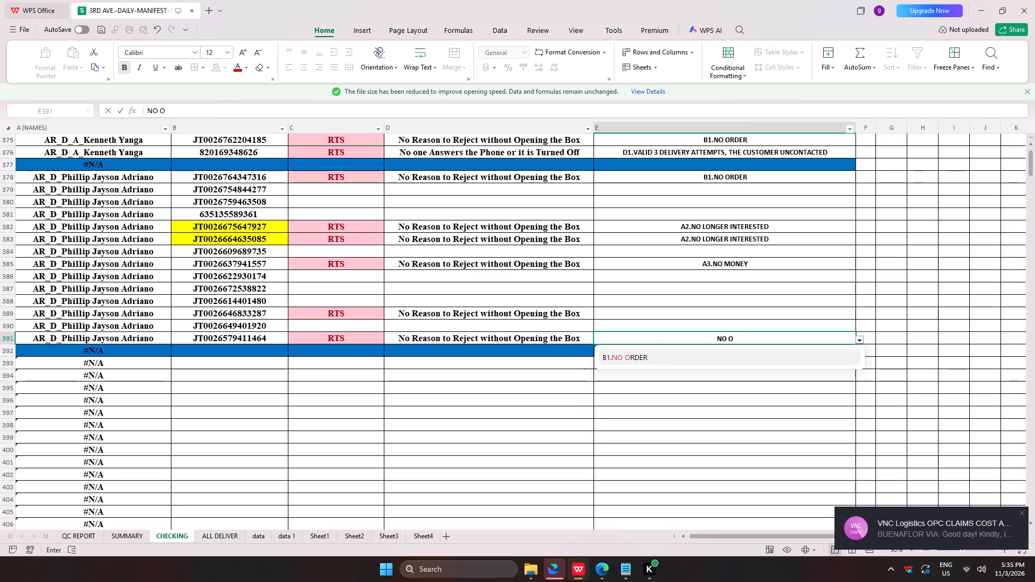
{"action": "left_click", "coordinate": [681, 360]}
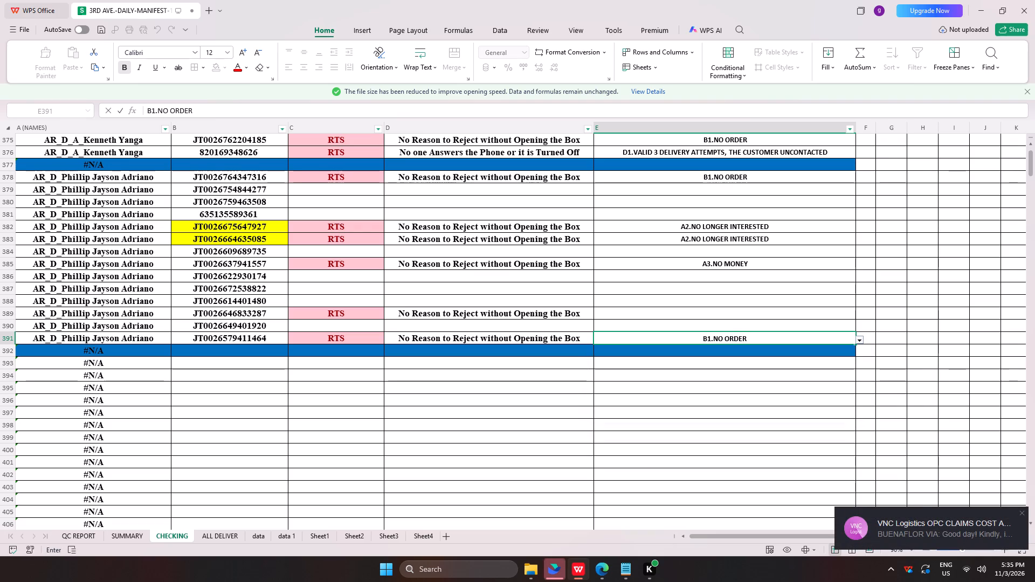
{"action": "left_click", "coordinate": [657, 318]}
{"action": "type", "text": "NO O"}
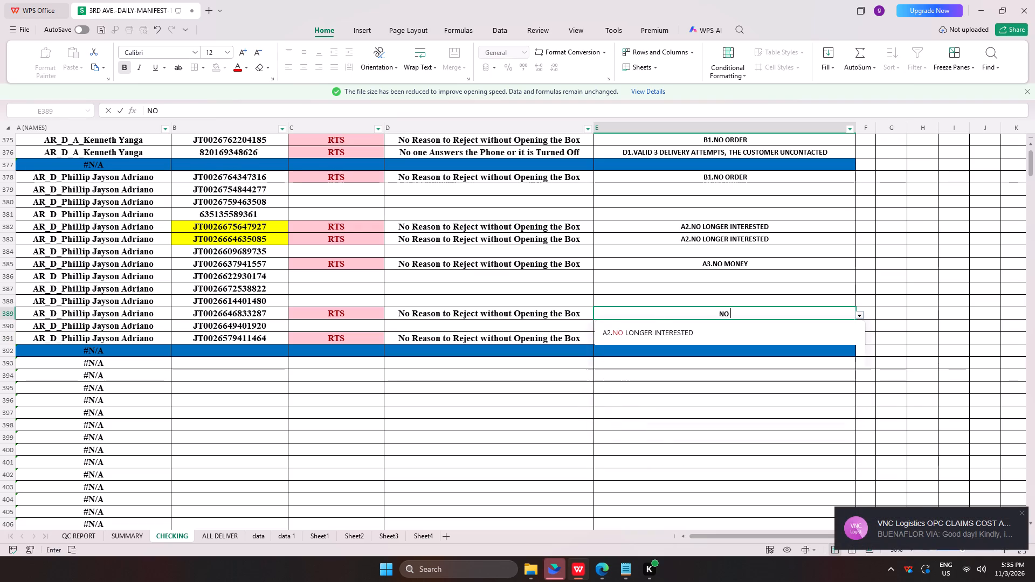
{"action": "left_click", "coordinate": [667, 334]}
{"action": "left_click", "coordinate": [709, 421]}
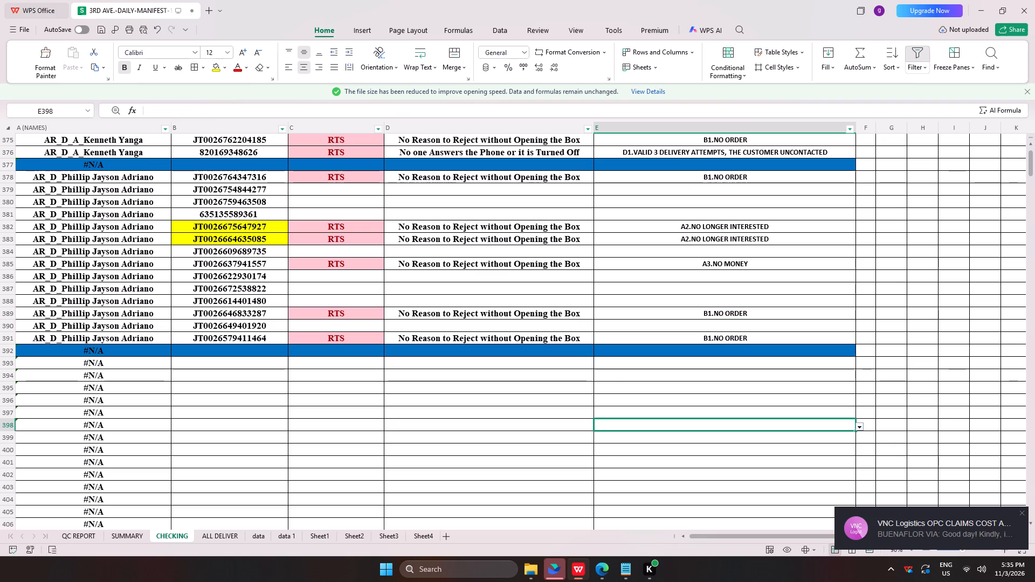
{"action": "key", "text": "ctrl+s"}
{"action": "key", "text": "ctrl+s"}
Switch to the JMS browser page and bring up the Pod Rider filter in COD collection.
{"action": "key", "text": "alt+Tab"}
{"action": "left_click", "coordinate": [404, 74]}
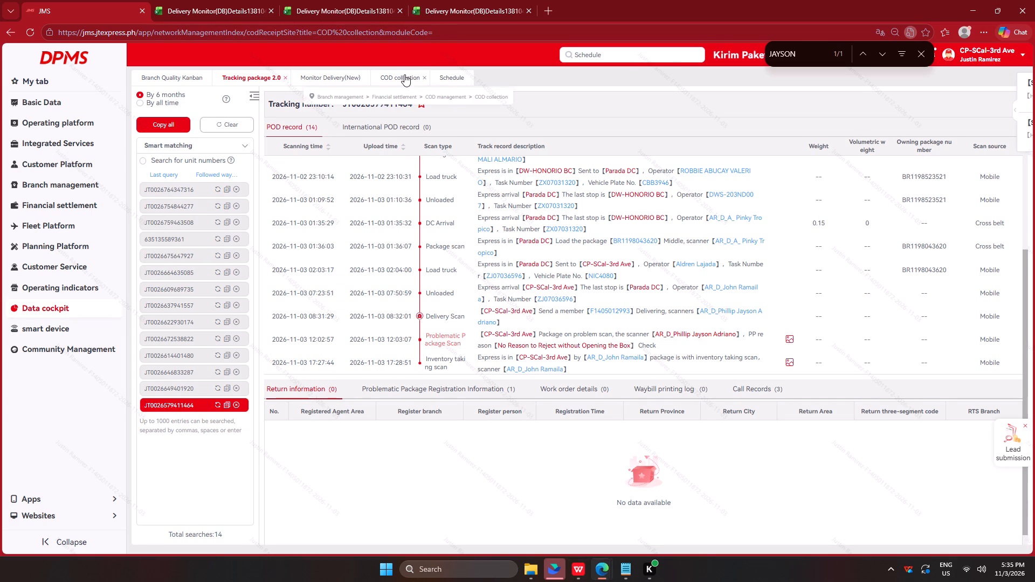
{"action": "left_click", "coordinate": [743, 174]}
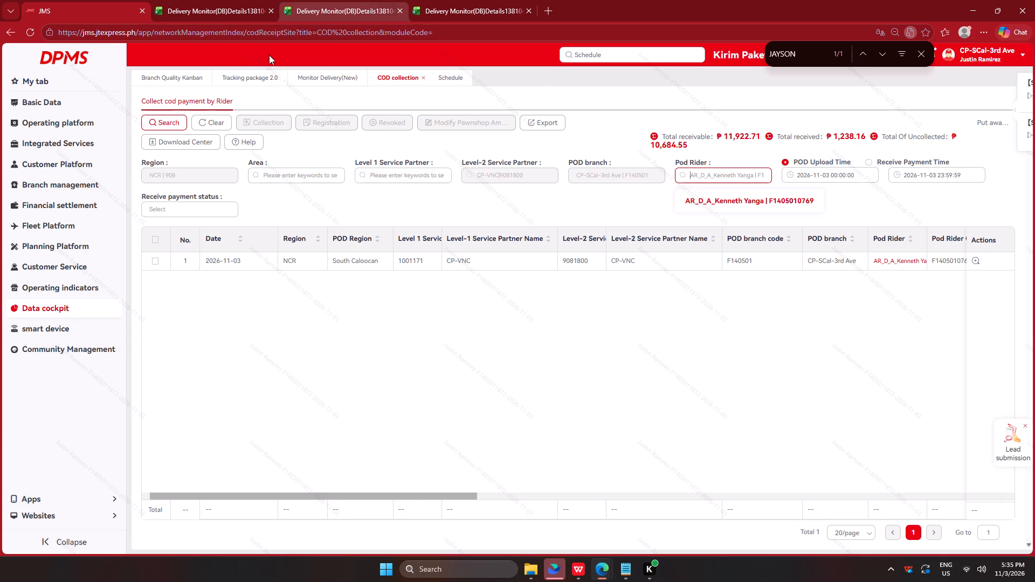
{"action": "key", "text": "alt+Tab"}
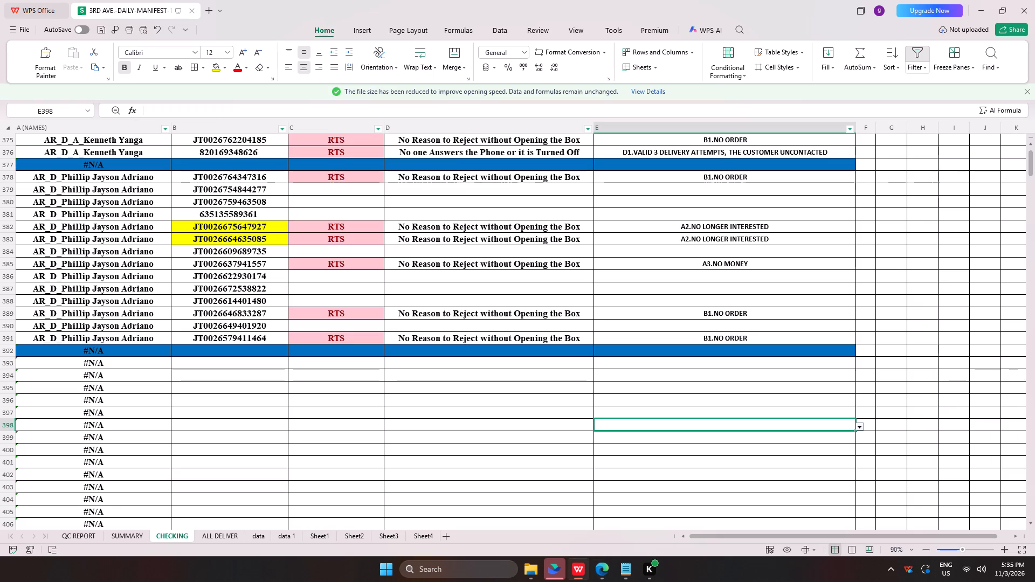
Copy the two yellow waybill numbers in rows 382–383 and look up both tracking records in JMS Tracking package 2.0.
{"action": "left_click", "coordinate": [343, 208]}
{"action": "scroll", "coordinate": [345, 206], "scroll_direction": "up", "scroll_amount": 4}
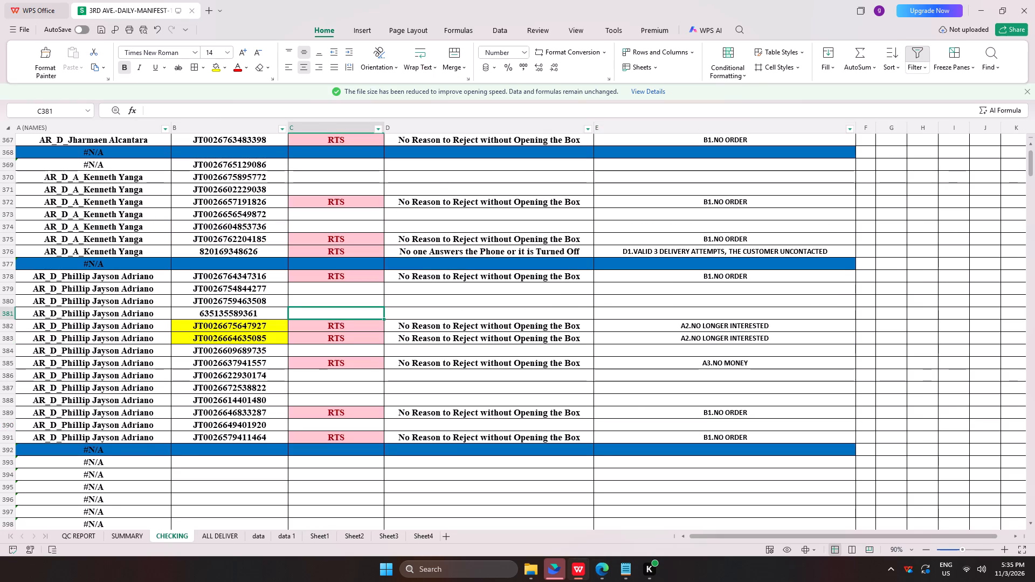
{"action": "left_click_drag", "start_coordinate": [263, 327], "coordinate": [264, 339]}
{"action": "key", "text": "ctrl+c"}
{"action": "key", "text": "alt+Tab"}
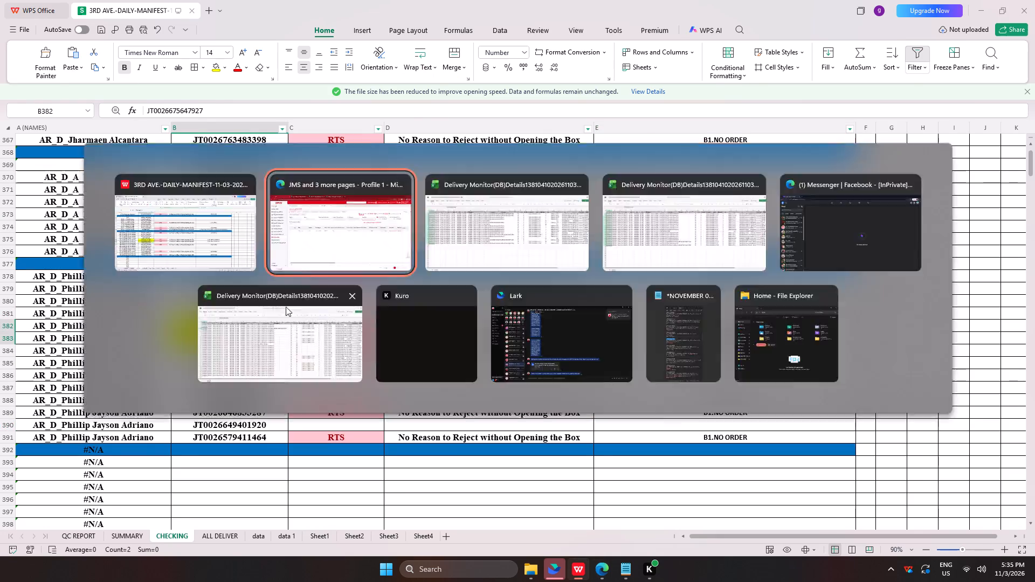
{"action": "left_click", "coordinate": [256, 73]}
{"action": "left_click", "coordinate": [230, 129]}
{"action": "left_click_drag", "start_coordinate": [202, 262], "coordinate": [204, 275]}
{"action": "key", "text": "ctrl+v"}
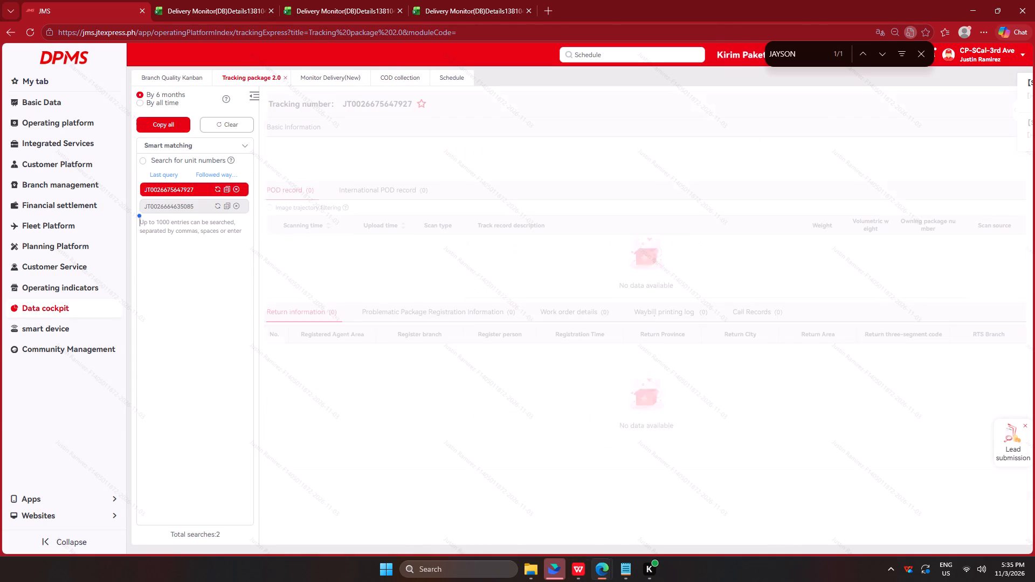
{"action": "scroll", "coordinate": [714, 294], "scroll_direction": "down", "scroll_amount": 3}
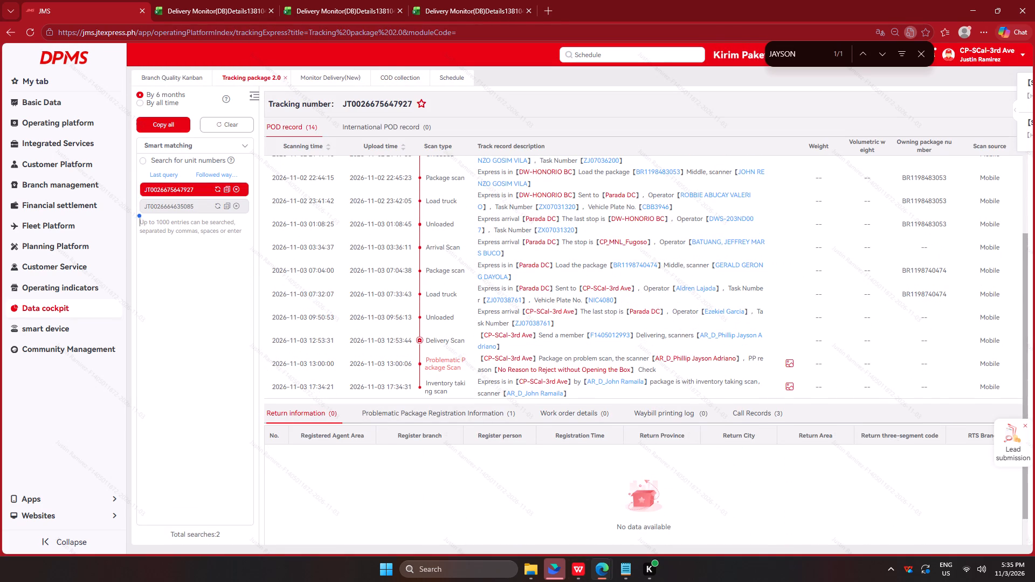
{"action": "left_click", "coordinate": [185, 211]}
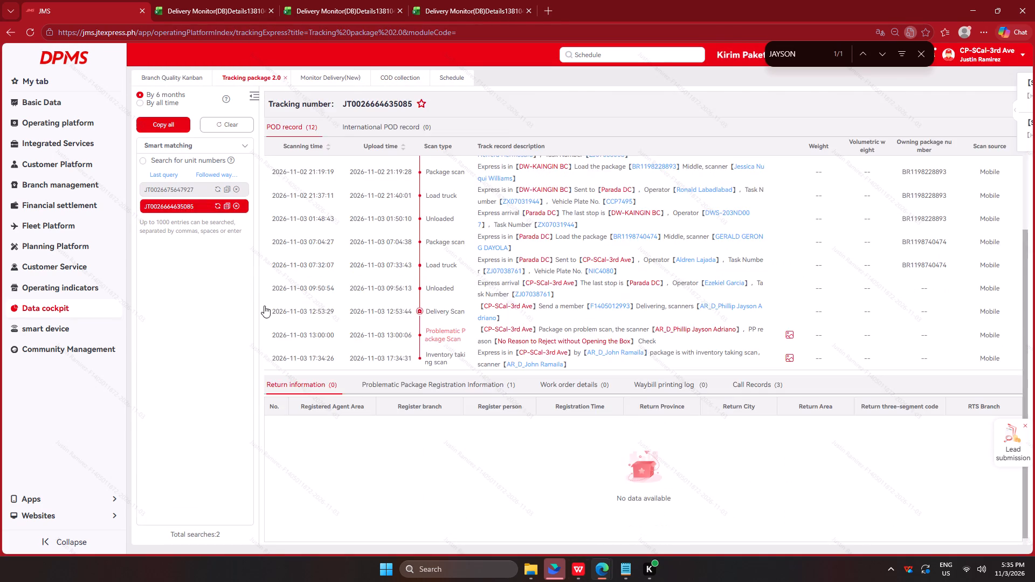
Switch back to the WPS workbook and remove the yellow fill from the waybill cells B382:B383.
{"action": "key", "text": "alt+Tab"}
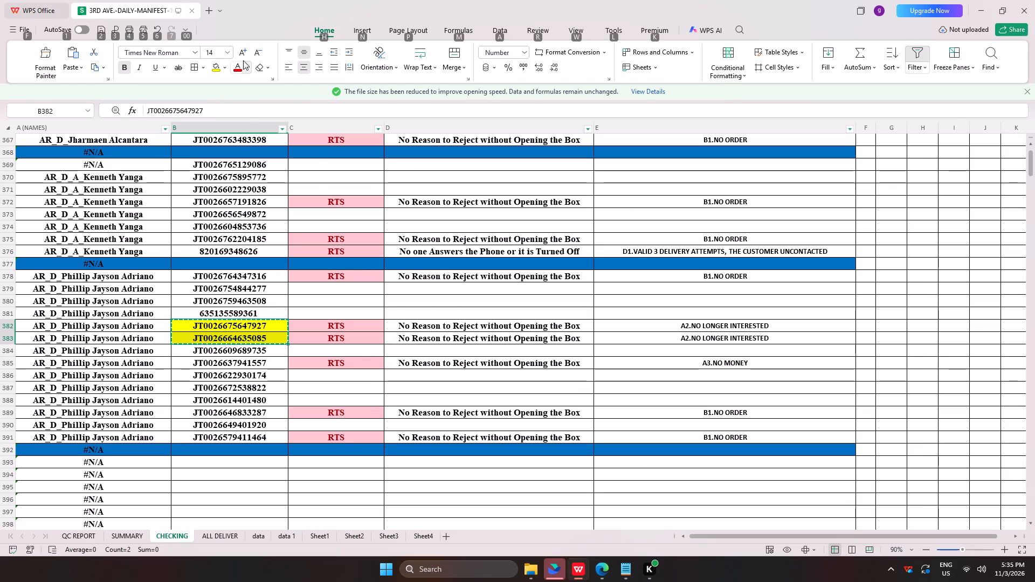
{"action": "left_click", "coordinate": [226, 70]}
{"action": "left_click", "coordinate": [220, 83]}
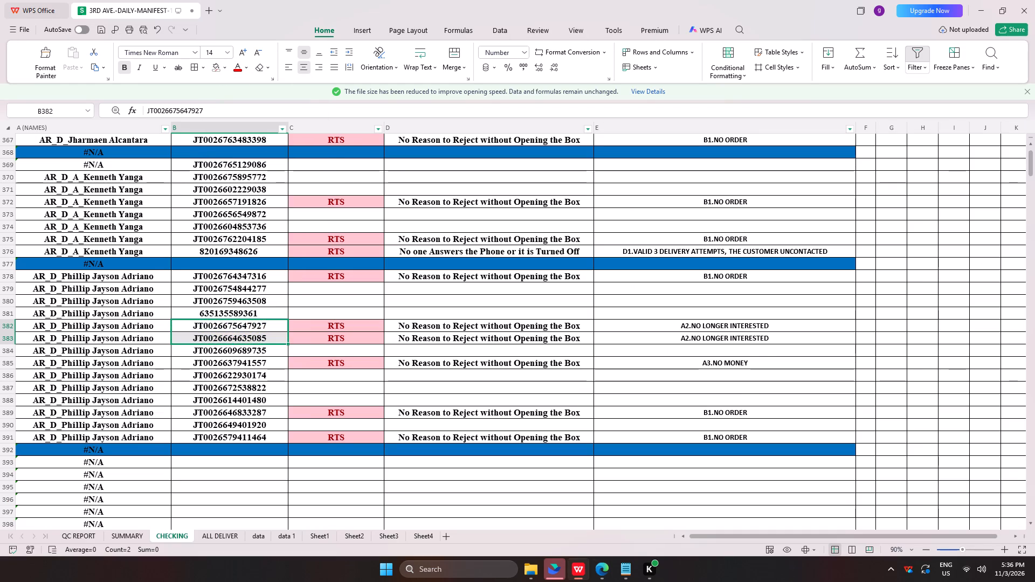
Copy the REDELIVER status from C366 into the blank status cells C369:C371 and C373:C374, and save the workbook.
{"action": "scroll", "coordinate": [362, 202], "scroll_direction": "up", "scroll_amount": 2}
{"action": "left_click", "coordinate": [352, 176]}
{"action": "key", "text": "ctrl+c"}
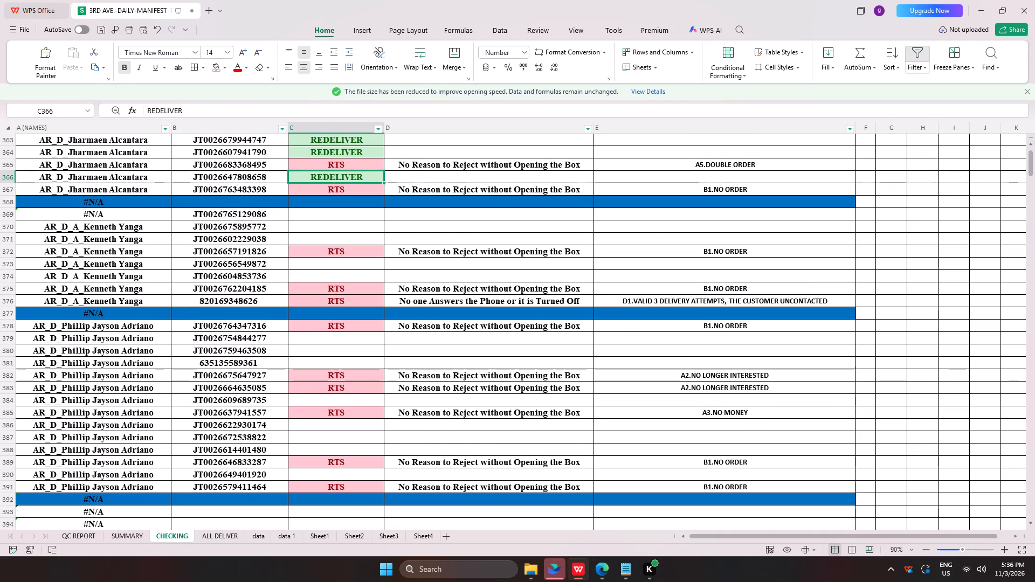
{"action": "left_click_drag", "start_coordinate": [340, 213], "coordinate": [342, 241], "text": "ctrl"}
{"action": "left_click_drag", "start_coordinate": [347, 262], "coordinate": [348, 278], "text": "ctrl"}
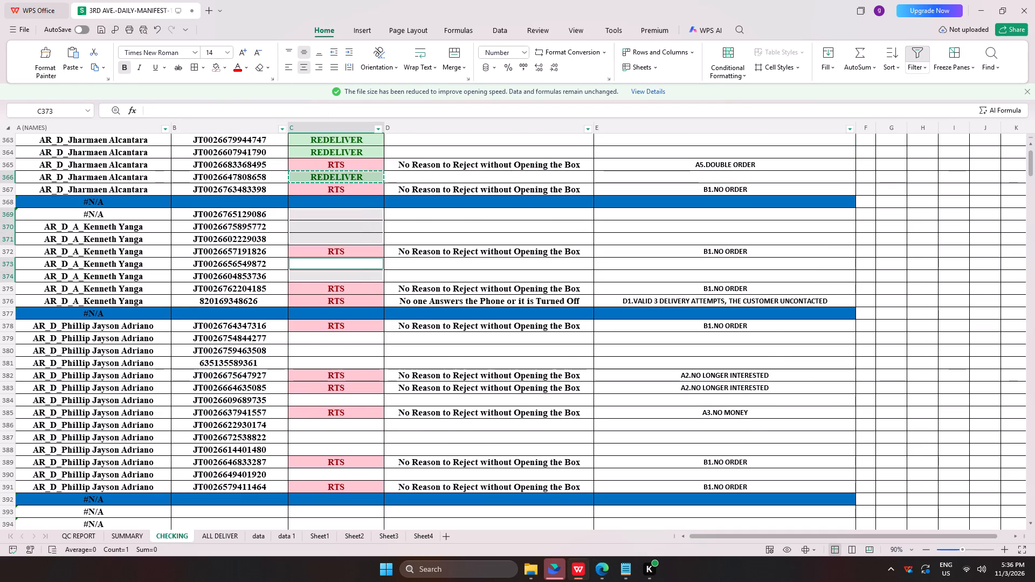
{"action": "key", "text": "ctrl+v"}
{"action": "left_click", "coordinate": [367, 227]}
{"action": "key", "text": "ctrl+s"}
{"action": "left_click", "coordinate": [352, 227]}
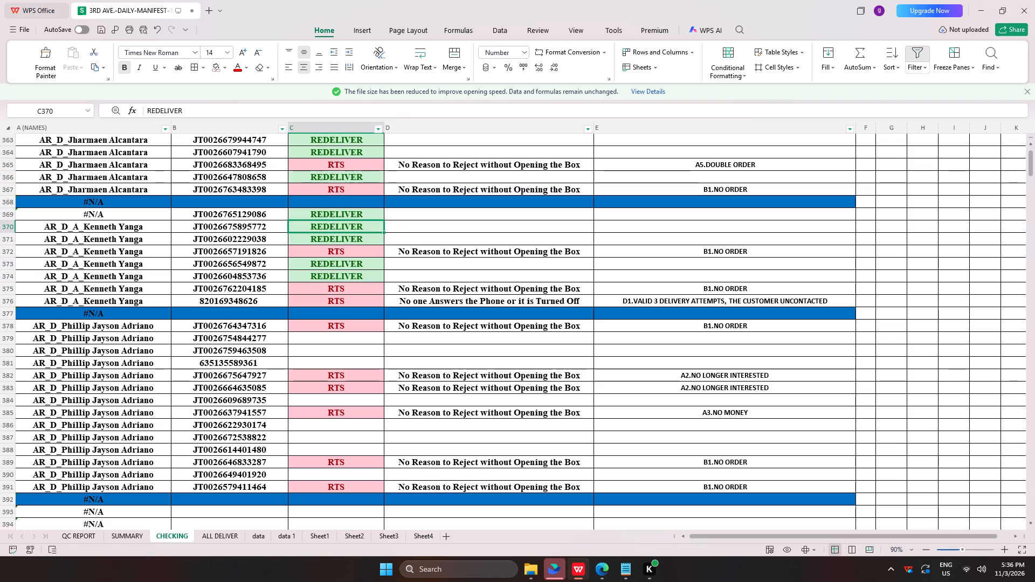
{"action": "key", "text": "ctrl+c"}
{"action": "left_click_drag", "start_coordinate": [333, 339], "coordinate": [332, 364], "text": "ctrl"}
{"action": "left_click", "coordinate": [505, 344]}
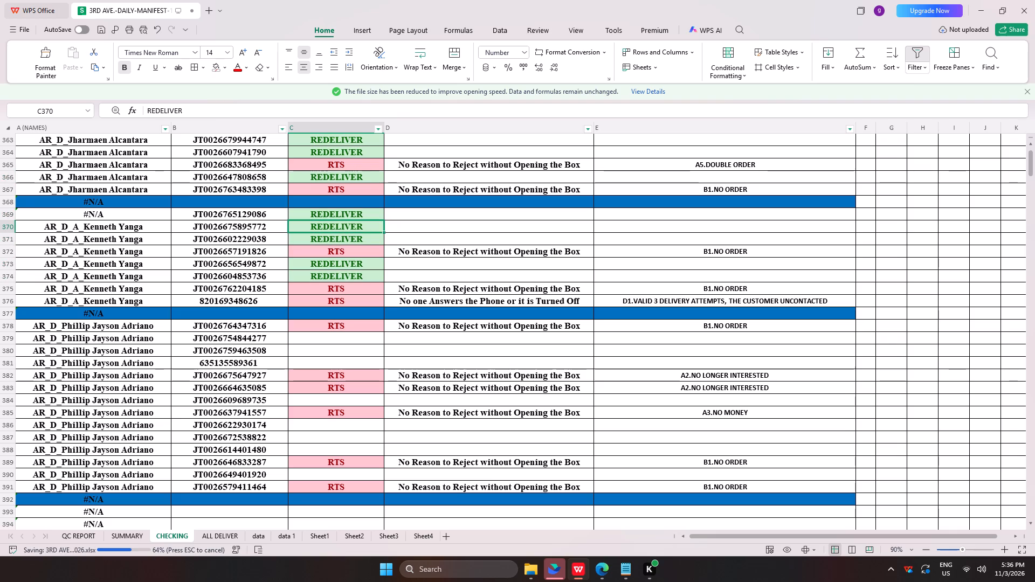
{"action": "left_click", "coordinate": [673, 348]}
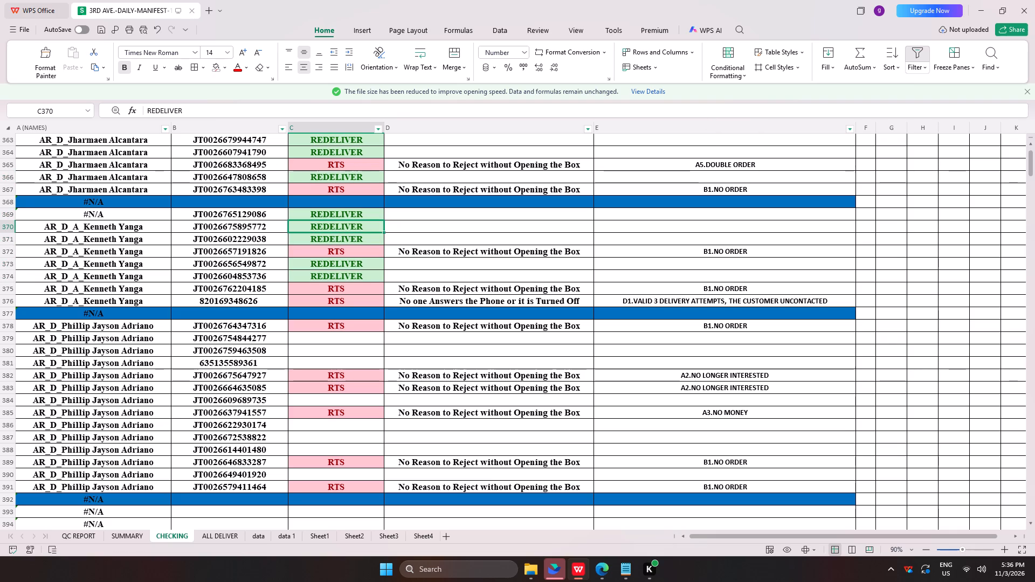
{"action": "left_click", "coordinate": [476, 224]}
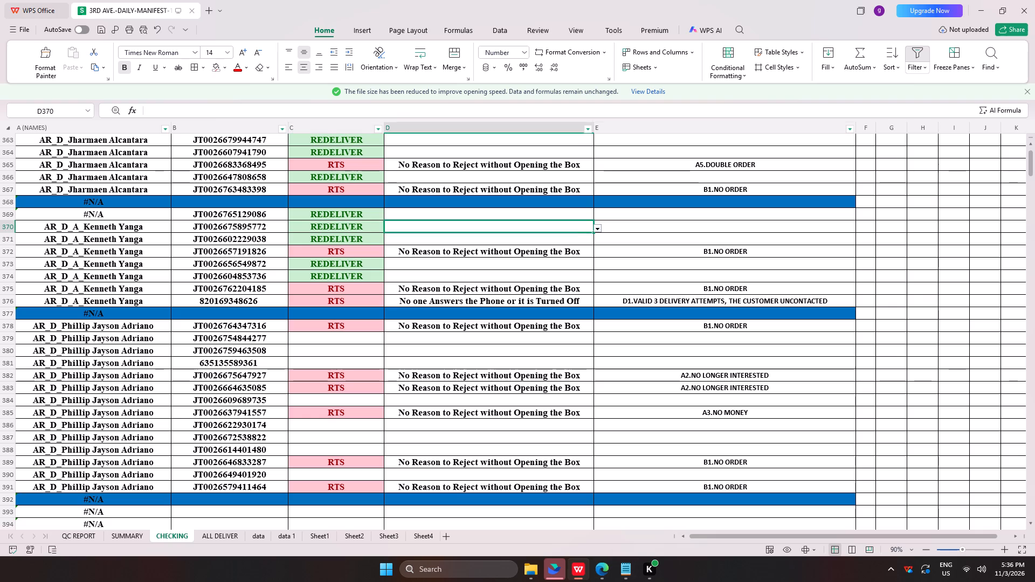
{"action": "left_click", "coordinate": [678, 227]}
Copy the REDELIVER status from C371 into C379:C381, C384, C386:C388 and C390, and save the workbook.
{"action": "left_click", "coordinate": [343, 234]}
{"action": "key", "text": "ctrl+c"}
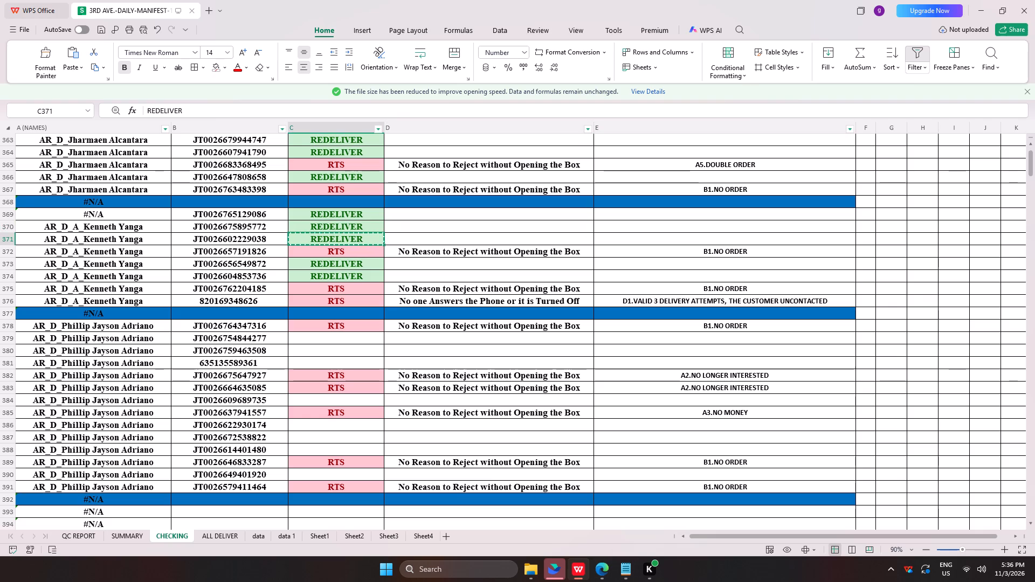
{"action": "left_click_drag", "start_coordinate": [332, 340], "coordinate": [336, 362], "text": "ctrl"}
{"action": "left_click", "coordinate": [350, 399], "text": "ctrl"}
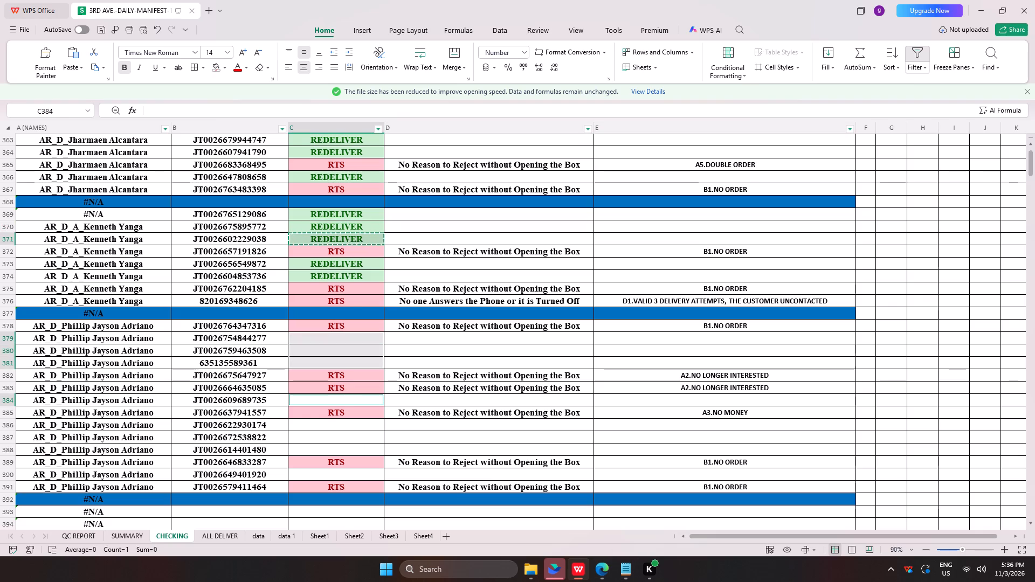
{"action": "left_click_drag", "start_coordinate": [355, 425], "coordinate": [354, 454], "text": "ctrl"}
{"action": "left_click", "coordinate": [351, 475], "text": "ctrl"}
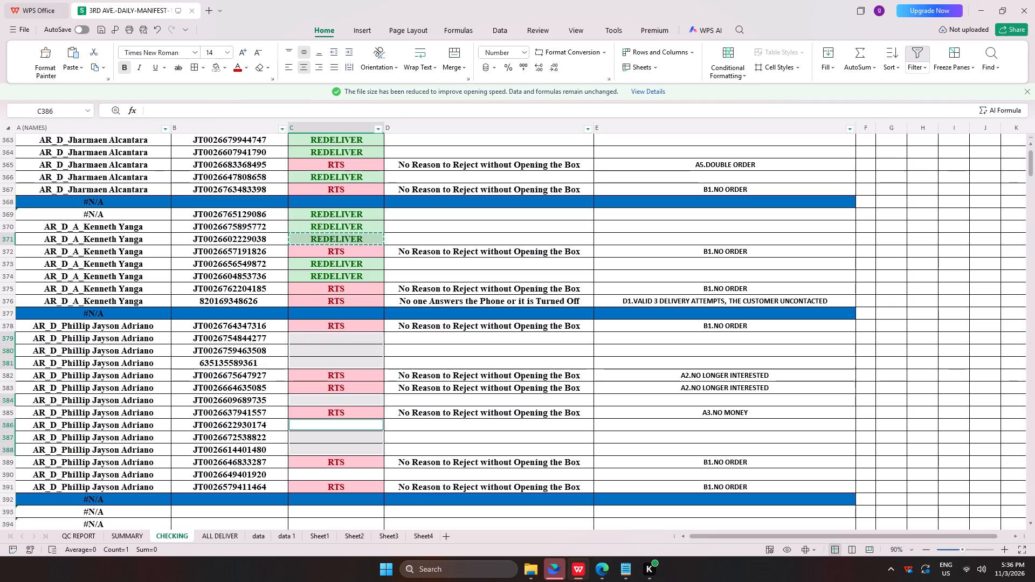
{"action": "key", "text": "ctrl+v"}
{"action": "left_click", "coordinate": [456, 439]}
{"action": "key", "text": "ctrl+s"}
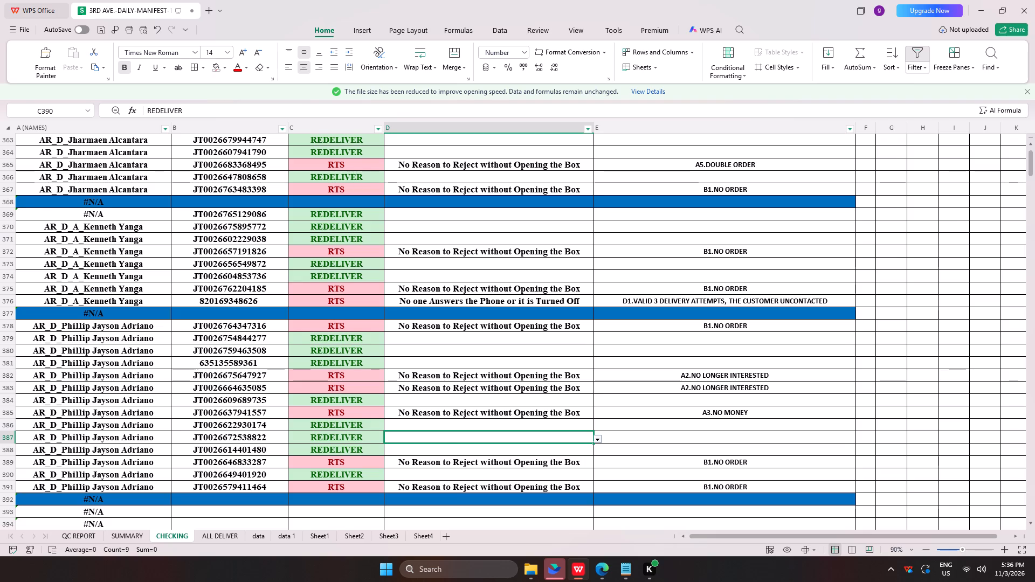
Switch to JMS in Edge and find courier DANILO in the Monitor Delivery(New) summary.
{"action": "key", "text": "alt+Tab"}
{"action": "scroll", "coordinate": [430, 343], "scroll_direction": "down", "scroll_amount": 2}
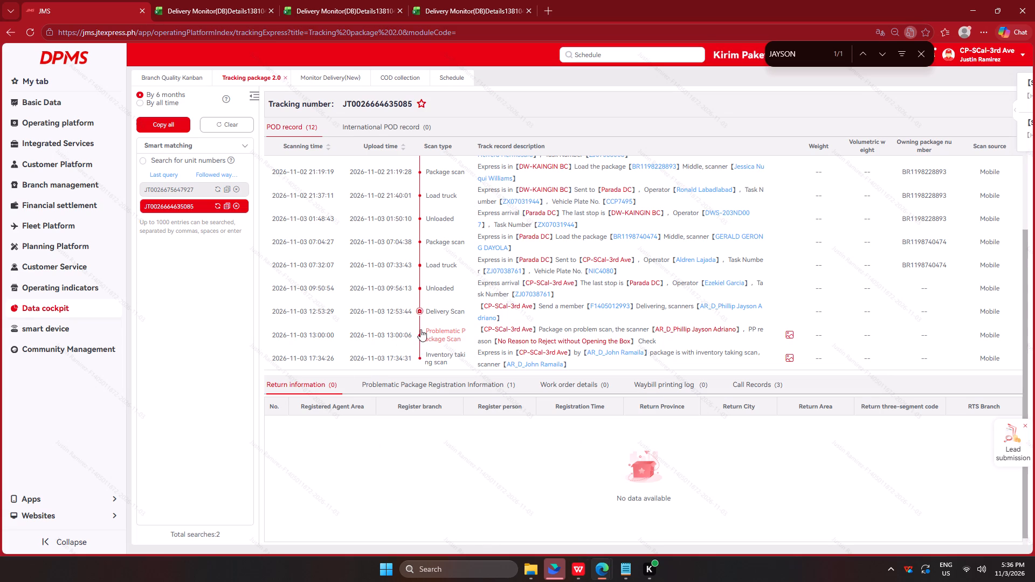
{"action": "left_click", "coordinate": [340, 75]}
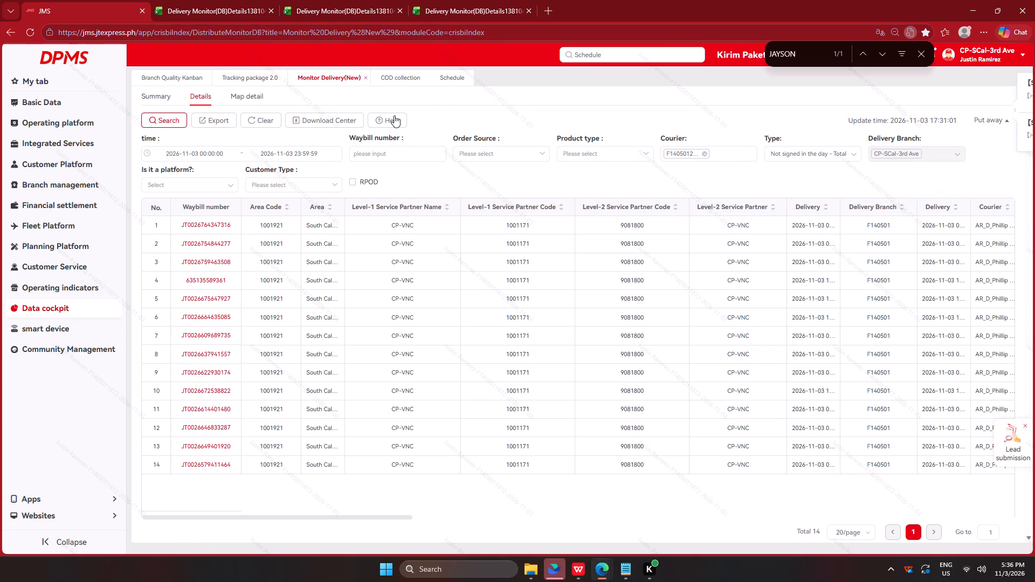
{"action": "left_click", "coordinate": [148, 98]}
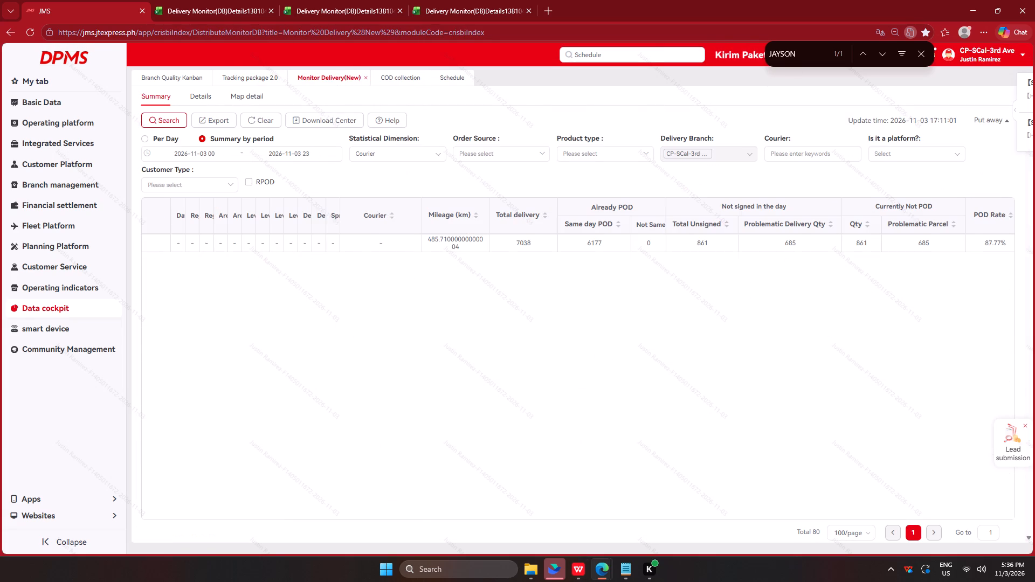
{"action": "double_click", "coordinate": [806, 50]}
{"action": "type", "text": "FANILO"}
{"action": "key", "text": "BackSpace"}
{"action": "key", "text": "BackSpace"}
{"action": "key", "text": "BackSpace"}
{"action": "key", "text": "BackSpace"}
{"action": "key", "text": "BackSpace"}
{"action": "key", "text": "BackSpace"}
{"action": "type", "text": "DA"}
{"action": "type", "text": "NILO"}
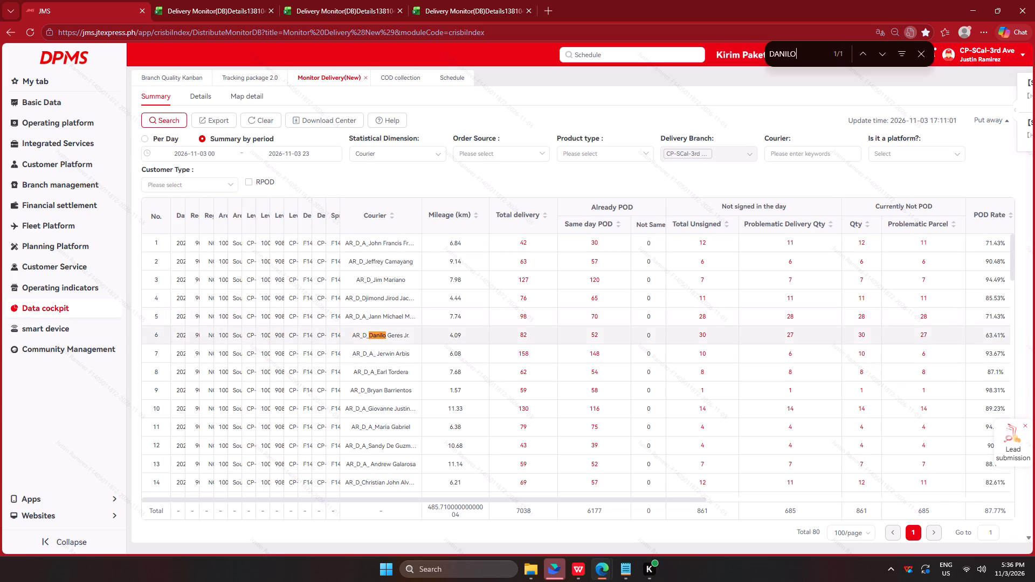
Refresh the courier summary and open the Total Unsigned parcel details for courier DANILO.
{"action": "left_click", "coordinate": [168, 115]}
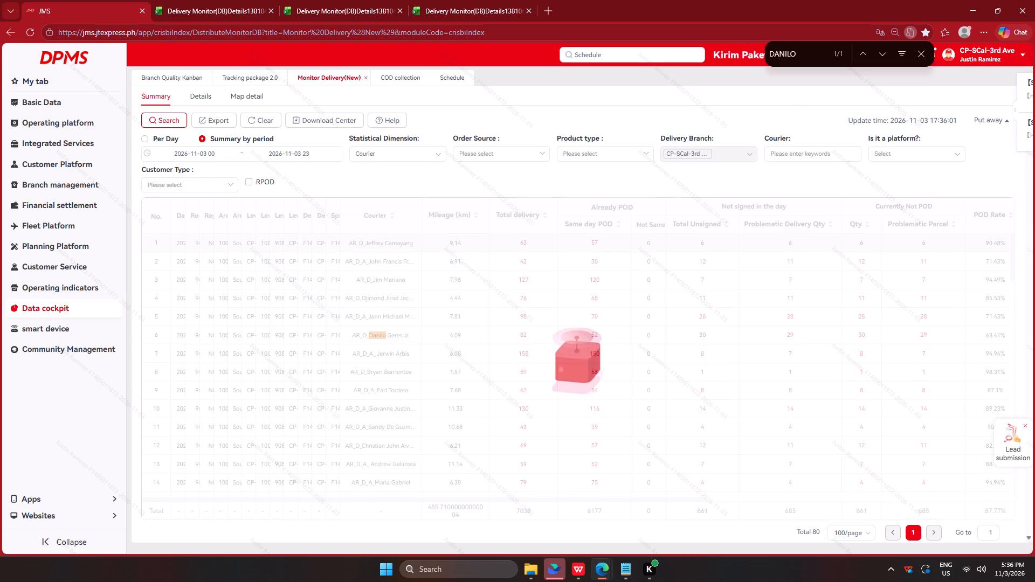
{"action": "left_click", "coordinate": [801, 53]}
{"action": "key", "text": "Return"}
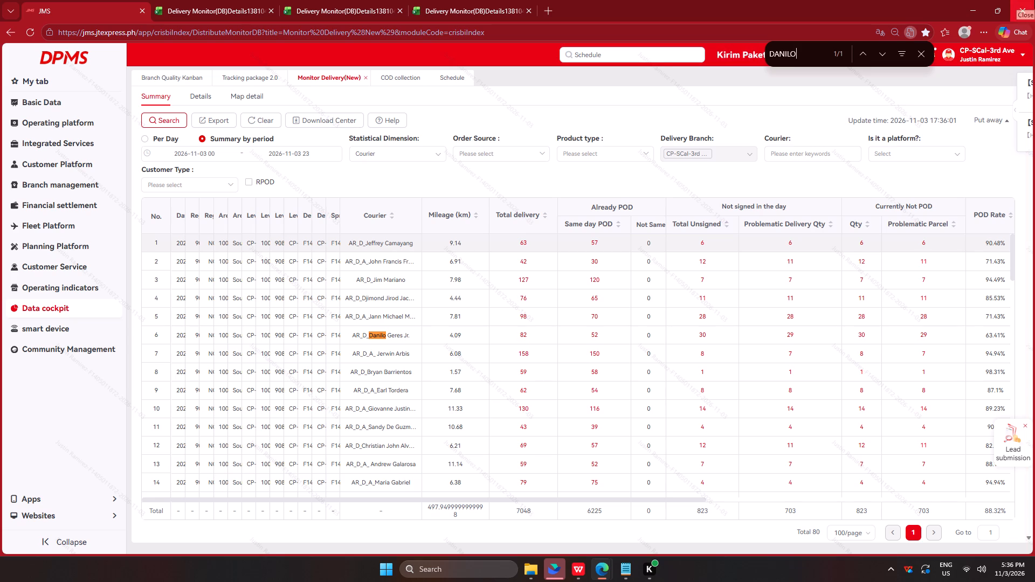
{"action": "left_click", "coordinate": [705, 336]}
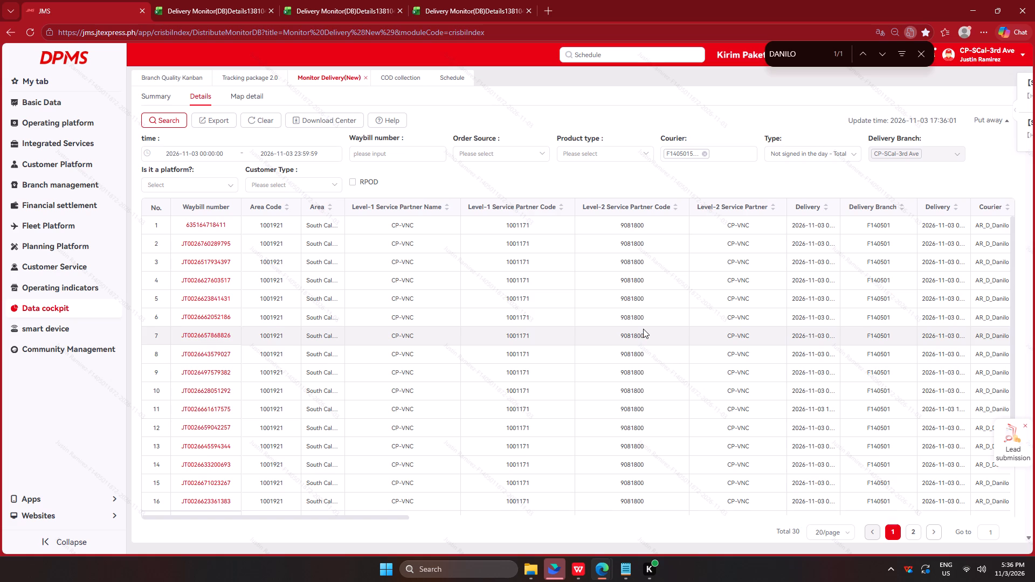
Export the courier's unsigned parcel details and open the newest export file.
{"action": "left_click", "coordinate": [226, 118]}
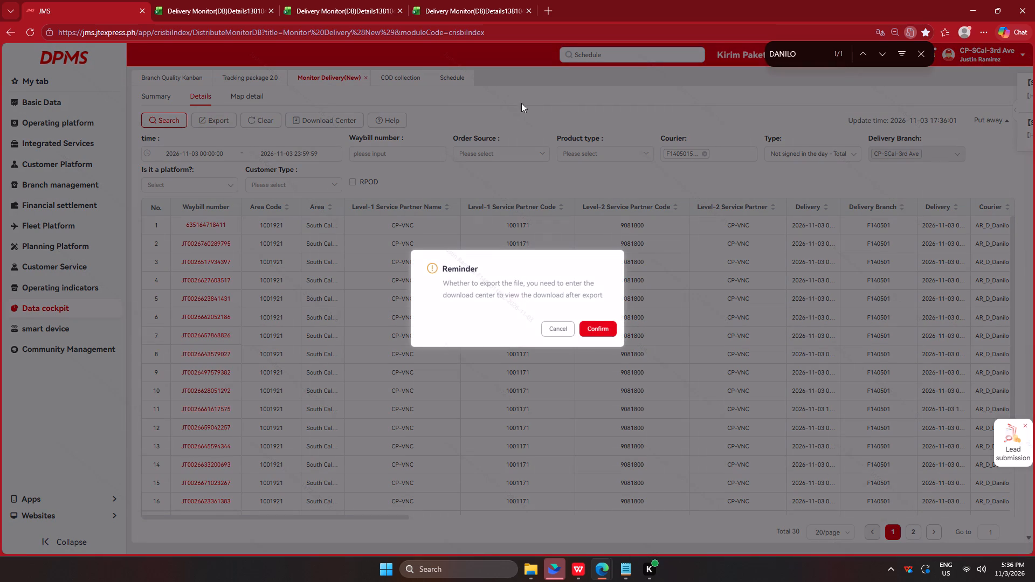
{"action": "left_click", "coordinate": [605, 329]}
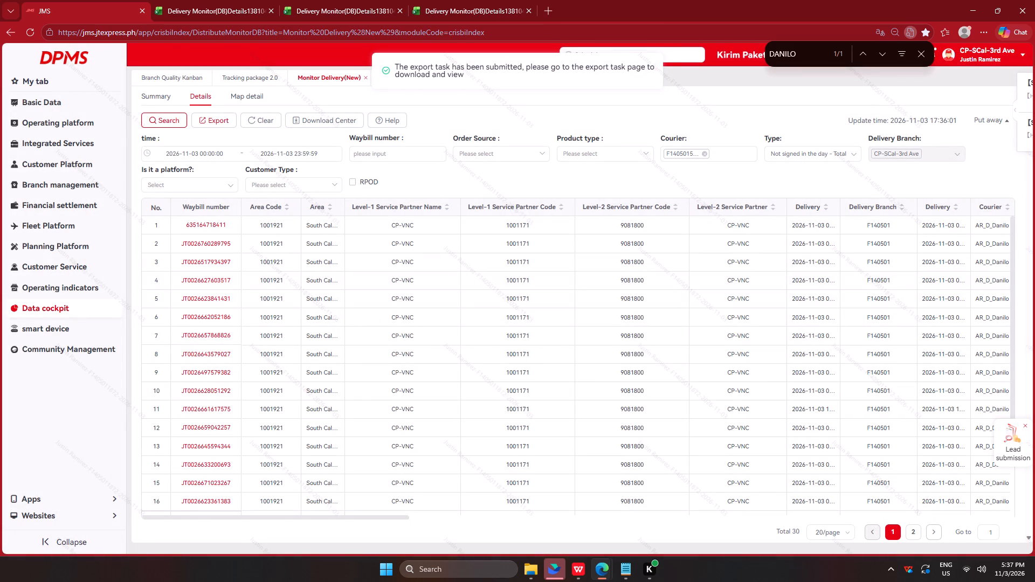
{"action": "left_click", "coordinate": [335, 118]}
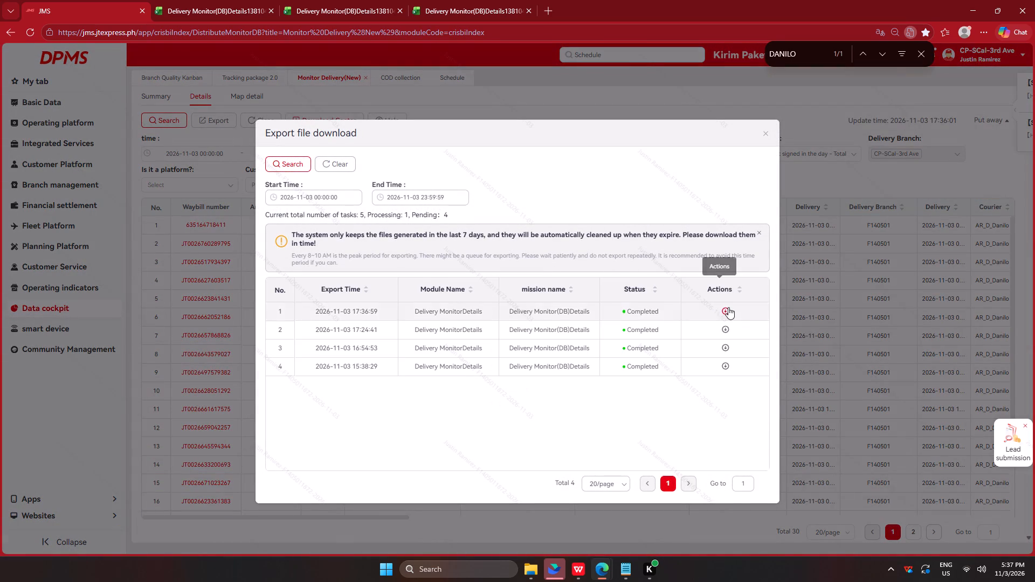
{"action": "left_click", "coordinate": [724, 309]}
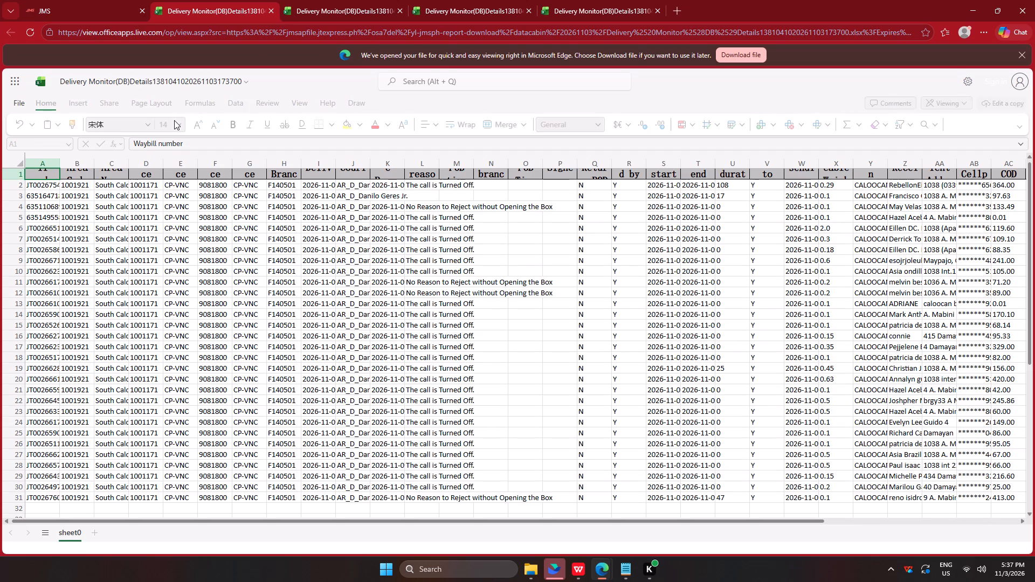
Copy the waybill numbers in A2:A31 of the export and look them up in Tracking package 2.0, replacing the previous list.
{"action": "key", "text": "Down"}
{"action": "key", "text": "ctrl+shift+Down"}
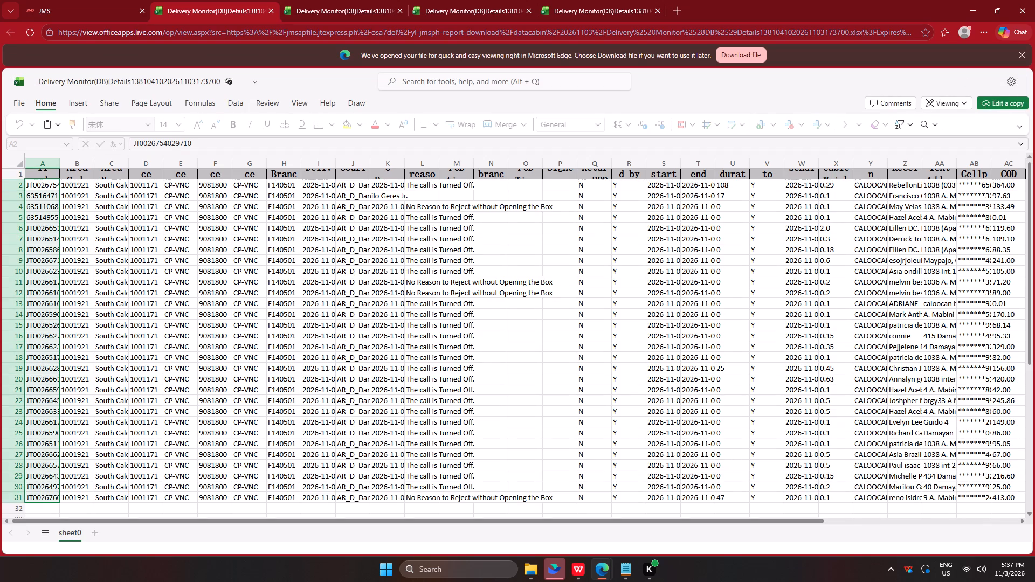
{"action": "right_click", "coordinate": [53, 259]}
{"action": "left_click", "coordinate": [84, 270]}
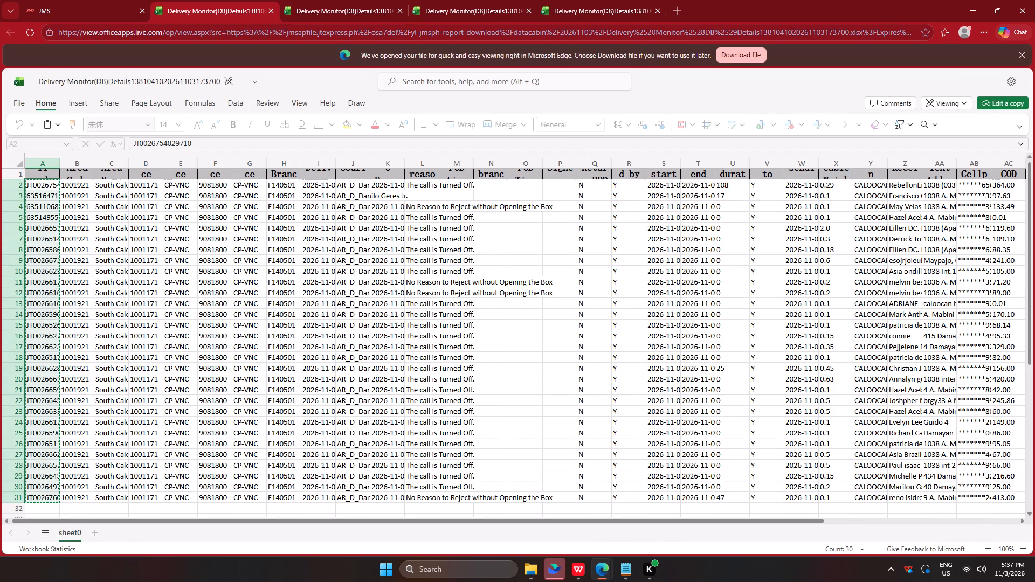
{"action": "left_click", "coordinate": [88, 14]}
{"action": "left_click", "coordinate": [764, 131]}
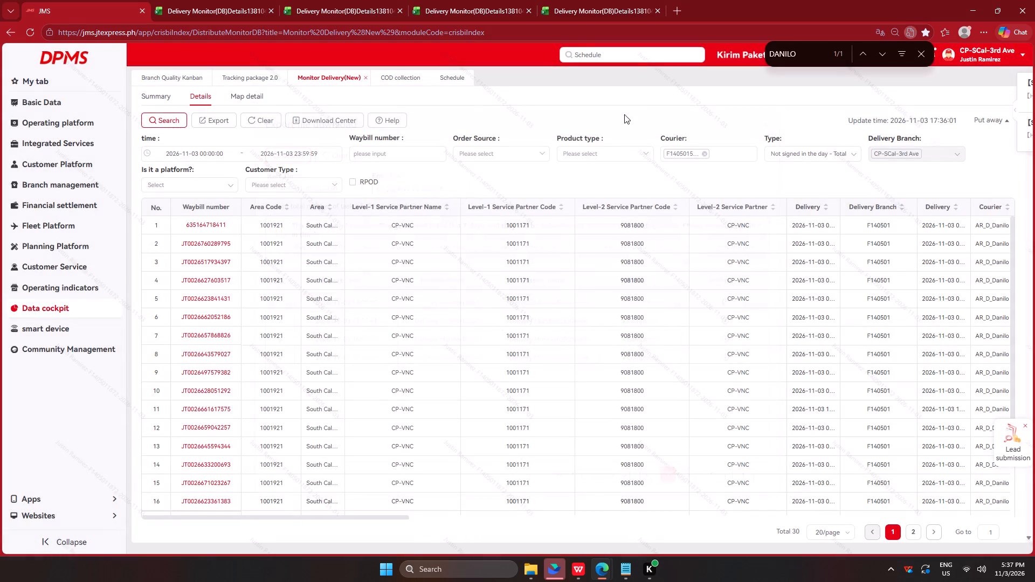
{"action": "left_click", "coordinate": [258, 72]}
{"action": "left_click", "coordinate": [229, 122]}
{"action": "left_click", "coordinate": [224, 223]}
{"action": "key", "text": "ctrl+v"}
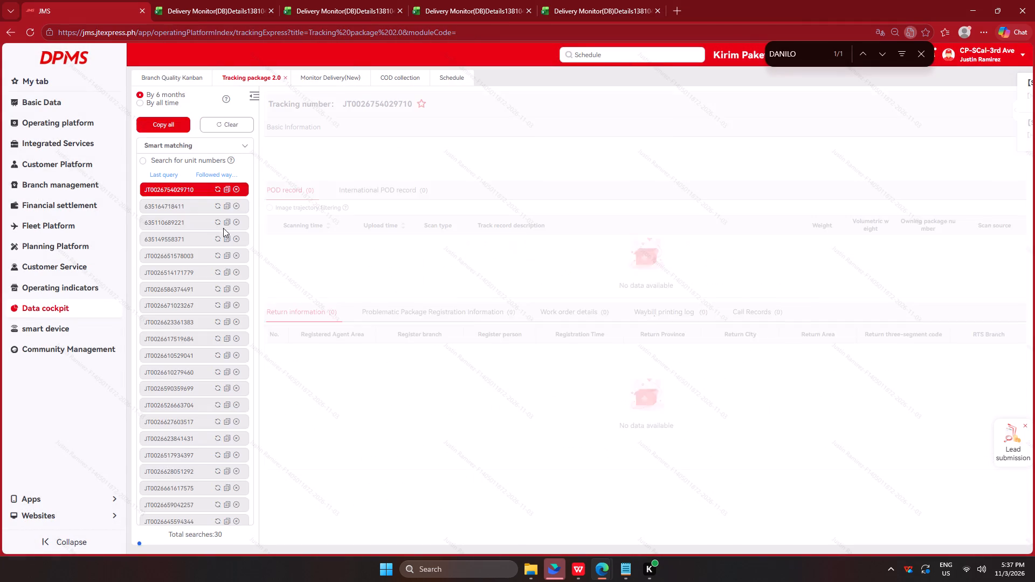
Copy all waybill numbers from the tracking list and paste them into the CHECKING sheet of the WPS workbook from B393 down.
{"action": "left_click", "coordinate": [170, 122]}
{"action": "key", "text": "alt+Tab"}
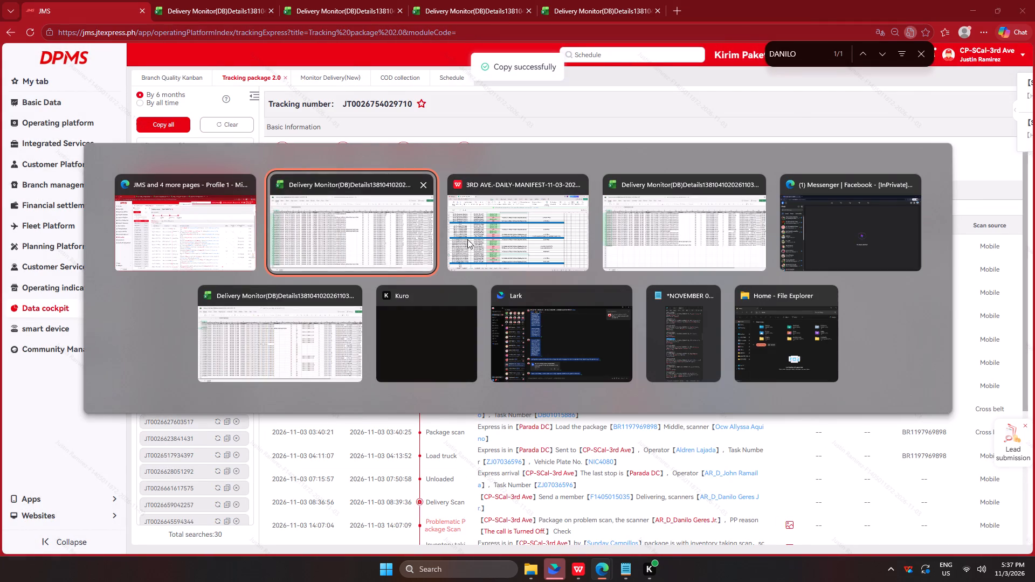
{"action": "left_click", "coordinate": [514, 230], "text": "alt"}
{"action": "left_click", "coordinate": [378, 303]}
{"action": "scroll", "coordinate": [400, 301], "scroll_direction": "down", "scroll_amount": 9}
{"action": "left_click", "coordinate": [245, 290]}
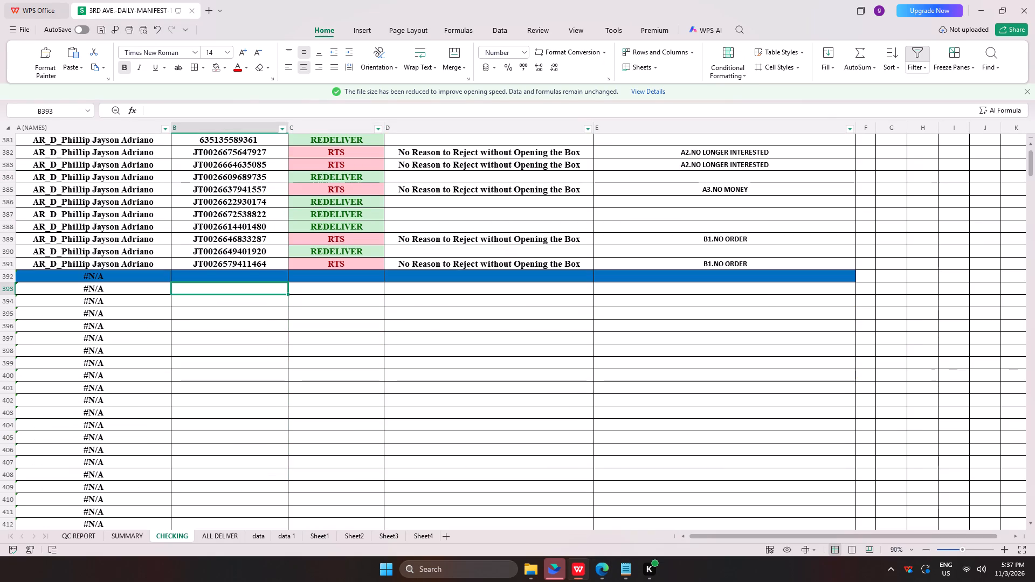
{"action": "key", "text": "ctrl+v"}
Copy the blue separator row A392:E392 to row 423 below the new waybills, dismissing the file request for updating values.
{"action": "scroll", "coordinate": [280, 253], "scroll_direction": "down", "scroll_amount": 4}
{"action": "left_click_drag", "start_coordinate": [122, 177], "coordinate": [678, 187]}
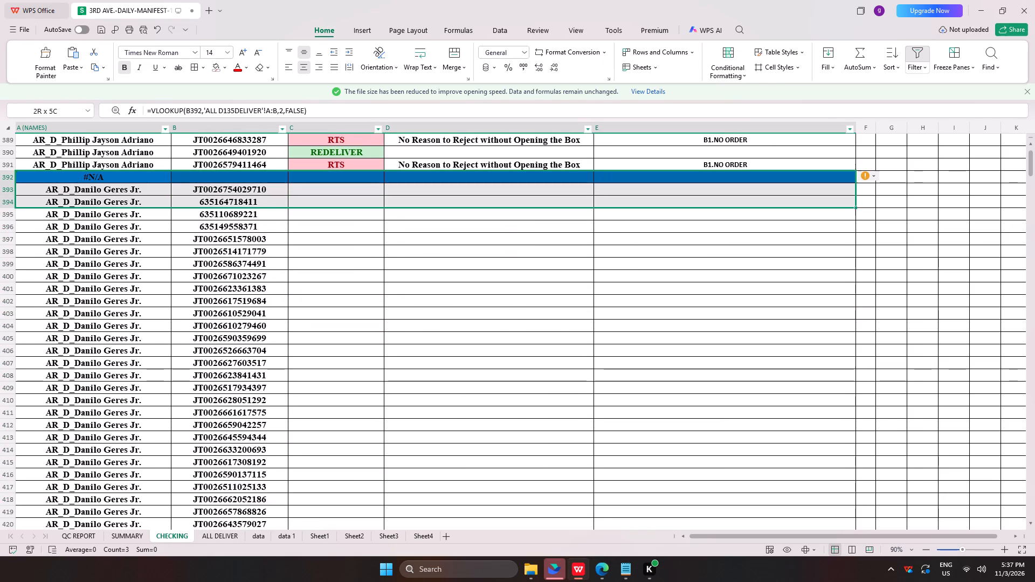
{"action": "left_click_drag", "start_coordinate": [678, 187], "coordinate": [670, 181]}
{"action": "key", "text": "ctrl+c"}
{"action": "left_click", "coordinate": [233, 292]}
{"action": "scroll", "coordinate": [264, 297], "scroll_direction": "down", "scroll_amount": 3}
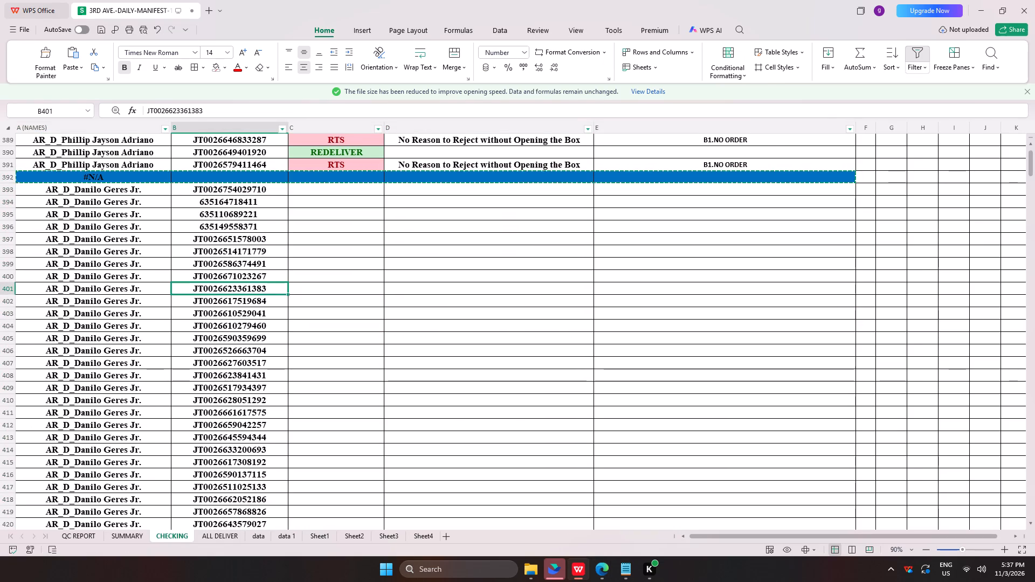
{"action": "scroll", "coordinate": [264, 299], "scroll_direction": "down", "scroll_amount": 1}
{"action": "left_click", "coordinate": [126, 465]}
{"action": "key", "text": "ctrl+v"}
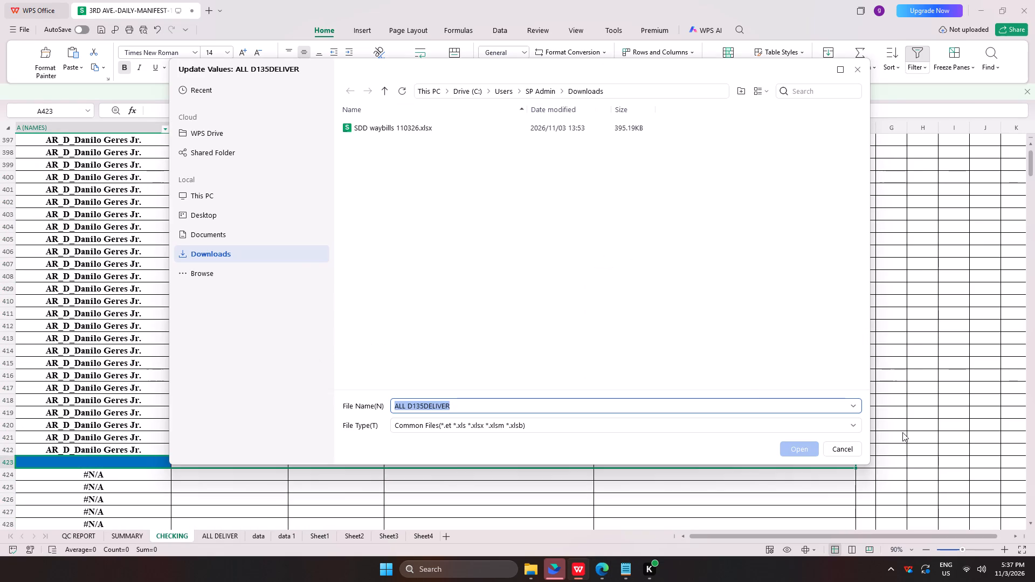
{"action": "left_click", "coordinate": [848, 453]}
{"action": "left_click", "coordinate": [543, 435]}
Check the tracking records of the first two new waybills in JMS and fill waybill cell B394 yellow in the CHECKING sheet.
{"action": "key", "text": "alt+Tab"}
{"action": "scroll", "coordinate": [359, 347], "scroll_direction": "up", "scroll_amount": 3}
{"action": "scroll", "coordinate": [362, 342], "scroll_direction": "down", "scroll_amount": 2}
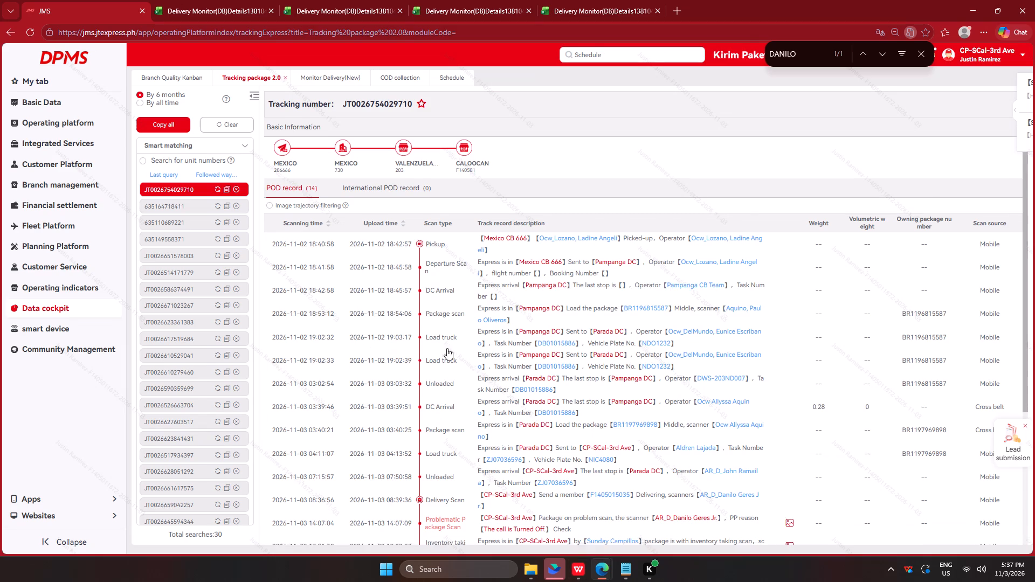
{"action": "scroll", "coordinate": [447, 348], "scroll_direction": "down", "scroll_amount": 2}
{"action": "left_click", "coordinate": [177, 204]}
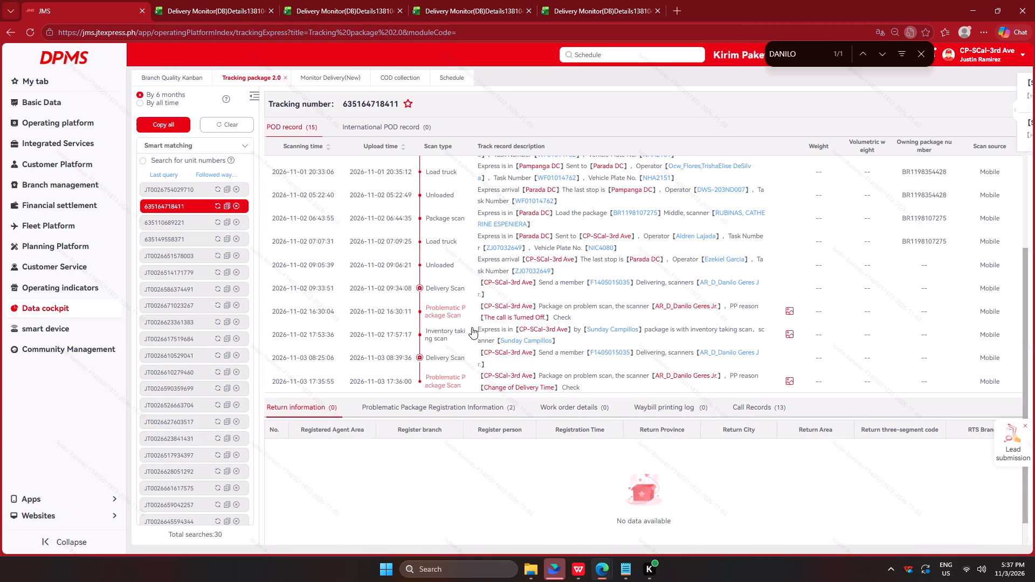
{"action": "key", "text": "alt+Tab"}
{"action": "scroll", "coordinate": [274, 231], "scroll_direction": "up", "scroll_amount": 3}
{"action": "left_click", "coordinate": [262, 183]}
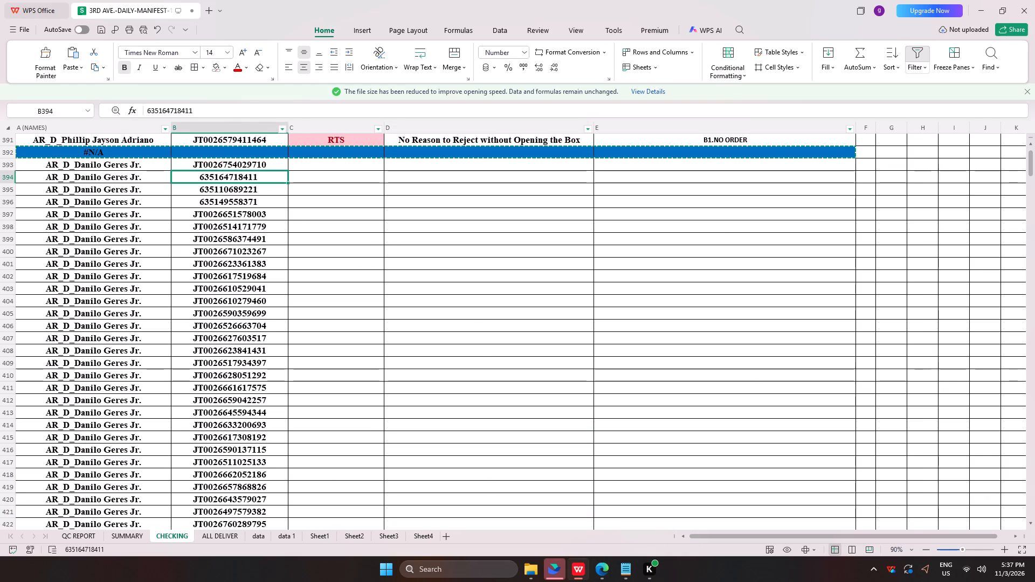
{"action": "left_click", "coordinate": [223, 70]}
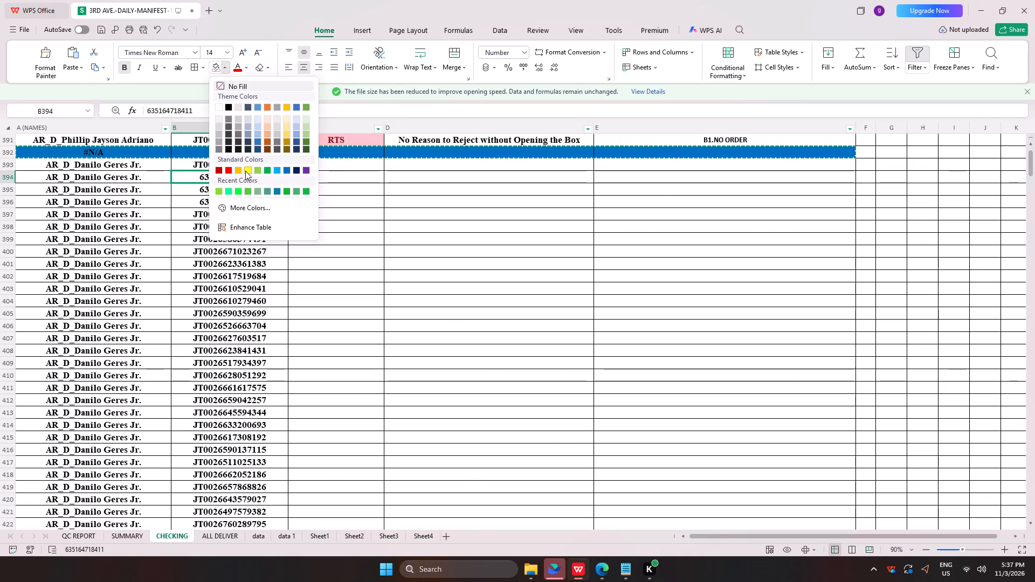
{"action": "left_click", "coordinate": [249, 171]}
{"action": "key", "text": "alt+Tab"}
{"action": "scroll", "coordinate": [428, 255], "scroll_direction": "down", "scroll_amount": 1}
{"action": "left_click", "coordinate": [792, 355]}
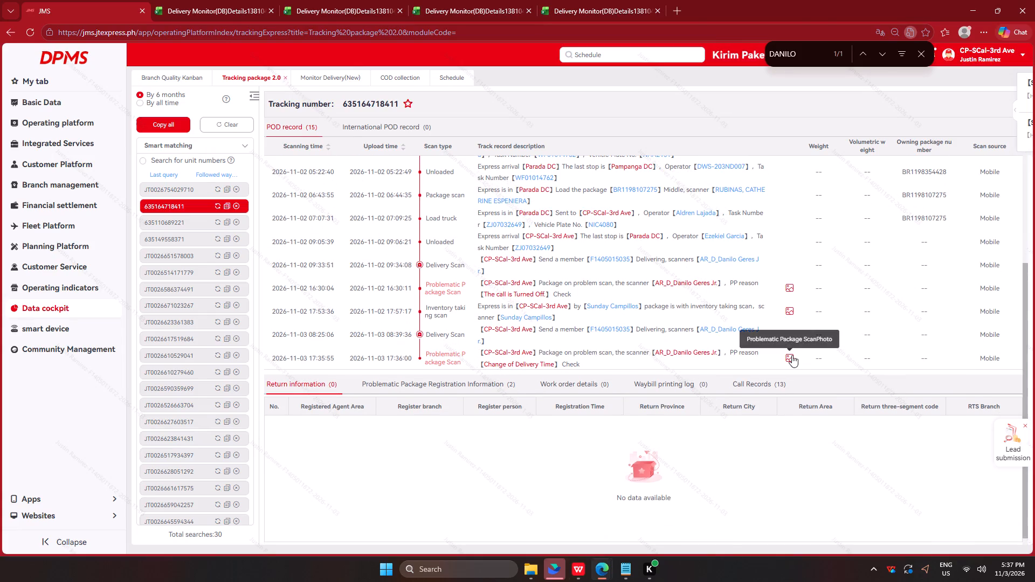
{"action": "left_click", "coordinate": [485, 213]}
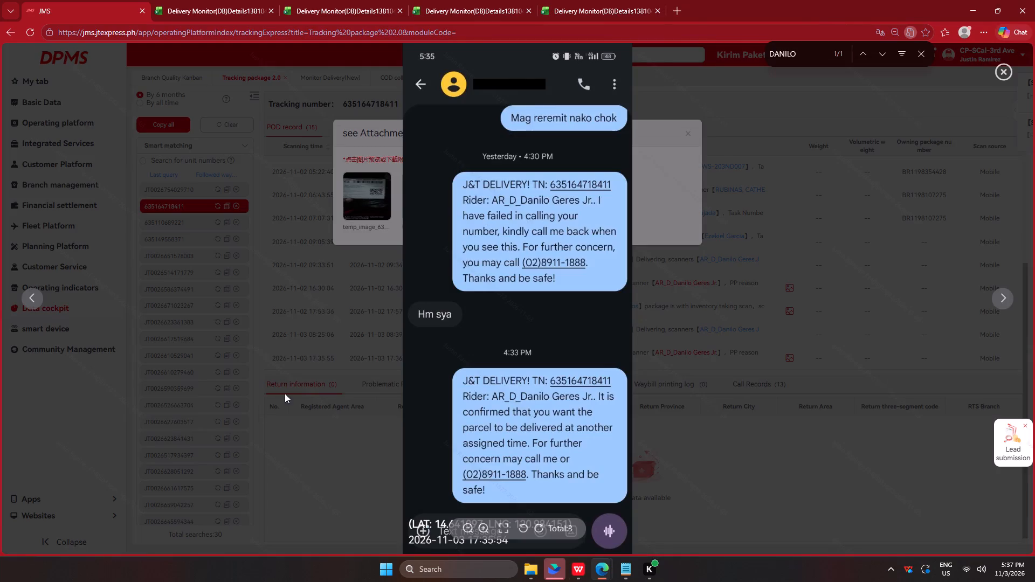
{"action": "left_click", "coordinate": [167, 419]}
{"action": "left_click", "coordinate": [430, 212]}
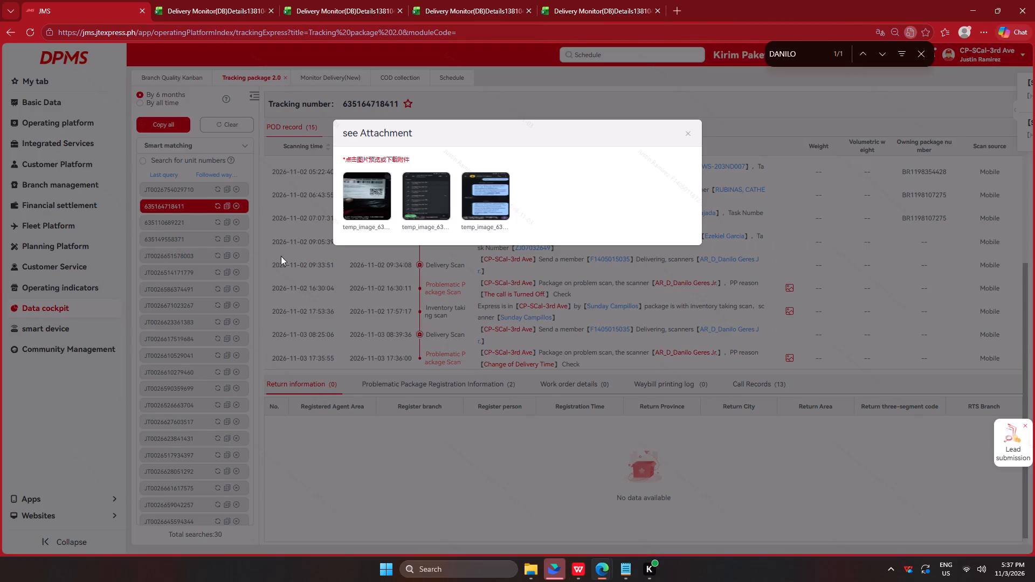
{"action": "left_click", "coordinate": [423, 209]}
{"action": "left_click_drag", "start_coordinate": [178, 390], "coordinate": [189, 390]}
{"action": "left_click", "coordinate": [193, 389]}
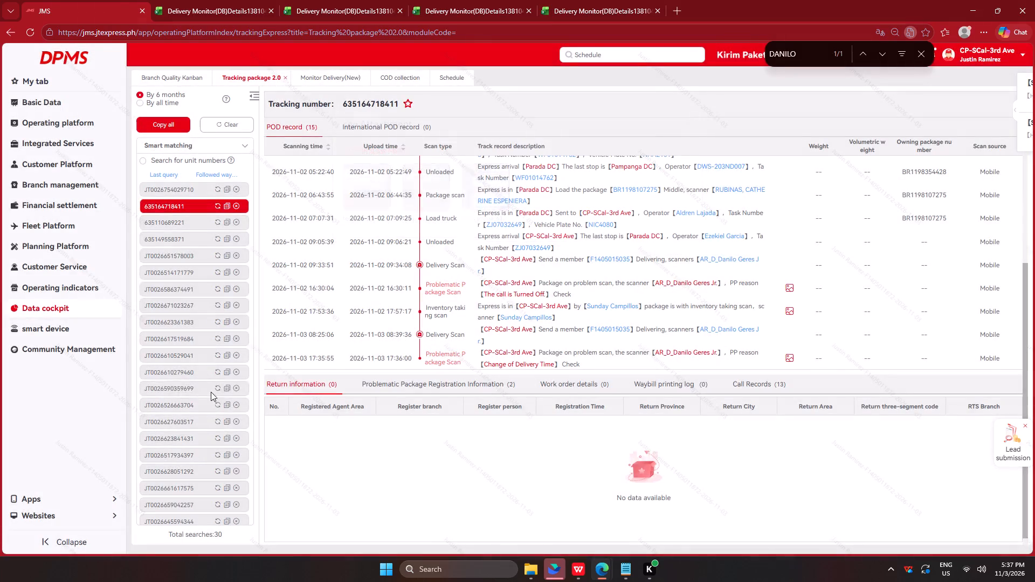
{"action": "left_click", "coordinate": [185, 223]}
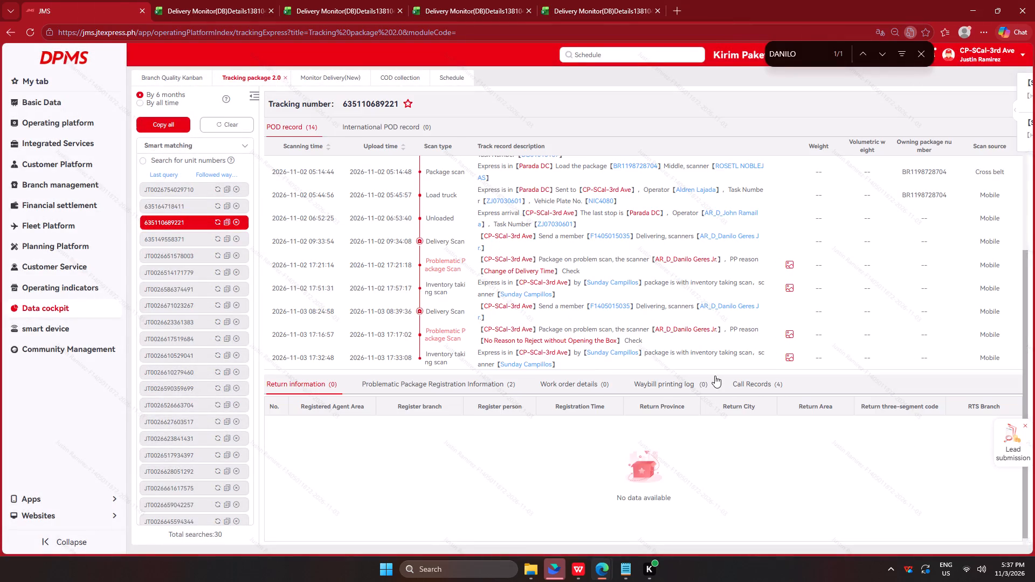
{"action": "left_click", "coordinate": [788, 332]}
{"action": "left_click", "coordinate": [426, 212]}
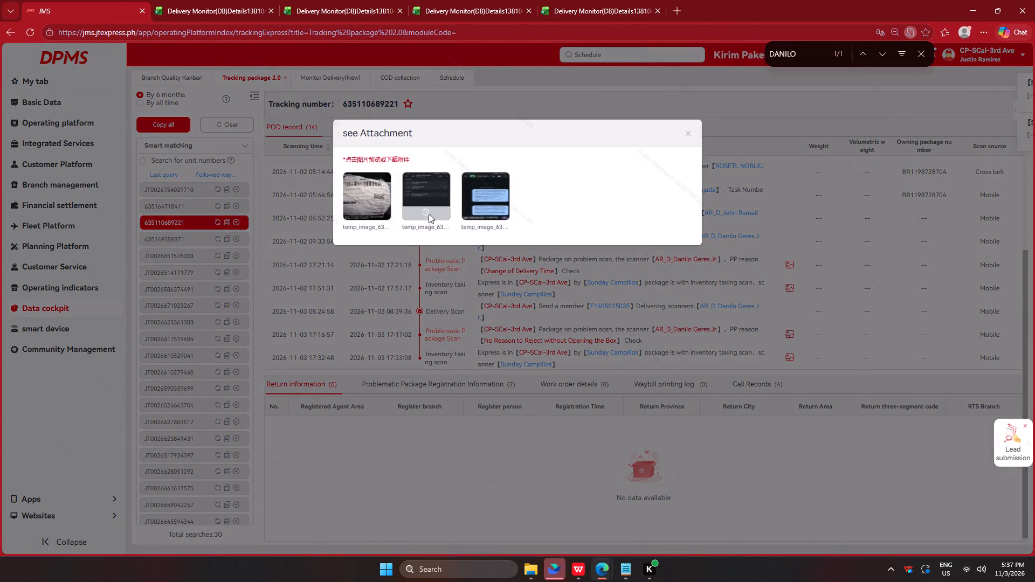
{"action": "double_click", "coordinate": [812, 458]}
{"action": "key", "text": "alt+Tab"}
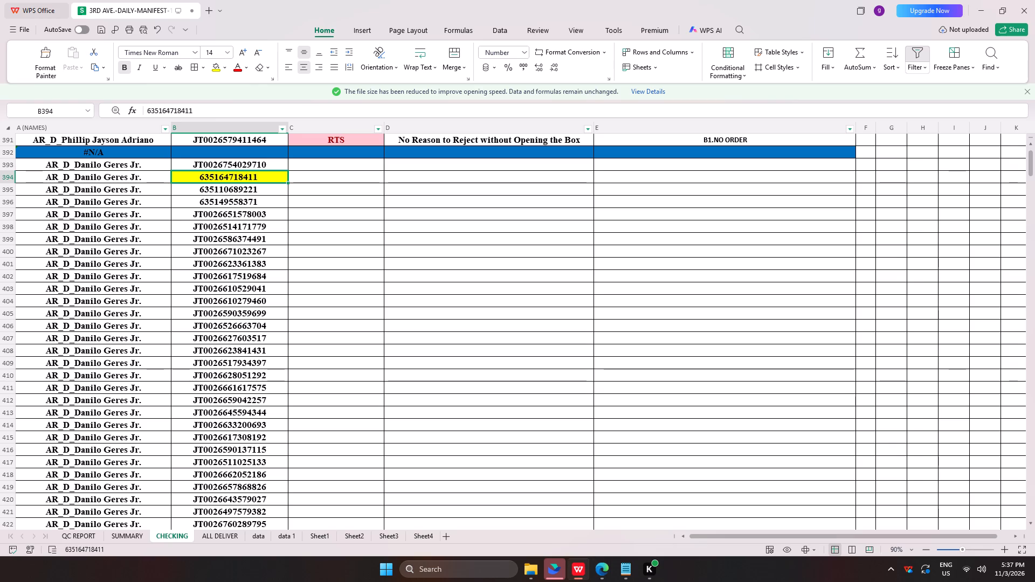
{"action": "left_click_drag", "start_coordinate": [363, 138], "coordinate": [405, 141]}
{"action": "key", "text": "ctrl+c"}
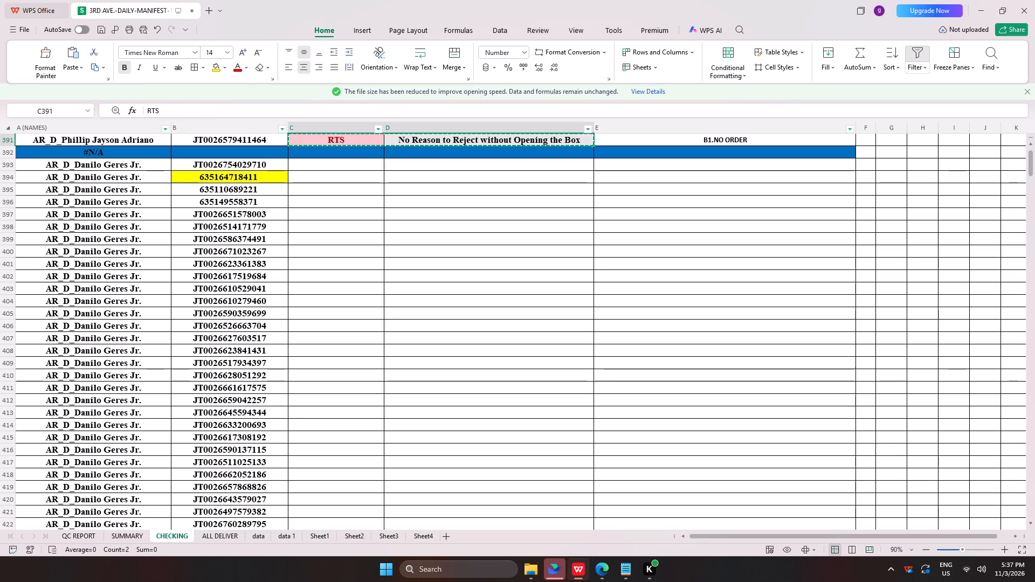
{"action": "key", "text": "alt+Tab"}
{"action": "key", "text": "alt+Tab"}
{"action": "left_click", "coordinate": [320, 183]}
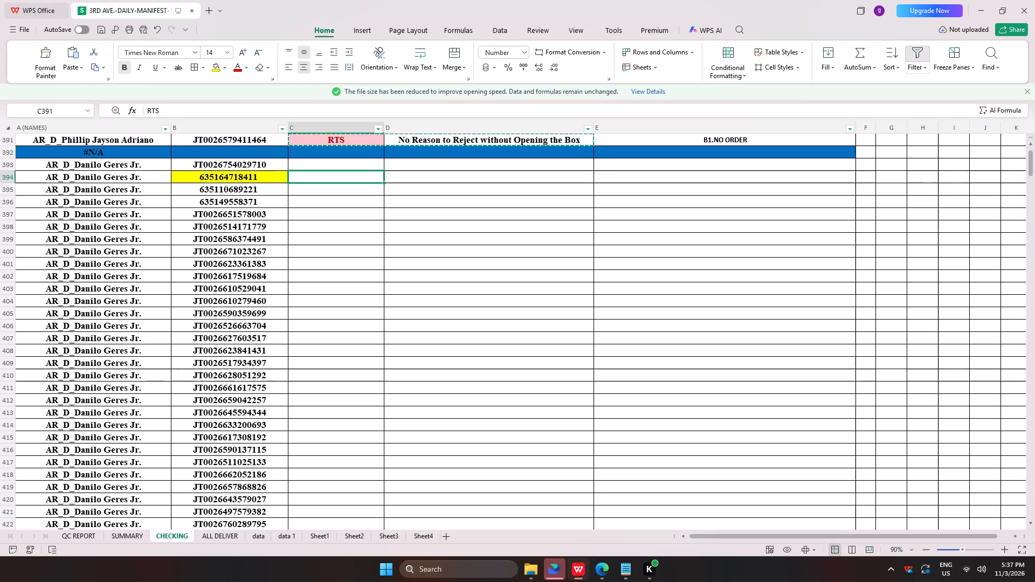
{"action": "left_click", "coordinate": [322, 189]}
{"action": "key", "text": "ctrl+v"}
{"action": "key", "text": "alt+Tab"}
{"action": "left_click", "coordinate": [171, 241]}
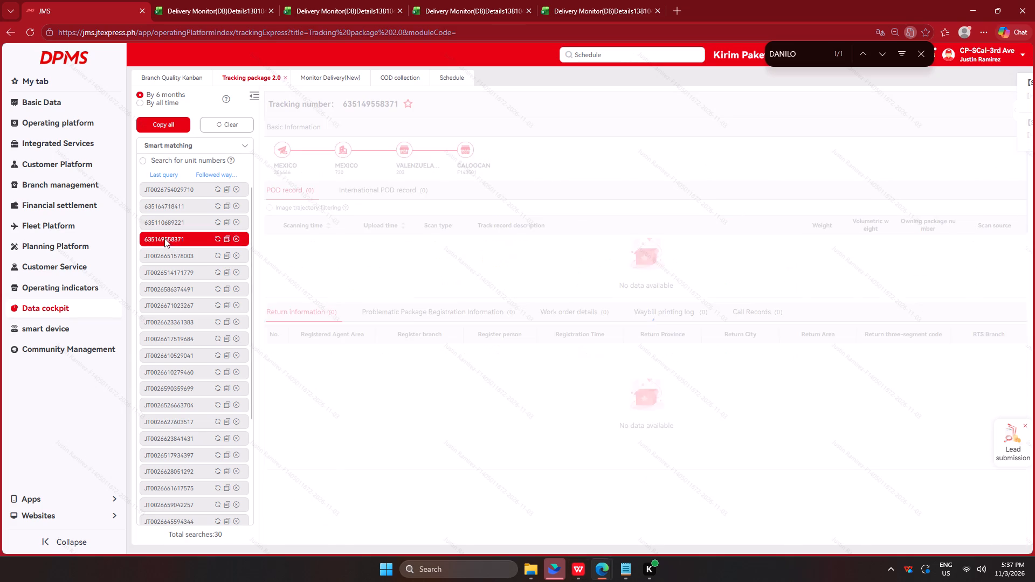
{"action": "scroll", "coordinate": [369, 262], "scroll_direction": "down", "scroll_amount": 3}
{"action": "key", "text": "alt+Tab"}
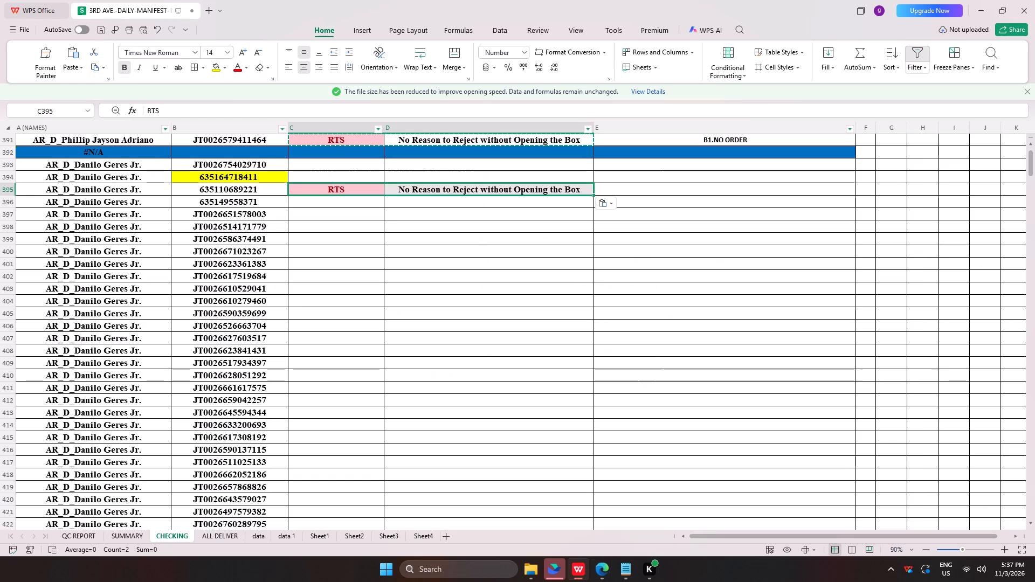
{"action": "scroll", "coordinate": [338, 228], "scroll_direction": "up", "scroll_amount": 3}
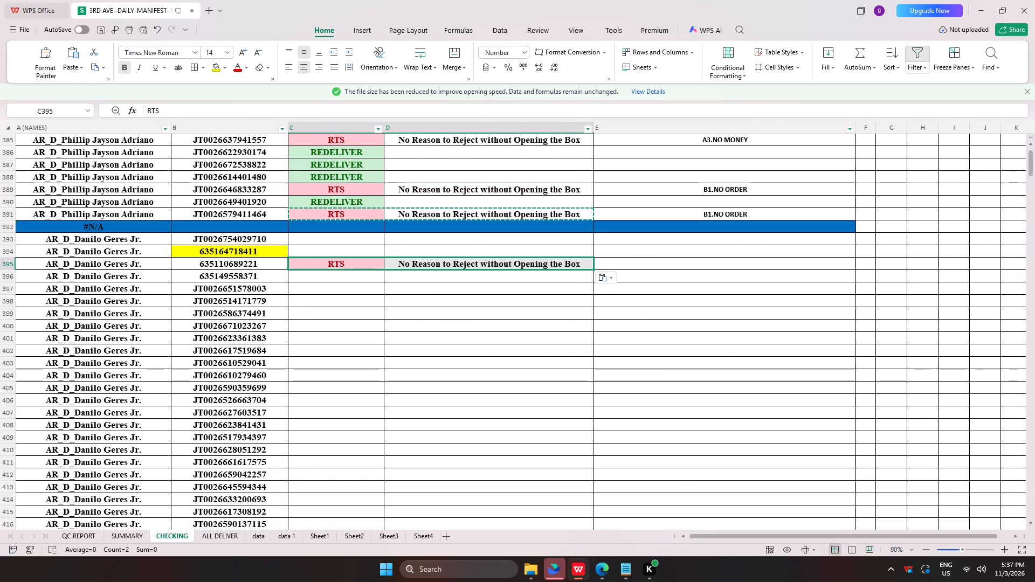
{"action": "scroll", "coordinate": [384, 206], "scroll_direction": "up", "scroll_amount": 5}
{"action": "left_click_drag", "start_coordinate": [354, 149], "coordinate": [609, 157]}
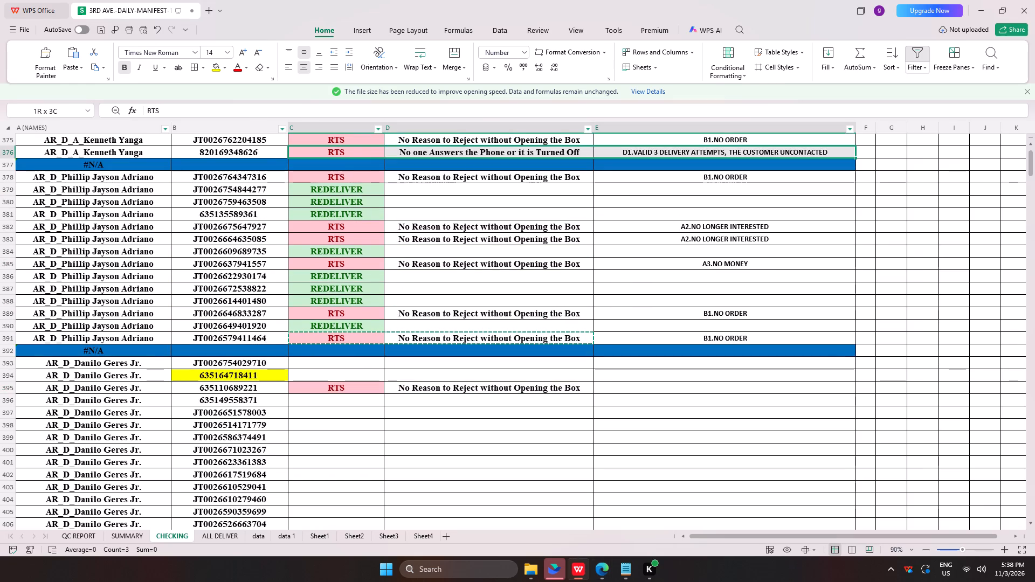
{"action": "left_click_drag", "start_coordinate": [609, 157], "coordinate": [611, 156]}
{"action": "key", "text": "ctrl+c"}
{"action": "scroll", "coordinate": [364, 271], "scroll_direction": "down", "scroll_amount": 3}
{"action": "key", "text": "alt+Tab"}
{"action": "key", "text": "alt+Tab"}
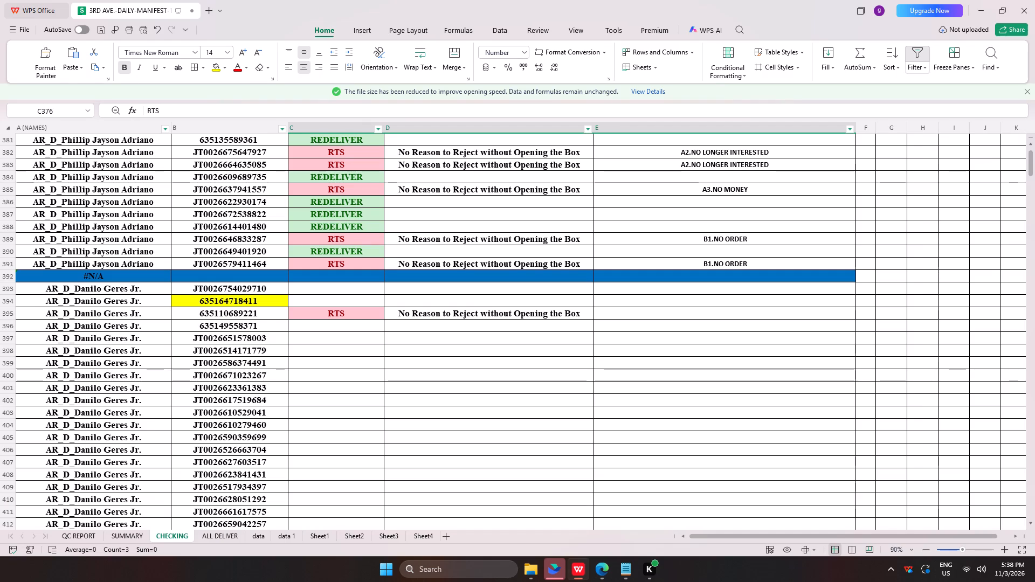
{"action": "left_click", "coordinate": [306, 325]}
{"action": "key", "text": "ctrl+v"}
{"action": "key", "text": "alt+Tab"}
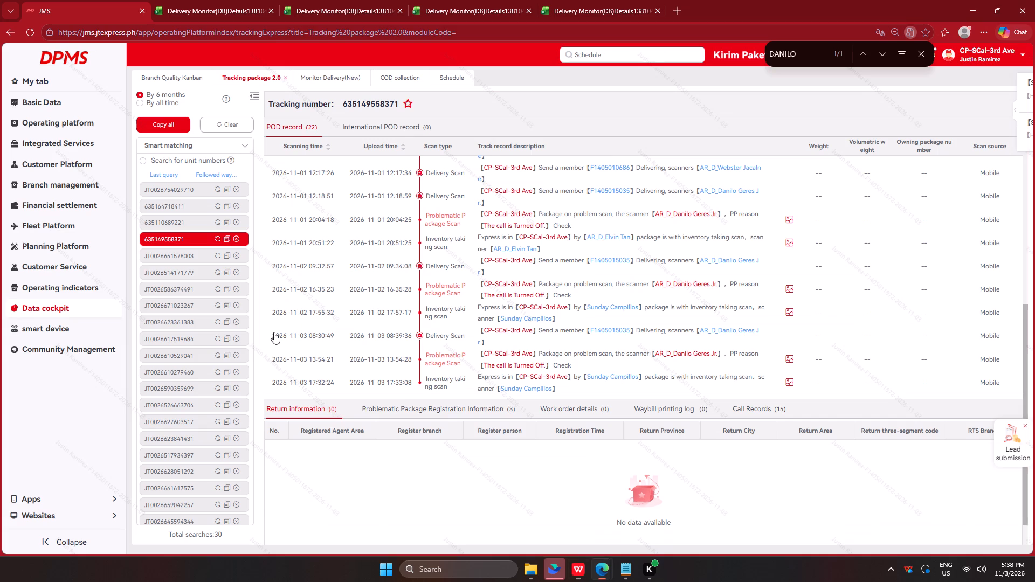
{"action": "left_click", "coordinate": [157, 261]}
{"action": "scroll", "coordinate": [391, 289], "scroll_direction": "down", "scroll_amount": 2}
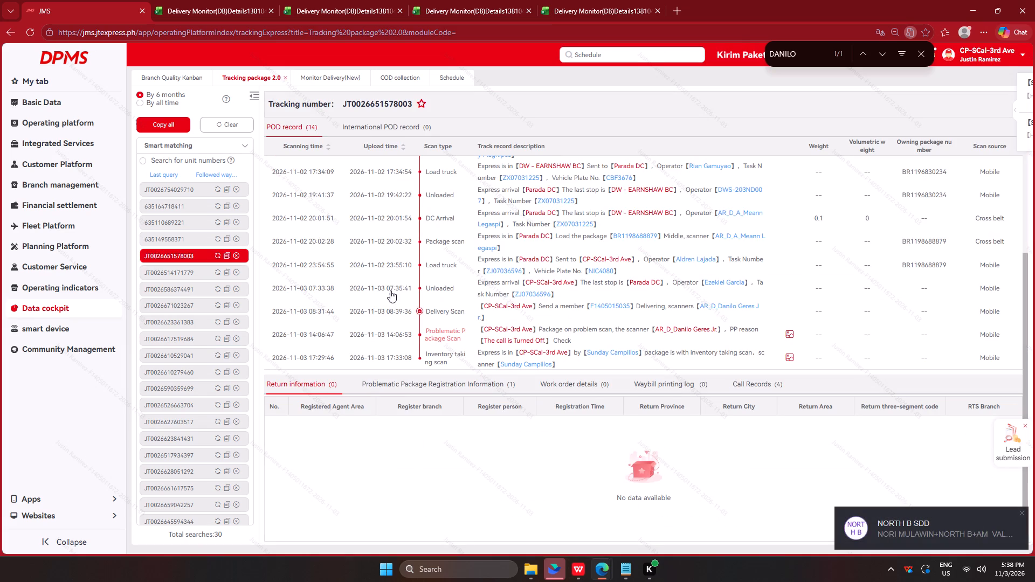
{"action": "left_click", "coordinate": [176, 271]}
{"action": "scroll", "coordinate": [310, 352], "scroll_direction": "down", "scroll_amount": 2}
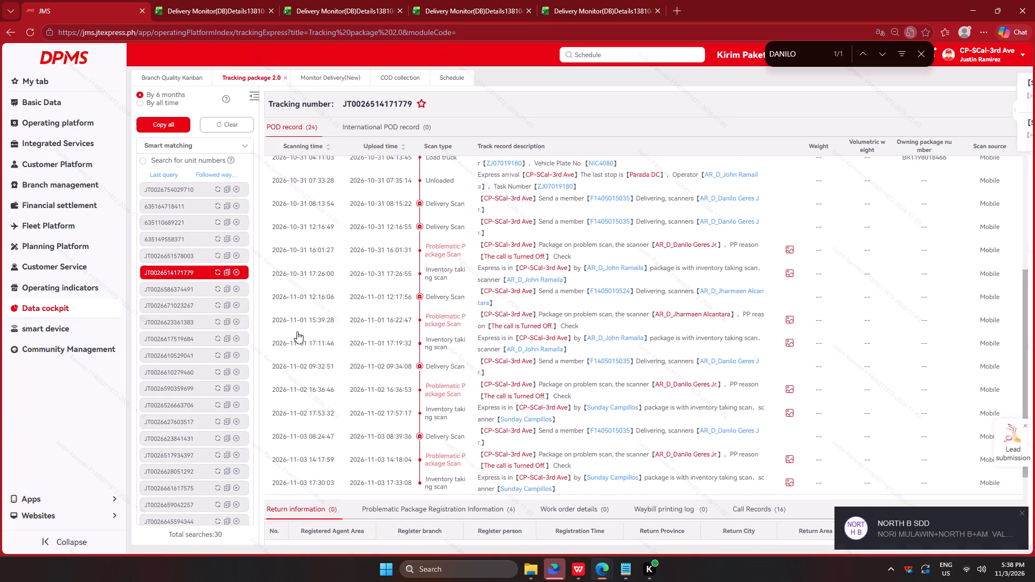
{"action": "key", "text": "alt+Tab"}
{"action": "left_click", "coordinate": [321, 353]}
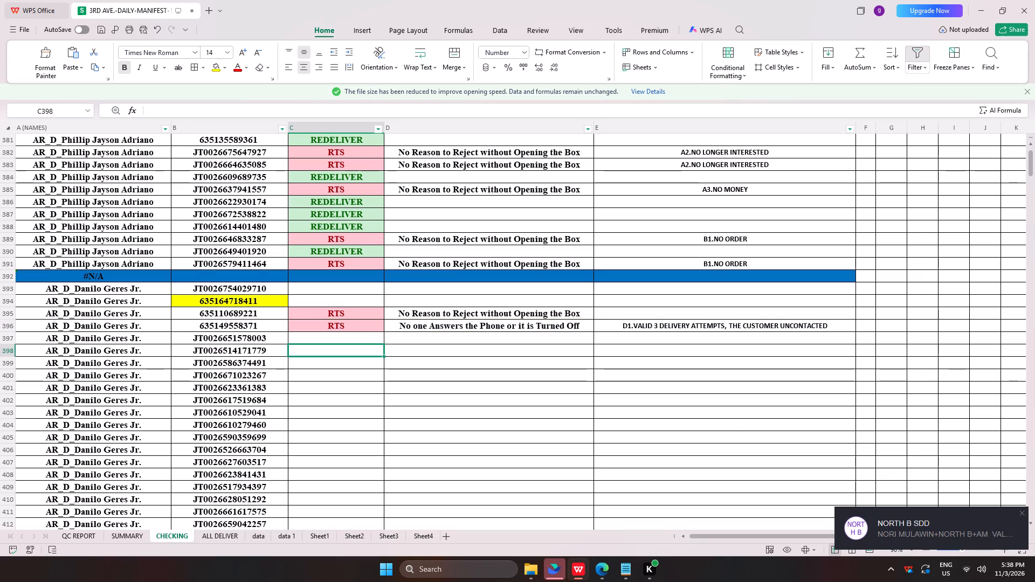
{"action": "key", "text": "ctrl+v"}
{"action": "key", "text": "alt+Tab"}
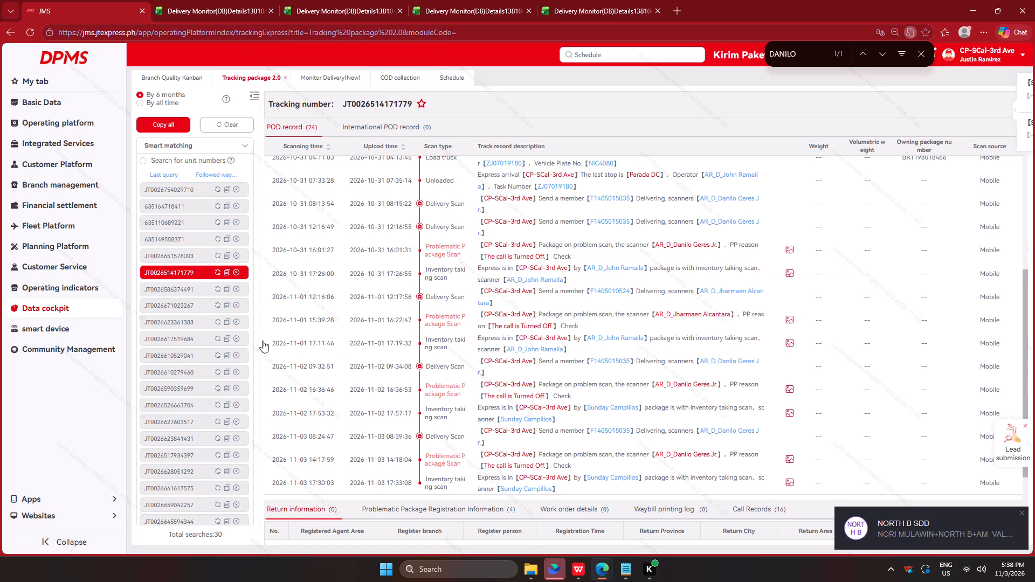
{"action": "left_click", "coordinate": [183, 286]}
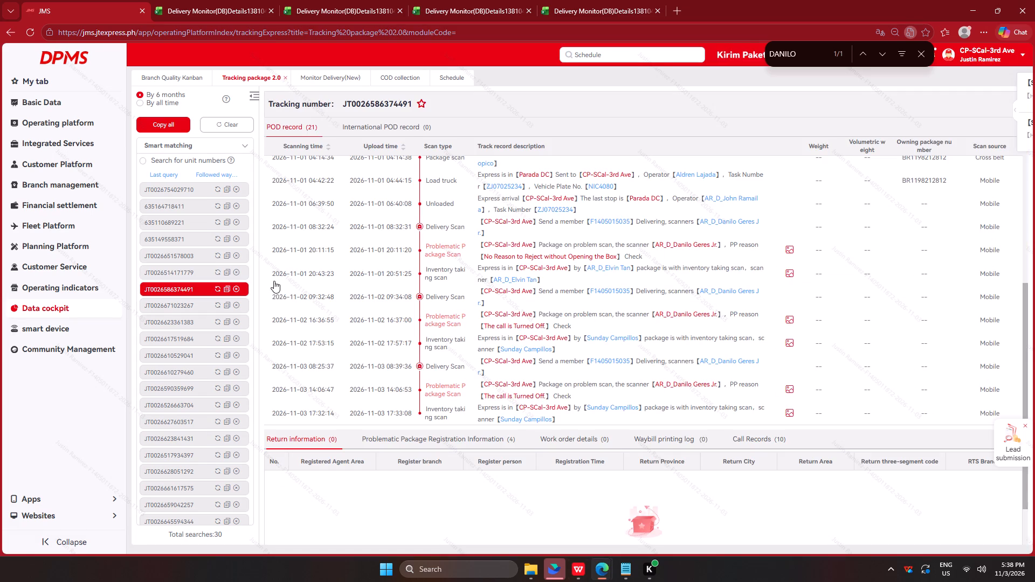
{"action": "key", "text": "alt+Tab"}
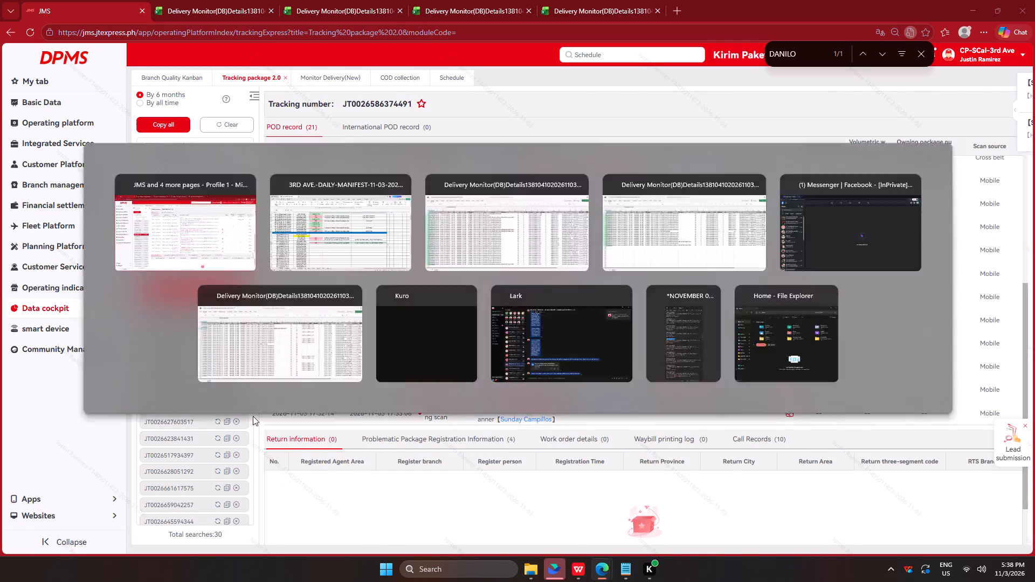
{"action": "left_click", "coordinate": [301, 364]}
{"action": "key", "text": "ctrl+v"}
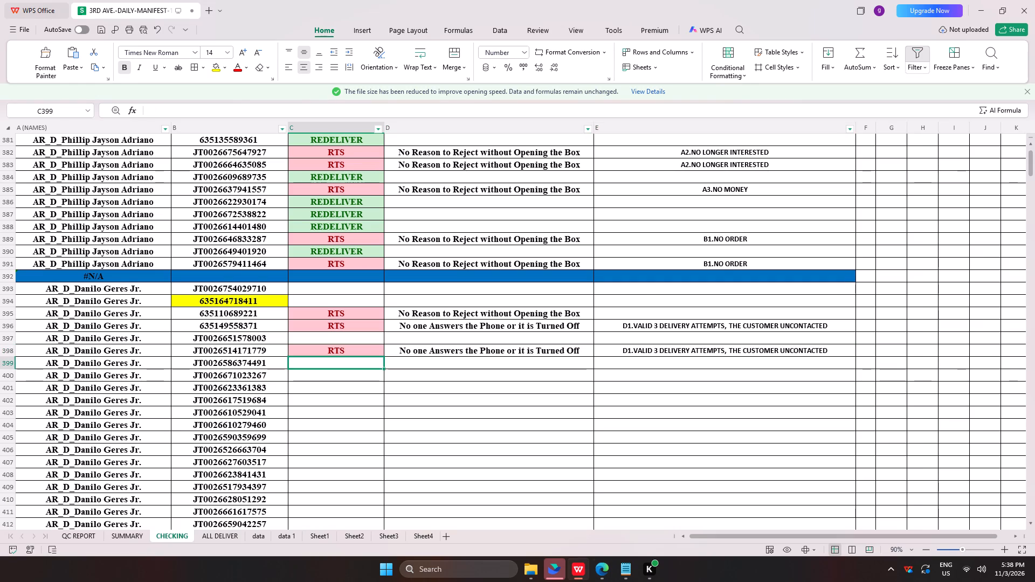
{"action": "scroll", "coordinate": [375, 383], "scroll_direction": "down", "scroll_amount": 4}
{"action": "key", "text": "alt+Tab"}
{"action": "left_click", "coordinate": [168, 301]}
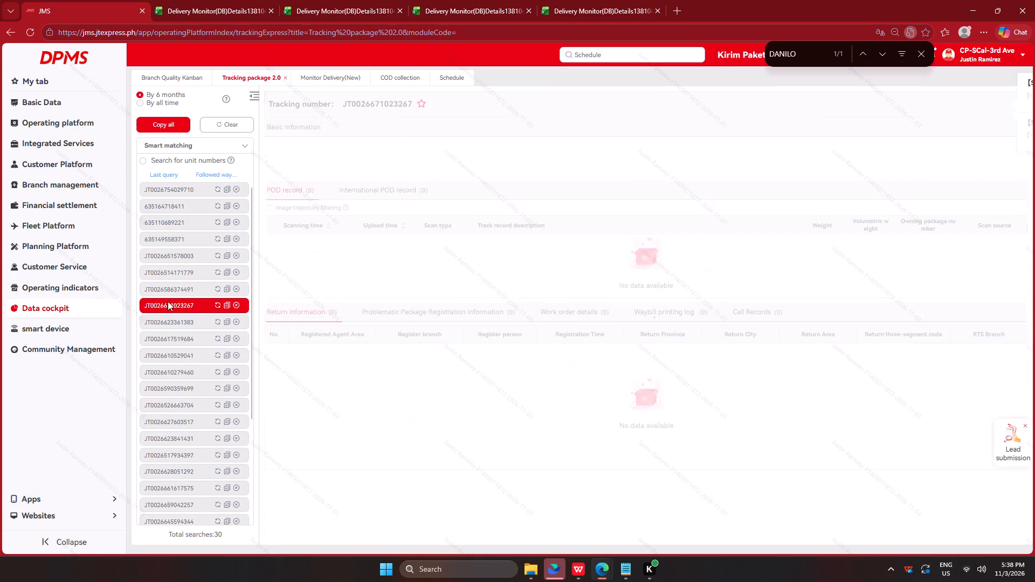
{"action": "left_click", "coordinate": [171, 315]}
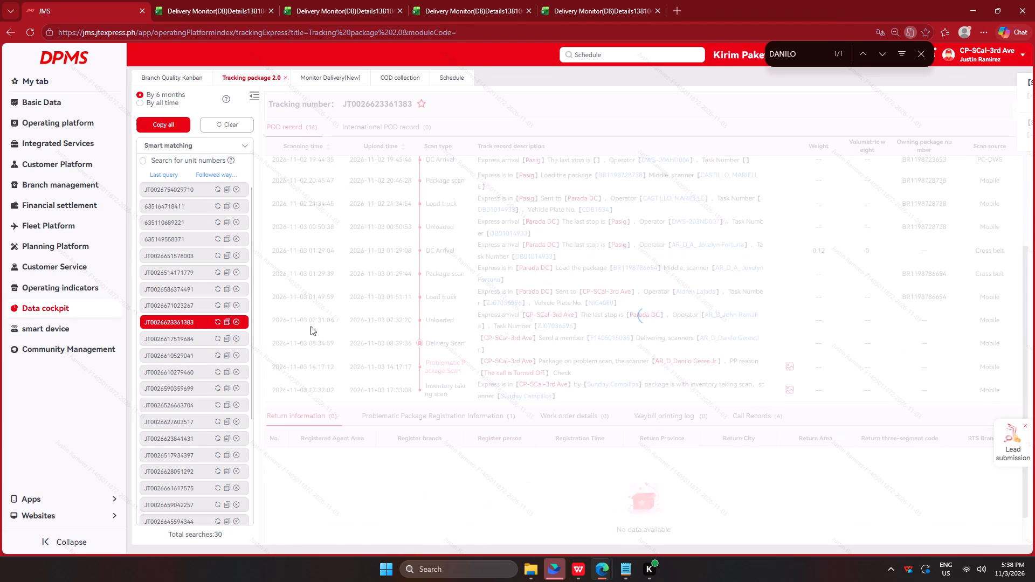
{"action": "scroll", "coordinate": [493, 321], "scroll_direction": "down", "scroll_amount": 1}
{"action": "left_click", "coordinate": [168, 339]}
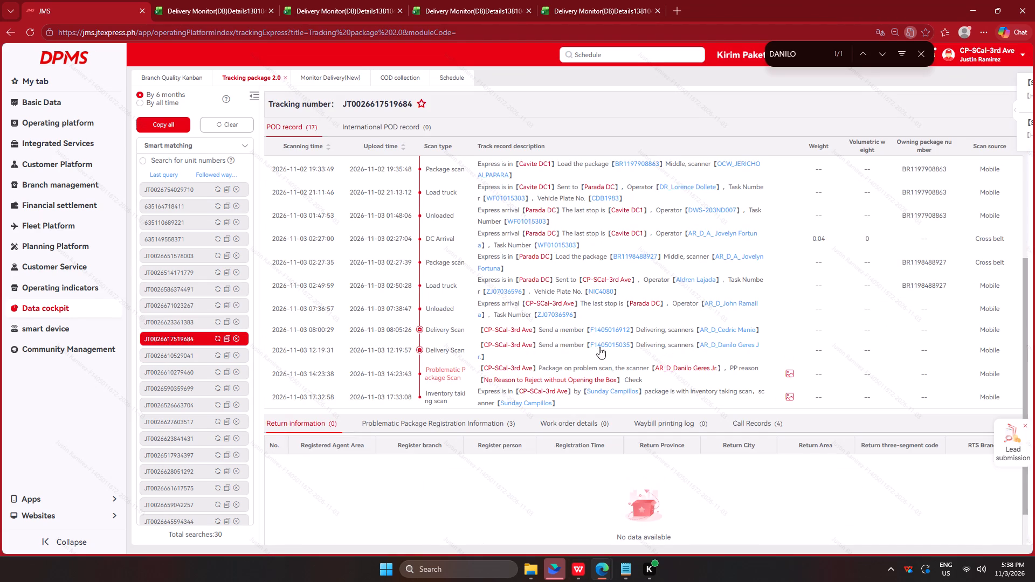
{"action": "left_click", "coordinate": [790, 372]}
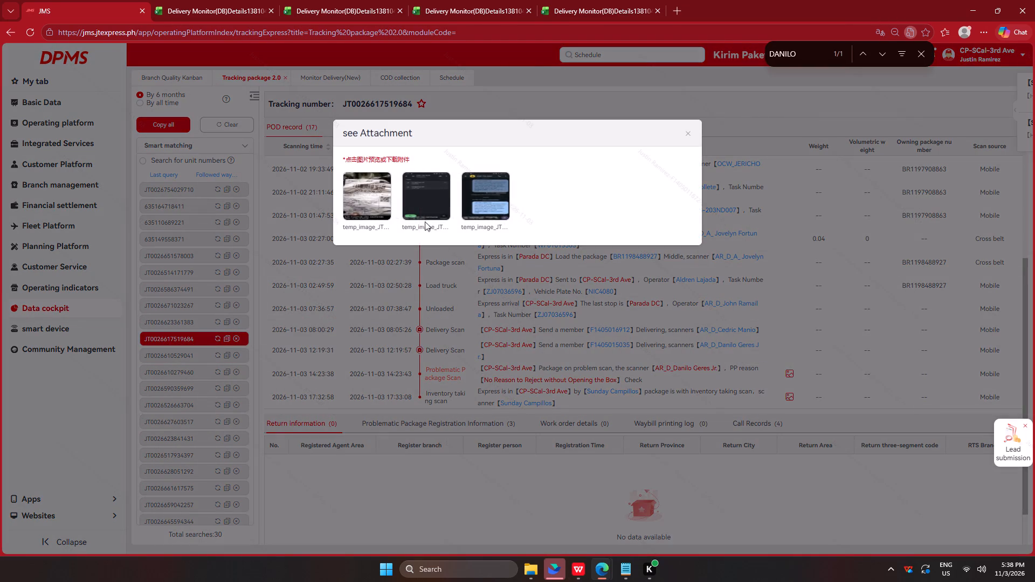
{"action": "left_click", "coordinate": [426, 211]}
{"action": "left_click", "coordinate": [312, 476]}
{"action": "left_click", "coordinate": [315, 476]}
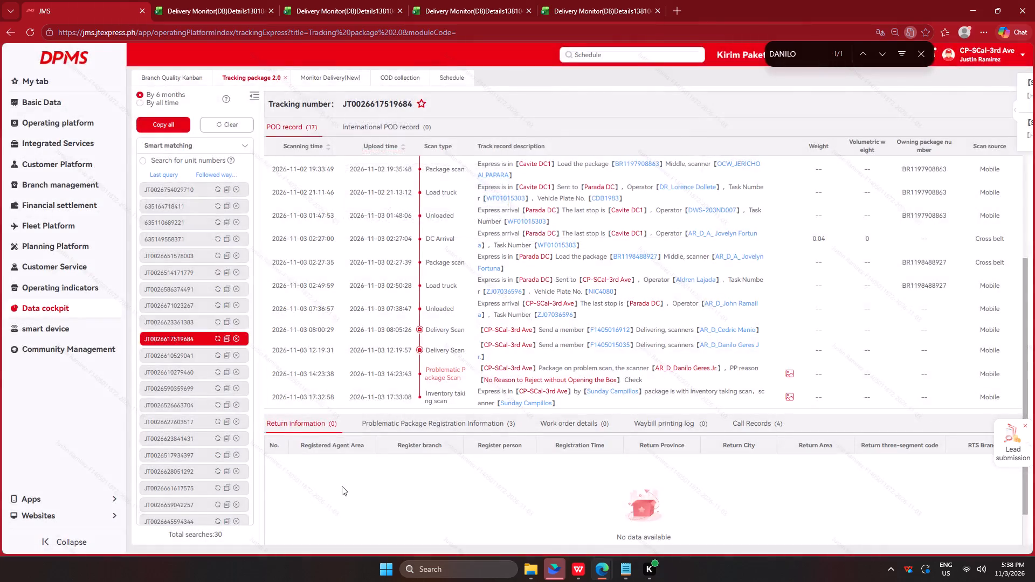
{"action": "key", "text": "alt+Tab"}
{"action": "key", "text": "alt+Tab"}
{"action": "key", "text": "alt+Tab"}
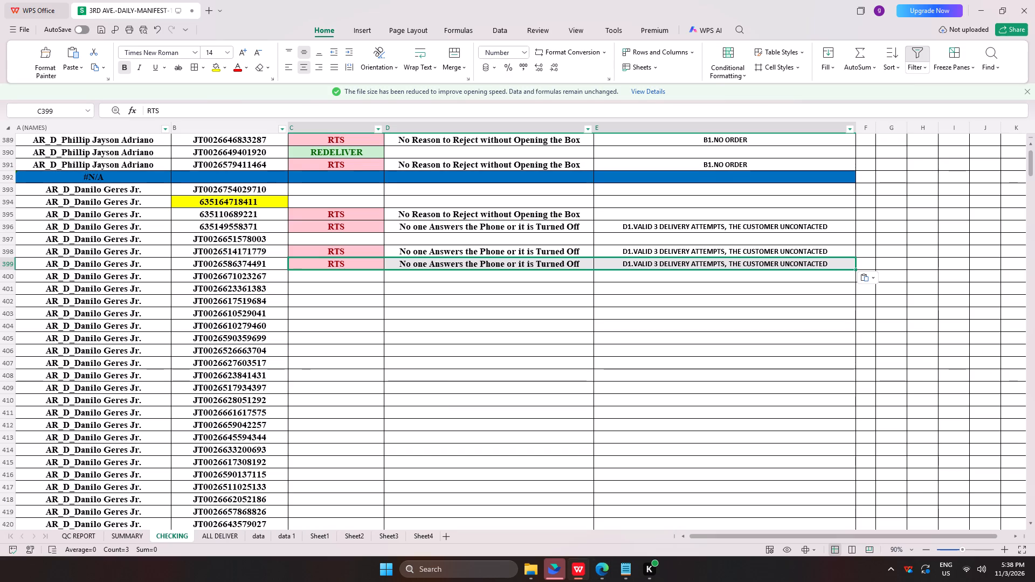
{"action": "left_click_drag", "start_coordinate": [366, 214], "coordinate": [408, 213]}
{"action": "key", "text": "ctrl+c"}
{"action": "key", "text": "alt+Tab"}
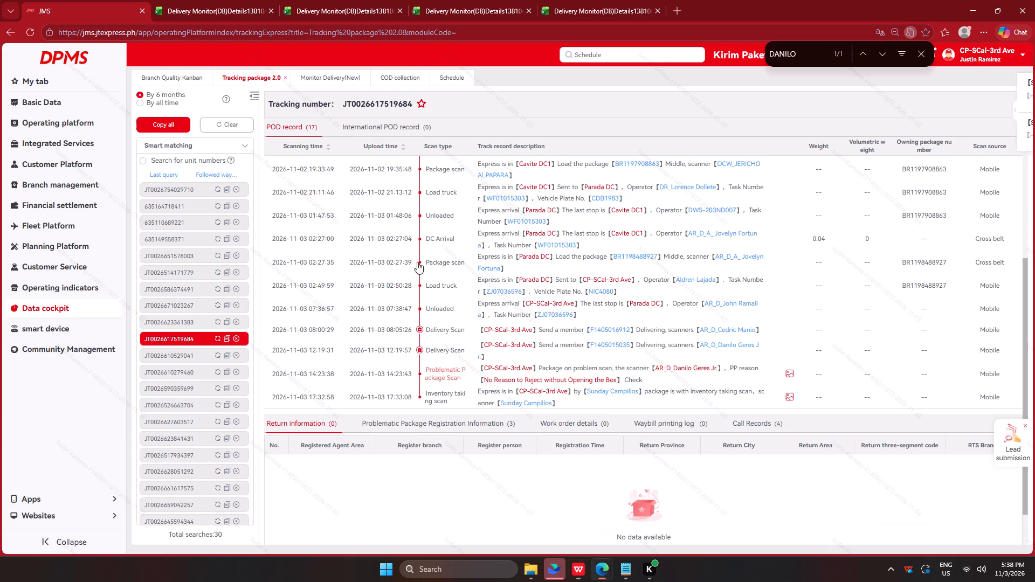
{"action": "key", "text": "alt+Tab"}
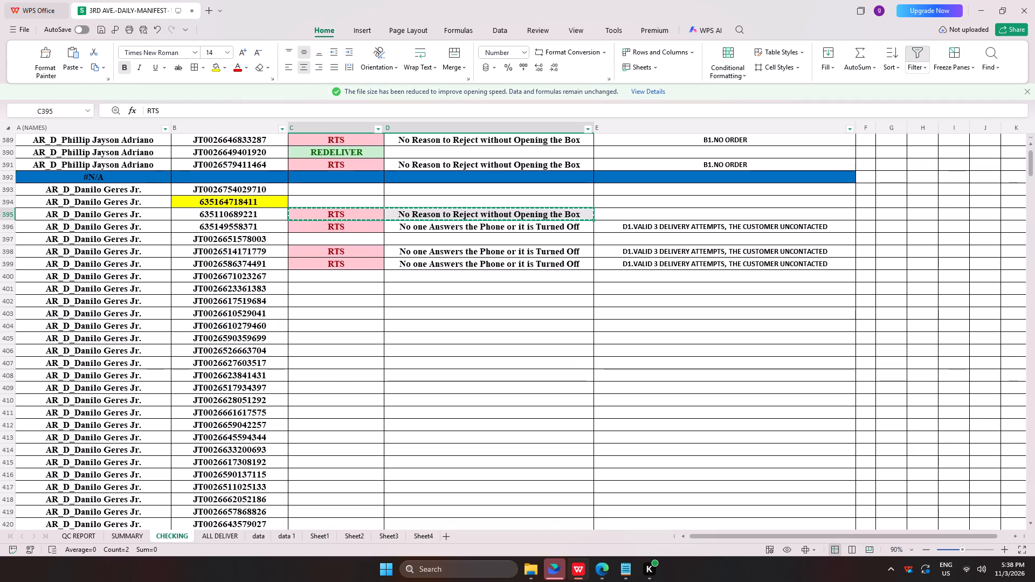
{"action": "left_click", "coordinate": [312, 301]}
{"action": "key", "text": "ctrl+v"}
{"action": "scroll", "coordinate": [384, 333], "scroll_direction": "down", "scroll_amount": 2}
{"action": "key", "text": "alt+Tab"}
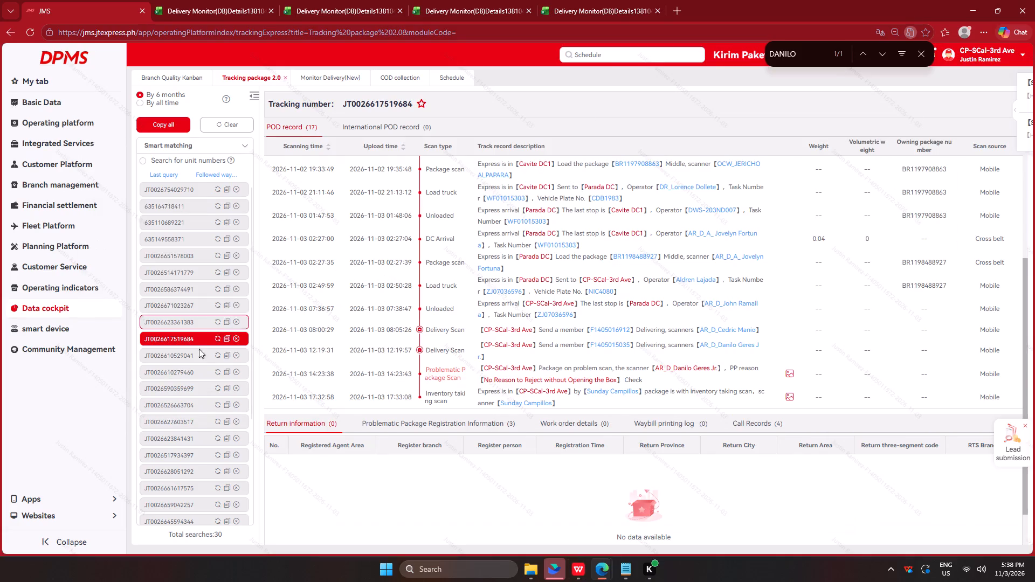
{"action": "left_click", "coordinate": [185, 357]}
{"action": "left_click", "coordinate": [785, 372]}
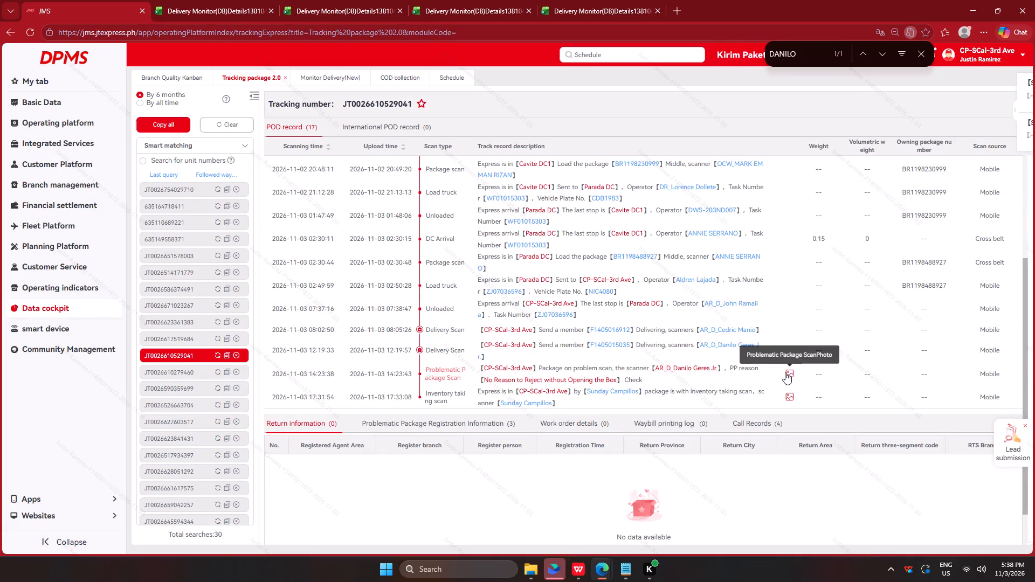
{"action": "left_click", "coordinate": [422, 210]}
{"action": "left_click", "coordinate": [430, 213]}
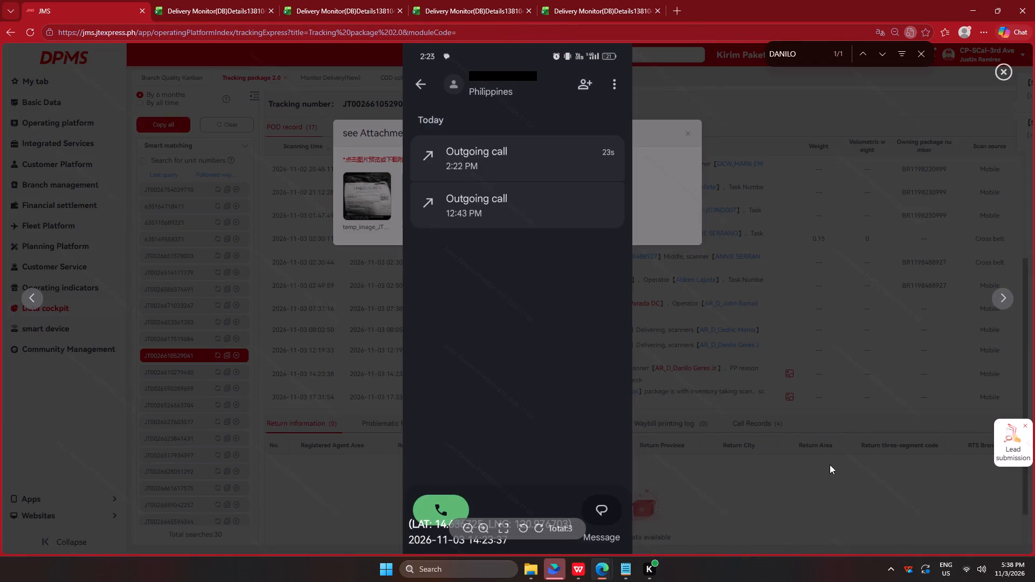
{"action": "double_click", "coordinate": [830, 465]}
{"action": "key", "text": "alt+Tab"}
{"action": "left_click", "coordinate": [309, 268]}
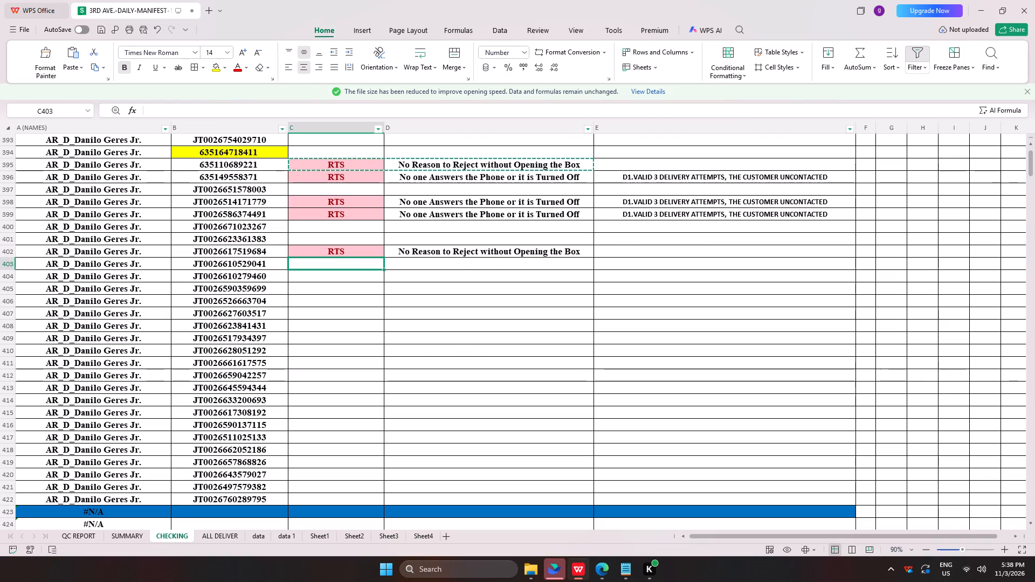
{"action": "key", "text": "ctrl+v"}
{"action": "key", "text": "alt+Tab"}
{"action": "left_click", "coordinate": [187, 374]}
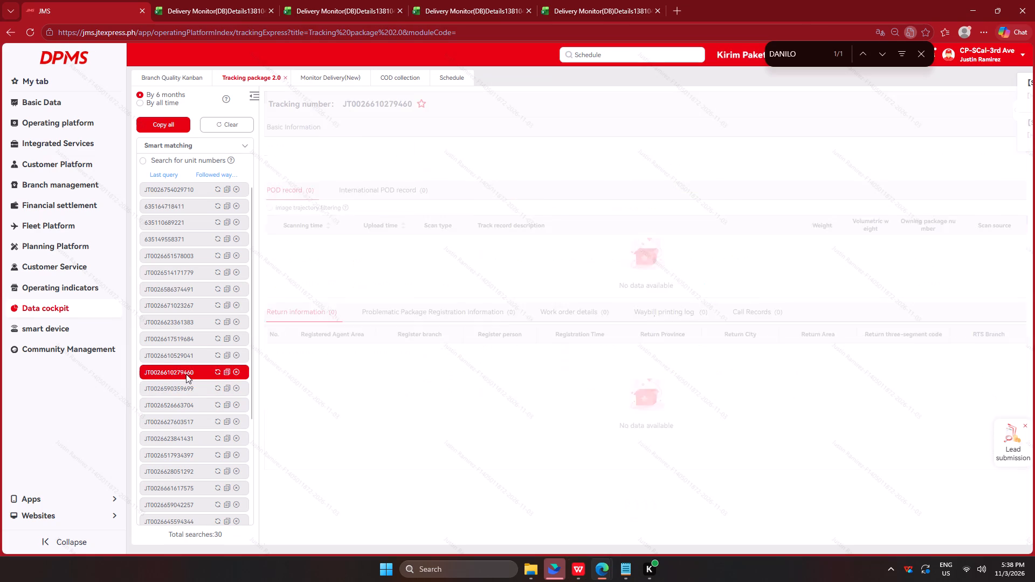
{"action": "scroll", "coordinate": [458, 365], "scroll_direction": "down", "scroll_amount": 1}
{"action": "scroll", "coordinate": [179, 385], "scroll_direction": "down", "scroll_amount": 2}
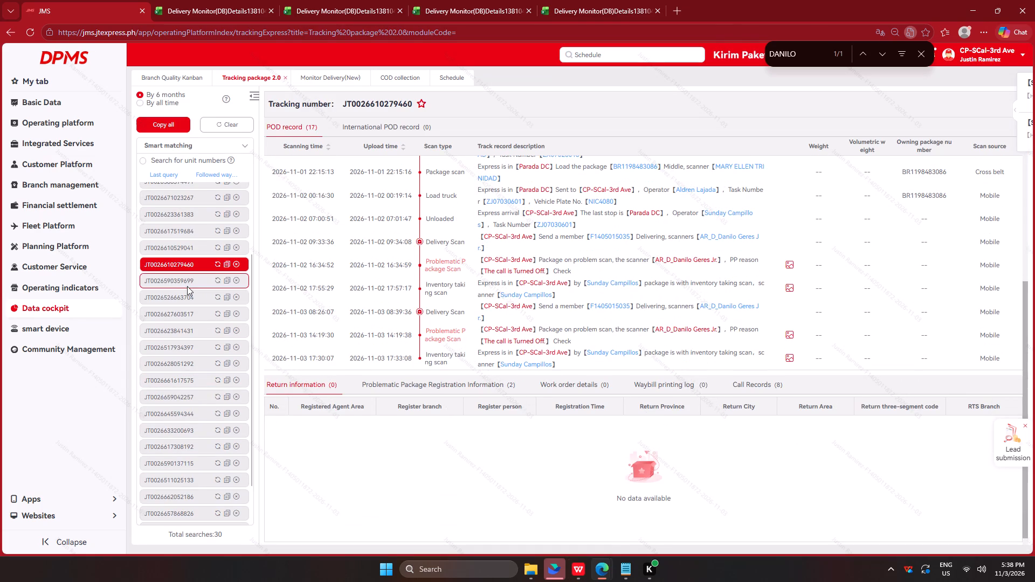
{"action": "left_click", "coordinate": [187, 286]}
{"action": "left_click", "coordinate": [178, 299]}
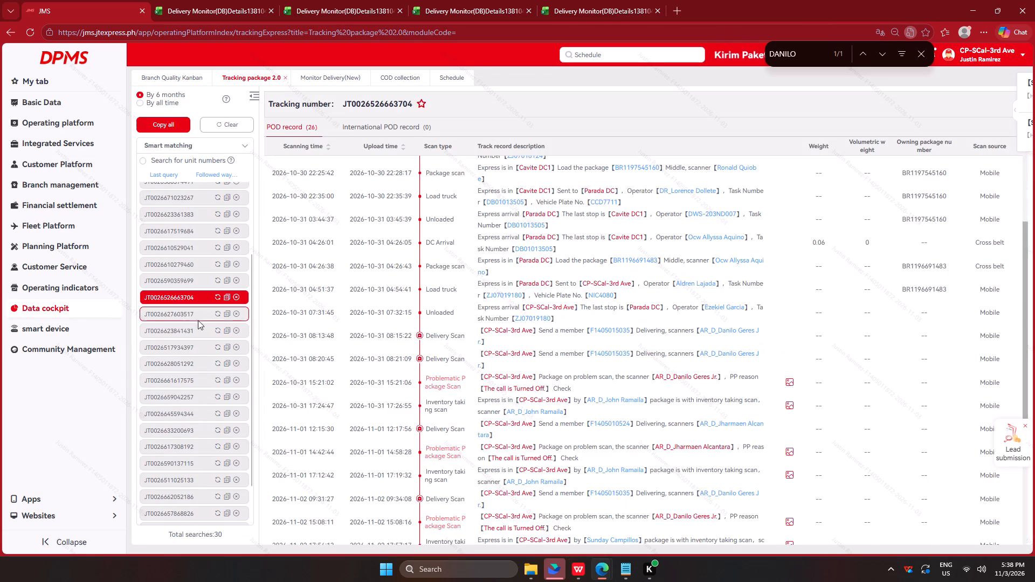
{"action": "scroll", "coordinate": [518, 334], "scroll_direction": "down", "scroll_amount": 4}
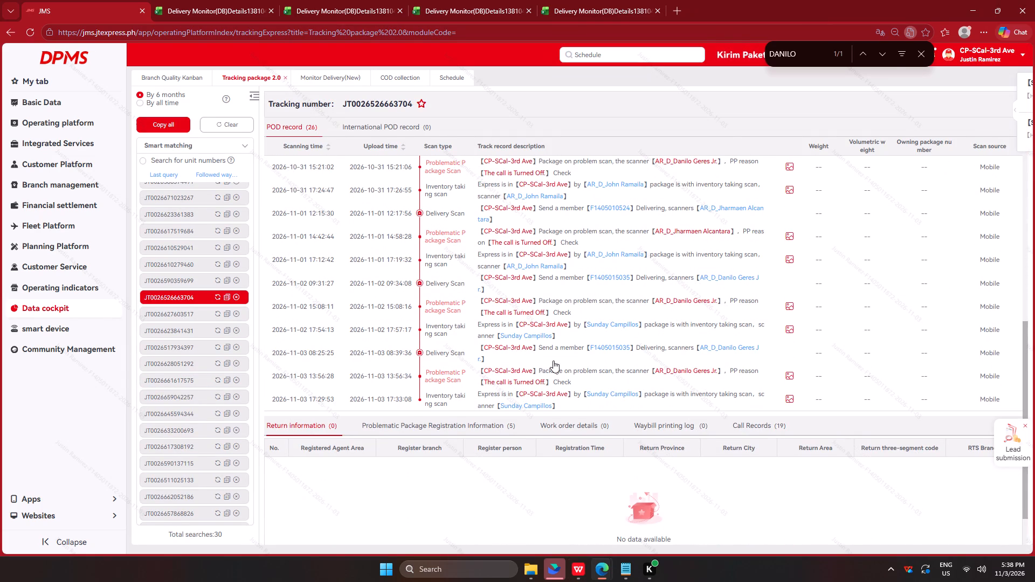
{"action": "key", "text": "alt+Tab"}
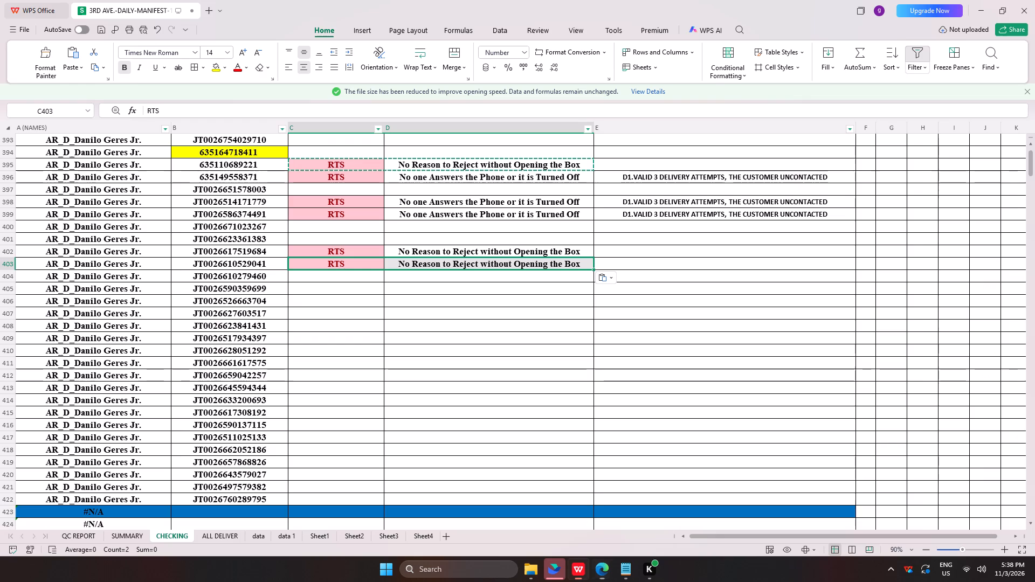
{"action": "left_click", "coordinate": [515, 368]}
{"action": "left_click_drag", "start_coordinate": [367, 214], "coordinate": [370, 214]}
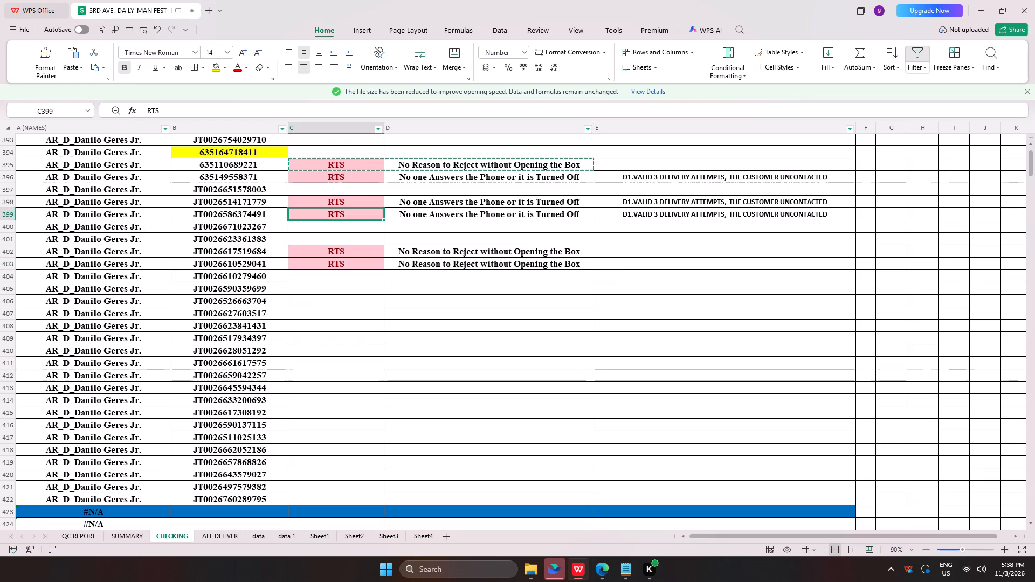
{"action": "left_click_drag", "start_coordinate": [370, 214], "coordinate": [624, 212]}
{"action": "key", "text": "ctrl+c"}
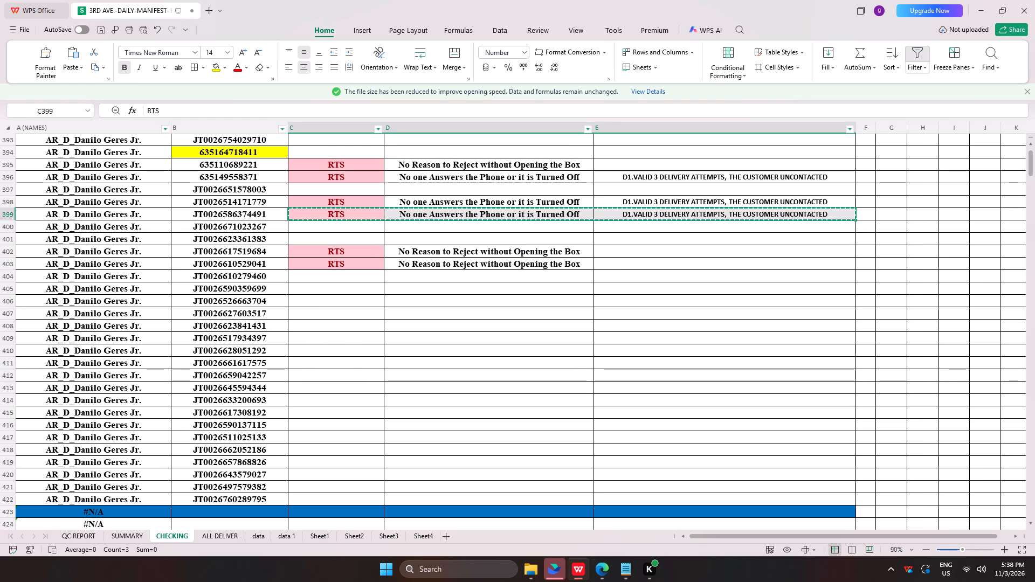
{"action": "left_click", "coordinate": [296, 305]}
{"action": "key", "text": "ctrl+v"}
{"action": "key", "text": "alt+Tab"}
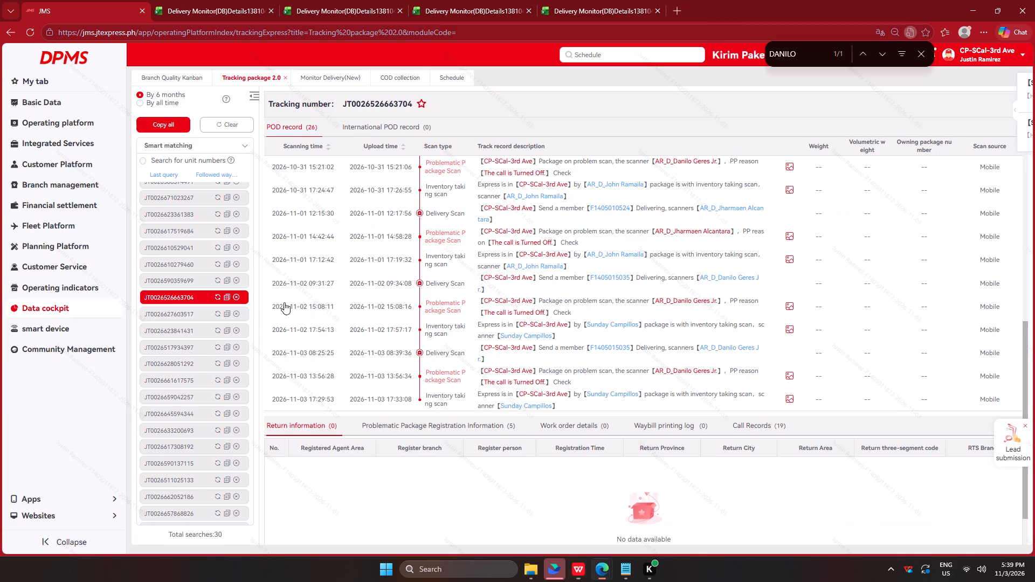
{"action": "left_click", "coordinate": [163, 310]}
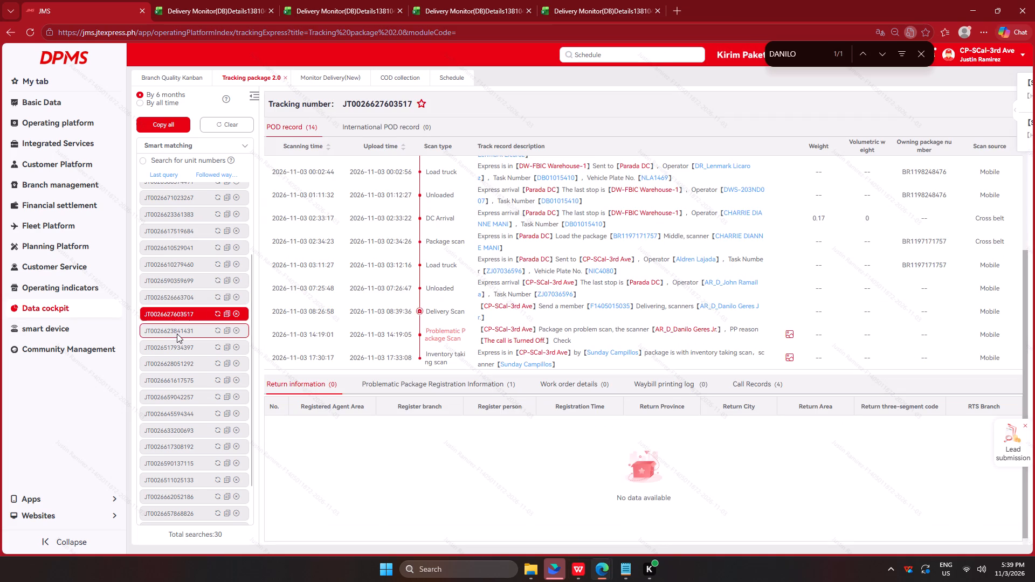
{"action": "left_click", "coordinate": [175, 335]}
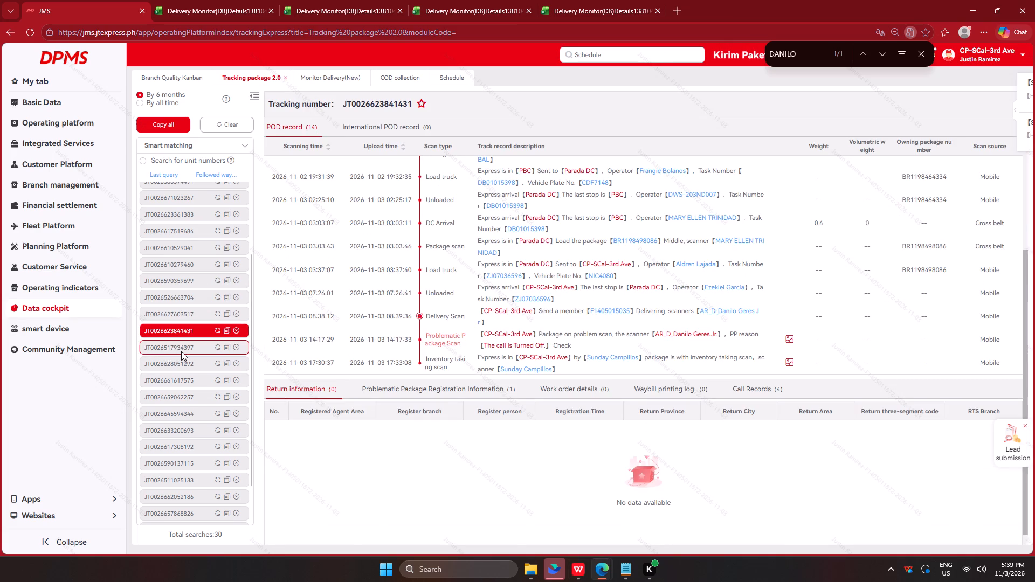
{"action": "left_click", "coordinate": [181, 351]}
{"action": "scroll", "coordinate": [546, 352], "scroll_direction": "down", "scroll_amount": 4}
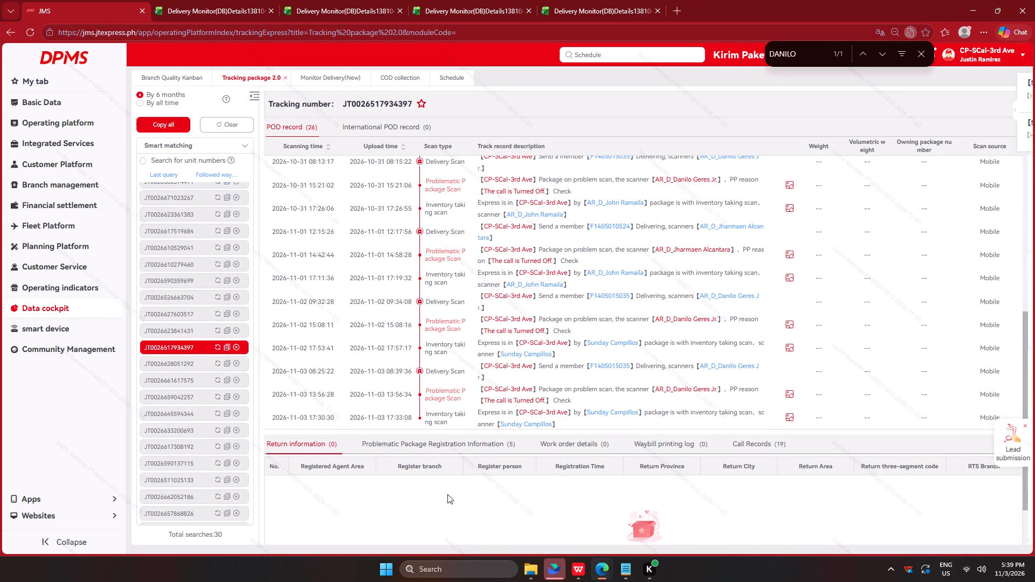
{"action": "key", "text": "alt+Tab"}
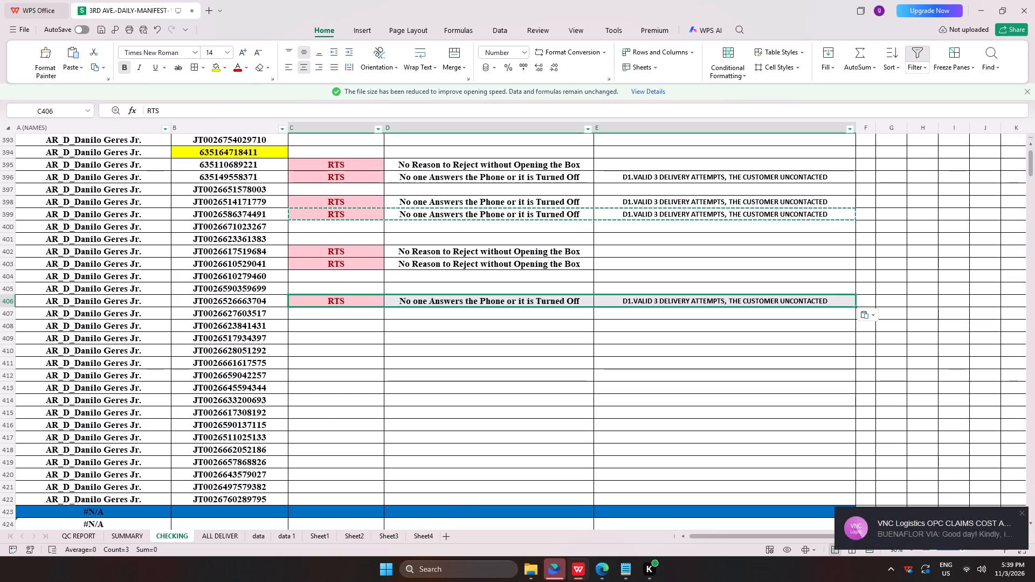
{"action": "left_click", "coordinate": [303, 340]}
{"action": "key", "text": "ctrl+v"}
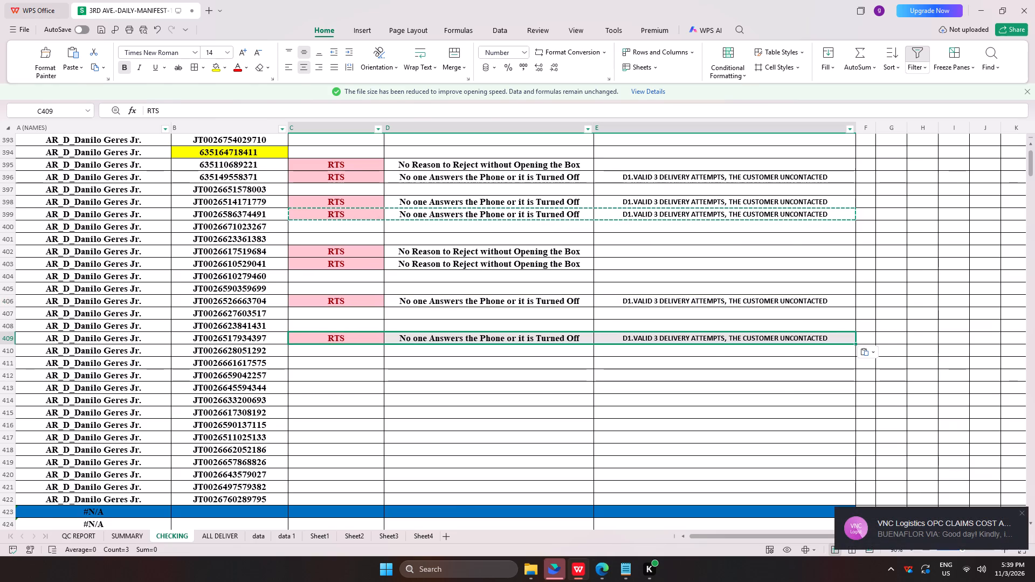
{"action": "key", "text": "alt+Tab"}
{"action": "left_click", "coordinate": [173, 359]}
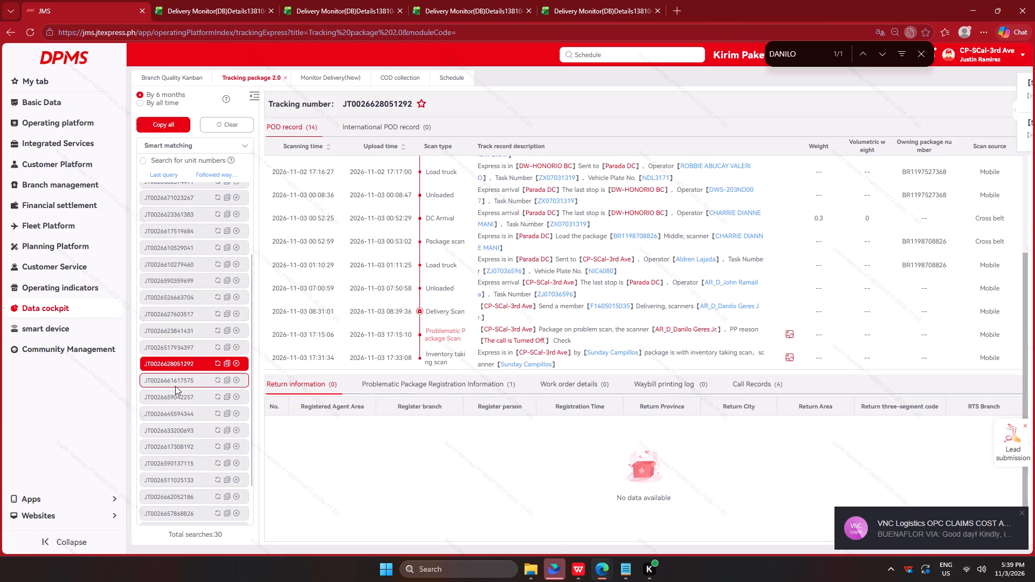
{"action": "left_click", "coordinate": [165, 388]}
{"action": "left_click", "coordinate": [186, 384]}
{"action": "left_click", "coordinate": [181, 394]}
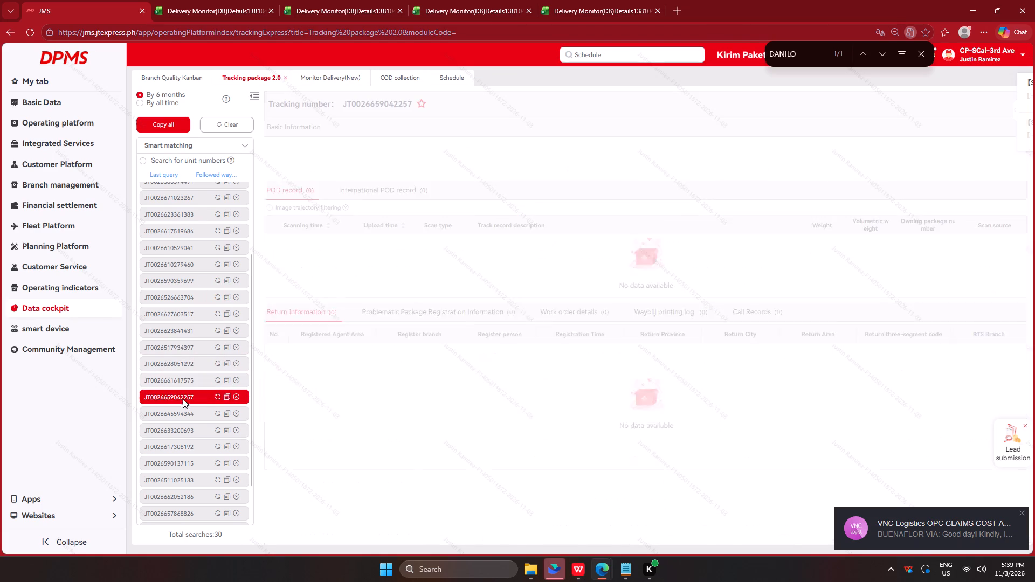
{"action": "scroll", "coordinate": [184, 408], "scroll_direction": "down", "scroll_amount": 5}
{"action": "left_click", "coordinate": [180, 336]}
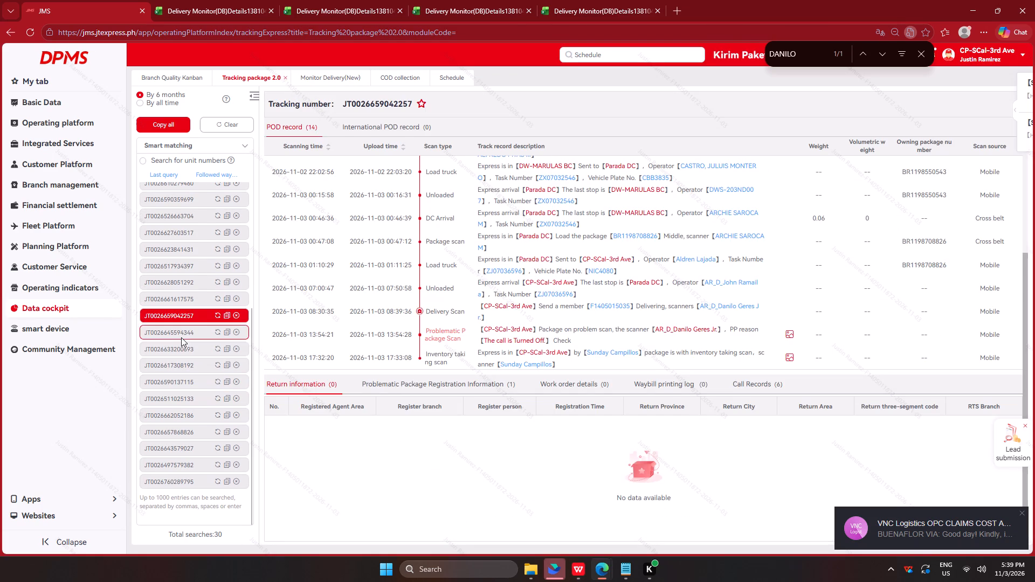
{"action": "left_click", "coordinate": [179, 347]}
{"action": "left_click", "coordinate": [186, 363]}
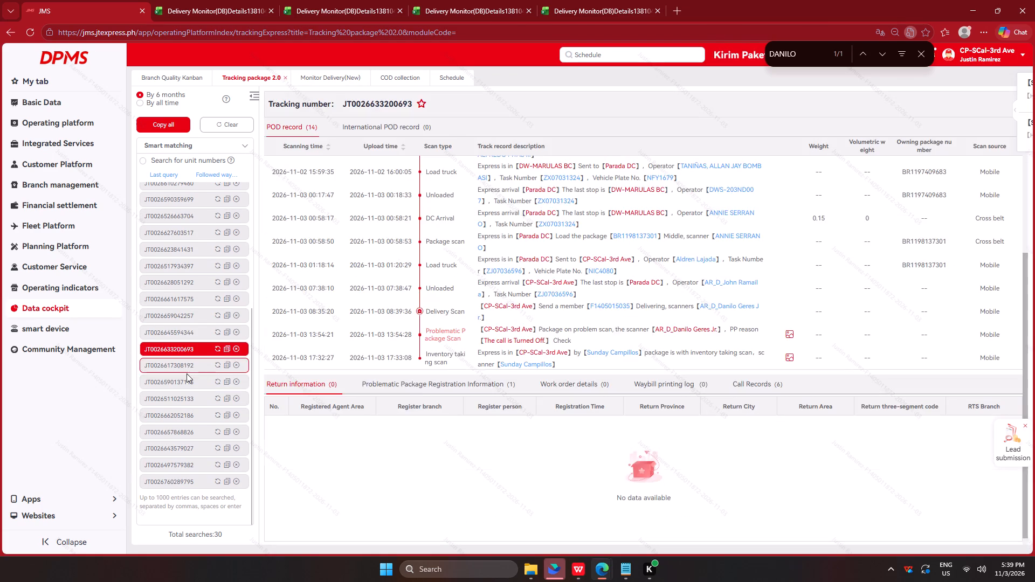
{"action": "left_click", "coordinate": [184, 380]}
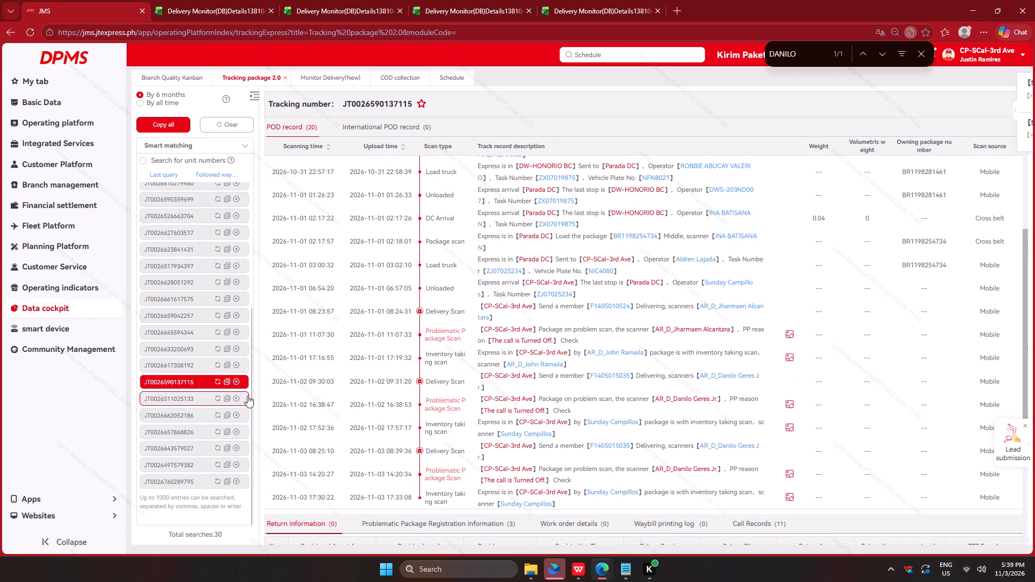
{"action": "key", "text": "alt+Tab"}
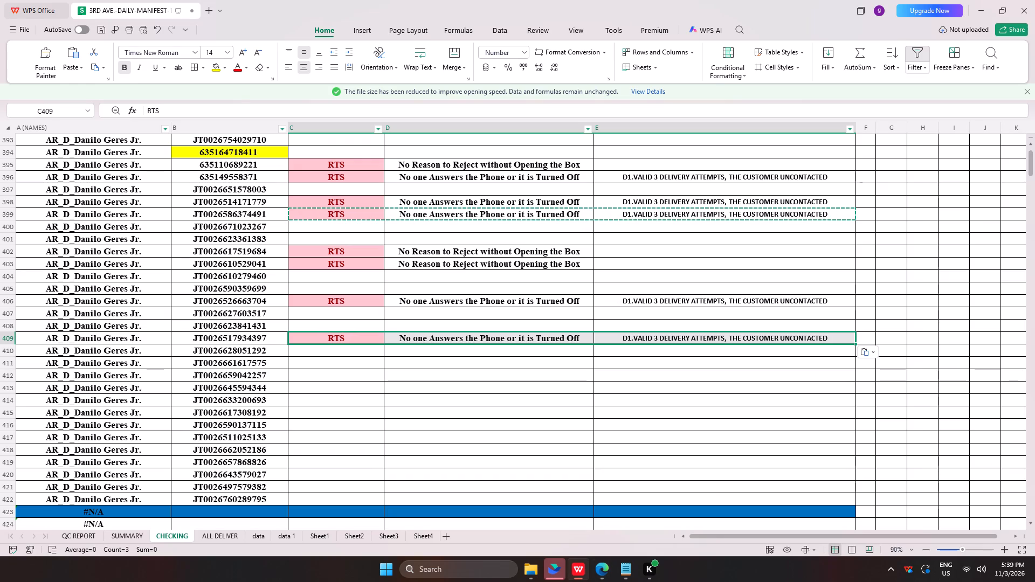
{"action": "left_click", "coordinate": [307, 423]}
{"action": "key", "text": "ctrl+v"}
{"action": "key", "text": "alt+Tab"}
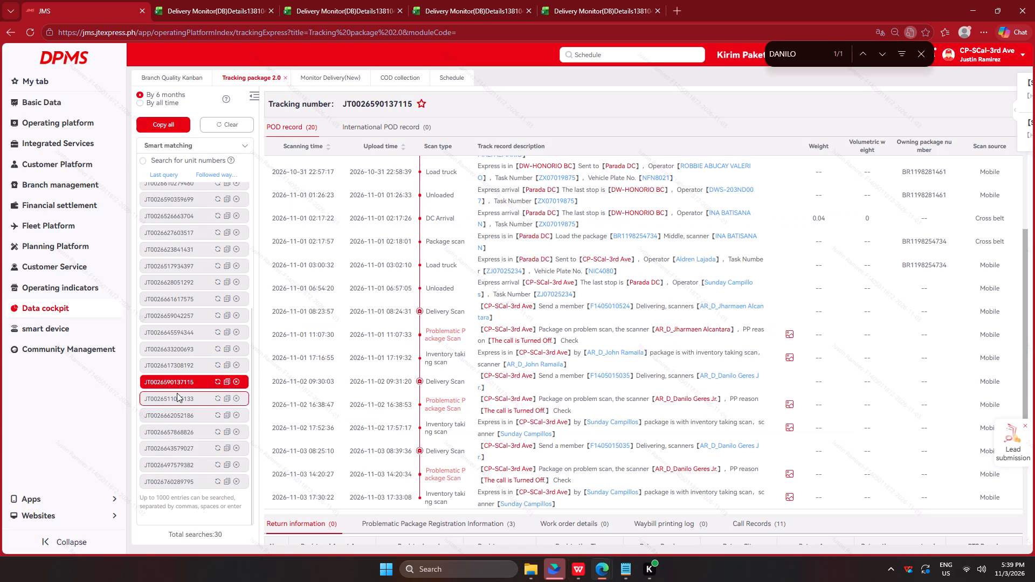
{"action": "left_click", "coordinate": [176, 393]}
{"action": "scroll", "coordinate": [509, 384], "scroll_direction": "down", "scroll_amount": 3}
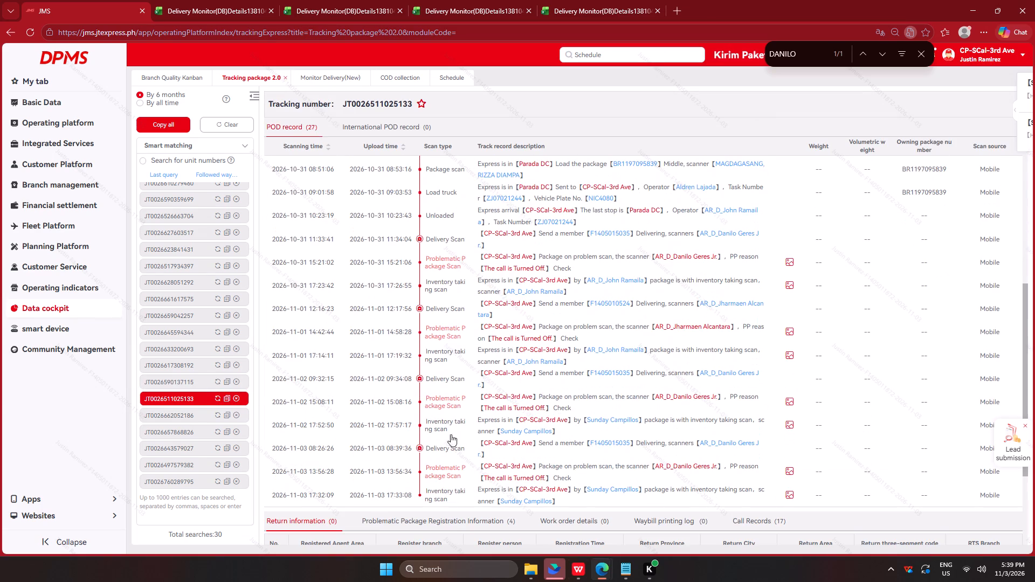
{"action": "key", "text": "alt+Tab"}
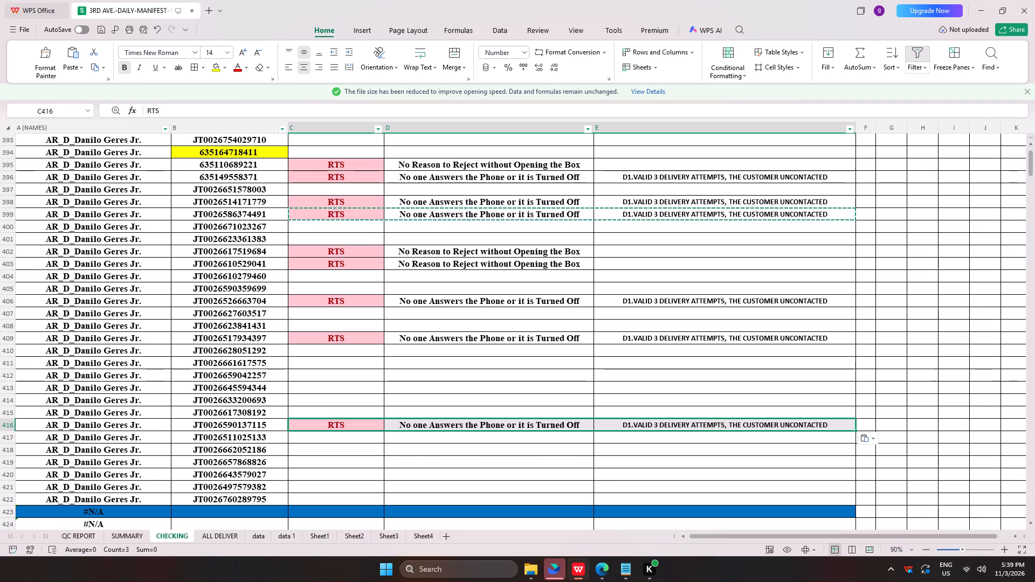
{"action": "left_click", "coordinate": [303, 441]}
{"action": "key", "text": "ctrl+v"}
{"action": "key", "text": "alt+Tab"}
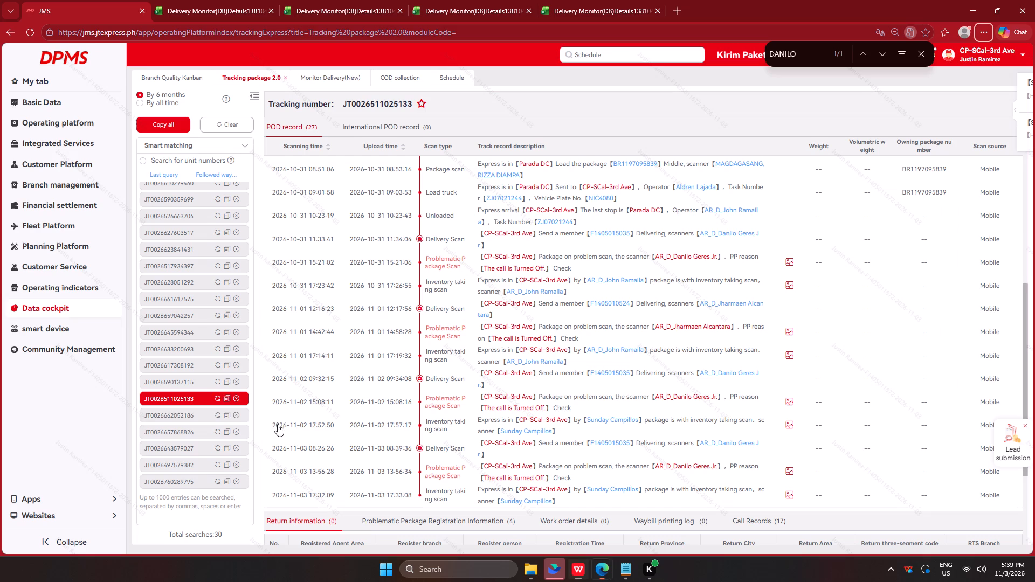
{"action": "scroll", "coordinate": [196, 409], "scroll_direction": "down", "scroll_amount": 5}
{"action": "left_click", "coordinate": [166, 418]}
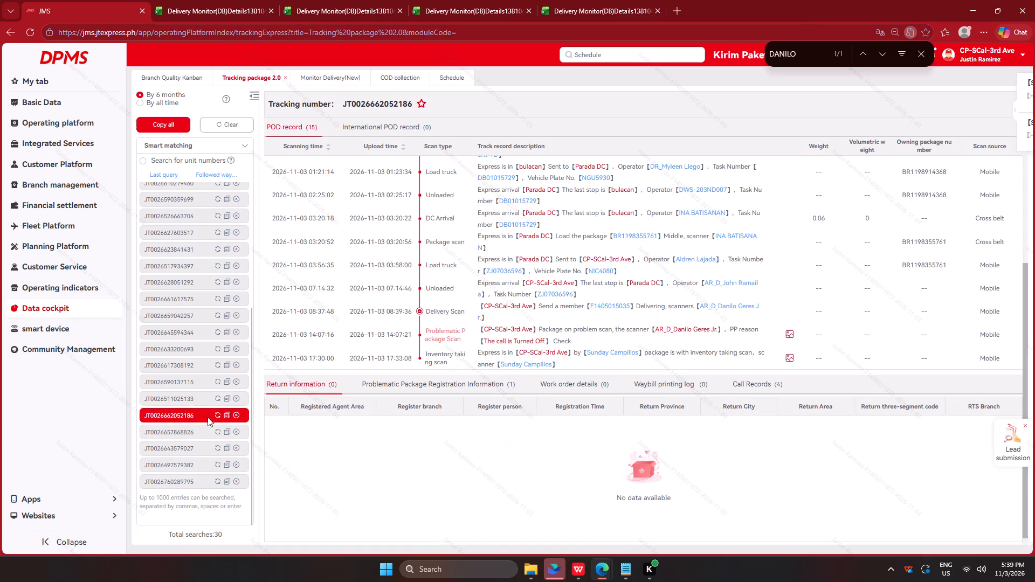
{"action": "left_click", "coordinate": [153, 436]}
{"action": "left_click", "coordinate": [171, 449]}
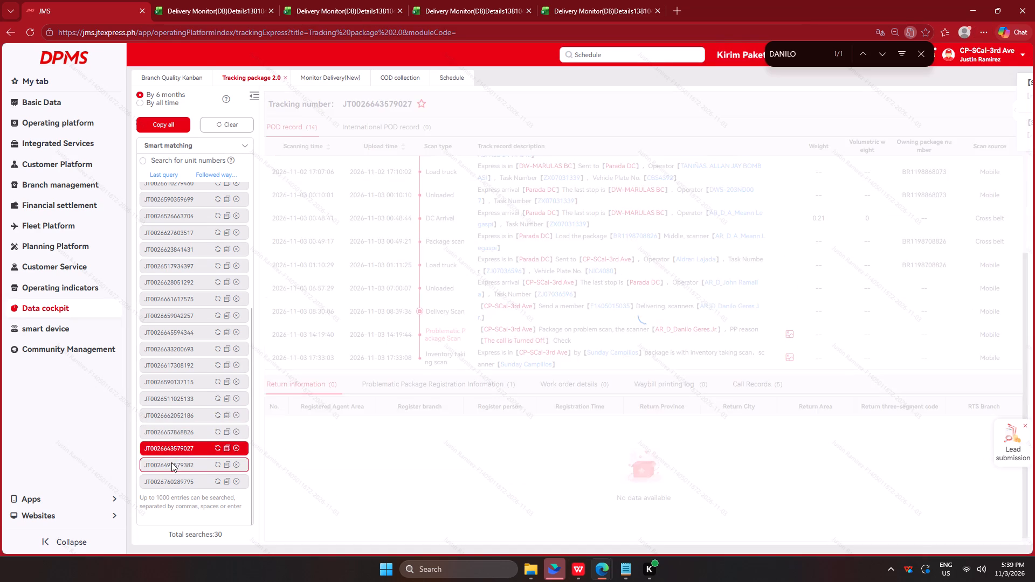
{"action": "left_click", "coordinate": [171, 463]}
{"action": "scroll", "coordinate": [620, 386], "scroll_direction": "down", "scroll_amount": 4}
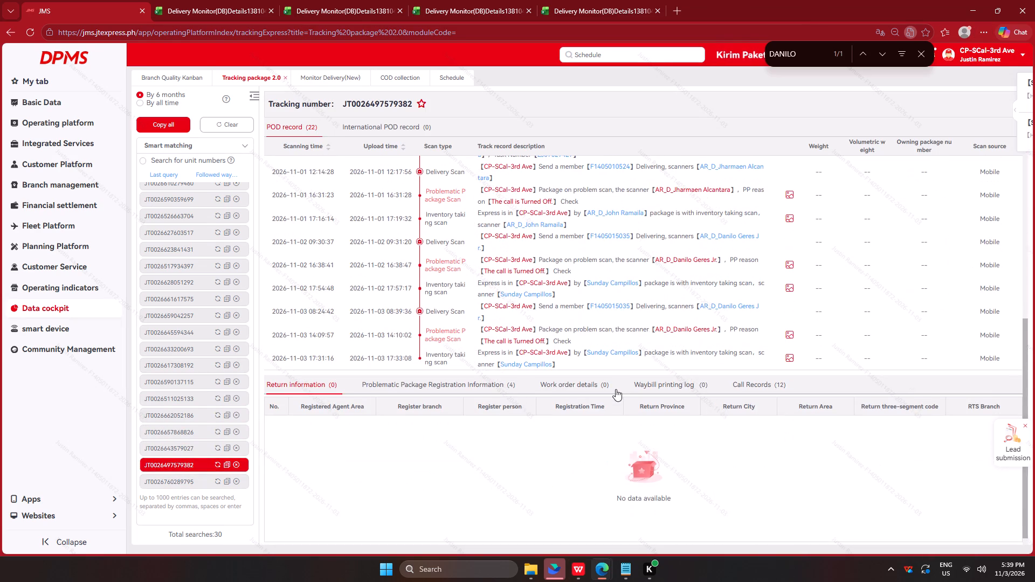
{"action": "key", "text": "alt+Tab"}
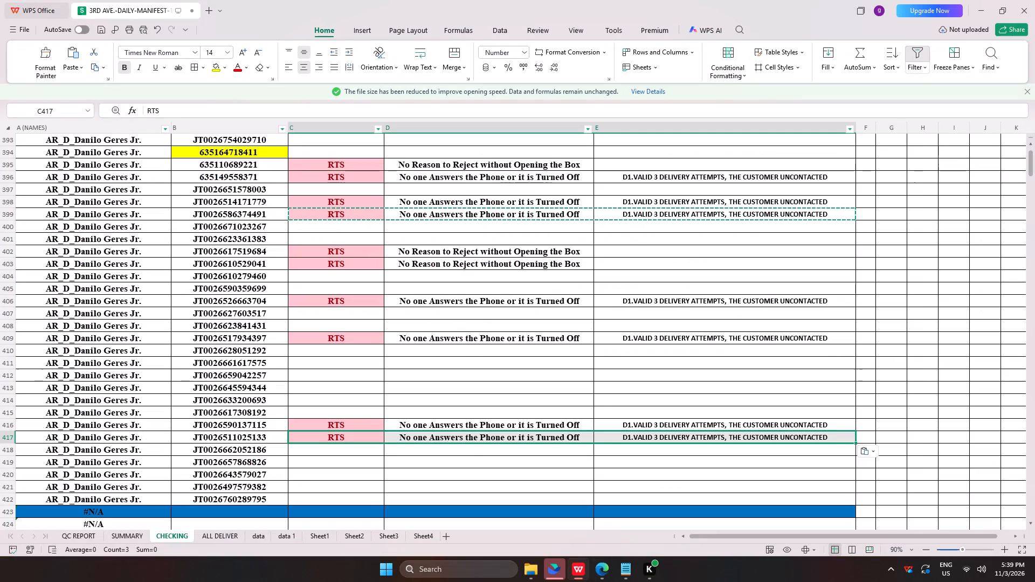
{"action": "left_click", "coordinate": [296, 486]}
{"action": "key", "text": "ctrl+v"}
{"action": "key", "text": "alt+Tab"}
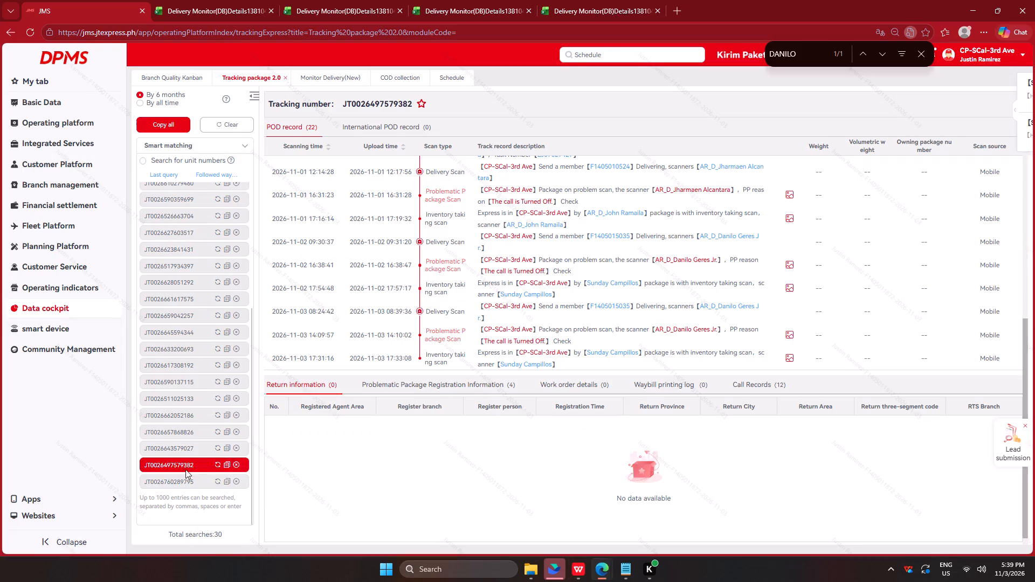
{"action": "left_click", "coordinate": [163, 479]}
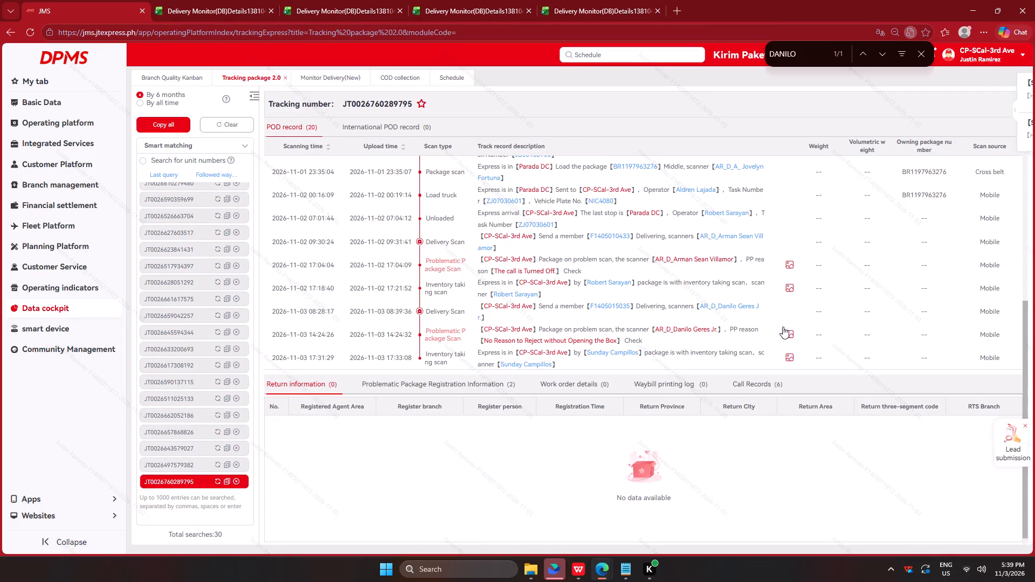
{"action": "left_click", "coordinate": [789, 331]}
{"action": "left_click", "coordinate": [478, 211]}
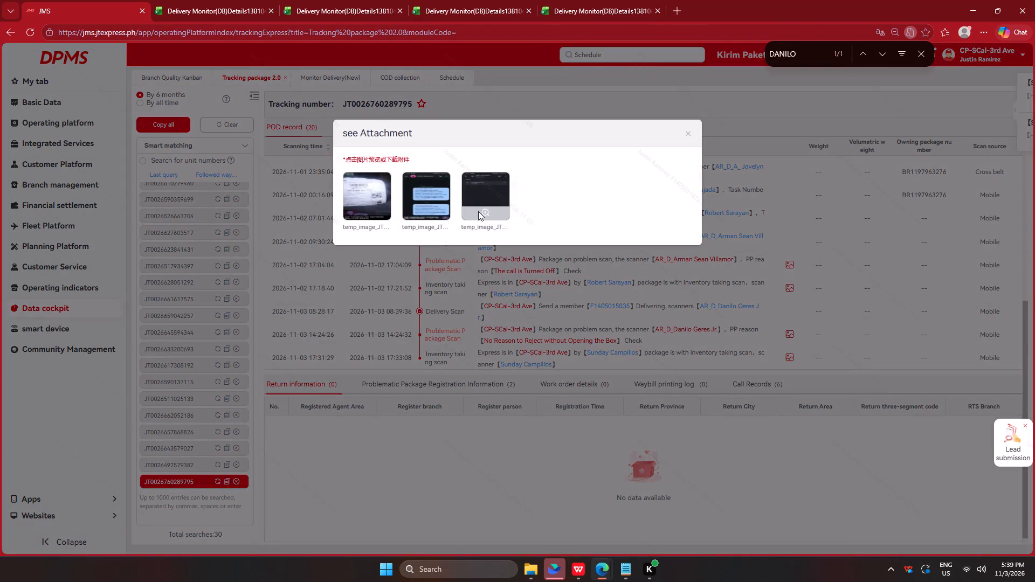
{"action": "left_click", "coordinate": [482, 216]}
{"action": "double_click", "coordinate": [327, 382]}
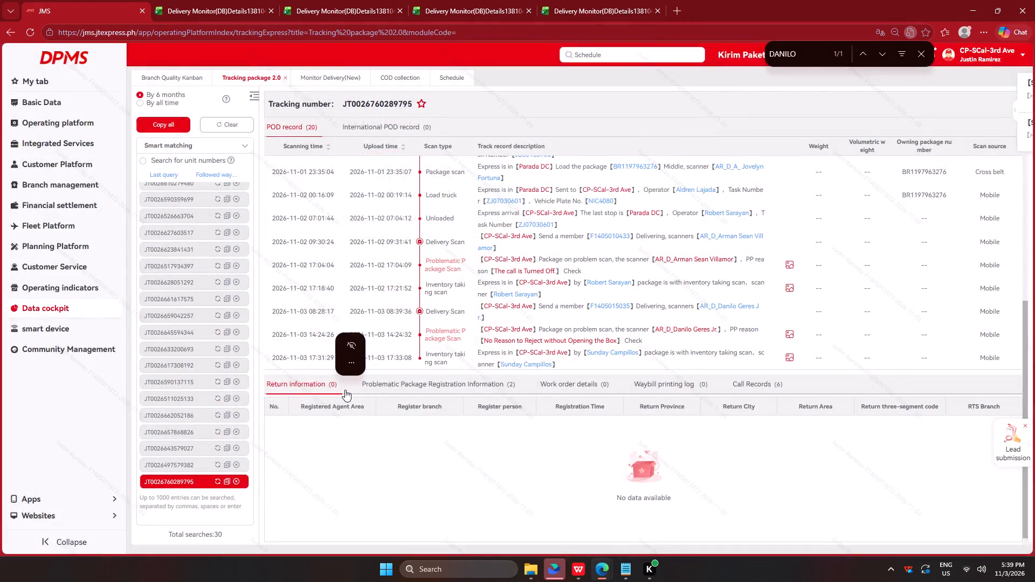
{"action": "key", "text": "alt+Tab"}
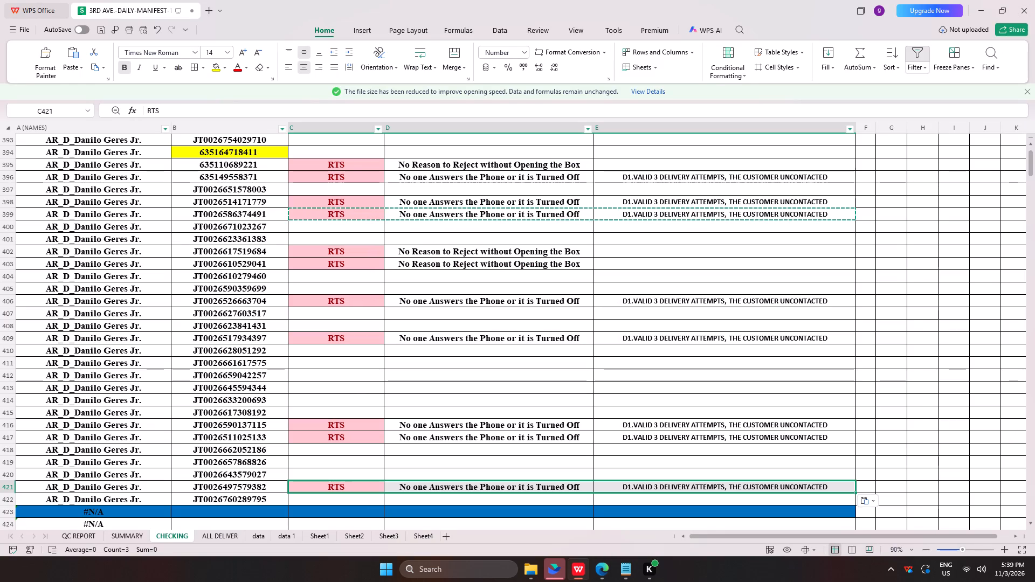
{"action": "left_click_drag", "start_coordinate": [371, 161], "coordinate": [417, 163]}
{"action": "key", "text": "ctrl+c"}
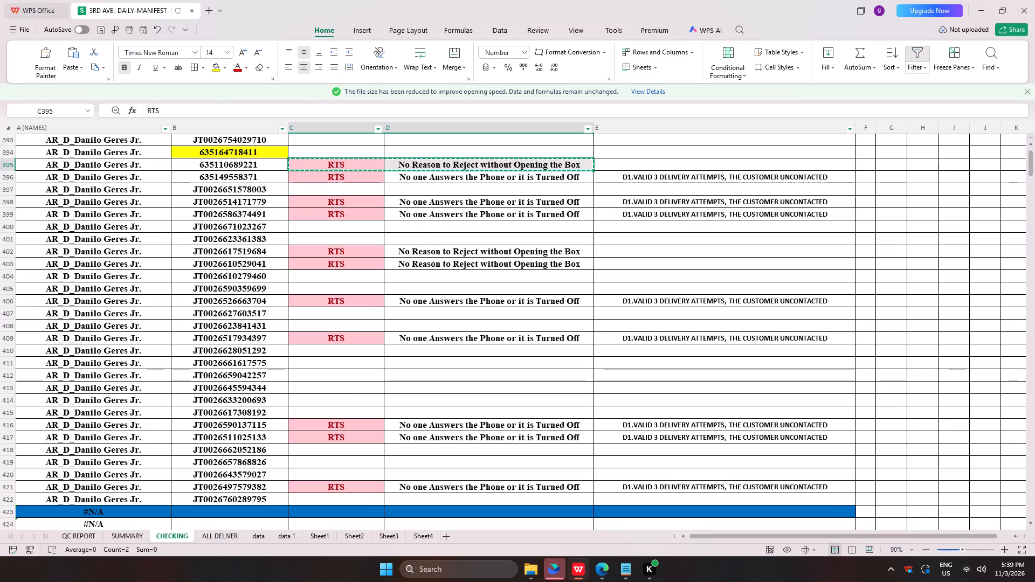
{"action": "left_click", "coordinate": [315, 501]}
{"action": "key", "text": "ctrl+v"}
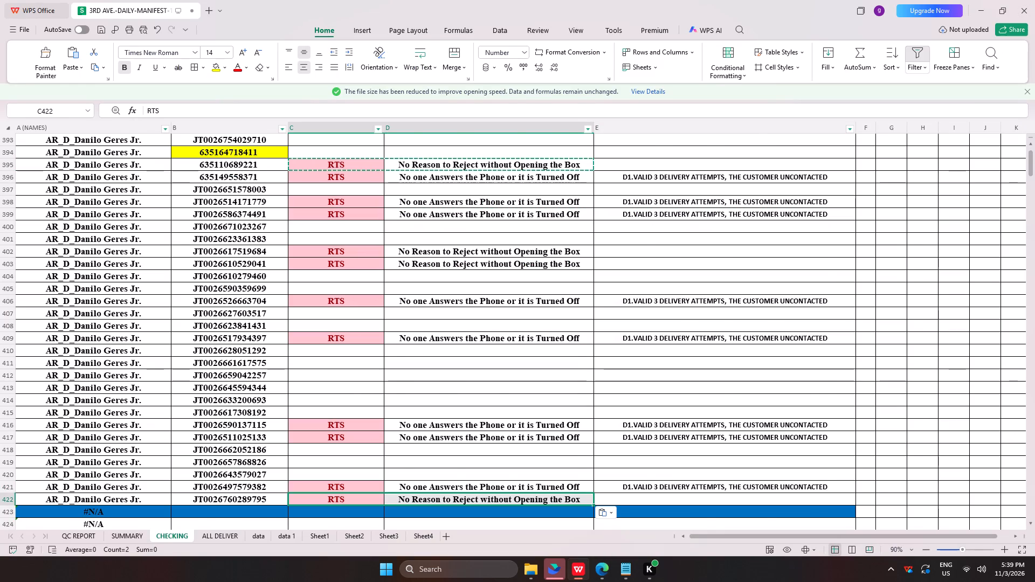
Copy REDELIVER from C390 to C393, C397, C400:C401, C404:C405, C407:C408 and C410:C415 in CHECKING.
{"action": "scroll", "coordinate": [316, 316], "scroll_direction": "up", "scroll_amount": 3}
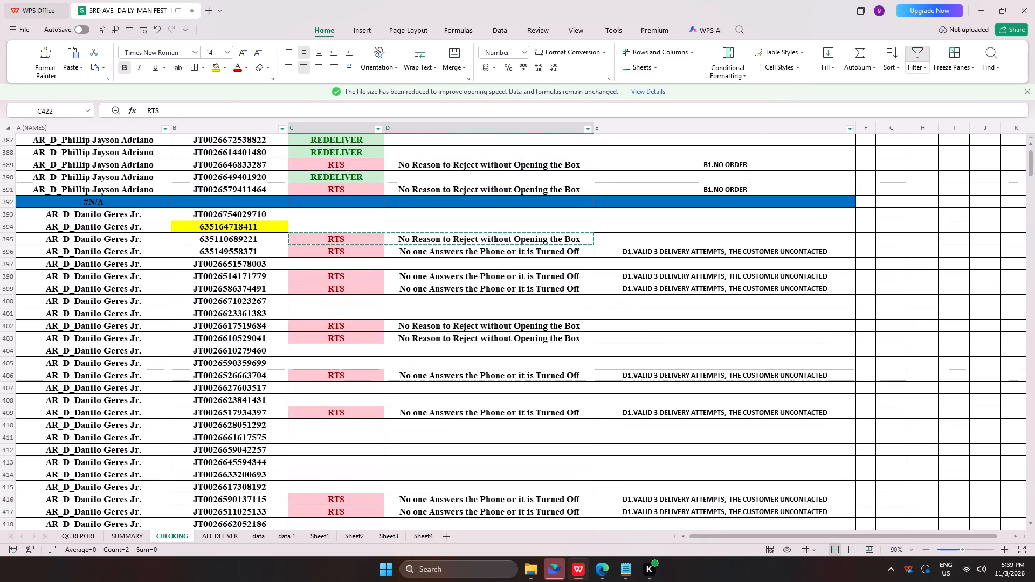
{"action": "left_click", "coordinate": [348, 177]}
{"action": "key", "text": "ctrl+c"}
{"action": "left_click", "coordinate": [340, 215], "text": "ctrl"}
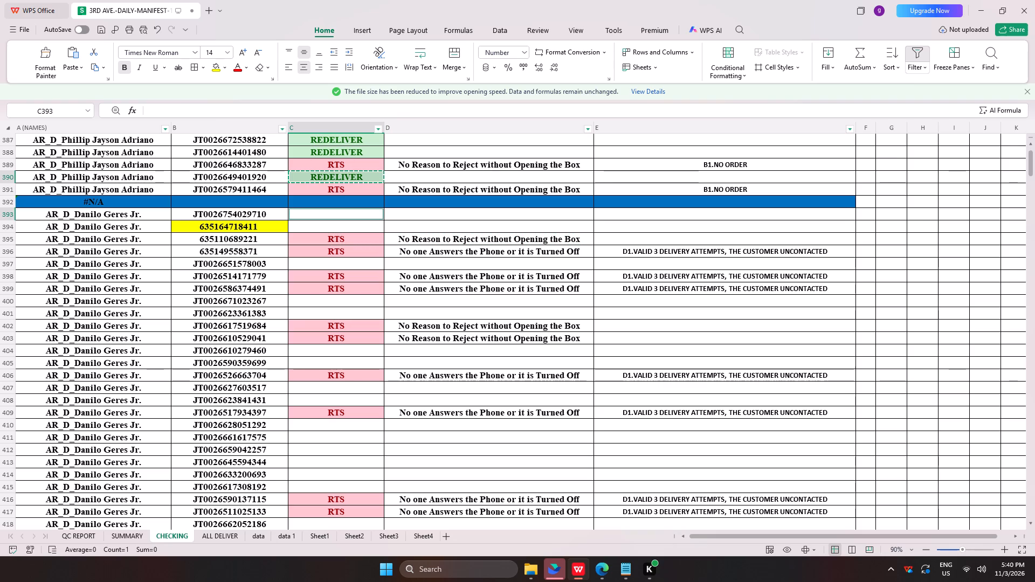
{"action": "left_click", "coordinate": [312, 267], "text": "ctrl"}
{"action": "left_click_drag", "start_coordinate": [319, 300], "coordinate": [321, 314], "text": "ctrl"}
{"action": "left_click_drag", "start_coordinate": [322, 351], "coordinate": [324, 364], "text": "ctrl"}
{"action": "left_click_drag", "start_coordinate": [325, 385], "coordinate": [325, 396], "text": "ctrl"}
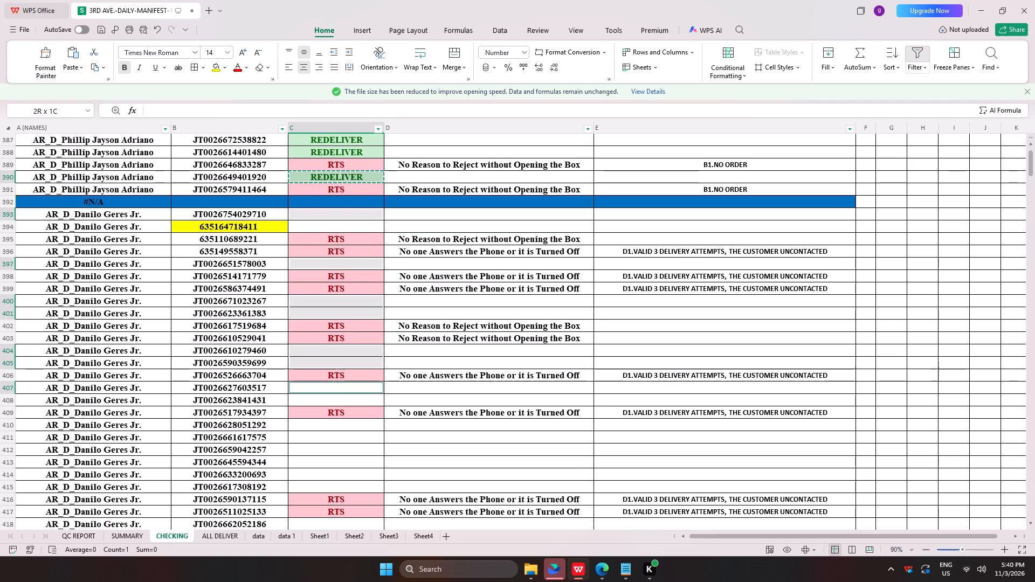
{"action": "left_click_drag", "start_coordinate": [325, 396], "coordinate": [325, 400], "text": "ctrl"}
{"action": "left_click_drag", "start_coordinate": [328, 424], "coordinate": [341, 482], "text": "ctrl"}
{"action": "key", "text": "ctrl+v"}
{"action": "left_click", "coordinate": [449, 480]}
Copy REDELIVER from C412 to C418:C420 in CHECKING and save the workbook.
{"action": "scroll", "coordinate": [370, 419], "scroll_direction": "down", "scroll_amount": 5}
{"action": "left_click", "coordinate": [321, 323]}
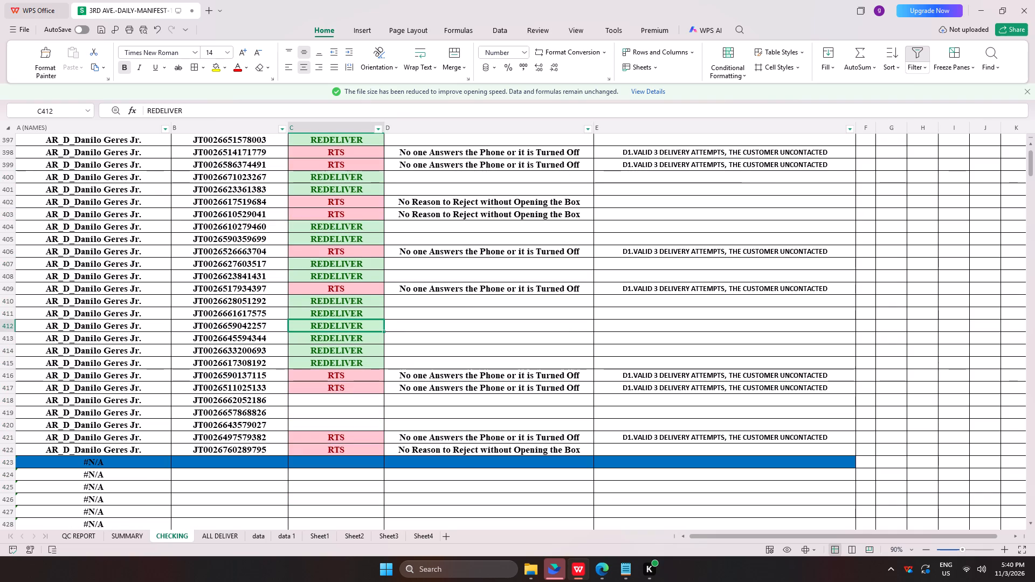
{"action": "key", "text": "ctrl+c"}
{"action": "left_click_drag", "start_coordinate": [335, 404], "coordinate": [335, 424], "text": "ctrl"}
{"action": "key", "text": "ctrl+v"}
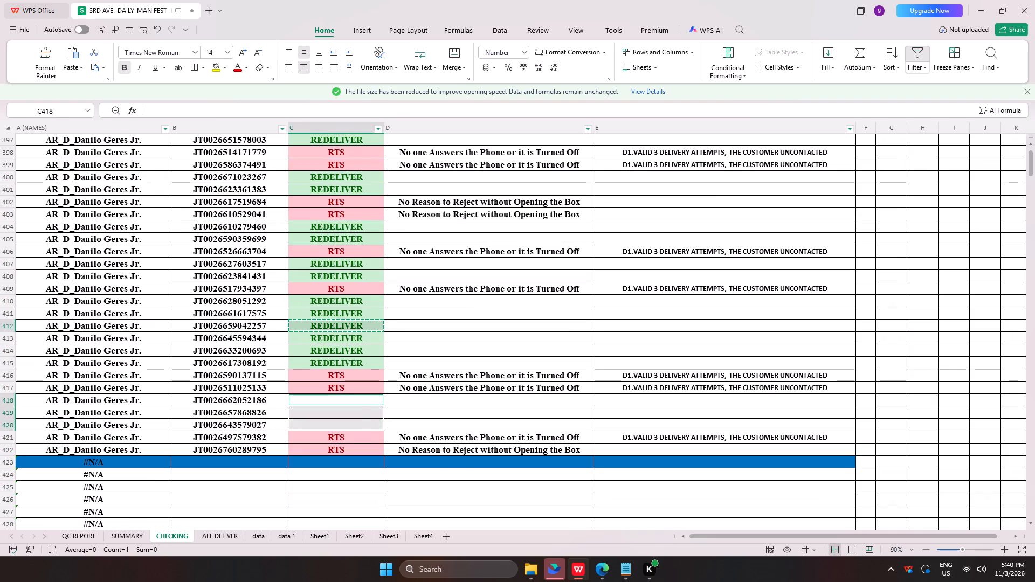
{"action": "left_click_drag", "start_coordinate": [447, 327], "coordinate": [448, 332]}
{"action": "key", "text": "ctrl+s"}
Switch from the manifest to the Delivery Monitor details sheet open in the browser.
{"action": "key", "text": "alt+Tab"}
{"action": "key", "text": "alt+Tab"}
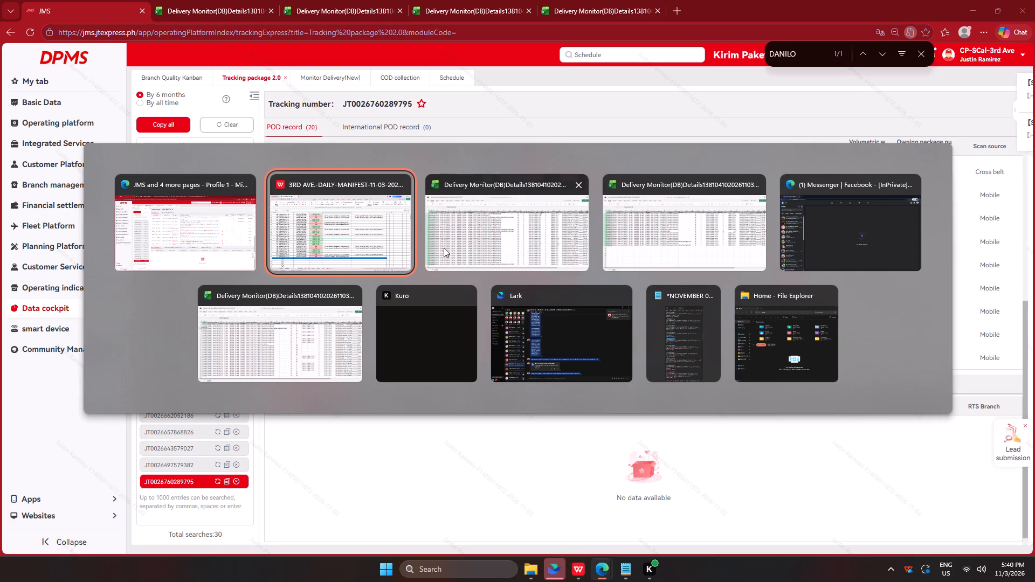
{"action": "key", "text": "alt+Tab"}
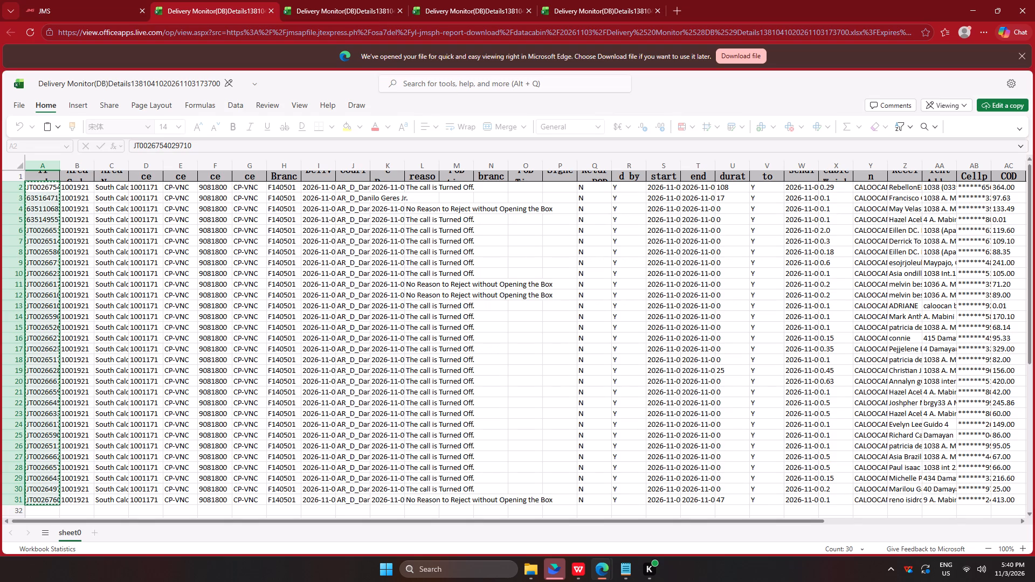
{"action": "key", "text": "alt+Tab"}
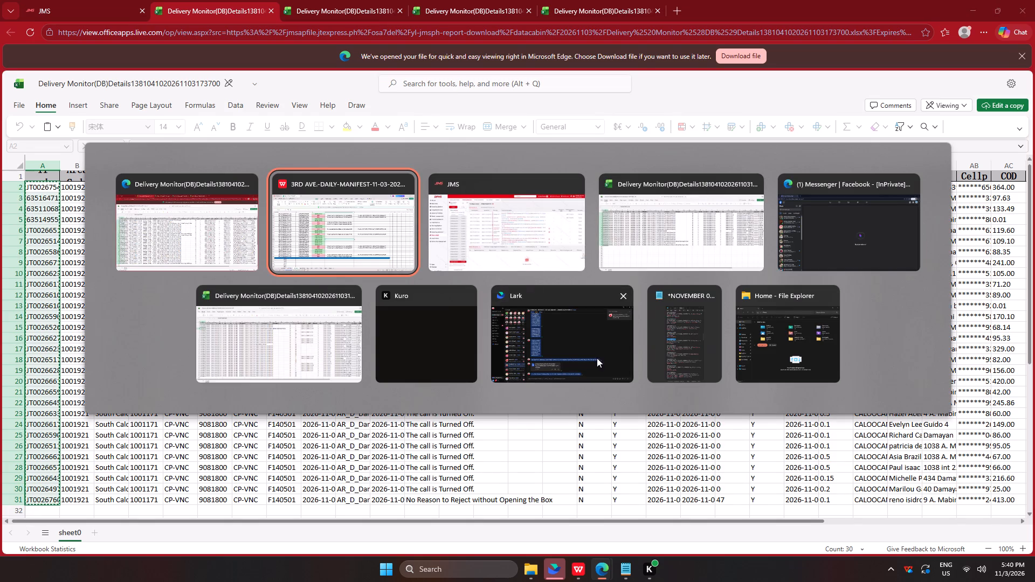
Close the open File Explorer window and switch to the delivery admin group chat in Lark.
{"action": "left_click", "coordinate": [801, 351], "text": "alt"}
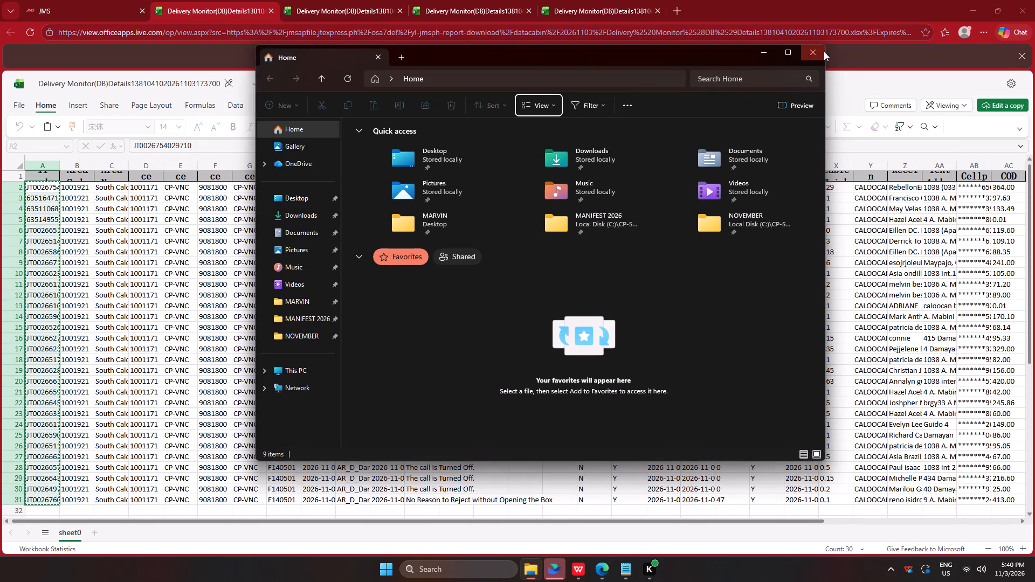
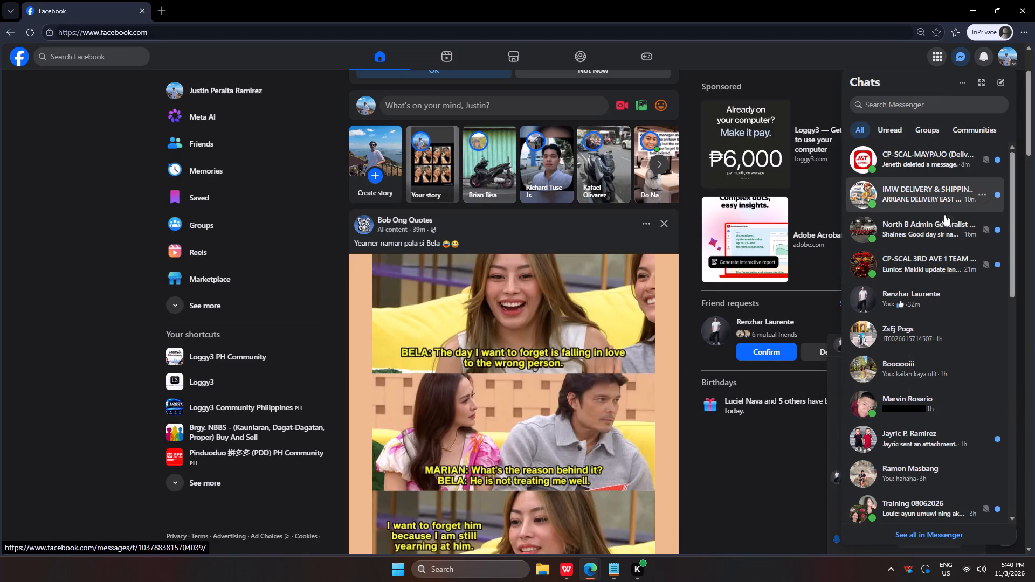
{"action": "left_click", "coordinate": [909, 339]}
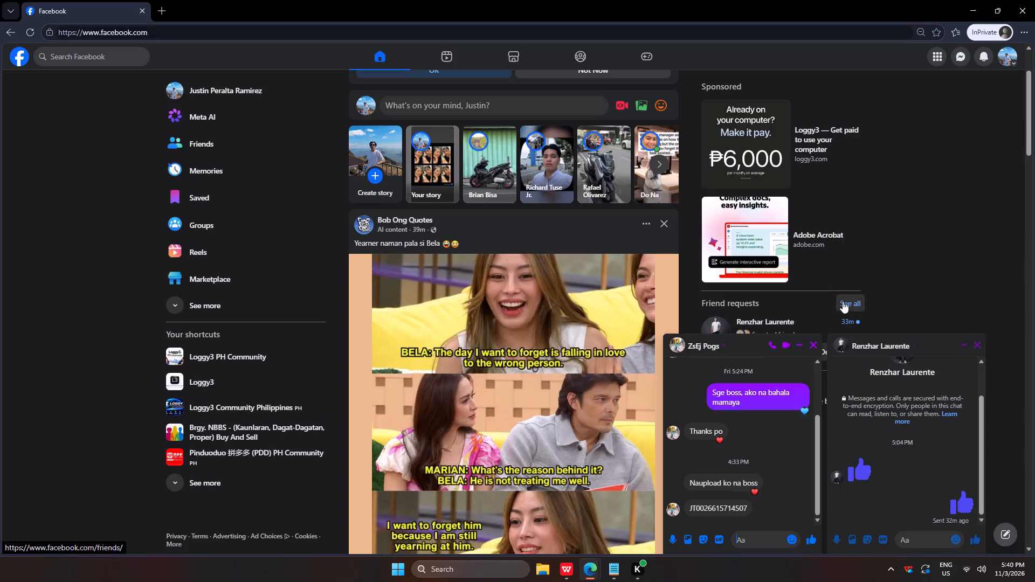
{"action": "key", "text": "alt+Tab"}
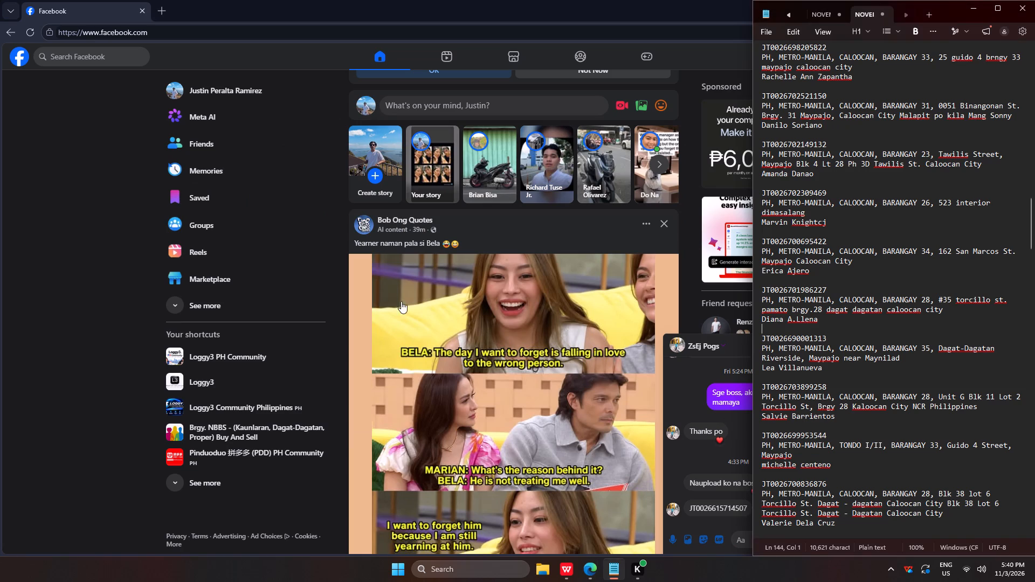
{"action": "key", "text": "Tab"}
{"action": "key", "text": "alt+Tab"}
View the motorcycle story on Facebook and react to it with Love.
{"action": "left_click", "coordinate": [476, 184]}
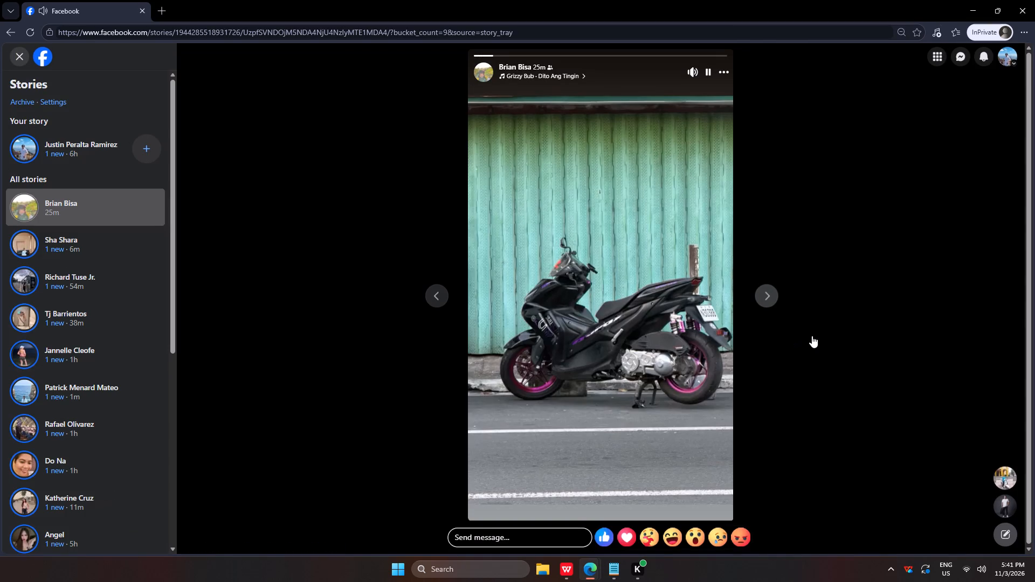
{"action": "left_click", "coordinate": [626, 539]}
{"action": "key", "text": "Right"}
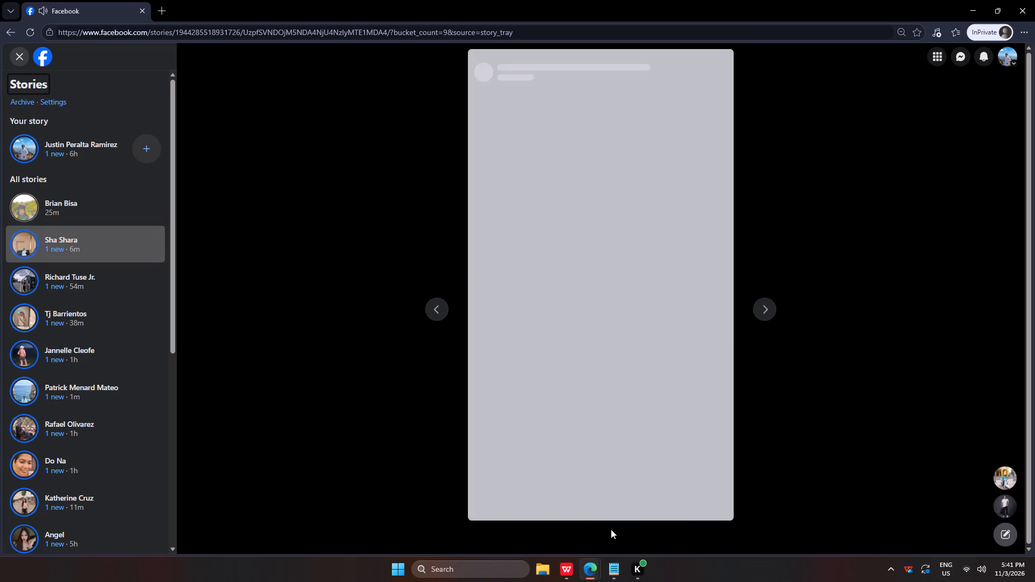
{"action": "key", "text": "Escape"}
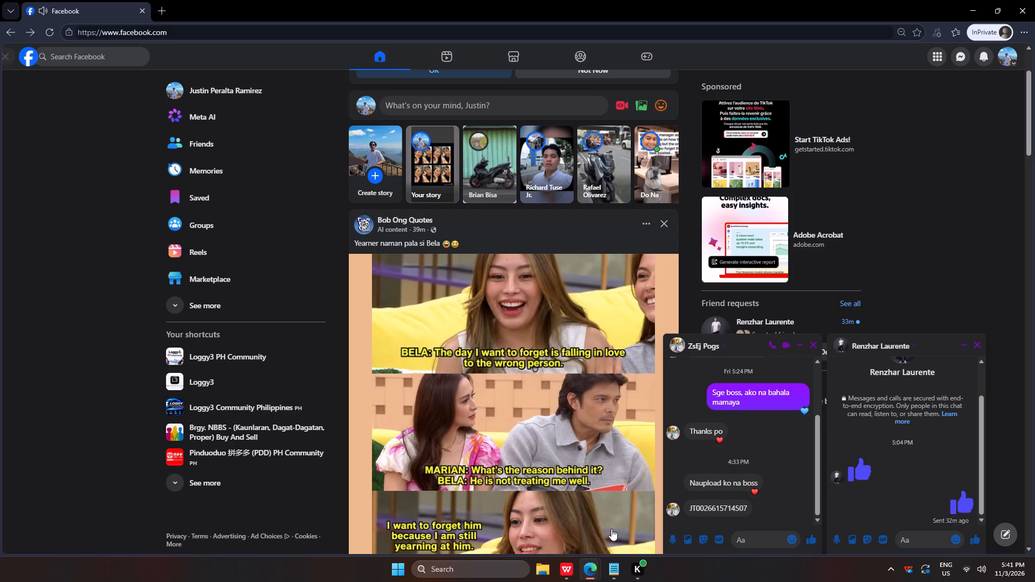
{"action": "left_click", "coordinate": [437, 171]}
{"action": "key", "text": "Escape"}
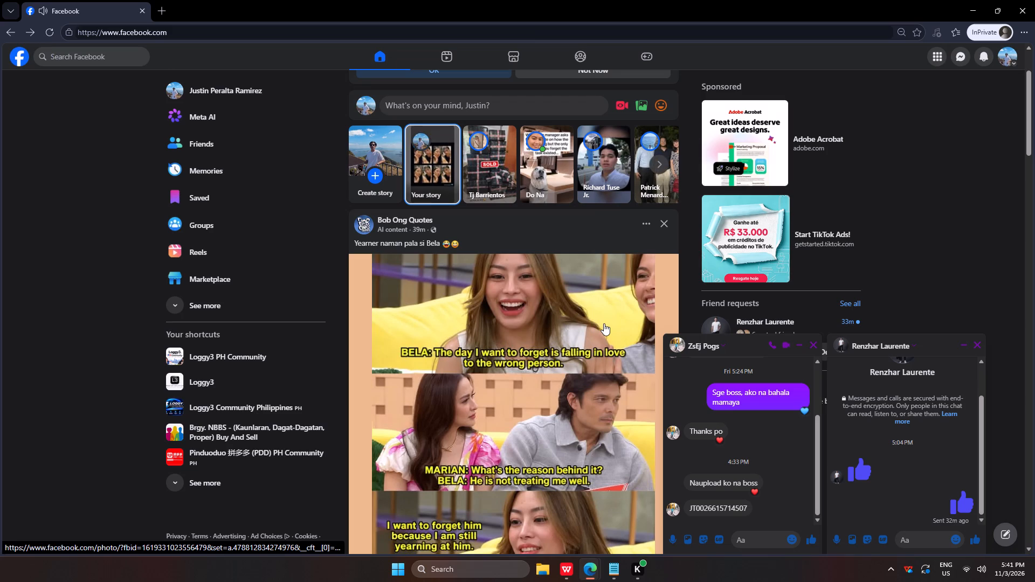
Close the two open Messenger chats.
{"action": "double_click", "coordinate": [978, 347]}
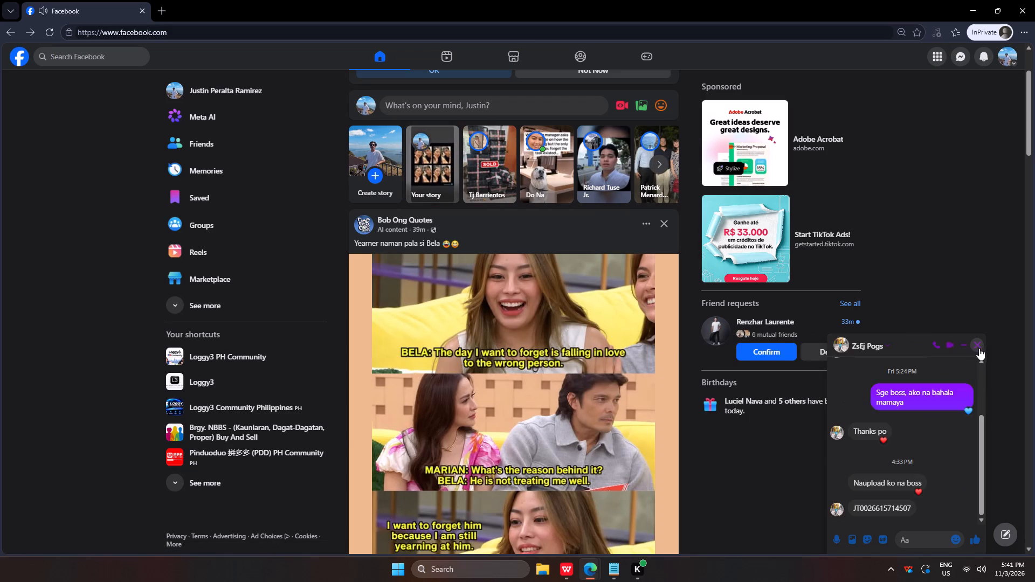
Switch to the JMS browser window and close the four Delivery Monitor details sheets.
{"action": "key", "text": "alt+Tab"}
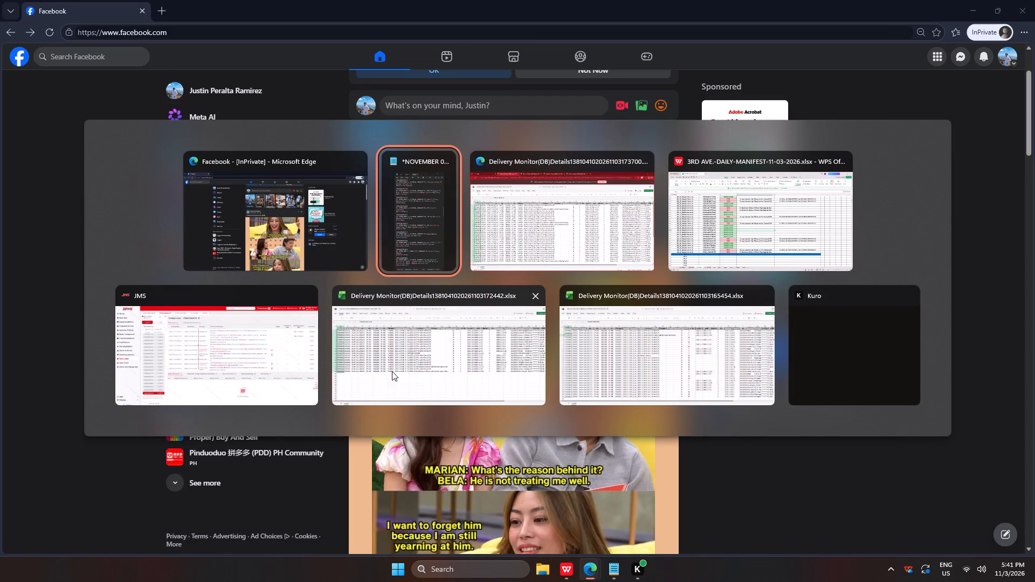
{"action": "left_click", "coordinate": [192, 377], "text": "alt"}
{"action": "left_click", "coordinate": [232, 0]}
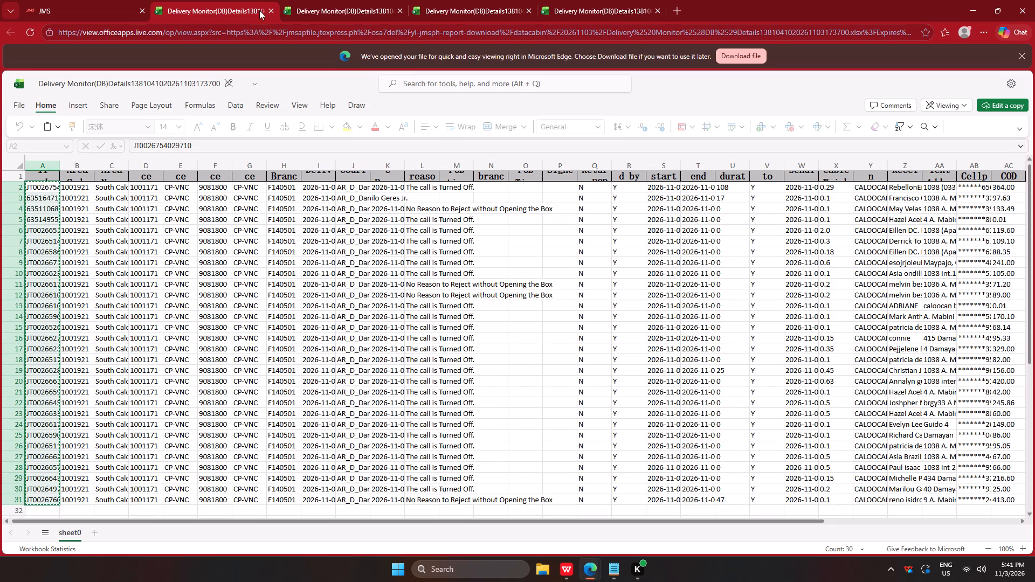
{"action": "left_click", "coordinate": [274, 10]}
{"action": "left_click", "coordinate": [272, 12]}
{"action": "left_click", "coordinate": [272, 12]}
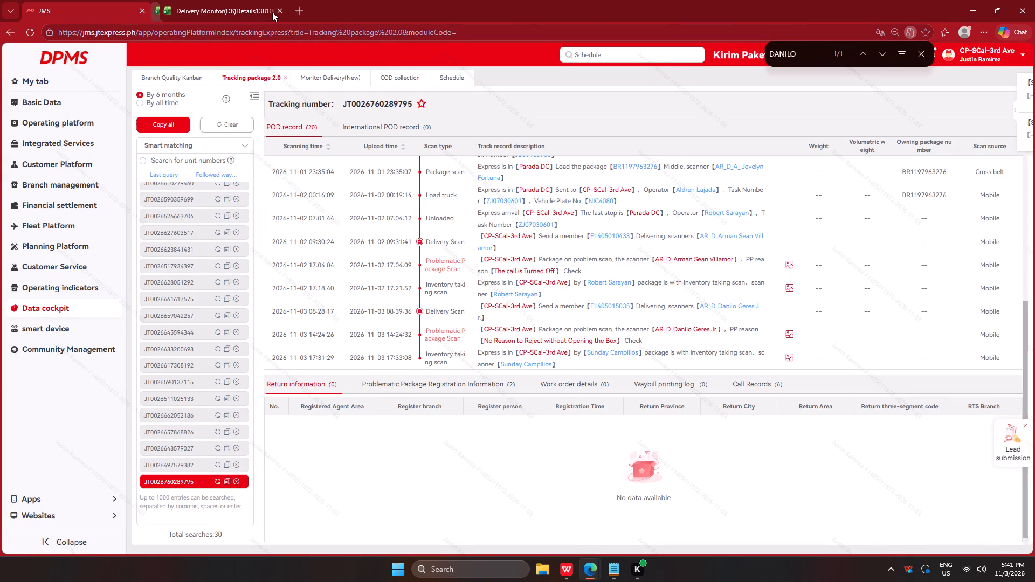
{"action": "left_click", "coordinate": [272, 12]}
Search the JMS COD collection records for 2026-11-03 with the pod rider matching DANILO.
{"action": "left_click", "coordinate": [406, 74]}
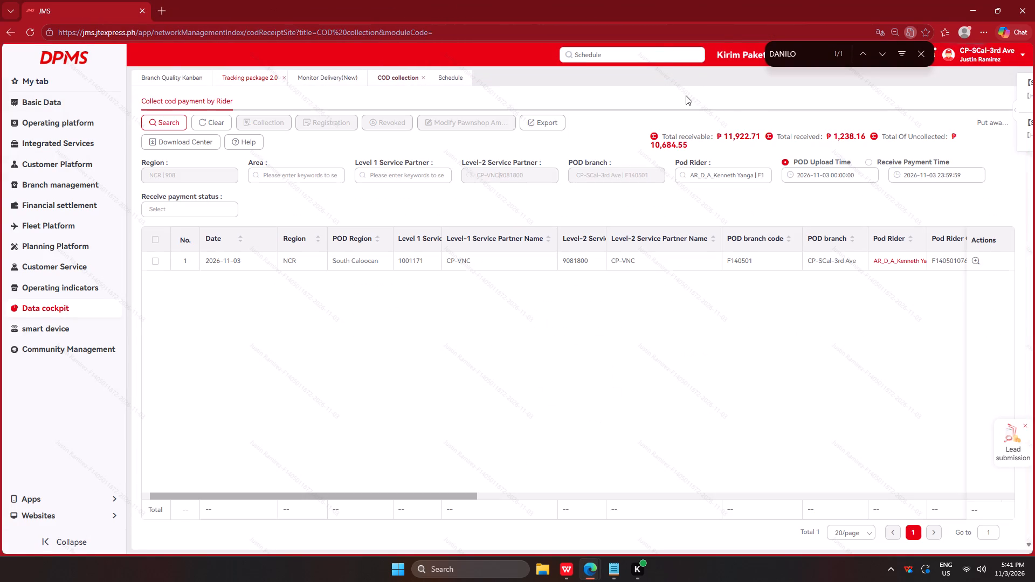
{"action": "left_click", "coordinate": [729, 177]}
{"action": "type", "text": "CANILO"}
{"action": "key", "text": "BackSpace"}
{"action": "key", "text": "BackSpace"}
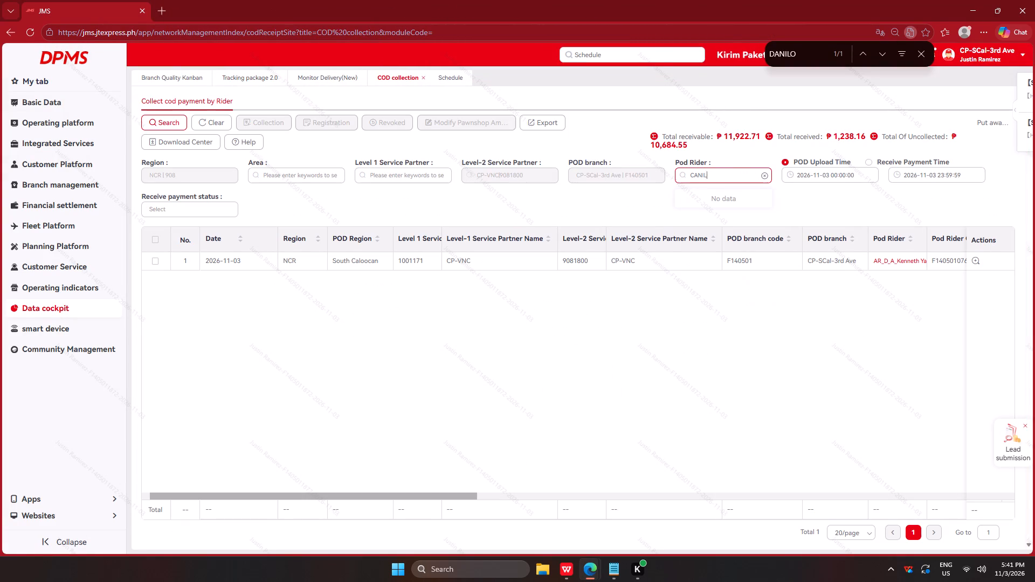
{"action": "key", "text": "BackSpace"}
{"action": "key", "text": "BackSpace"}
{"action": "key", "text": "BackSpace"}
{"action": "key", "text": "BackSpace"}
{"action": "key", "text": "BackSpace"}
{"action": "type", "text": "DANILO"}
{"action": "left_click", "coordinate": [740, 200]}
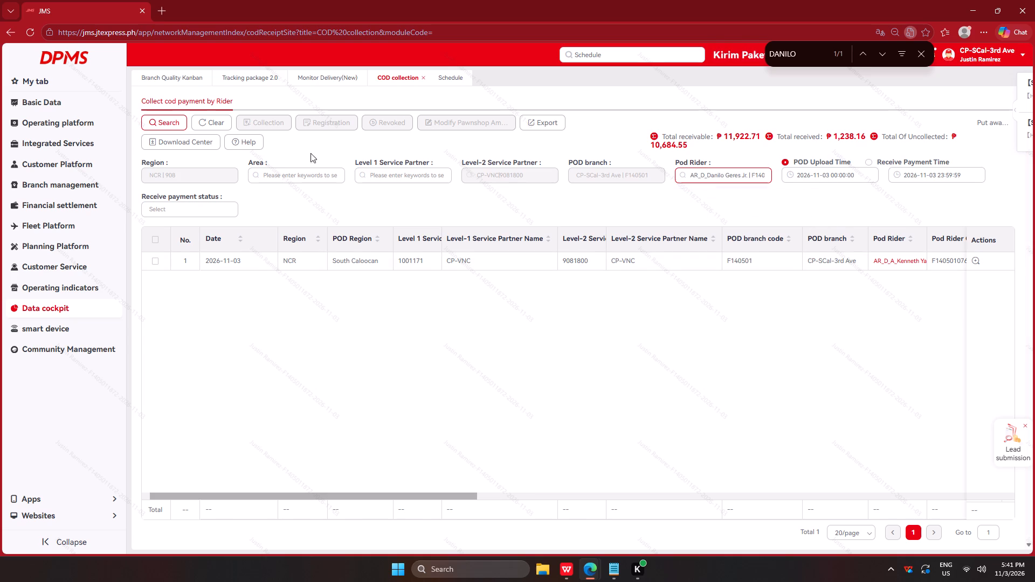
{"action": "left_click", "coordinate": [142, 123]}
{"action": "left_click", "coordinate": [150, 123]}
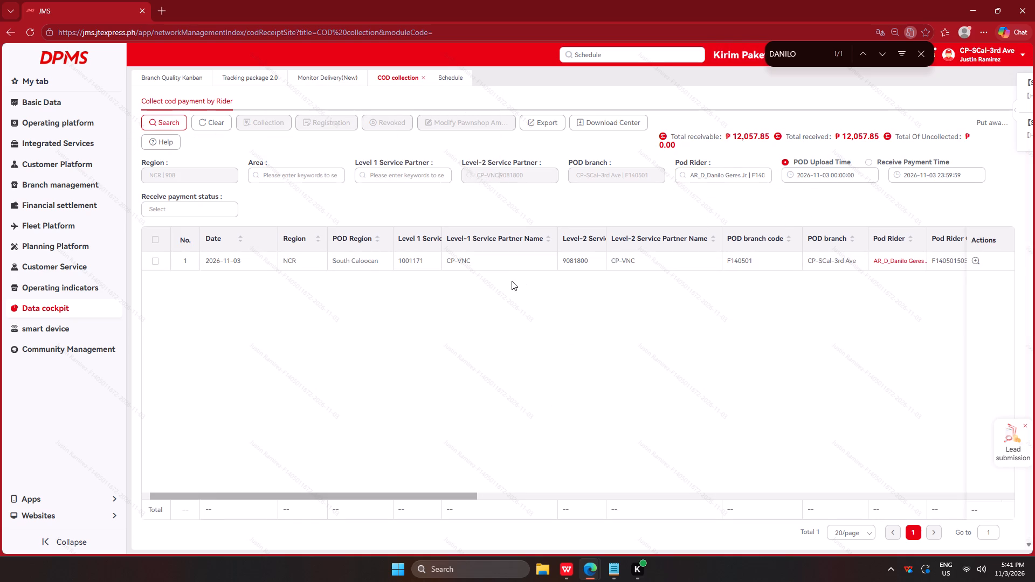
{"action": "scroll", "coordinate": [591, 281], "scroll_direction": "down", "scroll_amount": 1}
Switch to Facebook and accept the pending friend request.
{"action": "key", "text": "alt+Tab"}
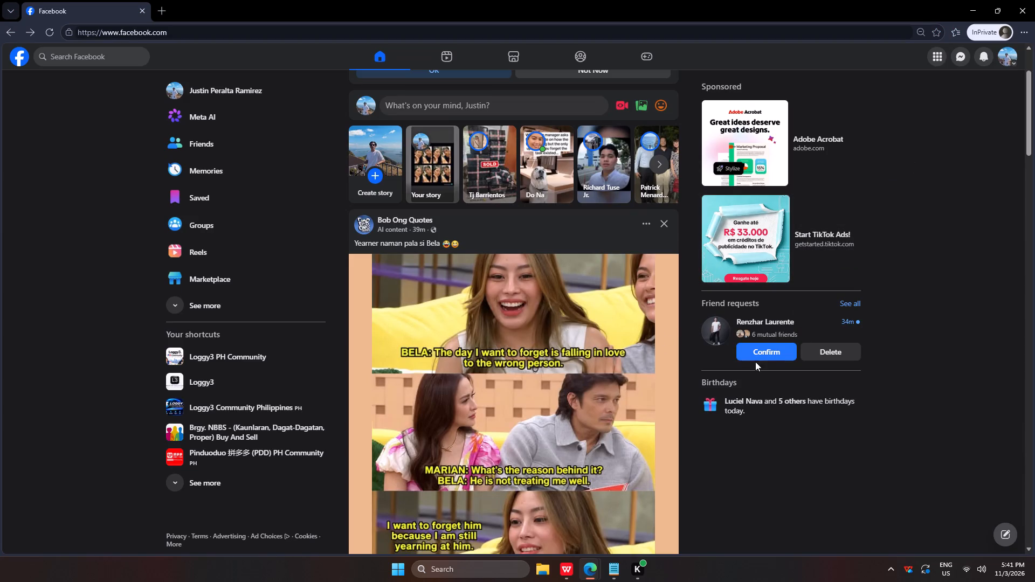
{"action": "left_click", "coordinate": [759, 349]}
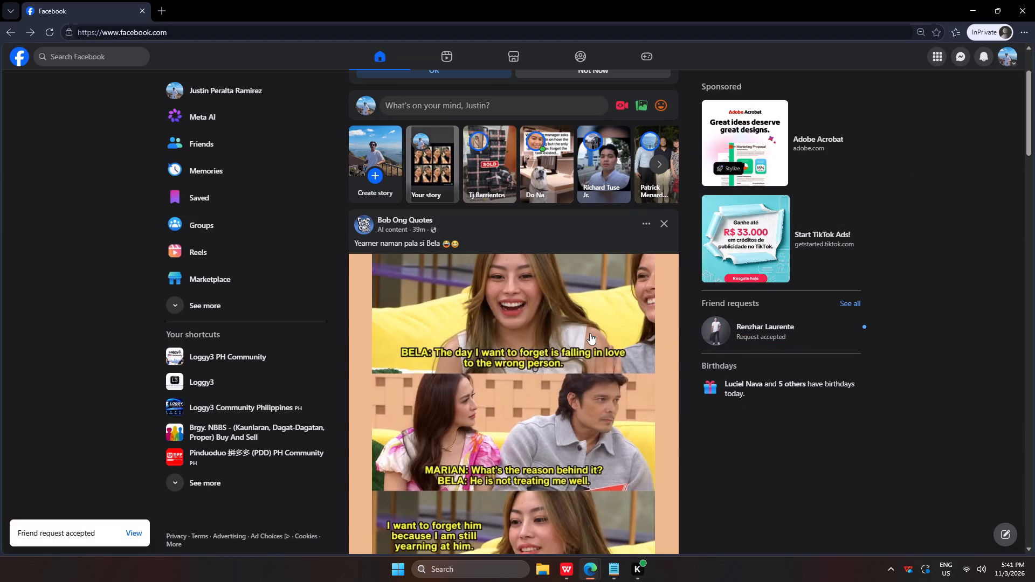
Browse the news feed and react with Haha to the Captured in Baguio post.
{"action": "scroll", "coordinate": [478, 335], "scroll_direction": "down", "scroll_amount": 10}
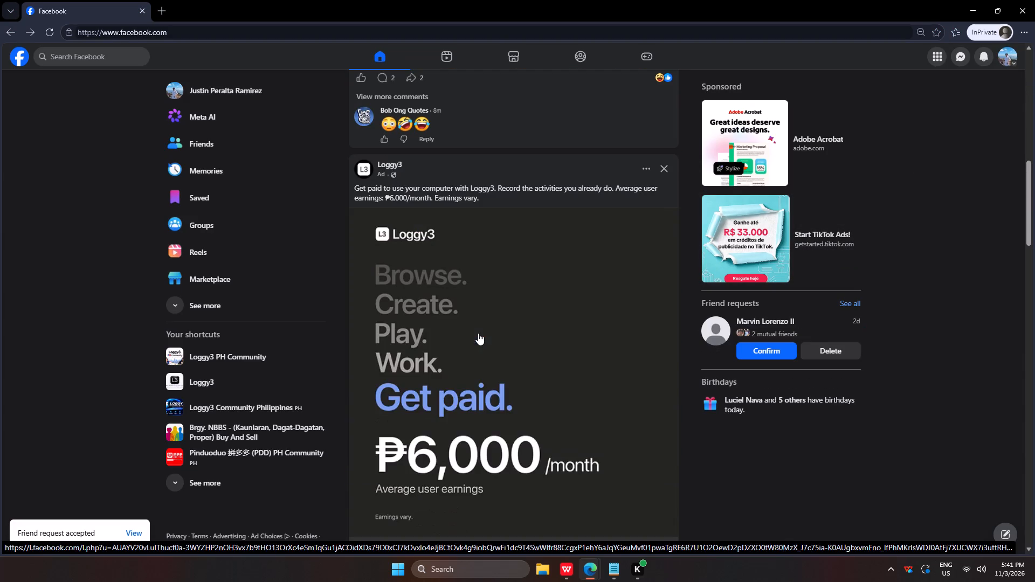
{"action": "scroll", "coordinate": [478, 333], "scroll_direction": "down", "scroll_amount": 8}
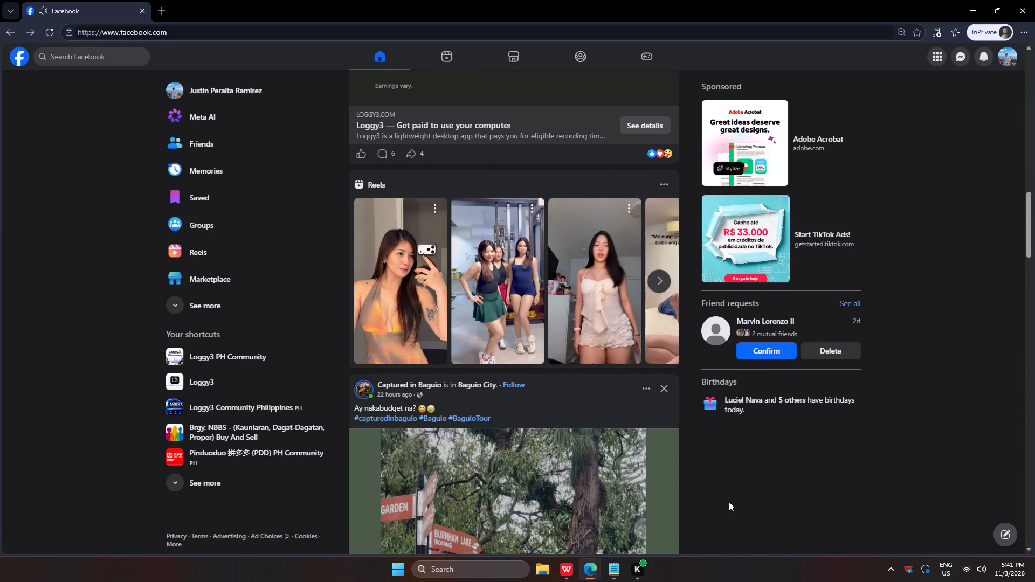
{"action": "scroll", "coordinate": [466, 359], "scroll_direction": "down", "scroll_amount": 4}
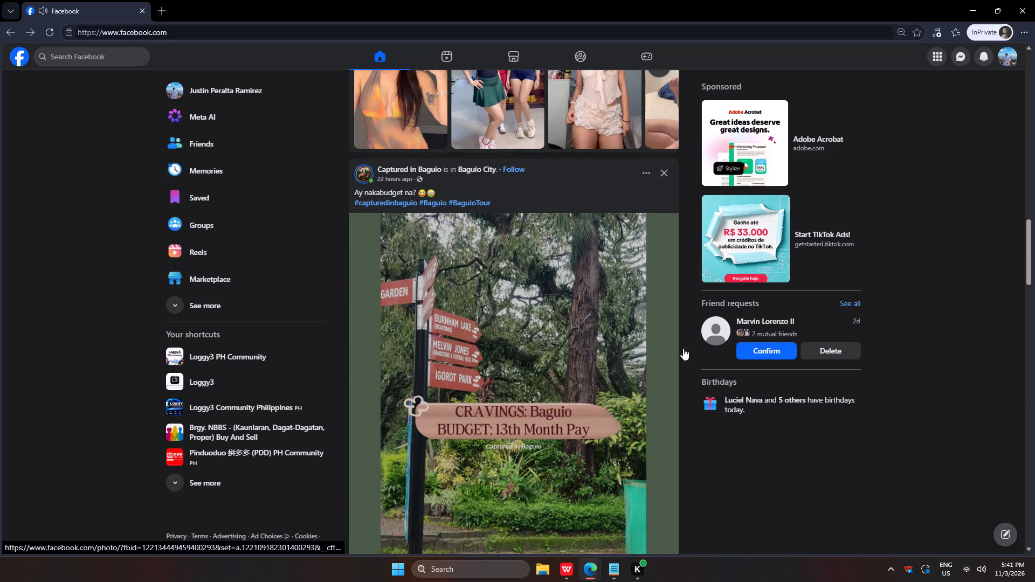
{"action": "scroll", "coordinate": [645, 379], "scroll_direction": "down", "scroll_amount": 1}
{"action": "scroll", "coordinate": [503, 403], "scroll_direction": "down", "scroll_amount": 3}
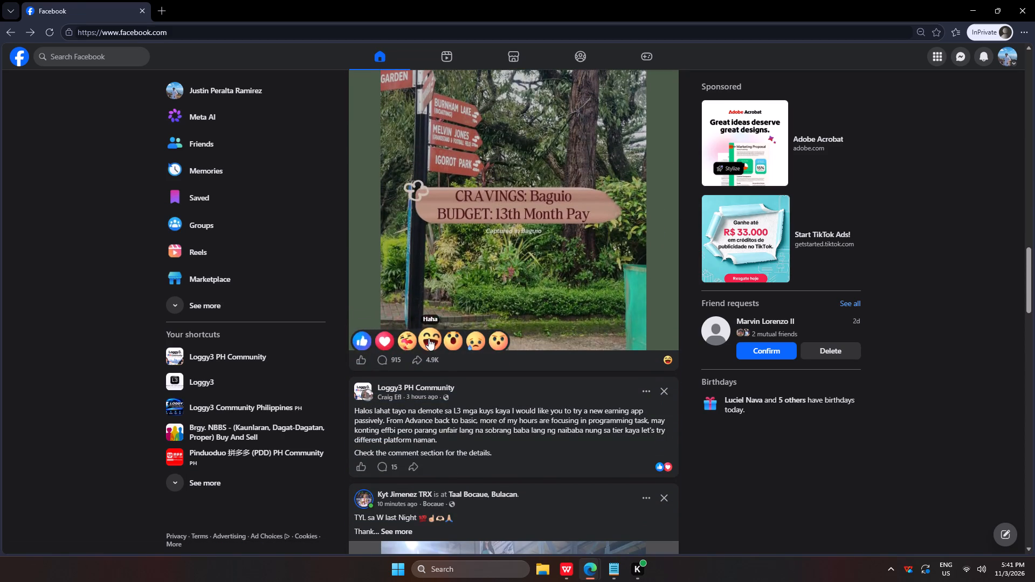
{"action": "left_click", "coordinate": [429, 338]}
Examine the Loggy3 PH Community post's comments and attached earnings image, and open the trykuro.app link.
{"action": "scroll", "coordinate": [555, 407], "scroll_direction": "down", "scroll_amount": 2}
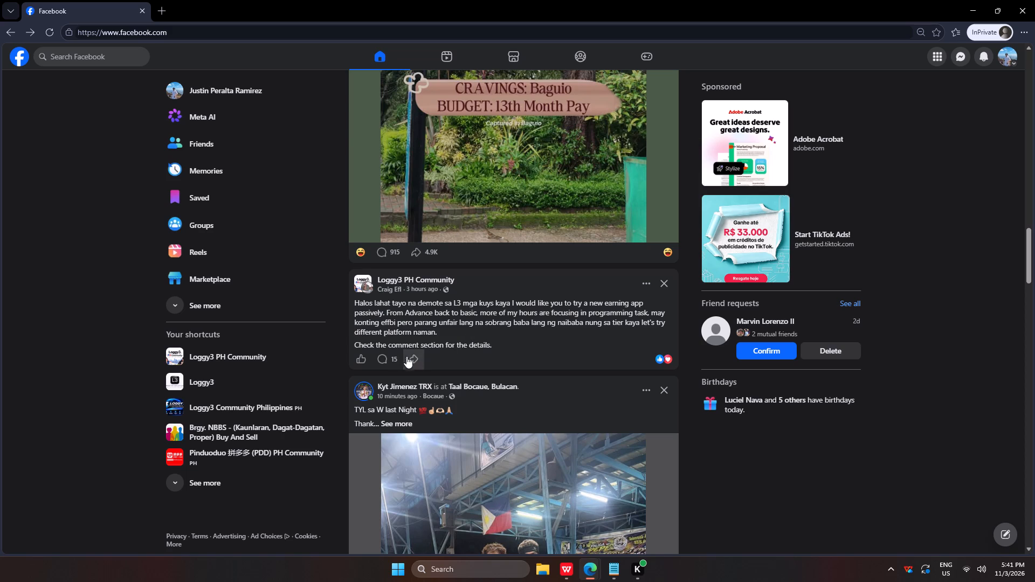
{"action": "left_click", "coordinate": [391, 358]}
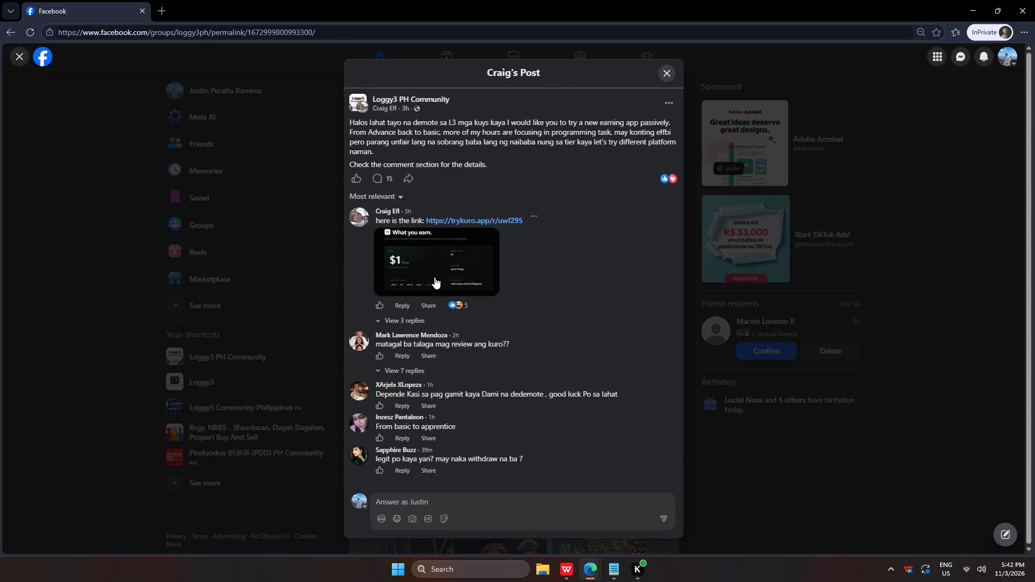
{"action": "left_click", "coordinate": [432, 266]}
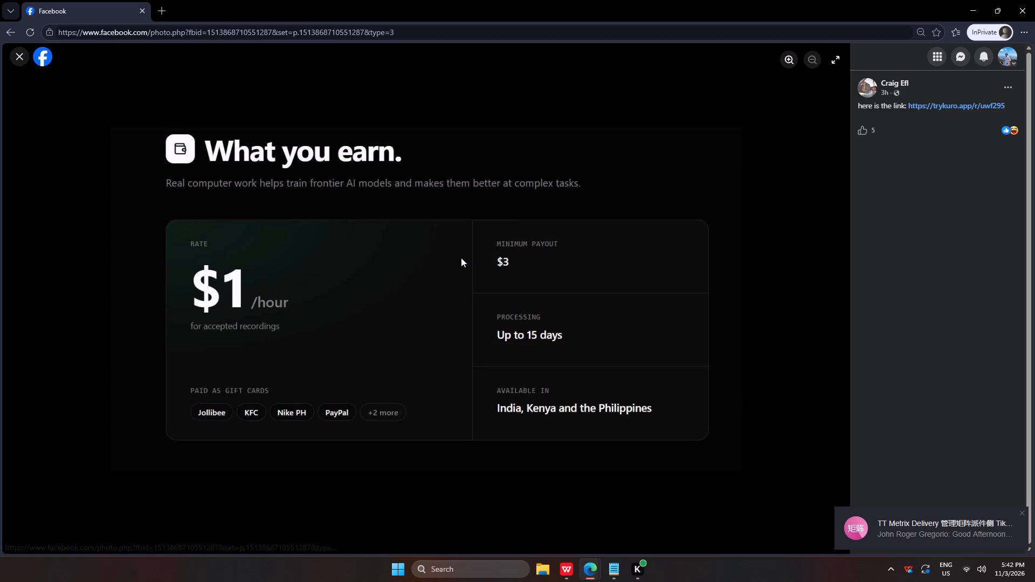
{"action": "key", "text": "Escape"}
{"action": "left_click", "coordinate": [502, 218]}
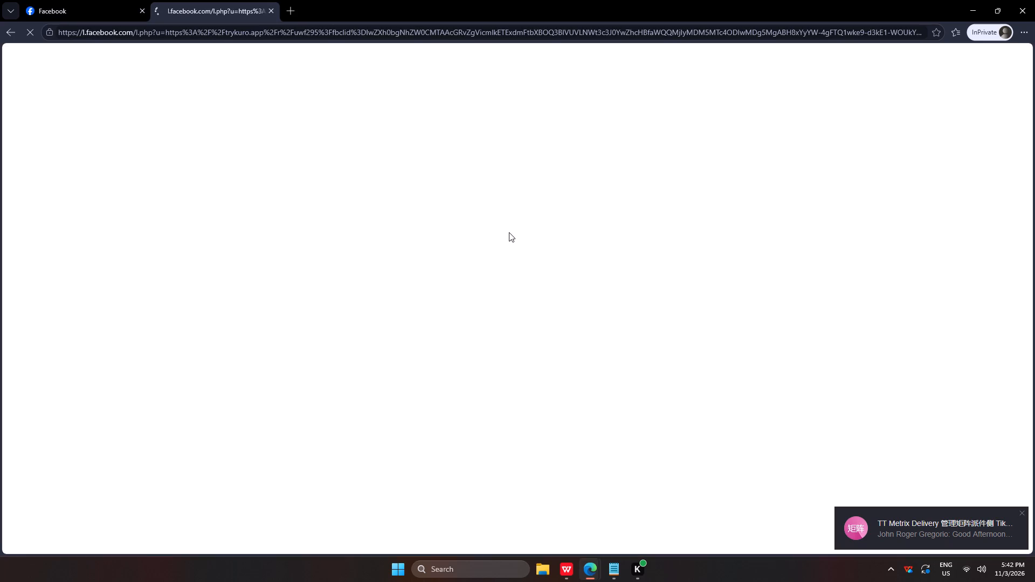
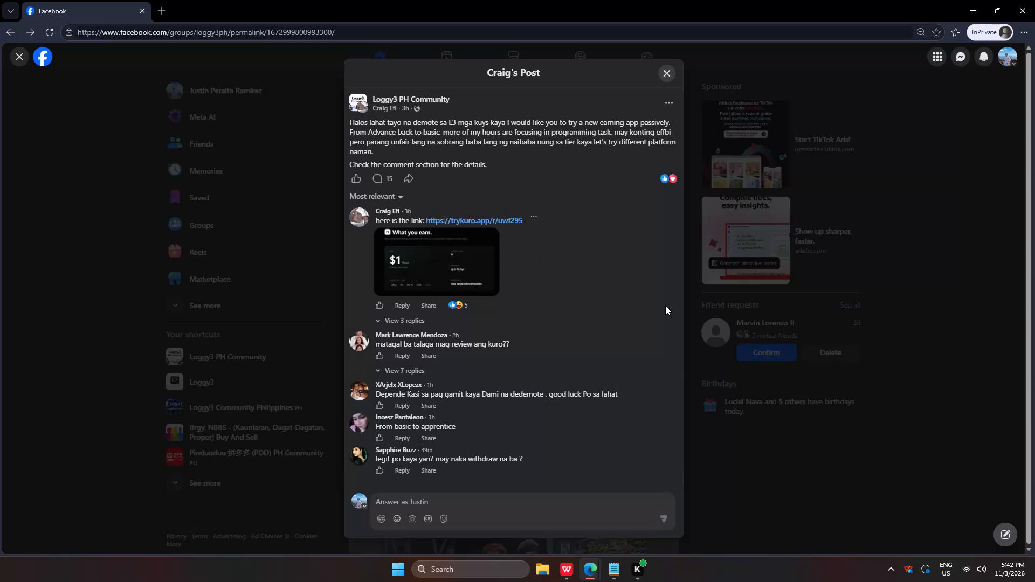
Copy the yellow-filled waybill number in B394 of the manifest's CHECKING sheet.
{"action": "key", "text": "alt+Tab"}
{"action": "left_click", "coordinate": [673, 280], "text": "alt"}
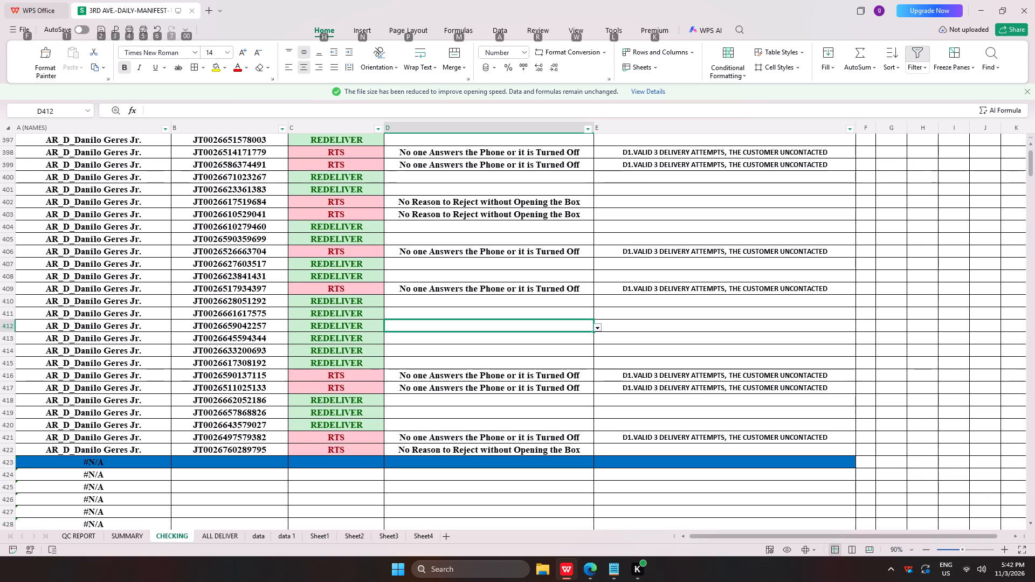
{"action": "left_click", "coordinate": [460, 244]}
{"action": "scroll", "coordinate": [454, 246], "scroll_direction": "up", "scroll_amount": 4}
{"action": "left_click", "coordinate": [273, 205]}
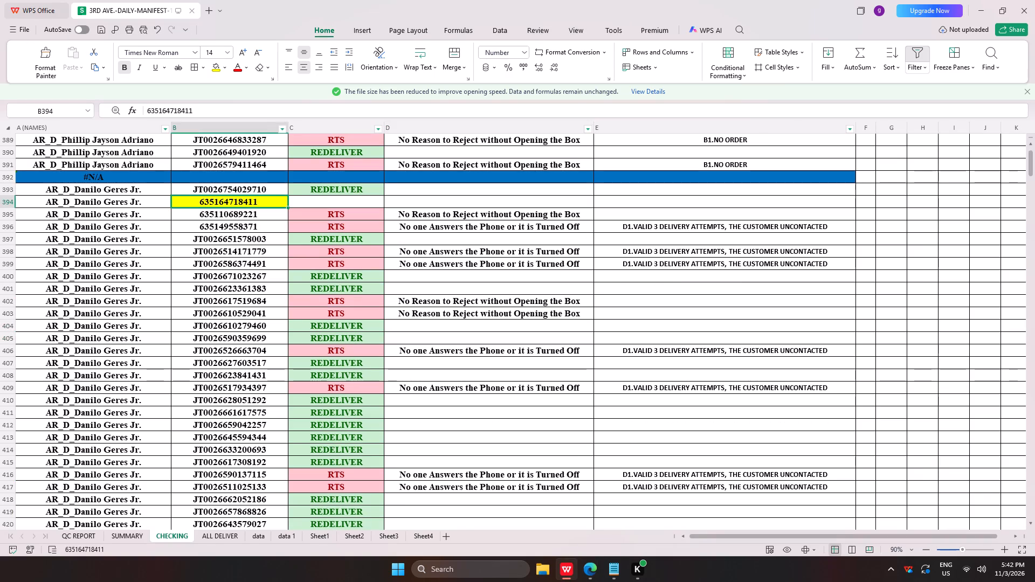
{"action": "key", "text": "alt+Tab"}
{"action": "key", "text": "alt+Tab"}
{"action": "left_click", "coordinate": [555, 271], "text": "alt"}
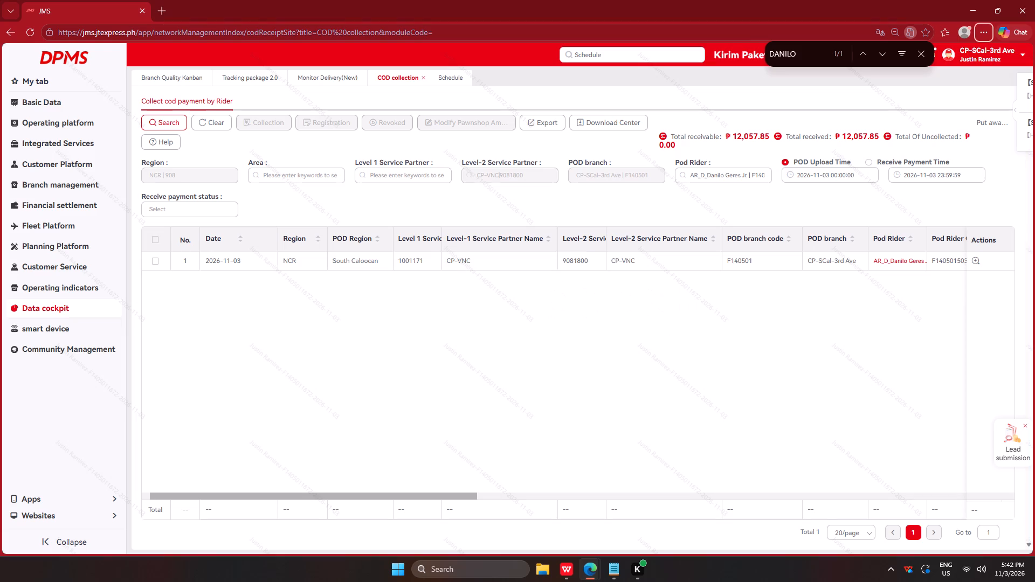
{"action": "key", "text": "alt+Tab"}
{"action": "key", "text": "alt+Tab"}
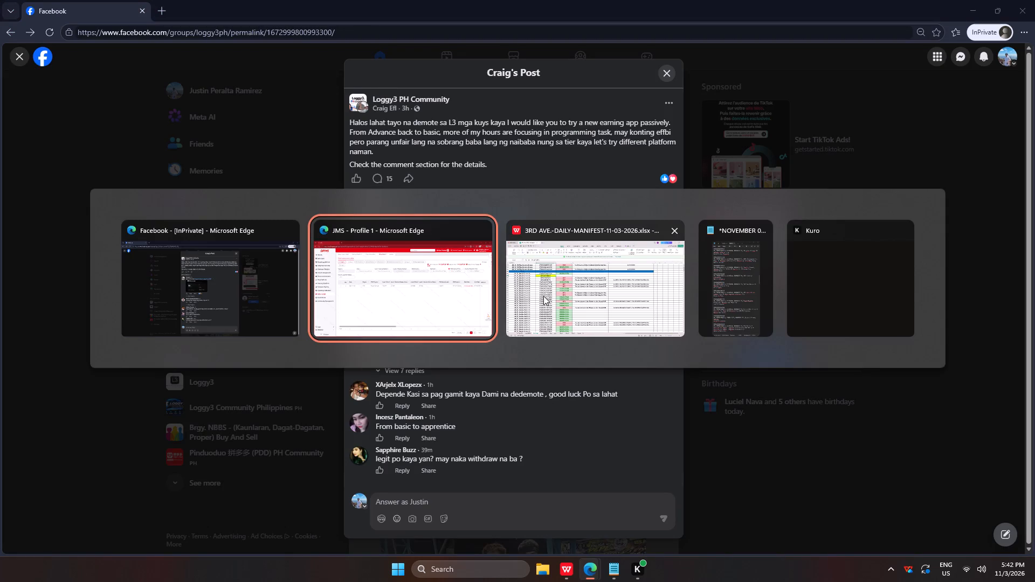
{"action": "left_click", "coordinate": [543, 296], "text": "alt"}
{"action": "left_click", "coordinate": [274, 202]}
{"action": "key", "text": "ctrl+c"}
Replace the waybill list in JMS package tracking with the copied number, examine its latest POD records and refresh the query.
{"action": "key", "text": "alt+Tab"}
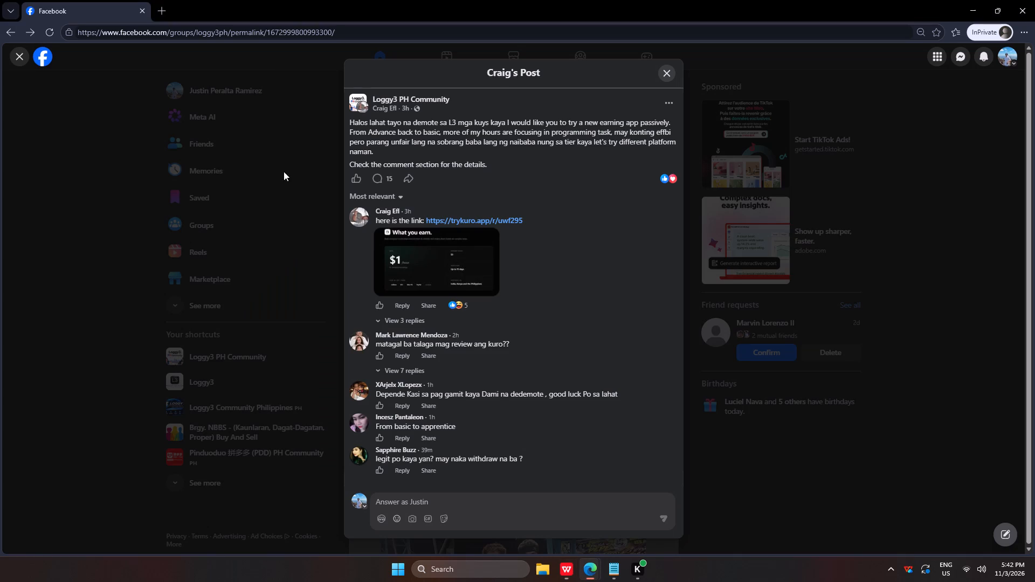
{"action": "key", "text": "alt+Tab"}
{"action": "left_click", "coordinate": [620, 271], "text": "alt"}
{"action": "left_click", "coordinate": [243, 72]}
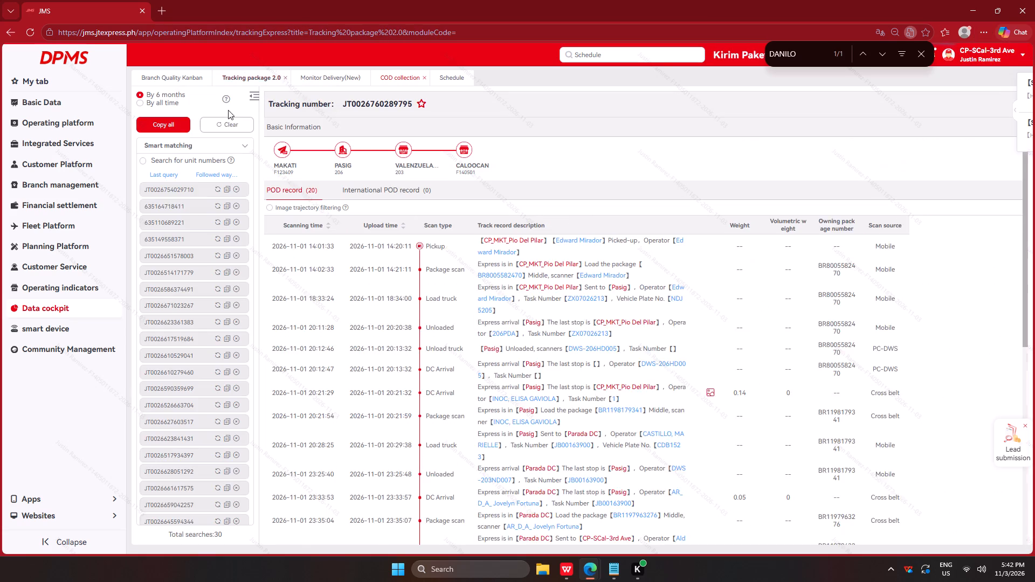
{"action": "left_click", "coordinate": [229, 125]}
{"action": "left_click_drag", "start_coordinate": [224, 220], "coordinate": [224, 226]}
{"action": "key", "text": "ctrl+v"}
{"action": "scroll", "coordinate": [462, 230], "scroll_direction": "down", "scroll_amount": 4}
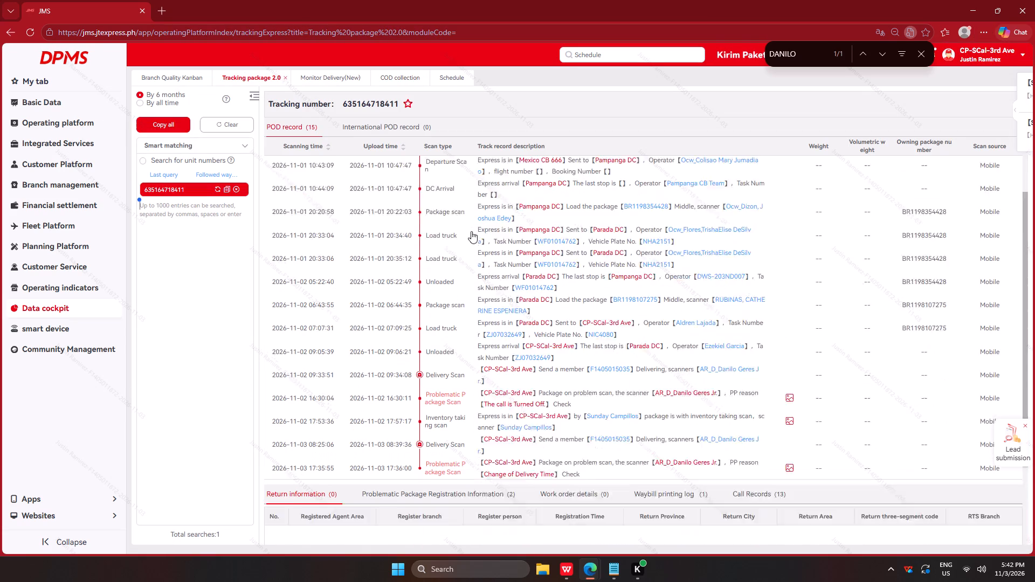
{"action": "scroll", "coordinate": [471, 231], "scroll_direction": "down", "scroll_amount": 2}
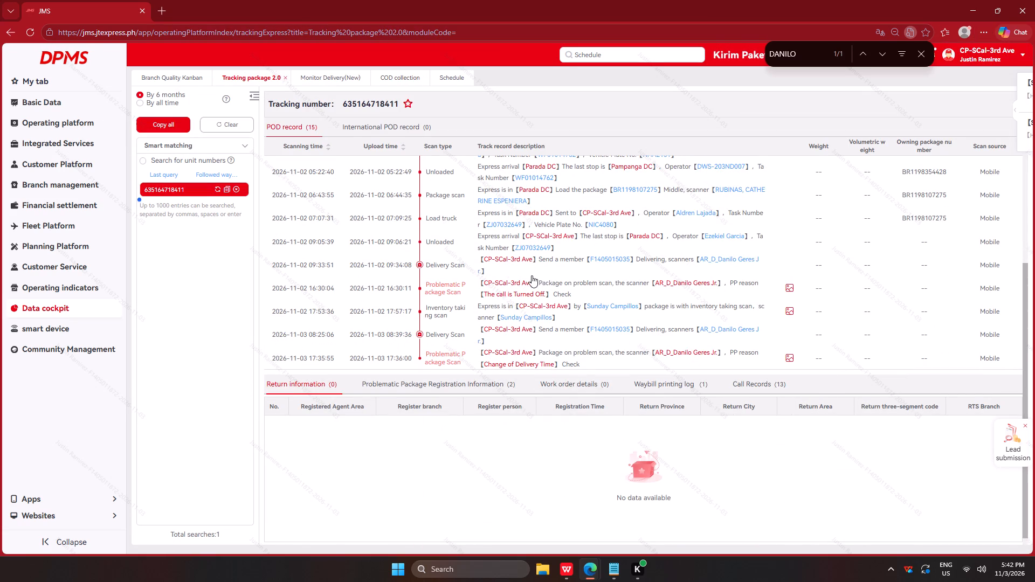
{"action": "left_click", "coordinate": [215, 188]}
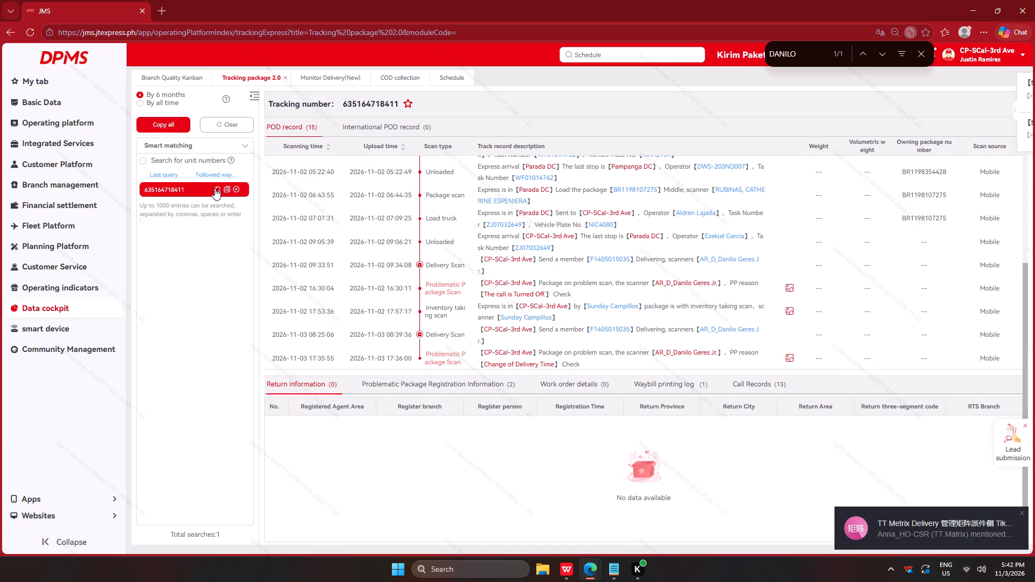
Switch to the Loggy3 PH Community post on Facebook and expand the replies under the first two comments.
{"action": "key", "text": "alt+Tab"}
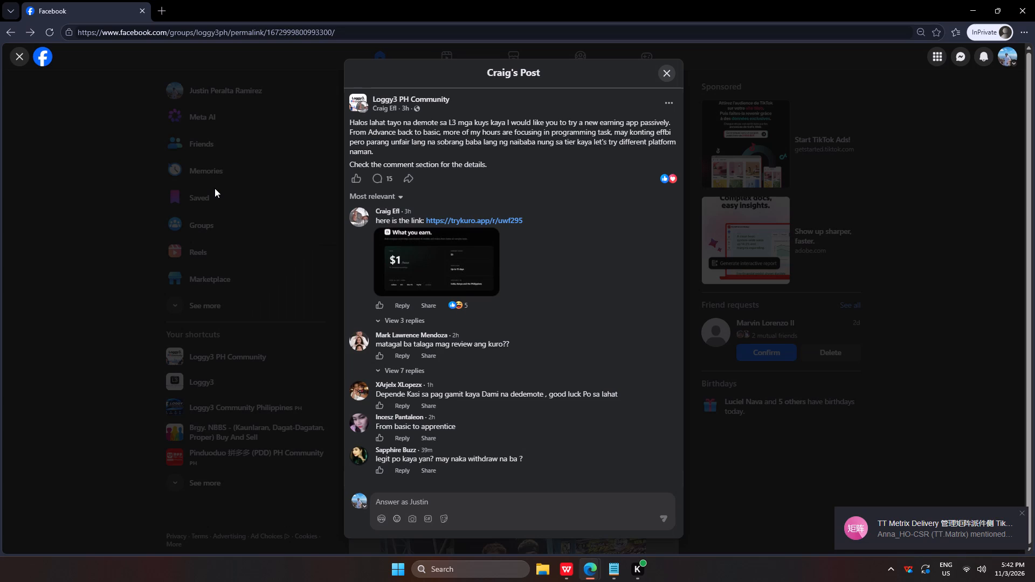
{"action": "left_click", "coordinate": [422, 368]}
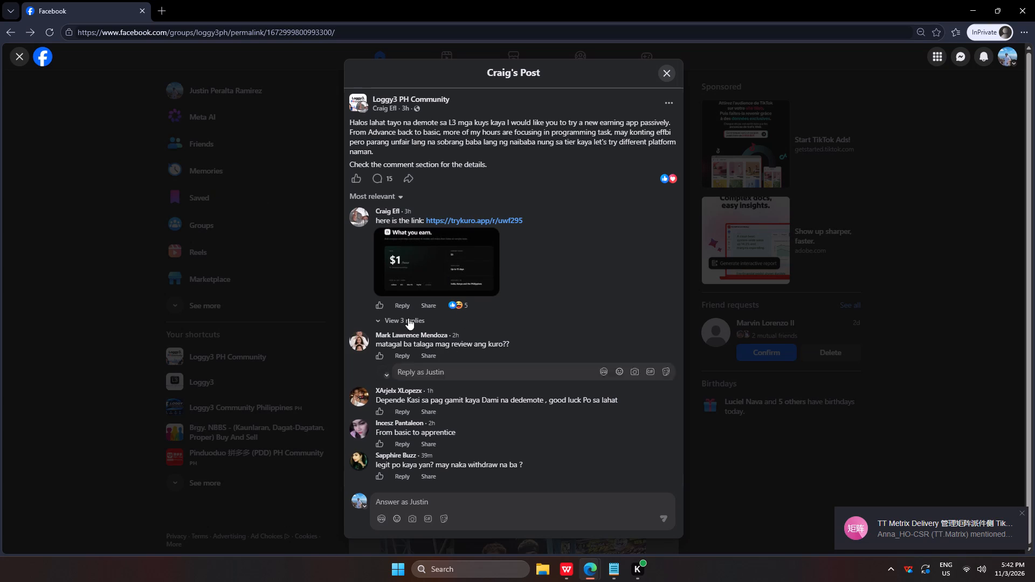
{"action": "left_click", "coordinate": [415, 319]}
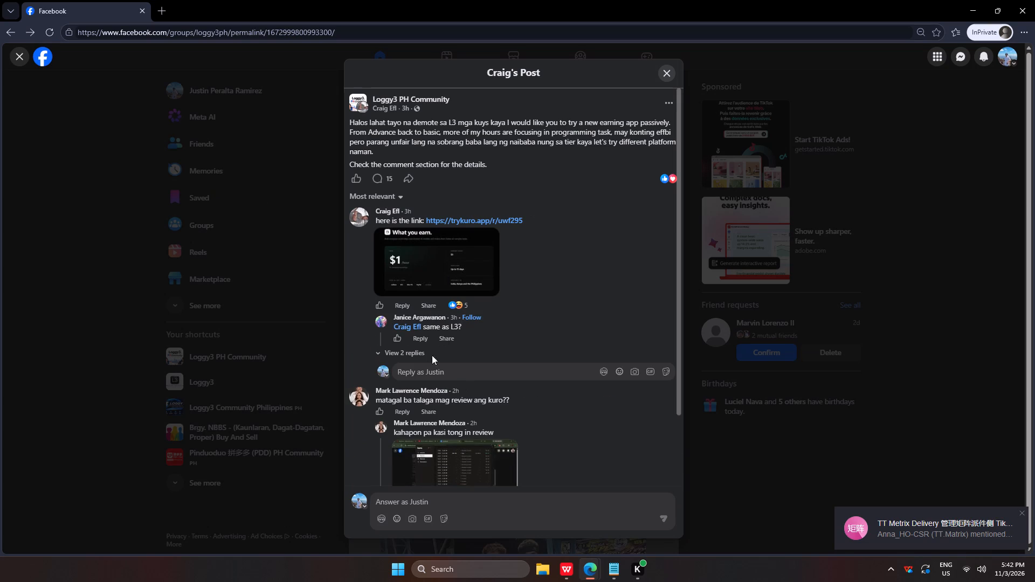
{"action": "left_click", "coordinate": [413, 349]}
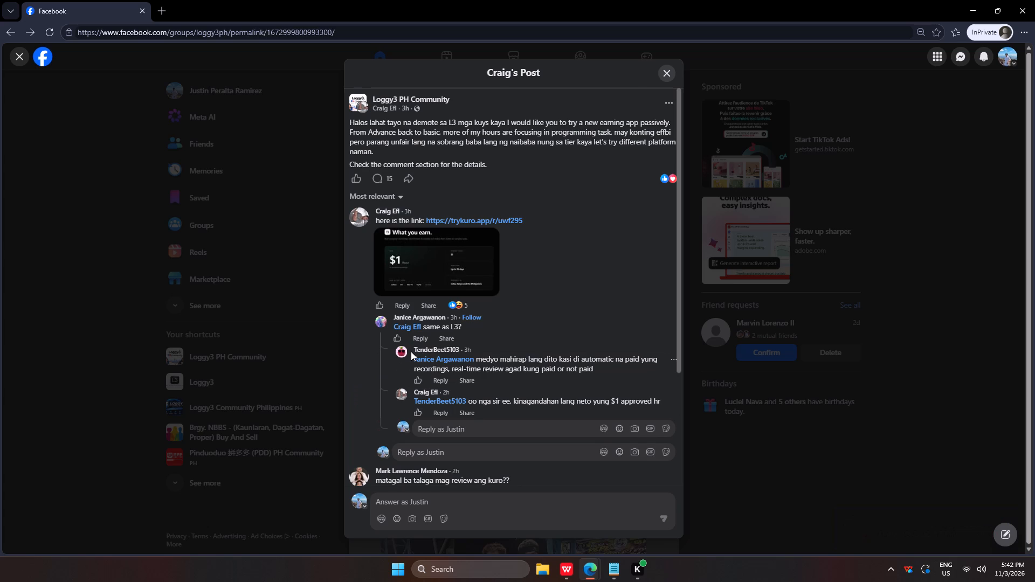
Return to JMS package tracking and refresh the B394 waybill's tracking record to check for new scans.
{"action": "key", "text": "alt+Tab"}
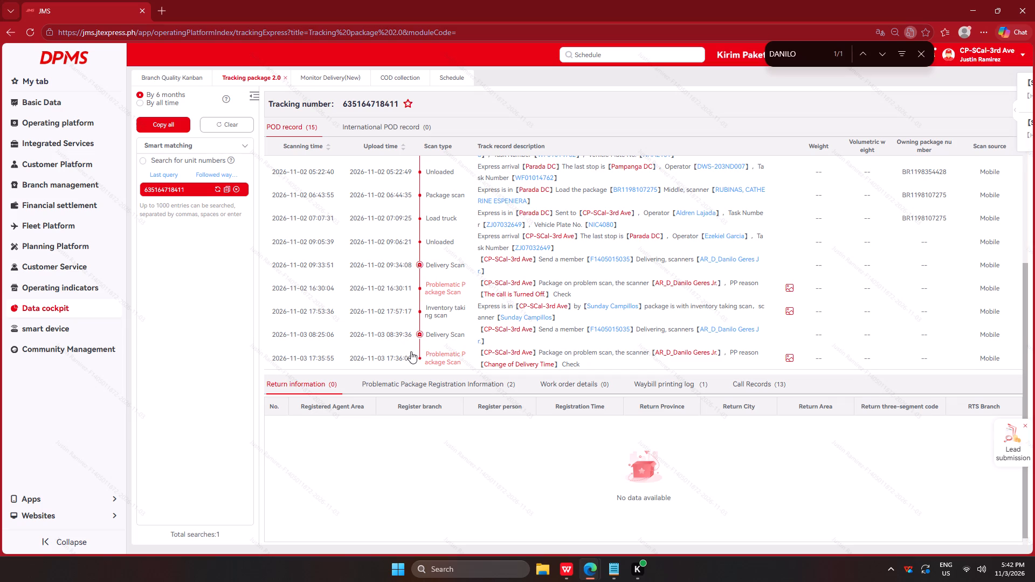
{"action": "left_click", "coordinate": [216, 189]}
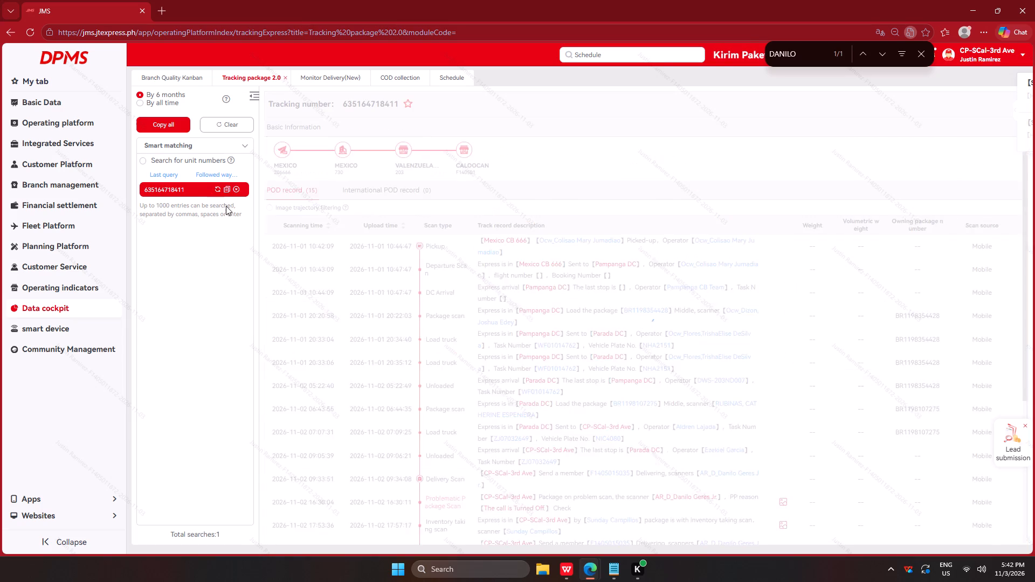
{"action": "left_click", "coordinate": [215, 185]}
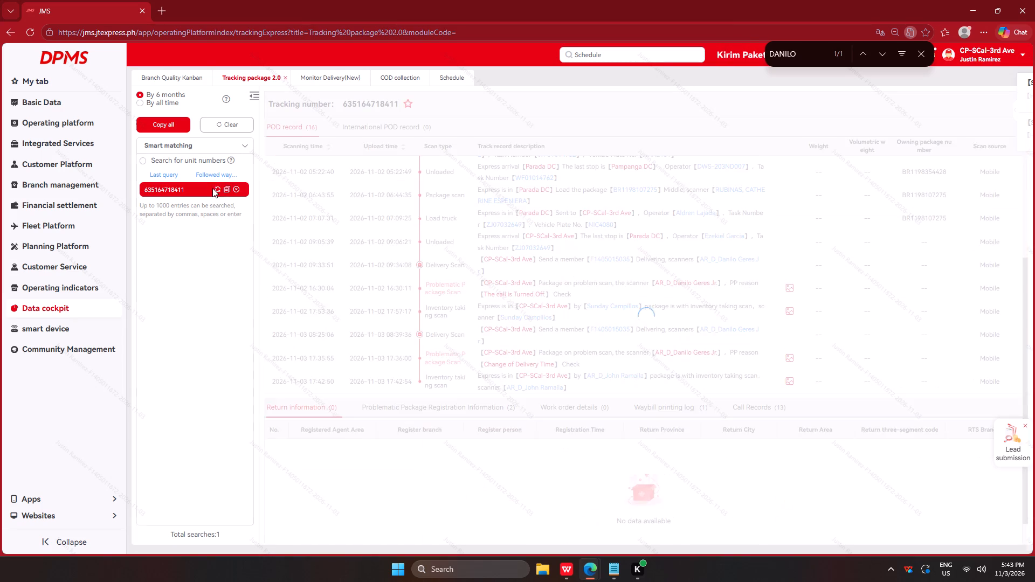
Switch back to the manifest's CHECKING sheet at the yellow-filled waybill in row 394.
{"action": "key", "text": "alt+Tab"}
{"action": "left_click", "coordinate": [550, 295], "text": "alt"}
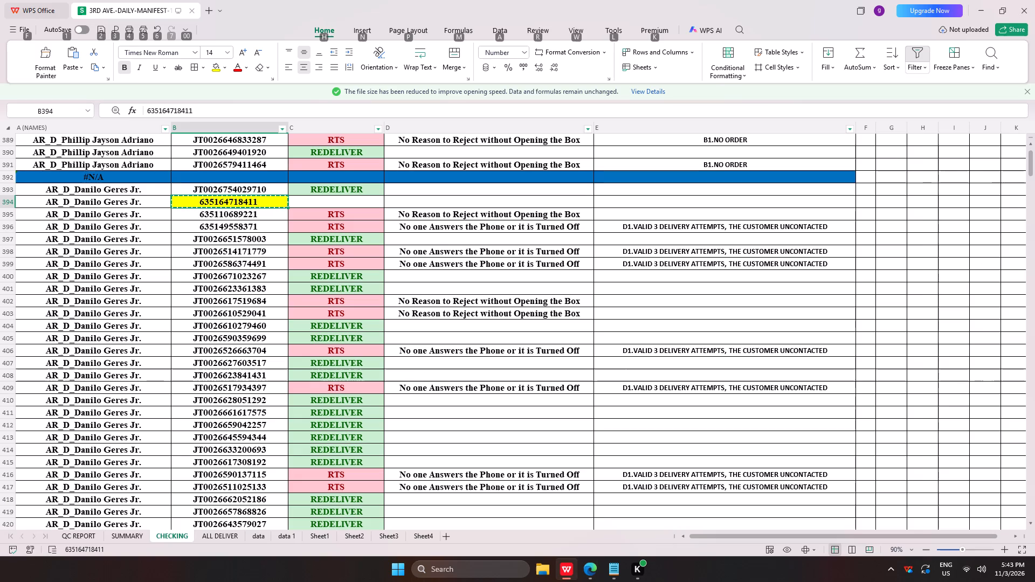
{"action": "left_click", "coordinate": [642, 303]}
{"action": "scroll", "coordinate": [498, 289], "scroll_direction": "down", "scroll_amount": 3}
{"action": "scroll", "coordinate": [491, 285], "scroll_direction": "up", "scroll_amount": 1}
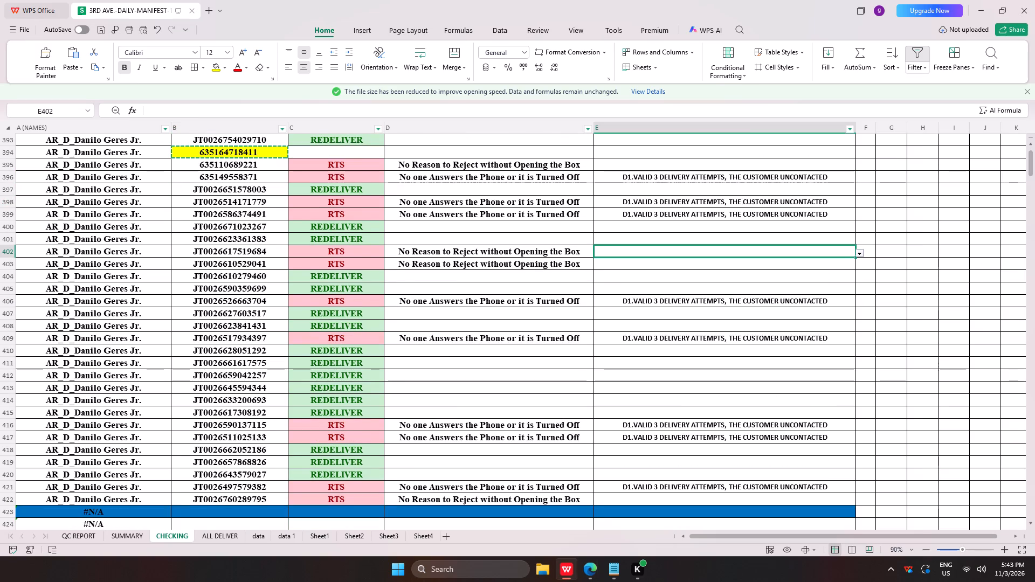
{"action": "left_click", "coordinate": [339, 140]}
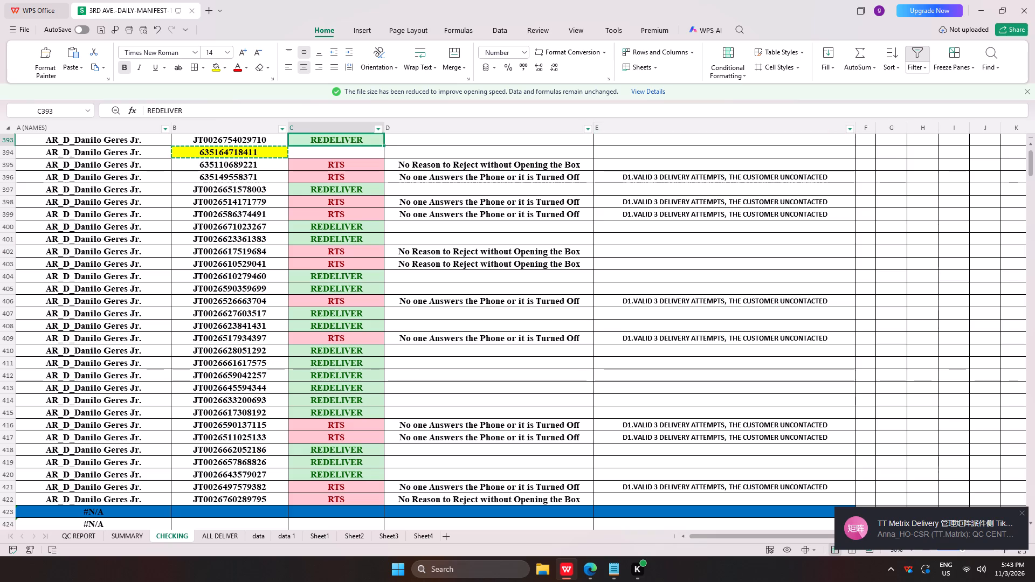
{"action": "key", "text": "ctrl+c"}
{"action": "left_click", "coordinate": [345, 152]}
{"action": "key", "text": "ctrl+v"}
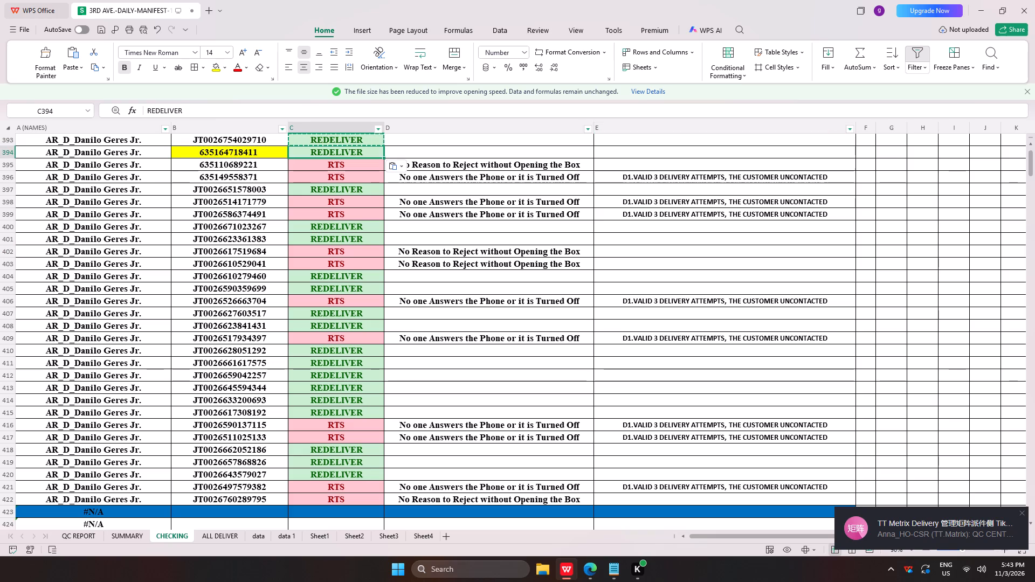
Remove the yellow fill from waybill cell B394.
{"action": "left_click", "coordinate": [273, 153]}
{"action": "left_click", "coordinate": [225, 69]}
{"action": "left_click", "coordinate": [218, 87]}
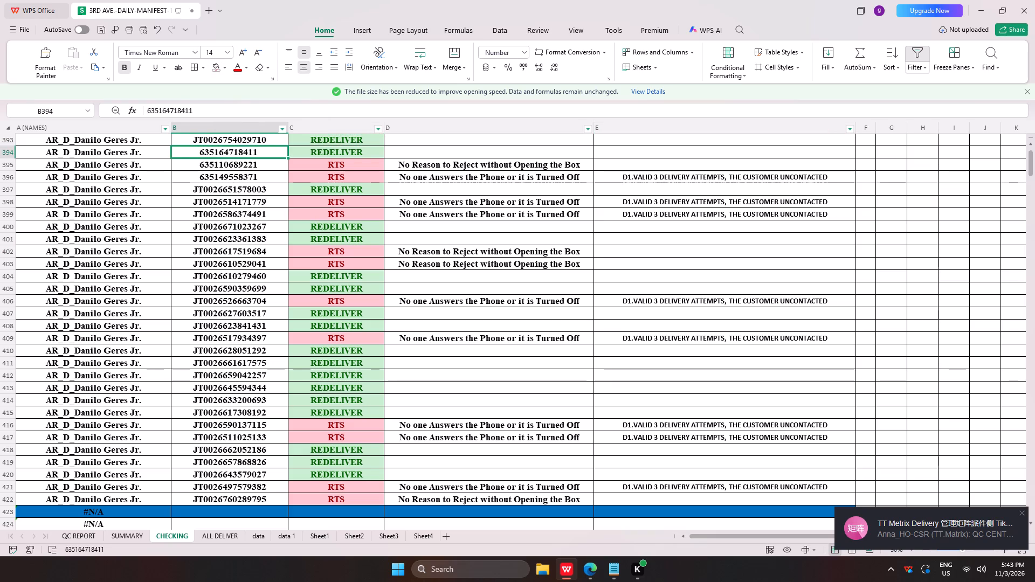
Enter the reason A3.NO MONEY in E402, E403, E395 and E422 of CHECKING, and save the workbook.
{"action": "left_click", "coordinate": [603, 251]}
{"action": "type", "text": "NO MO"}
{"action": "left_click", "coordinate": [681, 269]}
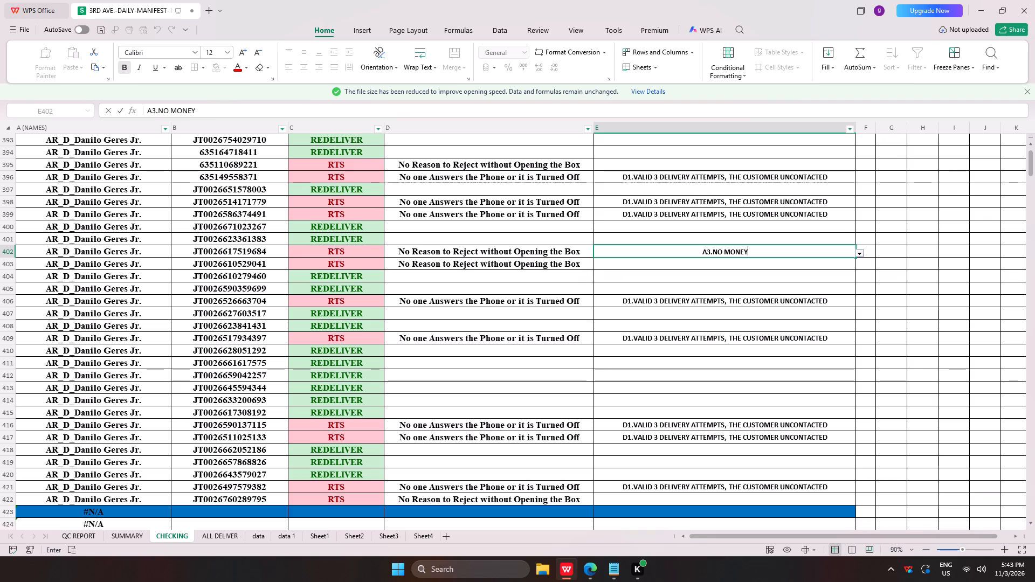
{"action": "left_click", "coordinate": [636, 267]}
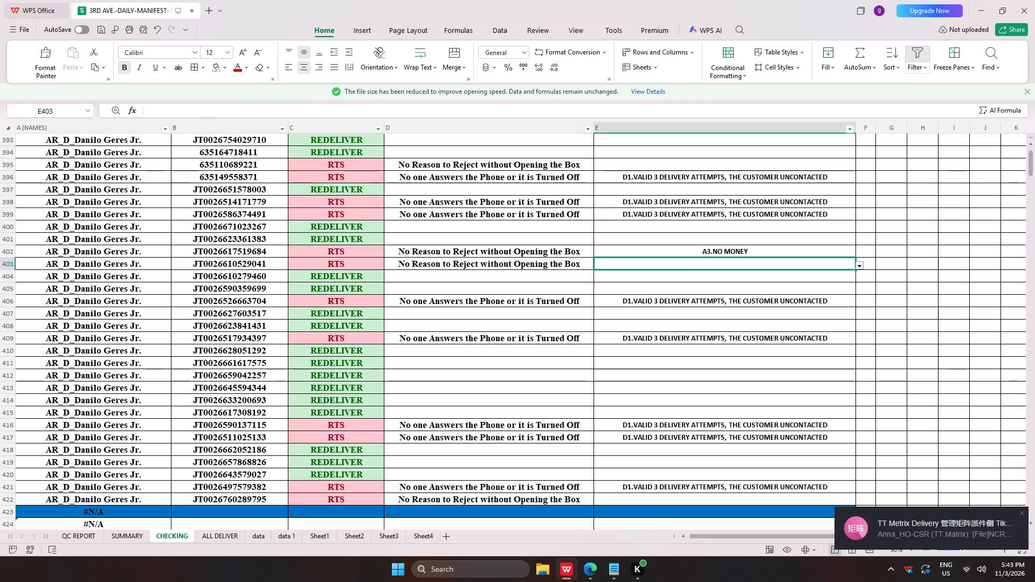
{"action": "type", "text": "NO MO"}
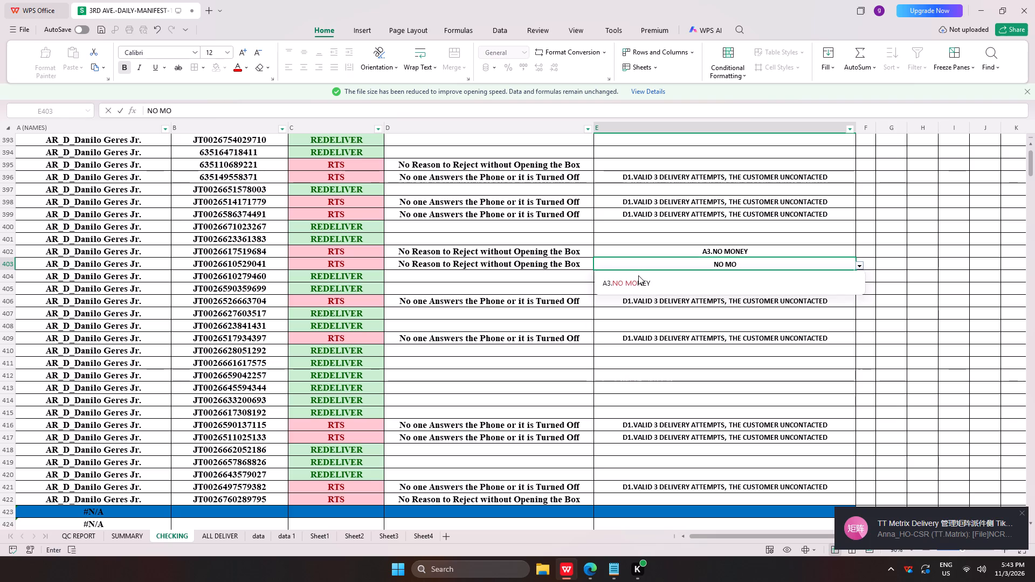
{"action": "left_click", "coordinate": [647, 282]}
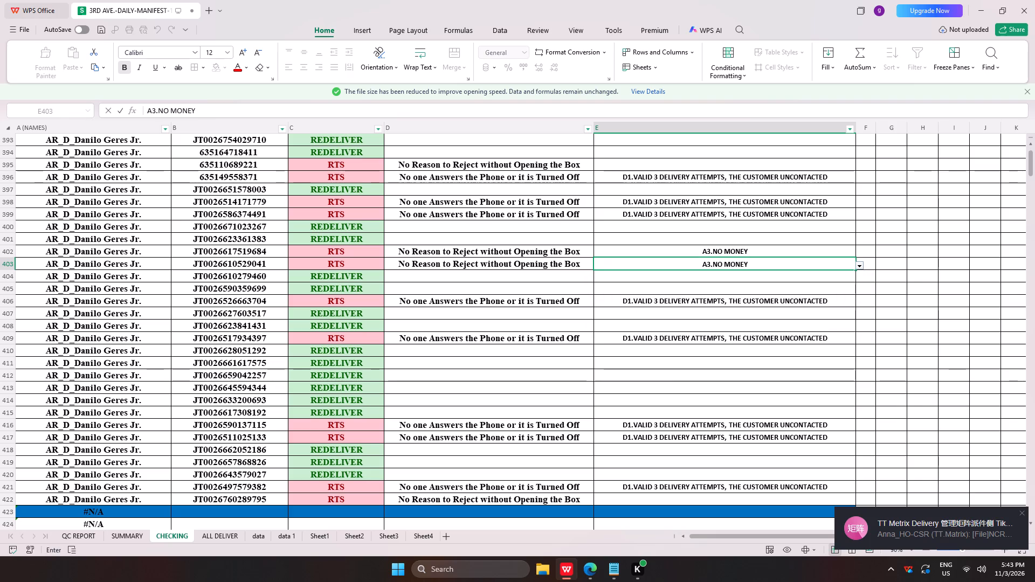
{"action": "left_click", "coordinate": [646, 163]}
{"action": "type", "text": "NO MO"}
{"action": "left_click", "coordinate": [672, 182]}
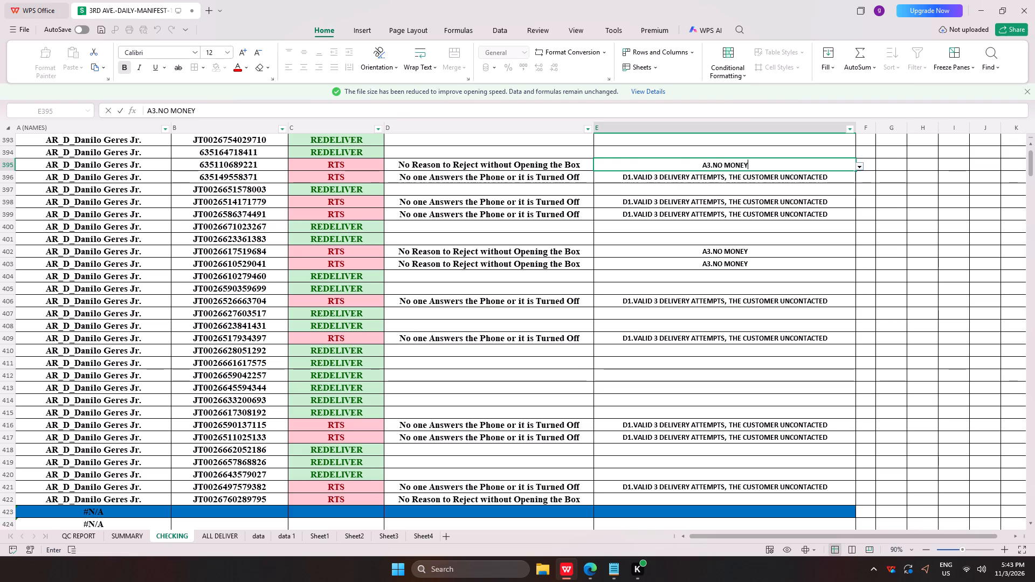
{"action": "left_click", "coordinate": [616, 499]}
{"action": "type", "text": "NO MO"}
{"action": "left_click", "coordinate": [641, 518]}
{"action": "left_click", "coordinate": [630, 365]}
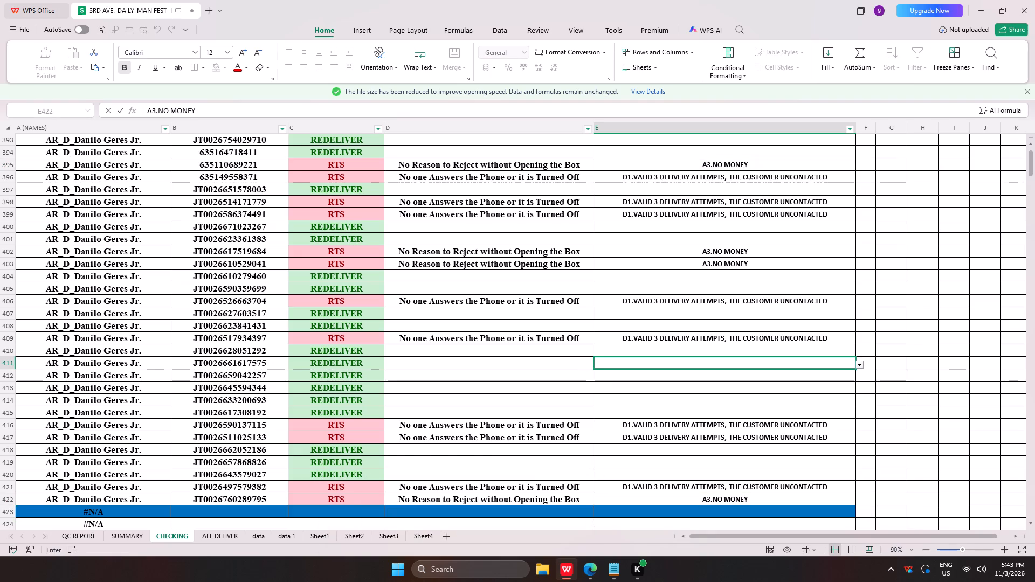
{"action": "key", "text": "ctrl+s"}
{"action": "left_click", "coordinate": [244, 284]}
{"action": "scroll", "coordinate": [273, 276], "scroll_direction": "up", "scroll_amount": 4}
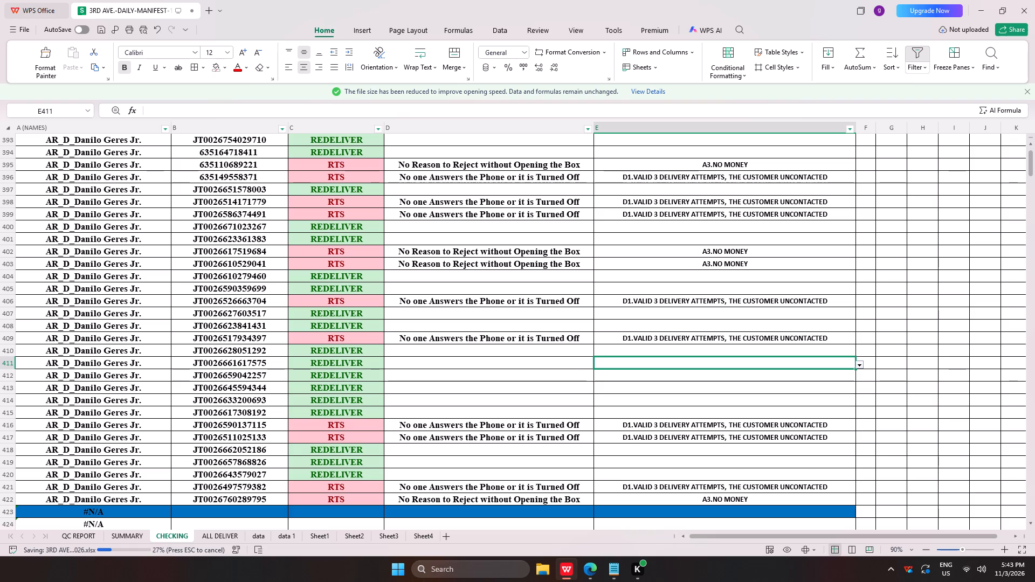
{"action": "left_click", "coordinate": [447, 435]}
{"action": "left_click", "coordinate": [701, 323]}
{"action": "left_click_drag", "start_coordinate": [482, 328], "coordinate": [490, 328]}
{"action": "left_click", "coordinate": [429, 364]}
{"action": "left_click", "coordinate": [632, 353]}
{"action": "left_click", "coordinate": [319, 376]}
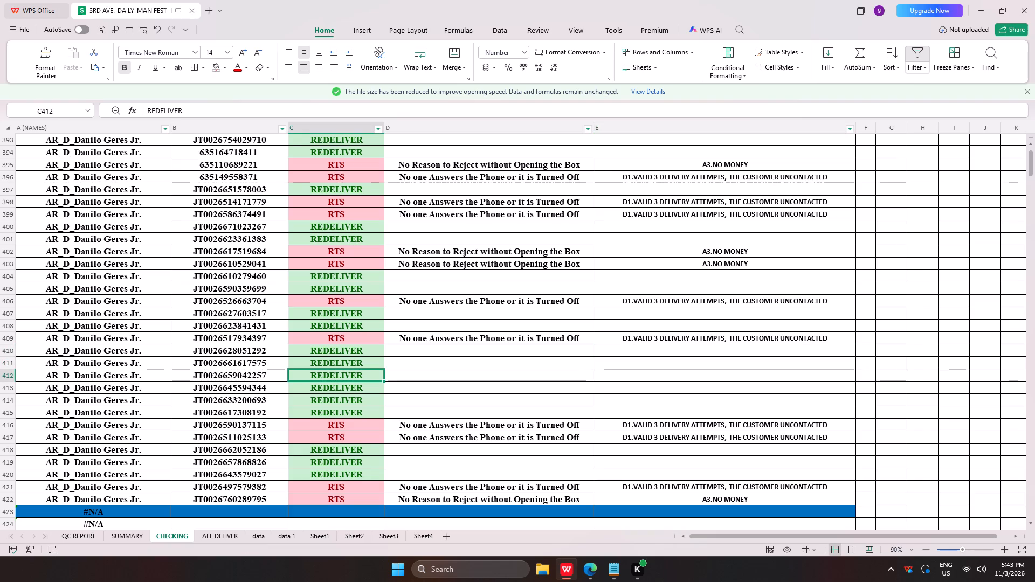
Fill the uncontacted-customer RTS waybill cells B396, B421, B416 and B398 with yellow.
{"action": "left_click", "coordinate": [263, 178]}
{"action": "left_click", "coordinate": [223, 66]}
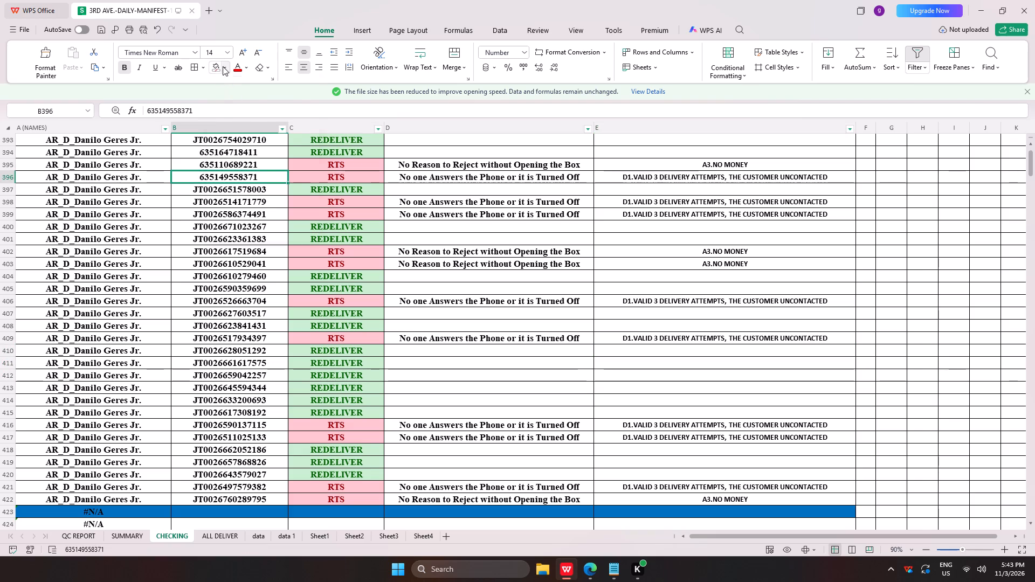
{"action": "left_click", "coordinate": [246, 170]}
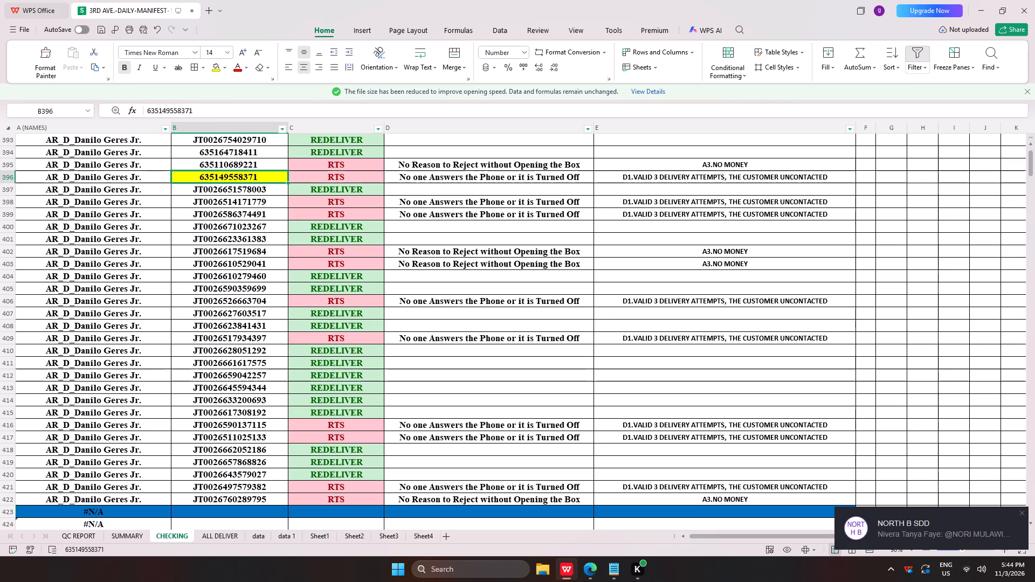
{"action": "left_click", "coordinate": [270, 488]}
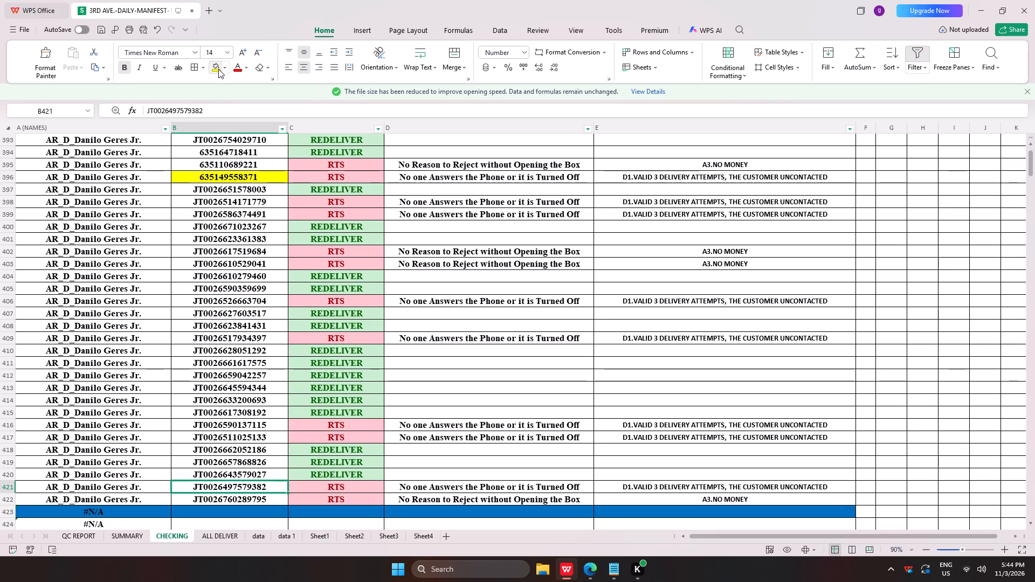
{"action": "left_click", "coordinate": [216, 66]}
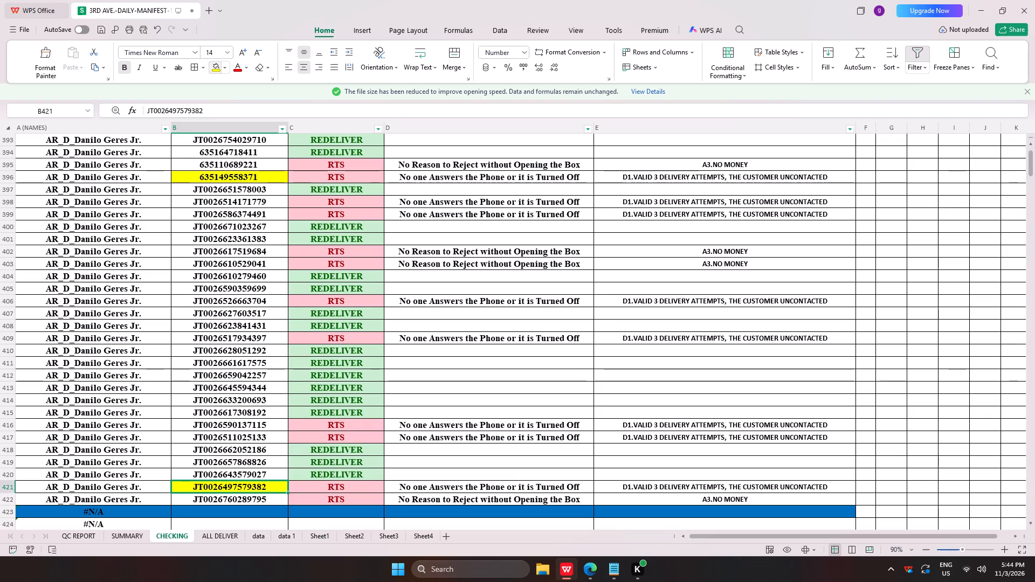
{"action": "left_click", "coordinate": [268, 425]}
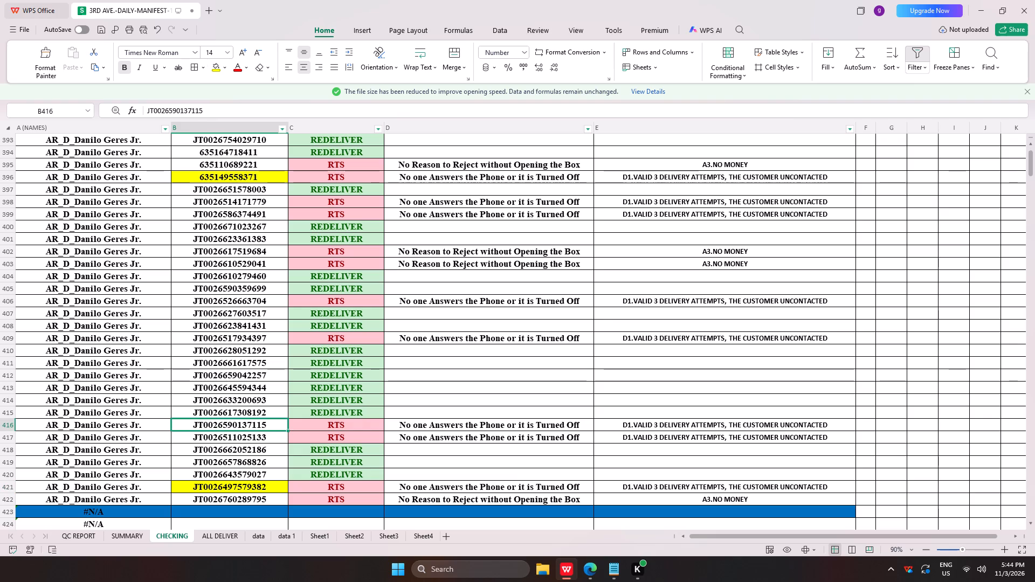
{"action": "left_click", "coordinate": [212, 72]}
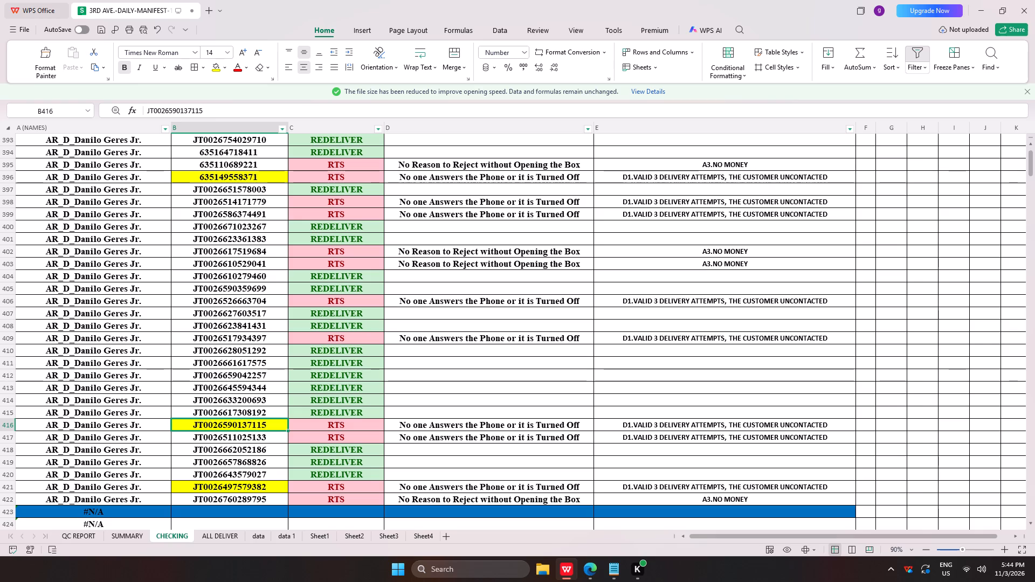
{"action": "scroll", "coordinate": [237, 258], "scroll_direction": "up", "scroll_amount": 1}
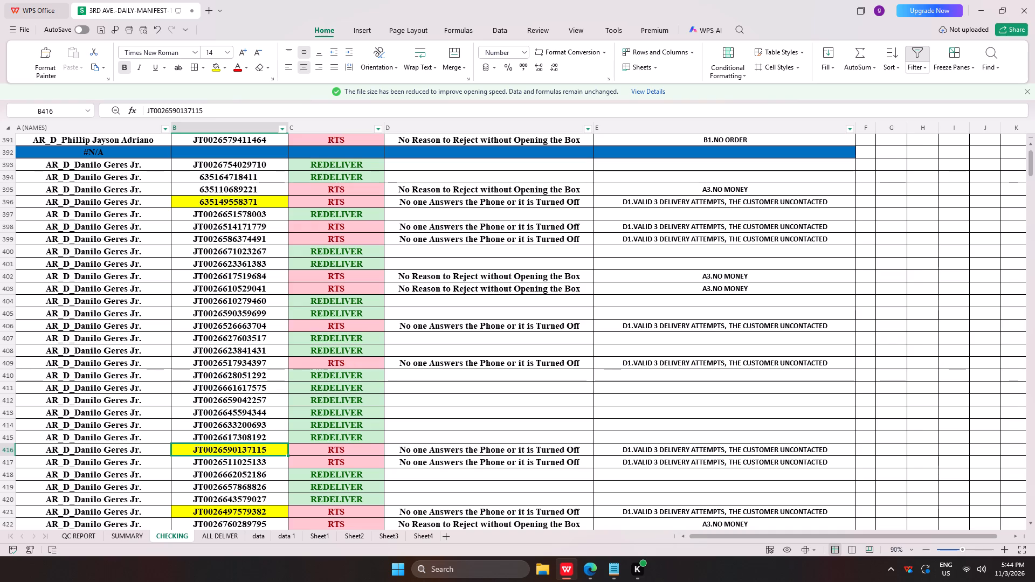
{"action": "left_click", "coordinate": [274, 227]}
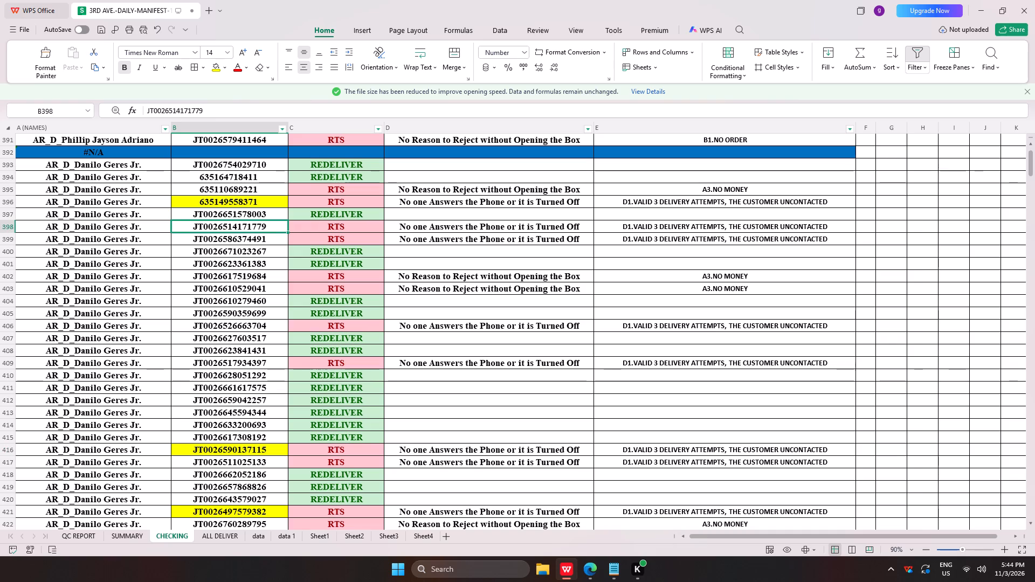
{"action": "left_click", "coordinate": [214, 66]}
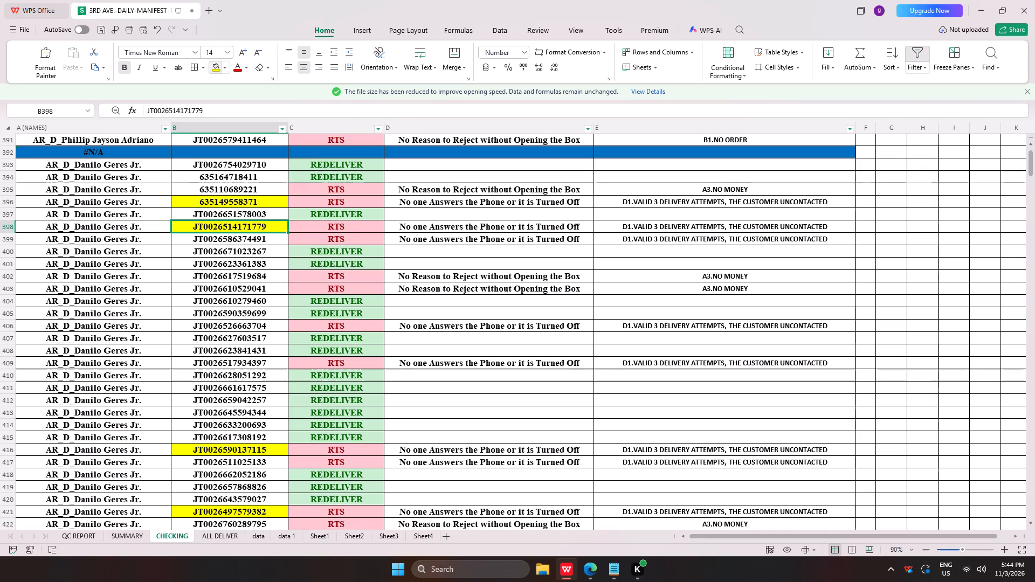
Fill the uncontacted-customer RTS waybill cells B406, B409 and B417 with yellow, and save the workbook.
{"action": "scroll", "coordinate": [275, 482], "scroll_direction": "down", "scroll_amount": 1}
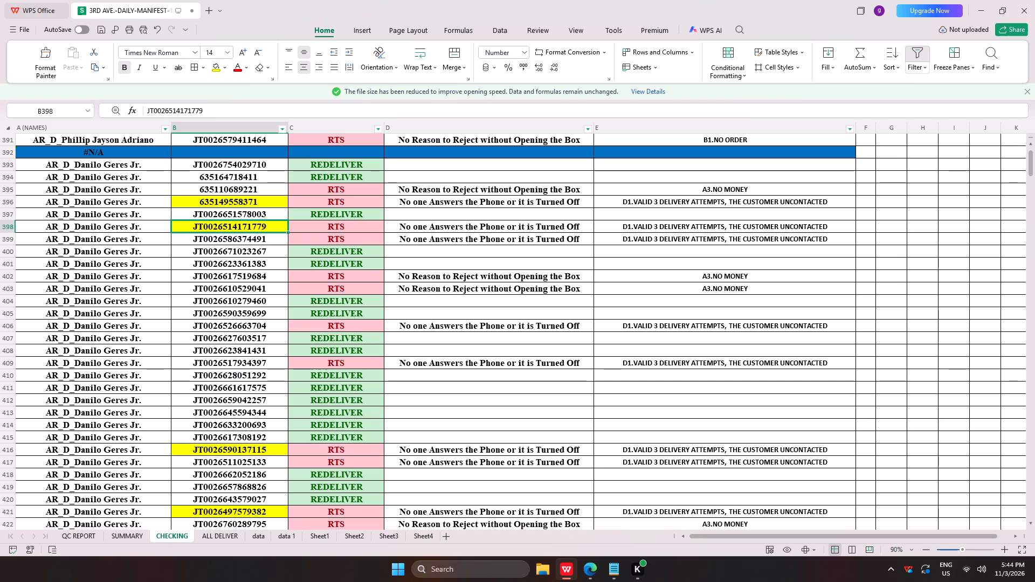
{"action": "left_click", "coordinate": [264, 302]}
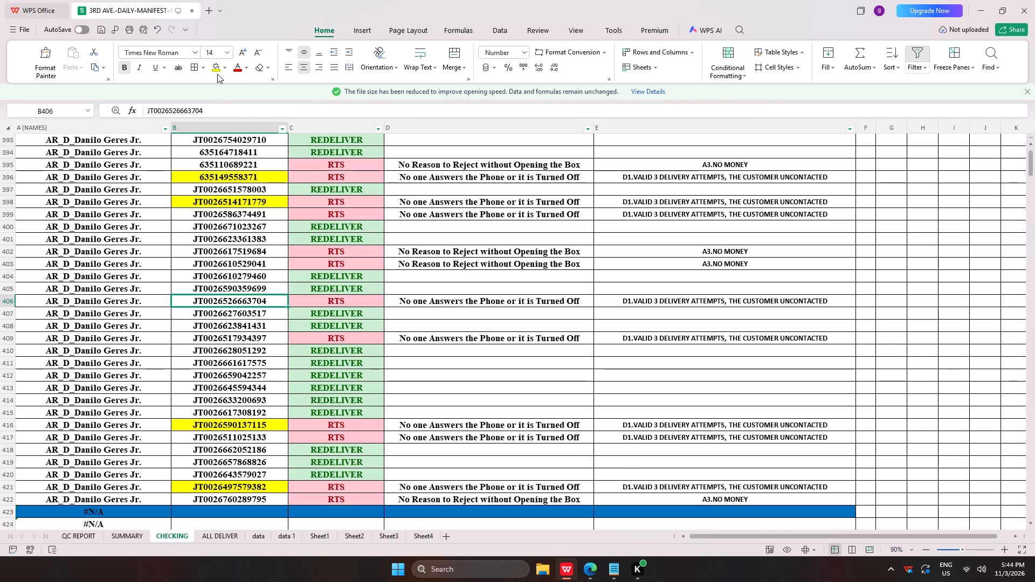
{"action": "left_click", "coordinate": [216, 70]}
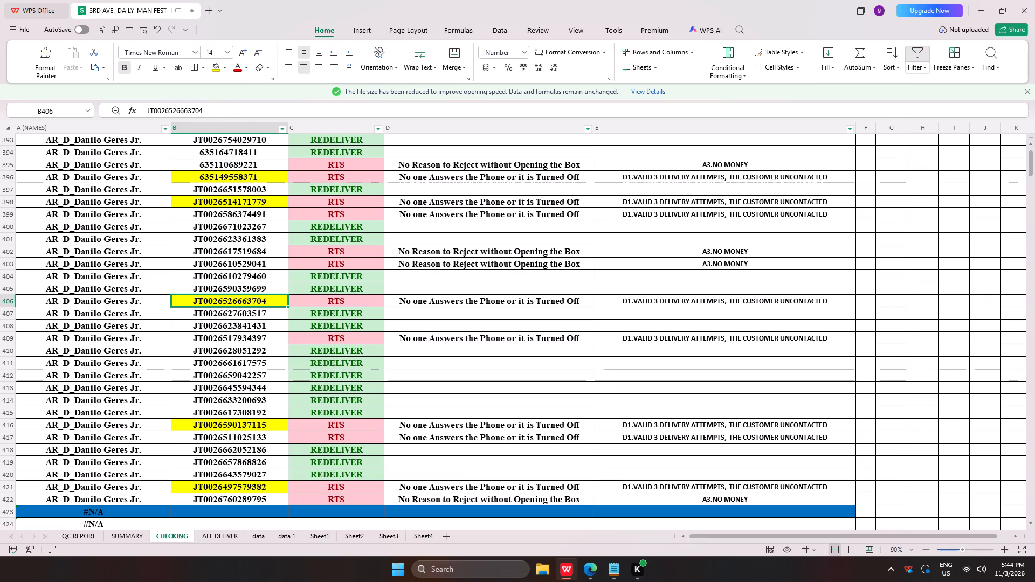
{"action": "left_click", "coordinate": [278, 335]}
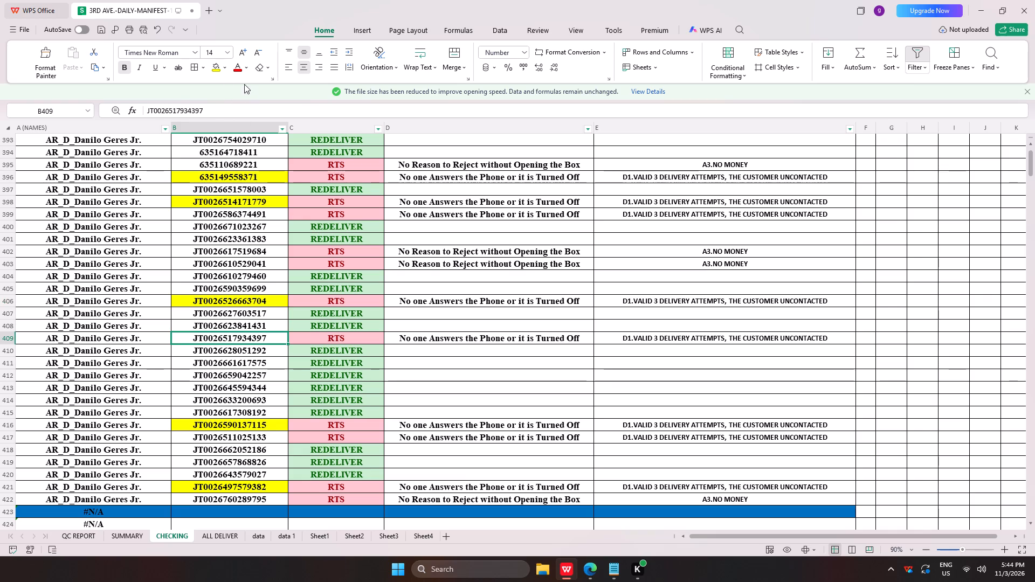
{"action": "left_click", "coordinate": [212, 68]}
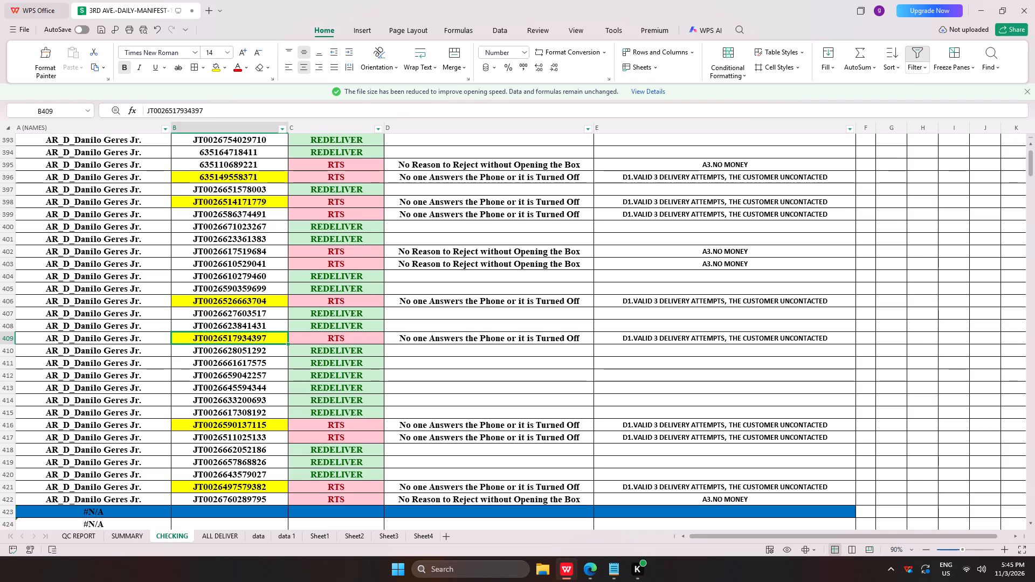
{"action": "left_click", "coordinate": [261, 438]}
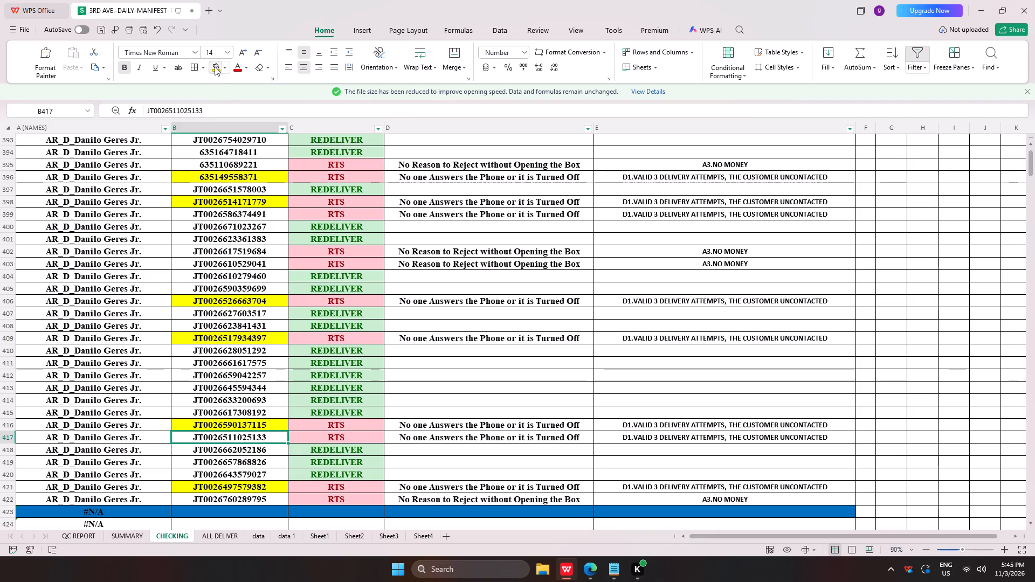
{"action": "left_click", "coordinate": [215, 66]}
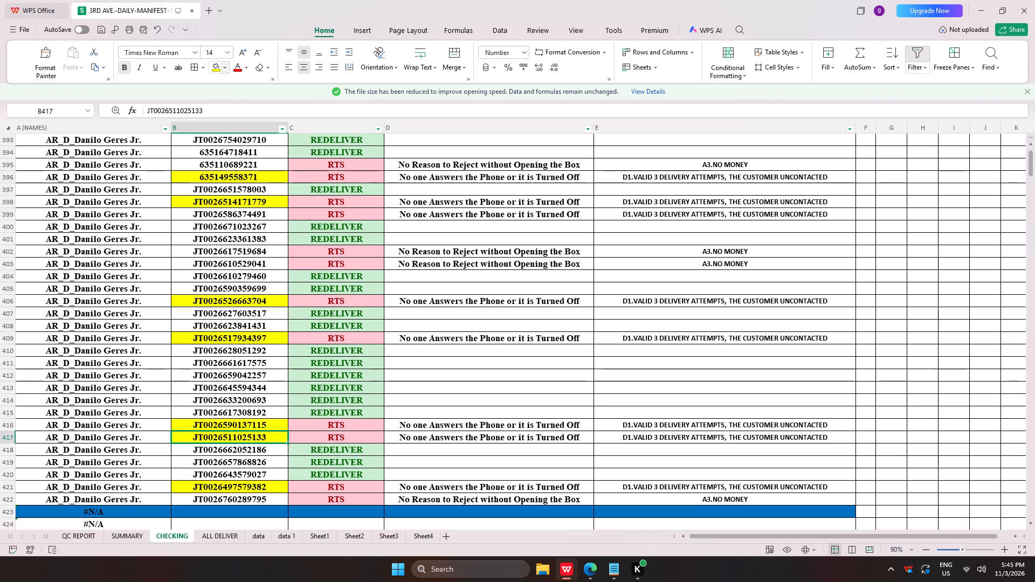
{"action": "left_click", "coordinate": [260, 211]}
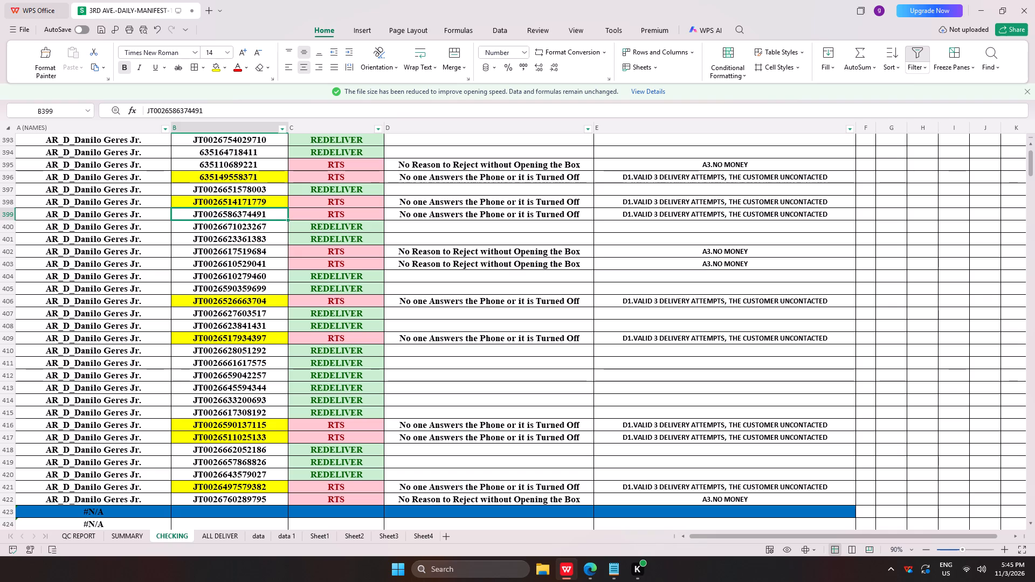
{"action": "scroll", "coordinate": [327, 217], "scroll_direction": "up", "scroll_amount": 3}
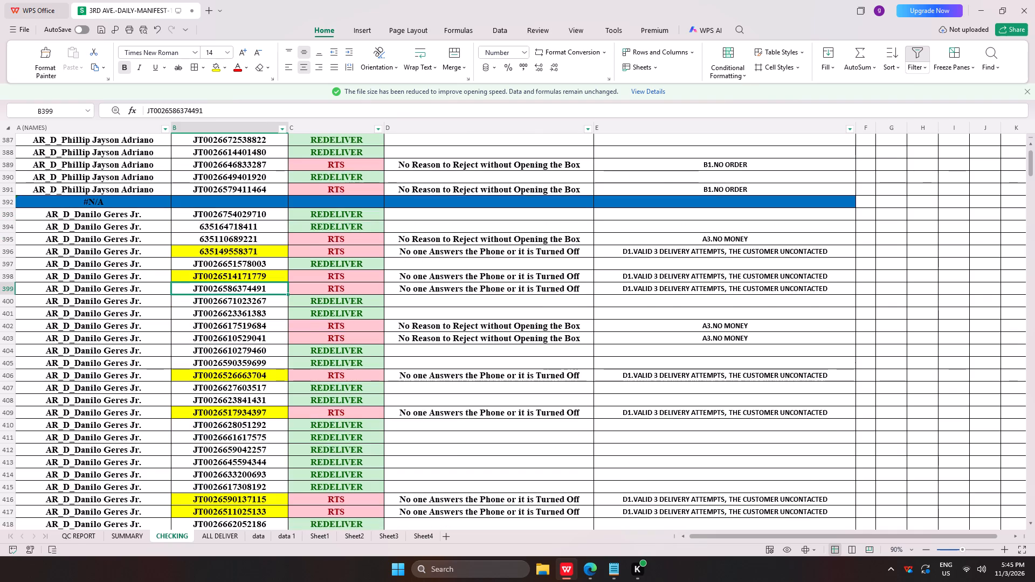
{"action": "scroll", "coordinate": [383, 210], "scroll_direction": "down", "scroll_amount": 3}
{"action": "left_click", "coordinate": [512, 266]}
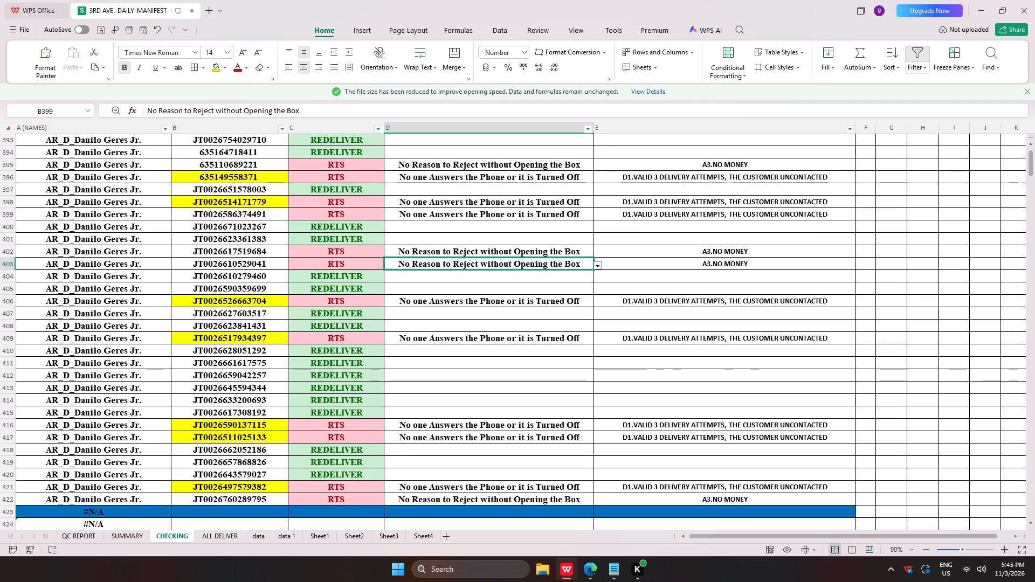
{"action": "key", "text": "ctrl+s"}
{"action": "key", "text": "ctrl+s"}
{"action": "key", "text": "ctrl+s"}
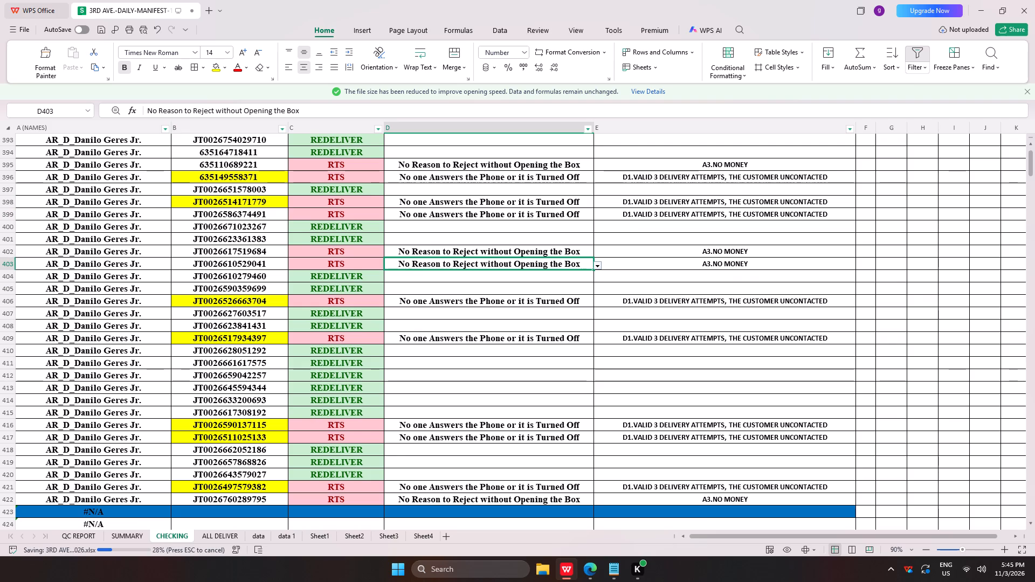
Fill the RTS waybill cell B399 with yellow.
{"action": "left_click", "coordinate": [245, 217]}
{"action": "left_click", "coordinate": [216, 72]}
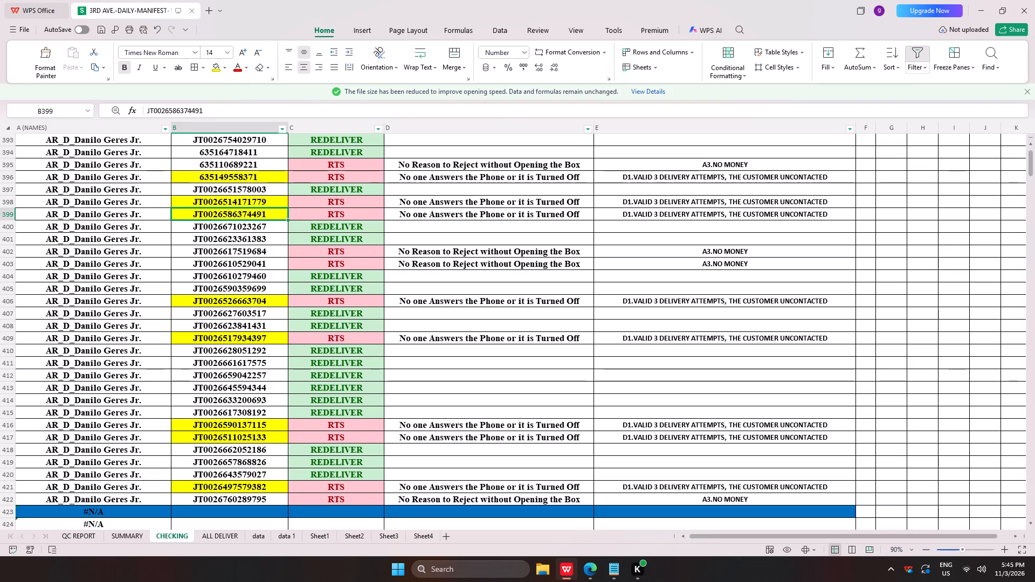
Clear the fill colour from the waybill cells B394:B422 of CHECKING, and save the workbook.
{"action": "left_click_drag", "start_coordinate": [251, 157], "coordinate": [217, 501]}
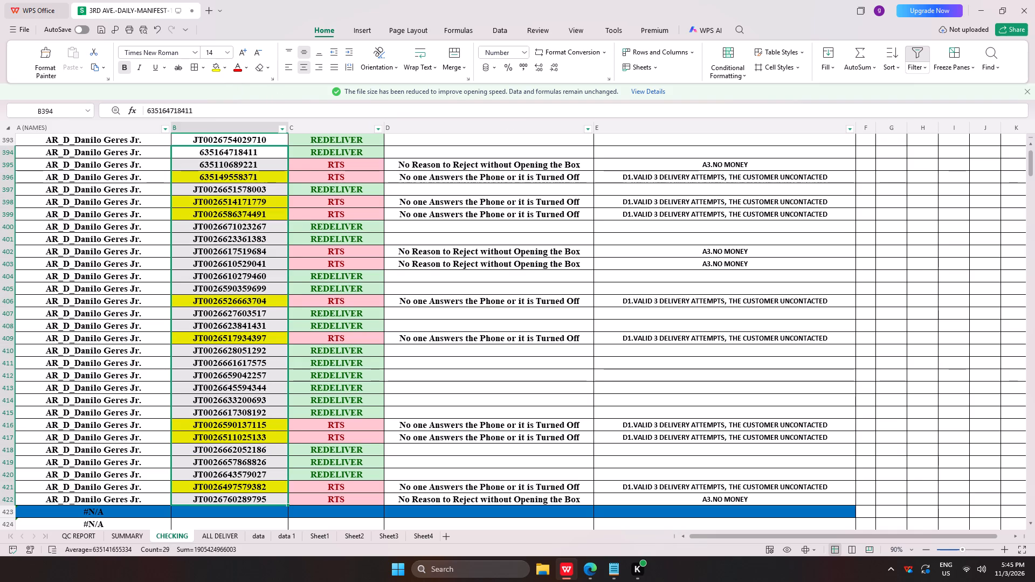
{"action": "left_click", "coordinate": [227, 70]}
{"action": "left_click", "coordinate": [220, 84]}
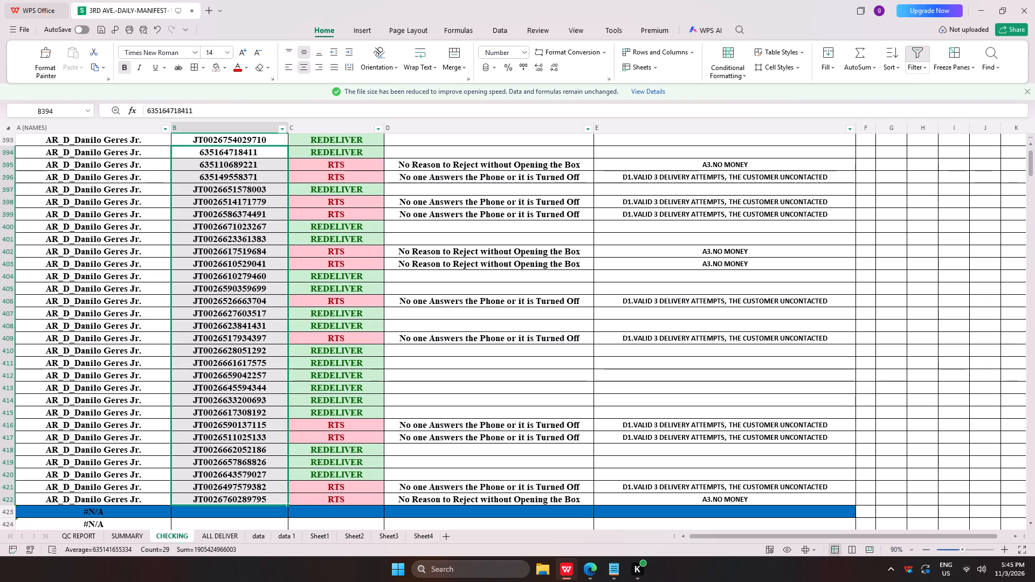
{"action": "left_click", "coordinate": [464, 151]}
{"action": "key", "text": "ctrl+s"}
In JMS Monitor Delivery, find courier CEDRI in the courier summary and open the details of the Total Unsigned waybills.
{"action": "key", "text": "alt+Tab"}
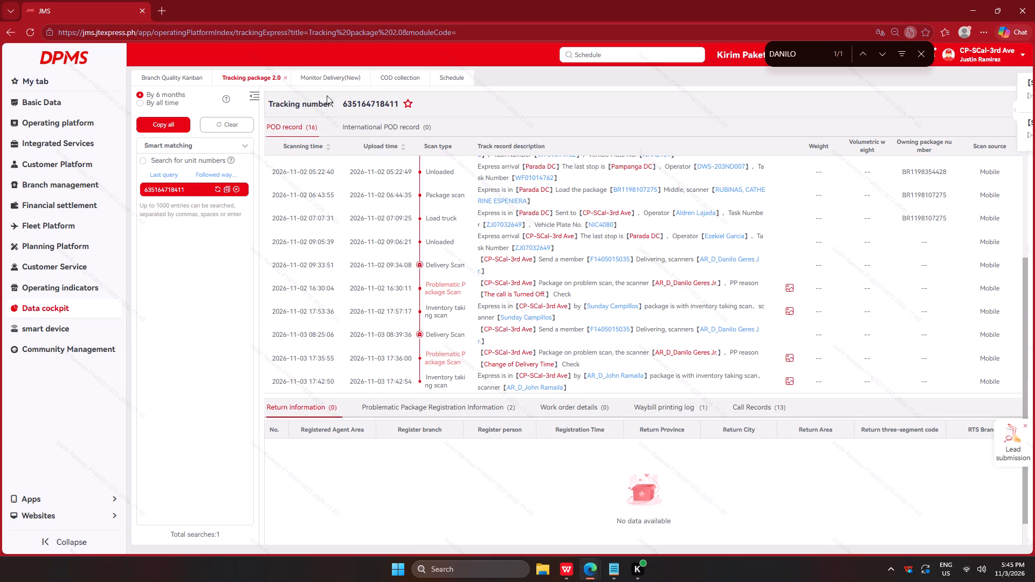
{"action": "left_click", "coordinate": [333, 77]}
{"action": "left_click", "coordinate": [158, 94]}
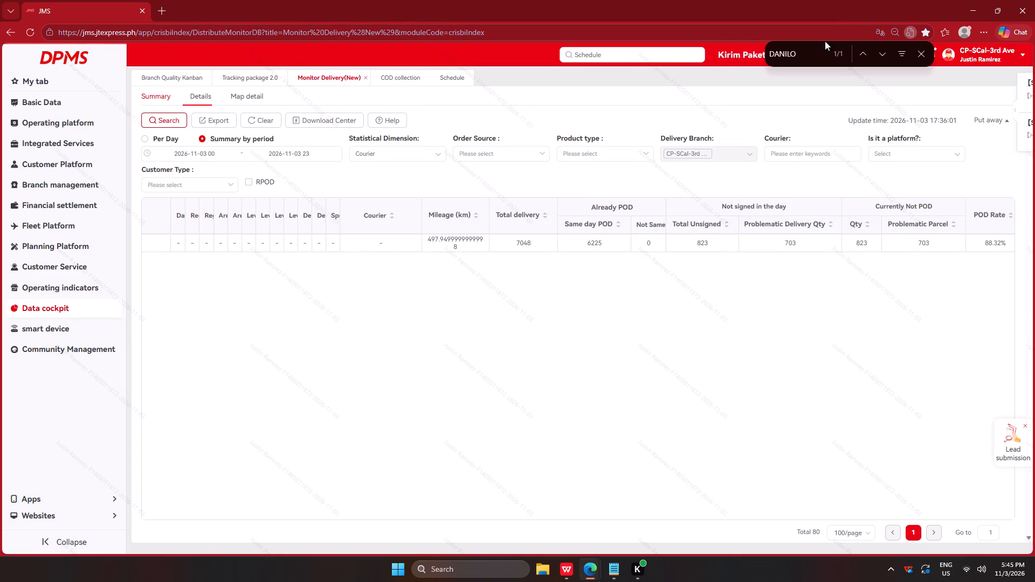
{"action": "double_click", "coordinate": [804, 52]}
{"action": "type", "text": "CEDRI"}
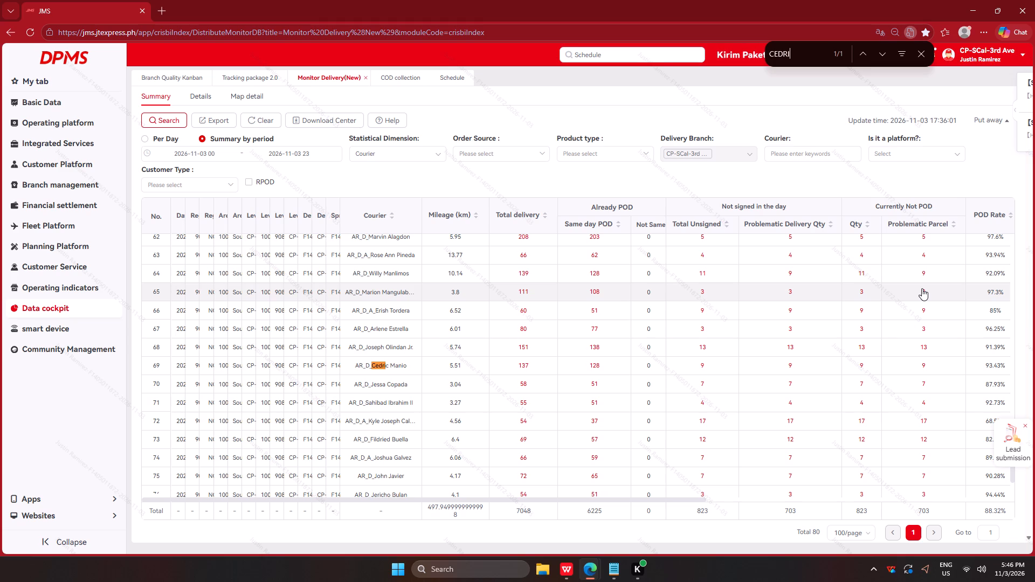
{"action": "left_click", "coordinate": [701, 365]}
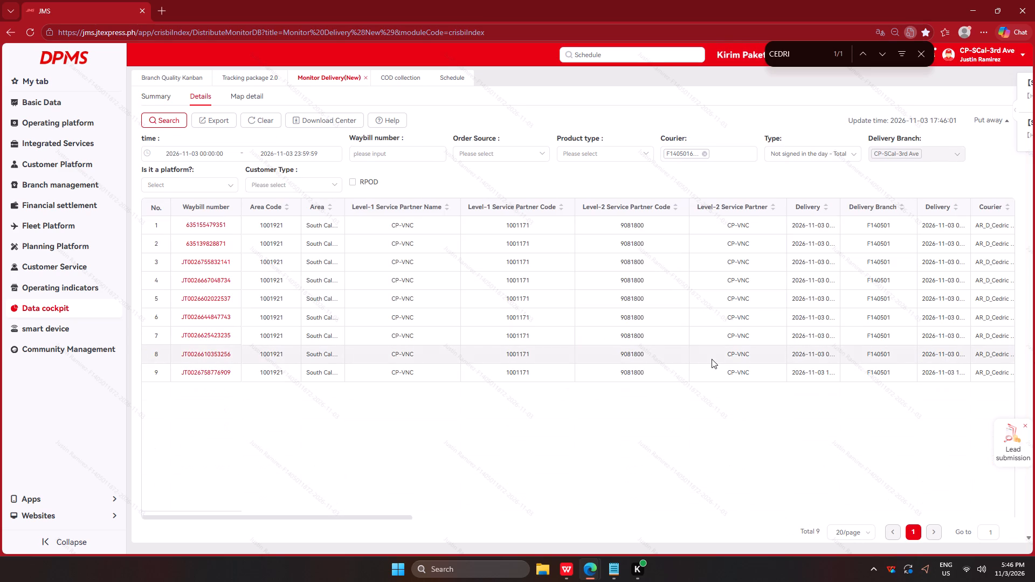
Extract the listed waybill numbers from the screen as text and query them all in Tracking package 2.0.
{"action": "key", "text": "shift+super+y"}
{"action": "key", "text": "shift+super+t"}
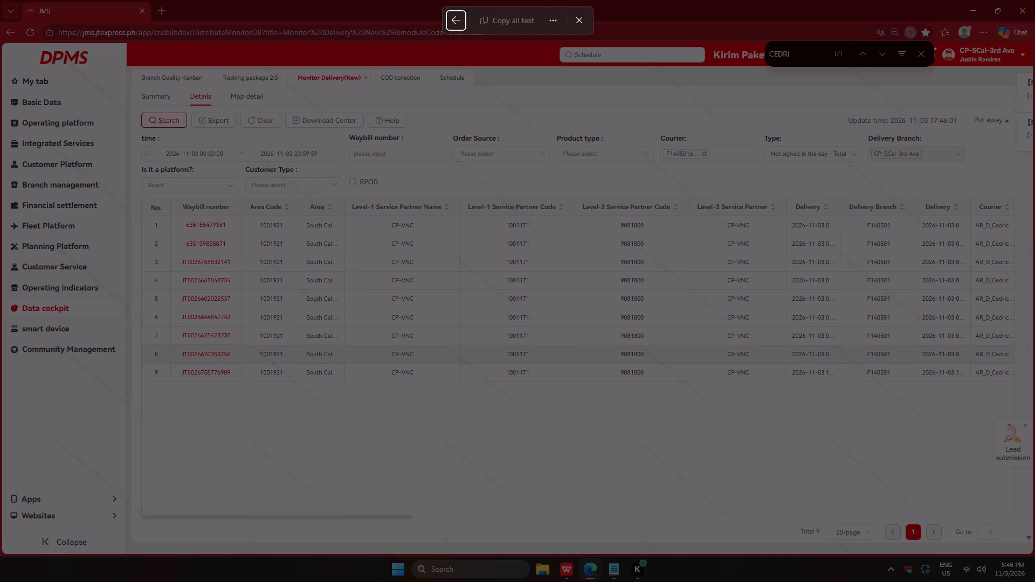
{"action": "left_click_drag", "start_coordinate": [171, 218], "coordinate": [235, 384]}
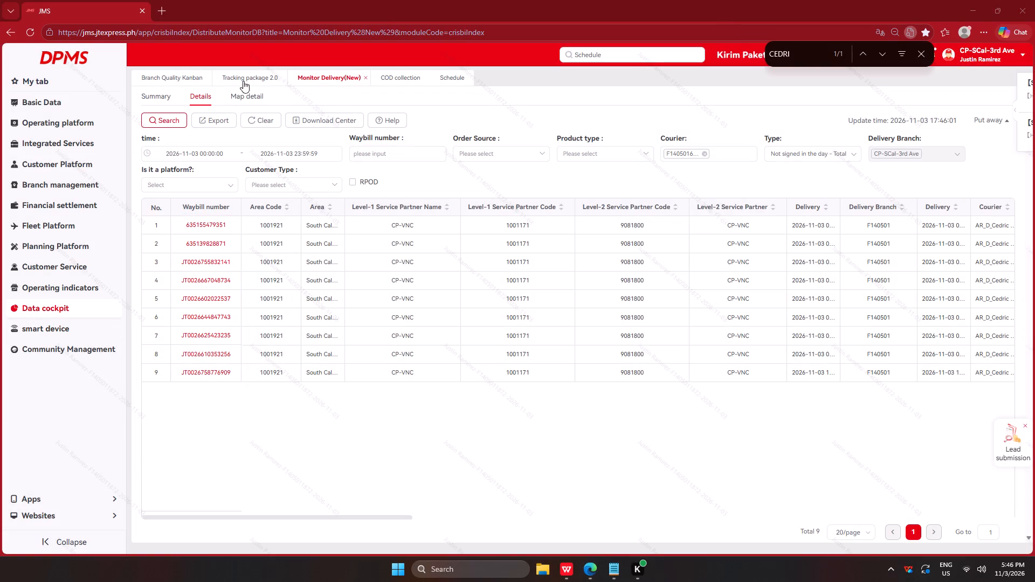
{"action": "left_click", "coordinate": [248, 72]}
{"action": "left_click", "coordinate": [231, 124]}
{"action": "left_click", "coordinate": [215, 273]}
{"action": "key", "text": "ctrl+v"}
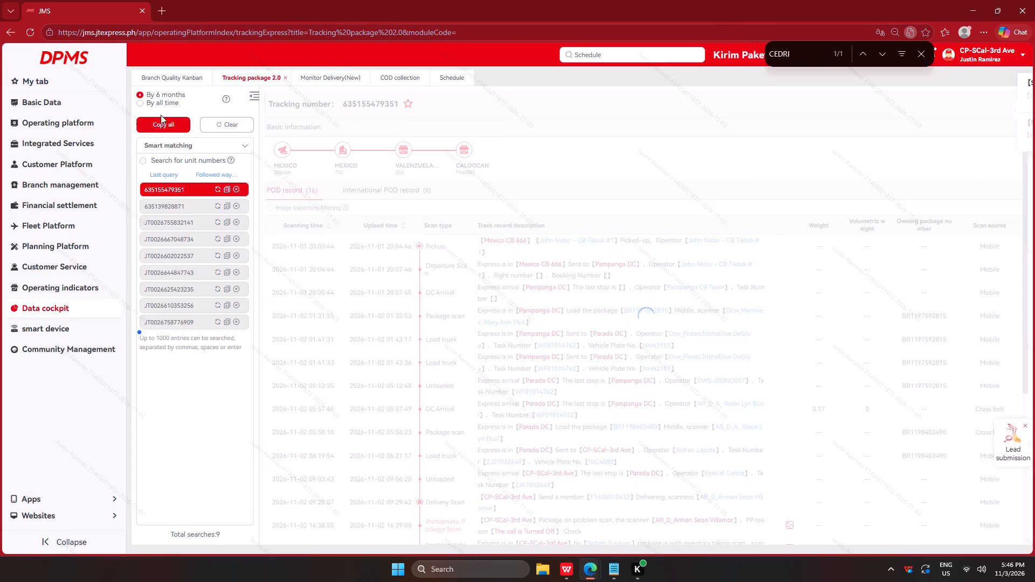
Copy all queried waybill numbers and paste them into column B of CHECKING from B424, below the blue separator row.
{"action": "left_click", "coordinate": [171, 124]}
{"action": "key", "text": "alt+Tab"}
{"action": "left_click", "coordinate": [409, 276], "text": "alt"}
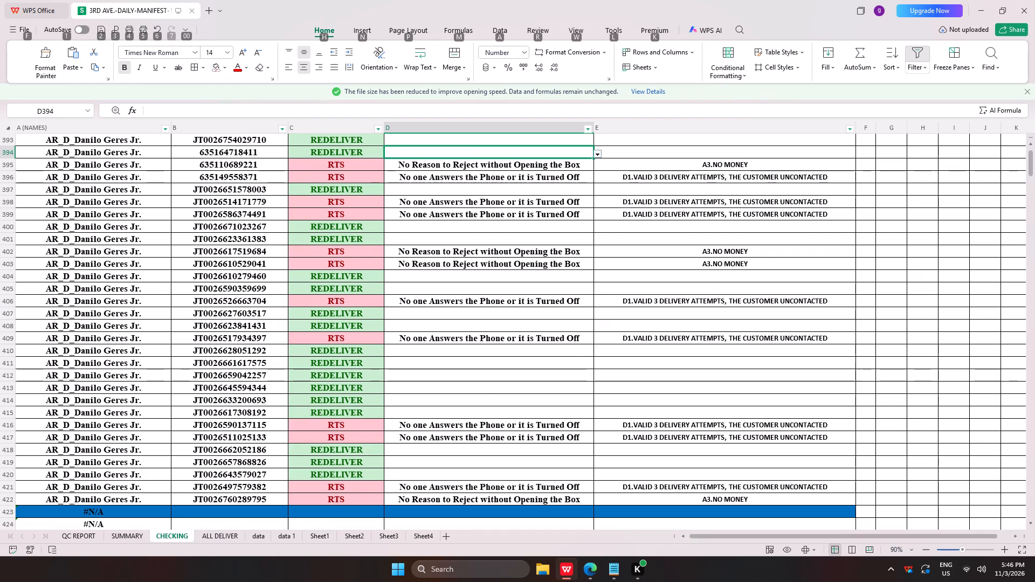
{"action": "left_click", "coordinate": [243, 400]}
{"action": "scroll", "coordinate": [246, 388], "scroll_direction": "down", "scroll_amount": 5}
{"action": "left_click", "coordinate": [236, 400]}
{"action": "key", "text": "ctrl+v"}
Copy the blue separator row 423 to row 433, below the new waybill block, dismissing the source file request.
{"action": "scroll", "coordinate": [238, 365], "scroll_direction": "down", "scroll_amount": 6}
{"action": "left_click_drag", "start_coordinate": [147, 239], "coordinate": [613, 238]}
{"action": "key", "text": "ctrl+c"}
{"action": "left_click", "coordinate": [128, 362]}
{"action": "key", "text": "ctrl+v"}
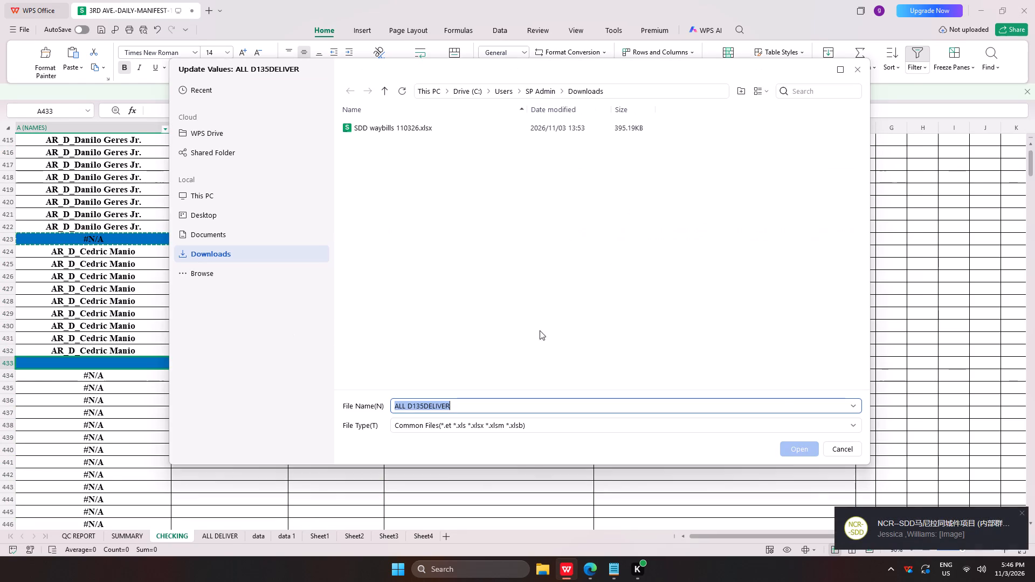
{"action": "left_click", "coordinate": [850, 450]}
{"action": "key", "text": "alt+Tab"}
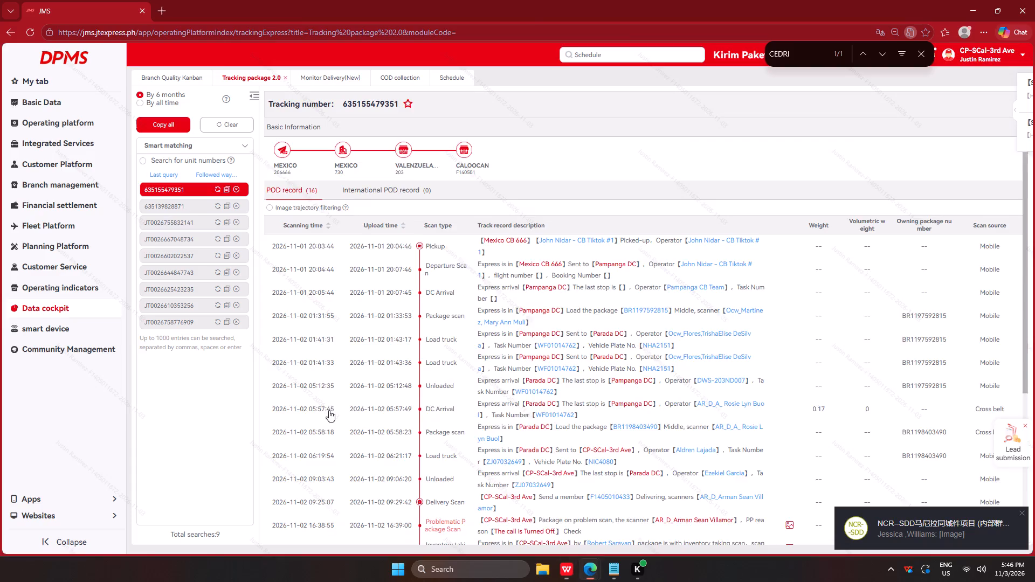
{"action": "scroll", "coordinate": [487, 340], "scroll_direction": "down", "scroll_amount": 3}
{"action": "left_click", "coordinate": [787, 426]}
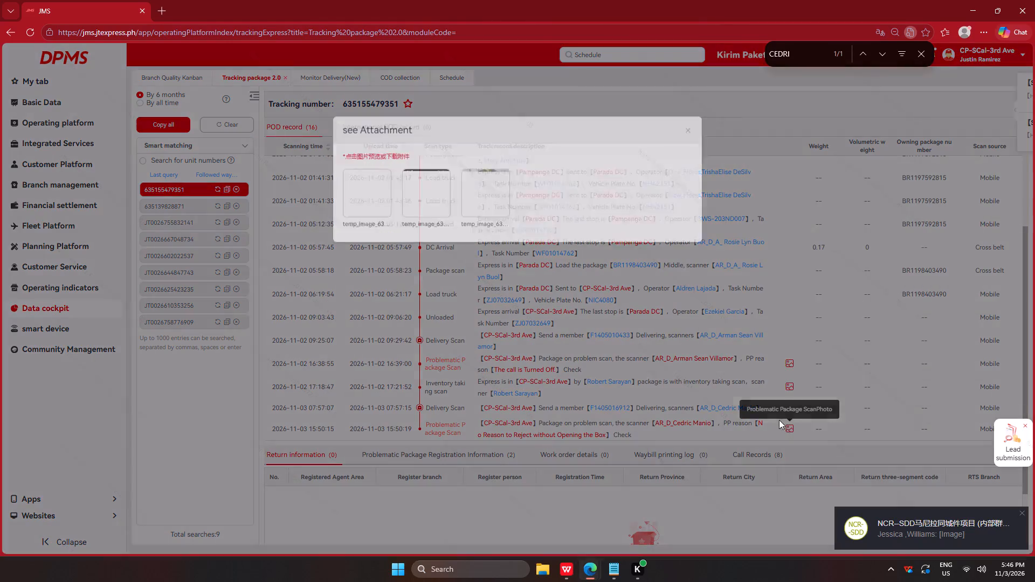
{"action": "left_click", "coordinate": [425, 211]}
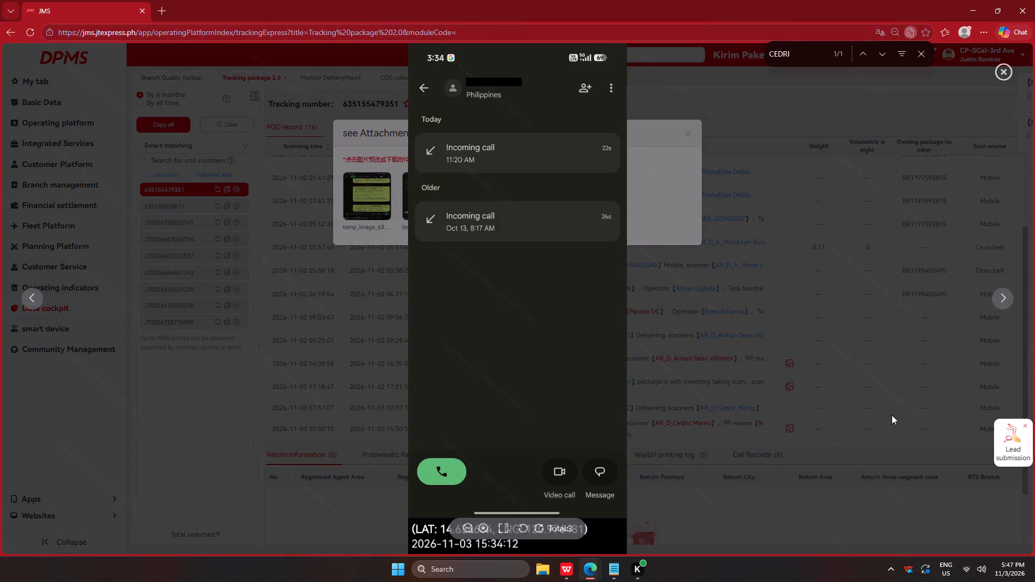
{"action": "double_click", "coordinate": [891, 415]}
{"action": "key", "text": "alt+Tab"}
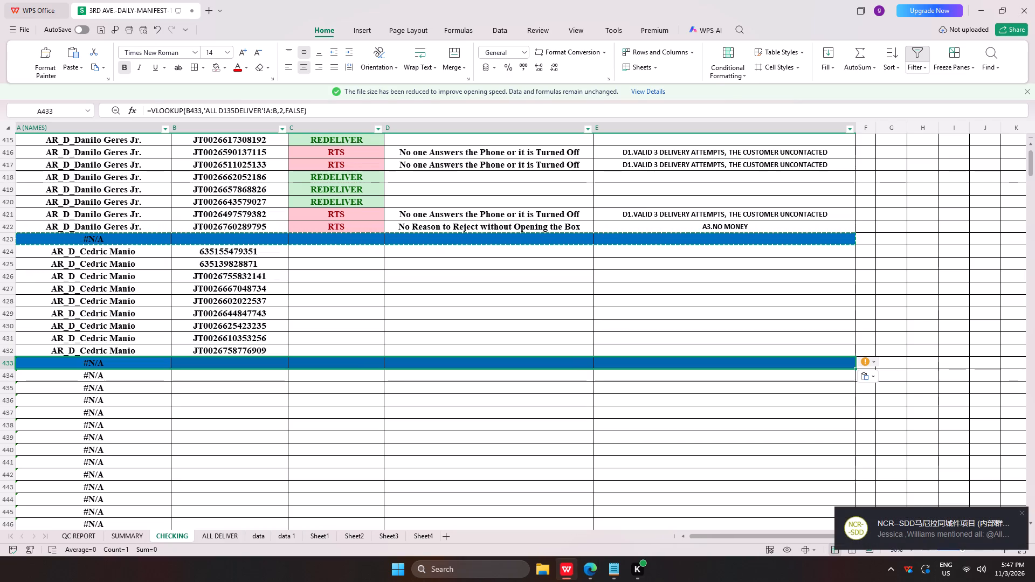
{"action": "left_click_drag", "start_coordinate": [361, 225], "coordinate": [402, 227]}
{"action": "key", "text": "ctrl+c"}
{"action": "left_click", "coordinate": [312, 252]}
{"action": "key", "text": "ctrl+v"}
{"action": "key", "text": "alt+Tab"}
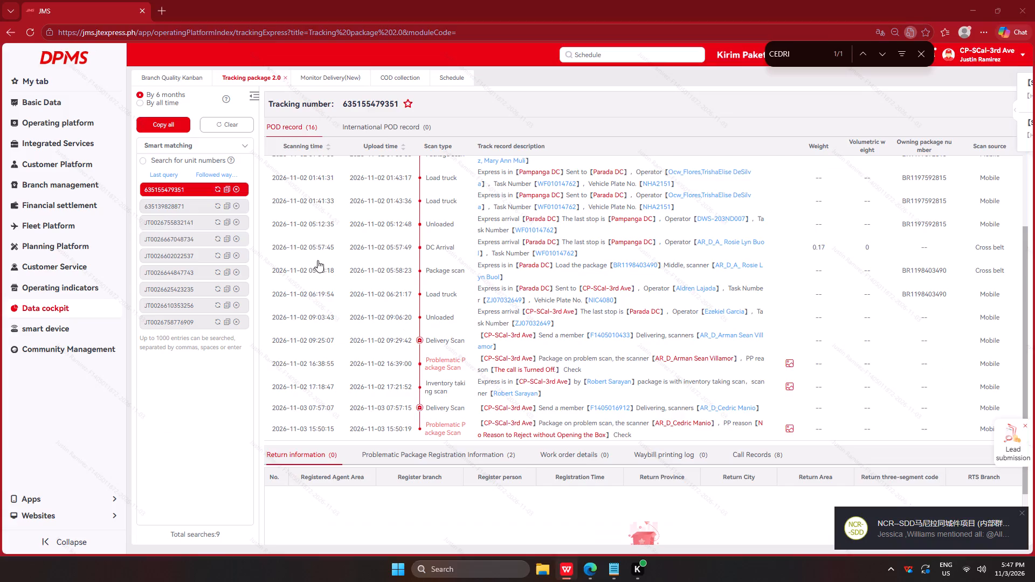
{"action": "left_click", "coordinate": [172, 200]}
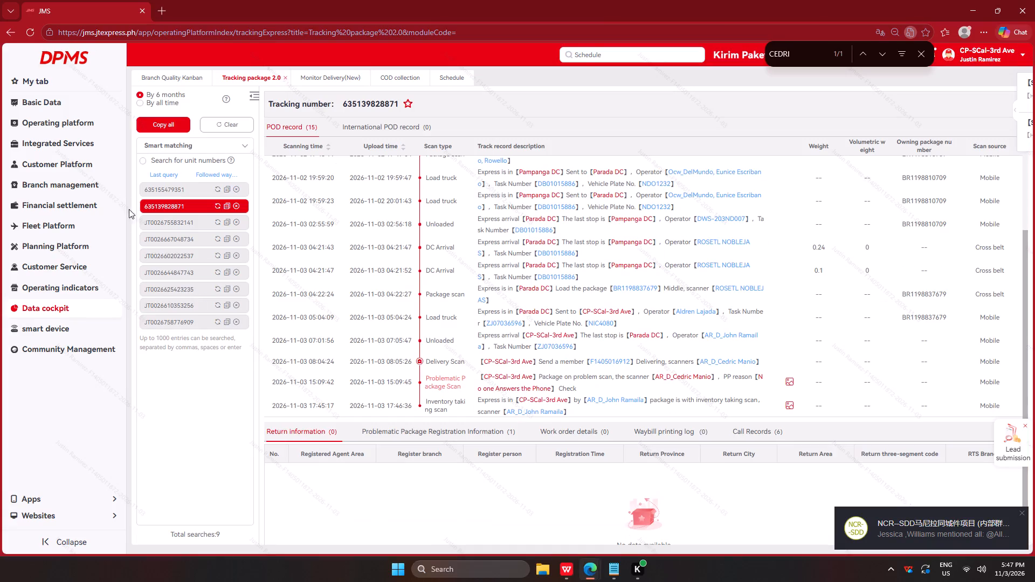
{"action": "left_click", "coordinate": [171, 183]}
{"action": "left_click", "coordinate": [183, 226]}
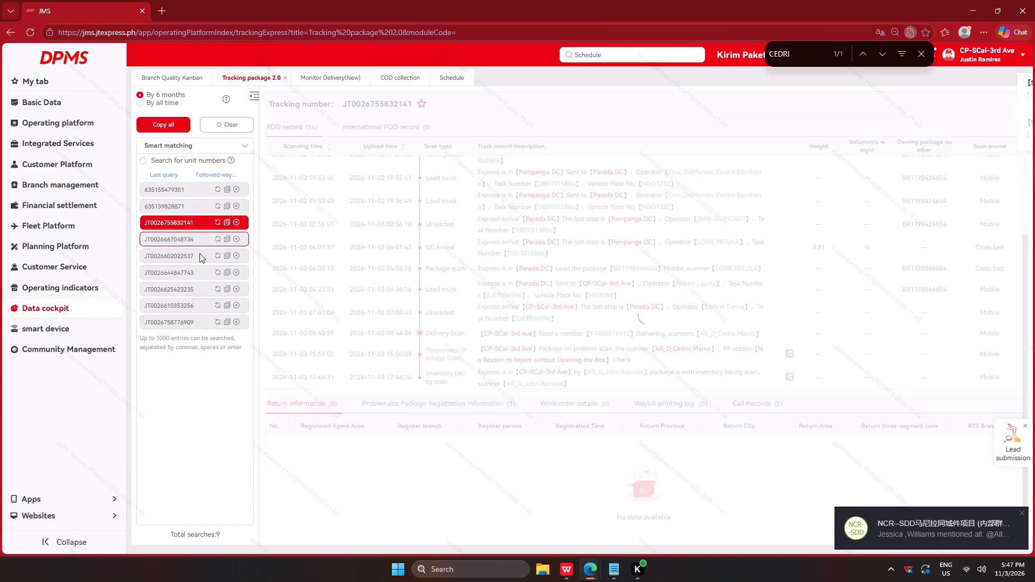
{"action": "left_click", "coordinate": [789, 353]}
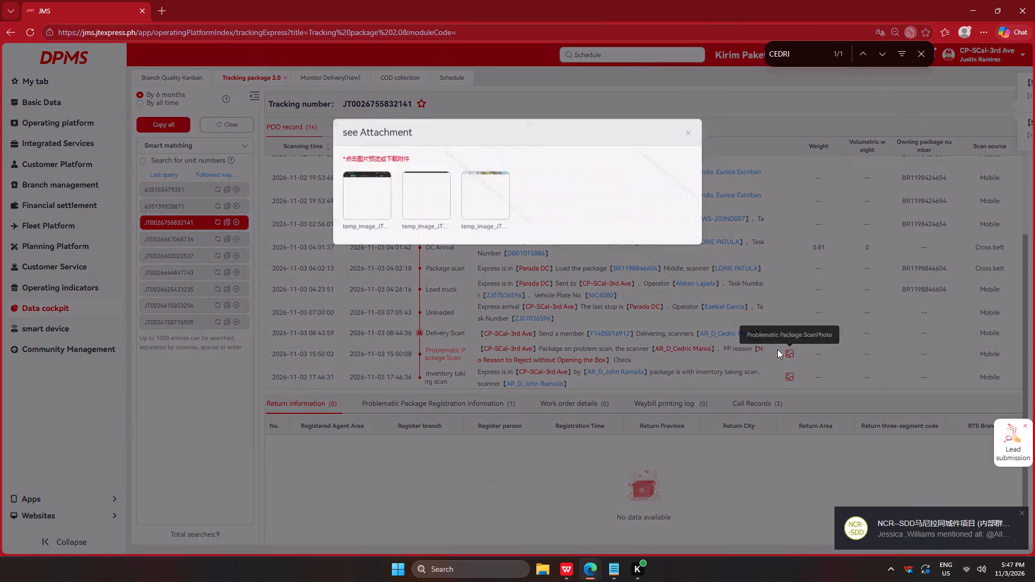
{"action": "left_click", "coordinate": [424, 212]}
{"action": "left_click", "coordinate": [154, 427]}
{"action": "left_click", "coordinate": [158, 426]}
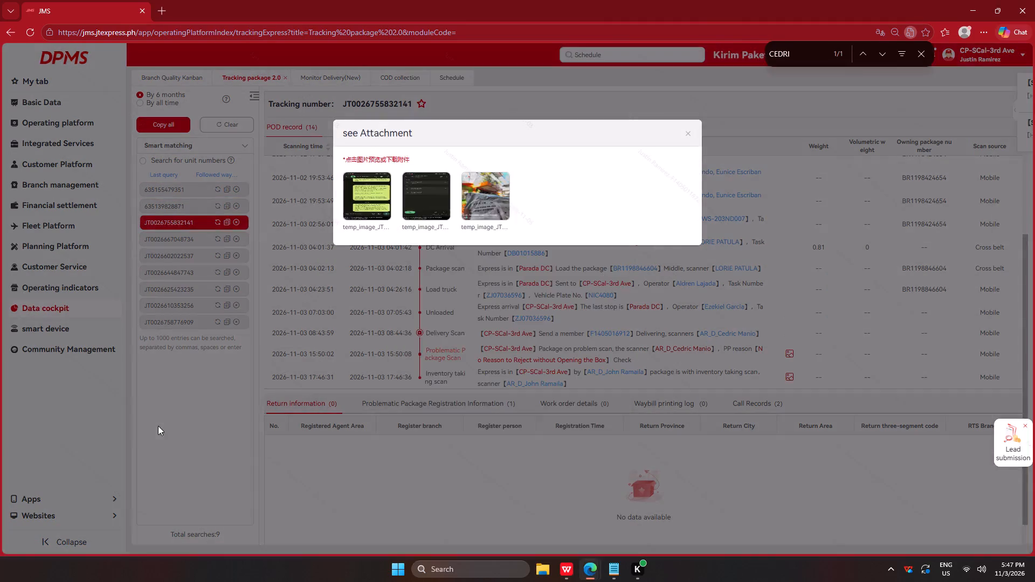
{"action": "key", "text": "alt+Tab"}
{"action": "left_click", "coordinate": [322, 275]}
{"action": "key", "text": "ctrl+v"}
{"action": "key", "text": "alt+Tab"}
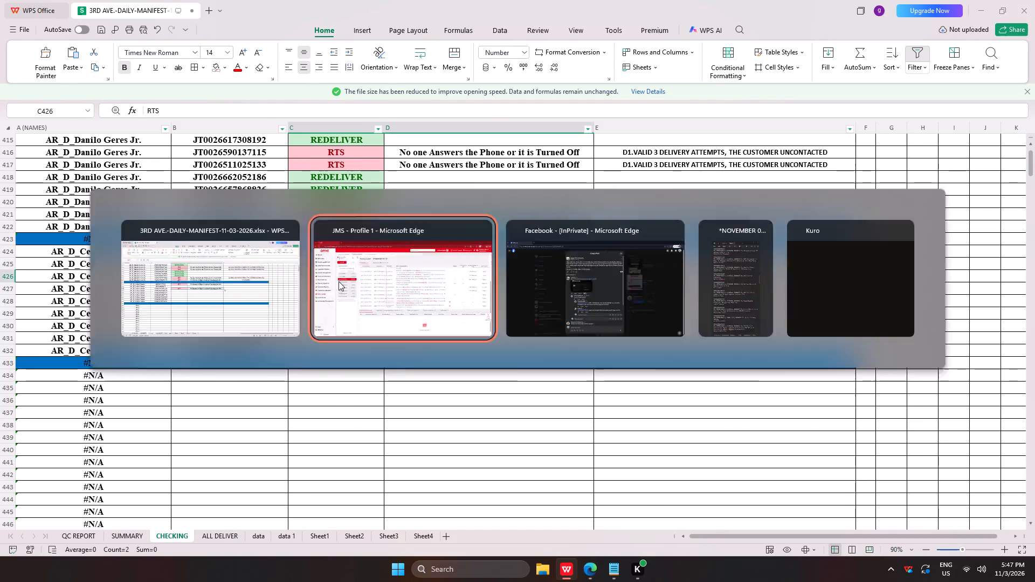
{"action": "left_click", "coordinate": [179, 243]}
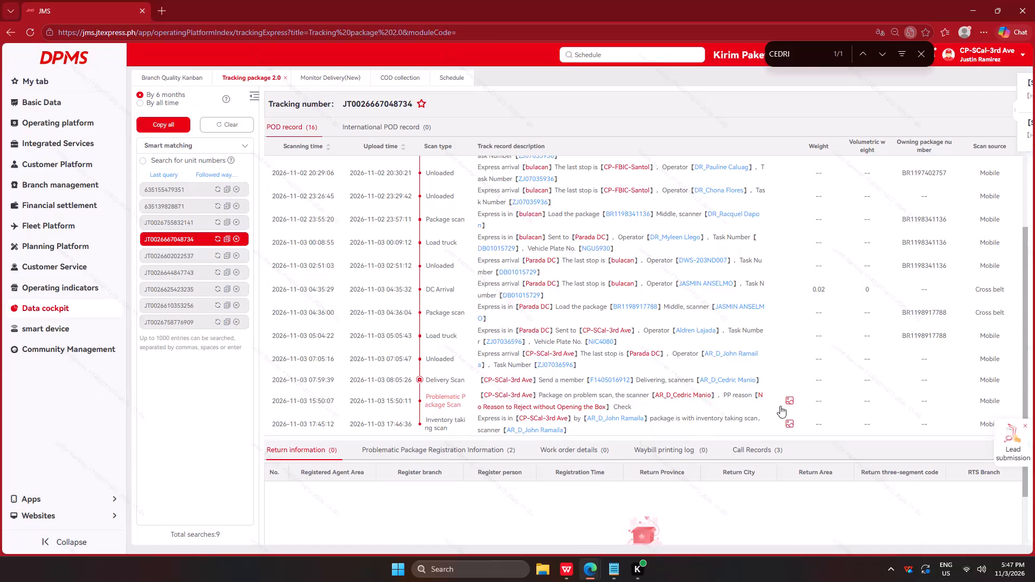
{"action": "left_click", "coordinate": [791, 398]}
{"action": "left_click", "coordinate": [422, 211]}
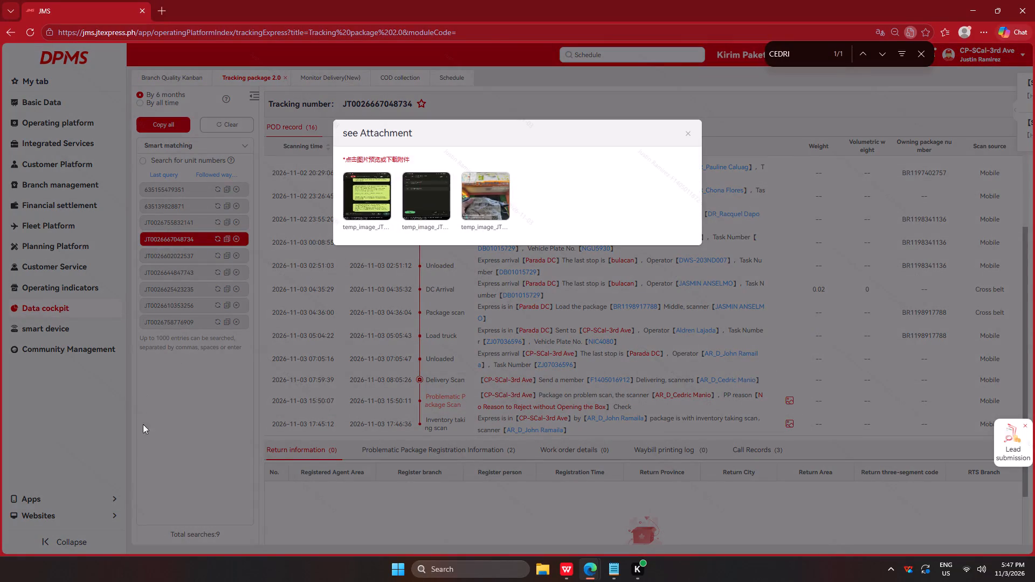
{"action": "left_click", "coordinate": [421, 212]}
{"action": "left_click", "coordinate": [425, 211]}
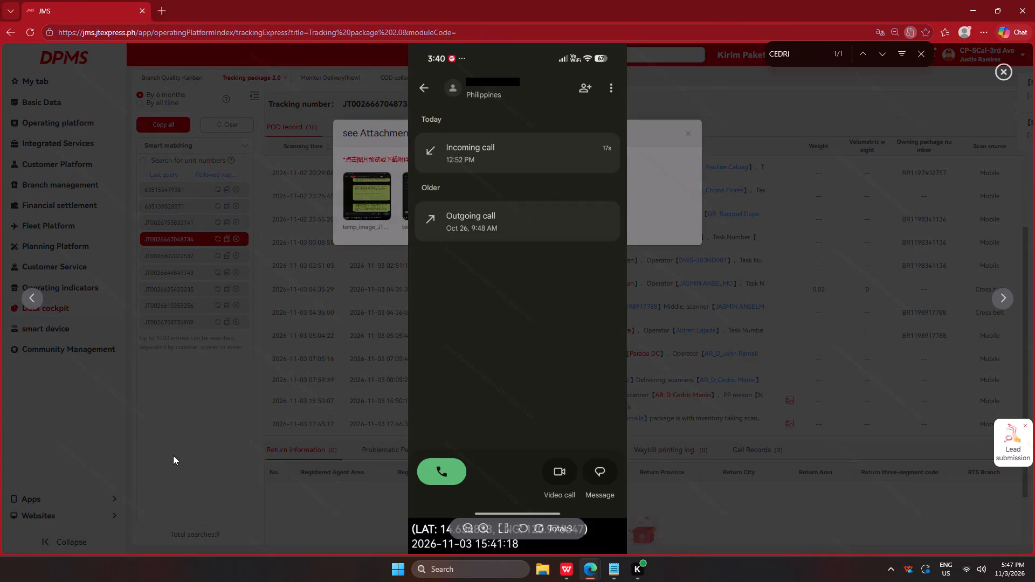
{"action": "double_click", "coordinate": [173, 455]}
{"action": "key", "text": "alt+Tab"}
{"action": "left_click", "coordinate": [325, 288]}
{"action": "key", "text": "ctrl+v"}
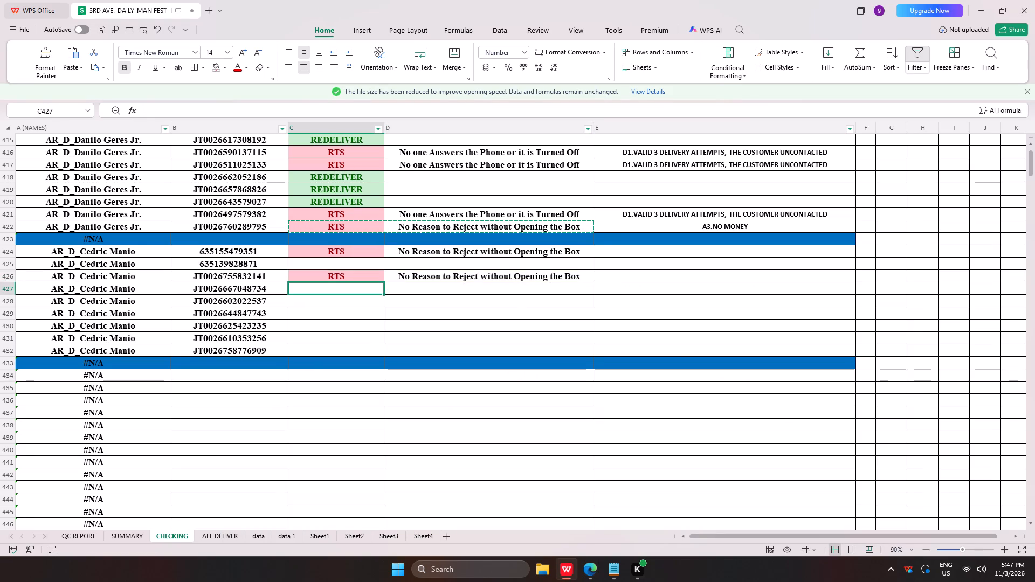
{"action": "key", "text": "alt+Tab"}
{"action": "left_click", "coordinate": [164, 252]}
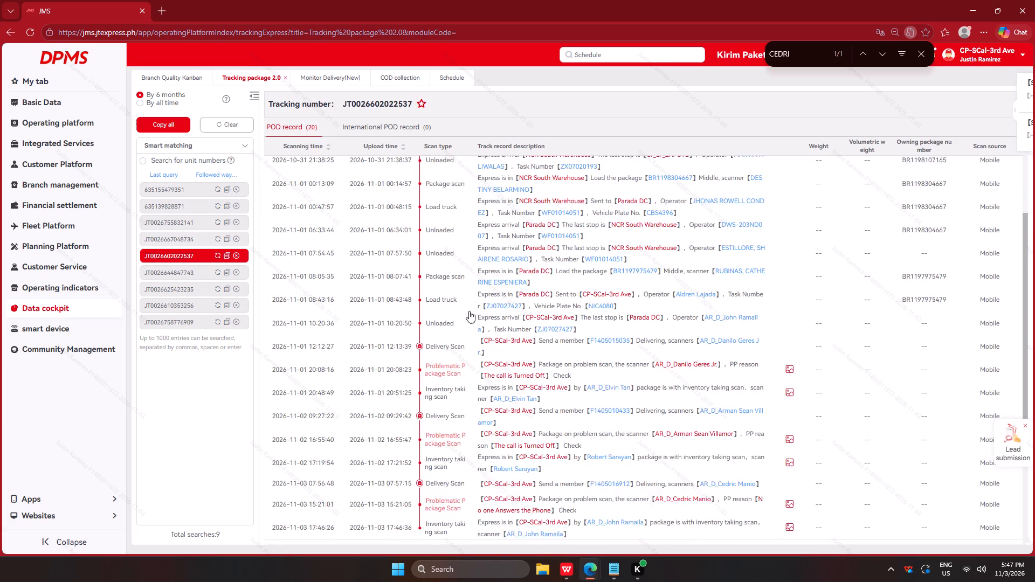
{"action": "scroll", "coordinate": [505, 321], "scroll_direction": "down", "scroll_amount": 3}
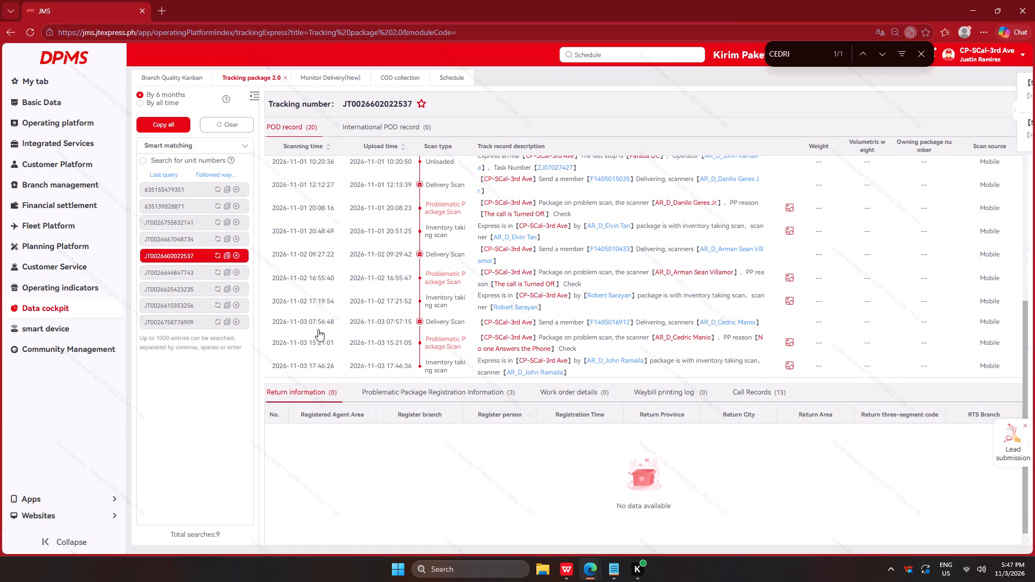
{"action": "key", "text": "alt+Tab"}
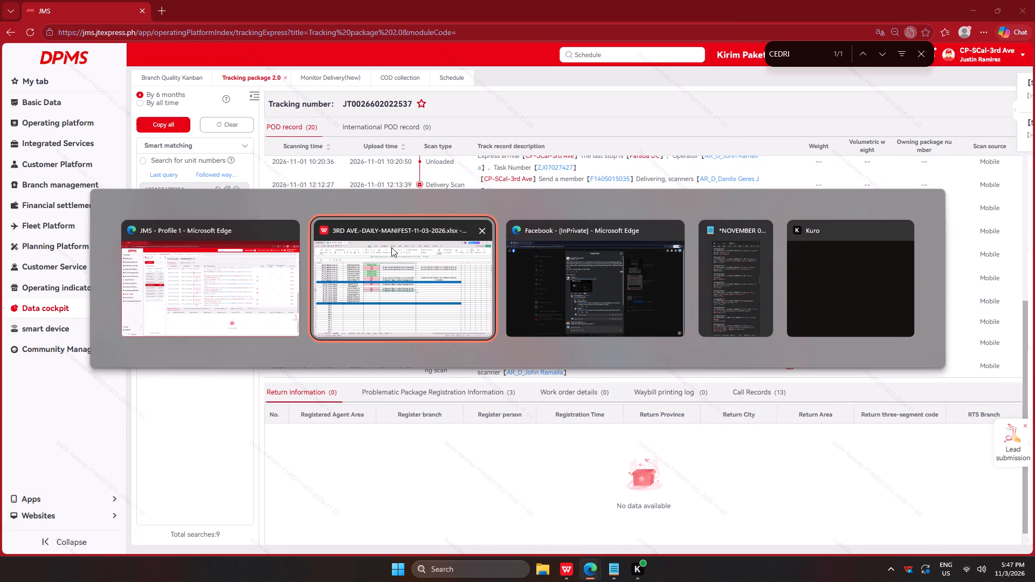
{"action": "left_click", "coordinate": [308, 331]}
{"action": "left_click", "coordinate": [374, 279]}
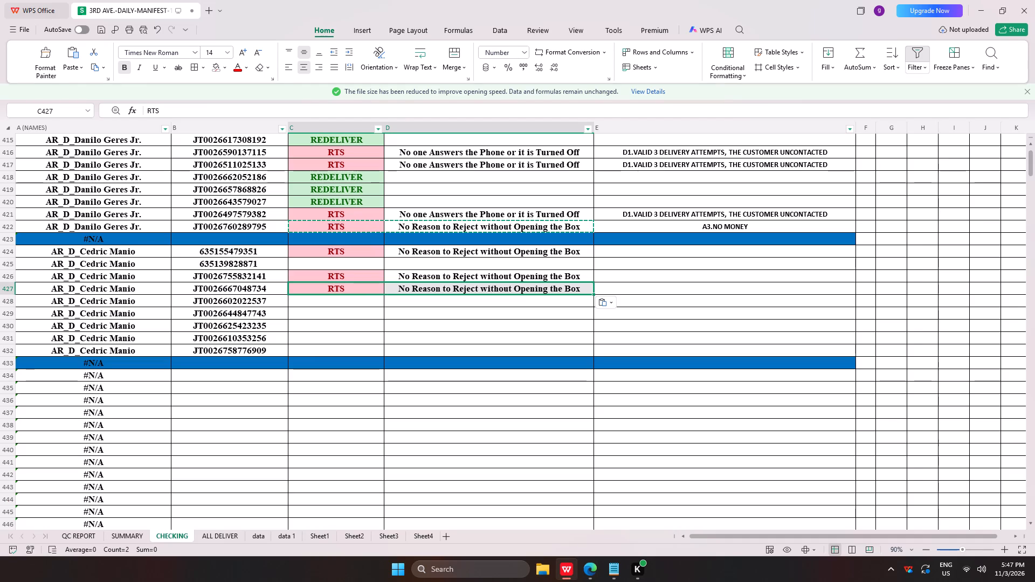
{"action": "left_click_drag", "start_coordinate": [358, 212], "coordinate": [612, 209]}
{"action": "key", "text": "ctrl+c"}
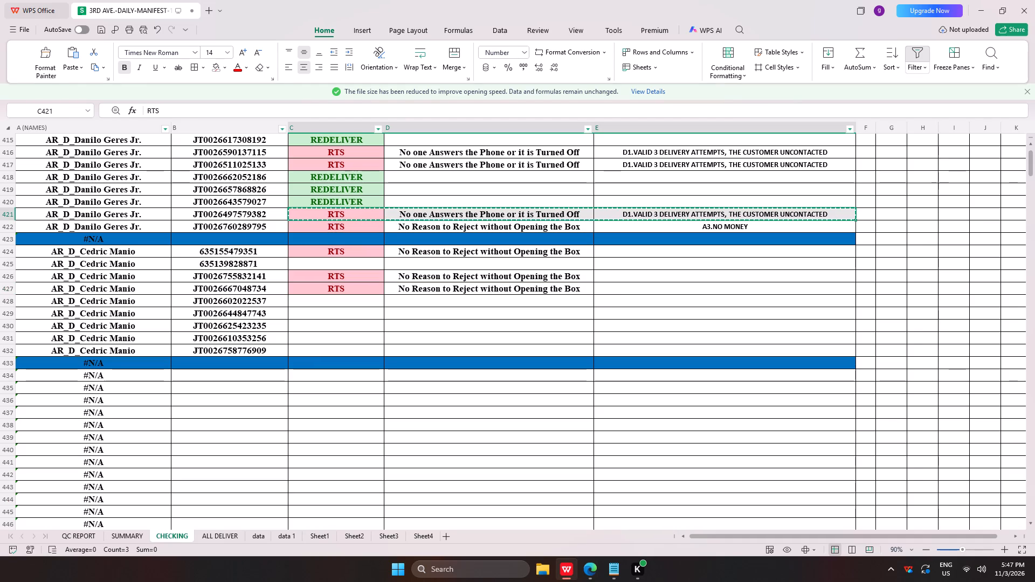
{"action": "left_click", "coordinate": [319, 303]}
{"action": "key", "text": "ctrl+v"}
{"action": "key", "text": "alt+Tab"}
{"action": "left_click", "coordinate": [191, 272]}
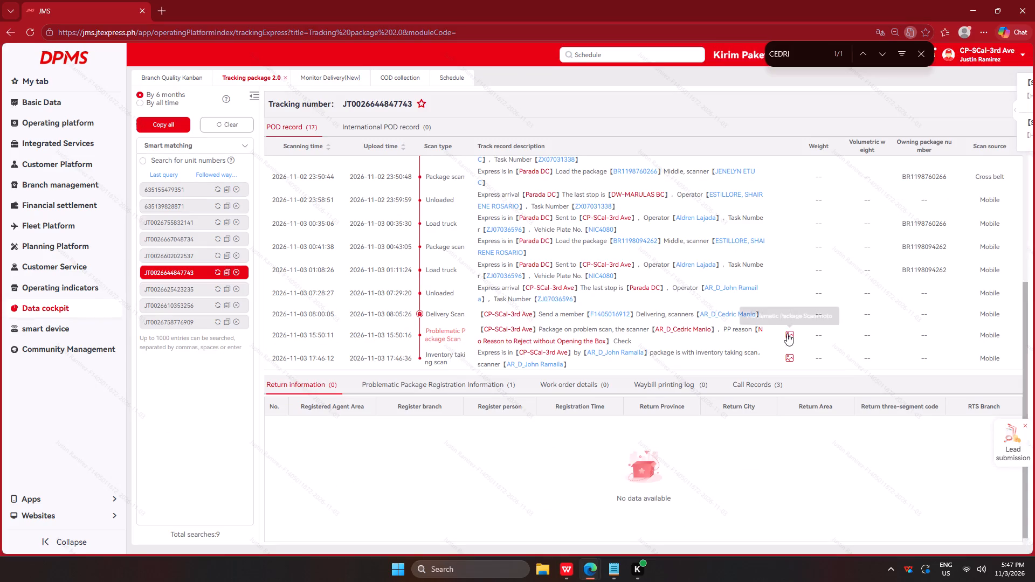
{"action": "left_click", "coordinate": [787, 334]}
{"action": "left_click", "coordinate": [425, 213]}
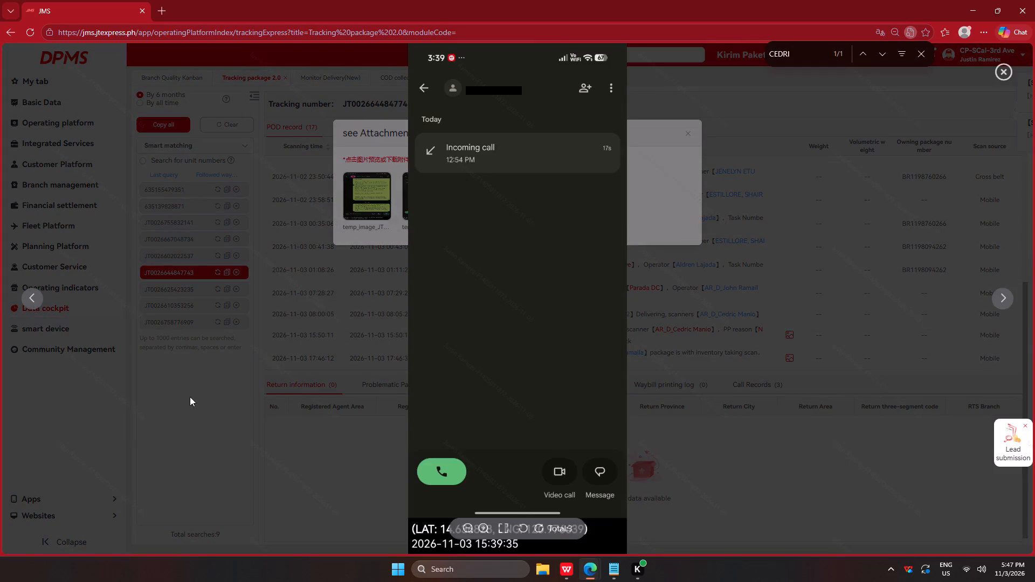
{"action": "double_click", "coordinate": [148, 465]}
{"action": "key", "text": "alt+Tab"}
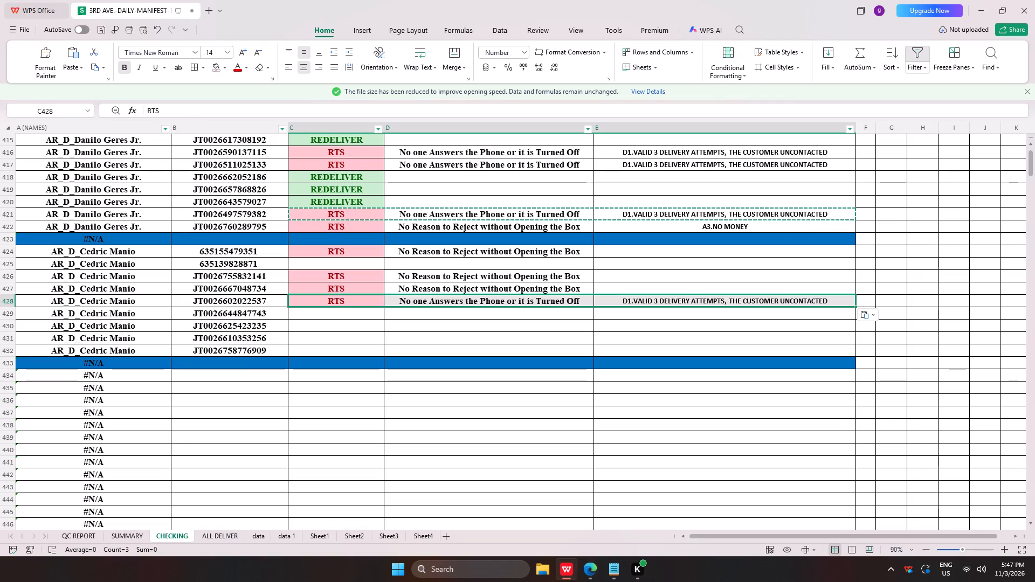
{"action": "left_click_drag", "start_coordinate": [352, 289], "coordinate": [398, 286]}
{"action": "key", "text": "ctrl+c"}
{"action": "left_click", "coordinate": [308, 313]}
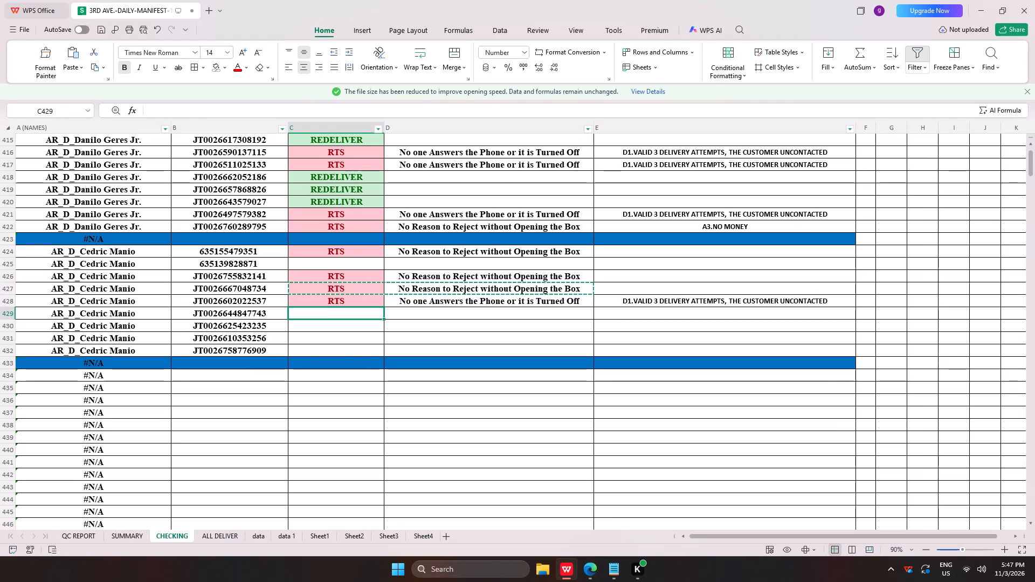
{"action": "key", "text": "ctrl+v"}
{"action": "key", "text": "alt+Tab"}
{"action": "left_click", "coordinate": [198, 287]}
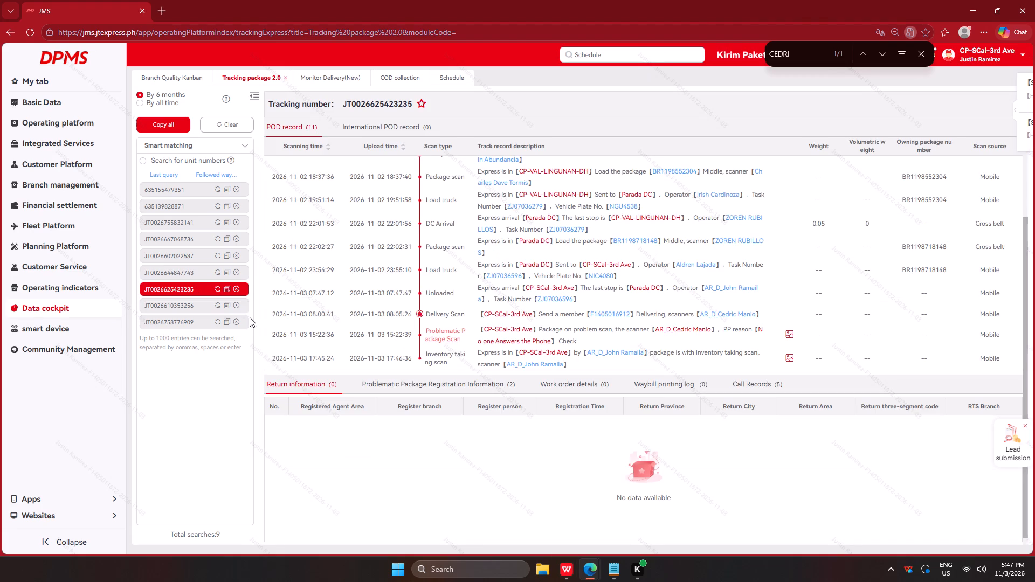
{"action": "left_click", "coordinate": [174, 303]}
{"action": "left_click", "coordinate": [189, 321]}
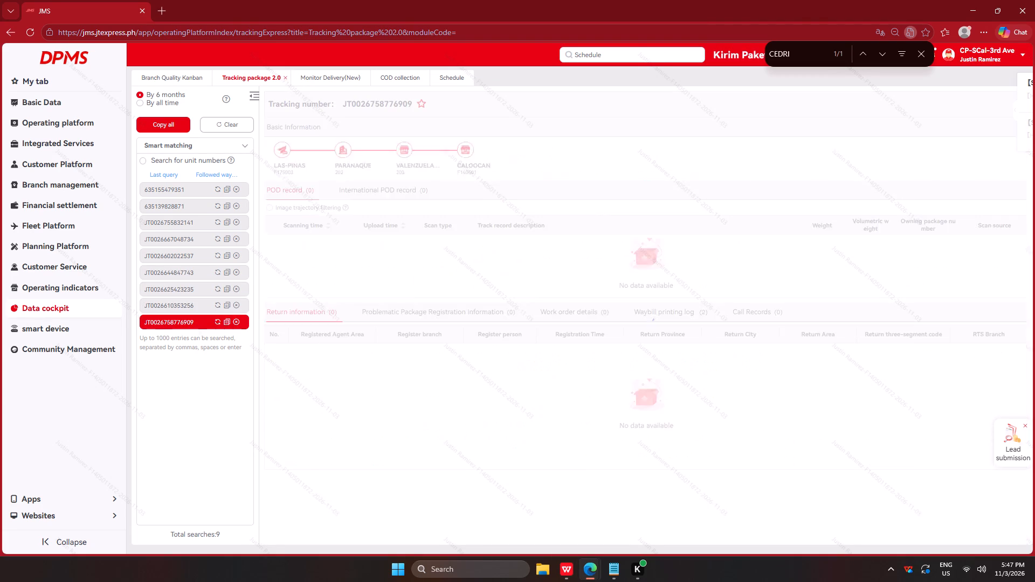
{"action": "left_click", "coordinate": [788, 442]}
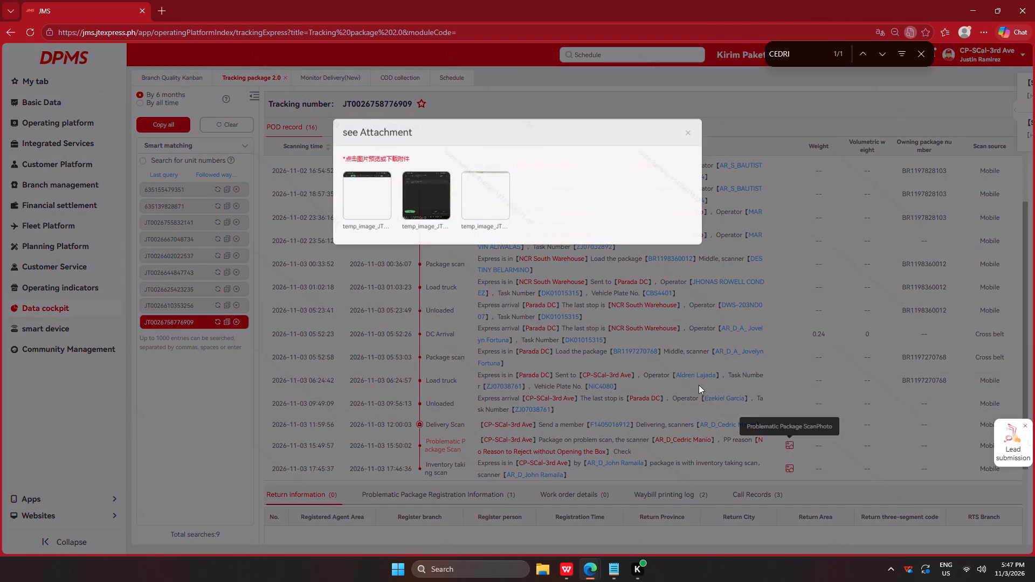
{"action": "left_click", "coordinate": [422, 210]}
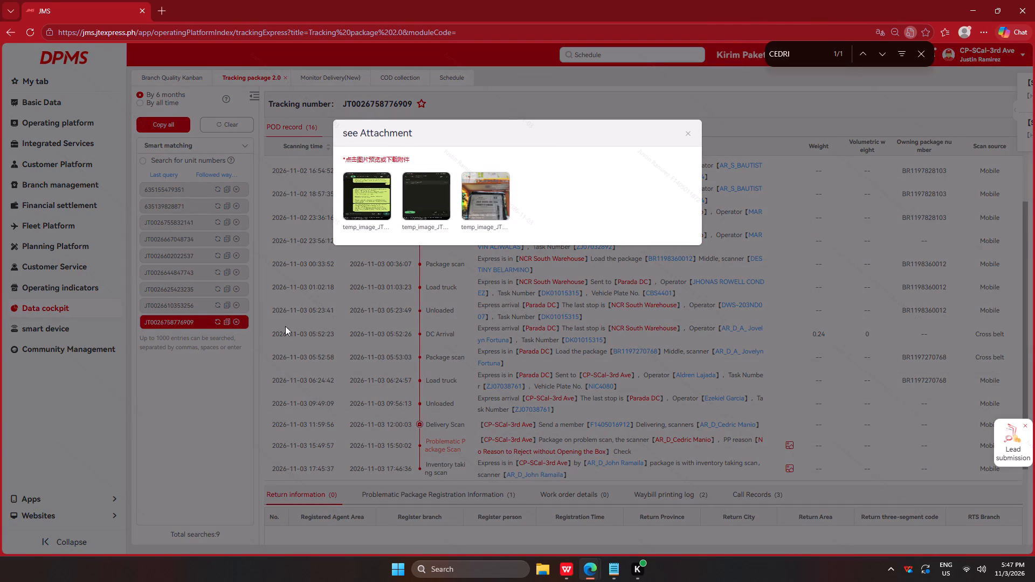
{"action": "left_click", "coordinate": [418, 212]}
{"action": "left_click", "coordinate": [424, 212]}
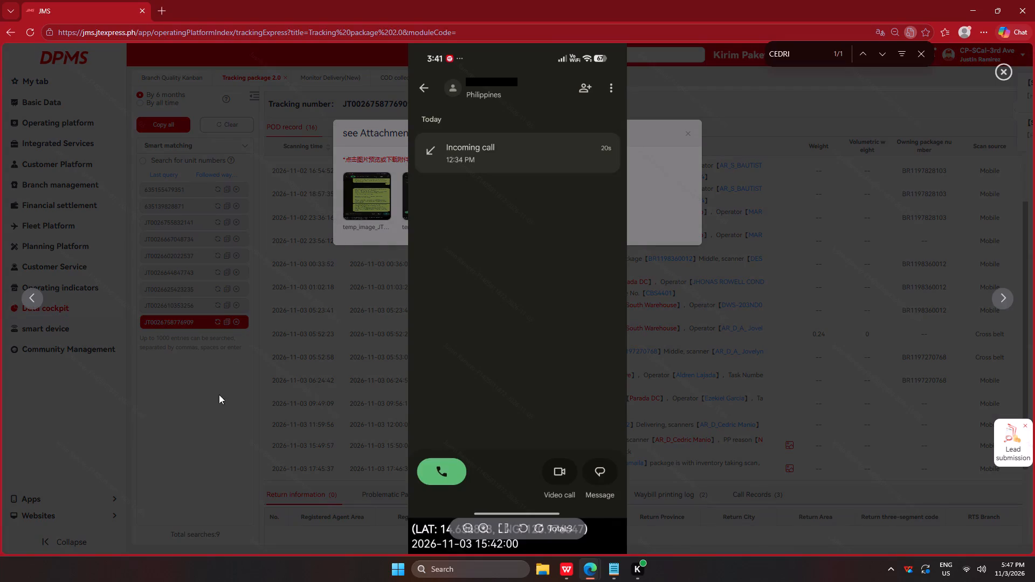
{"action": "left_click", "coordinate": [184, 473]}
{"action": "left_click", "coordinate": [194, 472]}
{"action": "key", "text": "alt+Tab"}
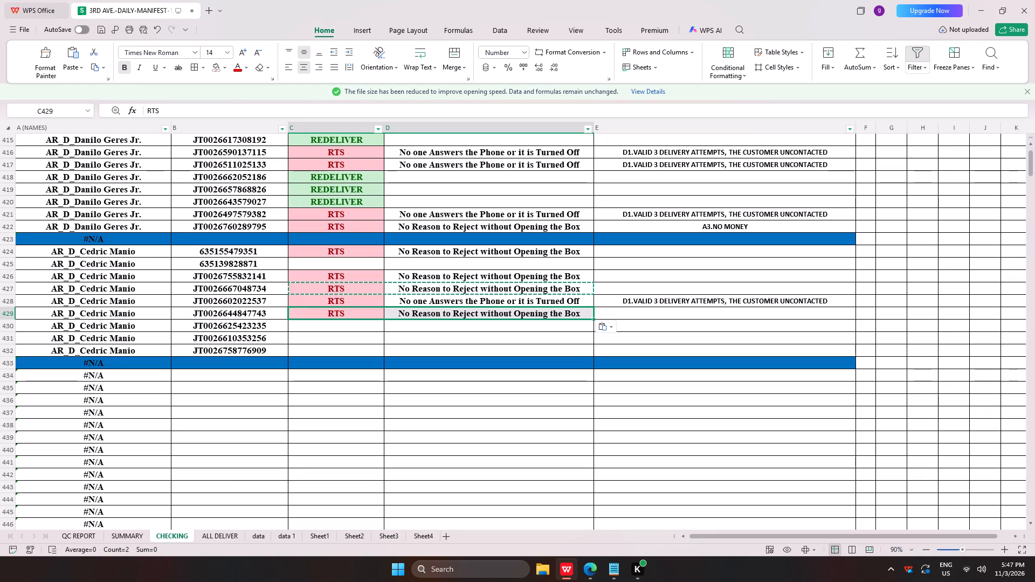
{"action": "left_click", "coordinate": [338, 349]}
{"action": "key", "text": "ctrl+v"}
Search the JMS COD collection by Pod Rider for the courier matching CEDRI.
{"action": "key", "text": "alt+Tab"}
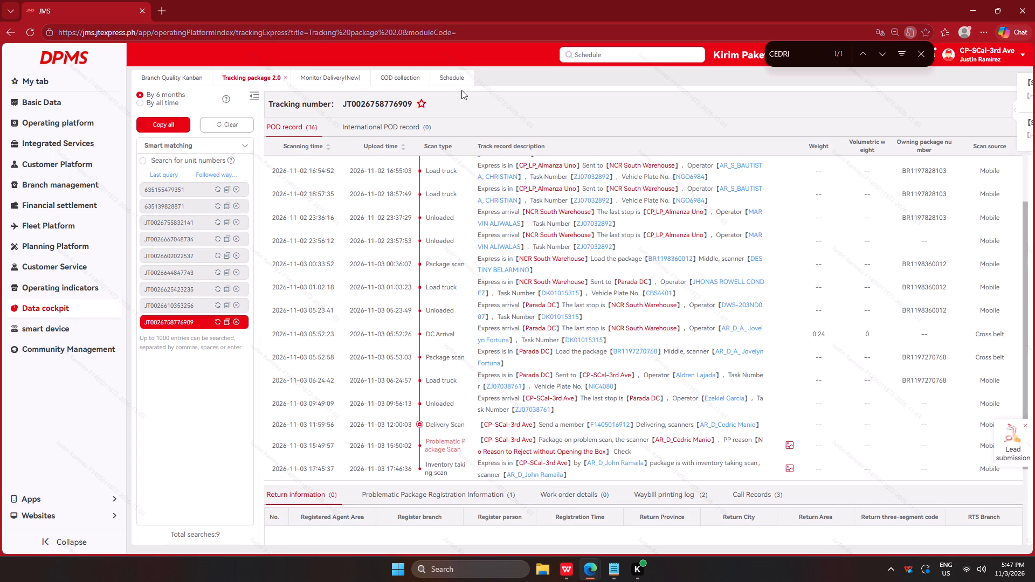
{"action": "left_click", "coordinate": [403, 74]}
{"action": "left_click", "coordinate": [712, 176]}
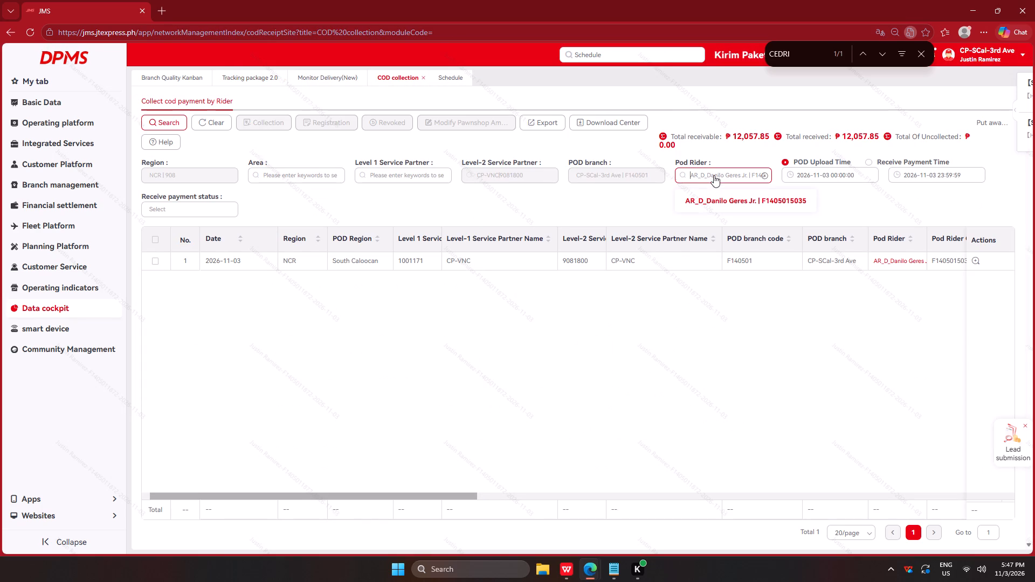
{"action": "type", "text": "CEDRI"}
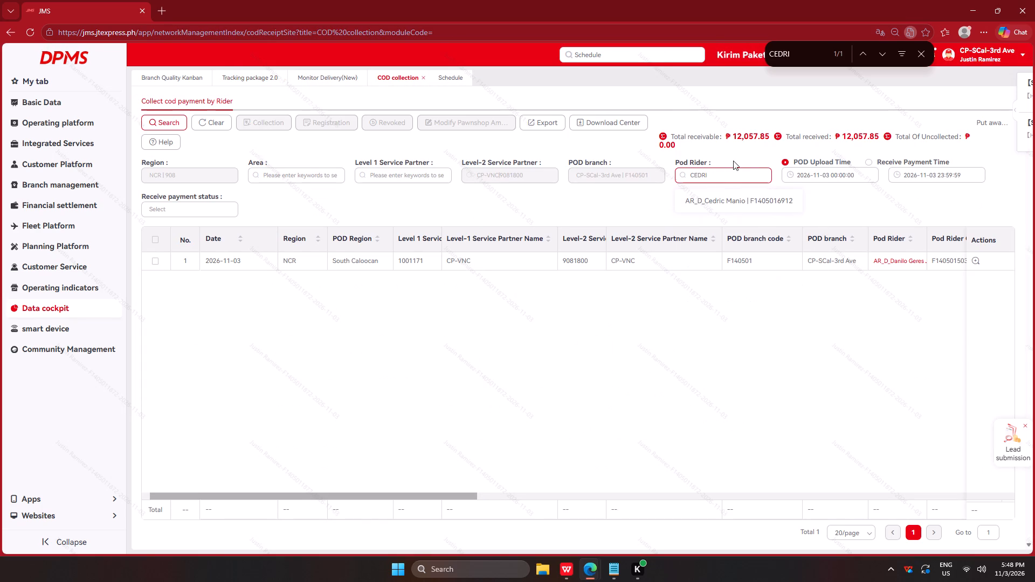
{"action": "left_click", "coordinate": [722, 200]}
{"action": "left_click", "coordinate": [175, 120]}
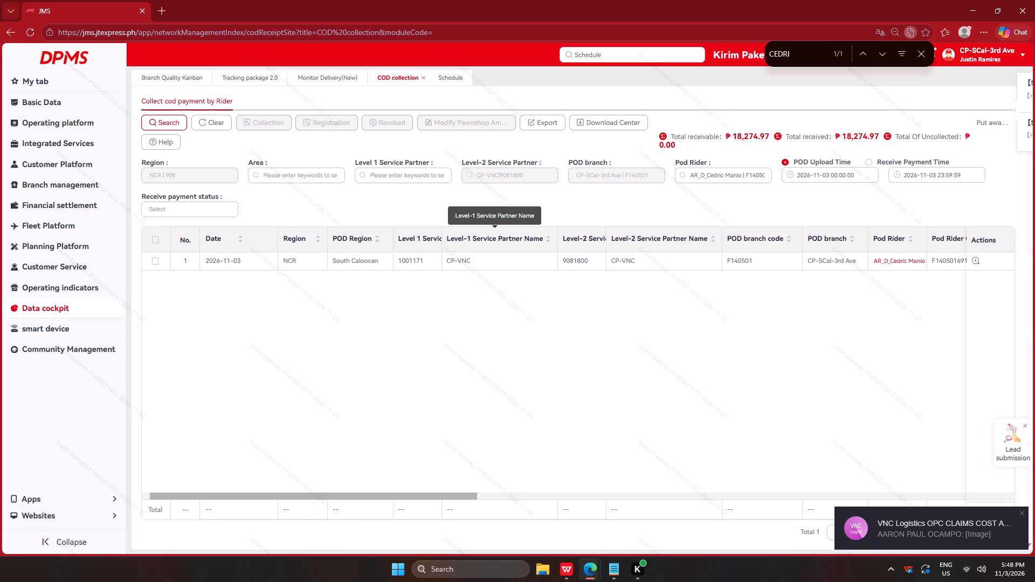
Return to the daily manifest in WPS and save the workbook.
{"action": "key", "text": "alt+Tab"}
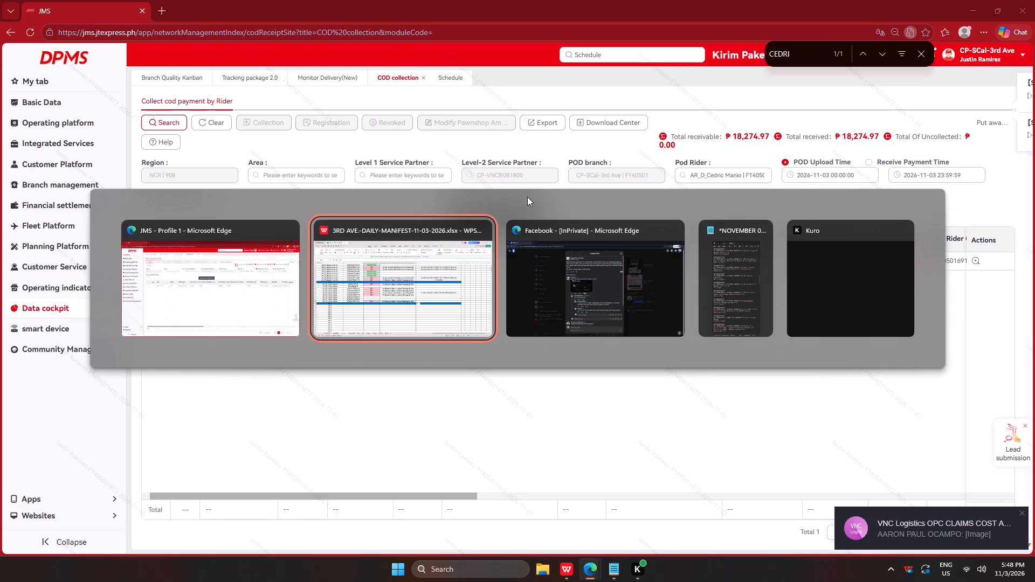
{"action": "left_click", "coordinate": [398, 296], "text": "alt"}
{"action": "left_click", "coordinate": [681, 270]}
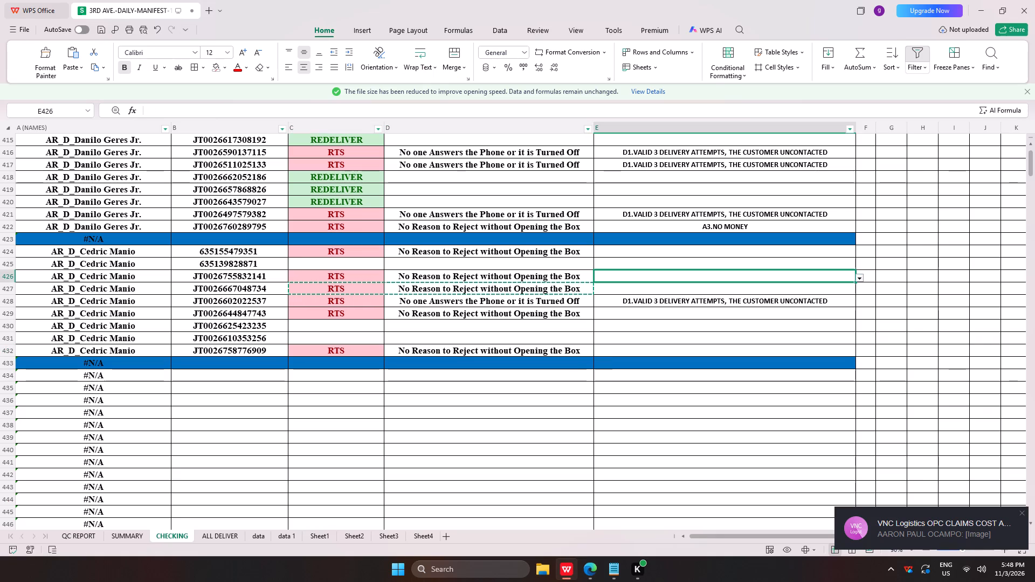
{"action": "key", "text": "ctrl+s"}
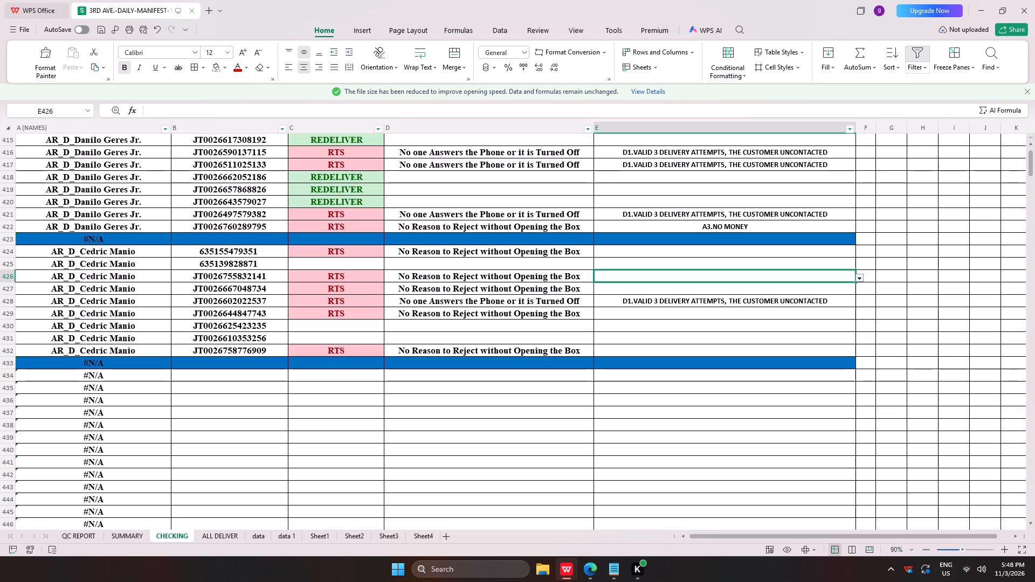
{"action": "left_click", "coordinate": [632, 286]}
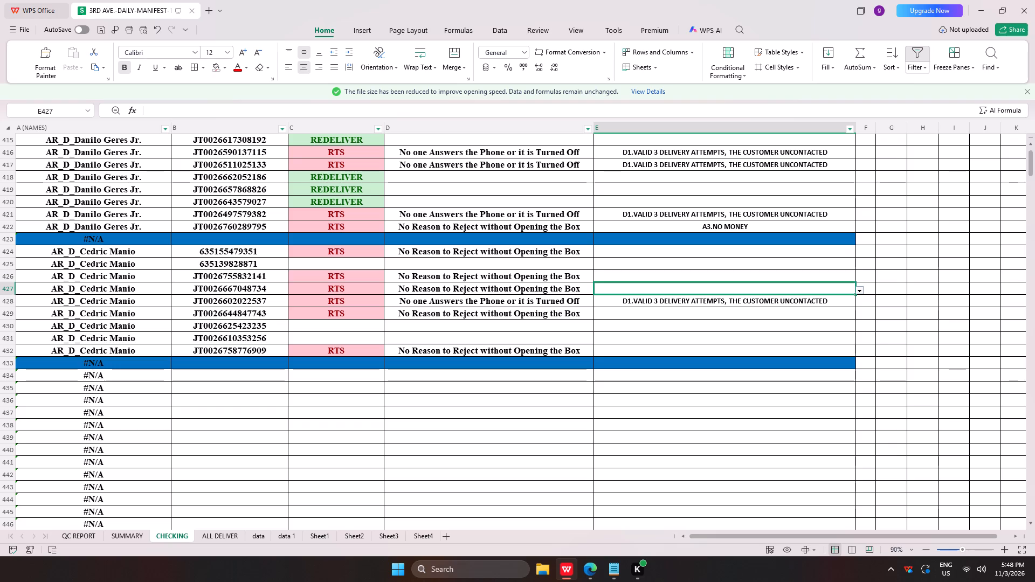
{"action": "type", "text": "NO LO"}
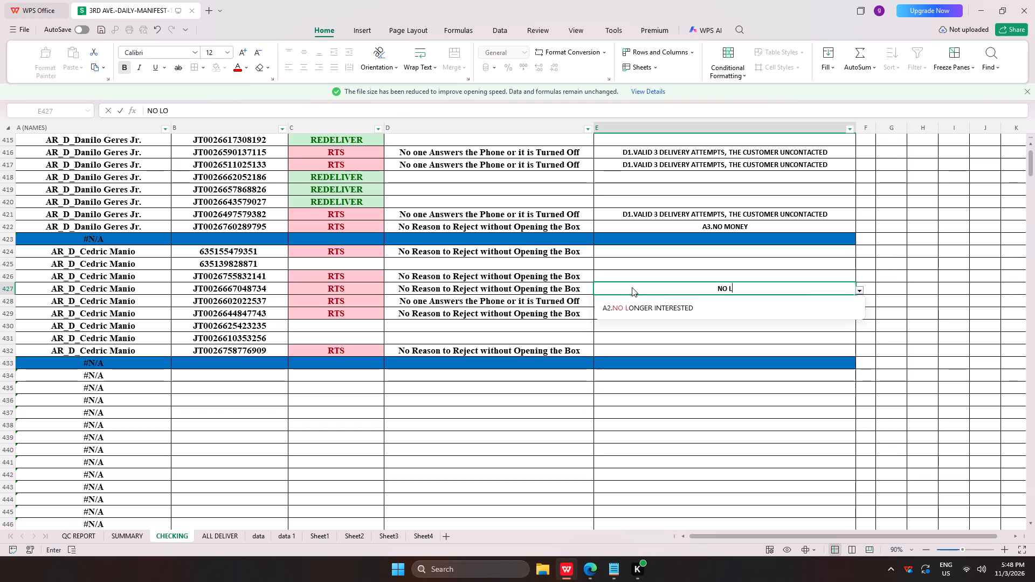
{"action": "left_click", "coordinate": [663, 315]}
{"action": "left_click", "coordinate": [663, 329]}
{"action": "key", "text": "ctrl+s"}
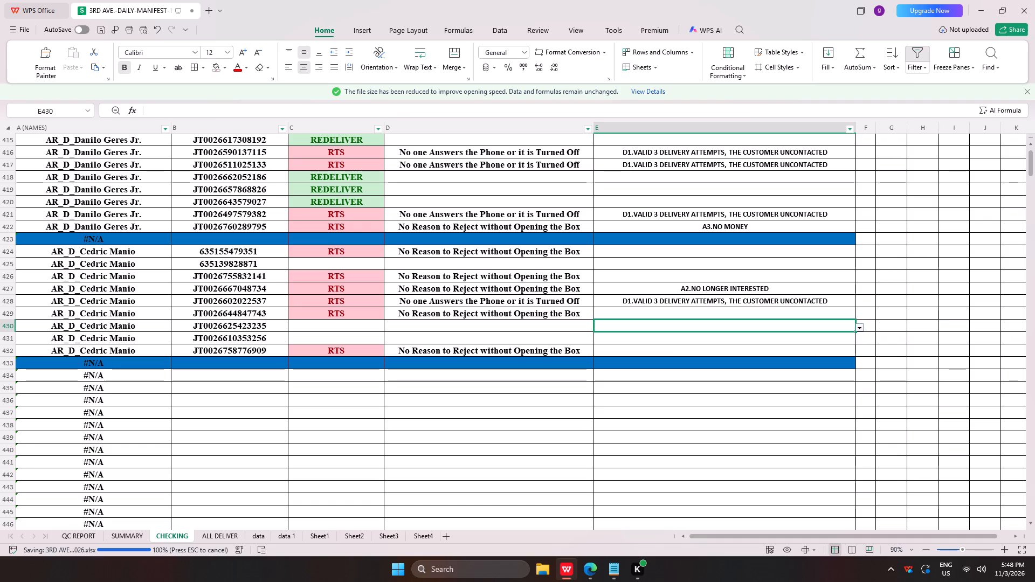
{"action": "left_click", "coordinate": [636, 250]}
{"action": "type", "text": "NO O"}
{"action": "left_click", "coordinate": [625, 272]}
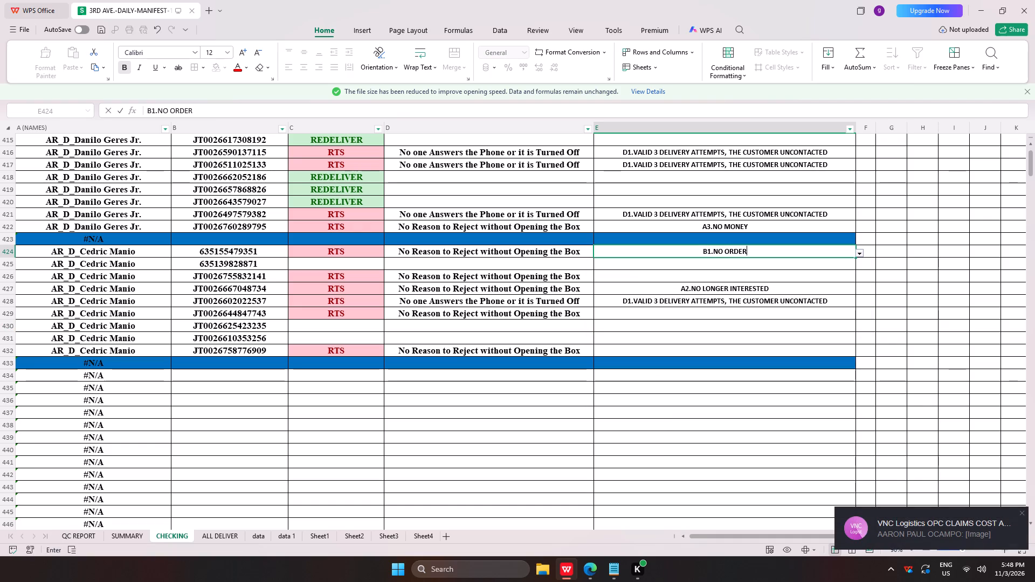
{"action": "left_click", "coordinate": [643, 273]}
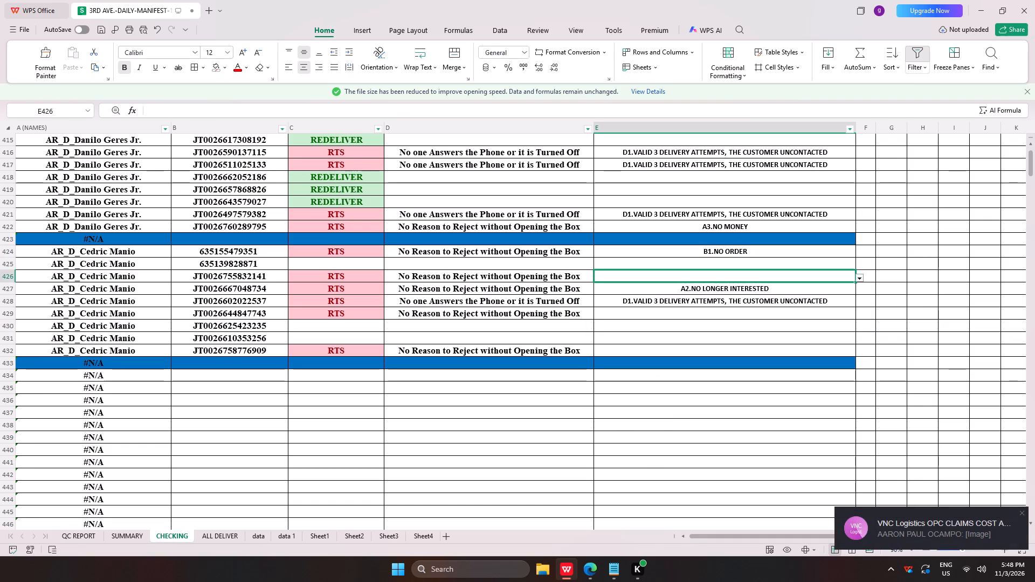
{"action": "key", "text": "ctrl+s"}
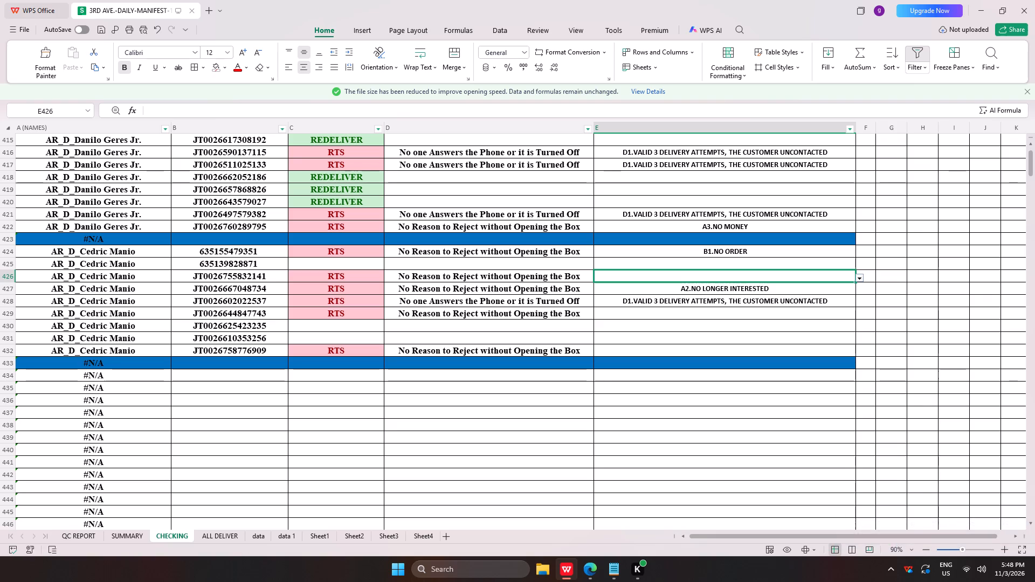
{"action": "type", "text": "NO O"}
{"action": "left_click", "coordinate": [638, 292]}
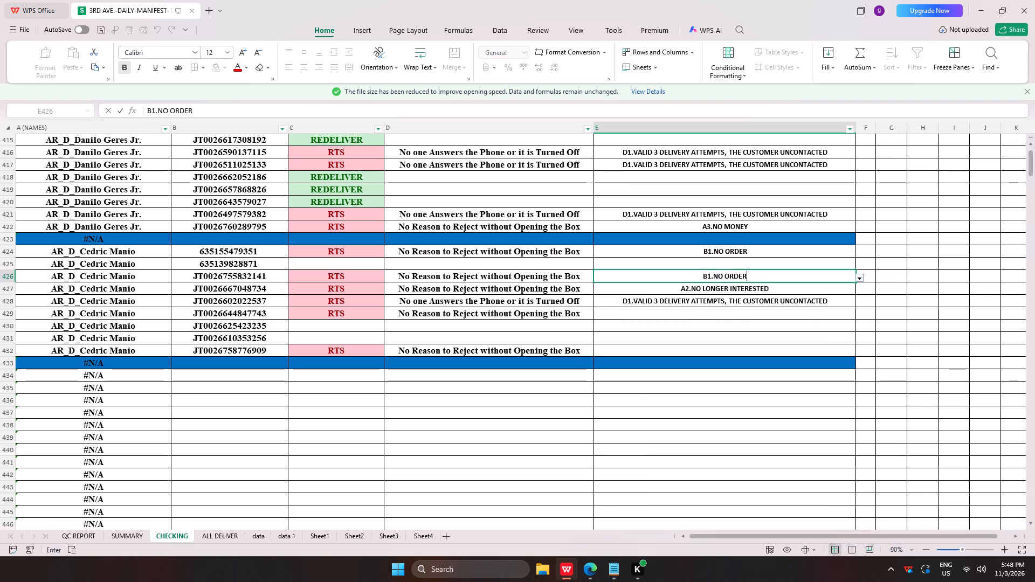
{"action": "left_click", "coordinate": [639, 312]}
{"action": "type", "text": "NO"}
{"action": "key", "text": "space"}
{"action": "type", "text": "MKO"}
{"action": "key", "text": "BackSpace"}
{"action": "key", "text": "BackSpace"}
{"action": "key", "text": "o"}
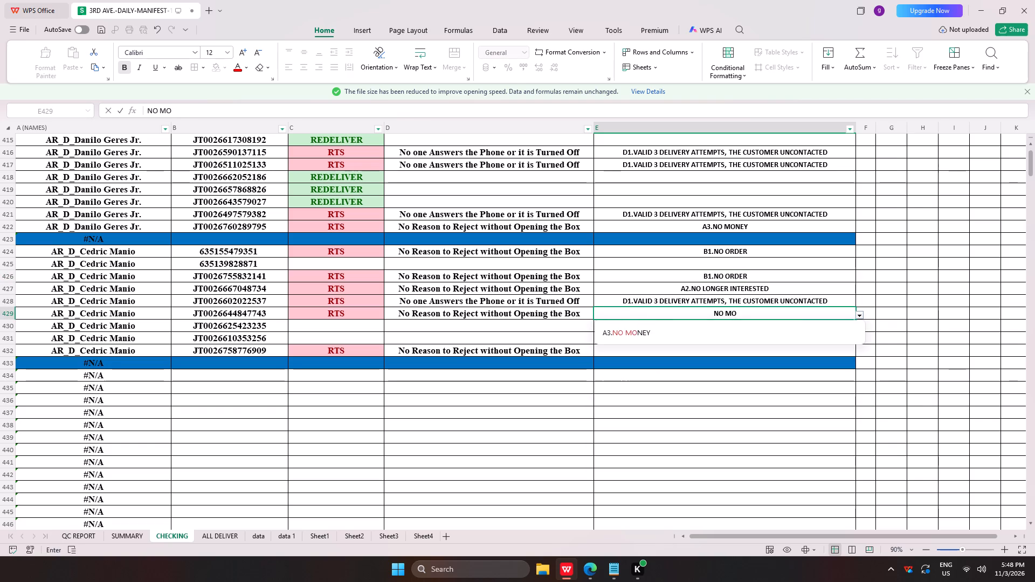
{"action": "left_click", "coordinate": [663, 325]}
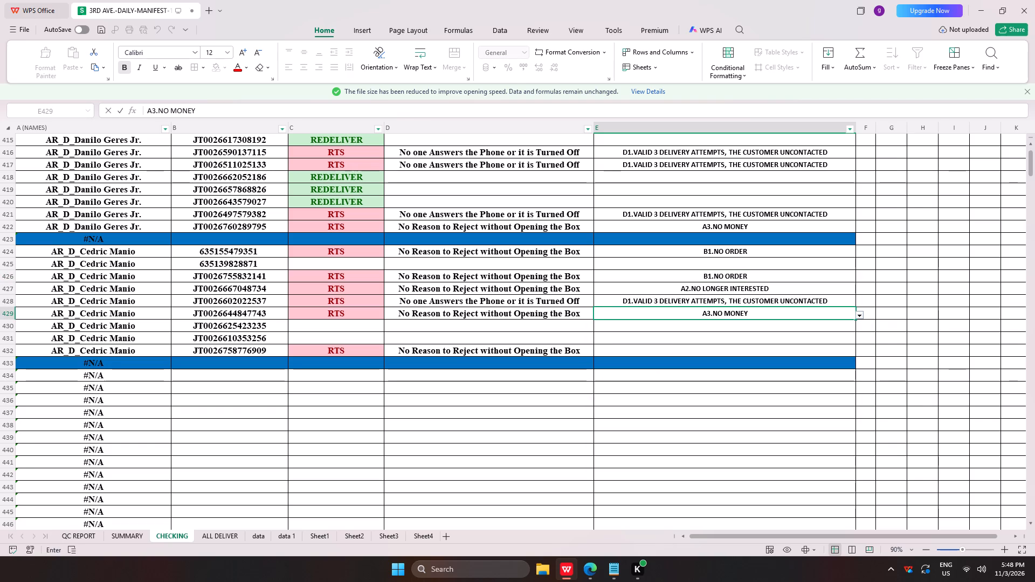
Set the column E reason for row 432 in CHECKING to A2.NO LONGER INTERESTED and save the workbook.
{"action": "left_click", "coordinate": [661, 349]}
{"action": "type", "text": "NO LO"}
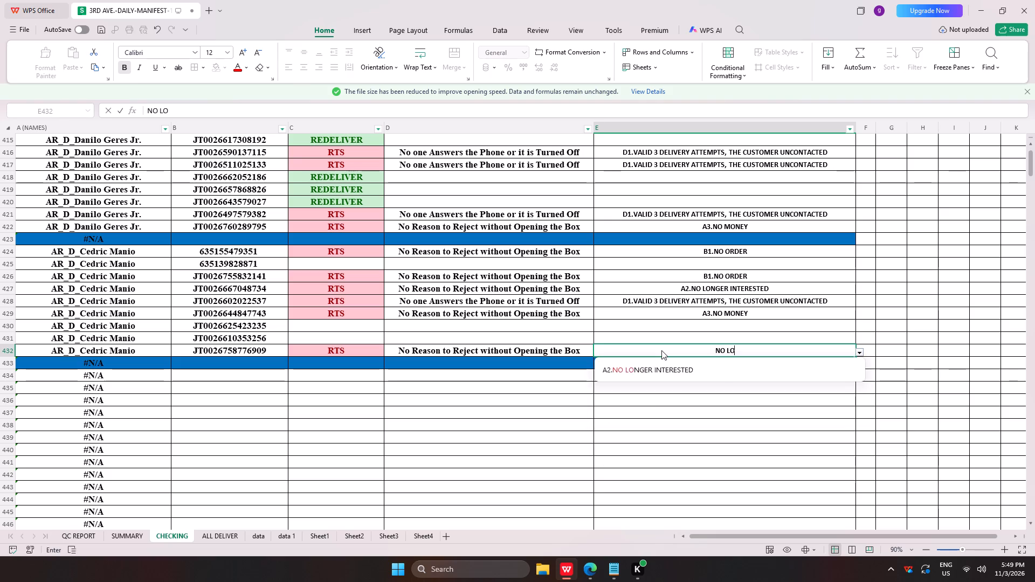
{"action": "left_click", "coordinate": [671, 369]}
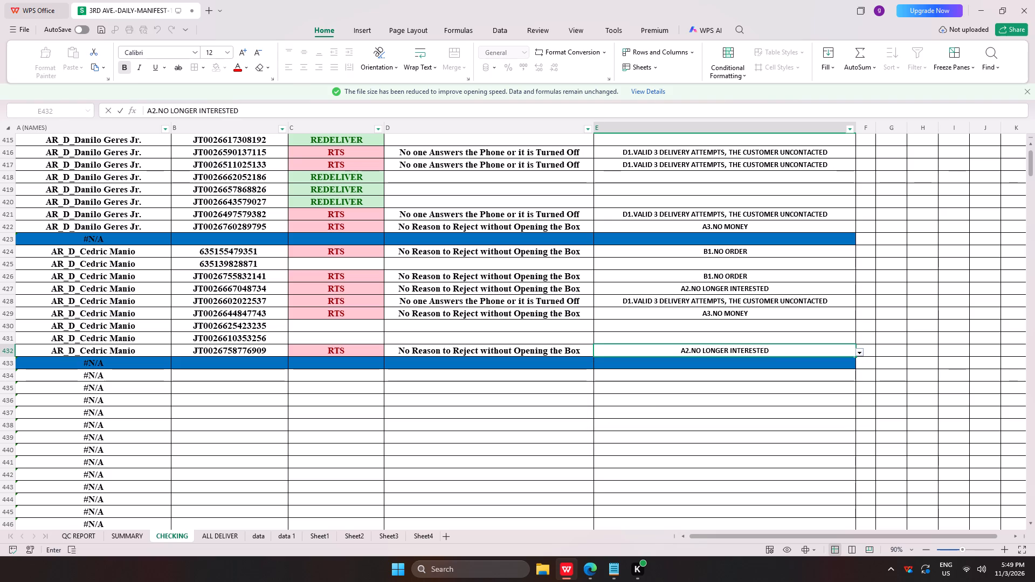
{"action": "left_click", "coordinate": [512, 285]}
{"action": "key", "text": "ctrl+s"}
Copy a REDELIVER status from column C into C425, C430 and C431, and save the workbook.
{"action": "left_click", "coordinate": [369, 195]}
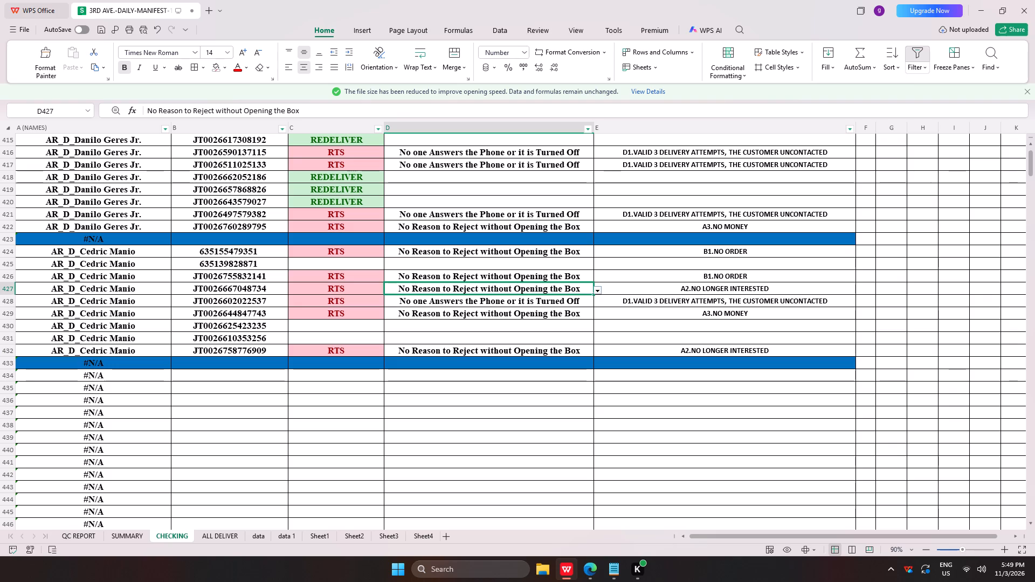
{"action": "key", "text": "ctrl+c"}
{"action": "left_click", "coordinate": [411, 196]}
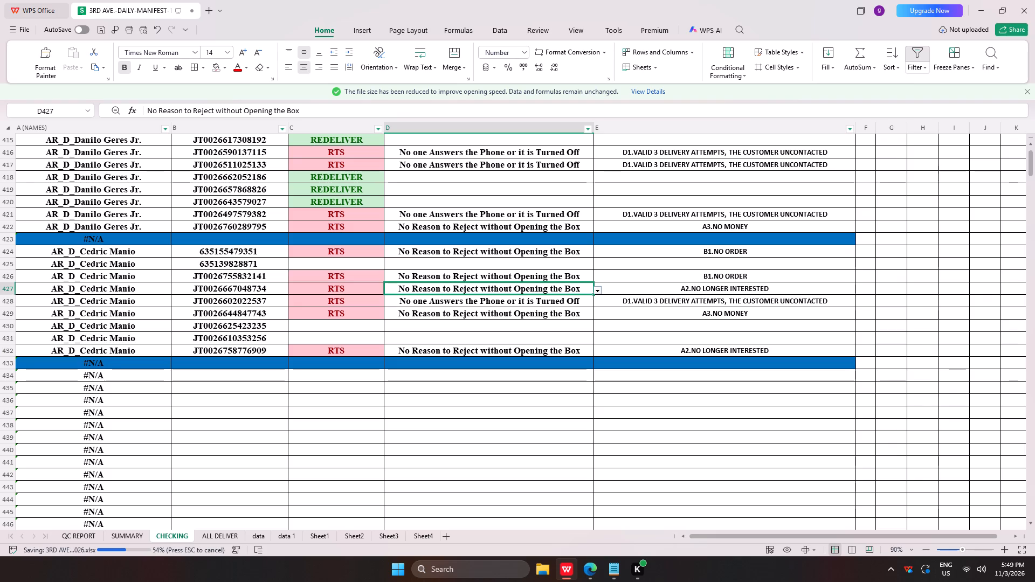
{"action": "left_click_drag", "start_coordinate": [337, 192], "coordinate": [343, 192]}
{"action": "left_click", "coordinate": [423, 183]}
{"action": "left_click", "coordinate": [372, 189]}
{"action": "left_click", "coordinate": [420, 187]}
{"action": "double_click", "coordinate": [402, 440]}
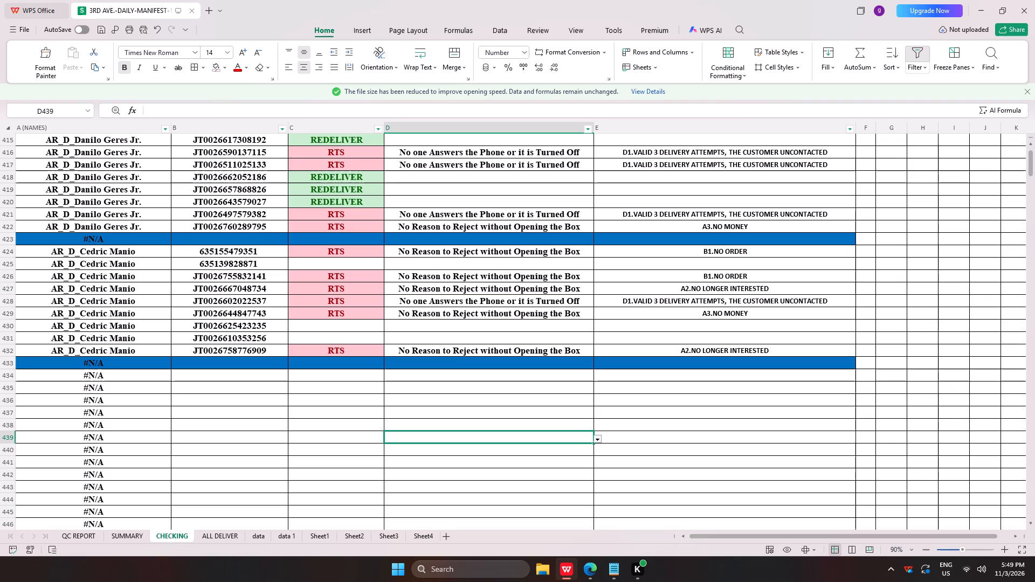
{"action": "left_click", "coordinate": [361, 175]}
{"action": "key", "text": "ctrl+c"}
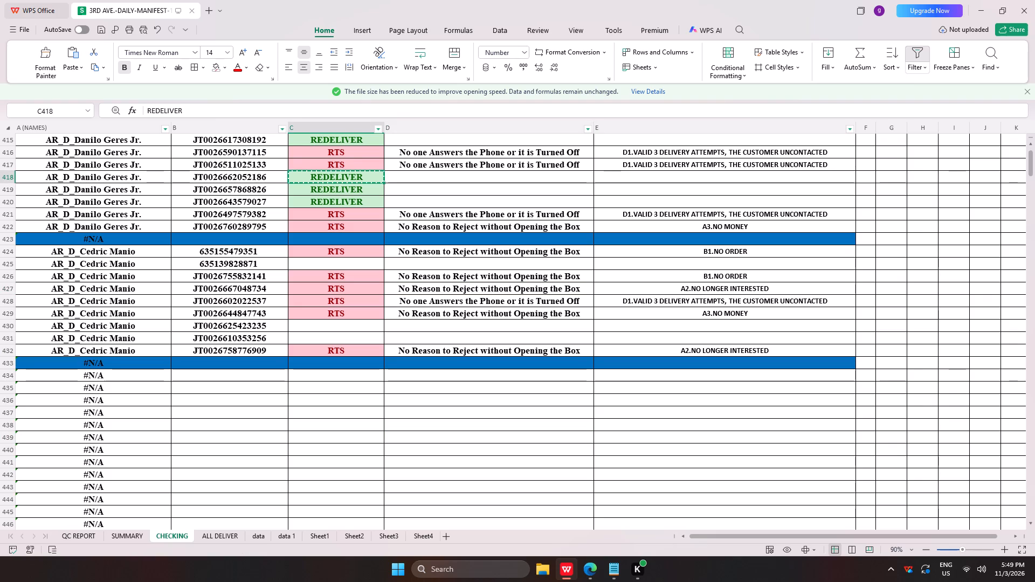
{"action": "left_click", "coordinate": [371, 264], "text": "ctrl"}
{"action": "left_click_drag", "start_coordinate": [363, 328], "coordinate": [364, 335], "text": "ctrl"}
{"action": "key", "text": "ctrl+v"}
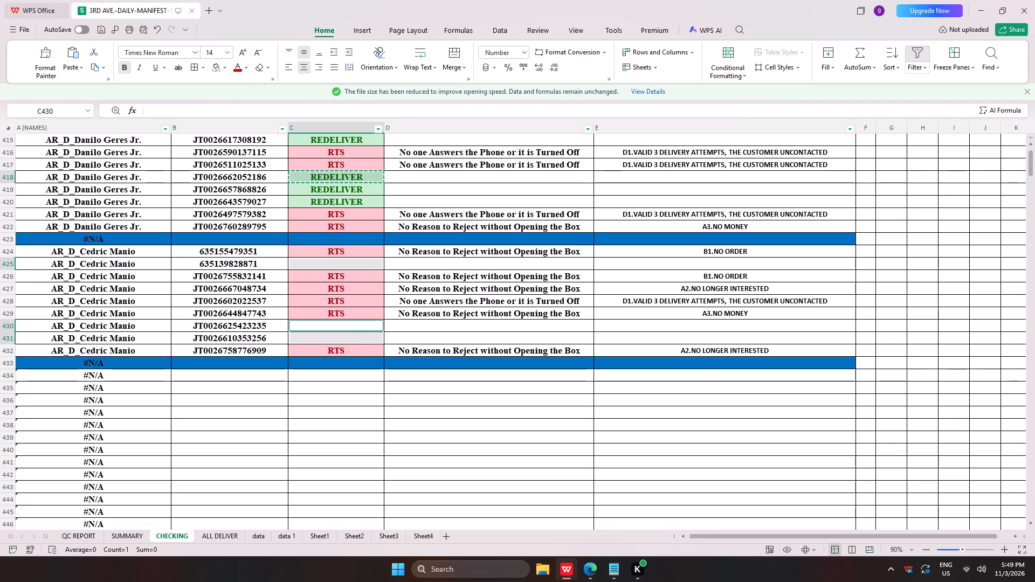
{"action": "left_click", "coordinate": [460, 406]}
{"action": "key", "text": "ctrl+s"}
Switch to Facebook, view the payout screenshot in the open post's comments, and read the full Taal Bocaue post in the feed.
{"action": "key", "text": "alt+Tab"}
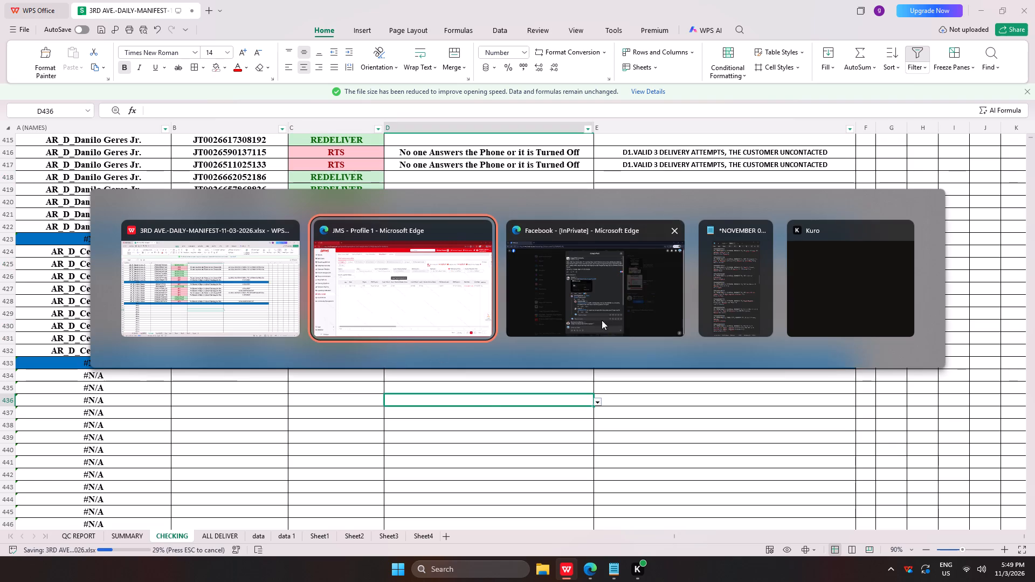
{"action": "left_click", "coordinate": [573, 301], "text": "alt"}
{"action": "scroll", "coordinate": [516, 318], "scroll_direction": "down", "scroll_amount": 4}
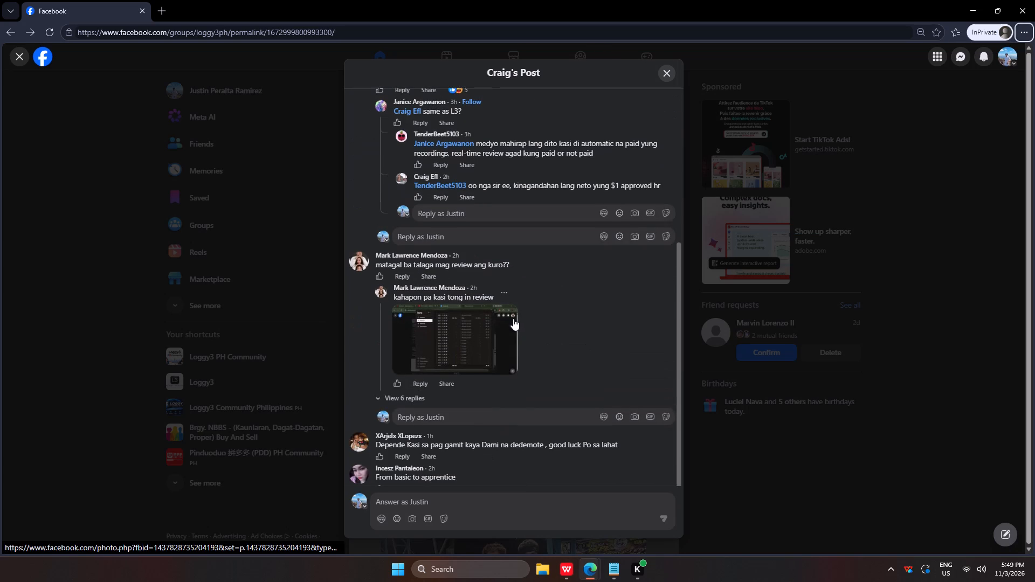
{"action": "left_click", "coordinate": [456, 338]}
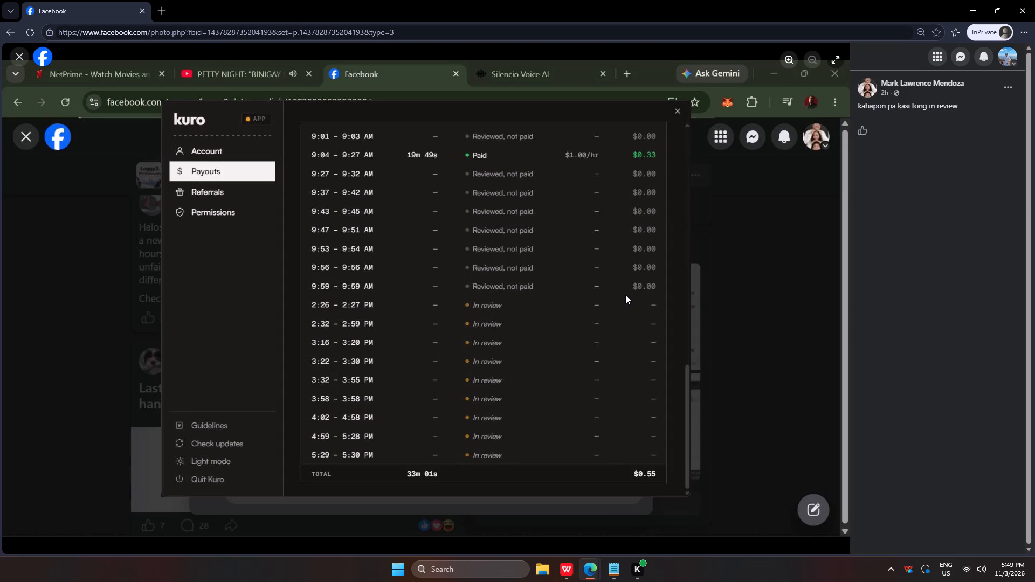
{"action": "key", "text": "Escape"}
{"action": "left_click", "coordinate": [921, 279]}
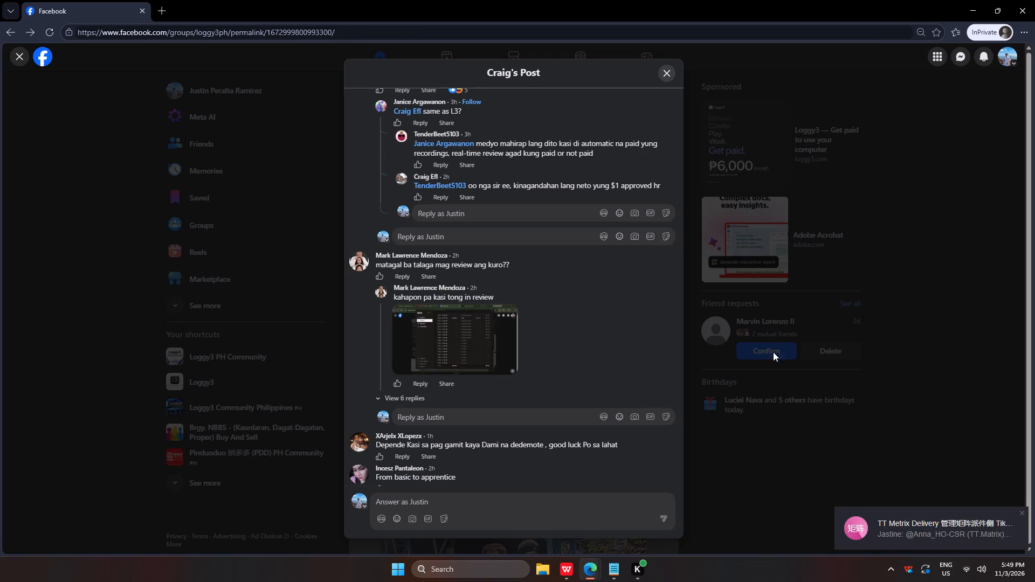
{"action": "key", "text": "Escape"}
{"action": "scroll", "coordinate": [491, 361], "scroll_direction": "down", "scroll_amount": 4}
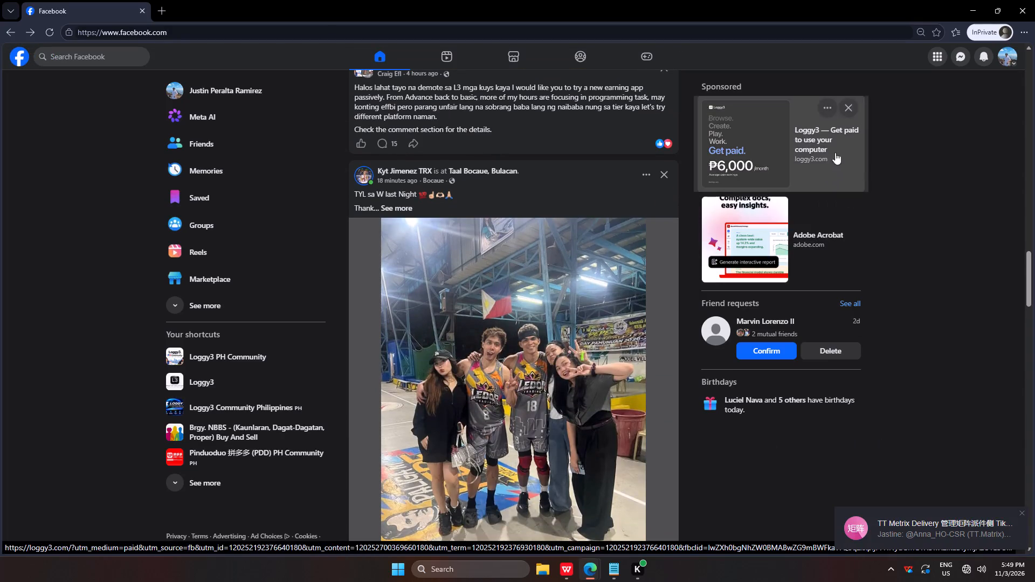
{"action": "left_click", "coordinate": [399, 203]}
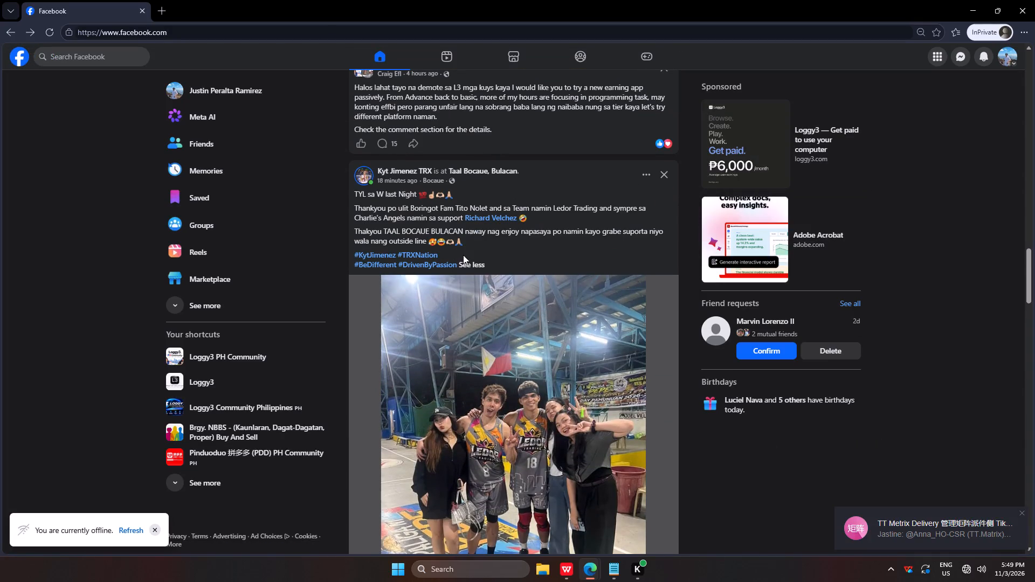
Open the CP-SCAL-MAYPAJO group chat from the Messenger conversations.
{"action": "left_click", "coordinate": [961, 60]}
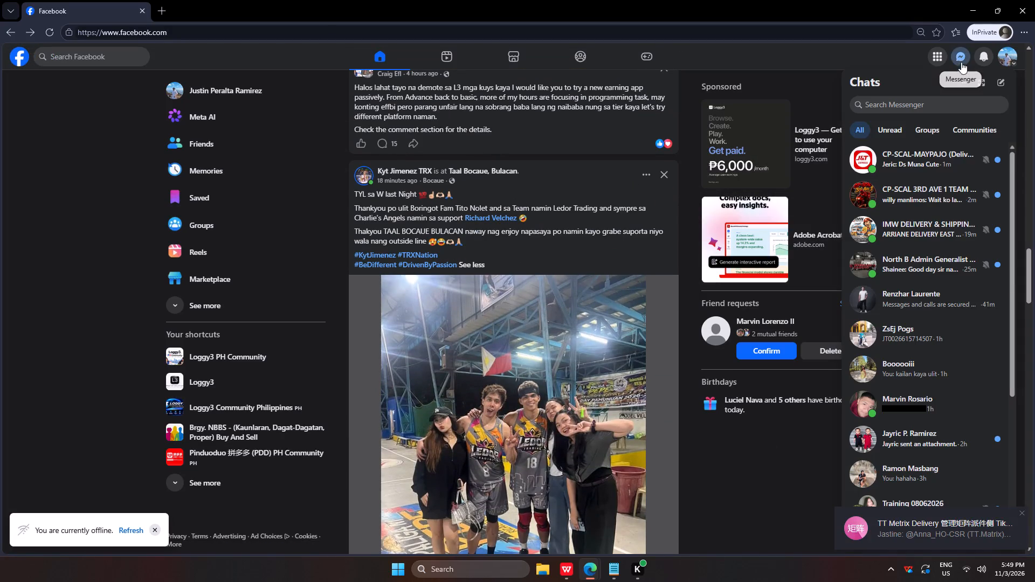
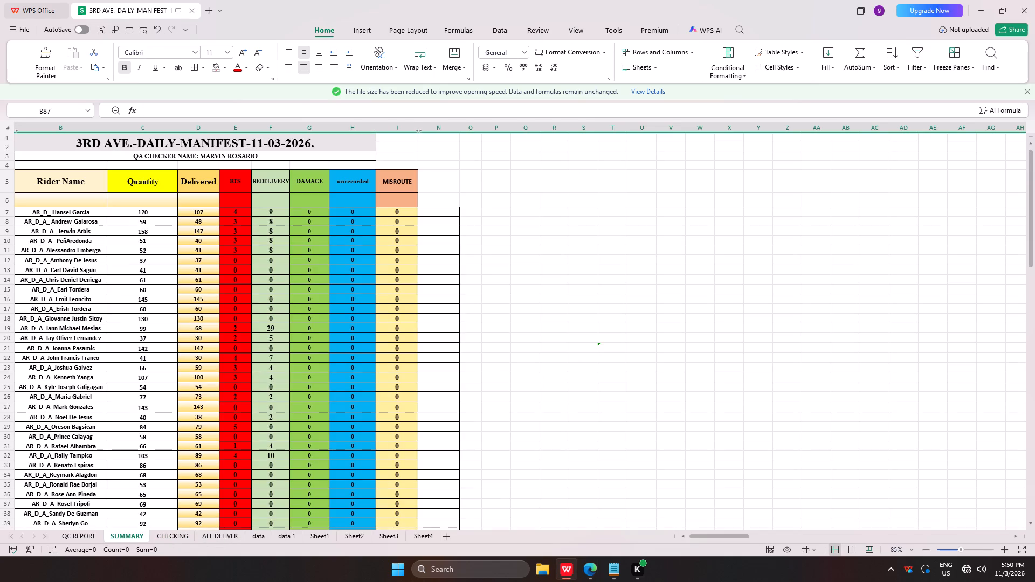
Enter DONE in N7 of the SUMMARY sheet, beside the first rider's row.
{"action": "left_click", "coordinate": [447, 213]}
{"action": "key", "text": "d"}
{"action": "type", "text": "ONE"}
{"action": "key", "text": "Right"}
{"action": "key", "text": "Left"}
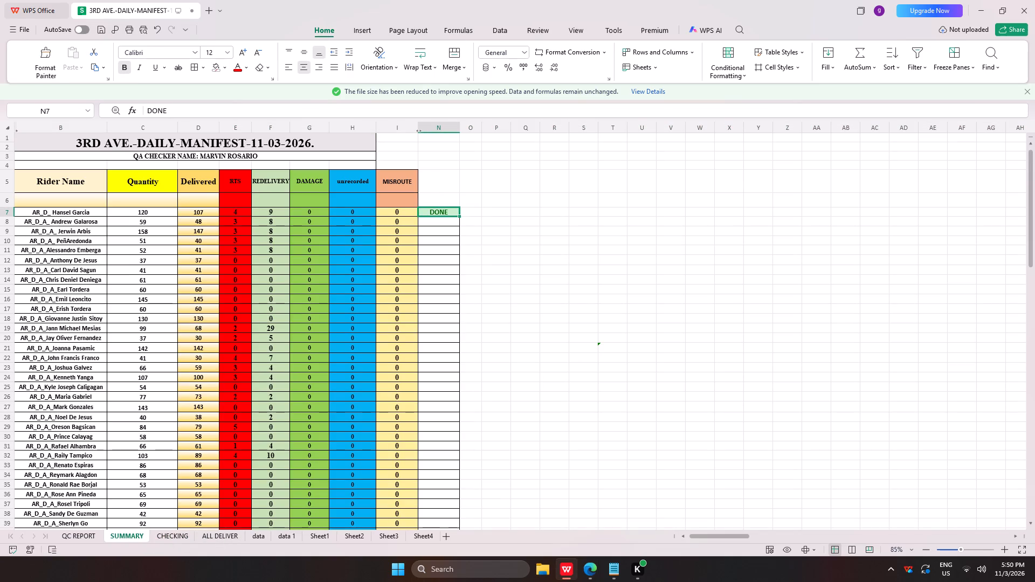
Copy the DONE mark from N7 into N8 for the second rider and move down to N10.
{"action": "key", "text": "ctrl+c"}
{"action": "key", "text": "Down"}
{"action": "key", "text": "ctrl+c"}
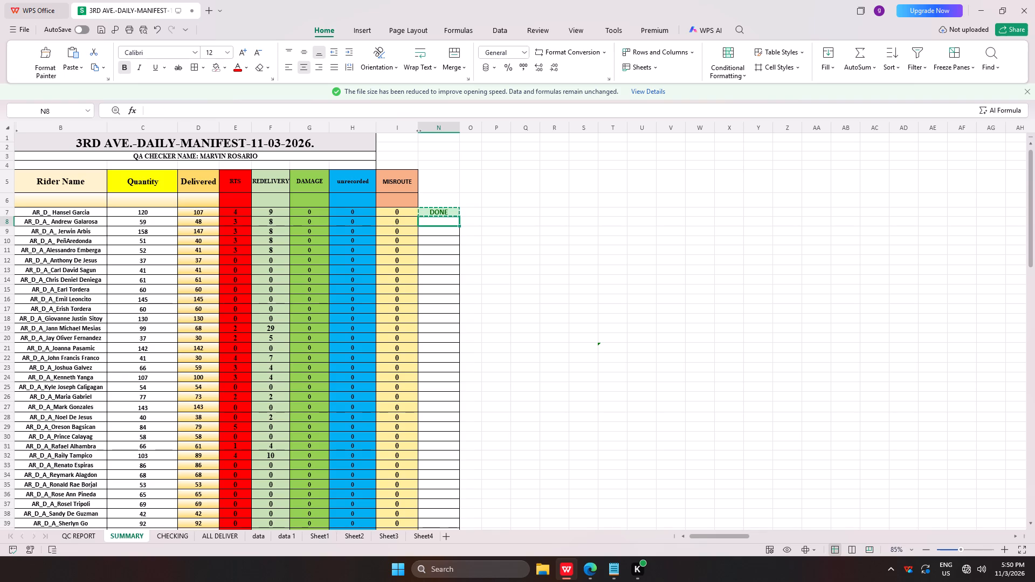
{"action": "key", "text": "Up"}
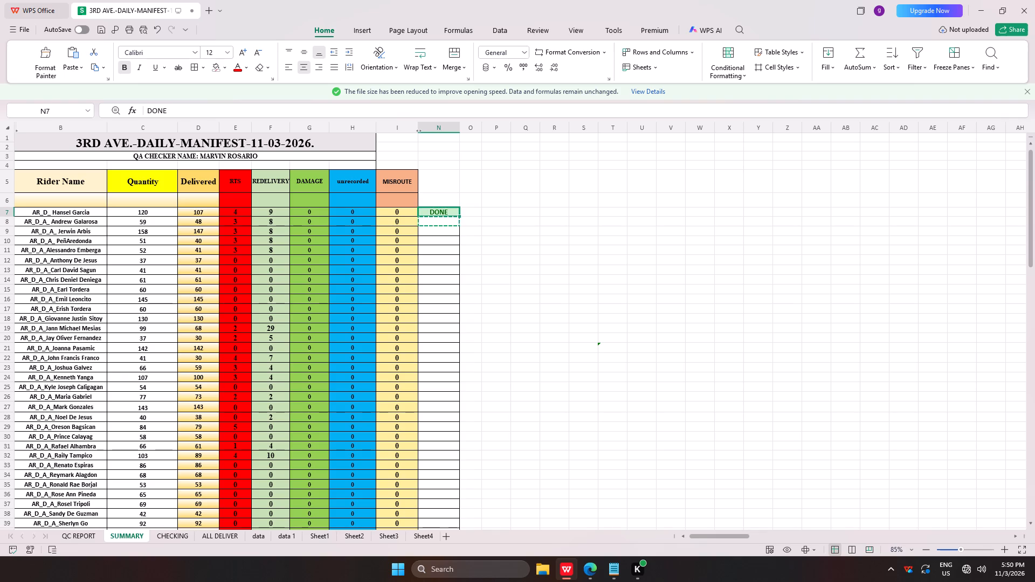
{"action": "key", "text": "ctrl+c"}
{"action": "key", "text": "Down"}
{"action": "key", "text": "ctrl+v"}
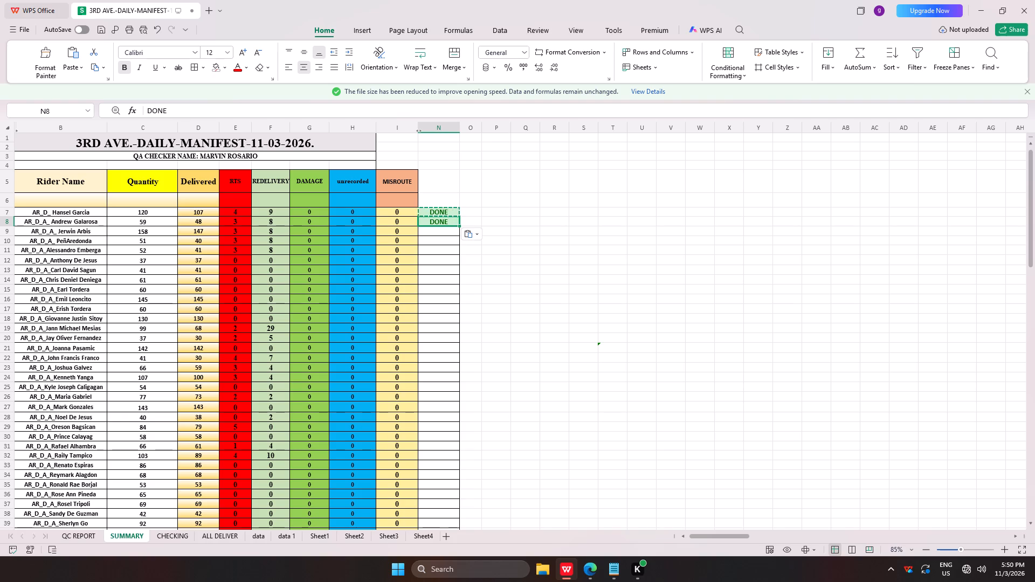
{"action": "key", "text": "Down"}
{"action": "key", "text": "Down"}
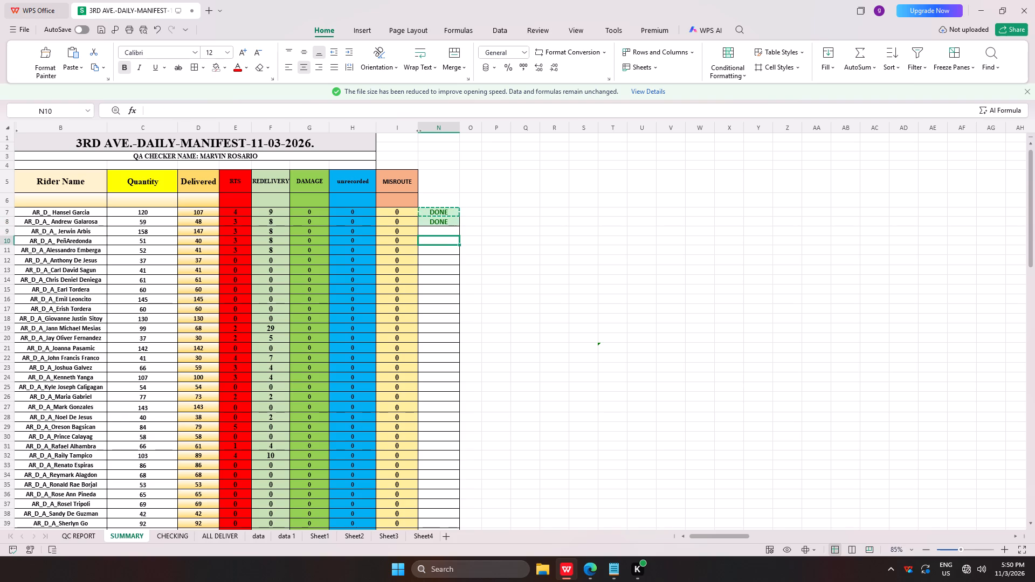
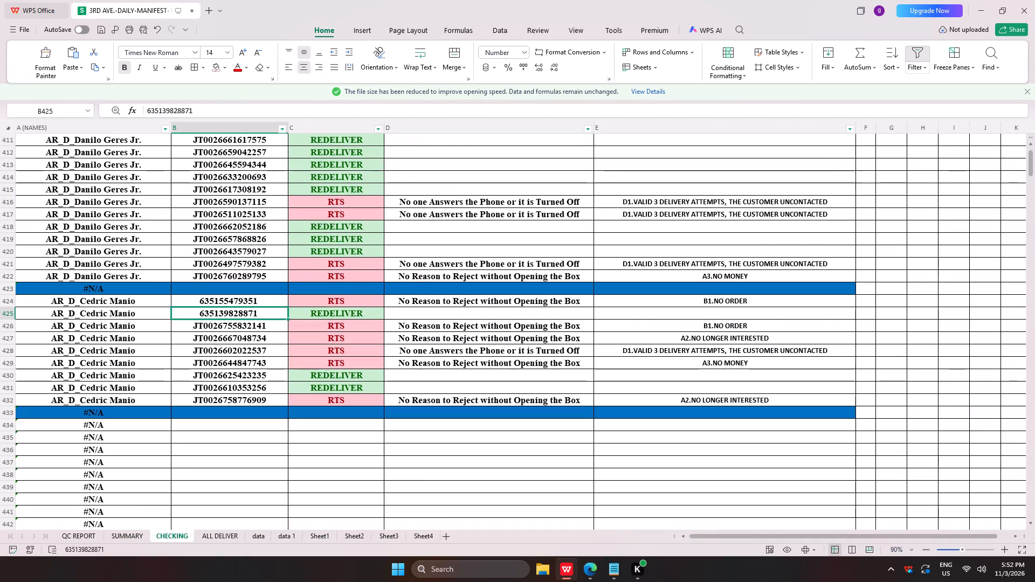
Review the recorded parcel statuses and return reasons in the CHECKING sheet, going back up from the last courier's block.
{"action": "scroll", "coordinate": [254, 311], "scroll_direction": "up", "scroll_amount": 4}
{"action": "left_click", "coordinate": [231, 231]}
{"action": "scroll", "coordinate": [189, 201], "scroll_direction": "up", "scroll_amount": 3}
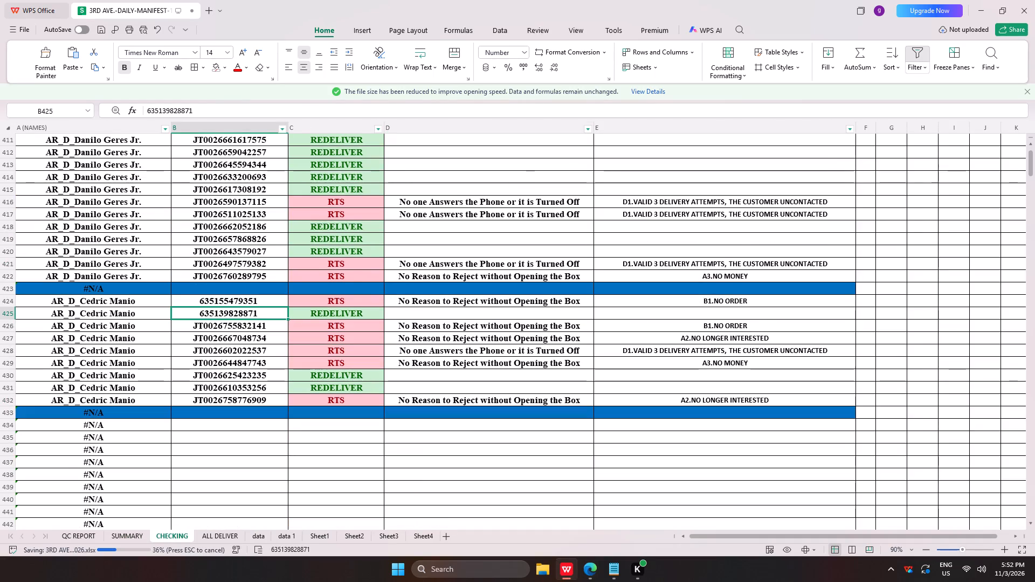
{"action": "scroll", "coordinate": [92, 241], "scroll_direction": "up", "scroll_amount": 3}
{"action": "left_click", "coordinate": [275, 452]}
{"action": "left_click", "coordinate": [326, 487]}
{"action": "left_click", "coordinate": [503, 472]}
{"action": "left_click", "coordinate": [328, 473]}
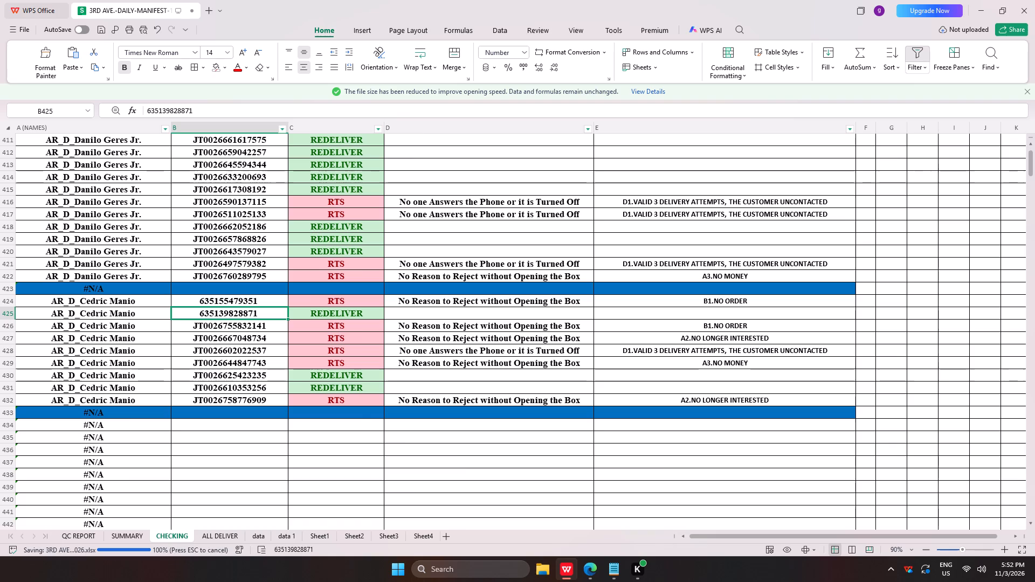
{"action": "scroll", "coordinate": [240, 370], "scroll_direction": "up", "scroll_amount": 20}
{"action": "scroll", "coordinate": [240, 370], "scroll_direction": "up", "scroll_amount": 3}
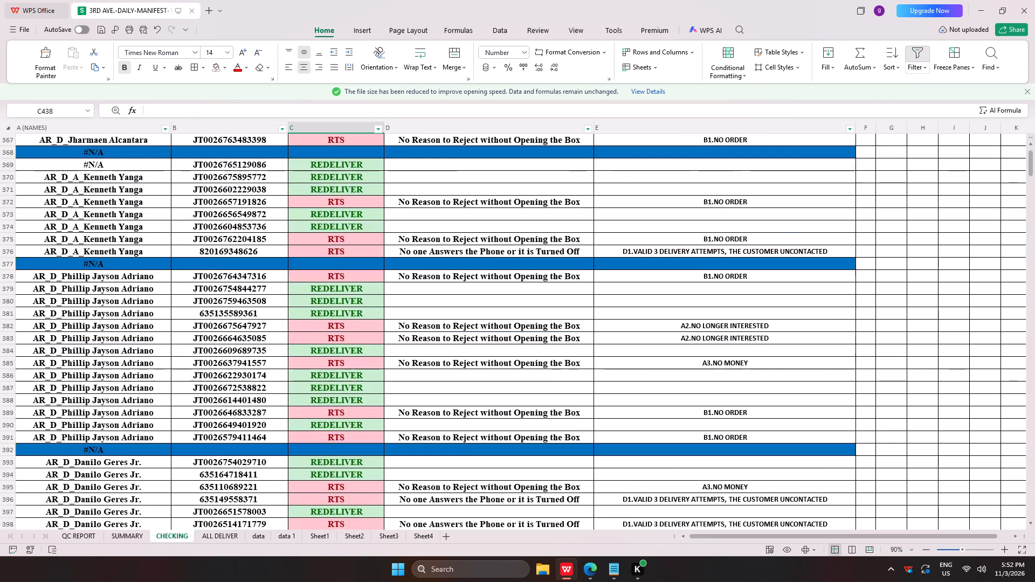
{"action": "scroll", "coordinate": [258, 362], "scroll_direction": "up", "scroll_amount": 16}
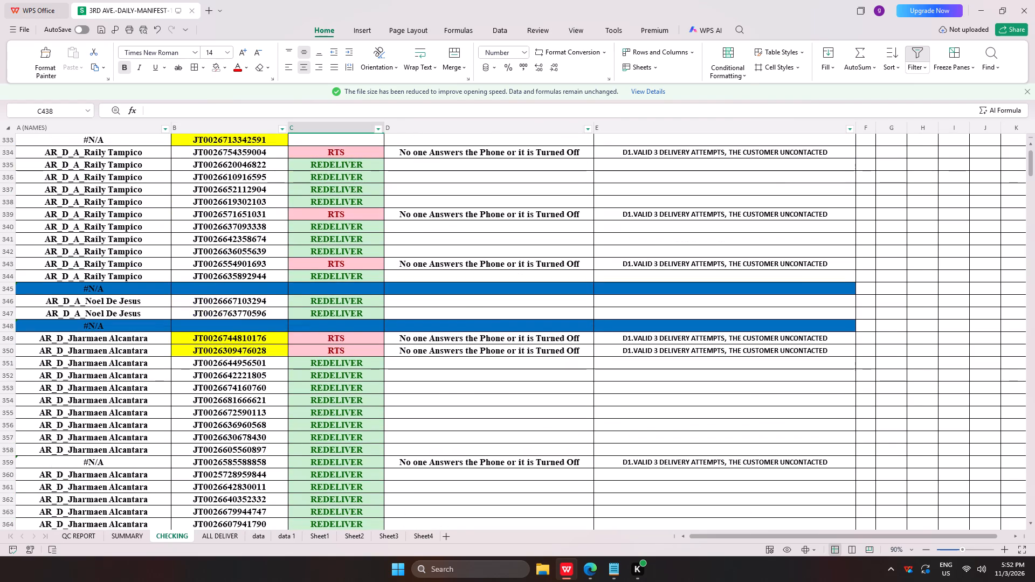
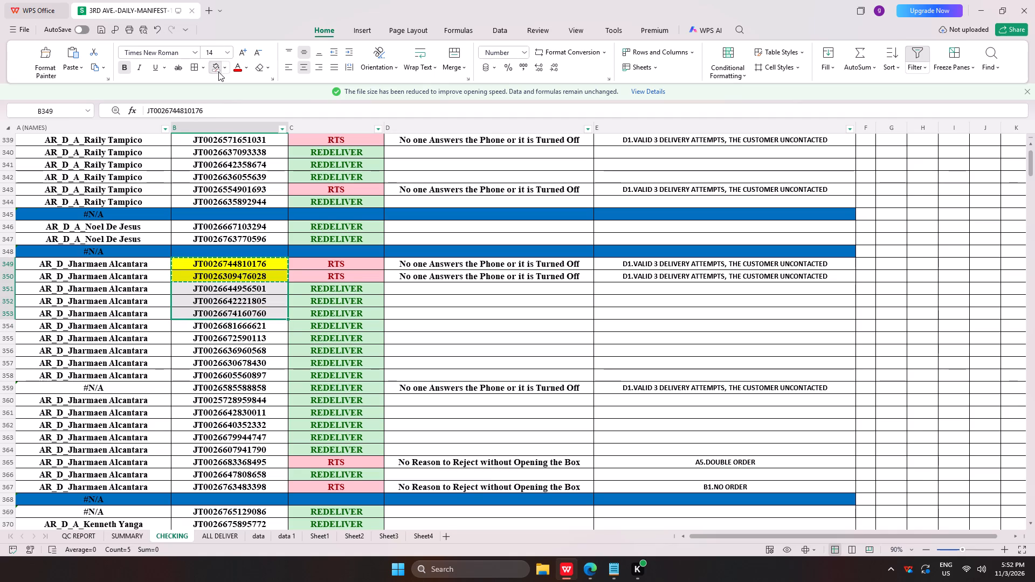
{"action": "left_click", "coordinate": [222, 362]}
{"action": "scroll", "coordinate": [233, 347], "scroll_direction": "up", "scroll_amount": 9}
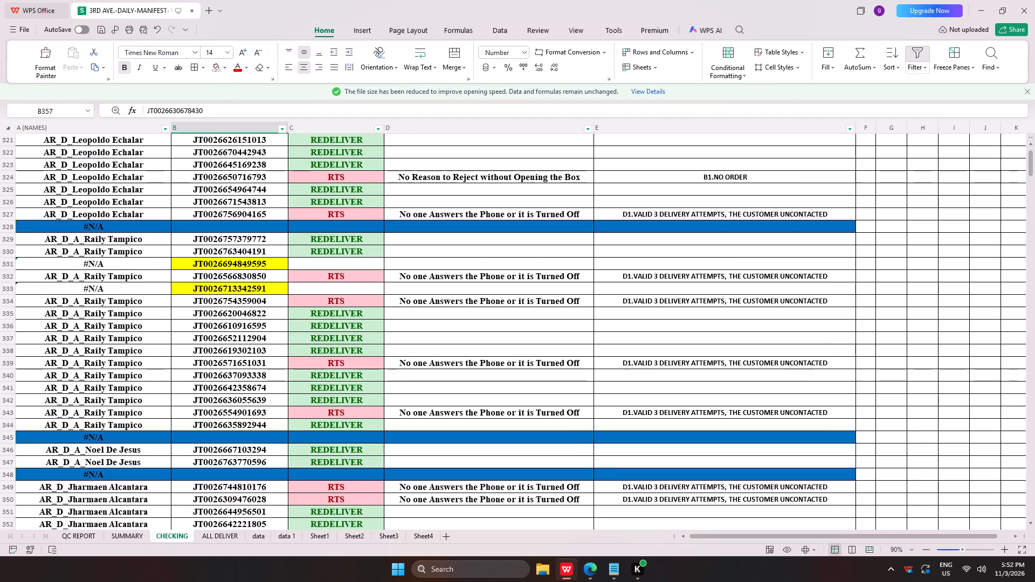
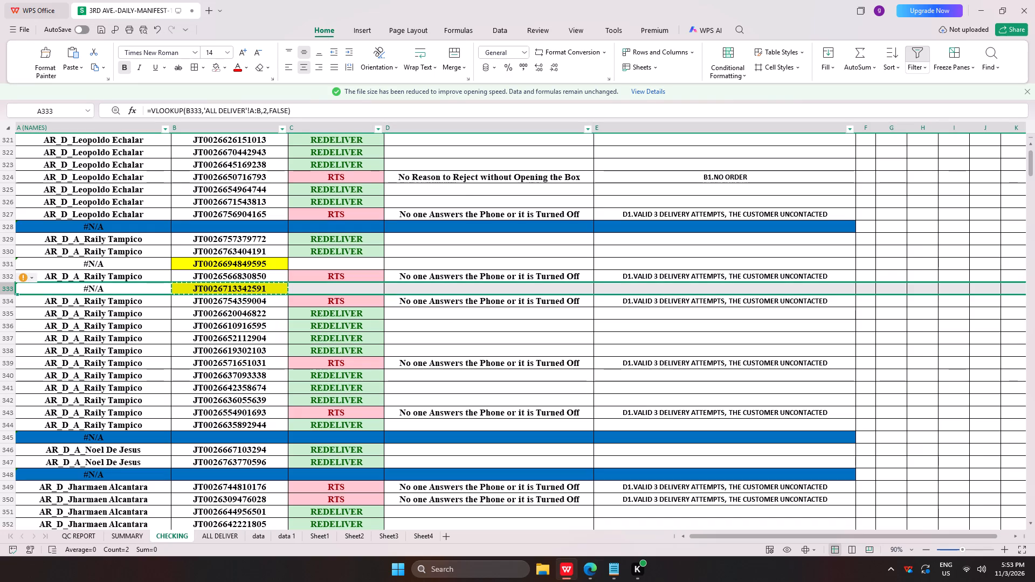
{"action": "key", "text": "ctrl+minus"}
{"action": "left_click", "coordinate": [257, 344]}
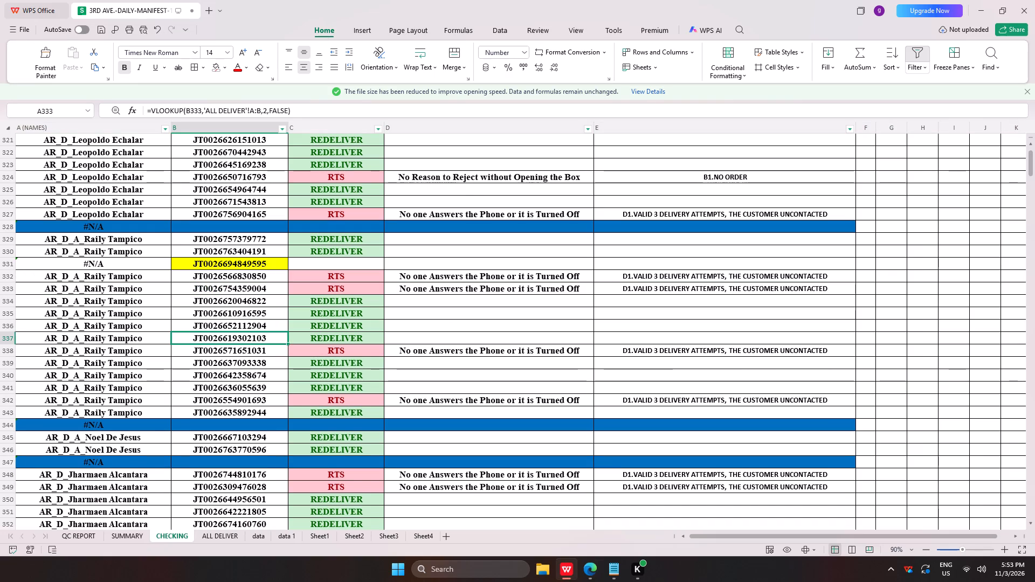
{"action": "key", "text": "ctrl+s"}
{"action": "left_click", "coordinate": [245, 299]}
Review the earlier courier entries in the CHECKING sheet, examining the highlighted waybills and their statuses and reasons.
{"action": "scroll", "coordinate": [252, 297], "scroll_direction": "up", "scroll_amount": 2}
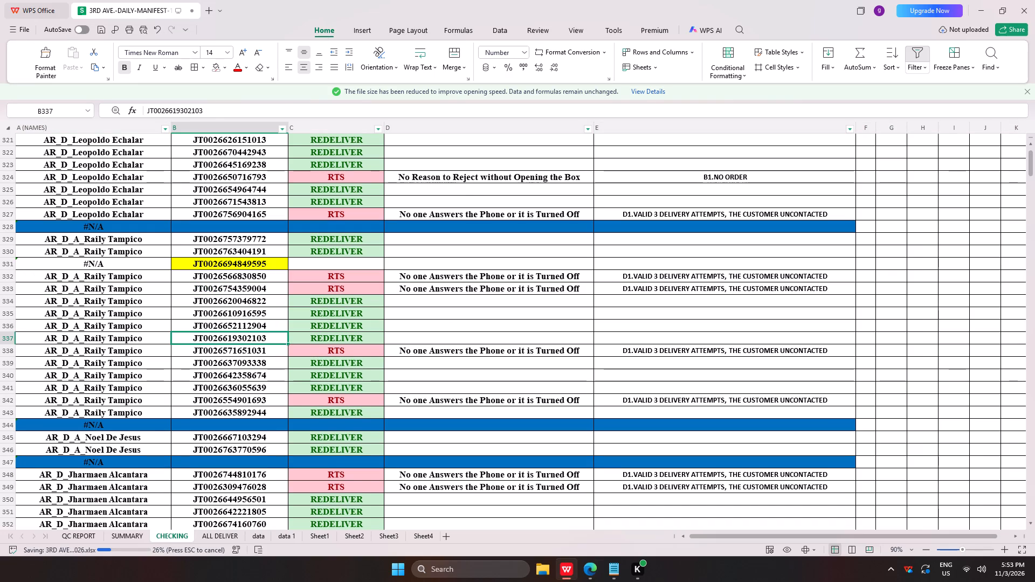
{"action": "scroll", "coordinate": [252, 297], "scroll_direction": "up", "scroll_amount": 2}
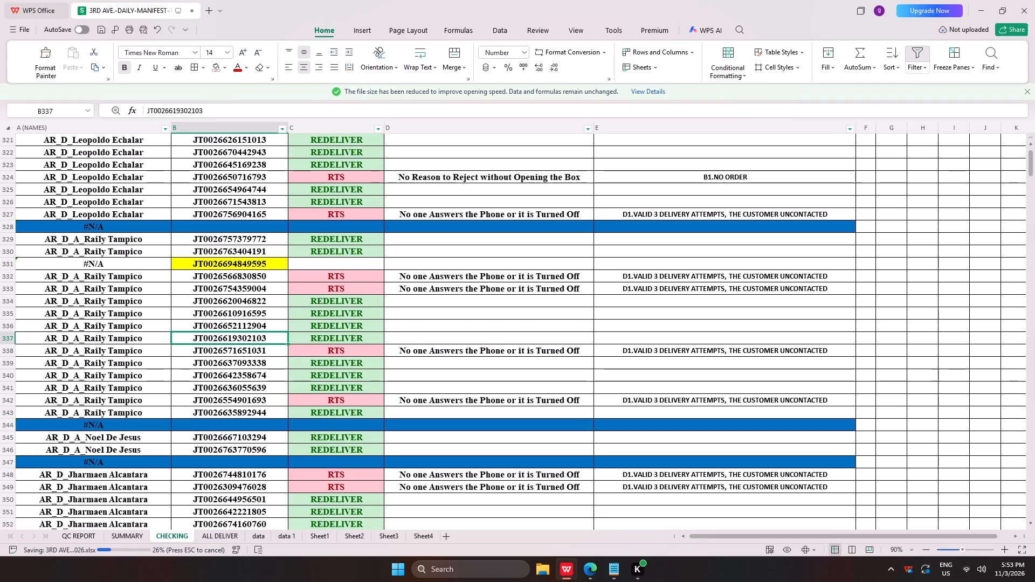
{"action": "scroll", "coordinate": [366, 333], "scroll_direction": "up", "scroll_amount": 4}
{"action": "scroll", "coordinate": [290, 340], "scroll_direction": "up", "scroll_amount": 7}
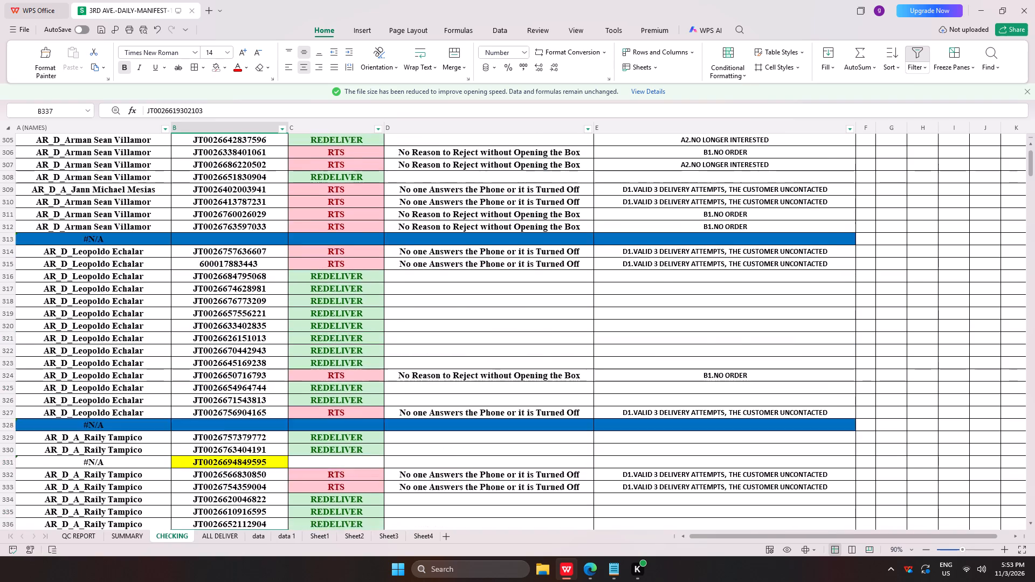
{"action": "scroll", "coordinate": [282, 336], "scroll_direction": "up", "scroll_amount": 12}
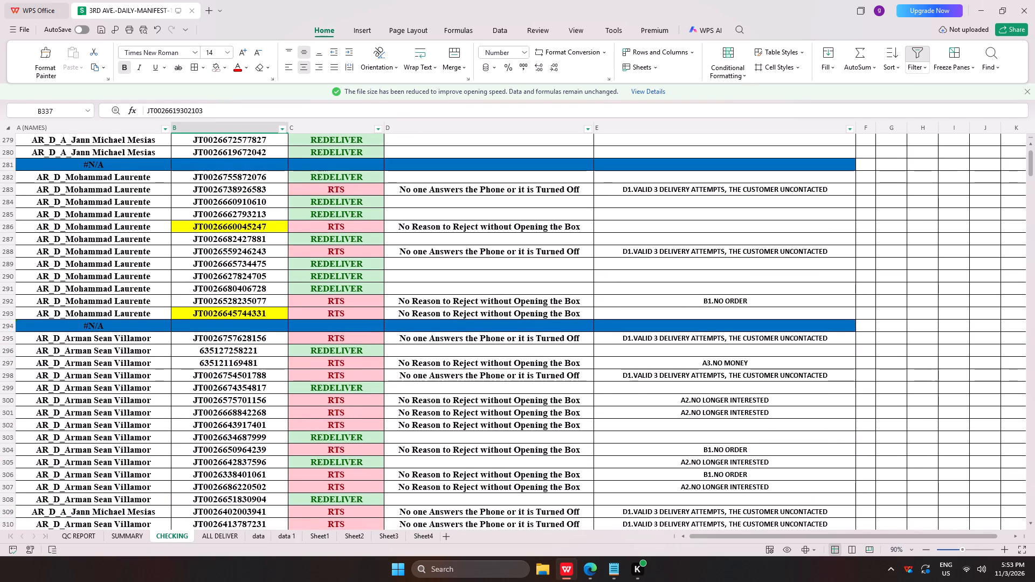
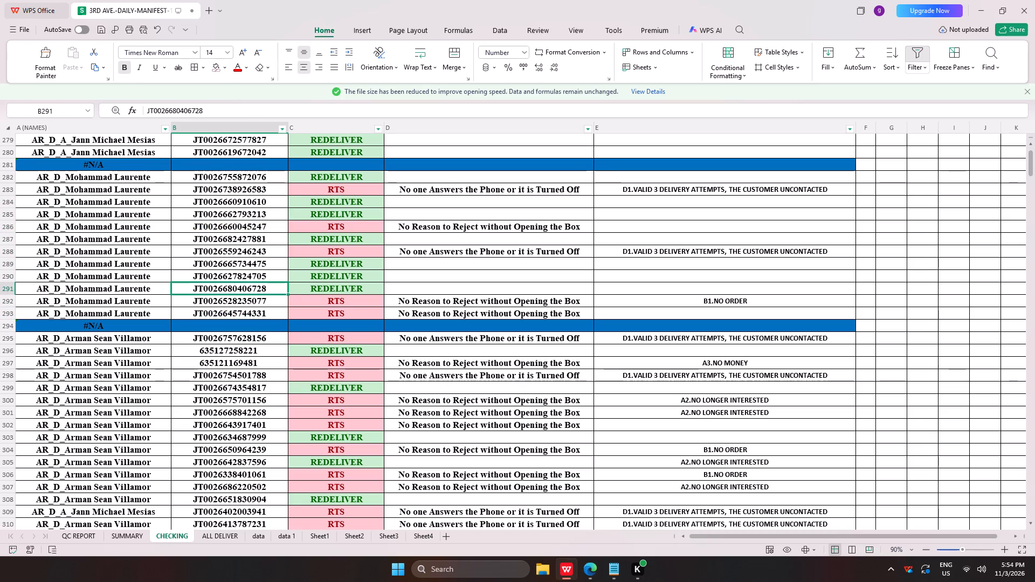
Save the daily manifest workbook with the CHECKING sheet open.
{"action": "key", "text": "ctrl+s"}
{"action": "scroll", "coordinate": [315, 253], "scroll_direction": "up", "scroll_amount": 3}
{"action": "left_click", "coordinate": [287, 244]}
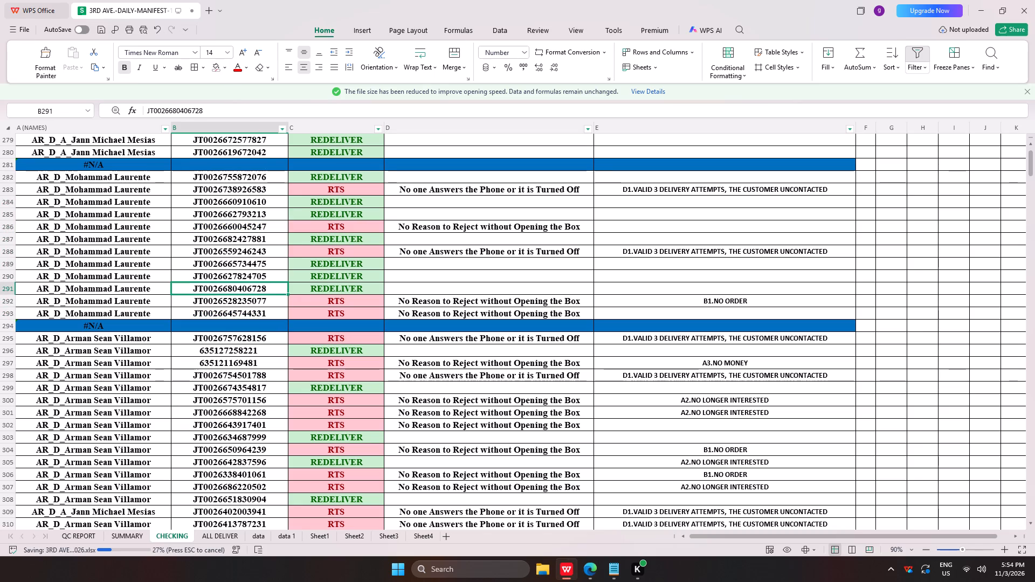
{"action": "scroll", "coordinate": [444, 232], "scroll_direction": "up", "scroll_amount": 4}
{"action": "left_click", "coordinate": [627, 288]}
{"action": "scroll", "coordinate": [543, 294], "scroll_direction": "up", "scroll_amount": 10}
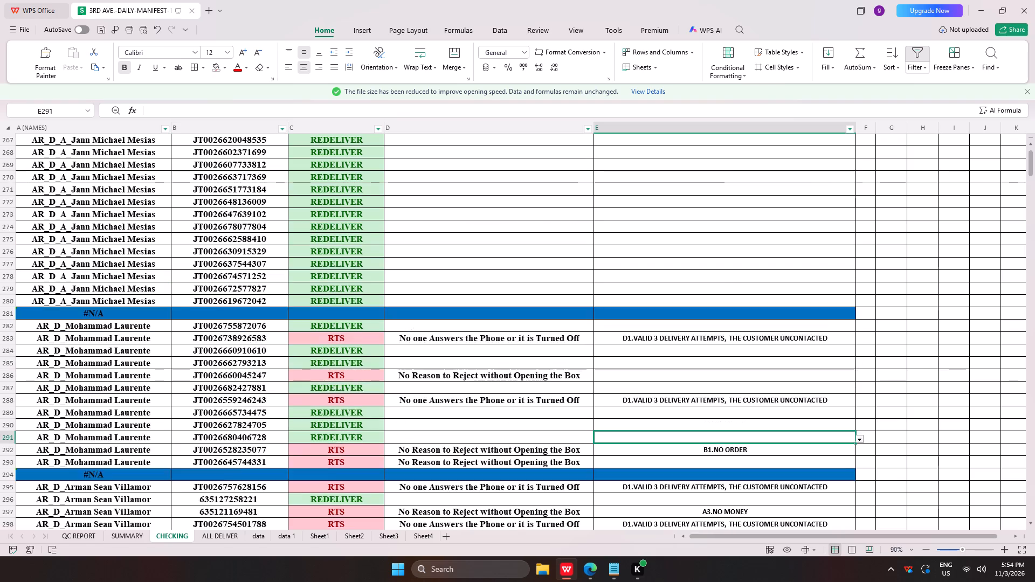
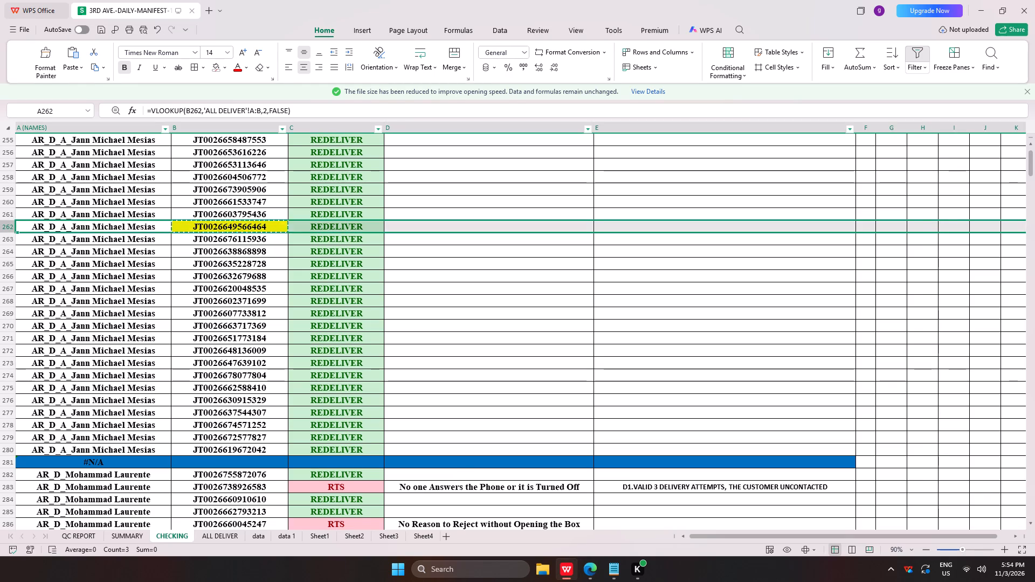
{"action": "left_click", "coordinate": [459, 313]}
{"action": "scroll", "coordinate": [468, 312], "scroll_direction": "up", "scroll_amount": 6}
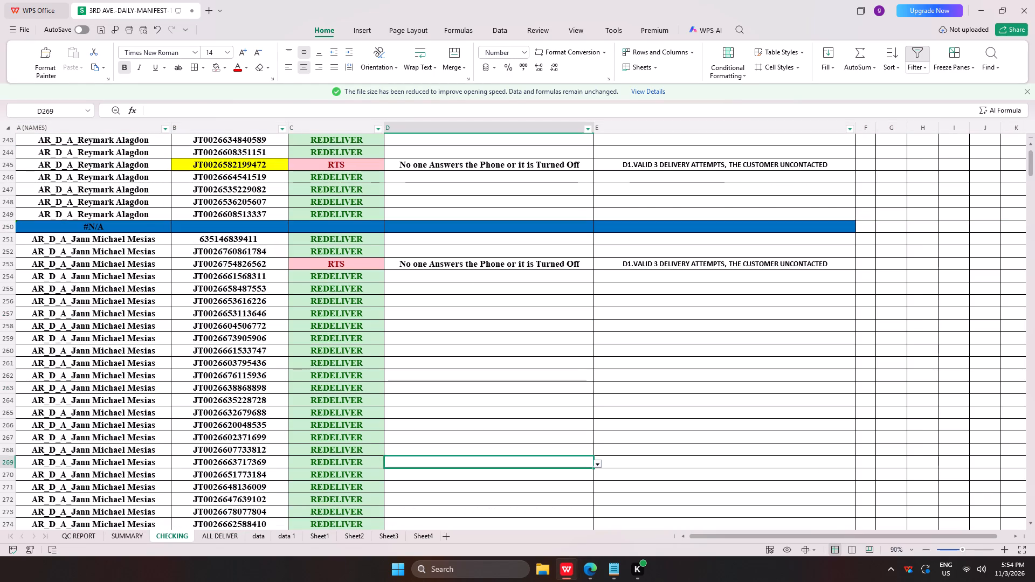
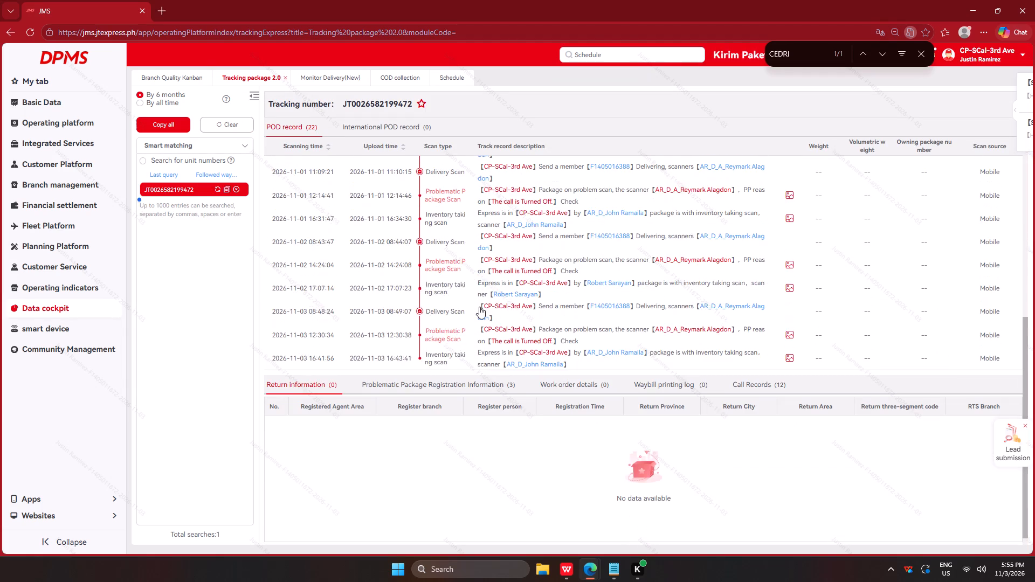
Return to the daily manifest in WPS and clear the yellow highlight from waybill cells B240:B247 in the CHECKING sheet.
{"action": "key", "text": "alt+Tab"}
{"action": "left_click", "coordinate": [555, 267], "text": "alt"}
{"action": "left_click_drag", "start_coordinate": [251, 251], "coordinate": [257, 332]}
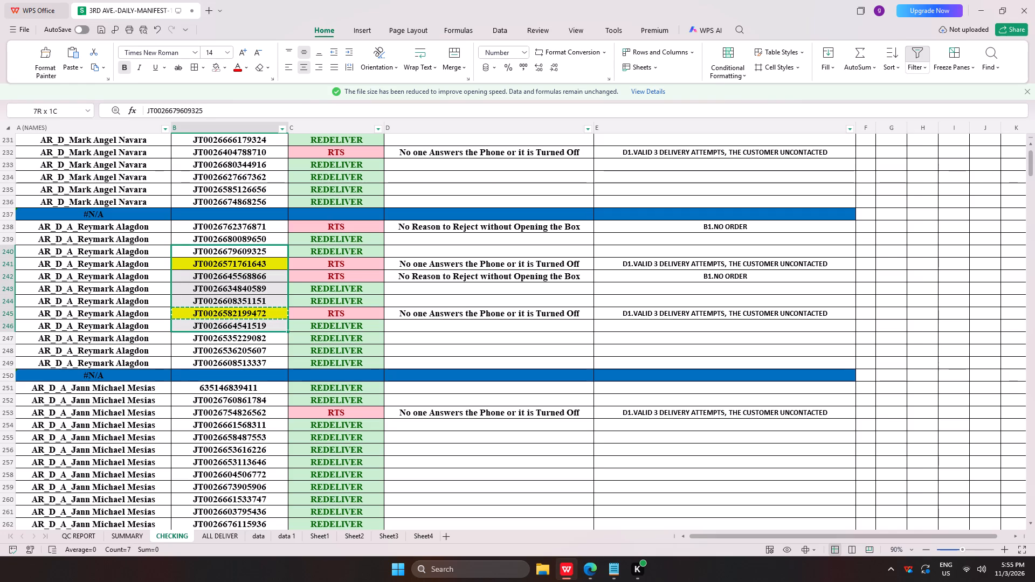
{"action": "left_click_drag", "start_coordinate": [257, 332], "coordinate": [258, 334]}
{"action": "left_click", "coordinate": [218, 68]}
Copy the REDELIVER status from C214 for the blank status cells C221:C222 in the CHECKING sheet.
{"action": "scroll", "coordinate": [256, 266], "scroll_direction": "up", "scroll_amount": 3}
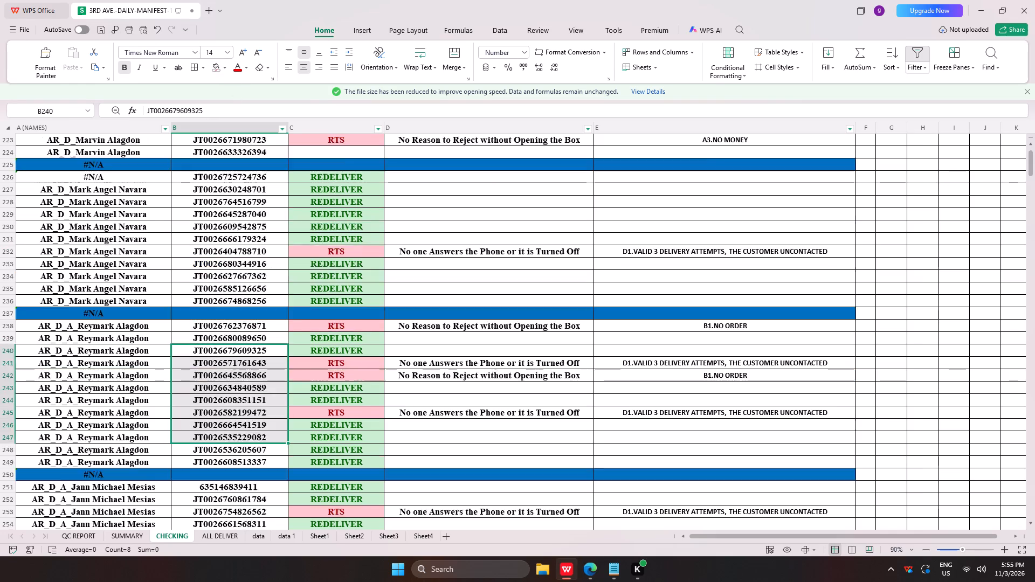
{"action": "scroll", "coordinate": [254, 266], "scroll_direction": "up", "scroll_amount": 7}
{"action": "left_click", "coordinate": [358, 174]}
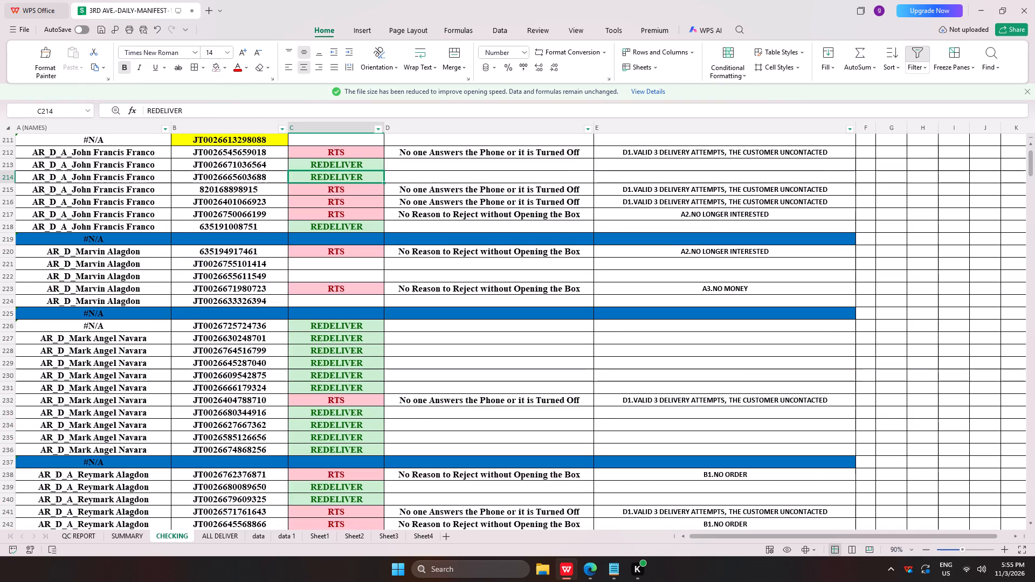
{"action": "key", "text": "ctrl+c"}
{"action": "left_click_drag", "start_coordinate": [365, 265], "coordinate": [365, 275], "text": "ctrl"}
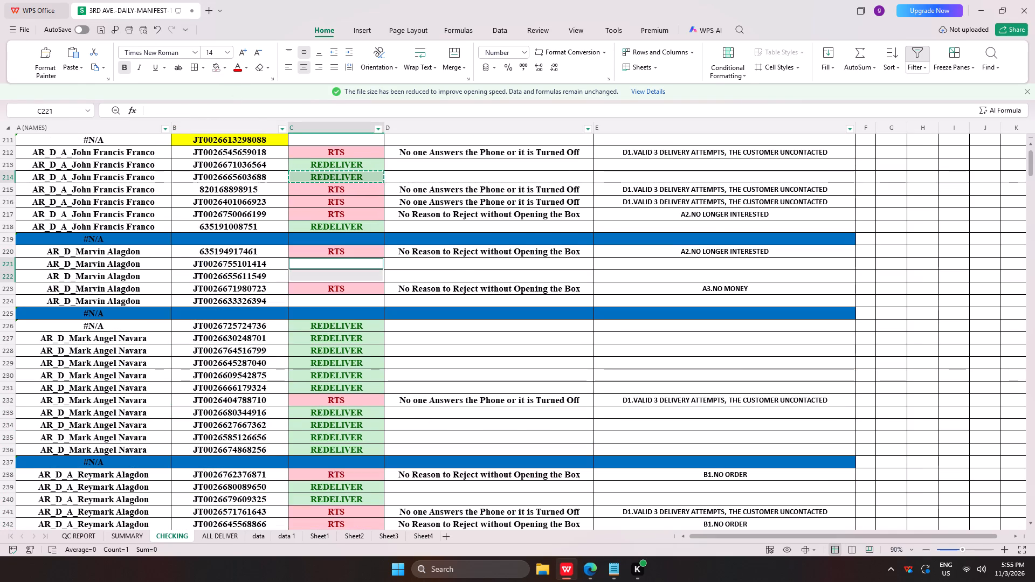
Paste the copied REDELIVER status into C224 of the CHECKING sheet and save the workbook.
{"action": "left_click", "coordinate": [363, 301], "text": "ctrl"}
{"action": "key", "text": "ctrl+v"}
{"action": "left_click", "coordinate": [441, 275]}
{"action": "key", "text": "ctrl+s"}
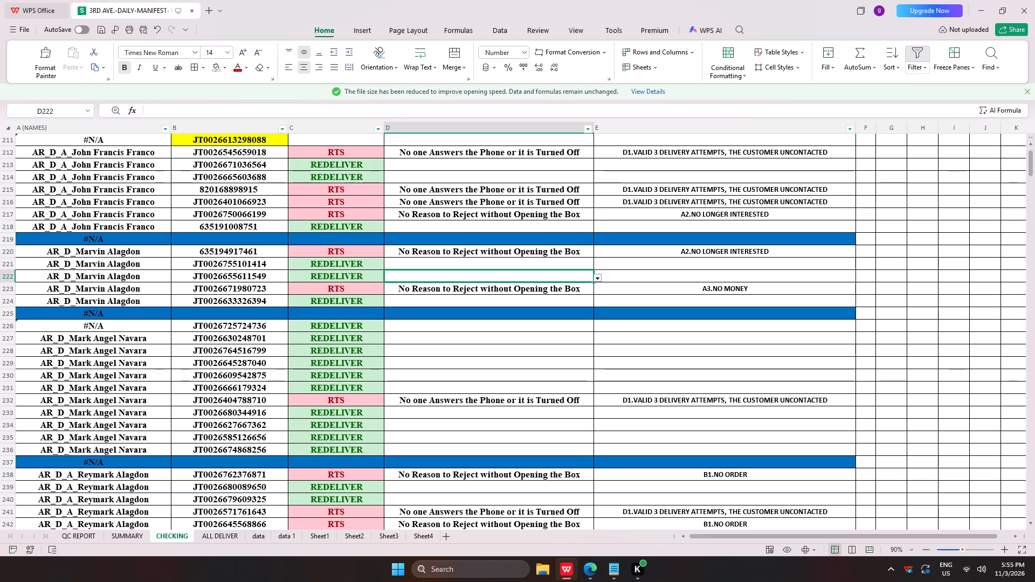
{"action": "left_click", "coordinate": [249, 288]}
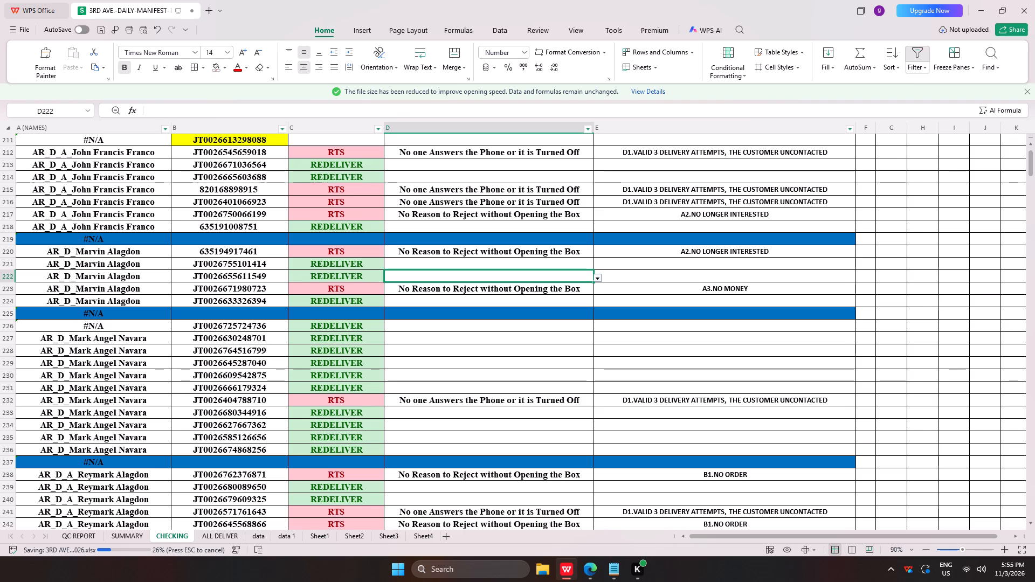
{"action": "scroll", "coordinate": [236, 211], "scroll_direction": "up", "scroll_amount": 4}
{"action": "left_click", "coordinate": [461, 405]}
{"action": "left_click", "coordinate": [465, 363]}
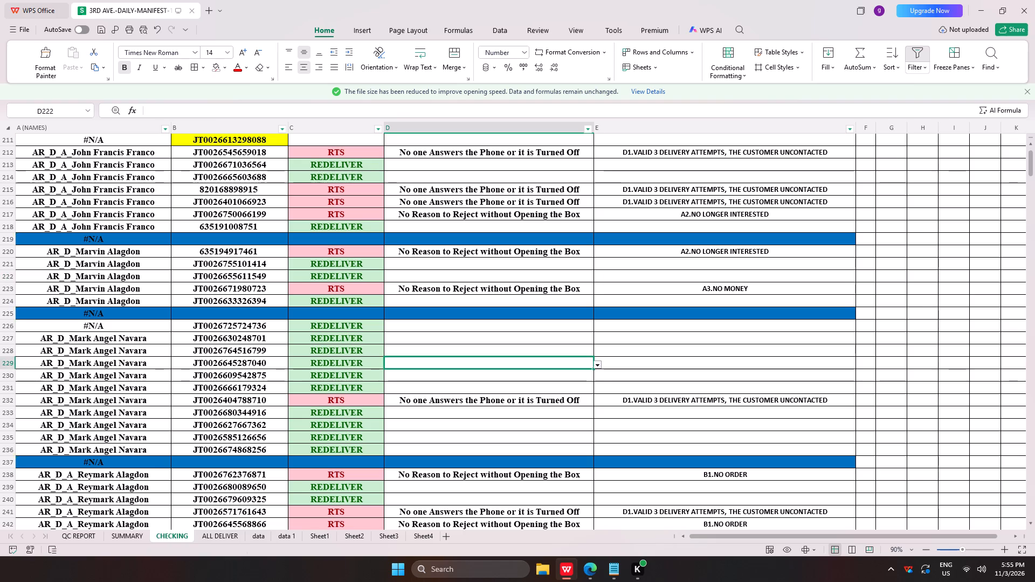
{"action": "left_click", "coordinate": [568, 393]}
{"action": "left_click", "coordinate": [703, 347]}
{"action": "left_click", "coordinate": [417, 348]}
{"action": "left_click", "coordinate": [695, 332]}
Look up the yellow-highlighted waybill from B211 in JMS package tracking, replacing the previous search, and return to the manifest.
{"action": "scroll", "coordinate": [263, 316], "scroll_direction": "up", "scroll_amount": 4}
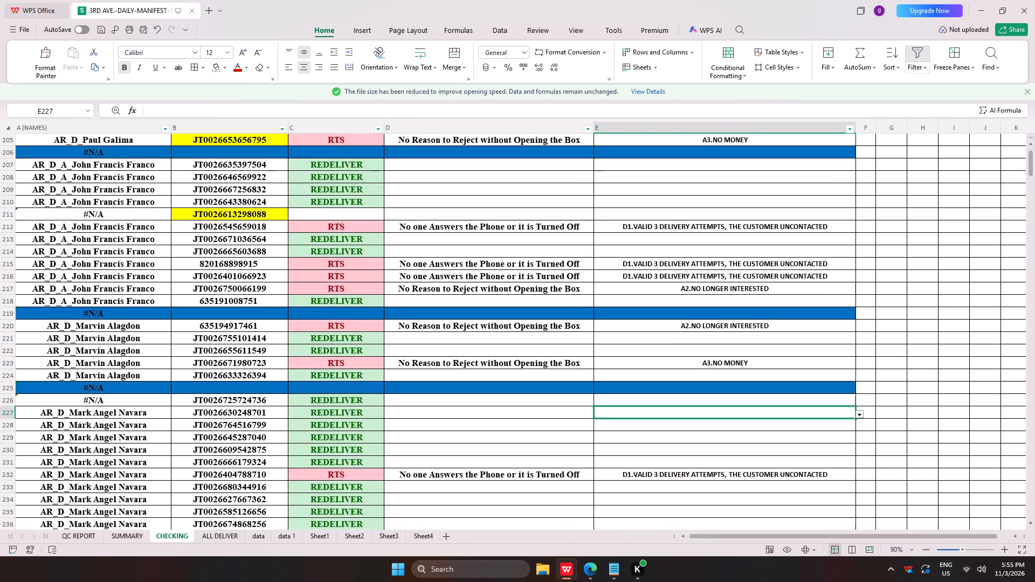
{"action": "left_click", "coordinate": [263, 242]}
{"action": "key", "text": "ctrl+c"}
{"action": "key", "text": "alt+Tab"}
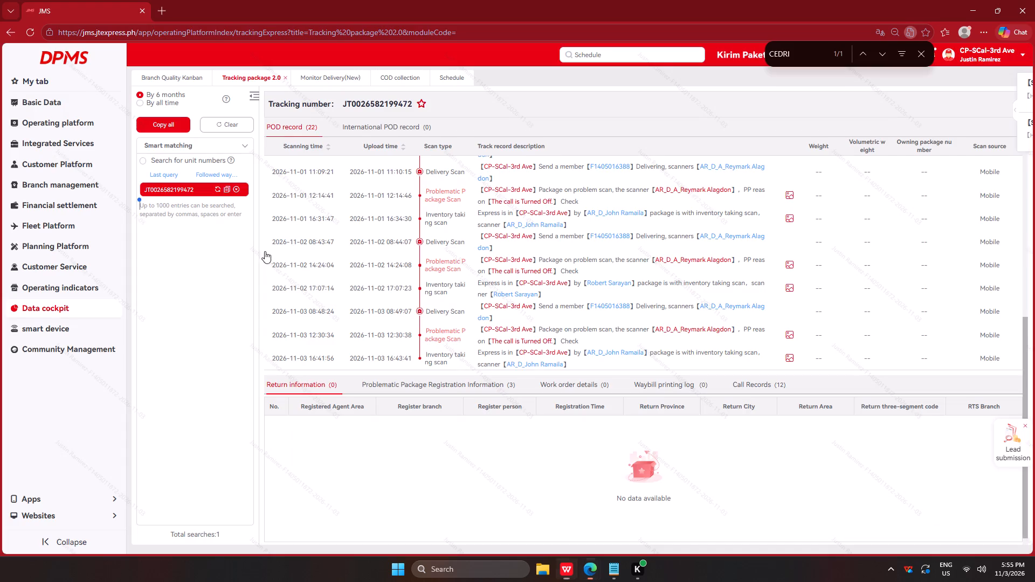
{"action": "left_click", "coordinate": [212, 127]}
{"action": "left_click_drag", "start_coordinate": [201, 230], "coordinate": [202, 239]}
{"action": "key", "text": "ctrl+v"}
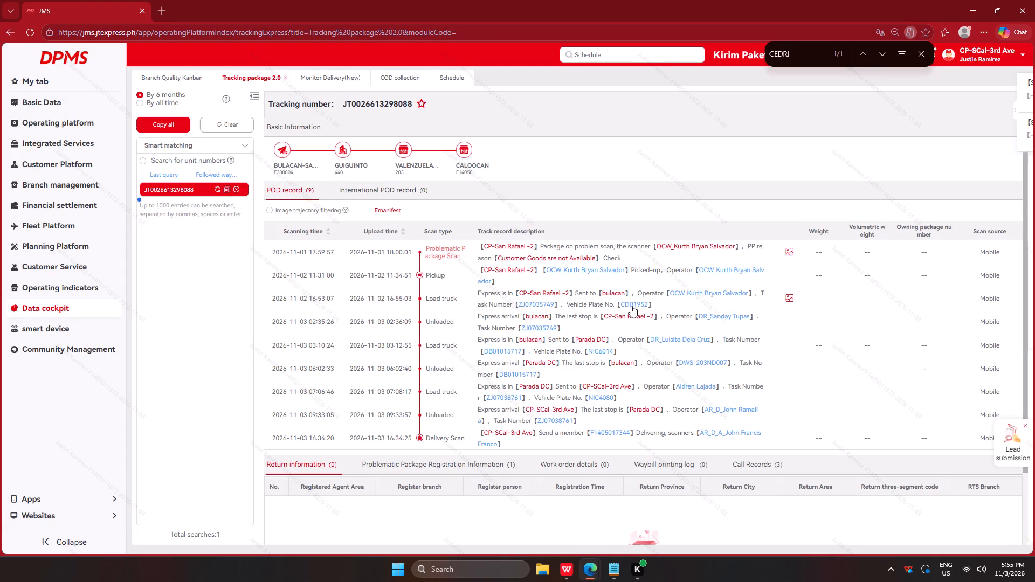
{"action": "key", "text": "alt+Tab"}
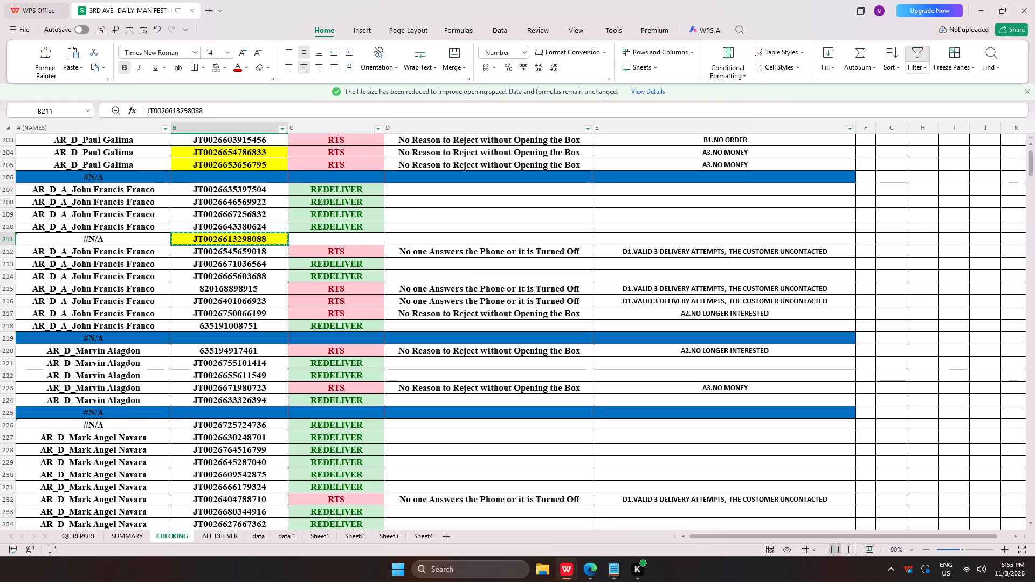
Remove the yellow fill from waybill cells B191:B205 in the CHECKING sheet and save the workbook.
{"action": "scroll", "coordinate": [299, 265], "scroll_direction": "up", "scroll_amount": 4}
{"action": "left_click", "coordinate": [350, 315]}
{"action": "left_click", "coordinate": [455, 315]}
{"action": "scroll", "coordinate": [307, 340], "scroll_direction": "up", "scroll_amount": 3}
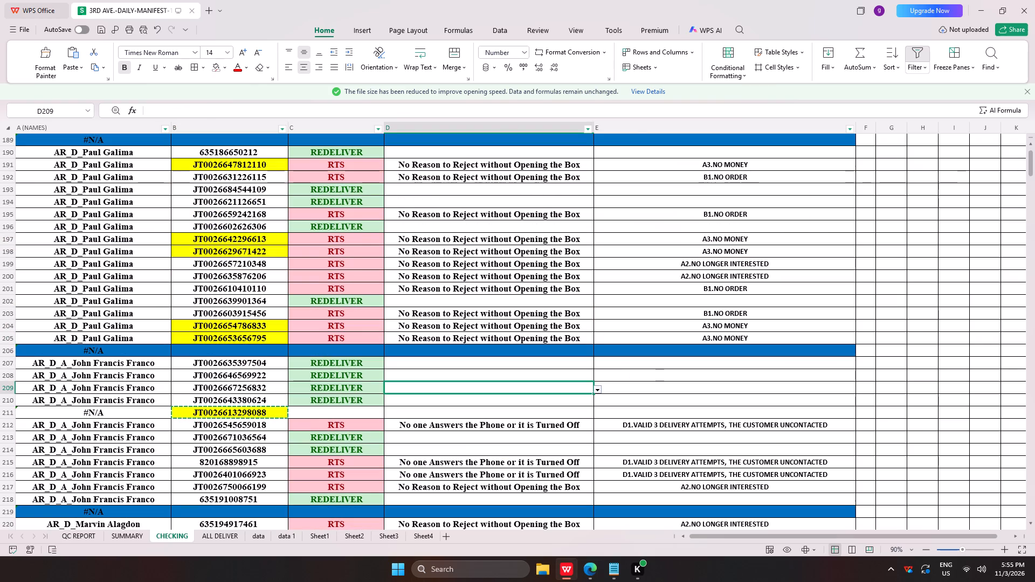
{"action": "left_click_drag", "start_coordinate": [261, 160], "coordinate": [264, 264]}
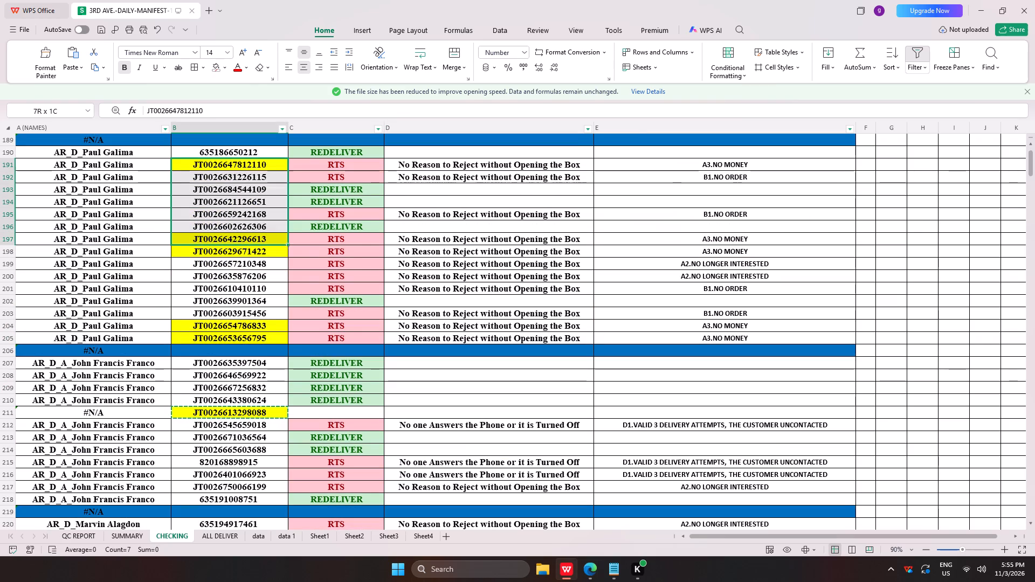
{"action": "left_click_drag", "start_coordinate": [264, 264], "coordinate": [257, 339]}
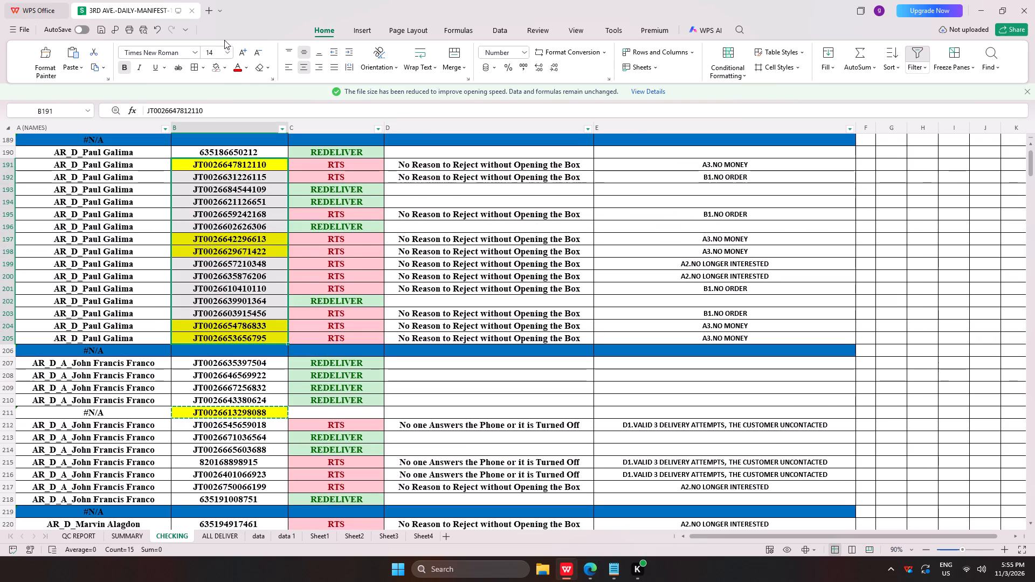
{"action": "left_click", "coordinate": [214, 70]}
{"action": "left_click", "coordinate": [260, 259]}
{"action": "key", "text": "ctrl+s"}
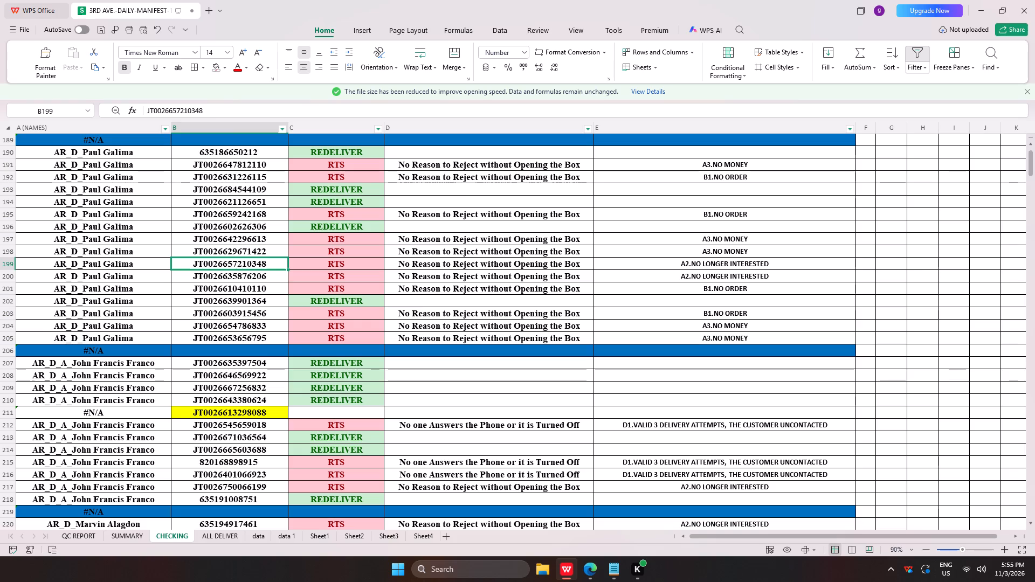
{"action": "left_click", "coordinate": [241, 264]}
Look up the red-highlighted waybill from B188 in JMS package tracking, review its latest scans, and return to the manifest.
{"action": "scroll", "coordinate": [244, 263], "scroll_direction": "up", "scroll_amount": 7}
{"action": "left_click", "coordinate": [726, 252]}
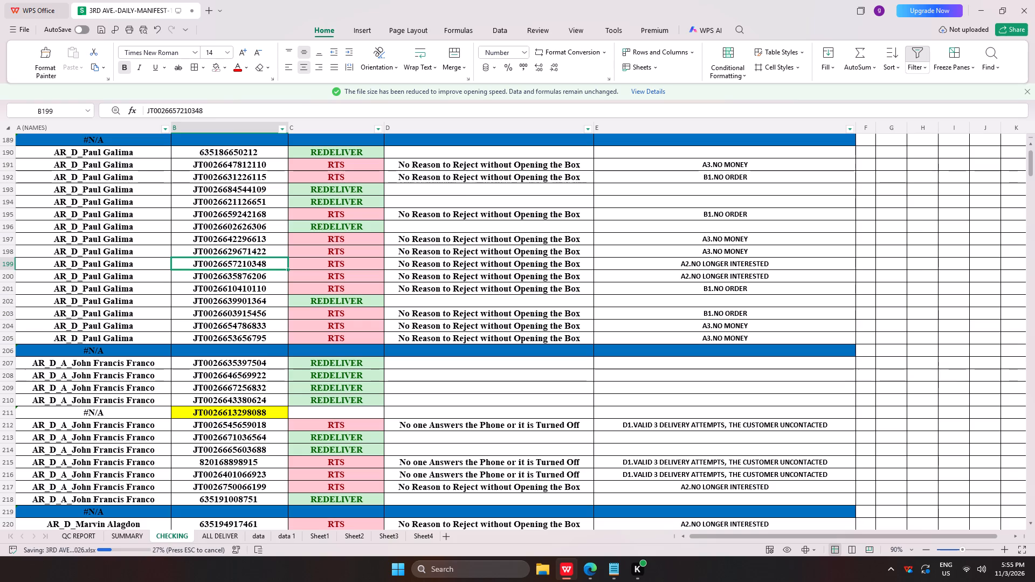
{"action": "scroll", "coordinate": [479, 268], "scroll_direction": "up", "scroll_amount": 5}
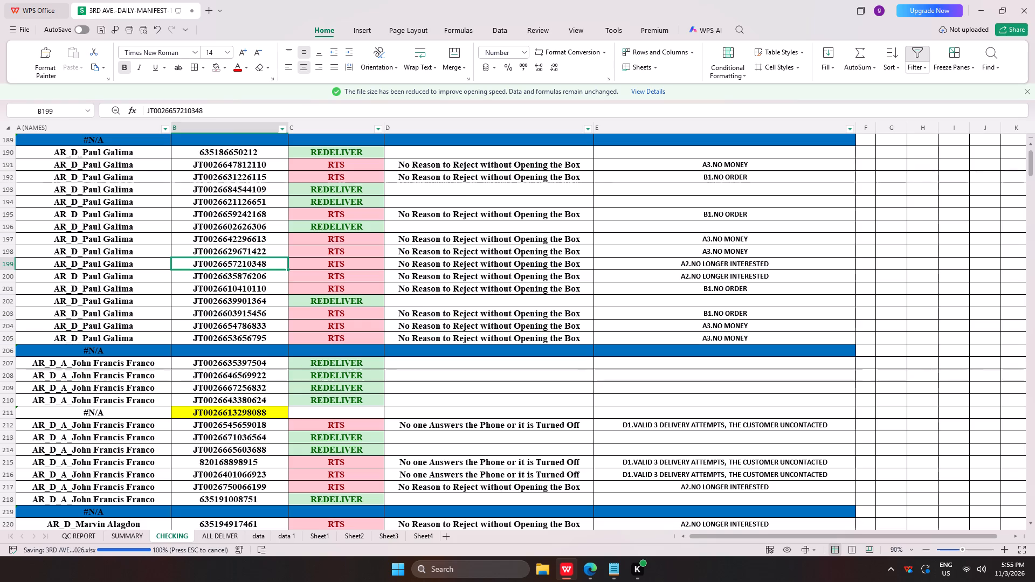
{"action": "left_click", "coordinate": [637, 397]}
{"action": "scroll", "coordinate": [293, 361], "scroll_direction": "up", "scroll_amount": 8}
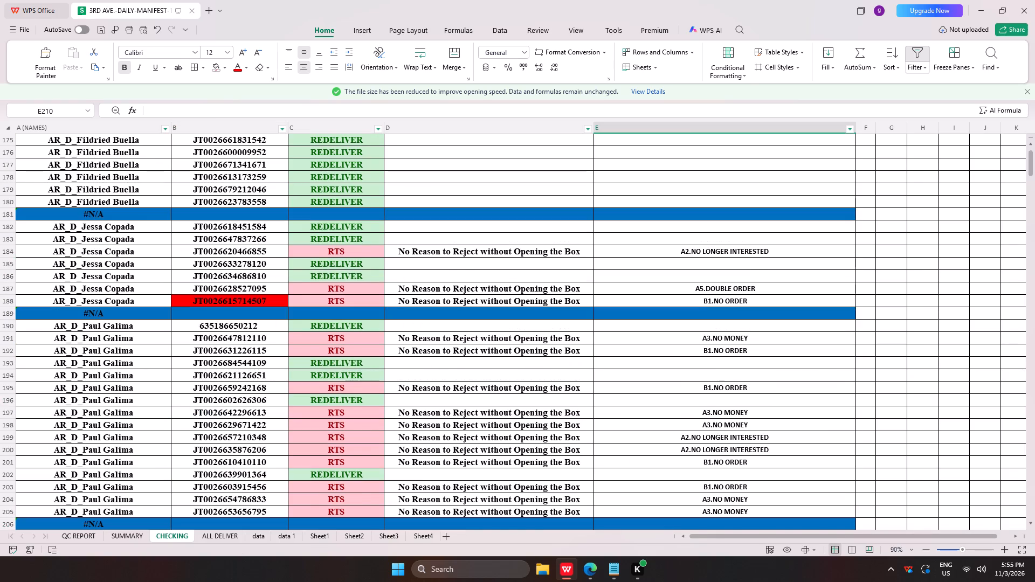
{"action": "left_click", "coordinate": [278, 320]}
{"action": "key", "text": "ctrl+c"}
{"action": "key", "text": "alt+Tab"}
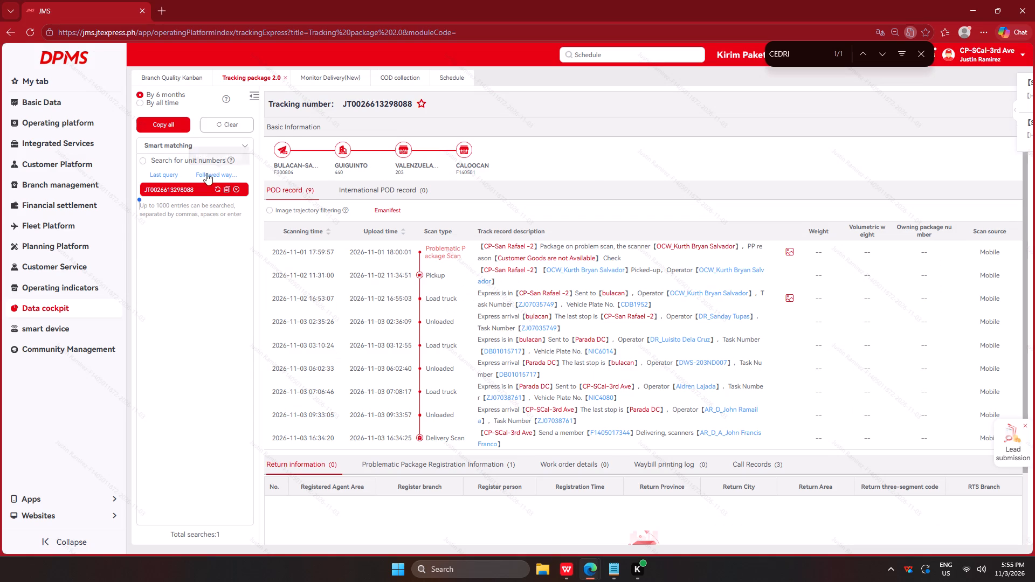
{"action": "left_click", "coordinate": [228, 121]}
{"action": "left_click", "coordinate": [217, 255]}
{"action": "key", "text": "ctrl+v"}
{"action": "scroll", "coordinate": [463, 308], "scroll_direction": "down", "scroll_amount": 3}
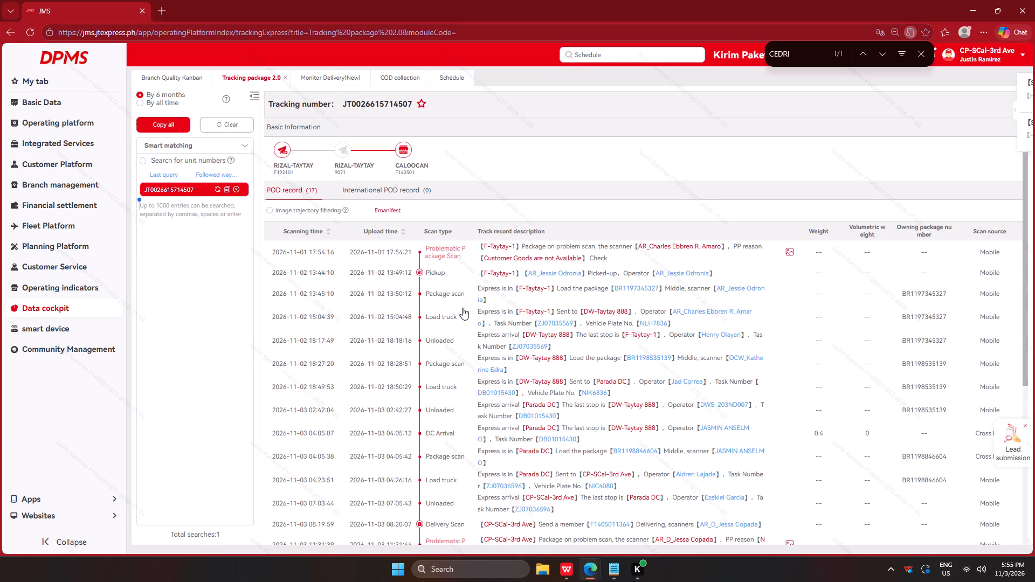
{"action": "scroll", "coordinate": [463, 308], "scroll_direction": "down", "scroll_amount": 2}
{"action": "key", "text": "alt+Tab"}
Search JMS package tracking for the three yellow-highlighted waybills from B147:B149 of the CHECKING sheet.
{"action": "scroll", "coordinate": [310, 286], "scroll_direction": "up", "scroll_amount": 9}
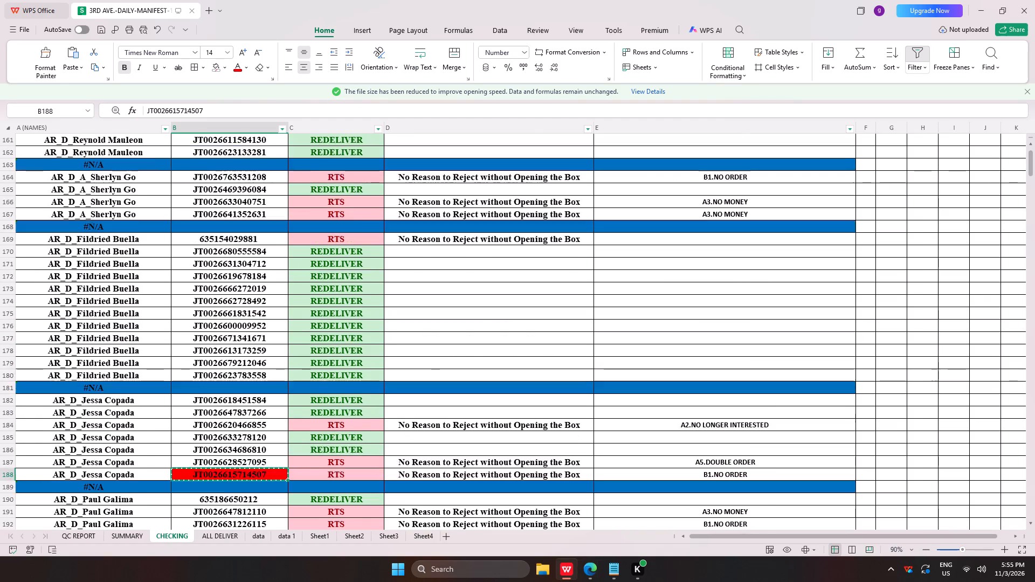
{"action": "scroll", "coordinate": [316, 258], "scroll_direction": "up", "scroll_amount": 10}
{"action": "left_click_drag", "start_coordinate": [277, 290], "coordinate": [277, 315]}
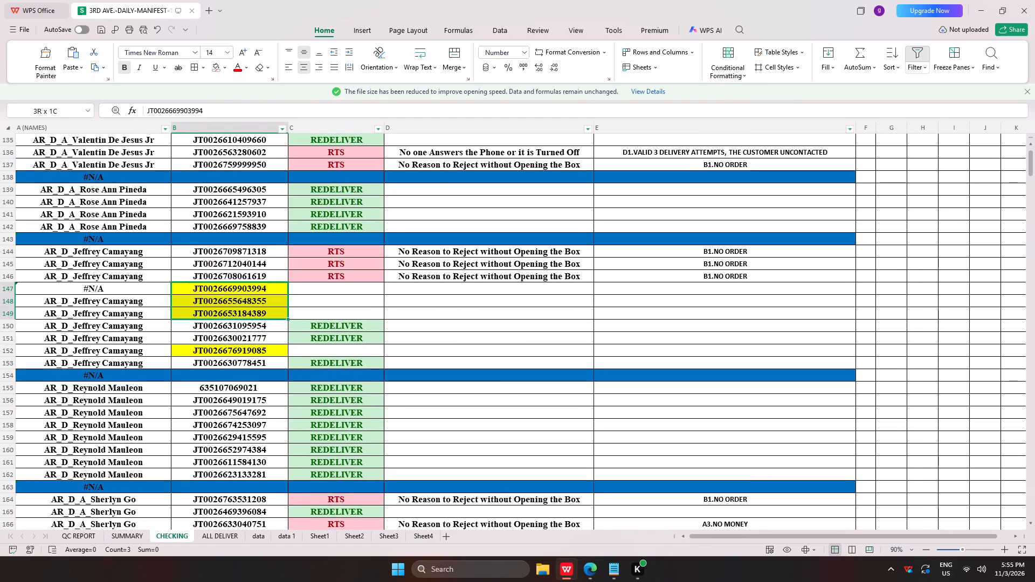
{"action": "left_click_drag", "start_coordinate": [277, 315], "coordinate": [277, 319]}
{"action": "key", "text": "ctrl+c"}
{"action": "key", "text": "alt+Tab"}
{"action": "left_click", "coordinate": [213, 119]}
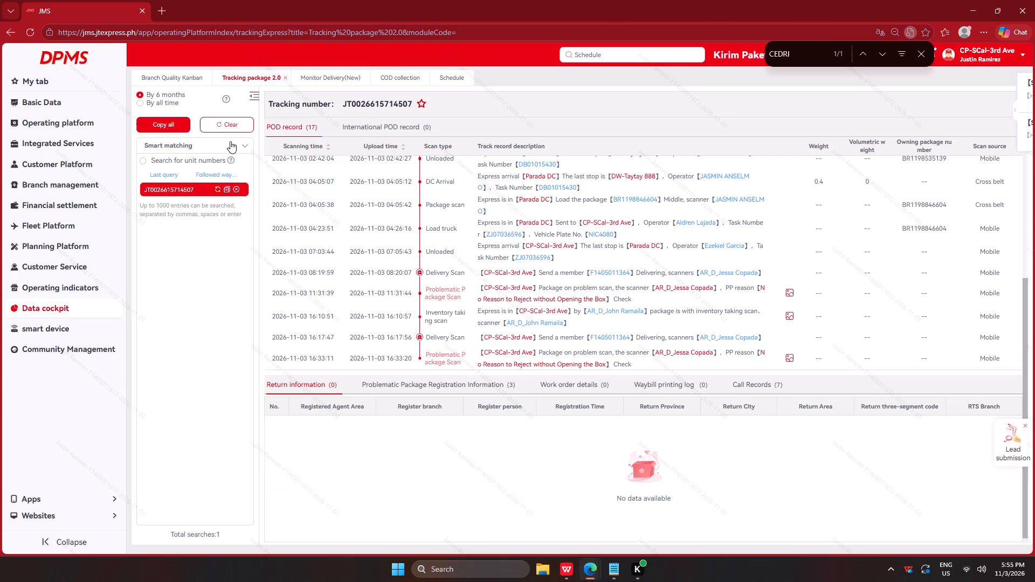
{"action": "left_click", "coordinate": [226, 223]}
{"action": "key", "text": "ctrl+v"}
Add the highlighted waybill from B152 to the JMS search and examine the tracking records of the listed waybills.
{"action": "key", "text": "alt+Tab"}
{"action": "left_click", "coordinate": [447, 272], "text": "alt"}
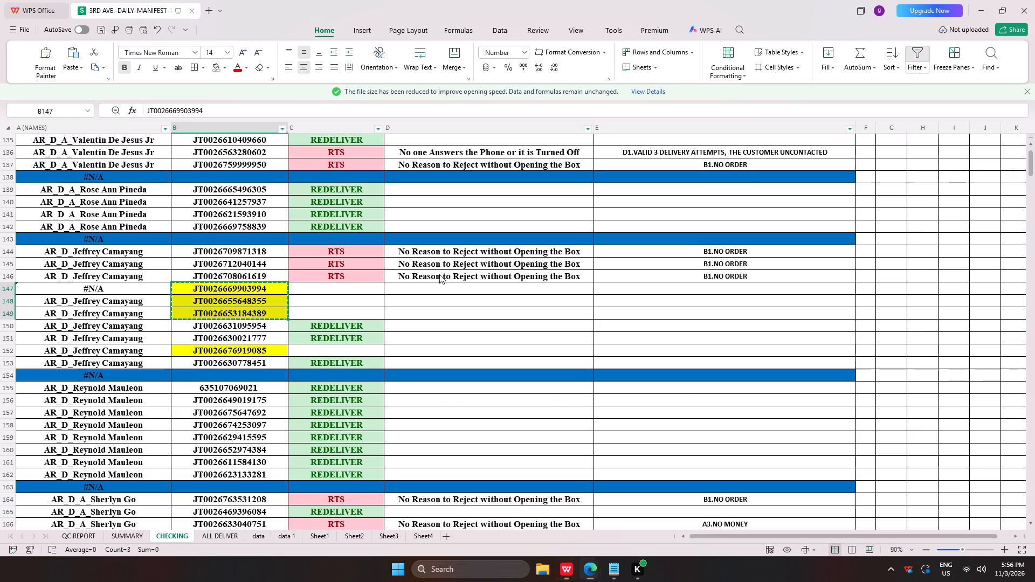
{"action": "left_click", "coordinate": [272, 350]}
{"action": "key", "text": "ctrl+c"}
{"action": "key", "text": "alt+Tab"}
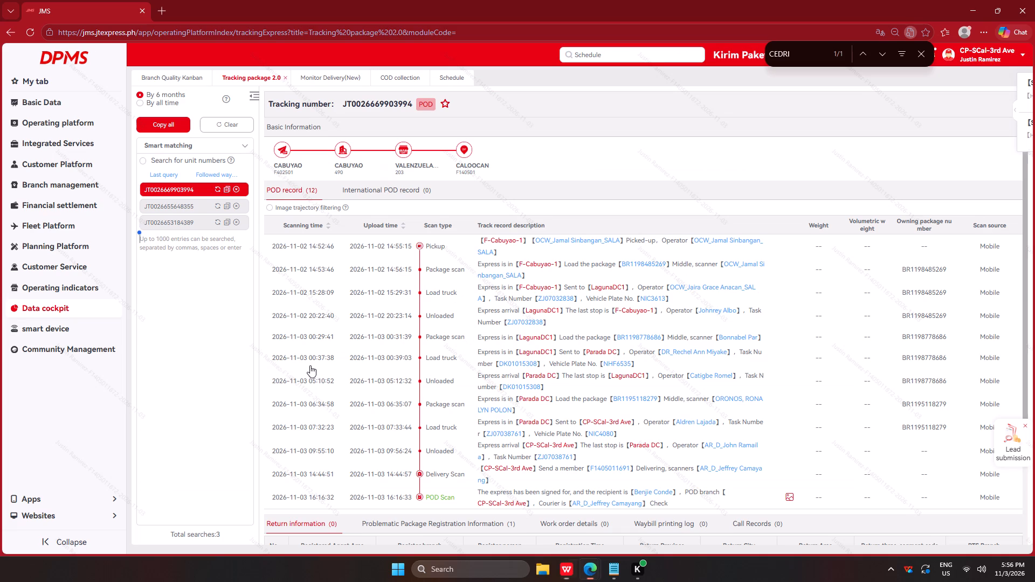
{"action": "left_click", "coordinate": [213, 338]}
{"action": "key", "text": "ctrl+v"}
{"action": "left_click", "coordinate": [180, 202]}
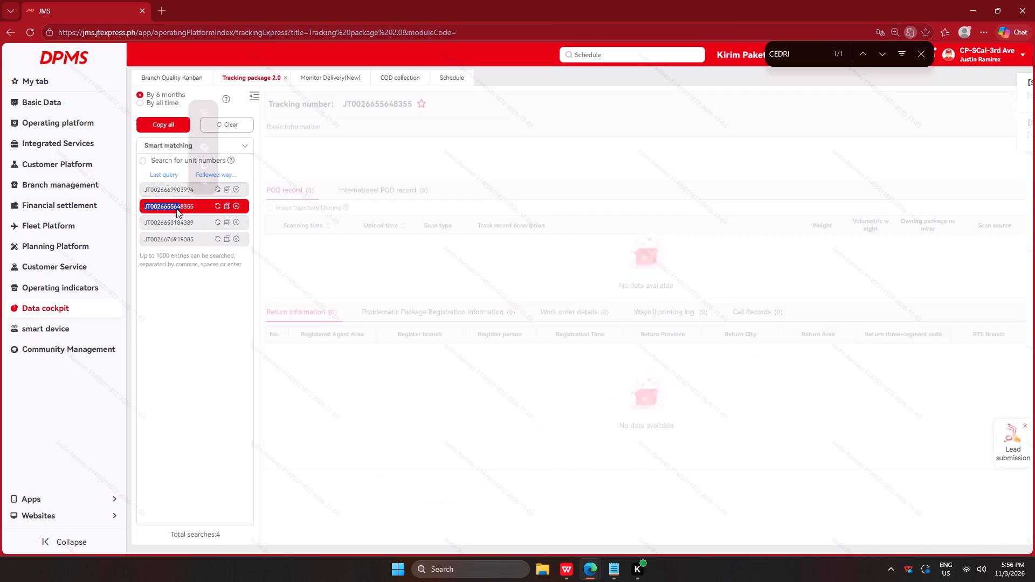
{"action": "scroll", "coordinate": [307, 233], "scroll_direction": "down", "scroll_amount": 2}
{"action": "left_click", "coordinate": [183, 220]}
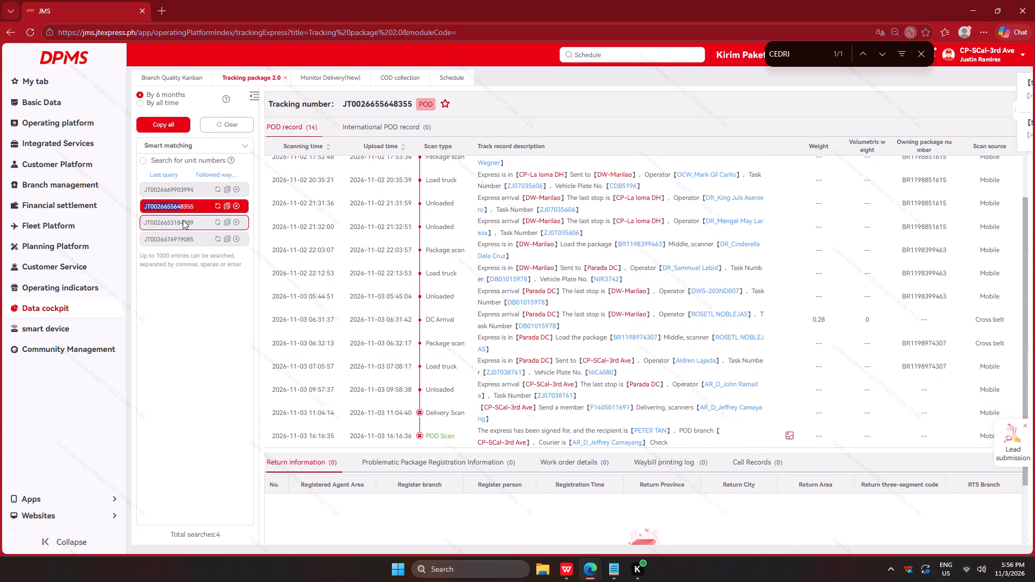
{"action": "left_click", "coordinate": [184, 245]}
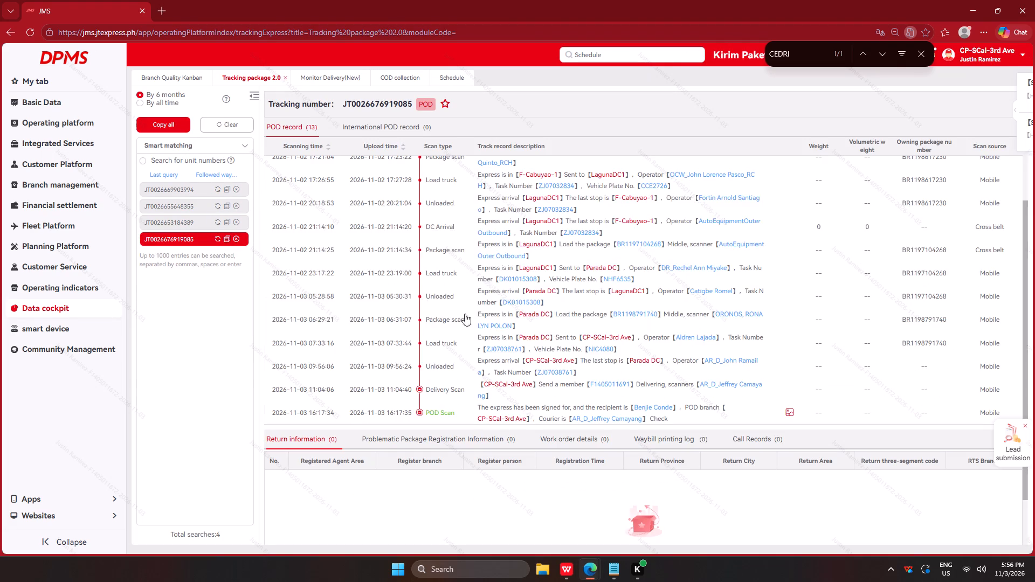
Delete the CHECKING sheet rows of the four waybills just looked up (rows 147–149 and 152) and save the workbook.
{"action": "key", "text": "alt+Tab"}
{"action": "left_click", "coordinate": [406, 269], "text": "alt"}
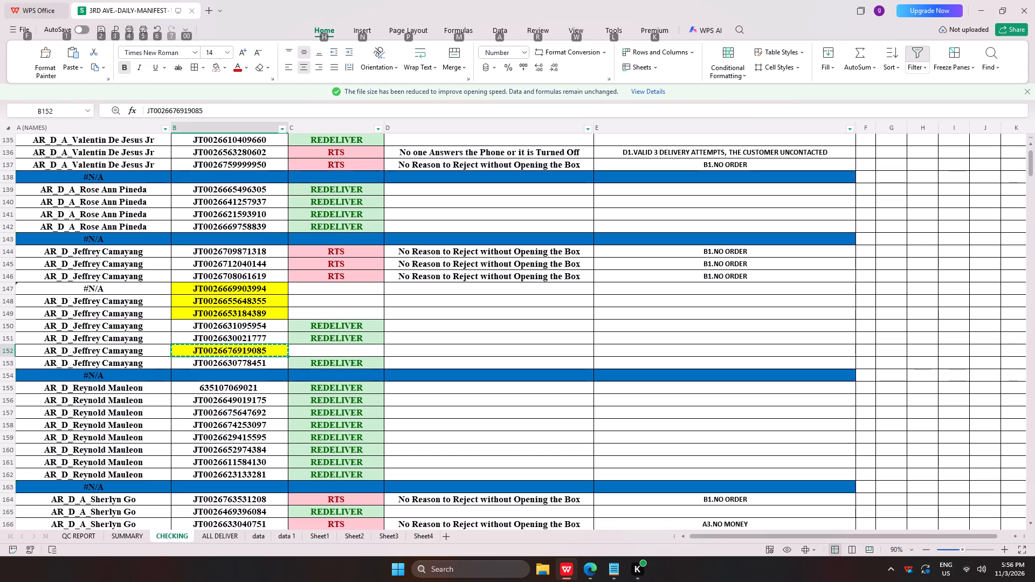
{"action": "left_click_drag", "start_coordinate": [13, 288], "coordinate": [16, 314]}
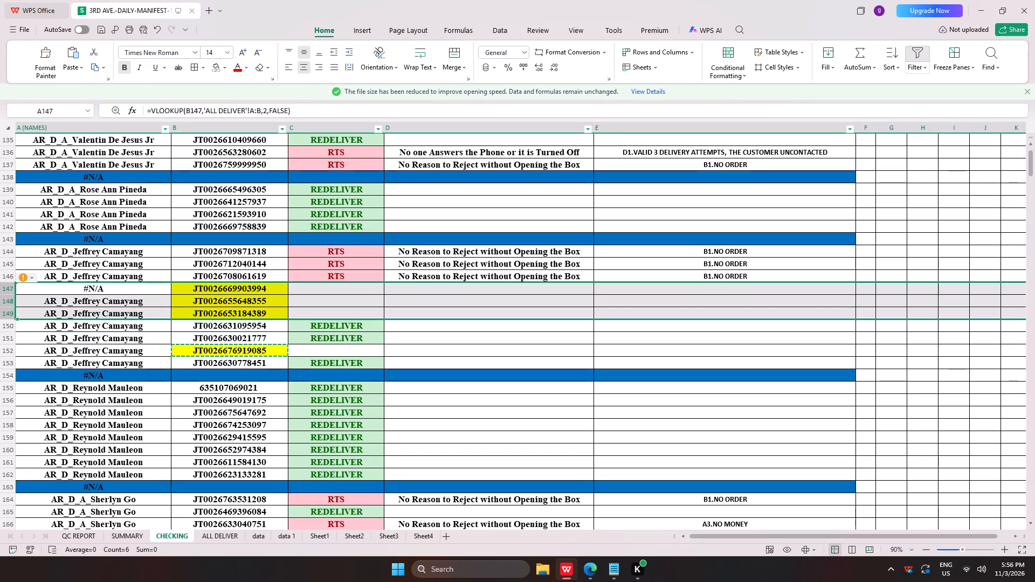
{"action": "key", "text": "ctrl+minus"}
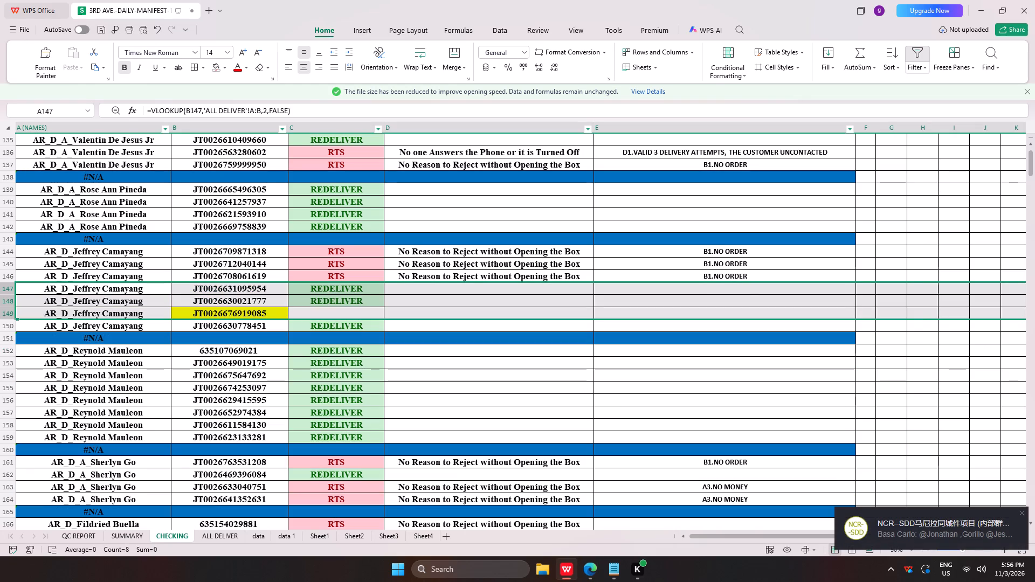
{"action": "left_click", "coordinate": [18, 314]}
{"action": "left_click", "coordinate": [14, 314]}
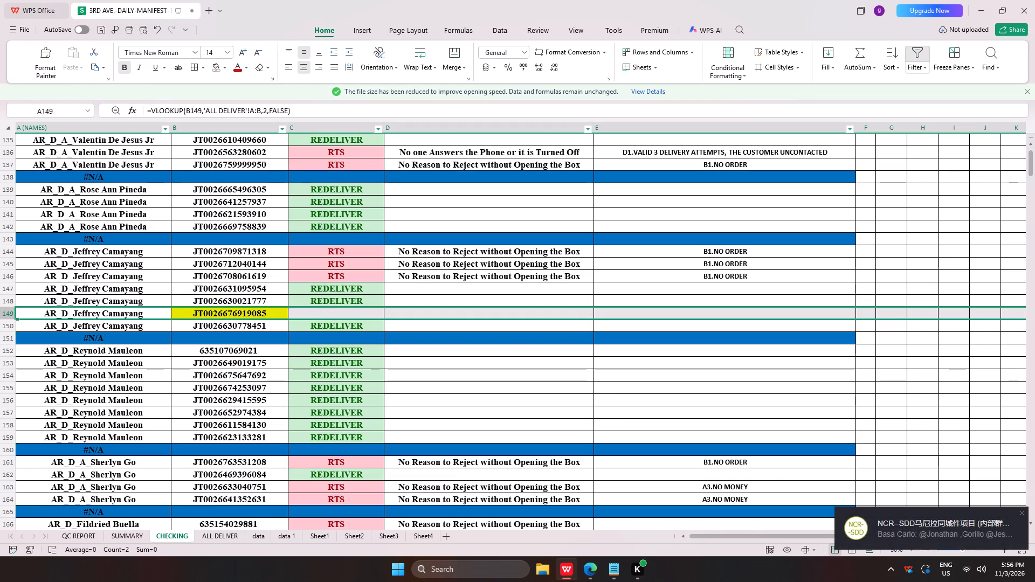
{"action": "key", "text": "ctrl+minus"}
{"action": "left_click", "coordinate": [450, 361]}
{"action": "key", "text": "ctrl+s"}
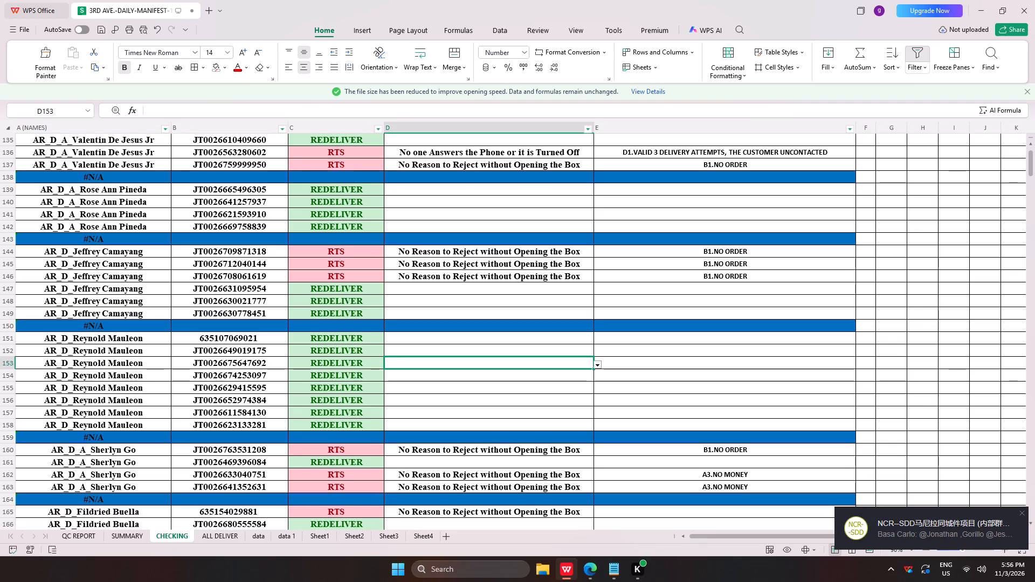
{"action": "left_click", "coordinate": [364, 299]}
{"action": "scroll", "coordinate": [364, 299], "scroll_direction": "up", "scroll_amount": 4}
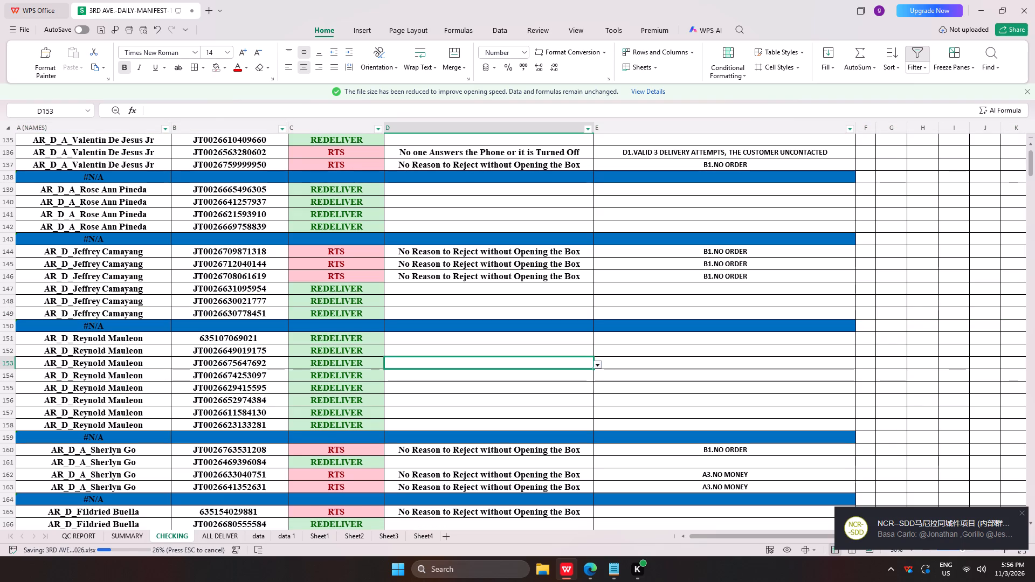
{"action": "left_click", "coordinate": [625, 377]}
{"action": "left_click", "coordinate": [482, 377]}
{"action": "left_click", "coordinate": [650, 359]}
{"action": "left_click_drag", "start_coordinate": [568, 357], "coordinate": [575, 358]}
{"action": "left_click", "coordinate": [647, 355]}
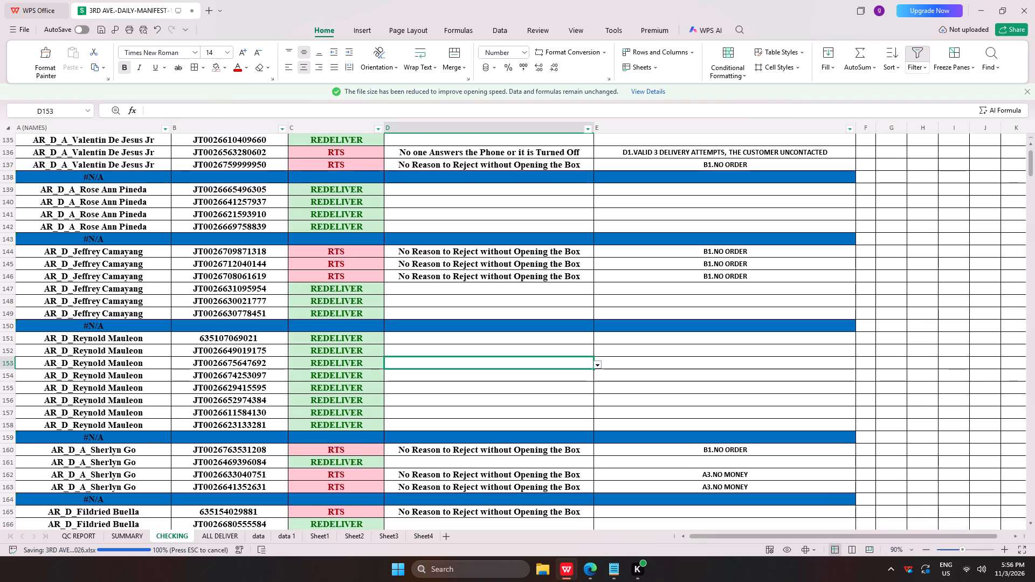
Look up the yellow-highlighted waybill from B113 of the CHECKING sheet in JMS package tracking, review its latest scans, and return to the manifest.
{"action": "scroll", "coordinate": [434, 345], "scroll_direction": "up", "scroll_amount": 9}
{"action": "scroll", "coordinate": [342, 291], "scroll_direction": "up", "scroll_amount": 3}
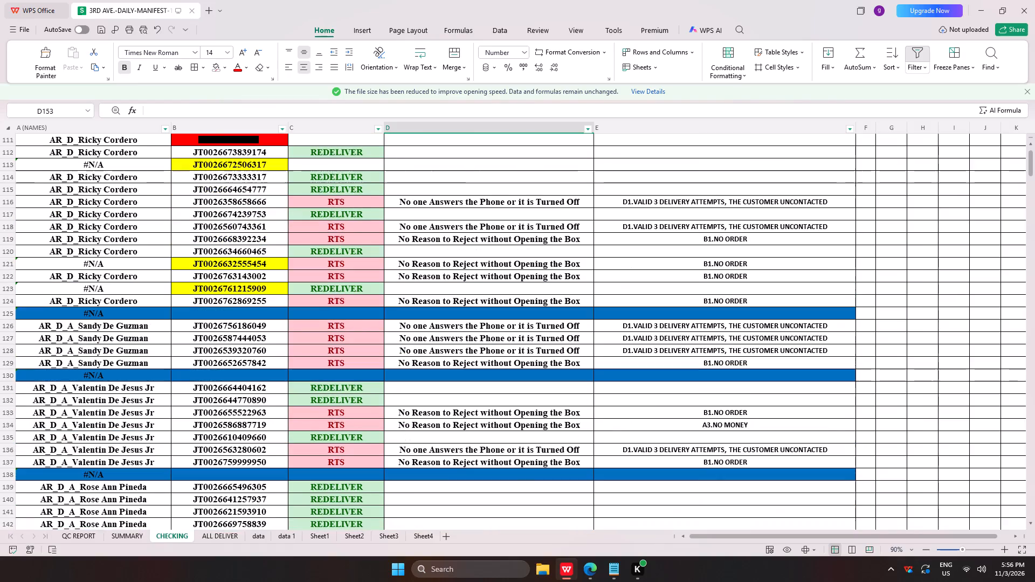
{"action": "scroll", "coordinate": [244, 259], "scroll_direction": "up", "scroll_amount": 4}
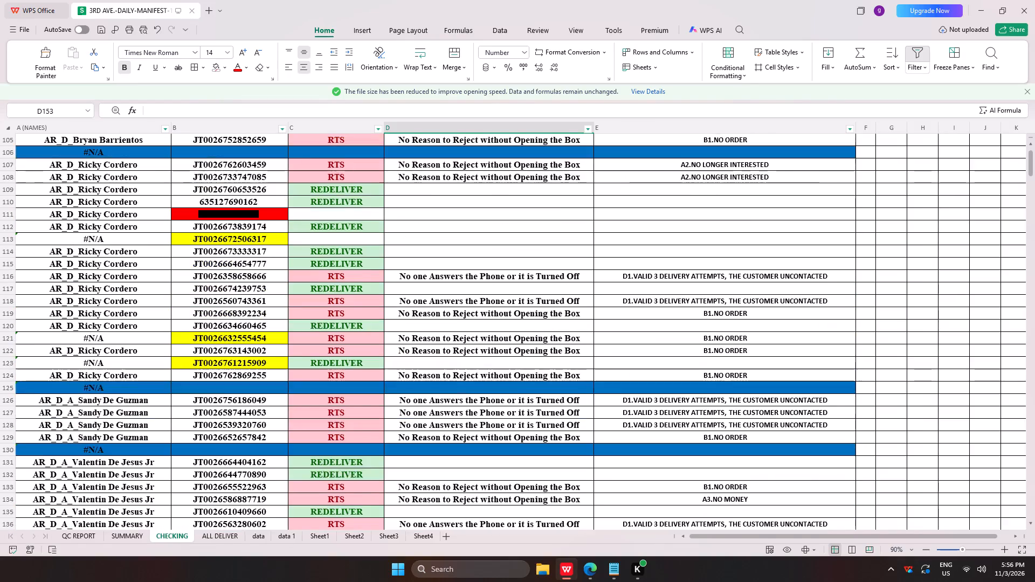
{"action": "left_click", "coordinate": [265, 264]}
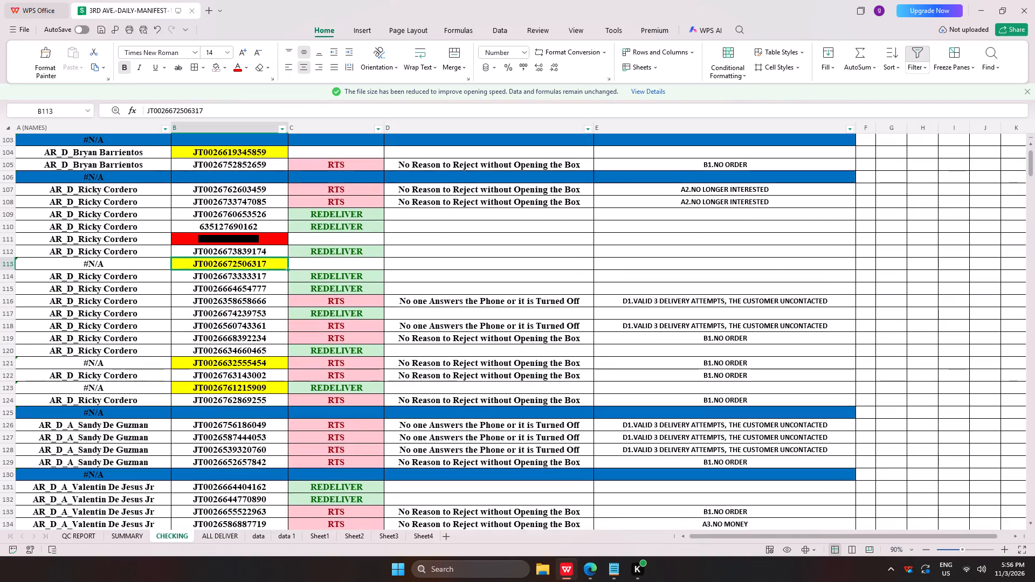
{"action": "key", "text": "ctrl+c"}
{"action": "key", "text": "alt+Tab"}
{"action": "left_click", "coordinate": [222, 120]}
{"action": "left_click", "coordinate": [208, 252]}
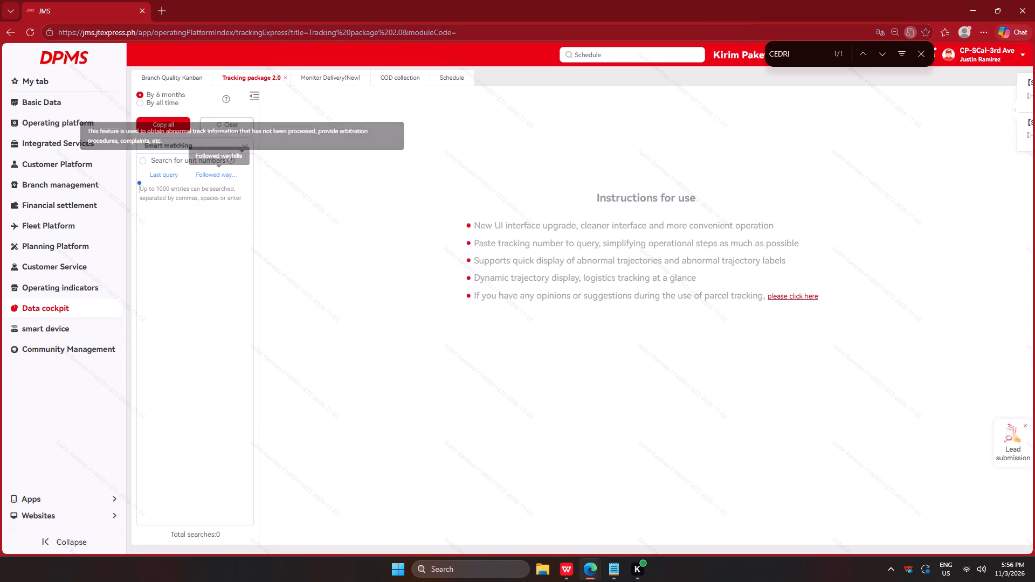
{"action": "key", "text": "ctrl+v"}
{"action": "scroll", "coordinate": [459, 314], "scroll_direction": "down", "scroll_amount": 4}
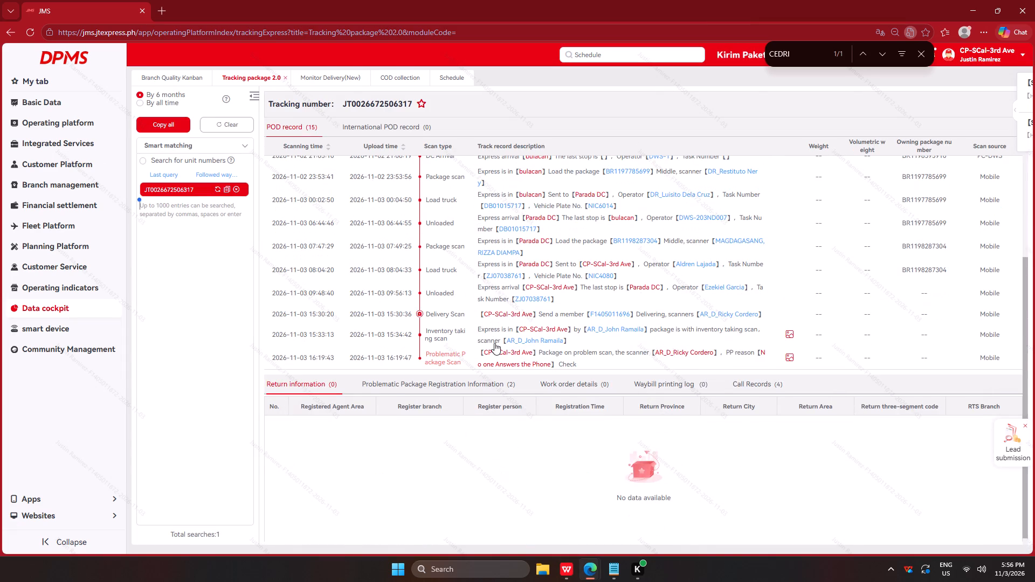
{"action": "key", "text": "alt+Tab"}
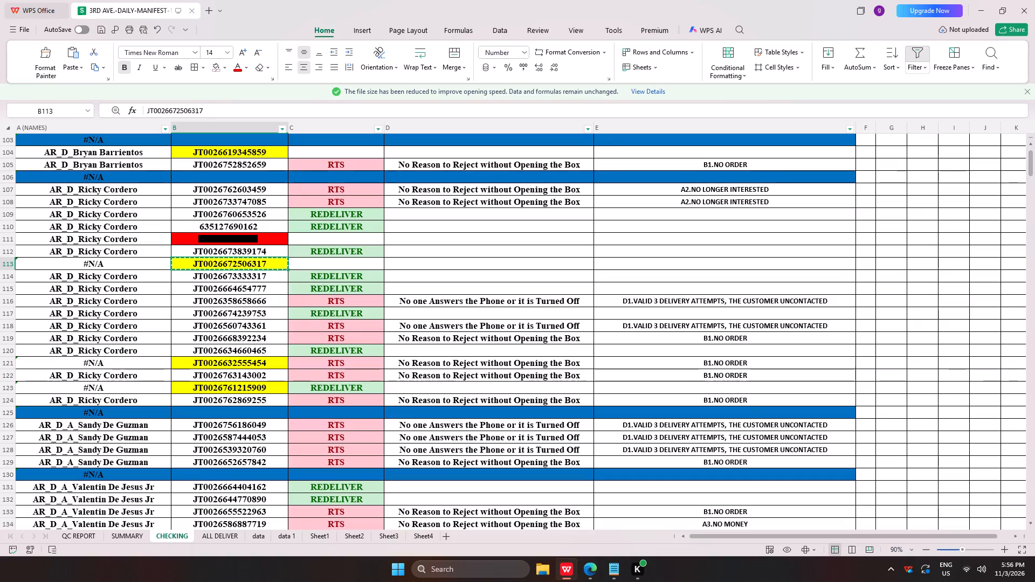
Remove the yellow fill from B113 and copy the REDELIVER status from C112 into C113.
{"action": "left_click", "coordinate": [342, 253]}
{"action": "left_click", "coordinate": [273, 263]}
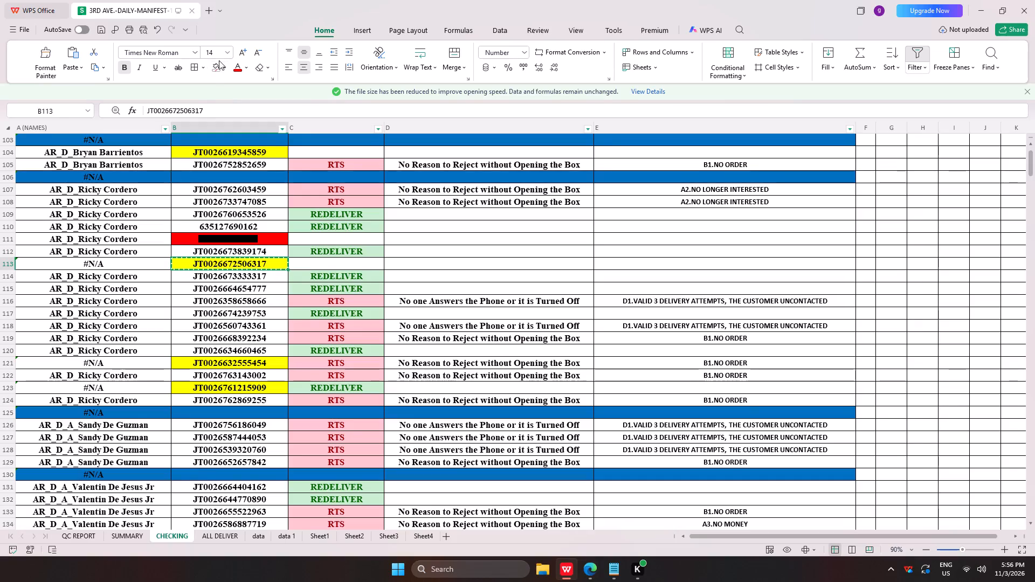
{"action": "left_click", "coordinate": [215, 69]}
{"action": "left_click", "coordinate": [333, 256]}
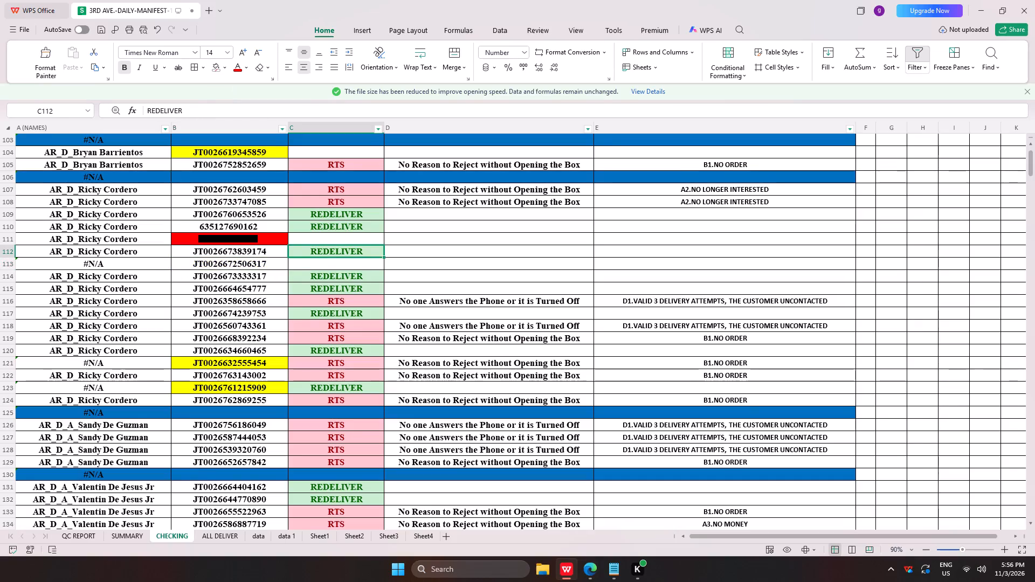
{"action": "key", "text": "ctrl+c"}
{"action": "left_click", "coordinate": [341, 265], "text": "ctrl"}
{"action": "key", "text": "ctrl+v"}
{"action": "left_click", "coordinate": [453, 265]}
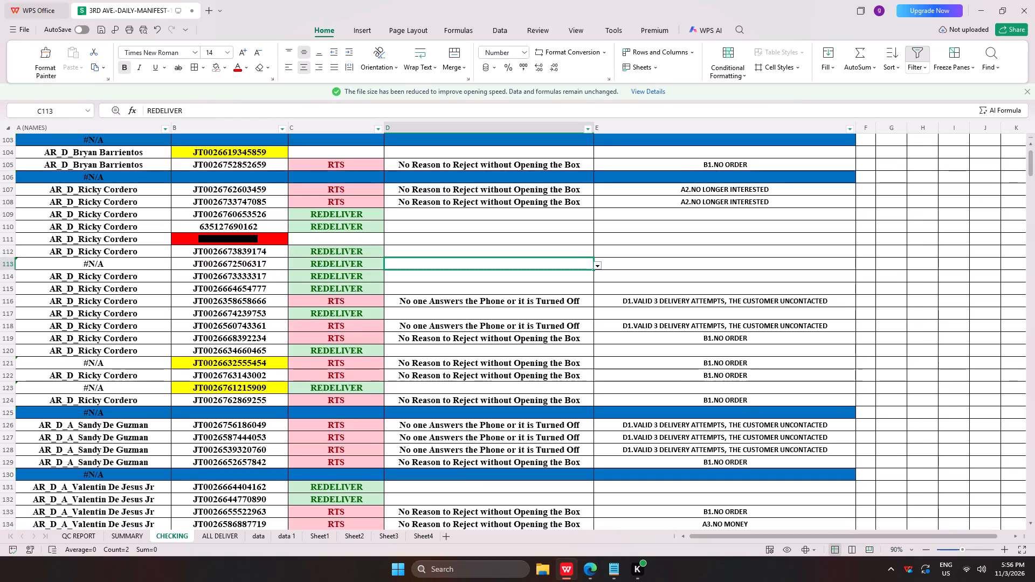
Add the highlighted waybills from B121 and B123 to the JMS tracking search, check each one's record, and return to the manifest.
{"action": "left_click", "coordinate": [270, 365]}
{"action": "key", "text": "ctrl+c"}
{"action": "key", "text": "alt+Tab"}
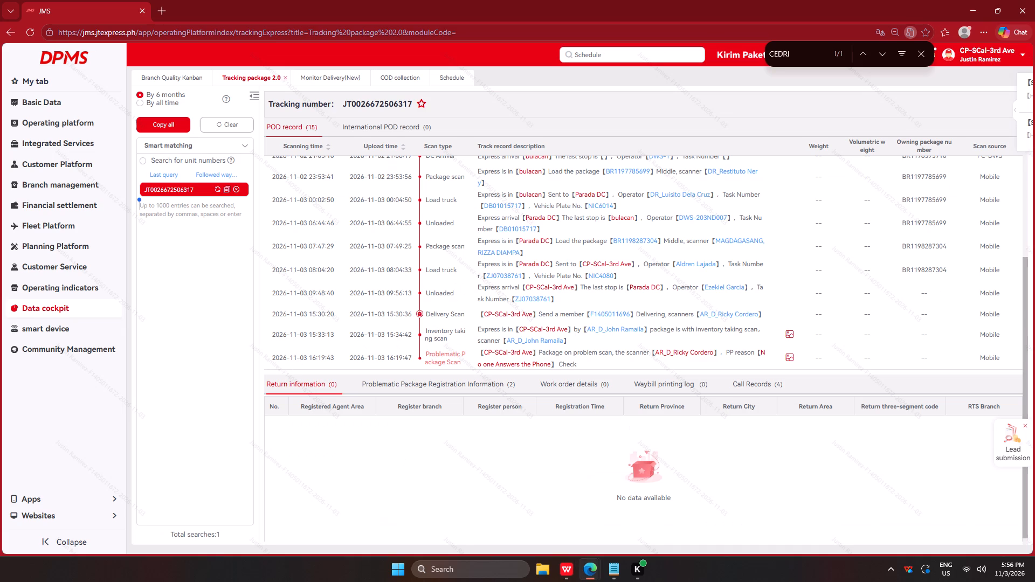
{"action": "left_click", "coordinate": [205, 251]}
{"action": "key", "text": "ctrl+v"}
{"action": "left_click", "coordinate": [182, 206]}
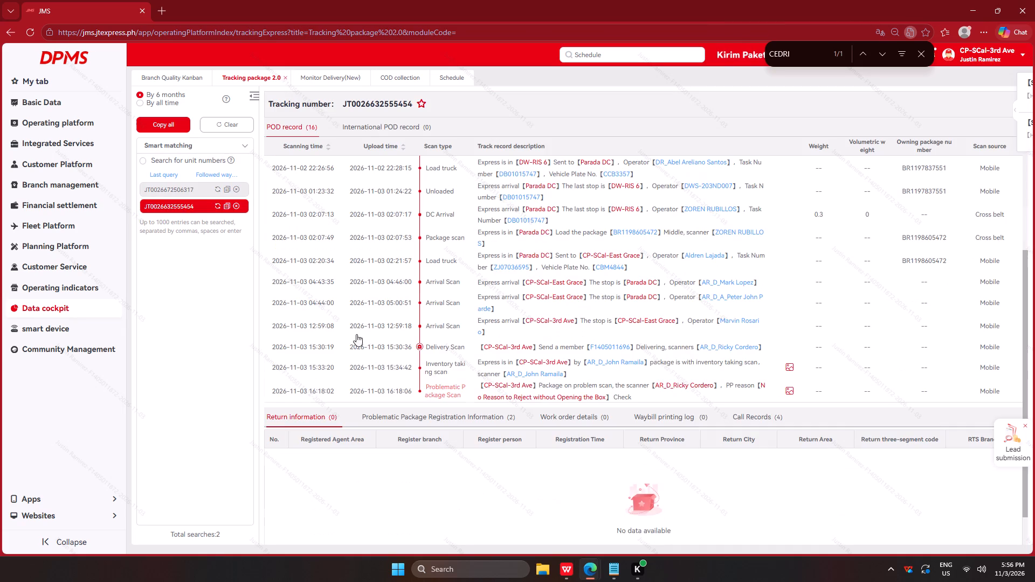
{"action": "key", "text": "alt+Tab"}
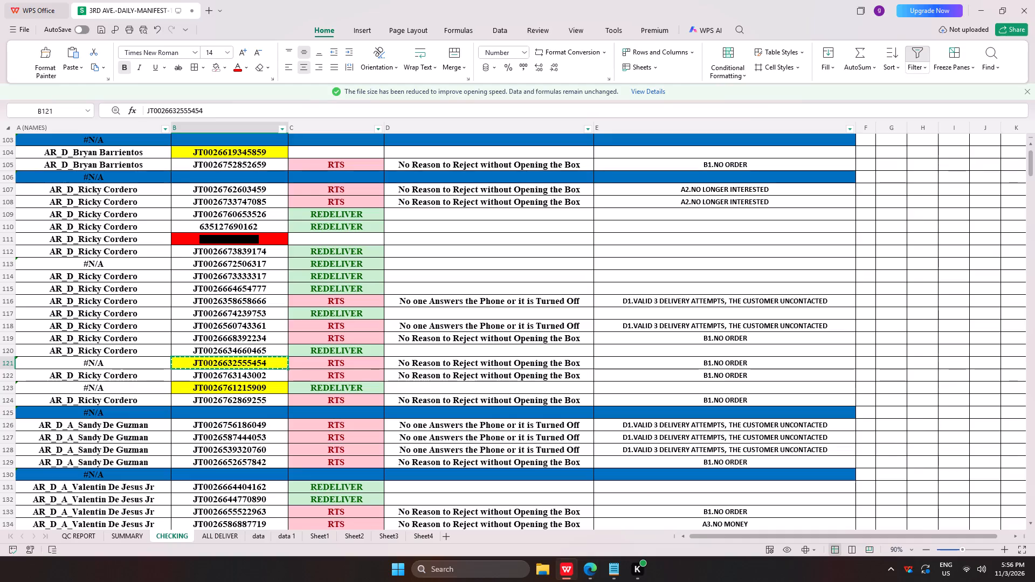
{"action": "left_click", "coordinate": [275, 389]}
{"action": "key", "text": "ctrl+c"}
{"action": "key", "text": "alt+Tab"}
{"action": "left_click", "coordinate": [200, 275]}
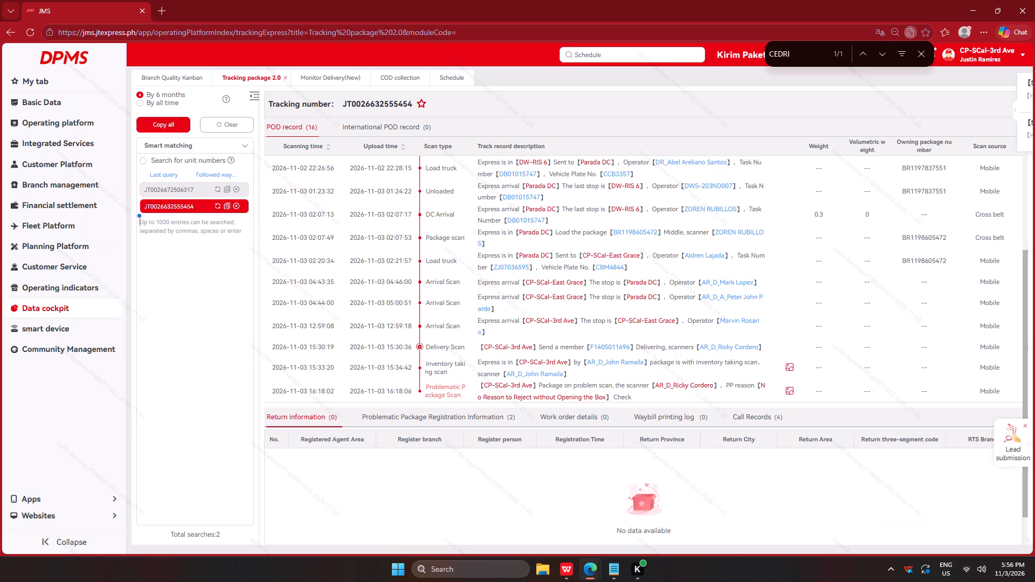
{"action": "key", "text": "ctrl+v"}
{"action": "left_click", "coordinate": [179, 225]}
{"action": "key", "text": "alt+Tab"}
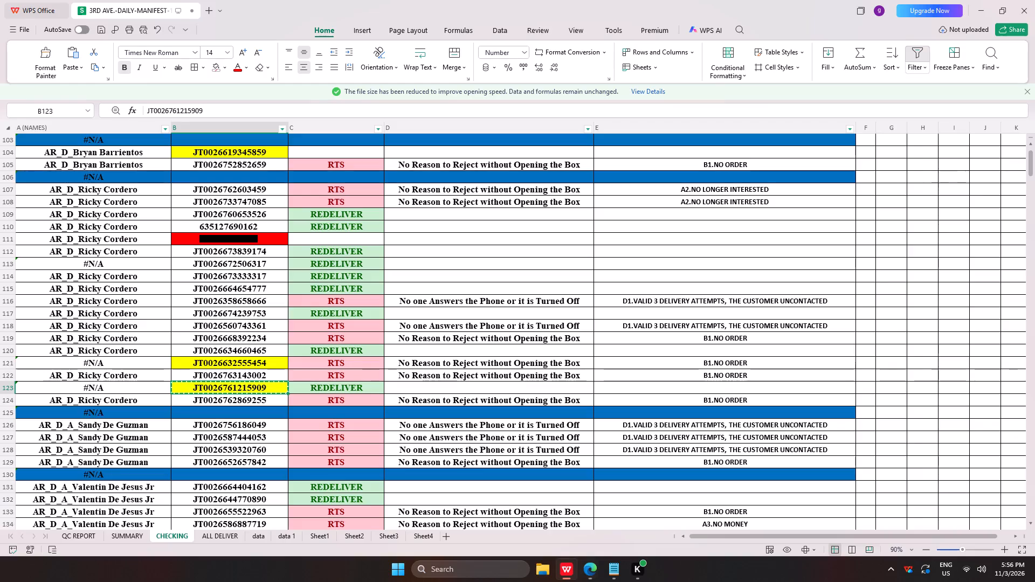
Clear the fill colour from waybill cells B119:B124 of the CHECKING sheet and save the workbook.
{"action": "left_click_drag", "start_coordinate": [265, 336], "coordinate": [265, 400]}
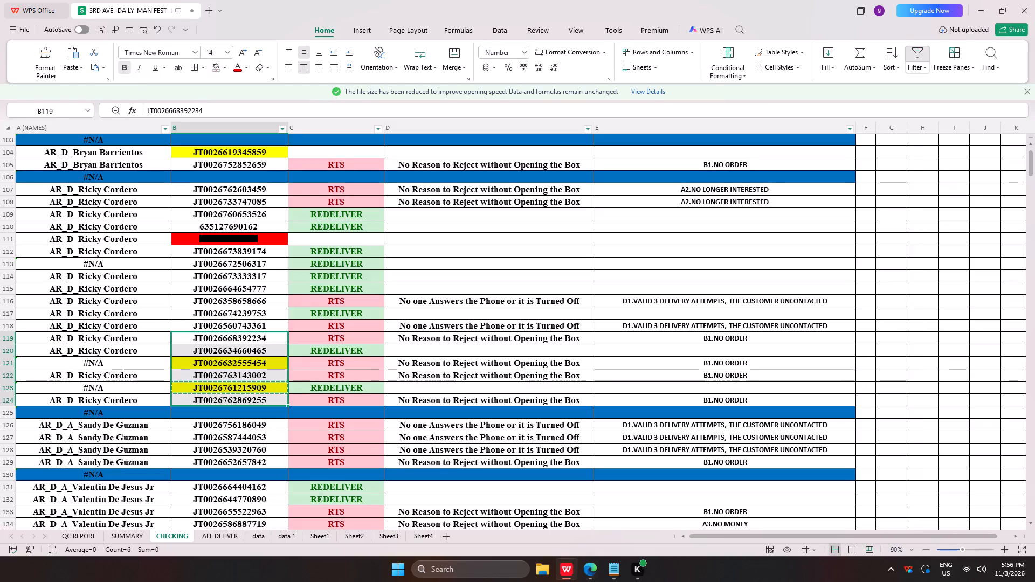
{"action": "left_click", "coordinate": [218, 64]}
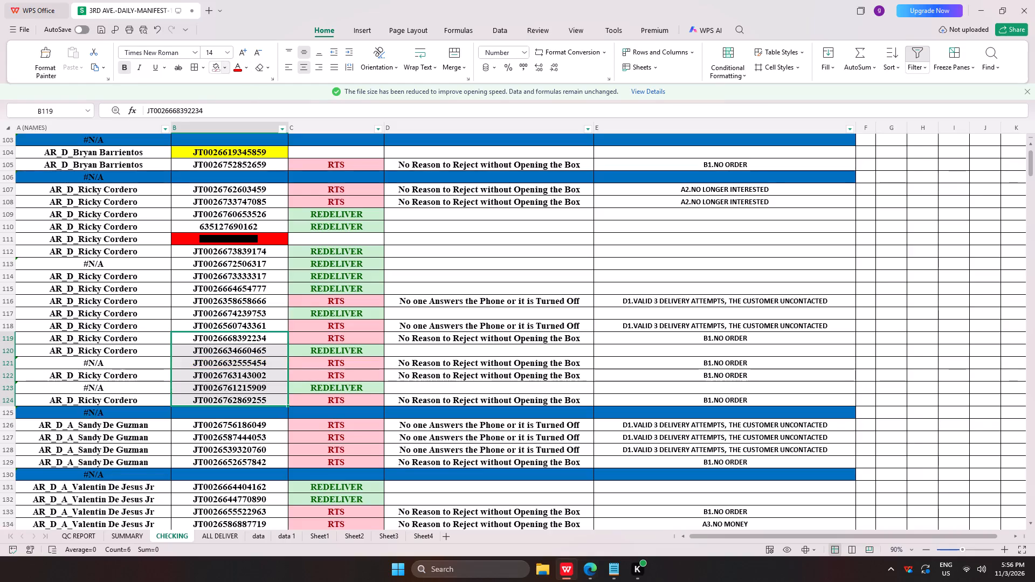
{"action": "left_click", "coordinate": [468, 261]}
{"action": "key", "text": "ctrl+s"}
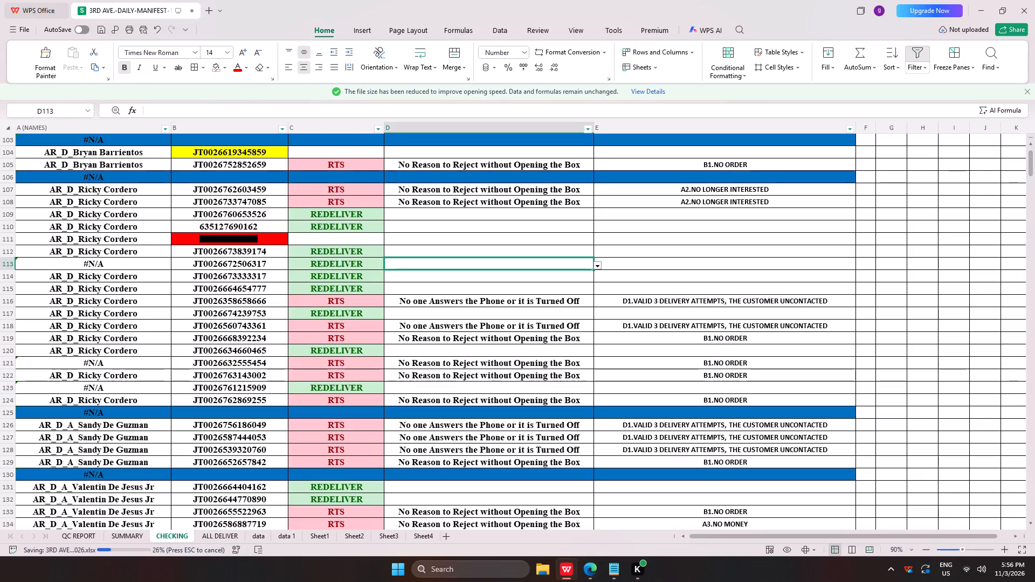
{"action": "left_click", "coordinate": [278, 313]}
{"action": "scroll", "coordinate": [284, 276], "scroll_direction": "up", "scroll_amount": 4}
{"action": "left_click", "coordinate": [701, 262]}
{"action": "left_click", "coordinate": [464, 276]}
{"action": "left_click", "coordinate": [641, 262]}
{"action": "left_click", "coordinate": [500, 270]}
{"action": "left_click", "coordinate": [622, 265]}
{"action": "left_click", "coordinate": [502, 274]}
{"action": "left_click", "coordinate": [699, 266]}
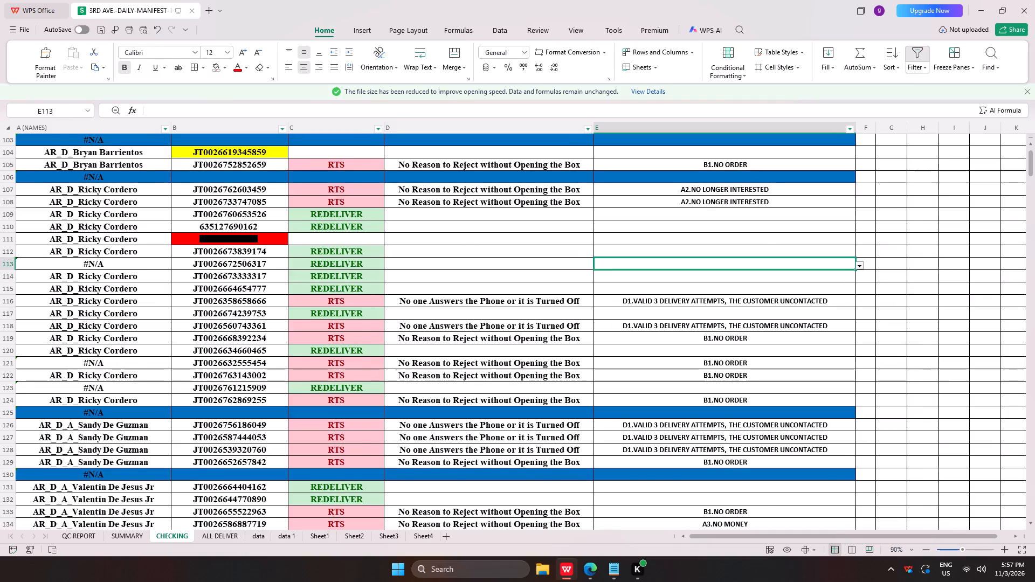
Look up the highlighted waybill from B104 in a fresh JMS tracking search, check its record, and return to the manifest.
{"action": "scroll", "coordinate": [366, 259], "scroll_direction": "up", "scroll_amount": 6}
{"action": "left_click", "coordinate": [241, 303]}
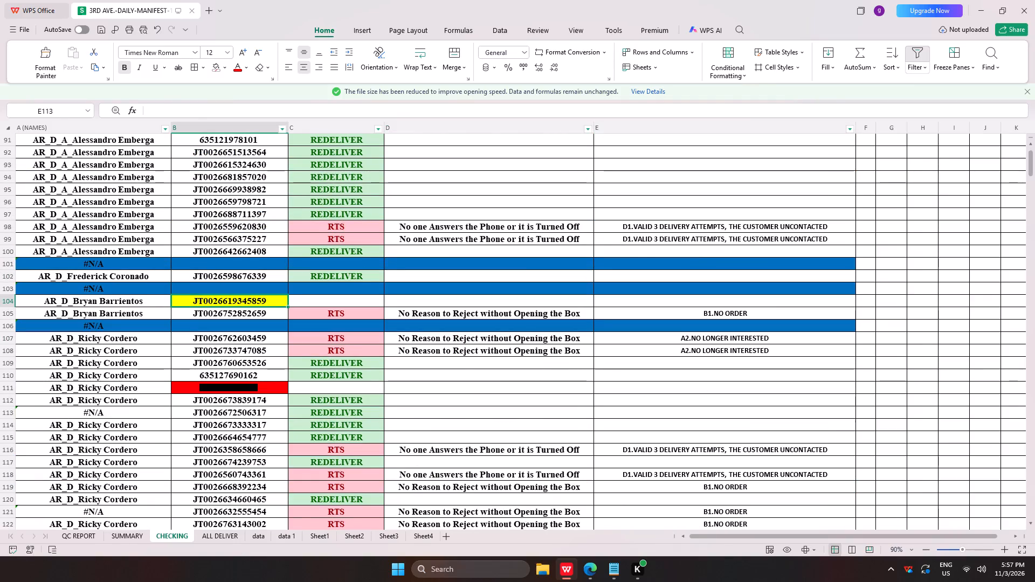
{"action": "key", "text": "ctrl+c"}
{"action": "key", "text": "alt+Tab"}
{"action": "left_click", "coordinate": [222, 121]}
{"action": "left_click_drag", "start_coordinate": [184, 267], "coordinate": [185, 277], "text": "ctrl"}
{"action": "key", "text": "ctrl+v"}
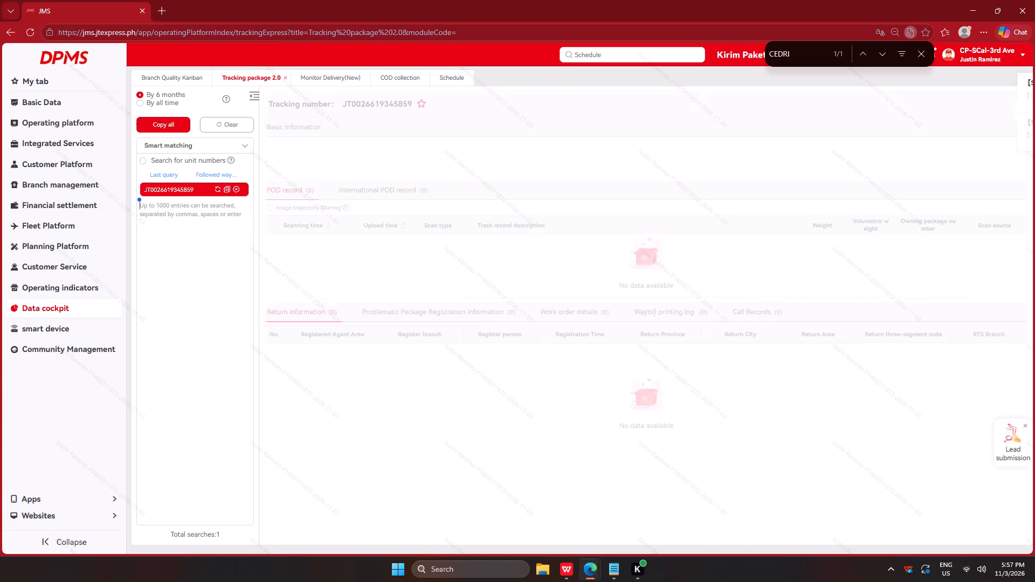
{"action": "scroll", "coordinate": [409, 279], "scroll_direction": "down", "scroll_amount": 4}
{"action": "key", "text": "alt+Tab"}
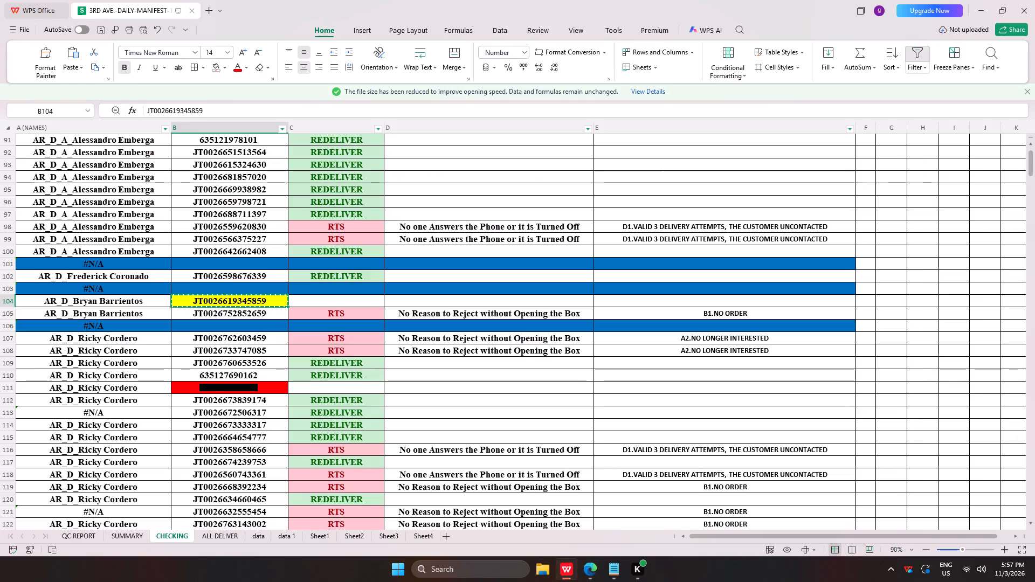
Delete row 104 of the CHECKING sheet, holding the waybill just looked up, and save the workbook.
{"action": "left_click", "coordinate": [15, 299]}
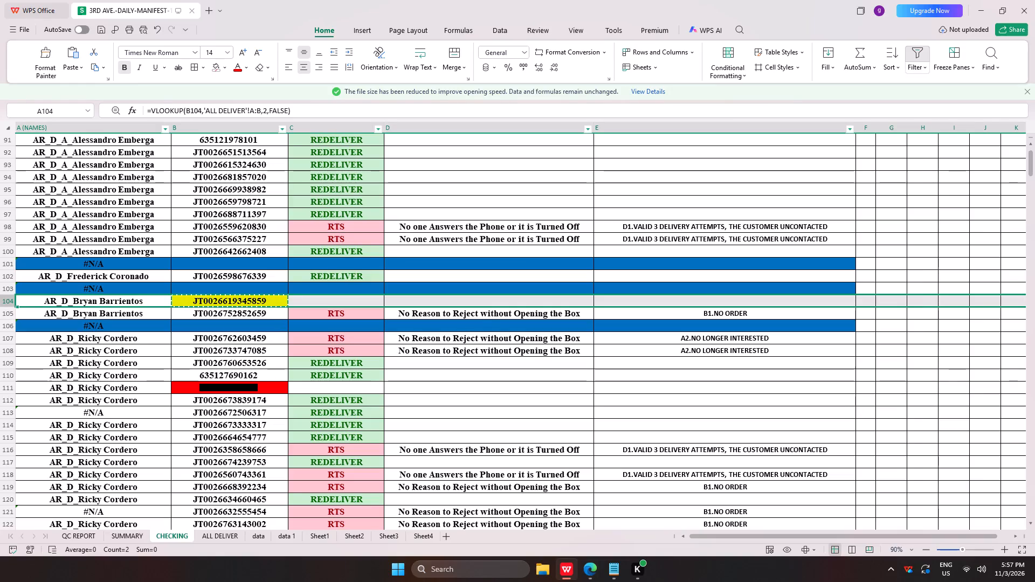
{"action": "key", "text": "ctrl+minus"}
{"action": "left_click", "coordinate": [485, 170]}
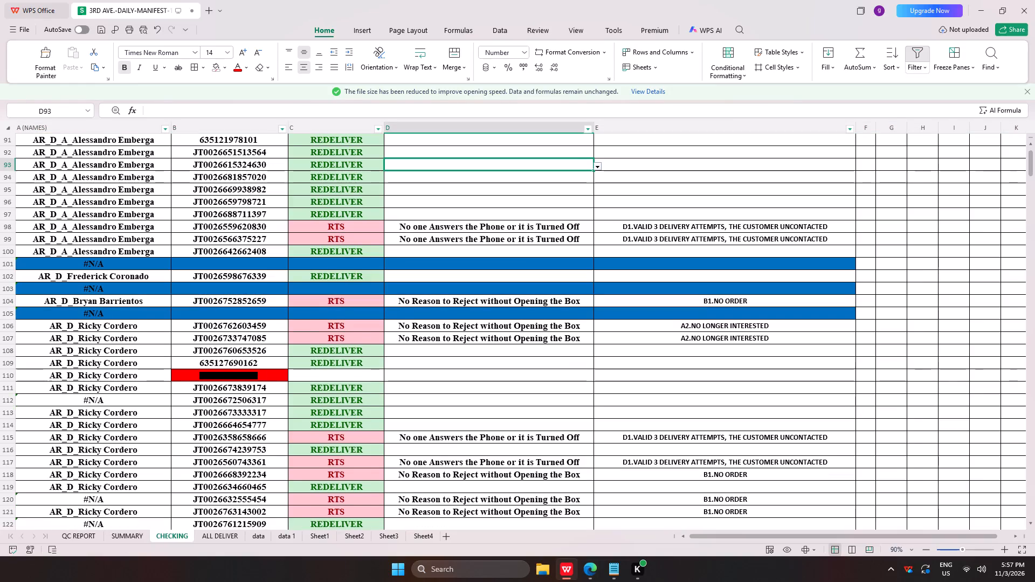
{"action": "key", "text": "ctrl+s"}
Examine the remaining upper rows of the CHECKING sheet, up to the header, for highlighted waybills or missing statuses.
{"action": "left_click", "coordinate": [523, 427]}
{"action": "scroll", "coordinate": [418, 343], "scroll_direction": "up", "scroll_amount": 1}
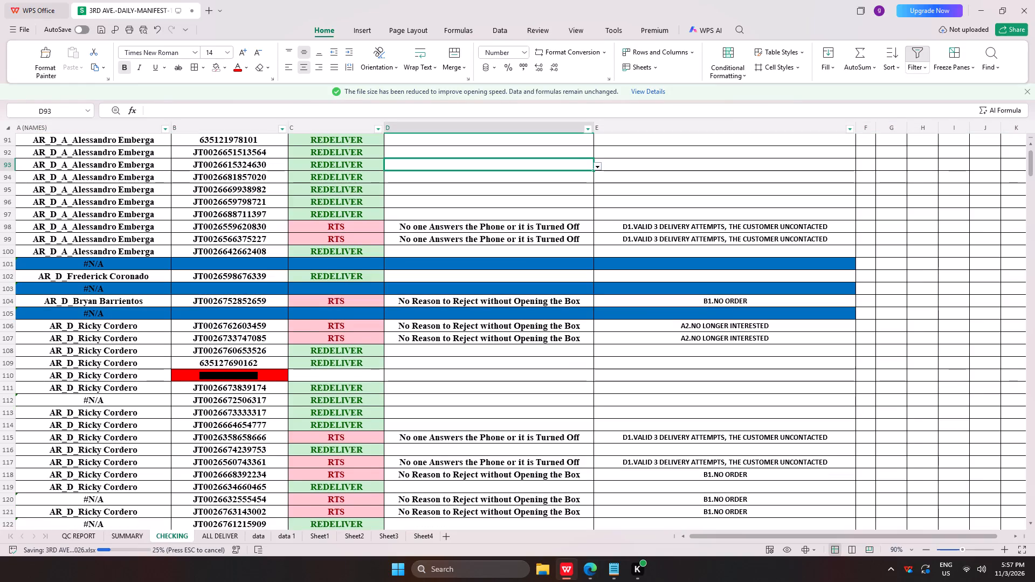
{"action": "scroll", "coordinate": [420, 343], "scroll_direction": "up", "scroll_amount": 3}
{"action": "scroll", "coordinate": [309, 301], "scroll_direction": "up", "scroll_amount": 4}
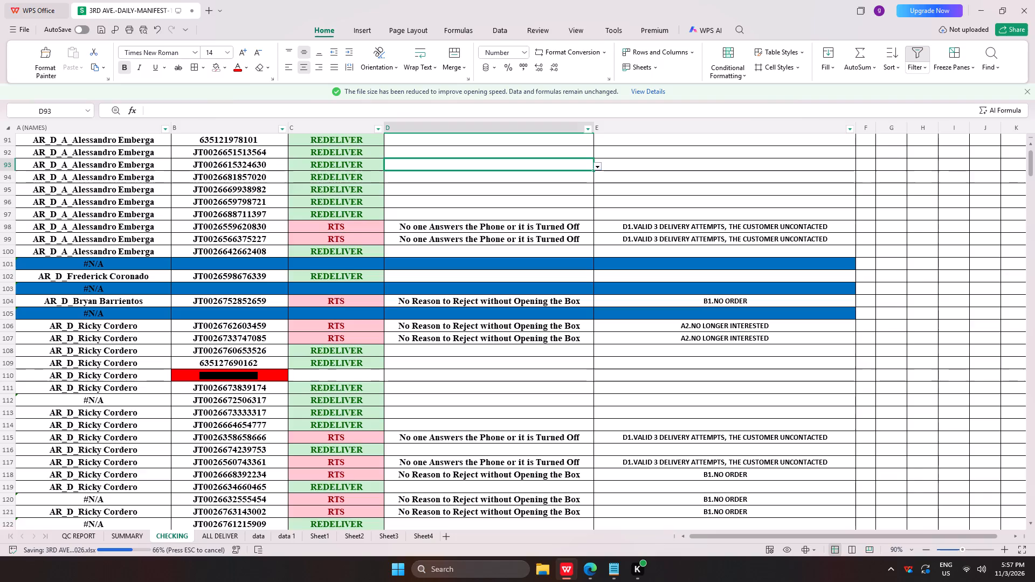
{"action": "left_click", "coordinate": [496, 373]}
{"action": "left_click", "coordinate": [683, 370]}
{"action": "left_click", "coordinate": [529, 384]}
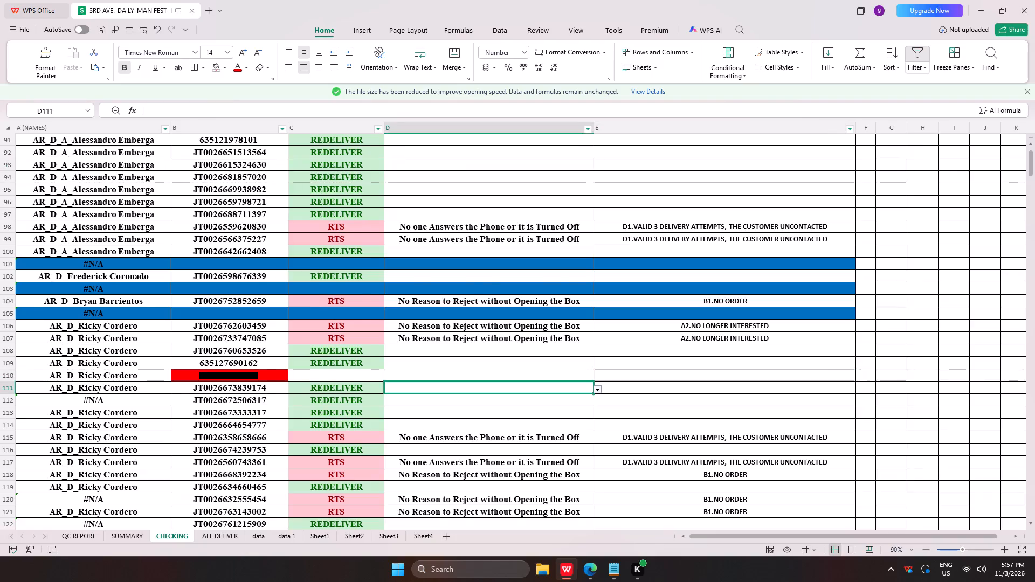
{"action": "scroll", "coordinate": [328, 378], "scroll_direction": "up", "scroll_amount": 20}
{"action": "scroll", "coordinate": [328, 378], "scroll_direction": "up", "scroll_amount": 4}
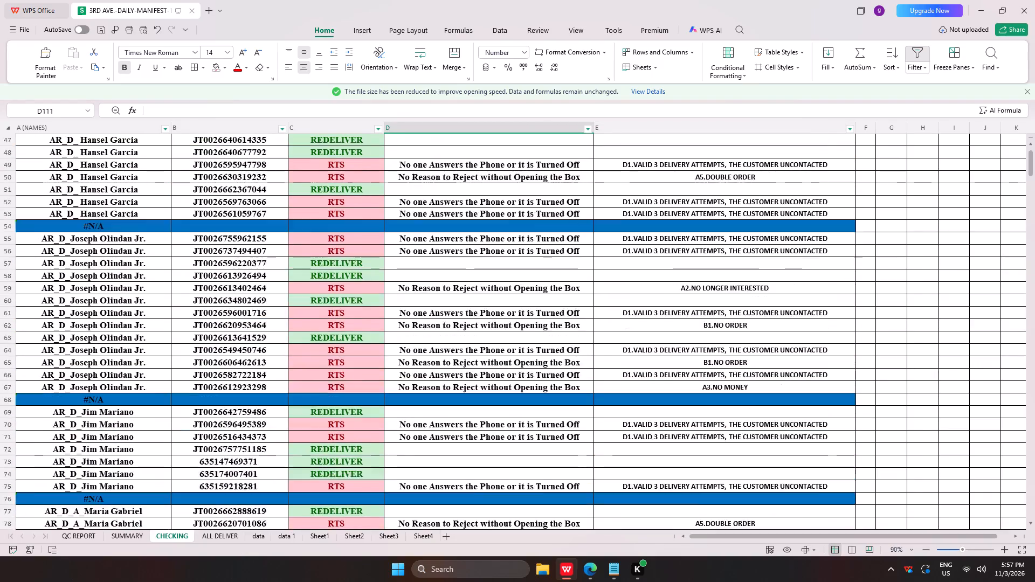
{"action": "scroll", "coordinate": [306, 281], "scroll_direction": "up", "scroll_amount": 20}
{"action": "scroll", "coordinate": [306, 281], "scroll_direction": "up", "scroll_amount": 5}
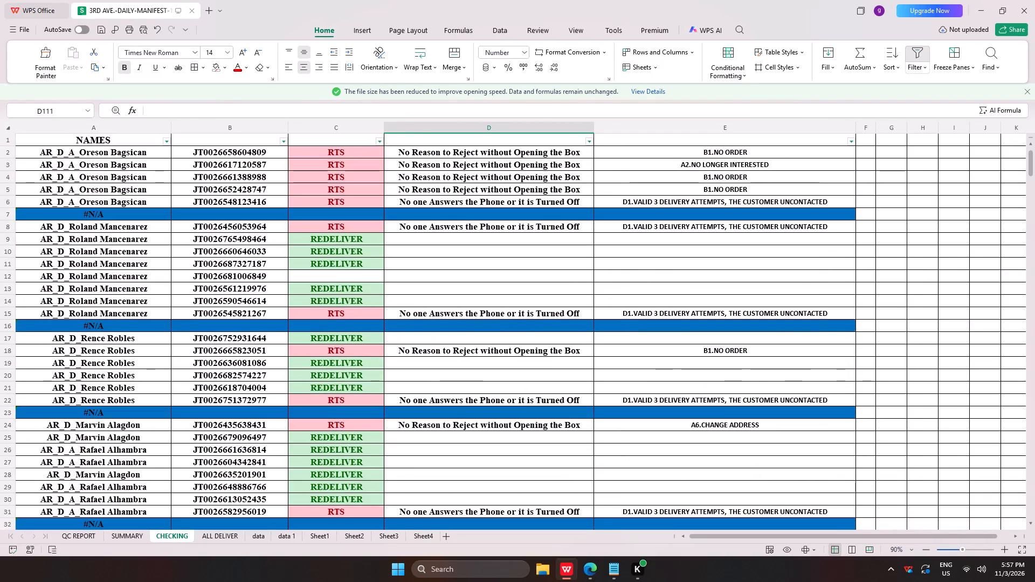
{"action": "scroll", "coordinate": [319, 288], "scroll_direction": "up", "scroll_amount": 3}
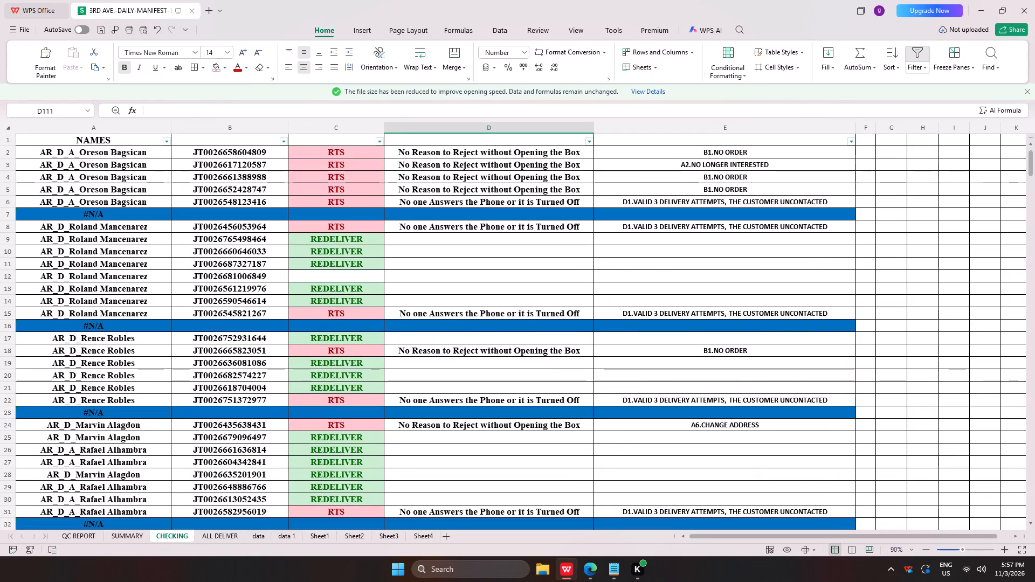
Look up the status-less waybill from B12 in the JMS package tracking, check its record, and return to the manifest.
{"action": "left_click", "coordinate": [253, 280]}
{"action": "key", "text": "ctrl+c"}
{"action": "key", "text": "alt+Tab"}
{"action": "left_click", "coordinate": [244, 105]}
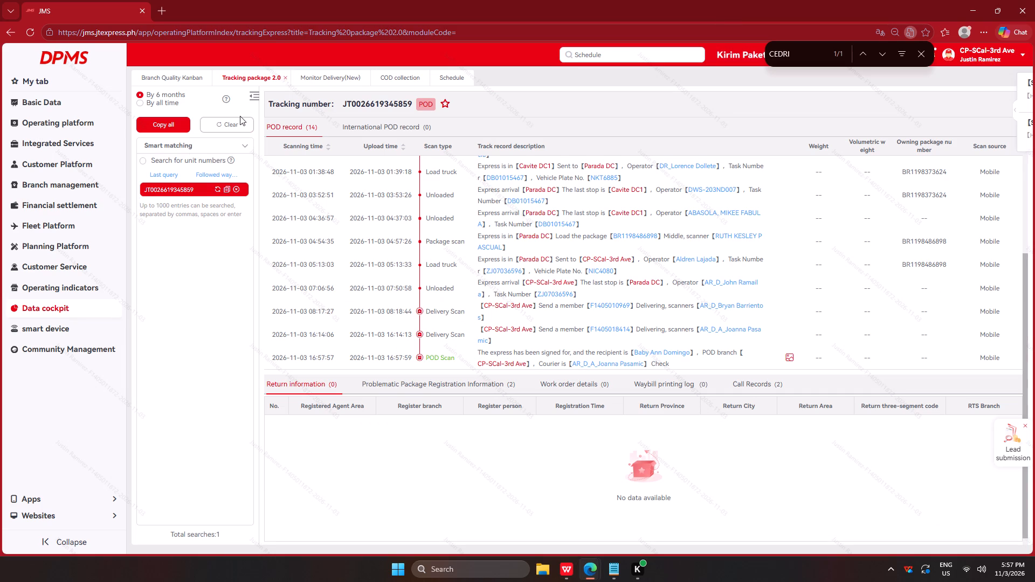
{"action": "left_click", "coordinate": [239, 116]}
{"action": "left_click_drag", "start_coordinate": [220, 211], "coordinate": [217, 220]}
{"action": "left_click", "coordinate": [186, 269]}
{"action": "key", "text": "ctrl+v"}
{"action": "left_click", "coordinate": [174, 211]}
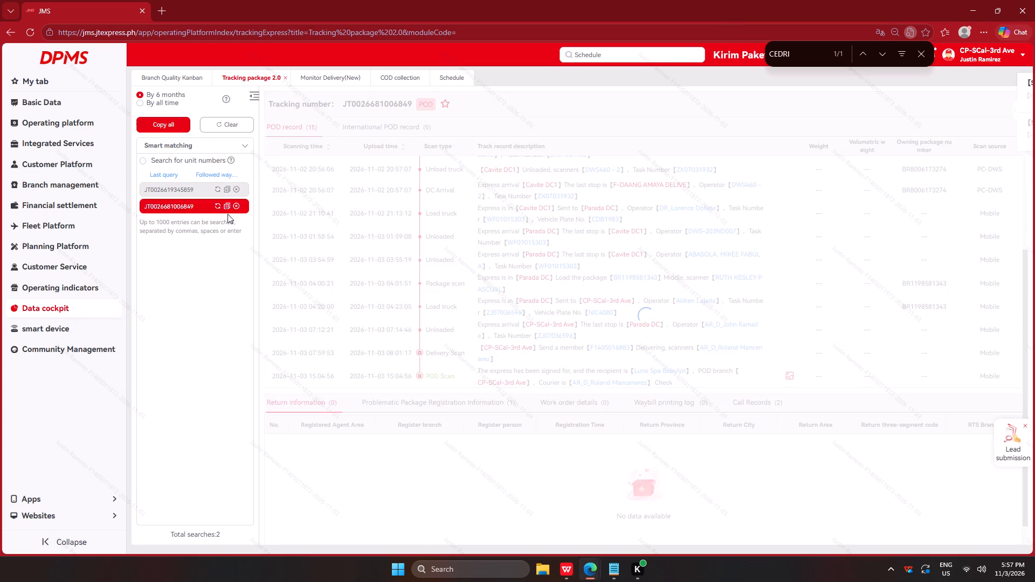
{"action": "key", "text": "alt+Tab"}
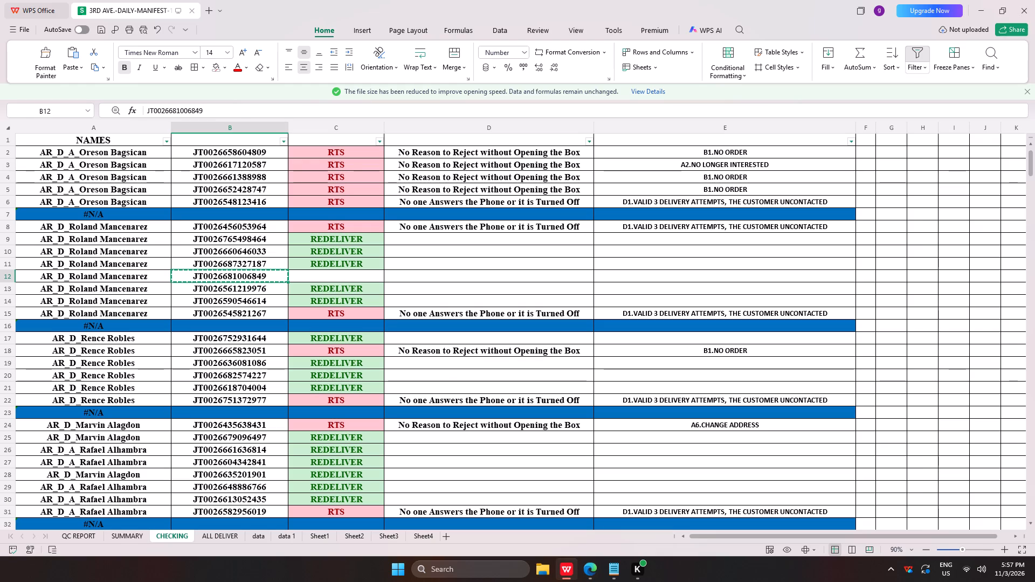
Delete row 12 of the CHECKING sheet, holding the waybill just looked up, and save the workbook.
{"action": "left_click", "coordinate": [11, 273]}
{"action": "key", "text": "ctrl+minus"}
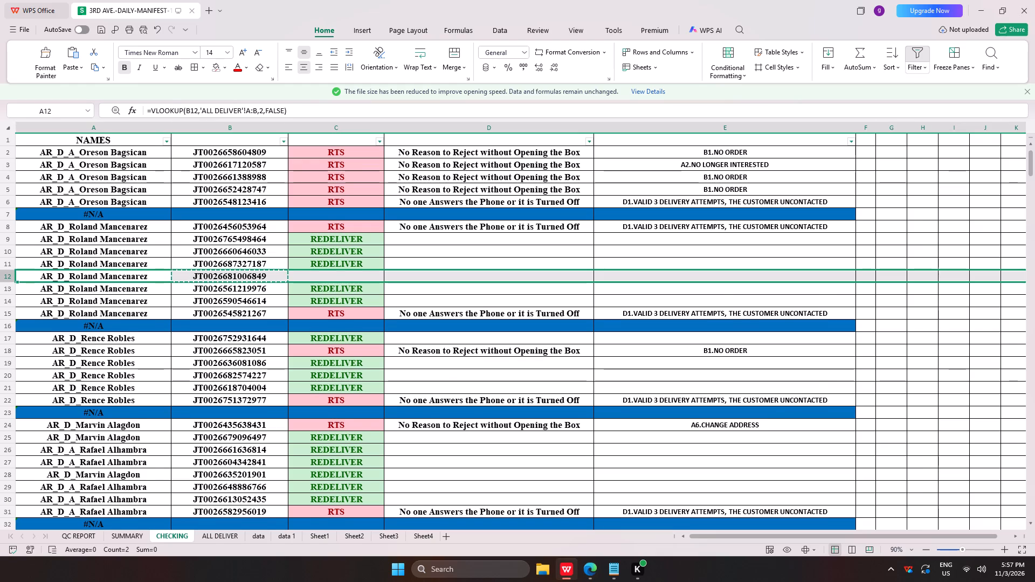
{"action": "left_click", "coordinate": [448, 262]}
{"action": "key", "text": "ctrl+s"}
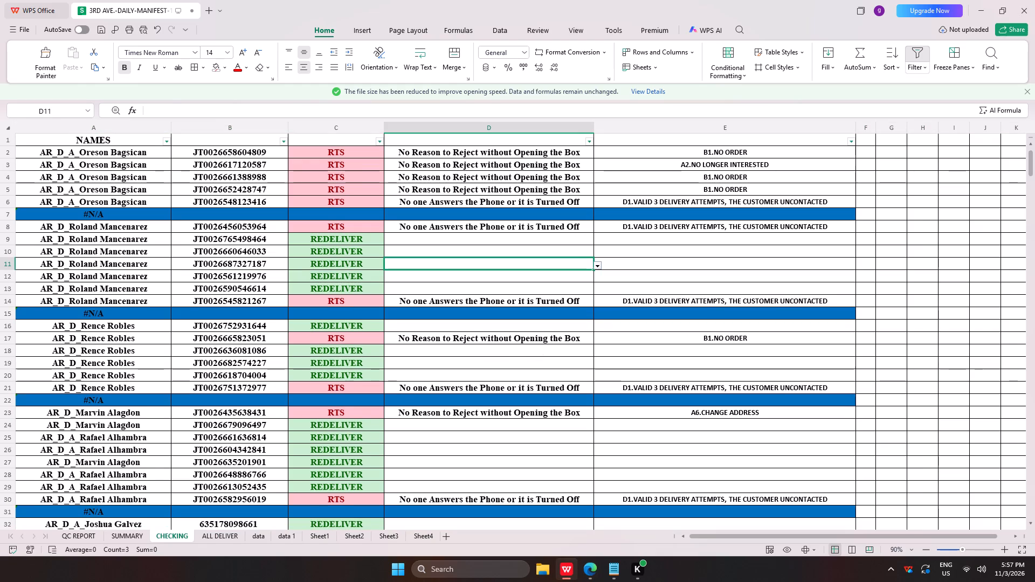
Examine the CHECKING sheet downward from the top rows for waybills with missing statuses or reasons.
{"action": "left_click", "coordinate": [440, 374]}
{"action": "scroll", "coordinate": [315, 355], "scroll_direction": "down", "scroll_amount": 2}
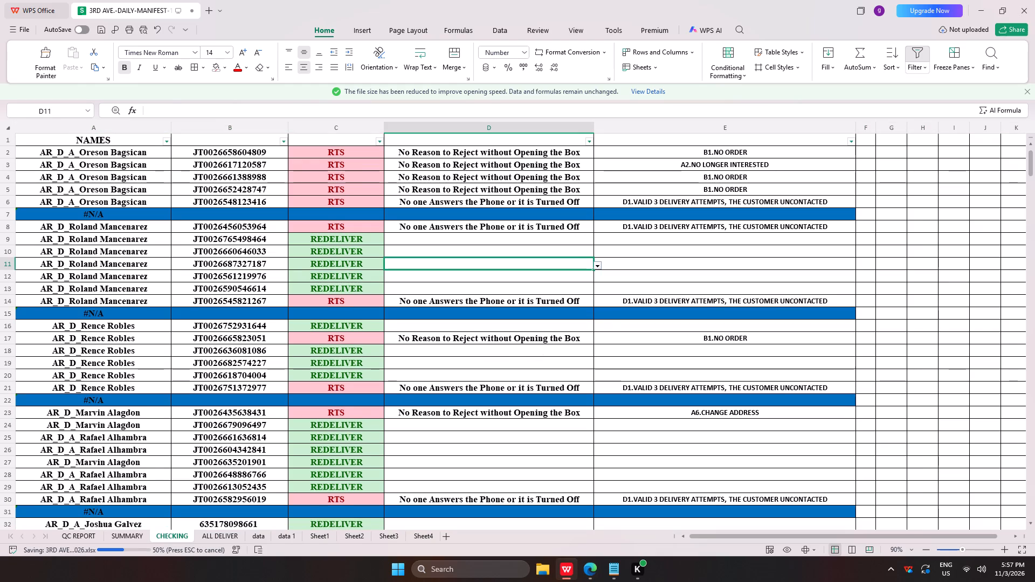
{"action": "scroll", "coordinate": [312, 354], "scroll_direction": "down", "scroll_amount": 3}
{"action": "scroll", "coordinate": [197, 342], "scroll_direction": "down", "scroll_amount": 3}
{"action": "scroll", "coordinate": [276, 339], "scroll_direction": "down", "scroll_amount": 5}
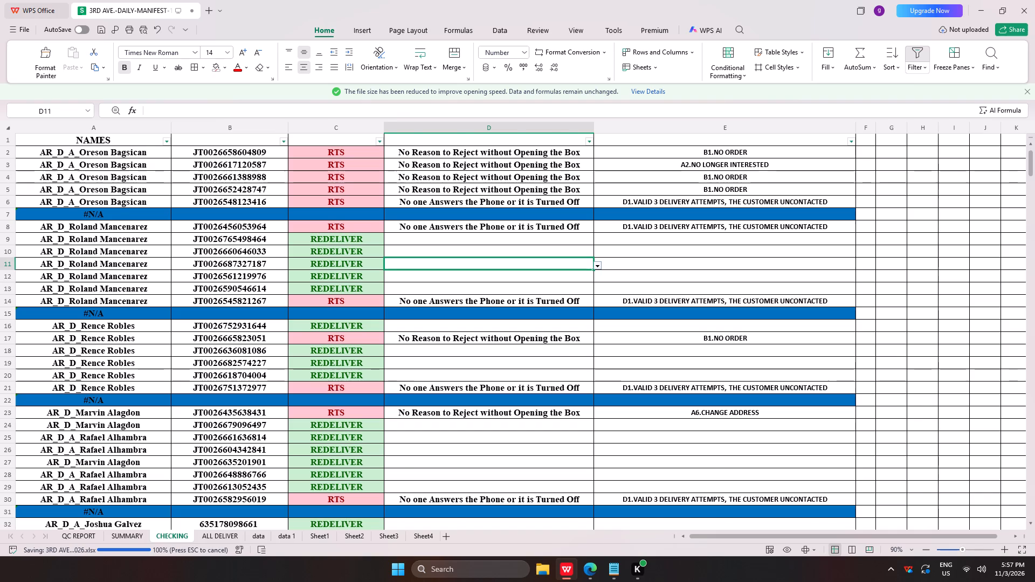
{"action": "scroll", "coordinate": [292, 336], "scroll_direction": "down", "scroll_amount": 10}
{"action": "scroll", "coordinate": [322, 331], "scroll_direction": "up", "scroll_amount": 2}
{"action": "scroll", "coordinate": [322, 331], "scroll_direction": "down", "scroll_amount": 1}
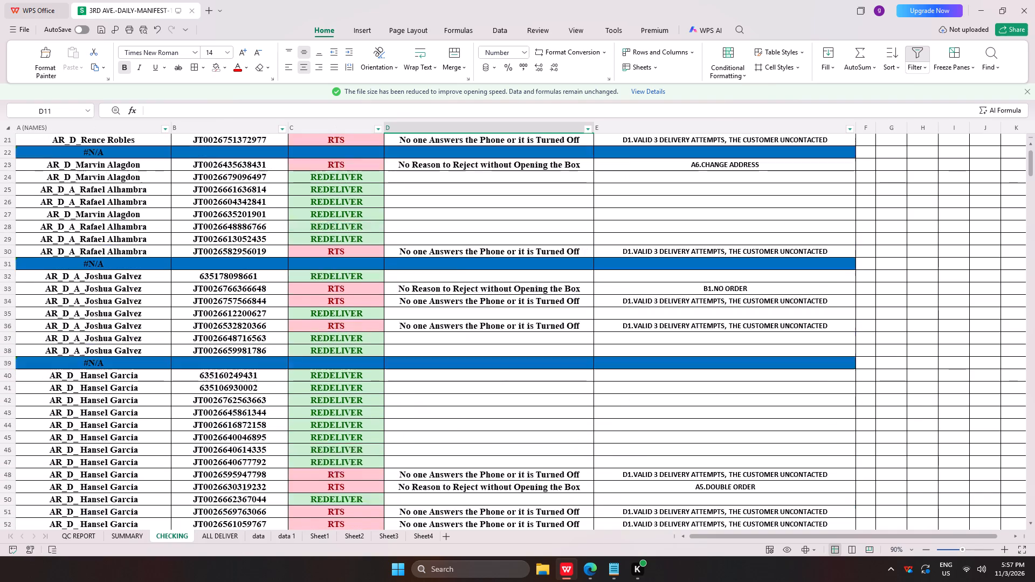
{"action": "scroll", "coordinate": [322, 331], "scroll_direction": "down", "scroll_amount": 8}
{"action": "scroll", "coordinate": [325, 330], "scroll_direction": "down", "scroll_amount": 18}
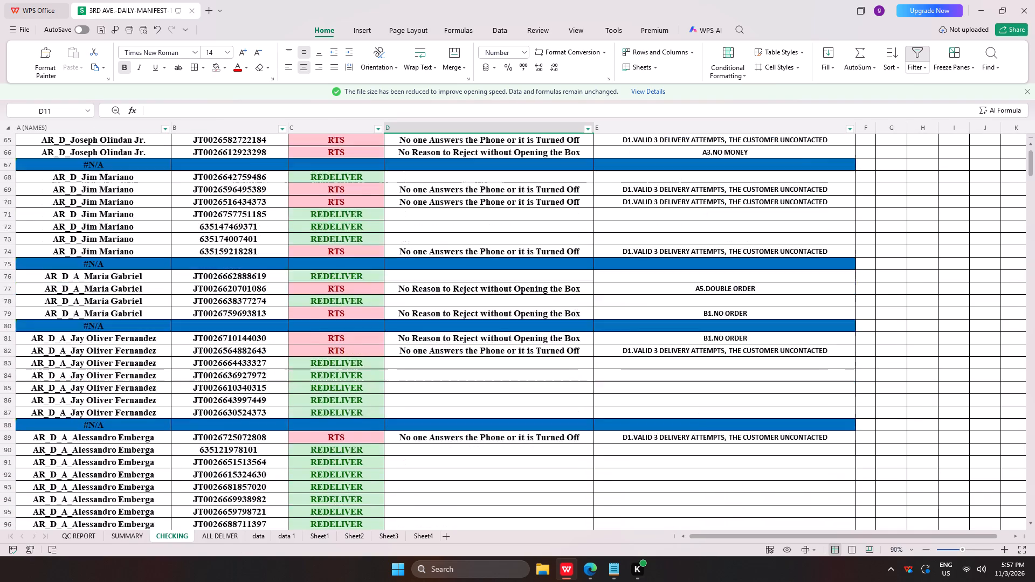